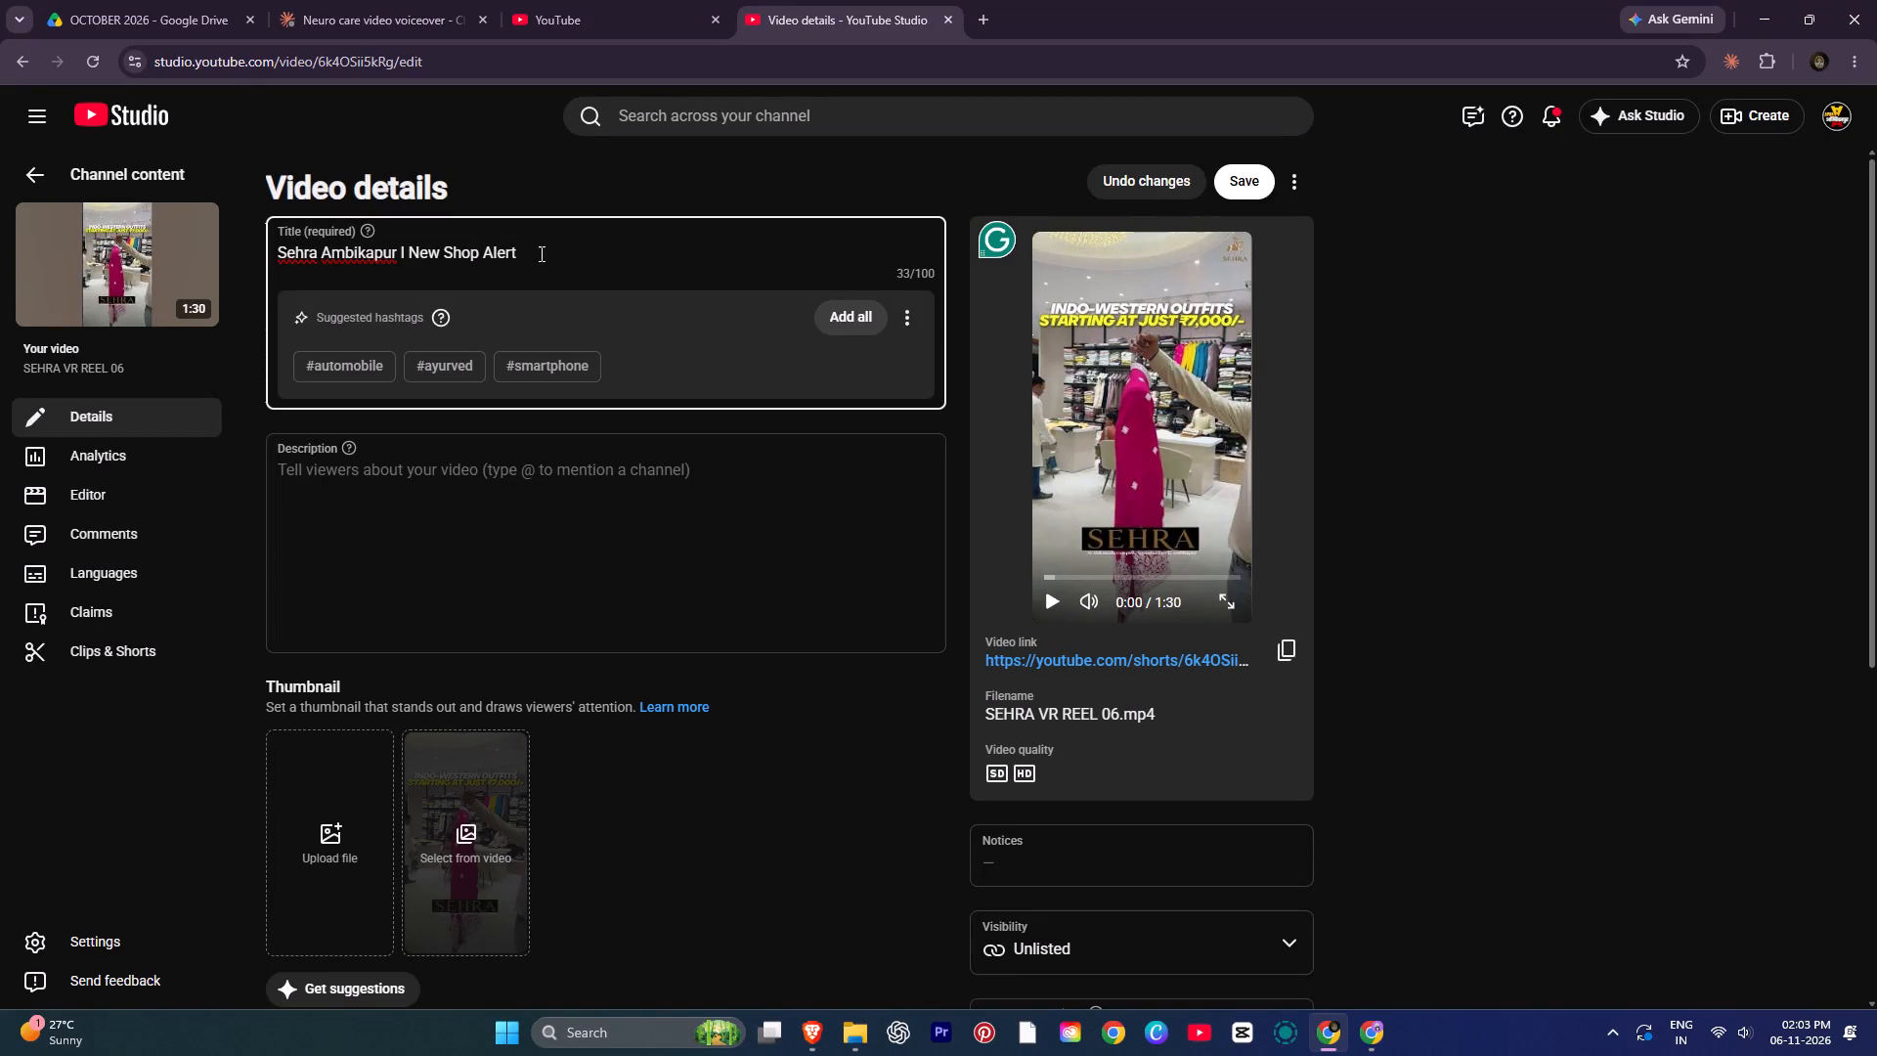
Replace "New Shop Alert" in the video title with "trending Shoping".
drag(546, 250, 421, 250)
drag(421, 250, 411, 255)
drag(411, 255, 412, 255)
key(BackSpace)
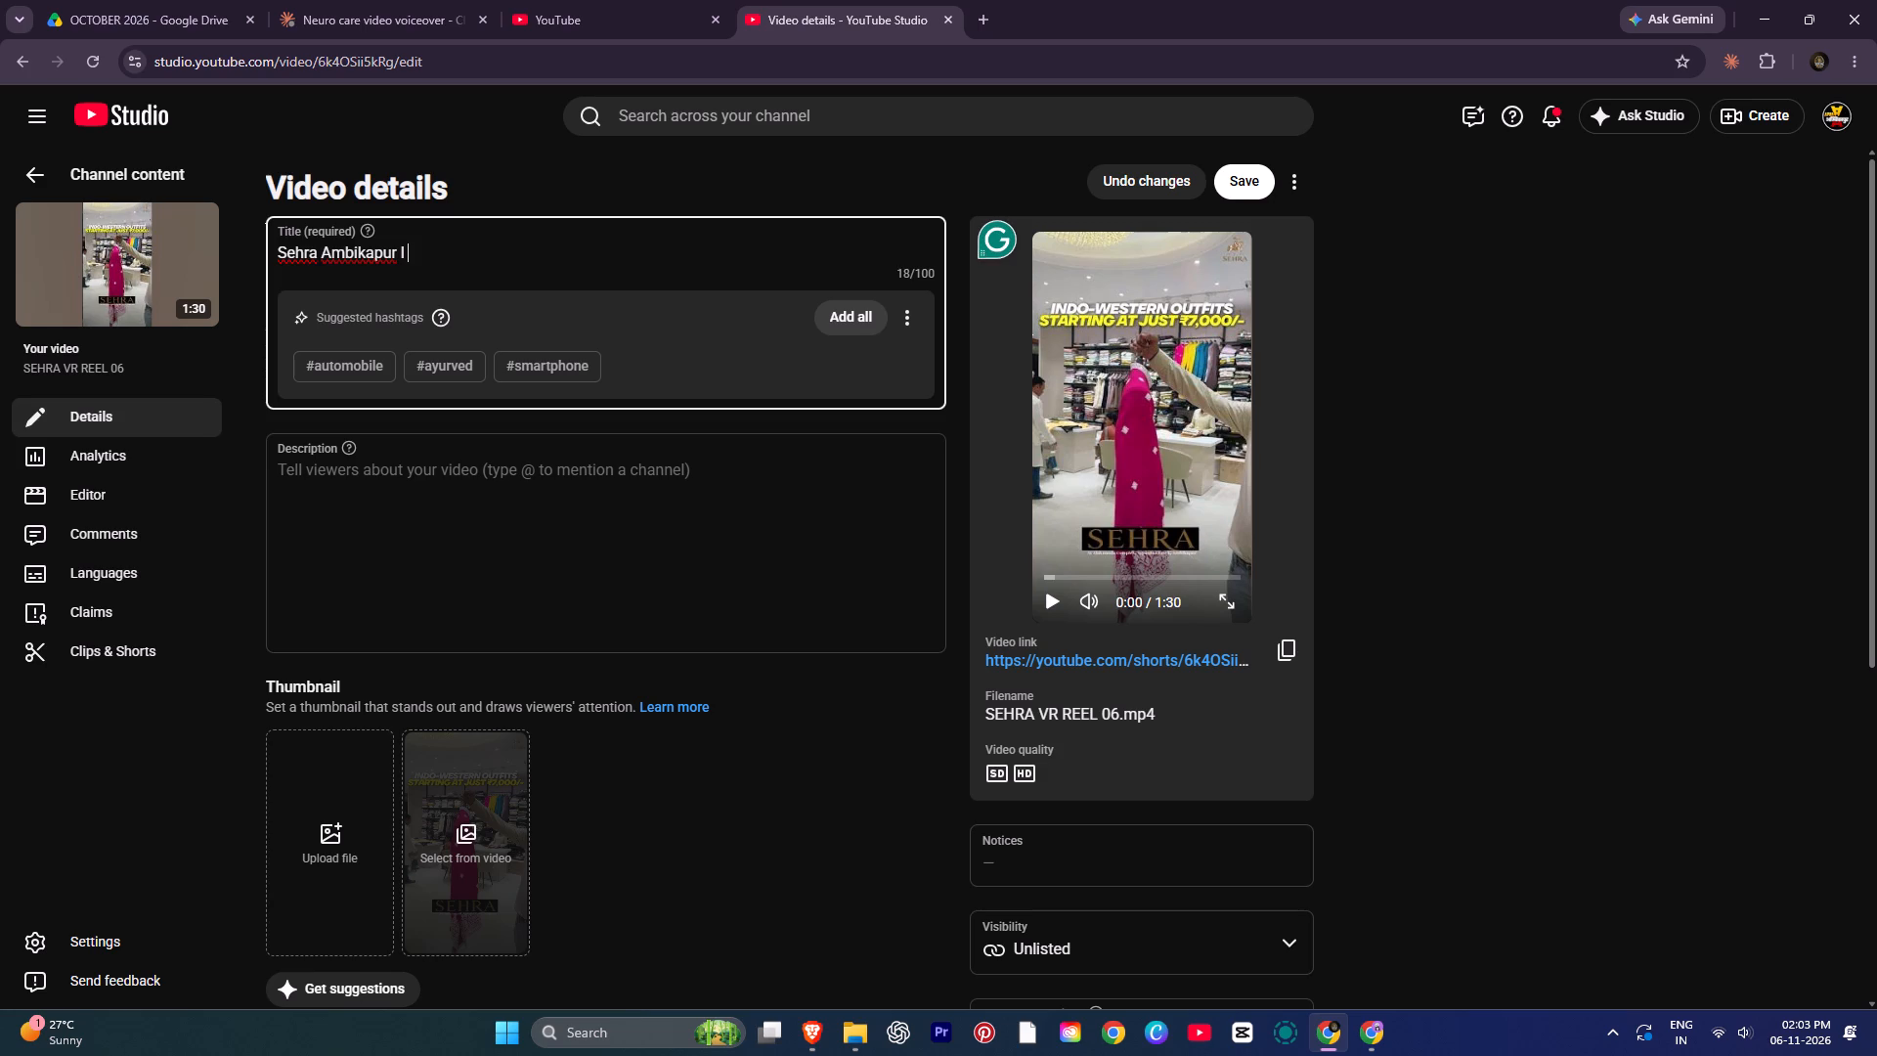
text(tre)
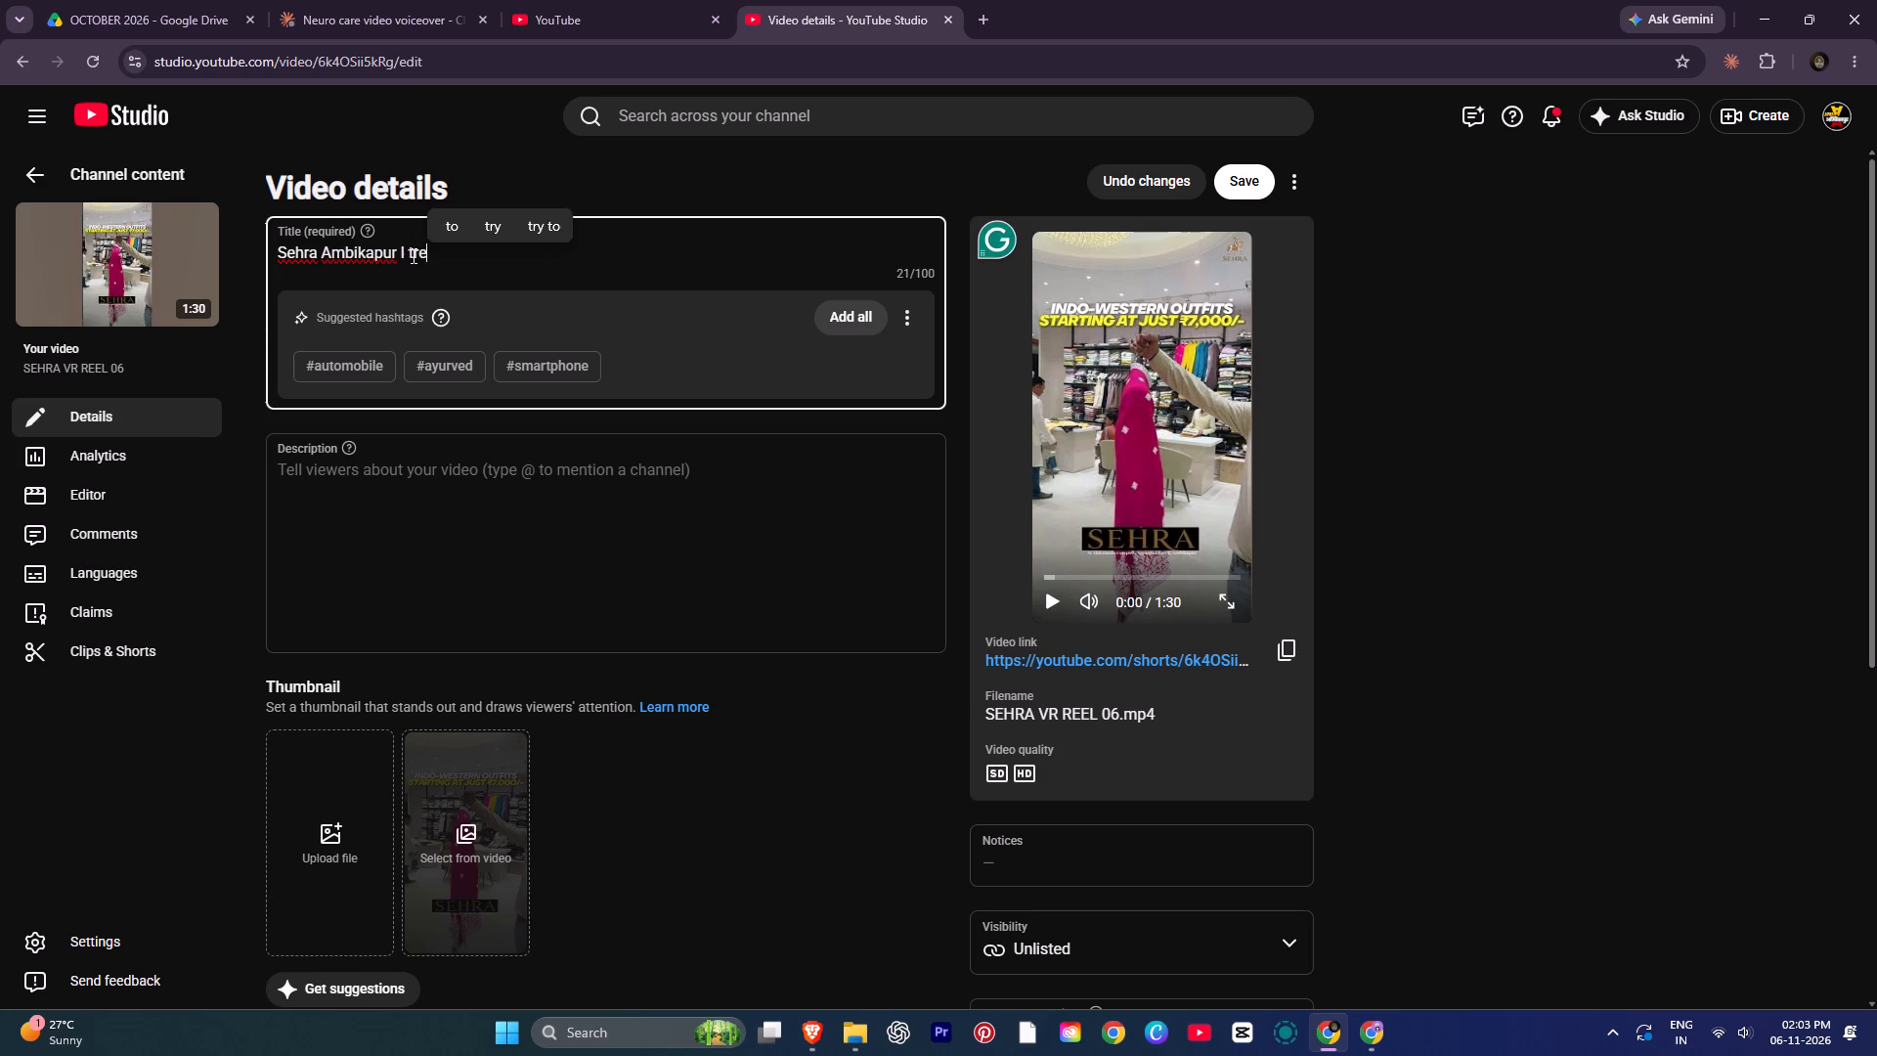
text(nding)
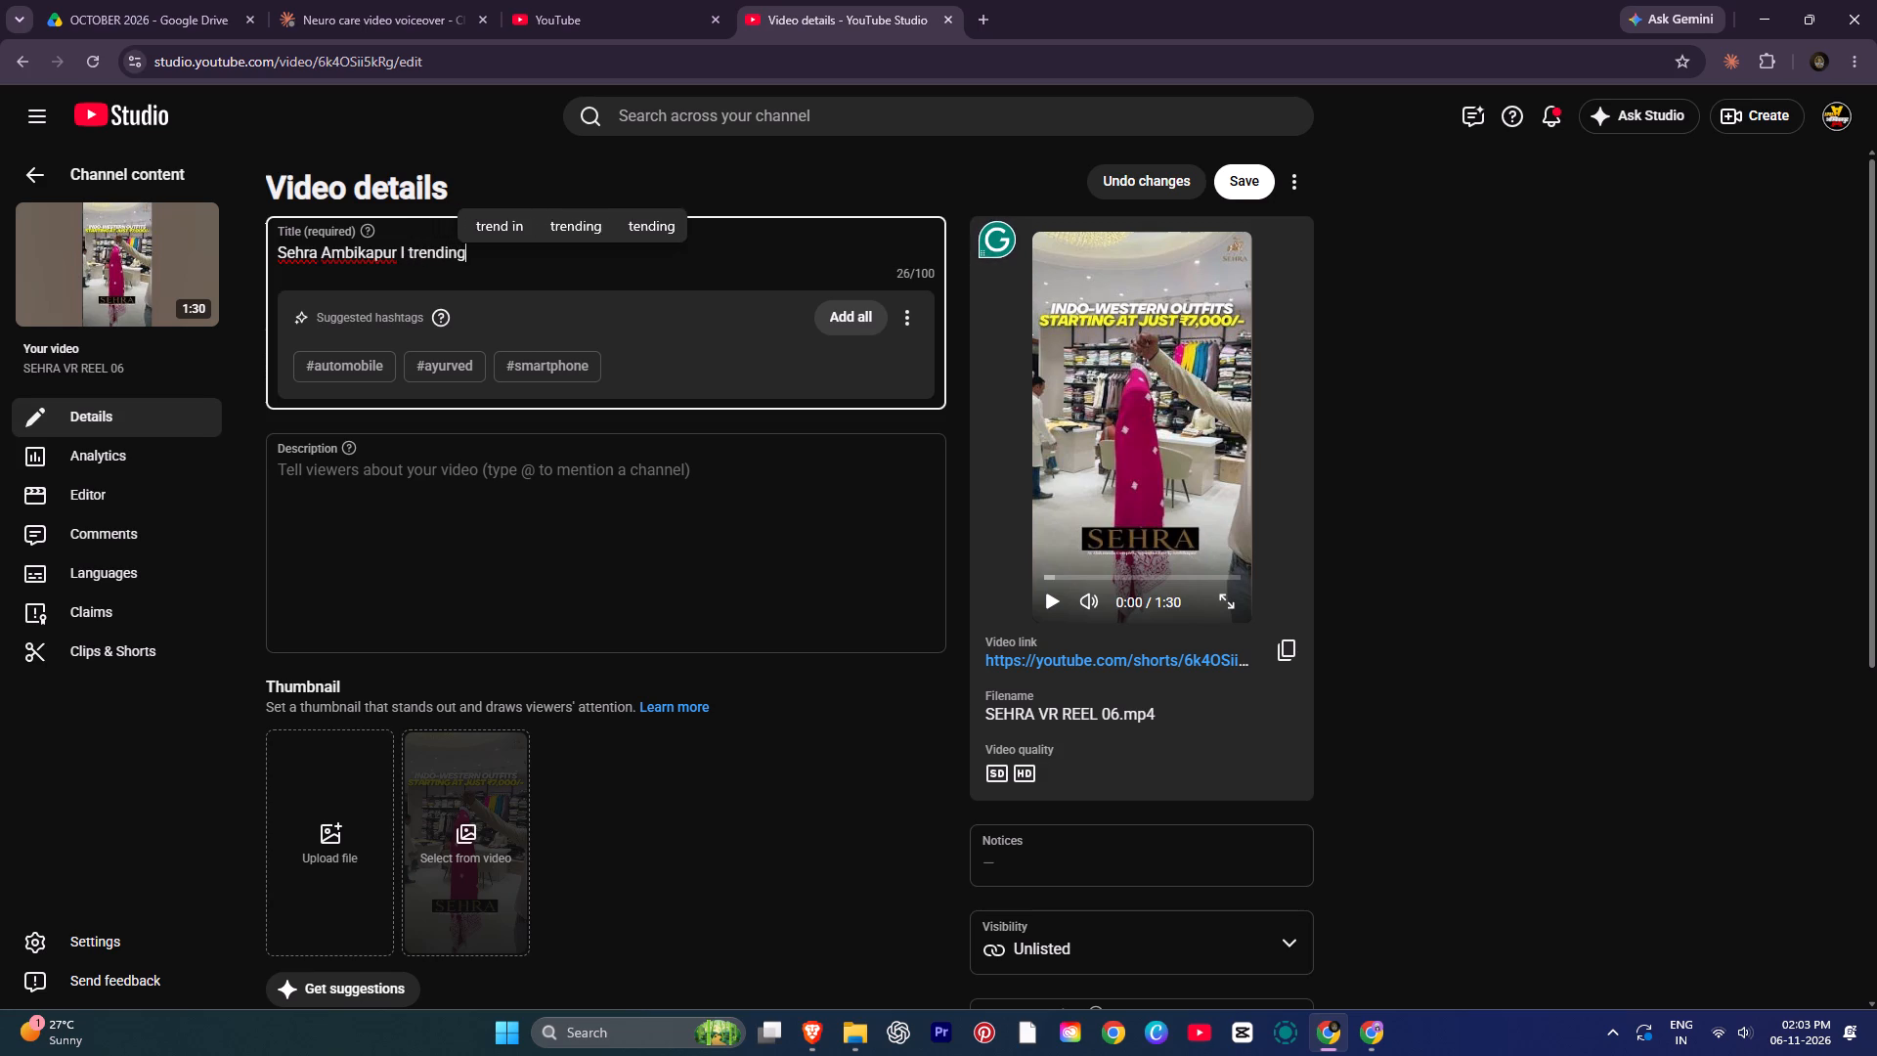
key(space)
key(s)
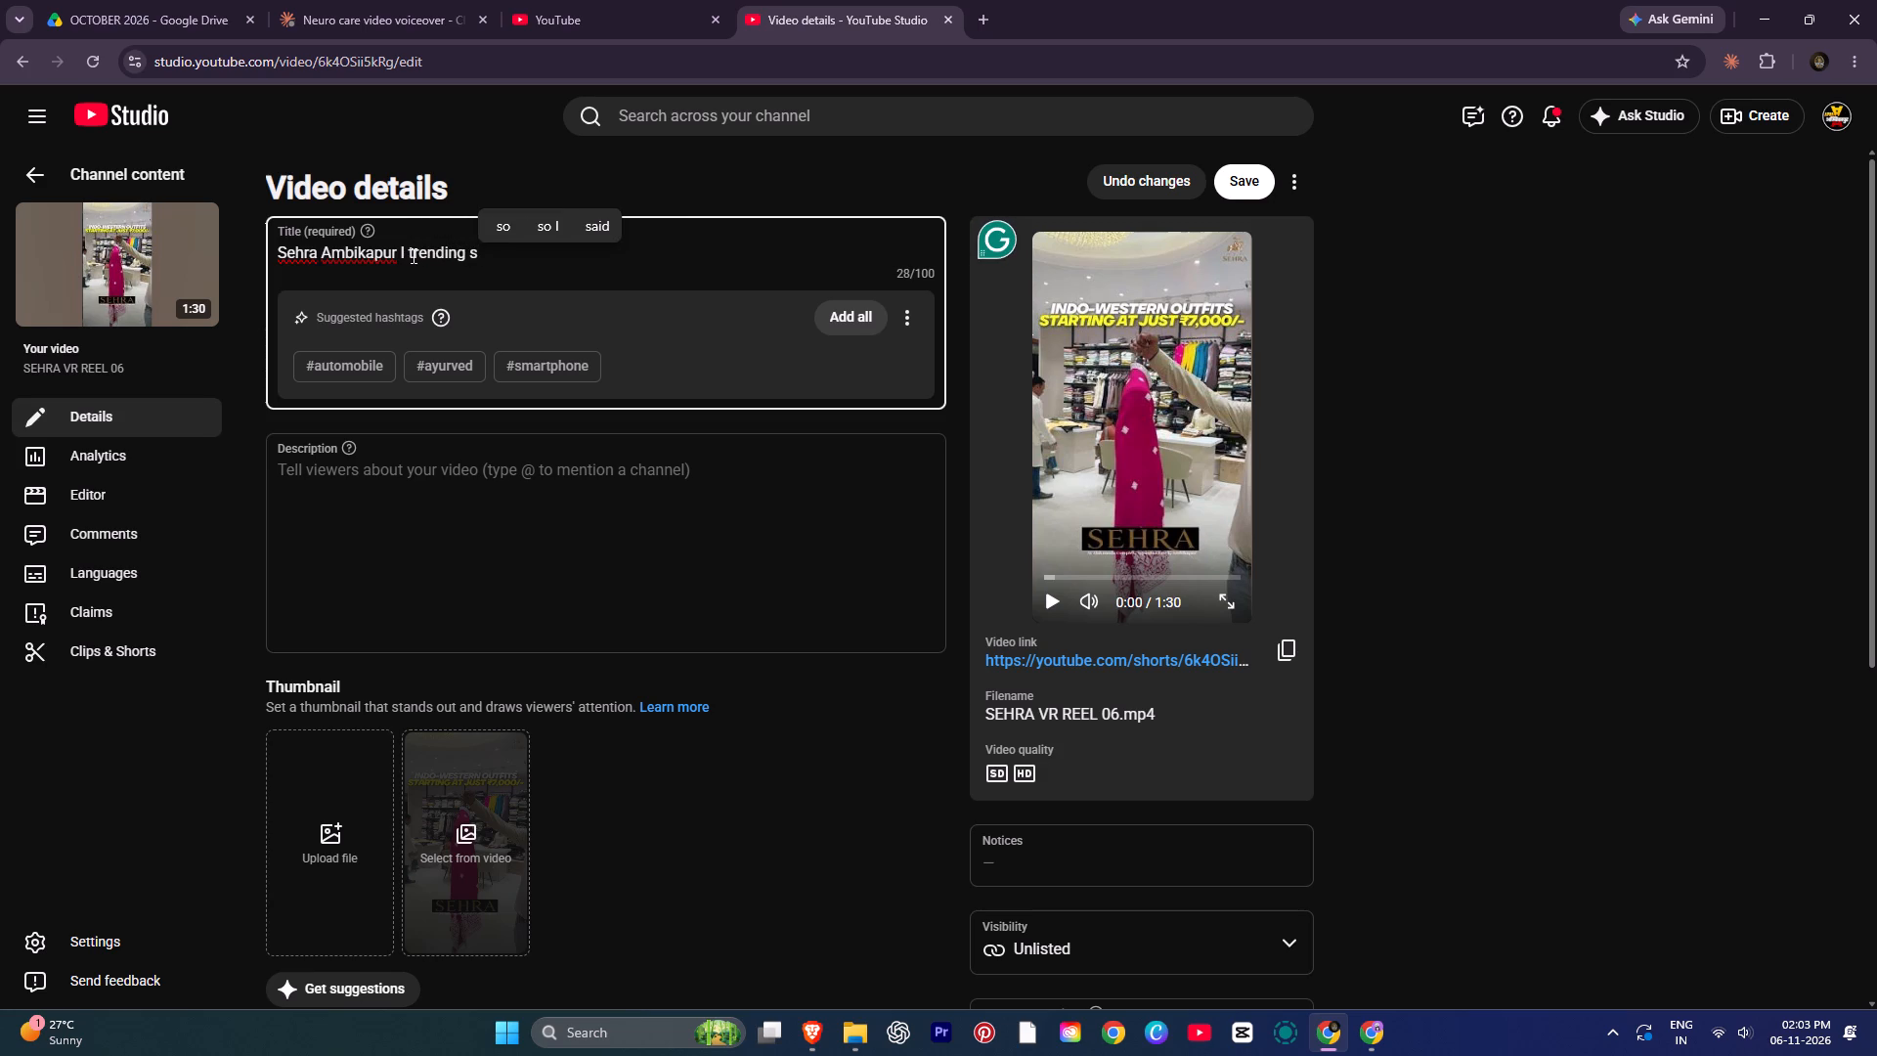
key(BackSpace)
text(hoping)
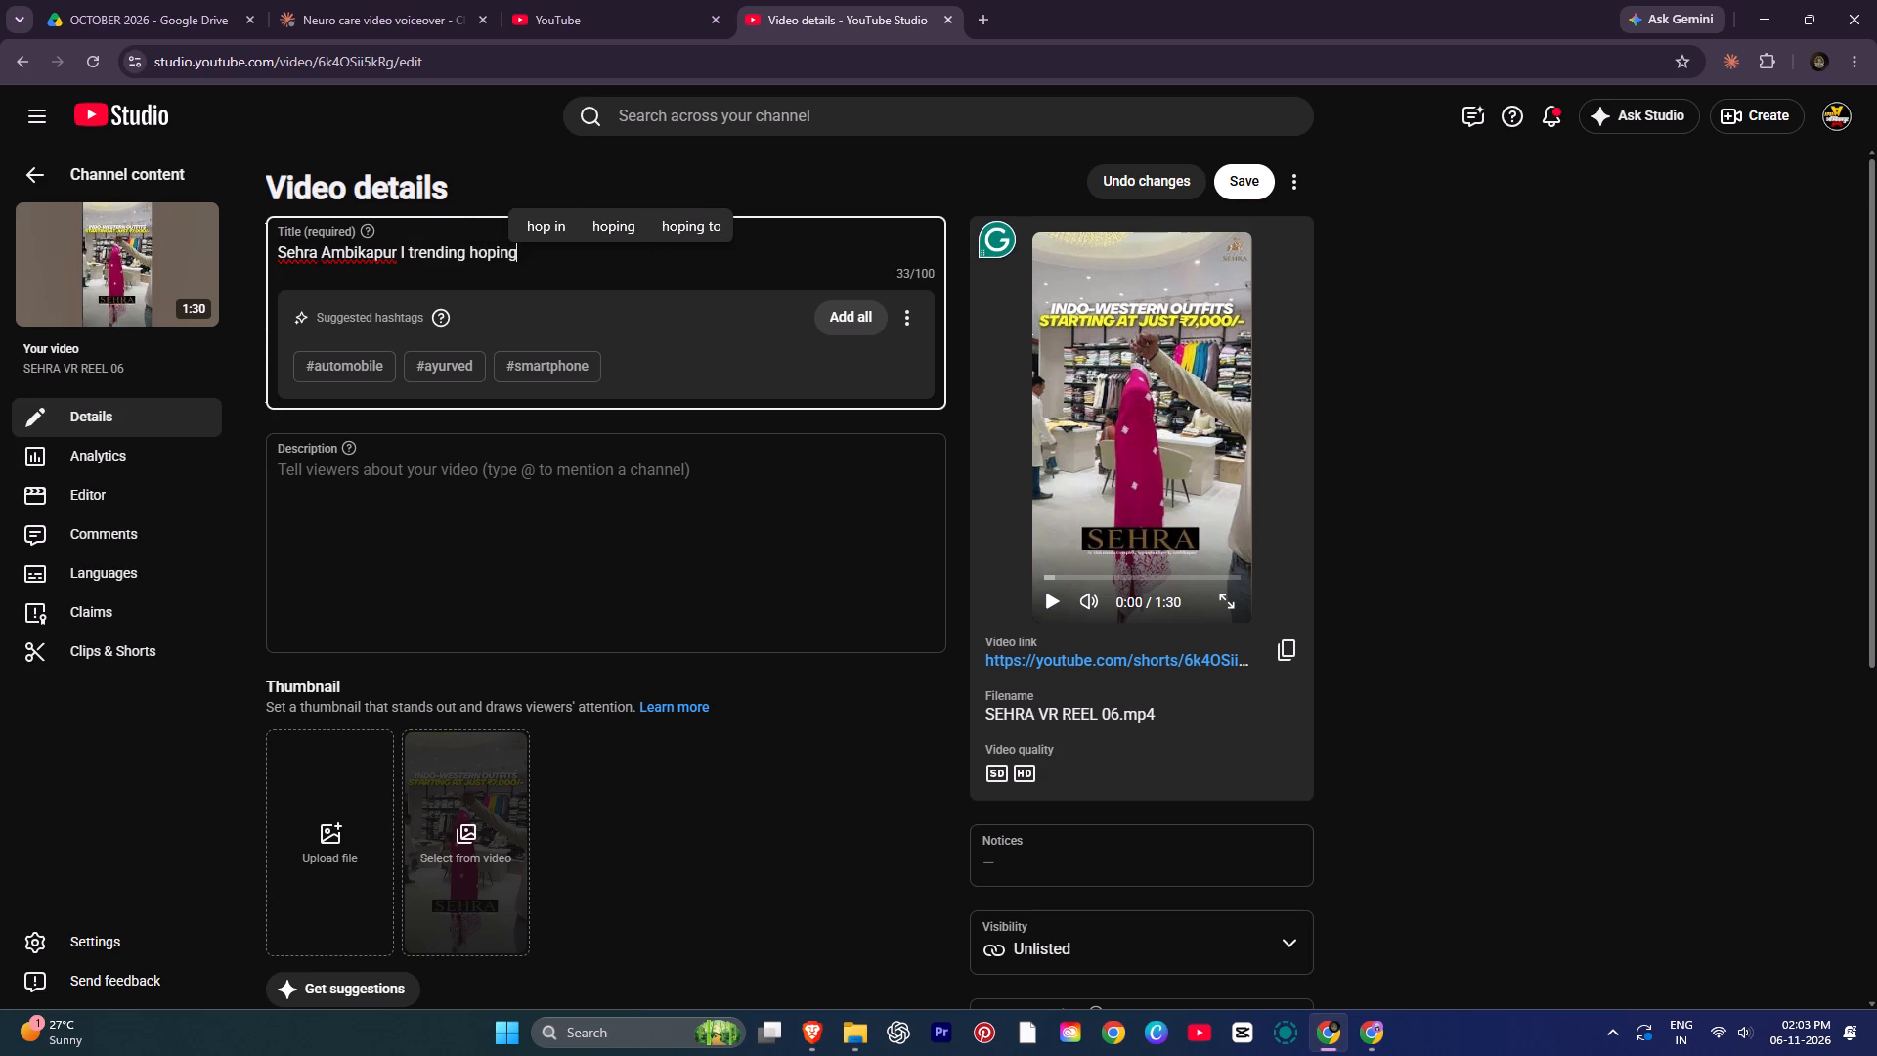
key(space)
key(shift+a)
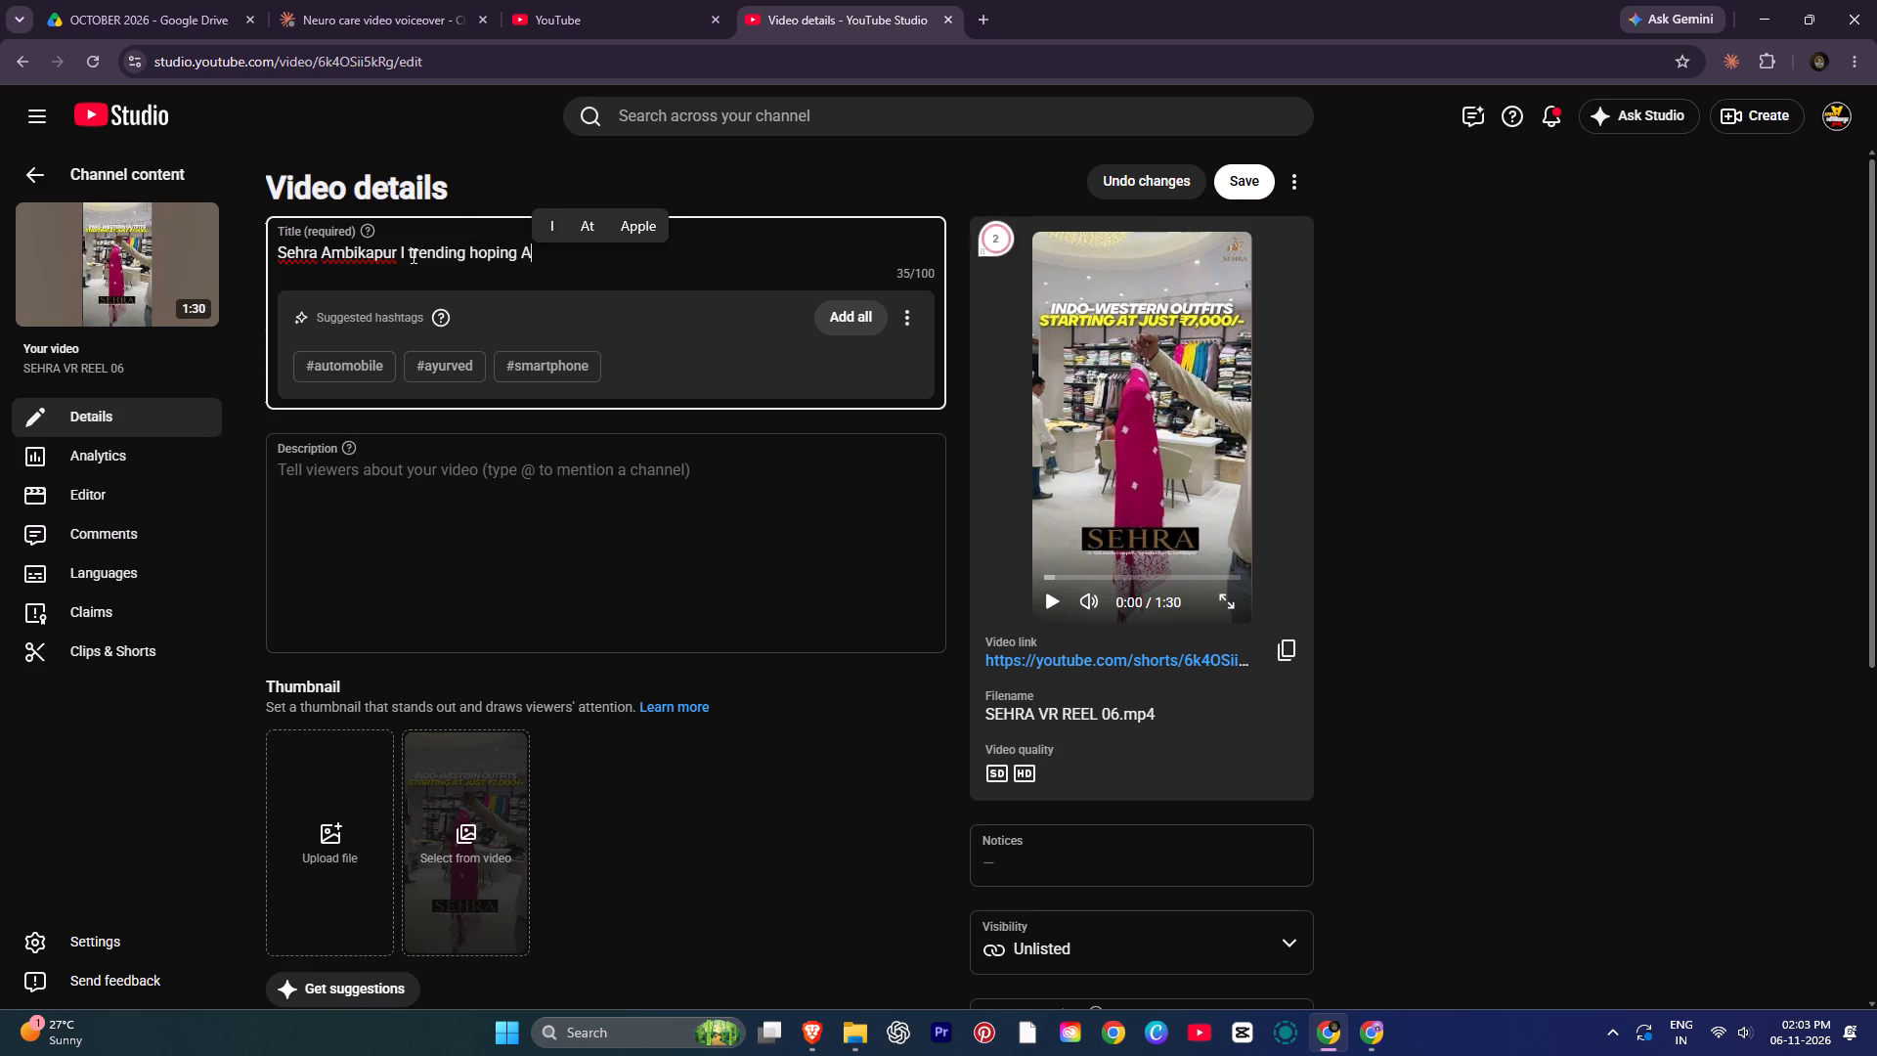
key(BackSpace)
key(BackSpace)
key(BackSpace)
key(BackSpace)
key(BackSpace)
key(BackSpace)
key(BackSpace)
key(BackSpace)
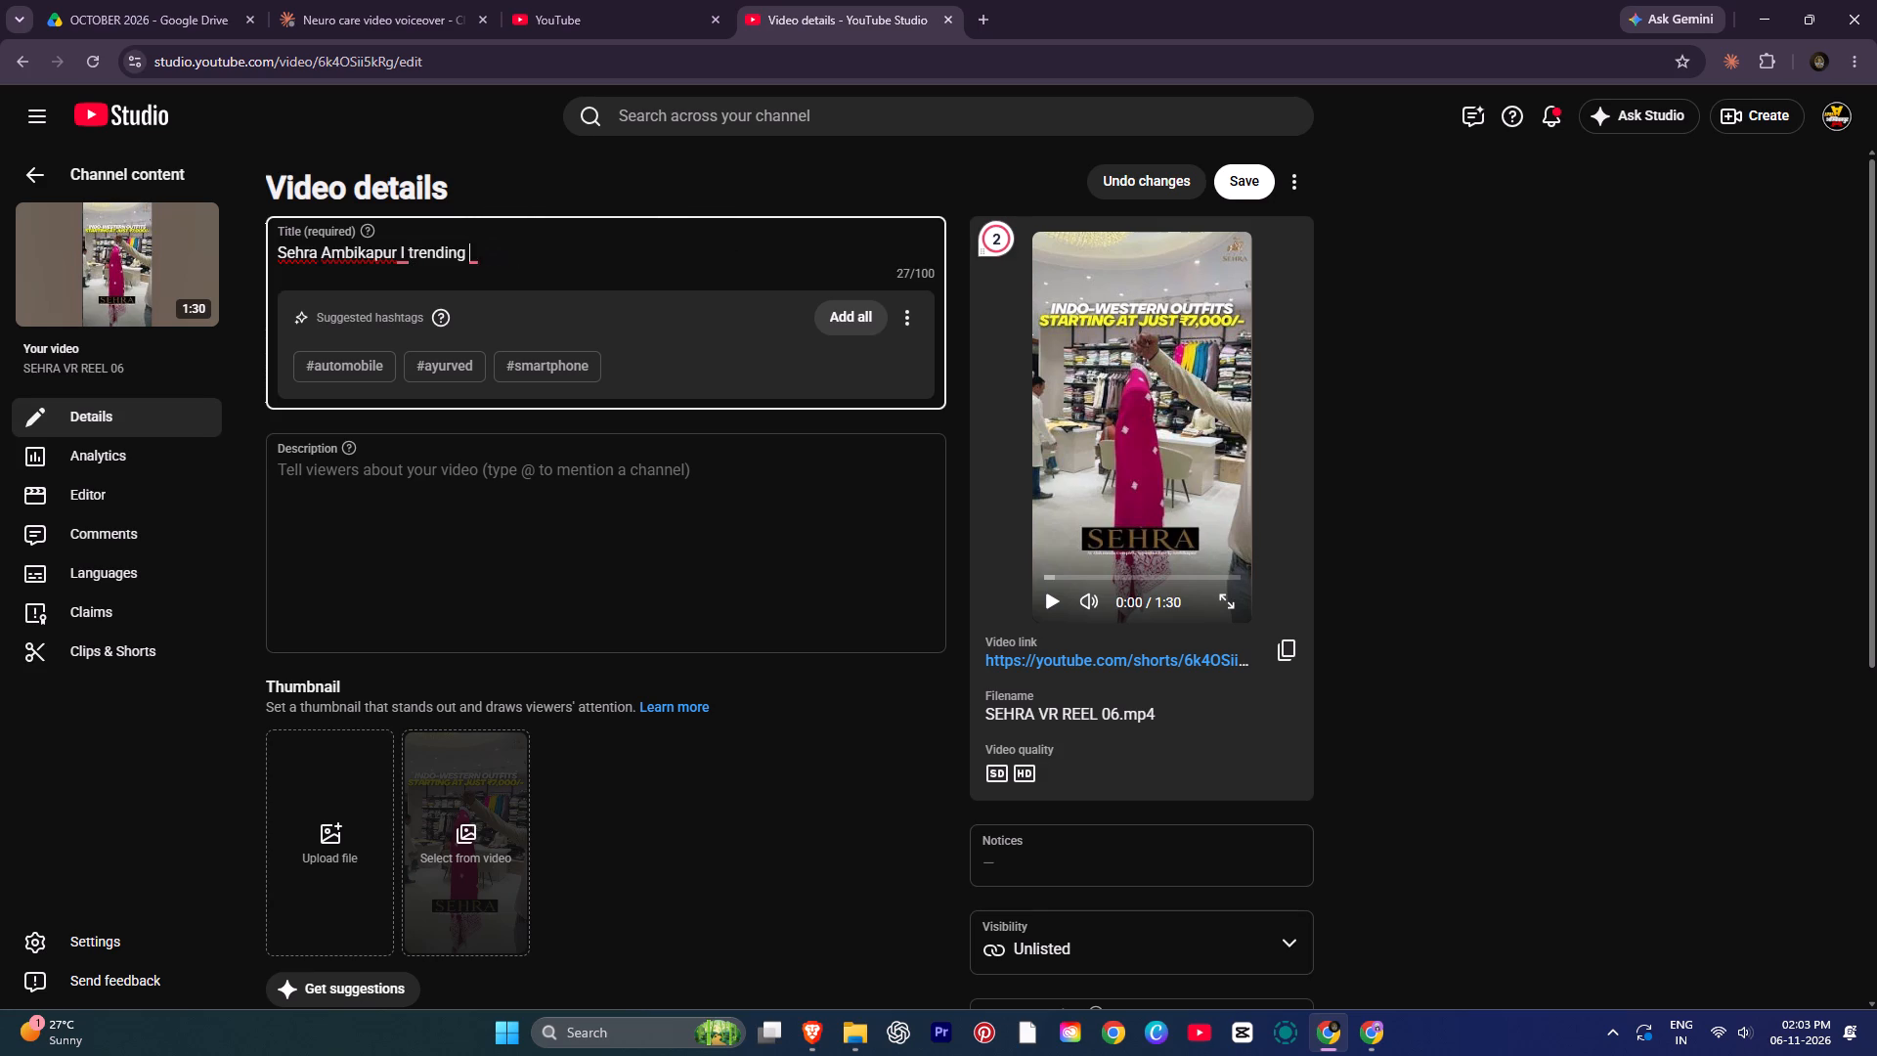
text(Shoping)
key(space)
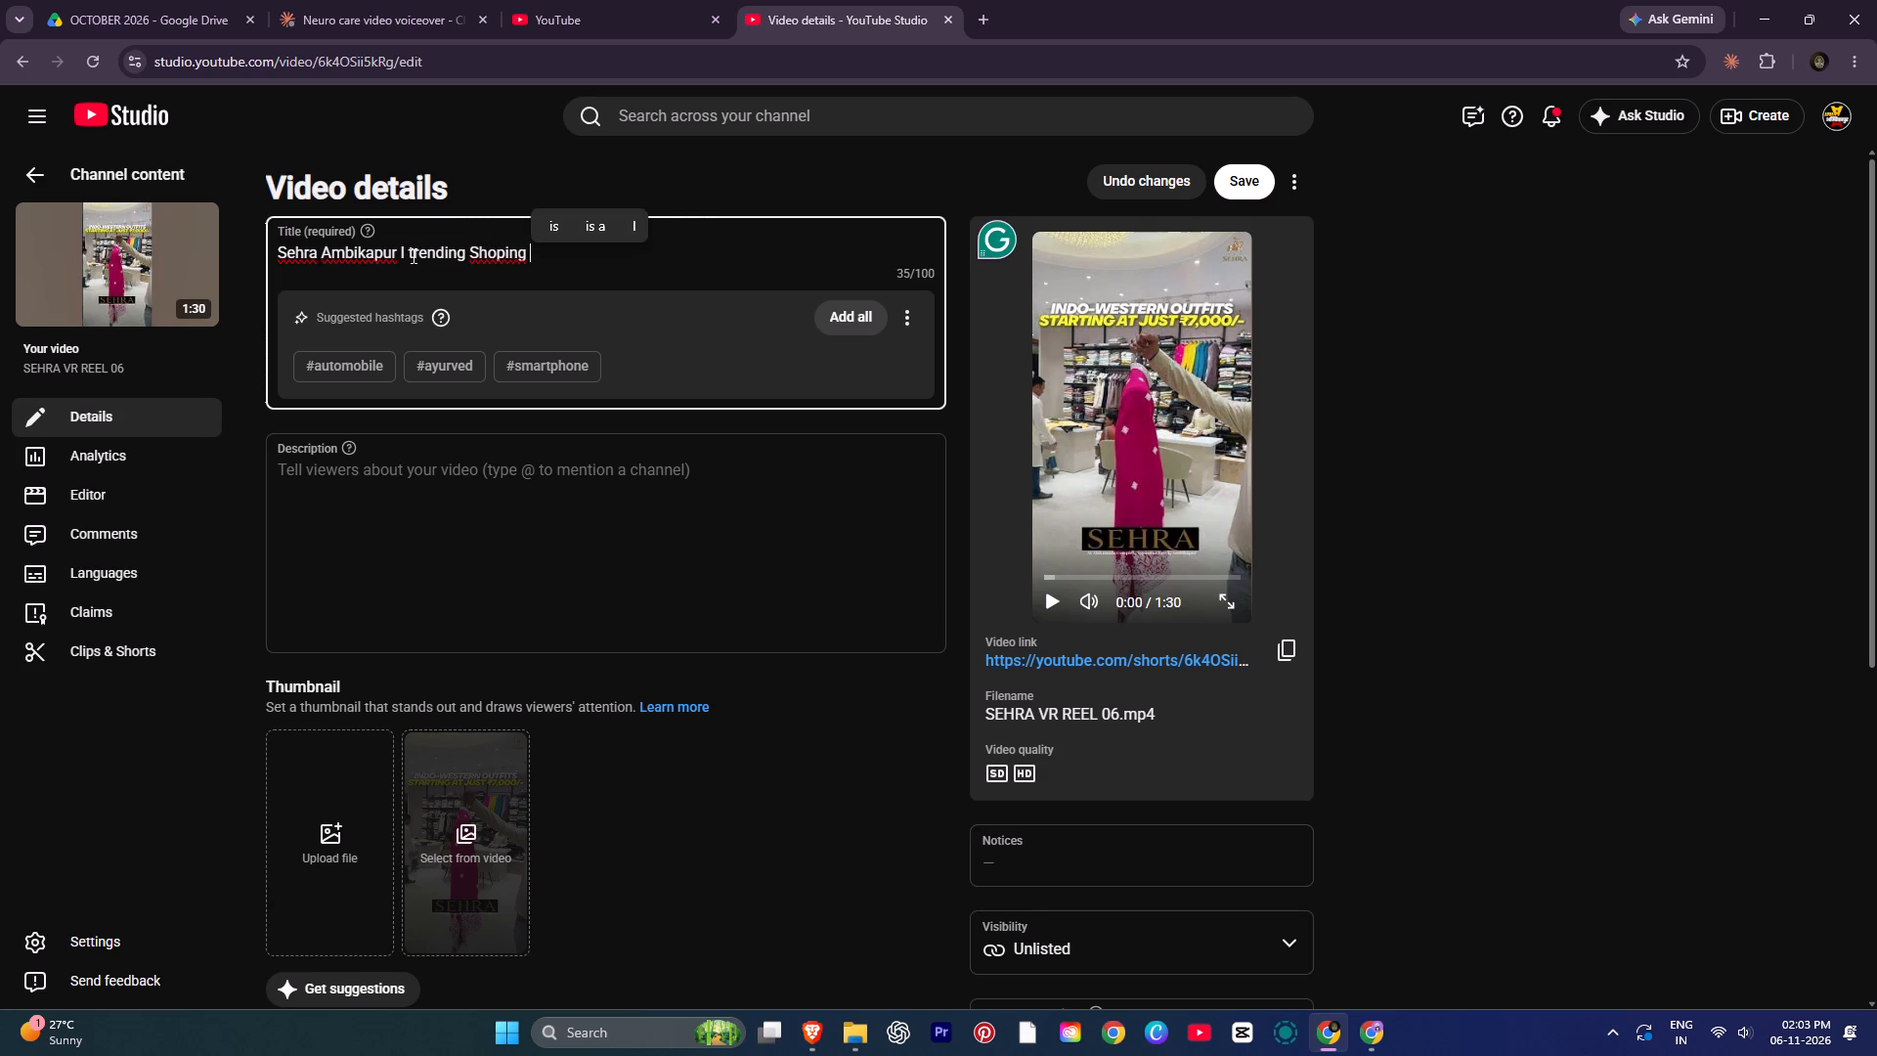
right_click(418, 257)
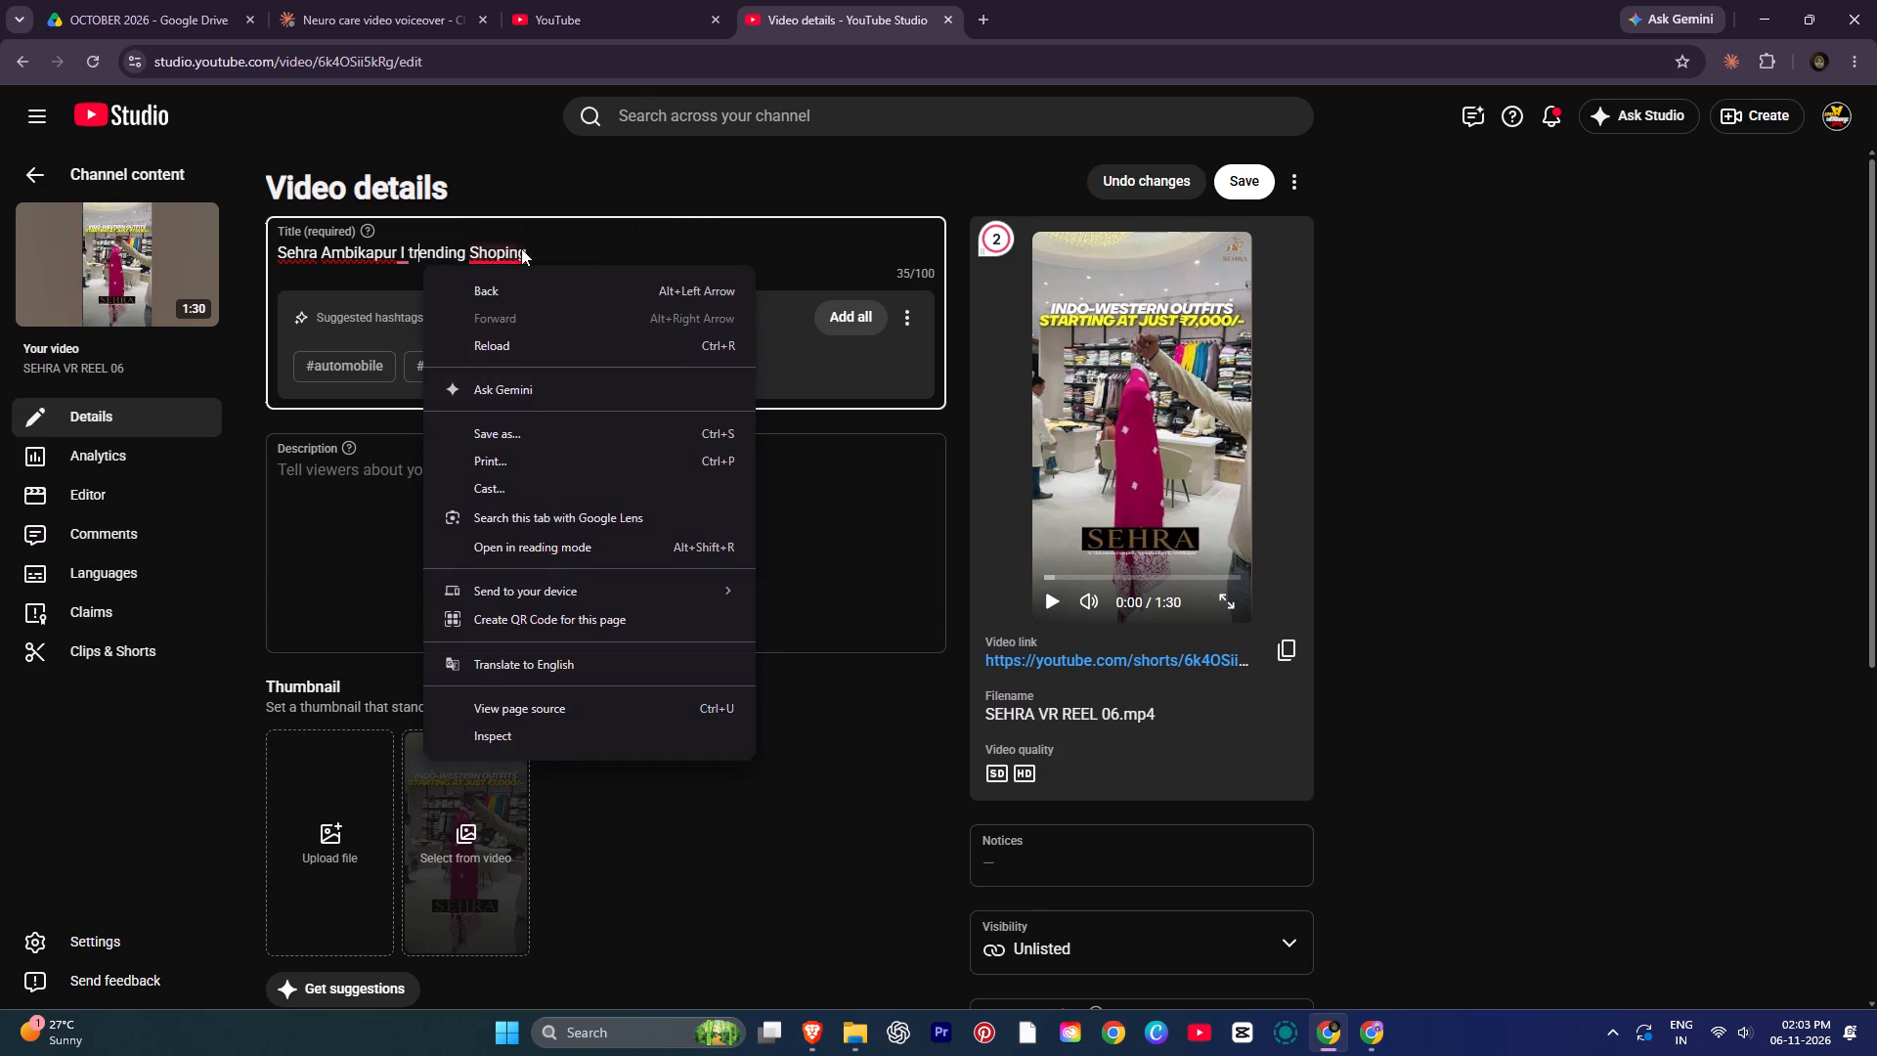
Clear the whole video title and enter "Shera AMbikapur #shorts" instead.
drag(583, 255, 415, 241)
key(BackSpace)
click(394, 265)
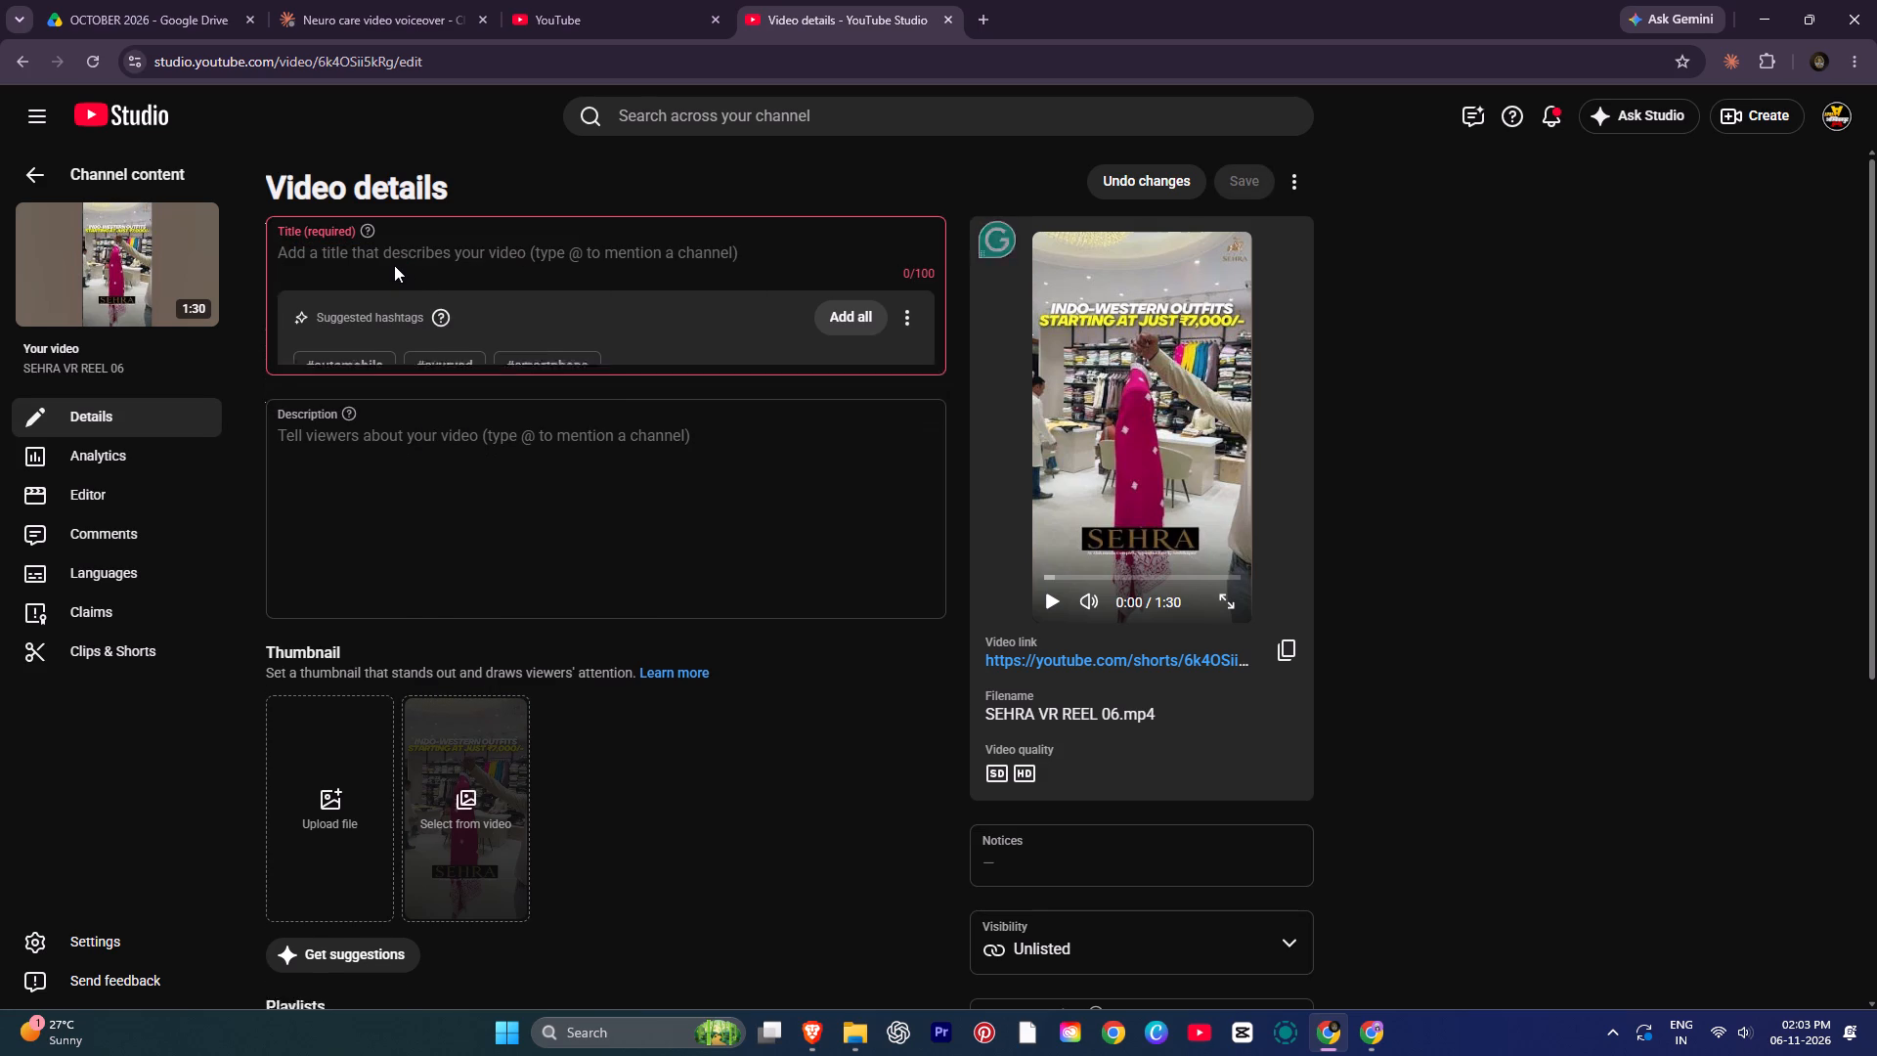
text(She)
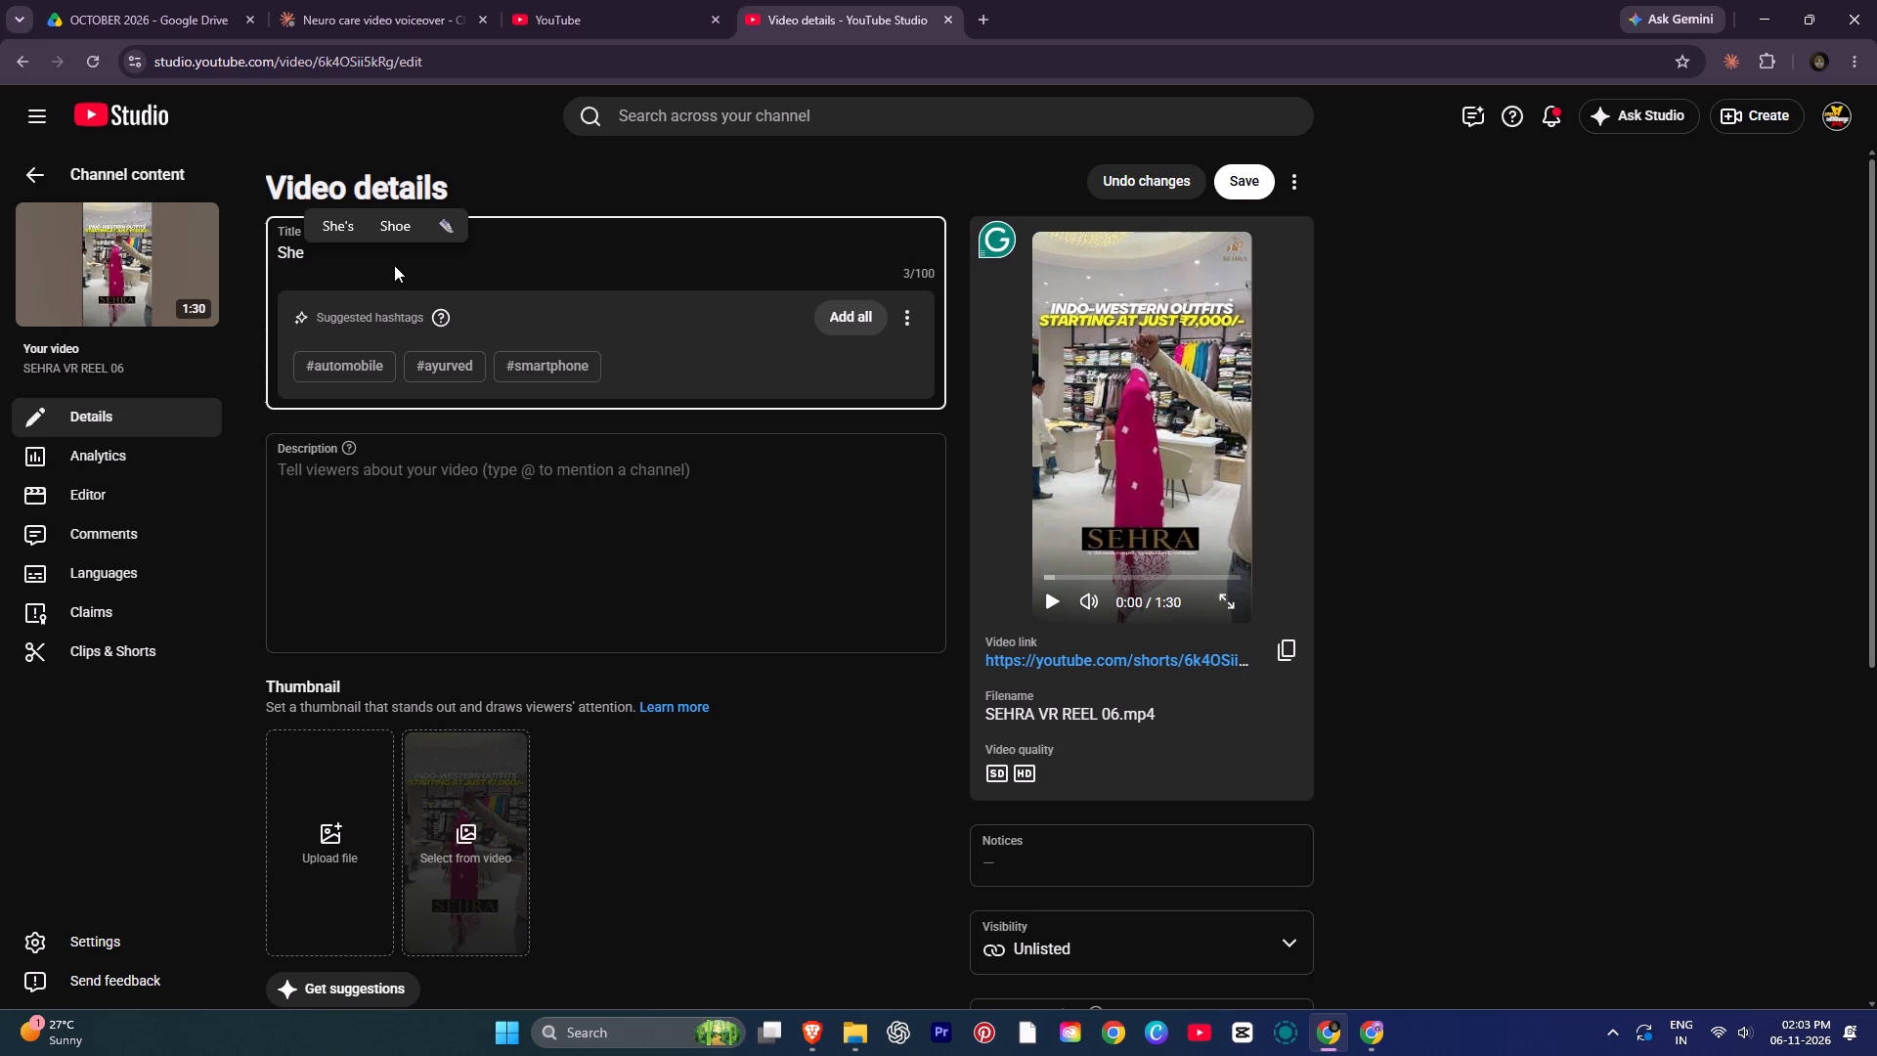
text(ra)
key(space)
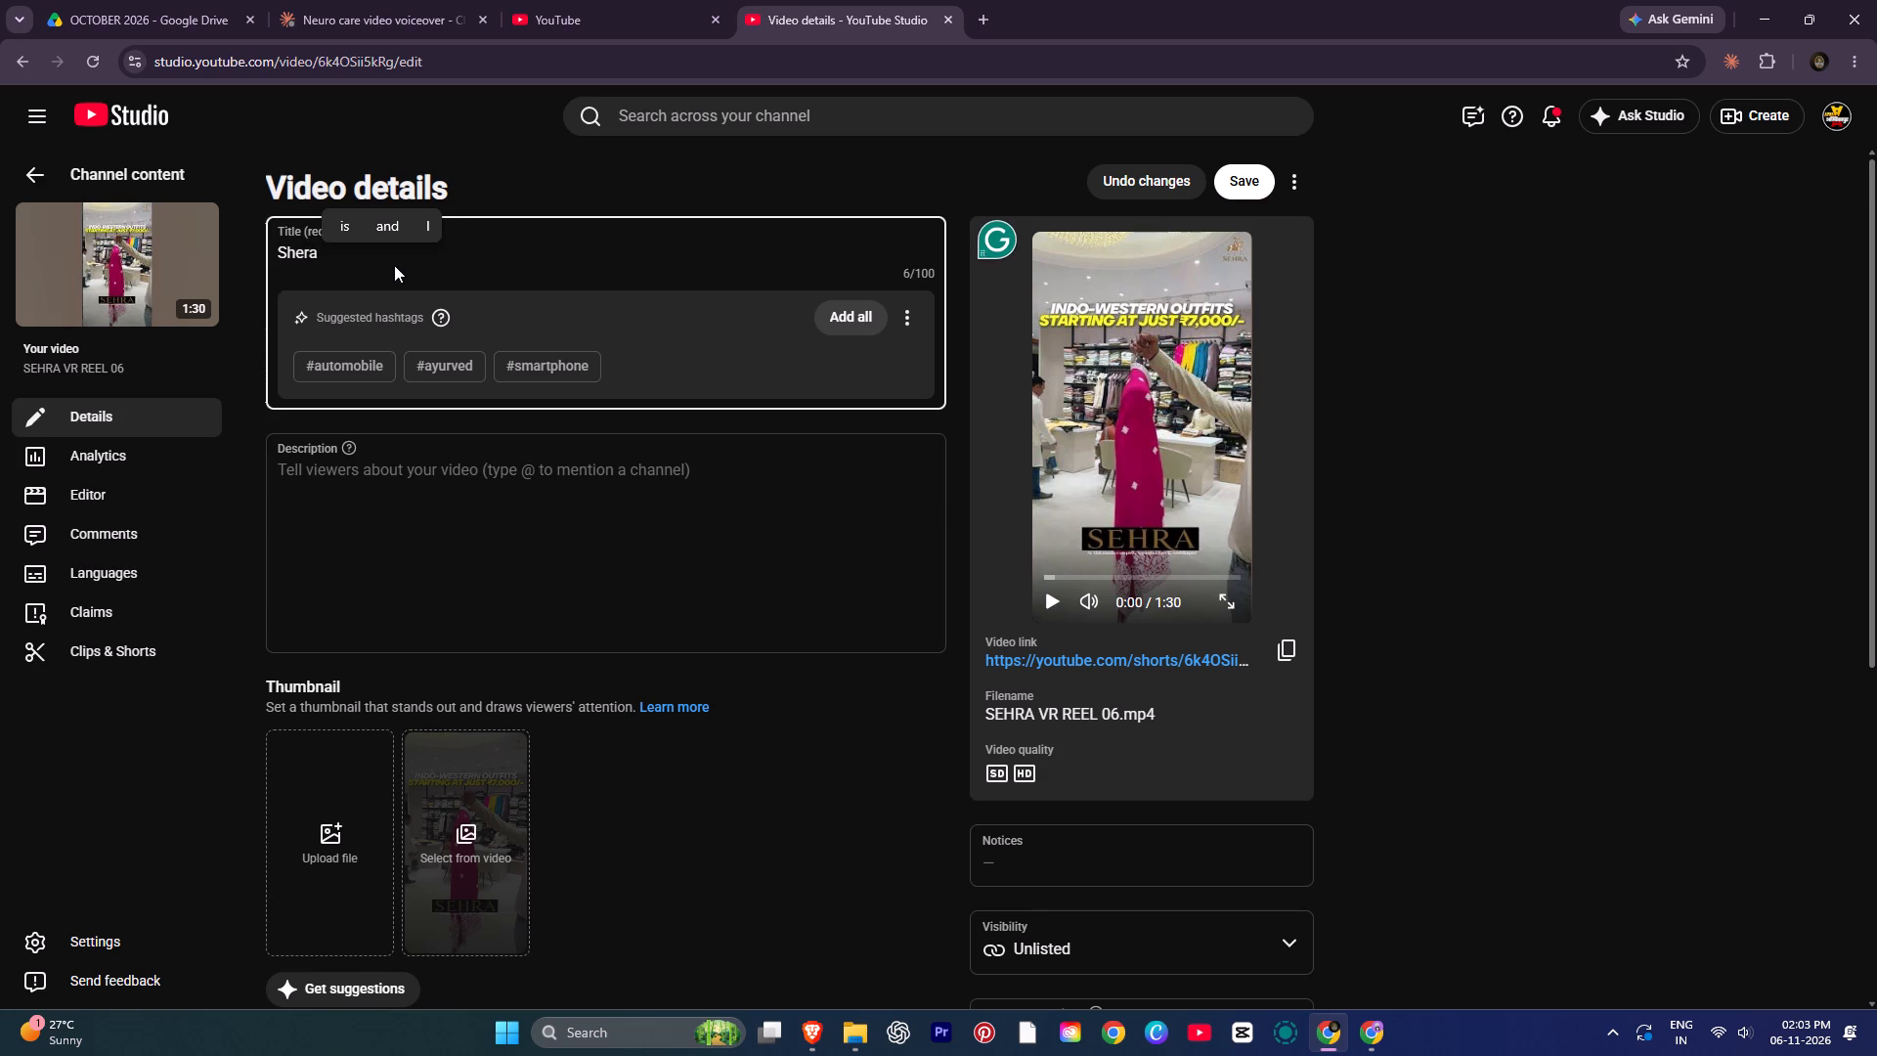
text(AMbikapur)
key(space)
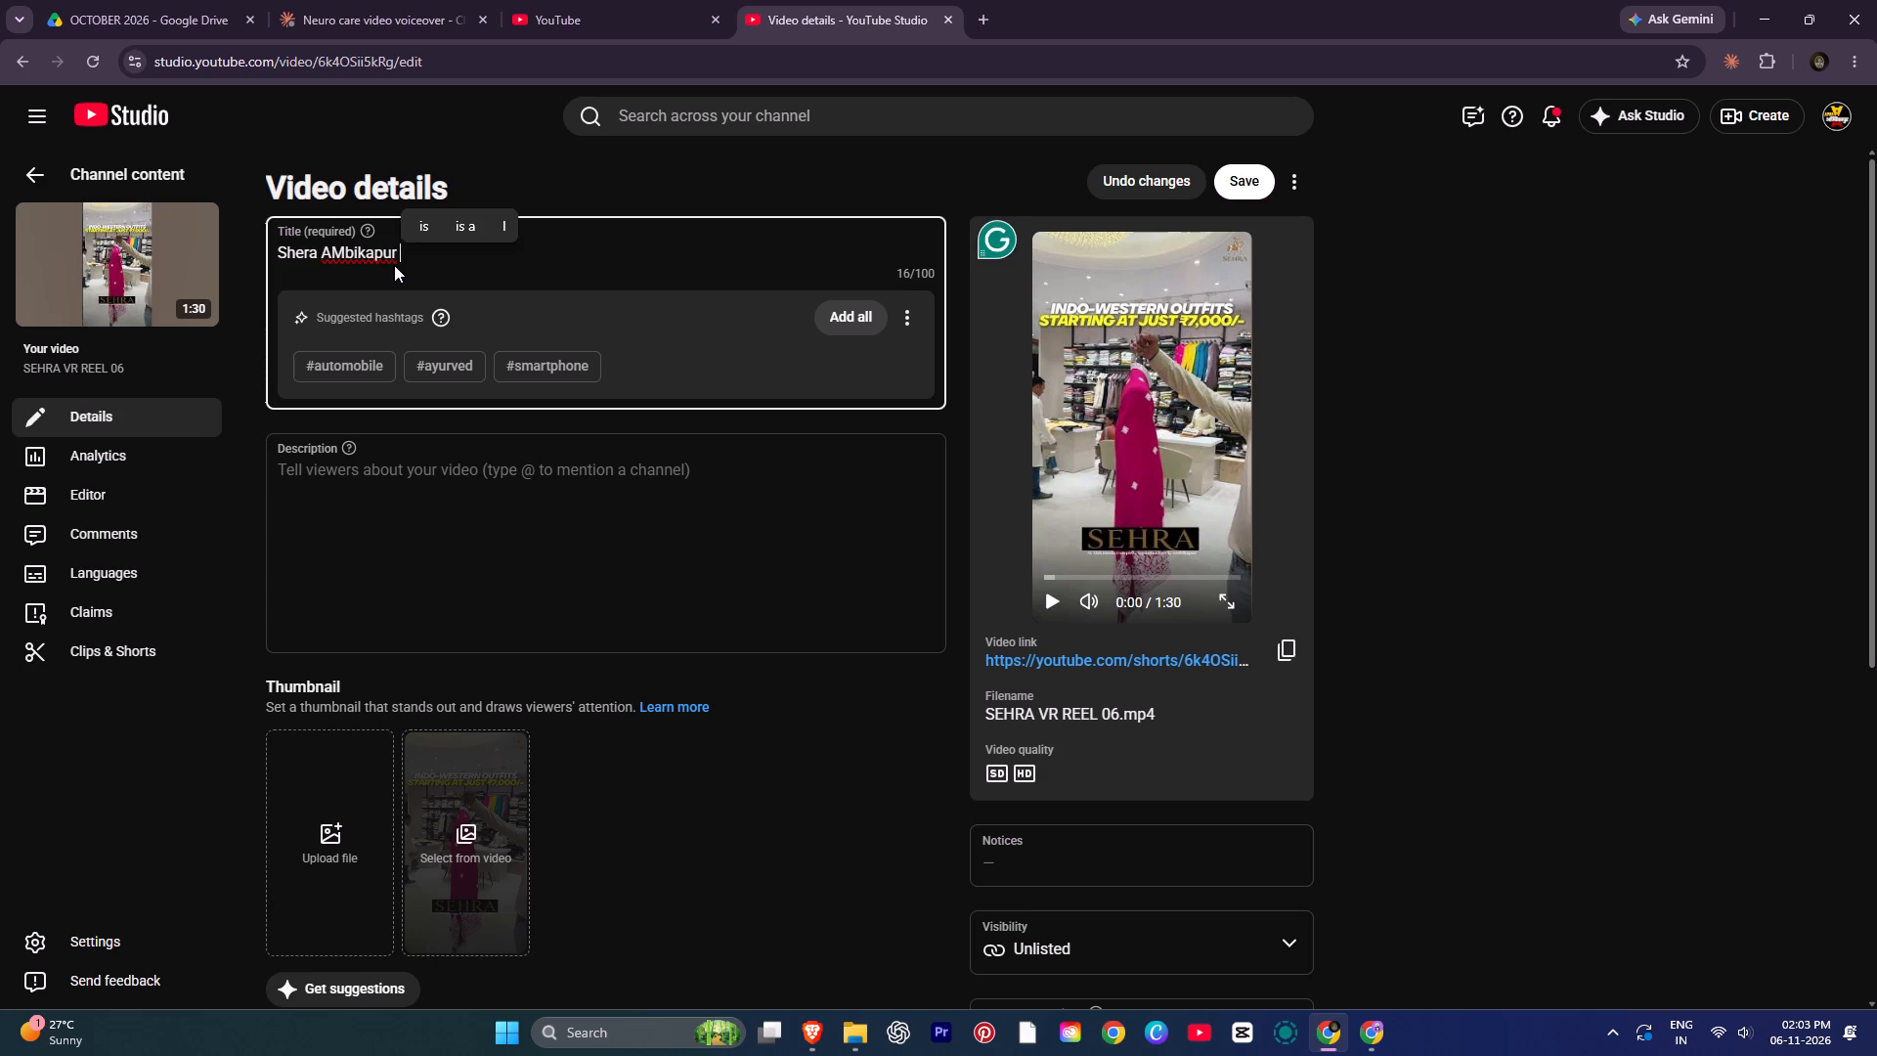
key(shift+numbersign)
text(shorts)
key(space)
key(Return)
Change the video's visibility from Unlisted to Public.
scroll(396, 269, down, 1)
scroll(397, 273, up, 1)
scroll(416, 296, down, 2)
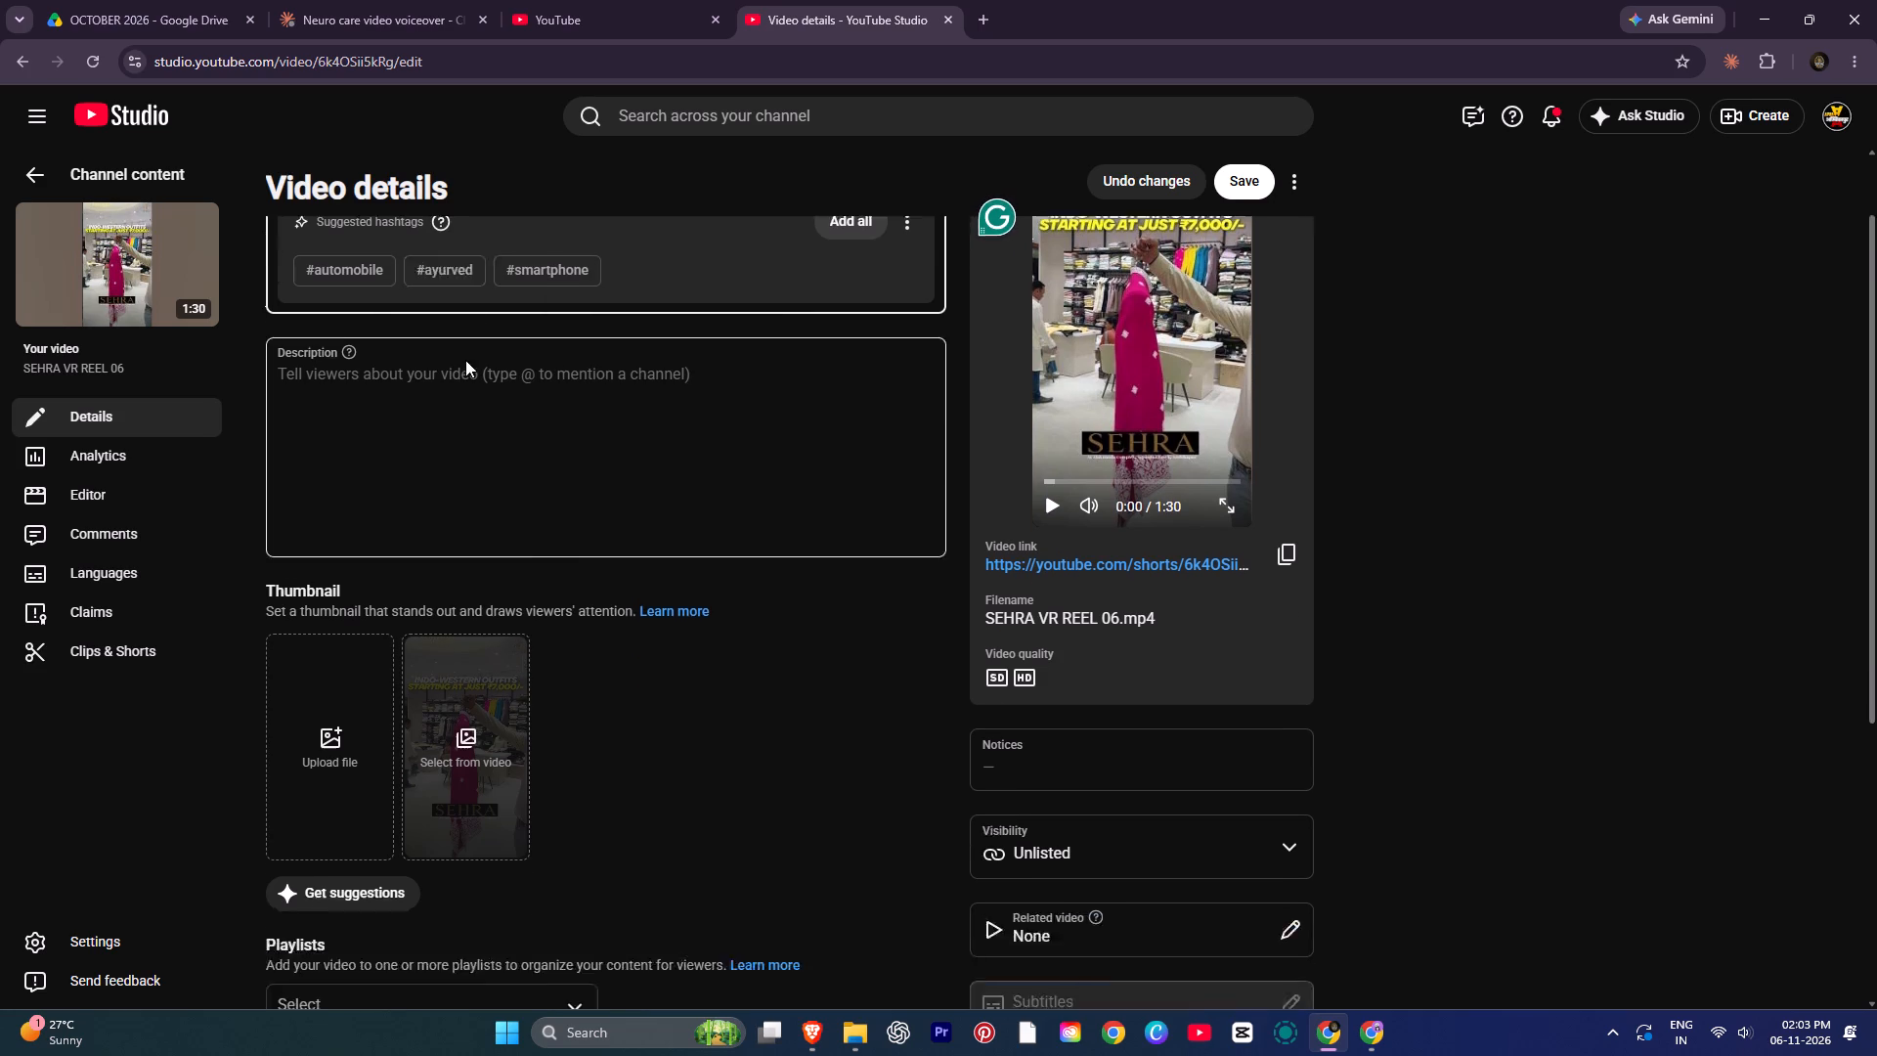
scroll(623, 444, down, 3)
click(1210, 470)
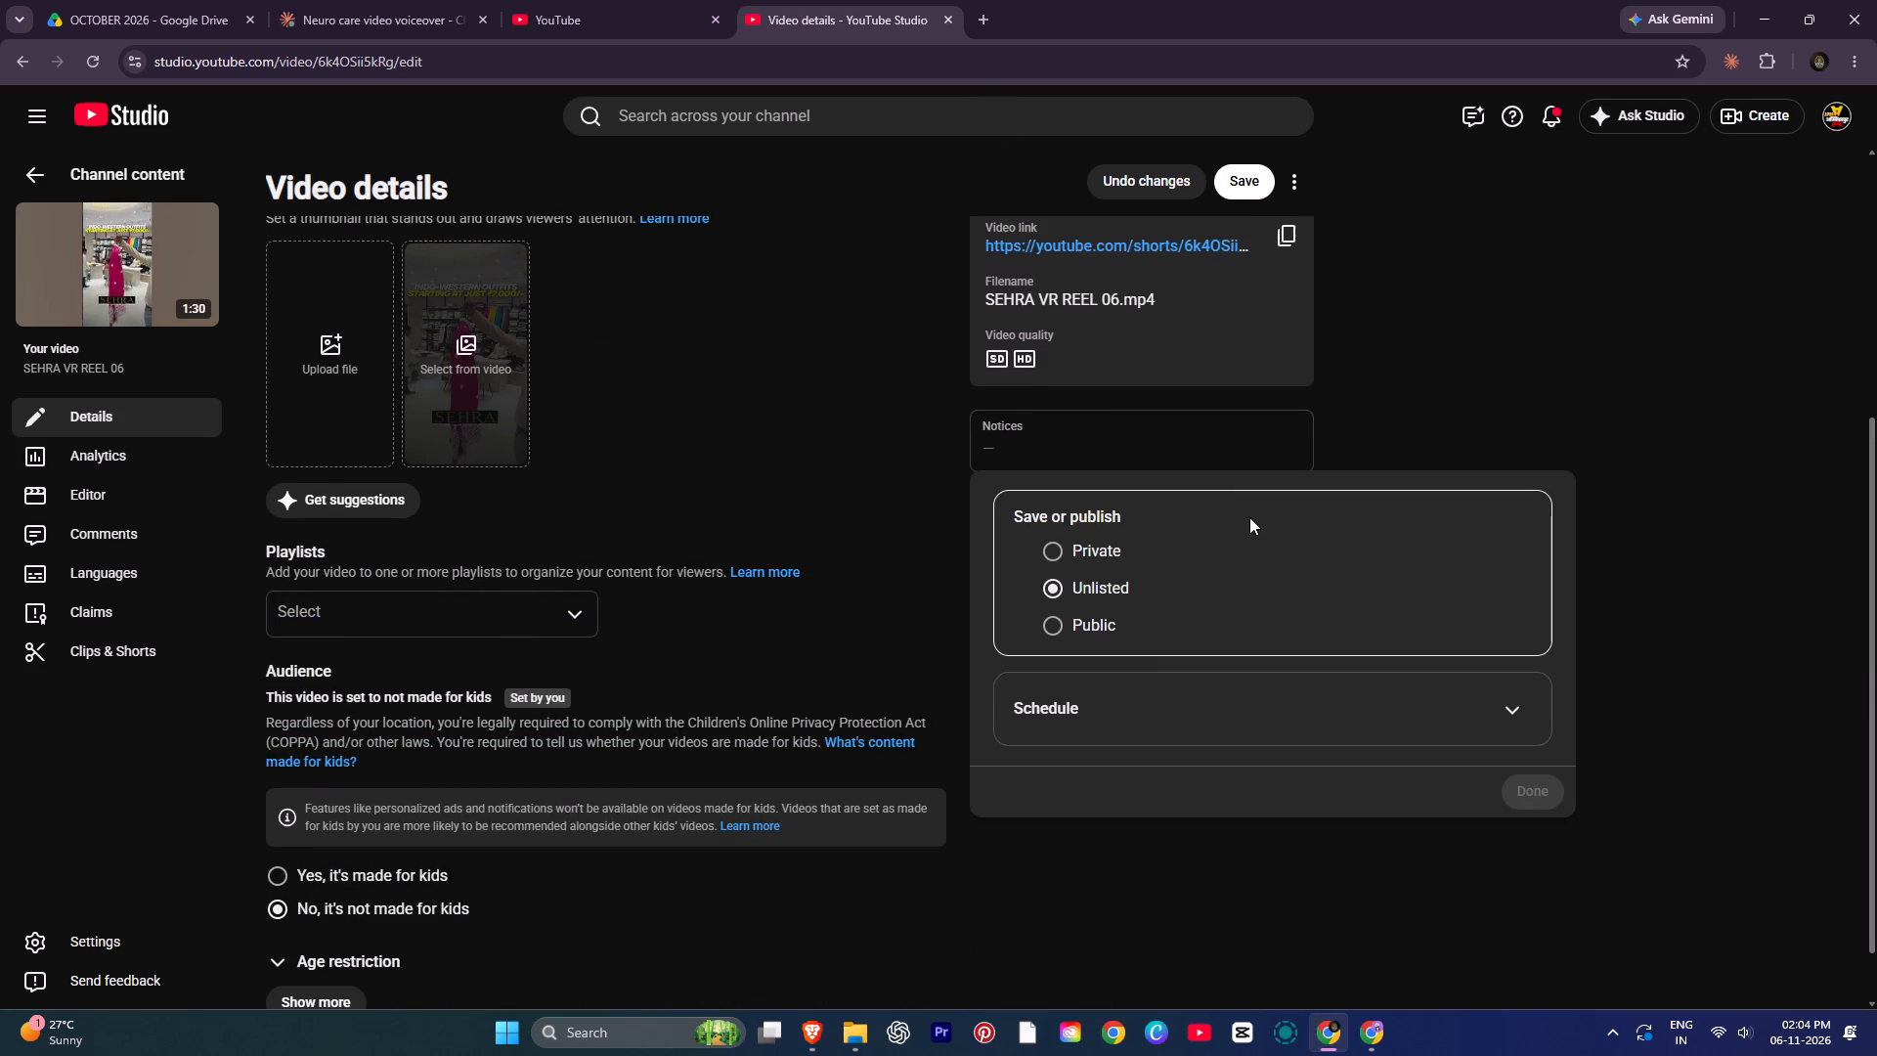
click(1079, 705)
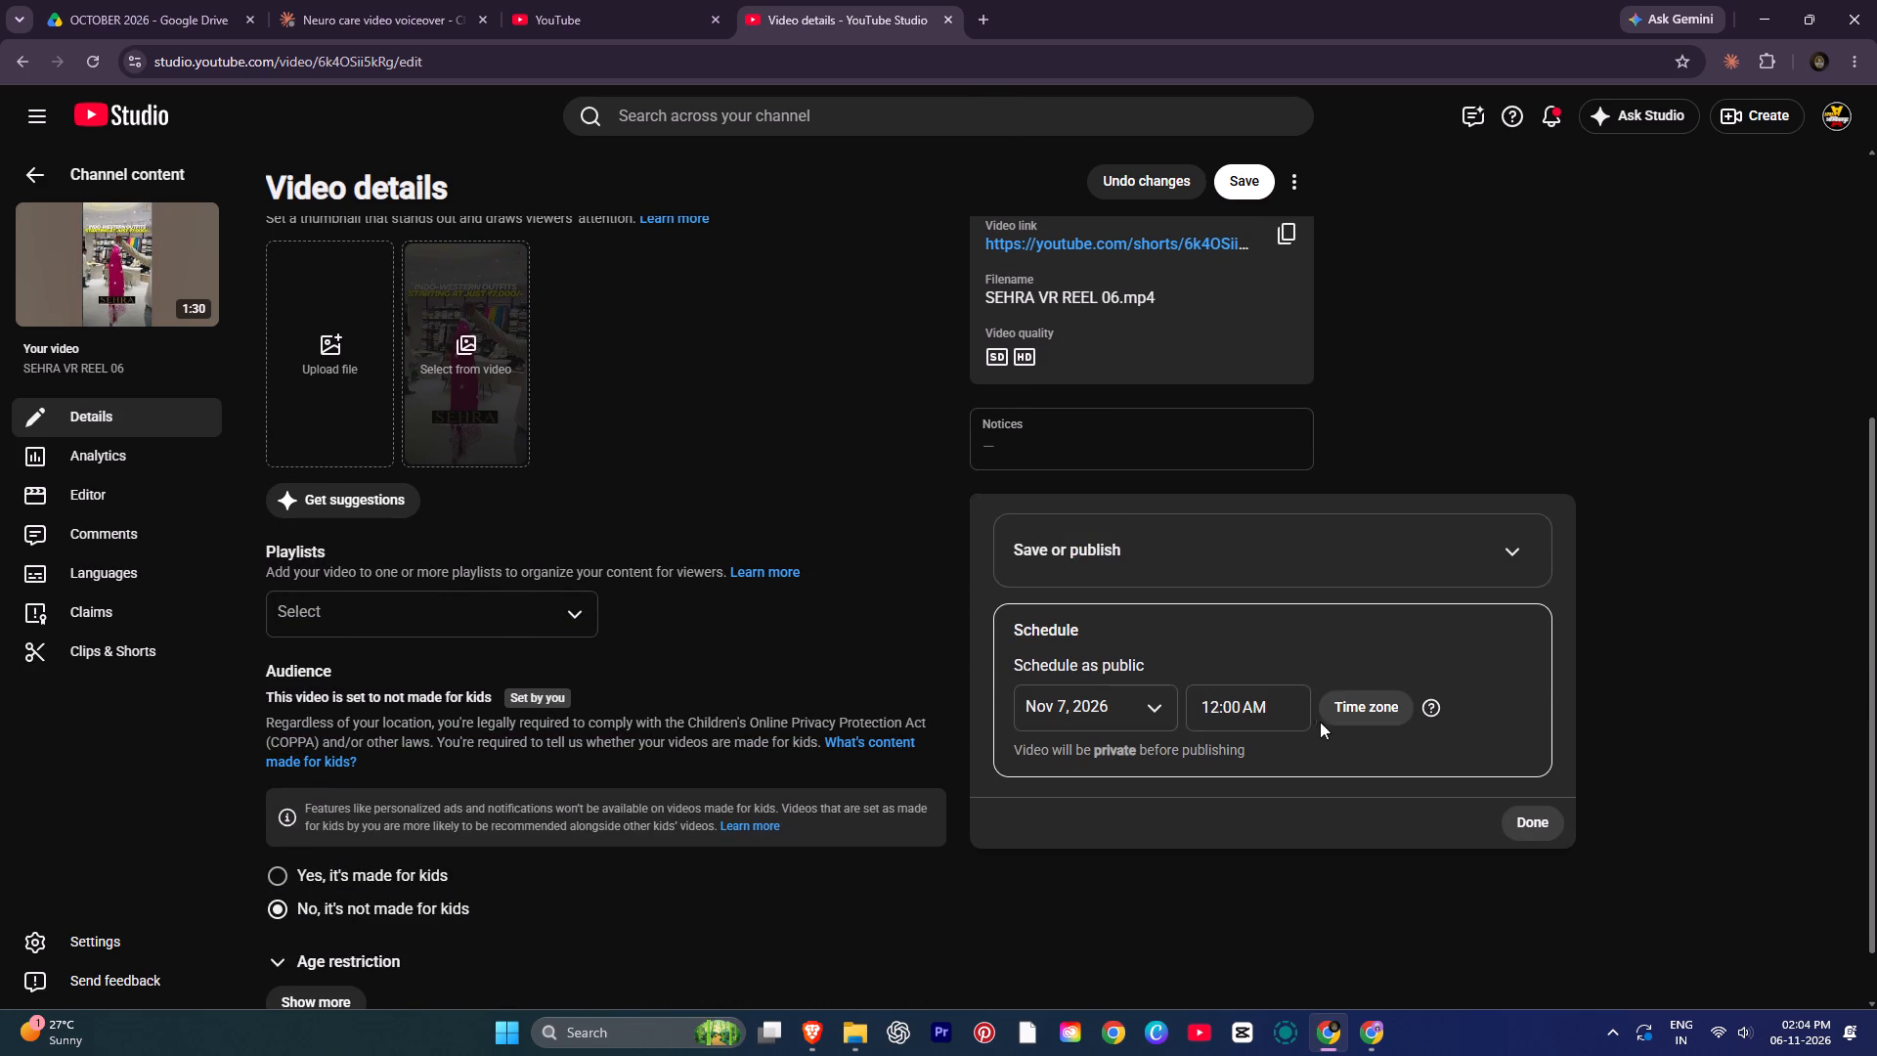
click(1414, 467)
click(1037, 527)
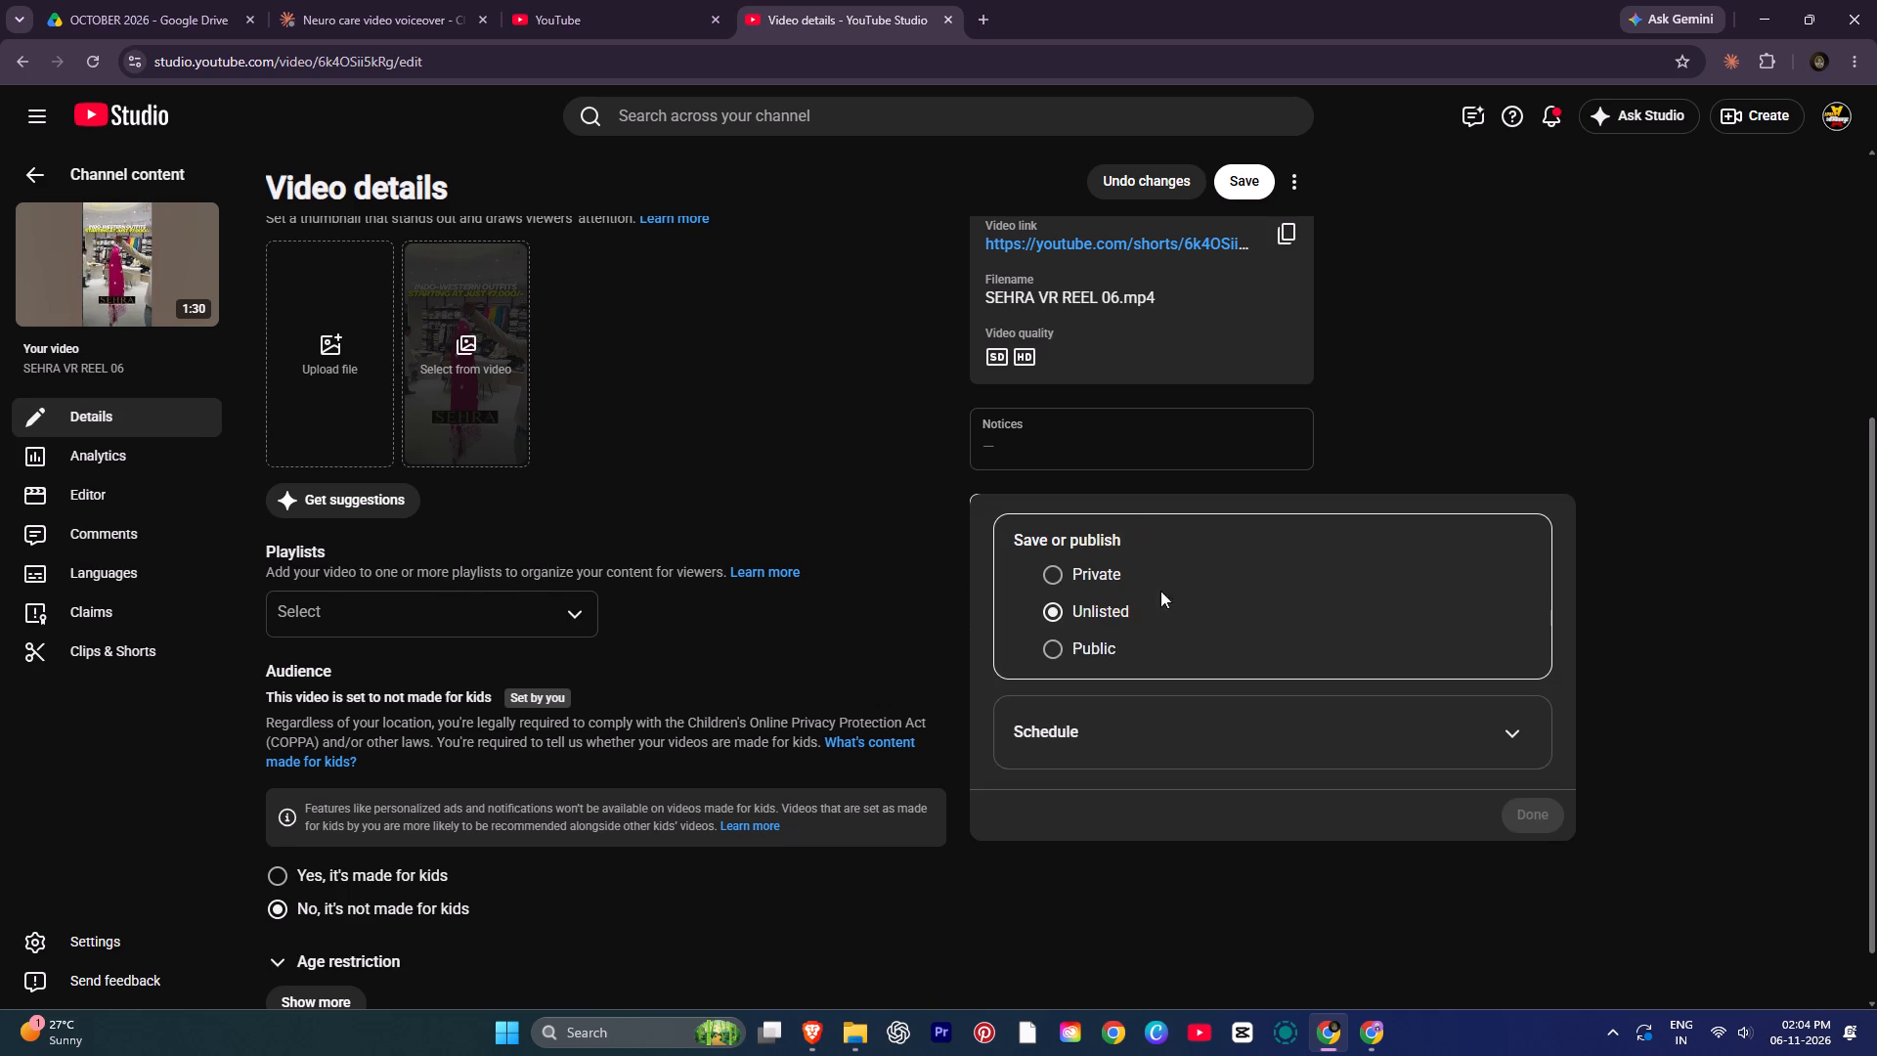
click(1061, 660)
click(1549, 814)
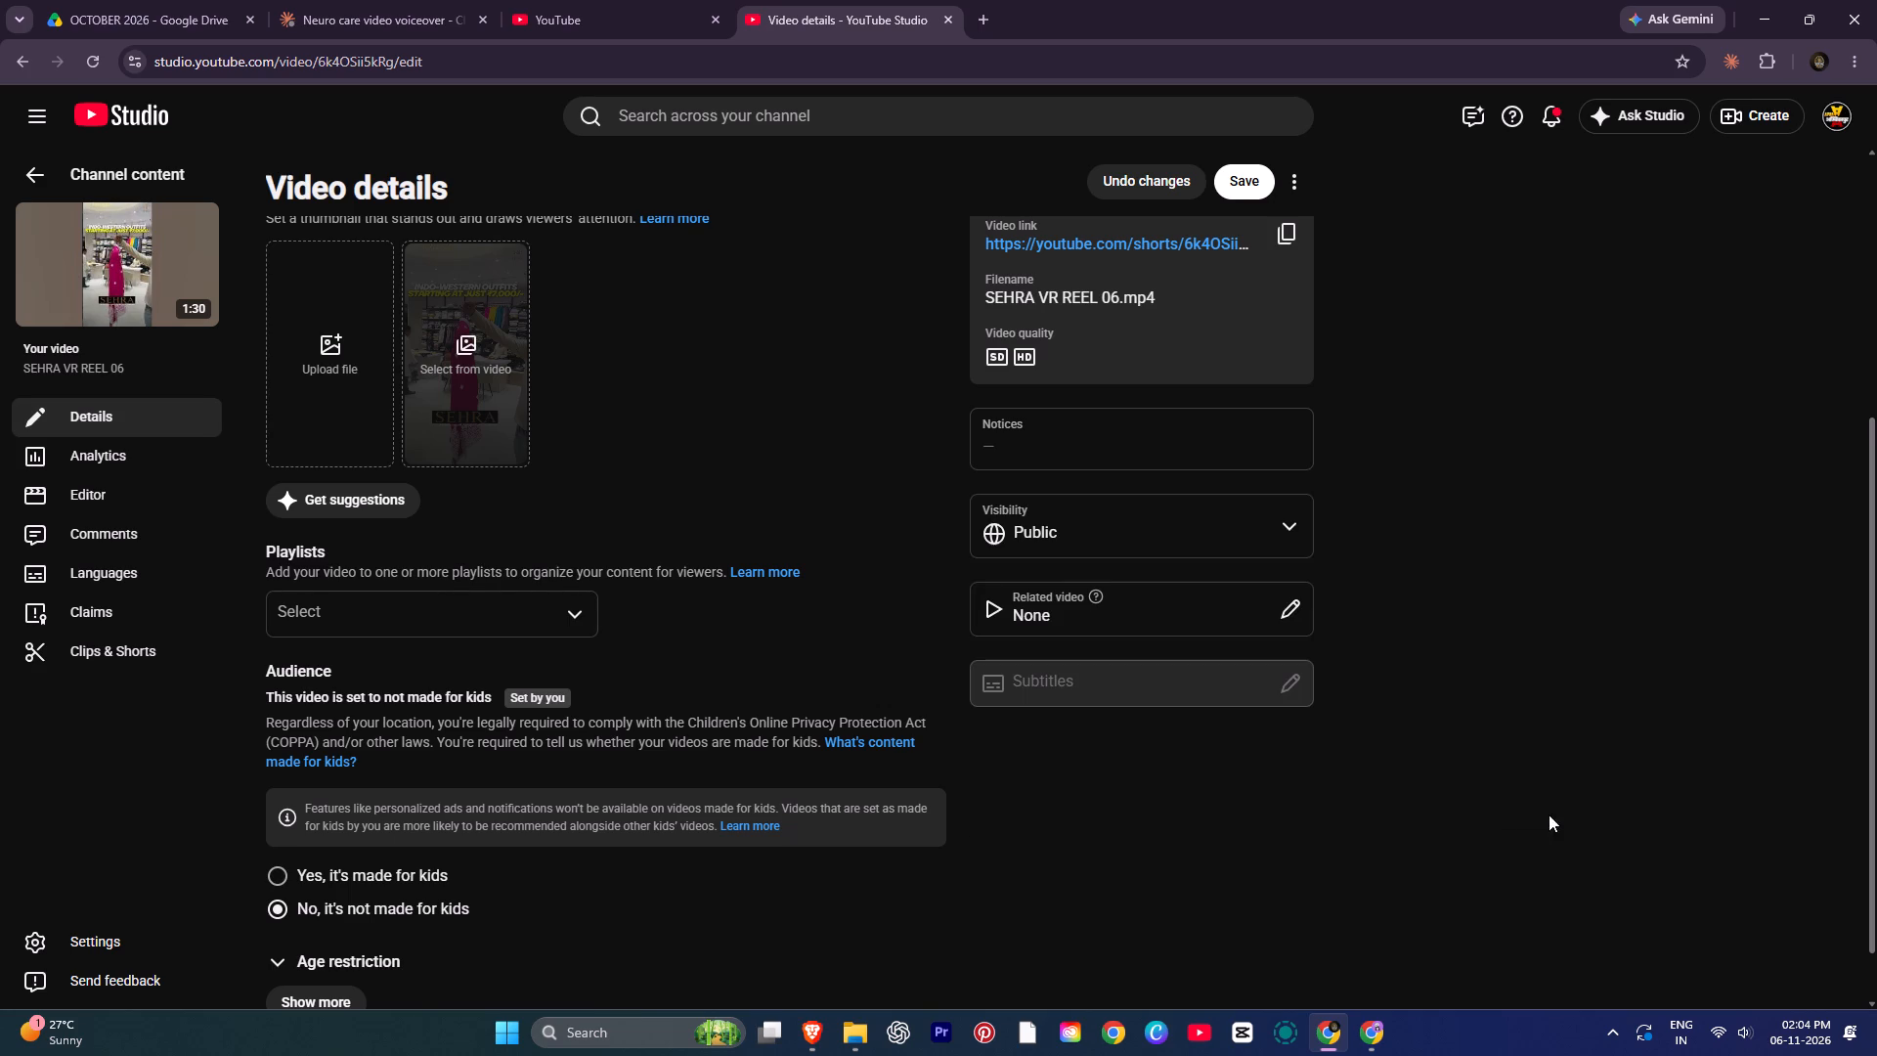
Review the video's details and the frames offered for its thumbnail, leaving the thumbnail selection without choosing one.
scroll(801, 594, up, 8)
scroll(801, 594, down, 9)
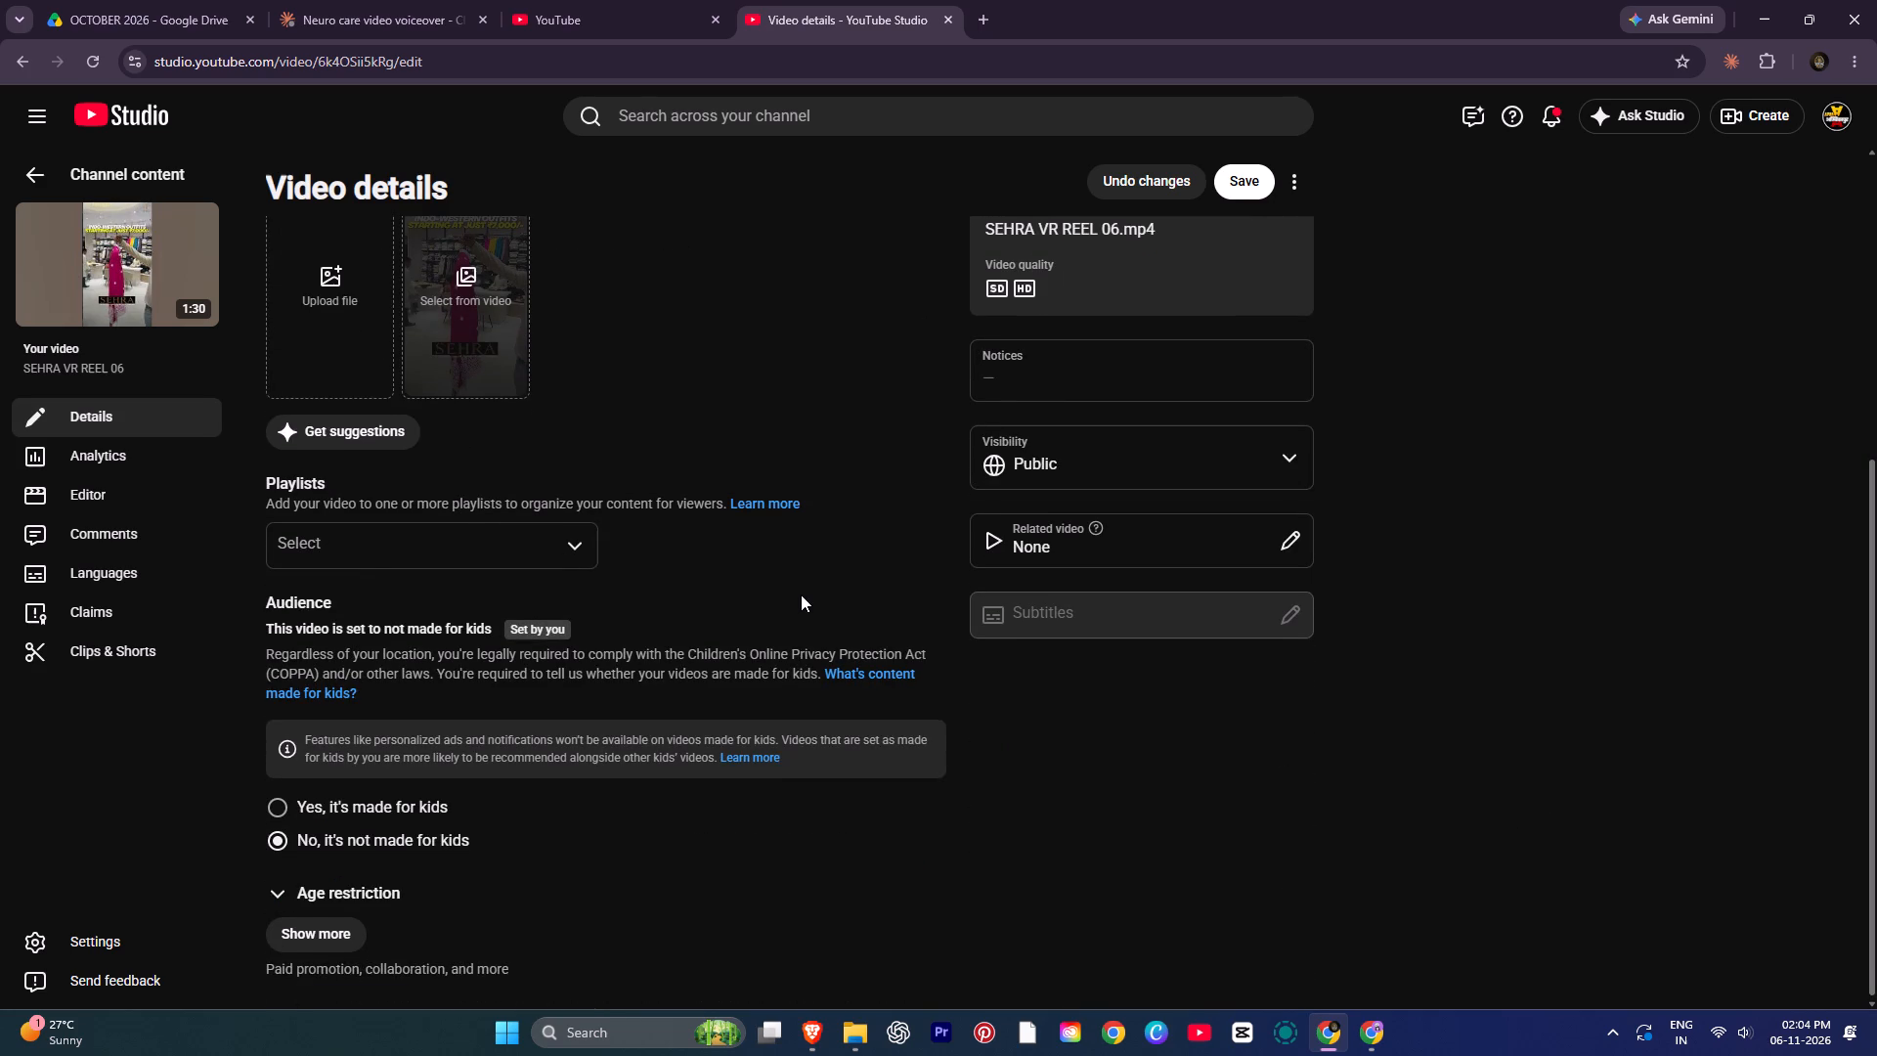
scroll(573, 743, up, 9)
scroll(573, 743, down, 1)
scroll(573, 743, up, 1)
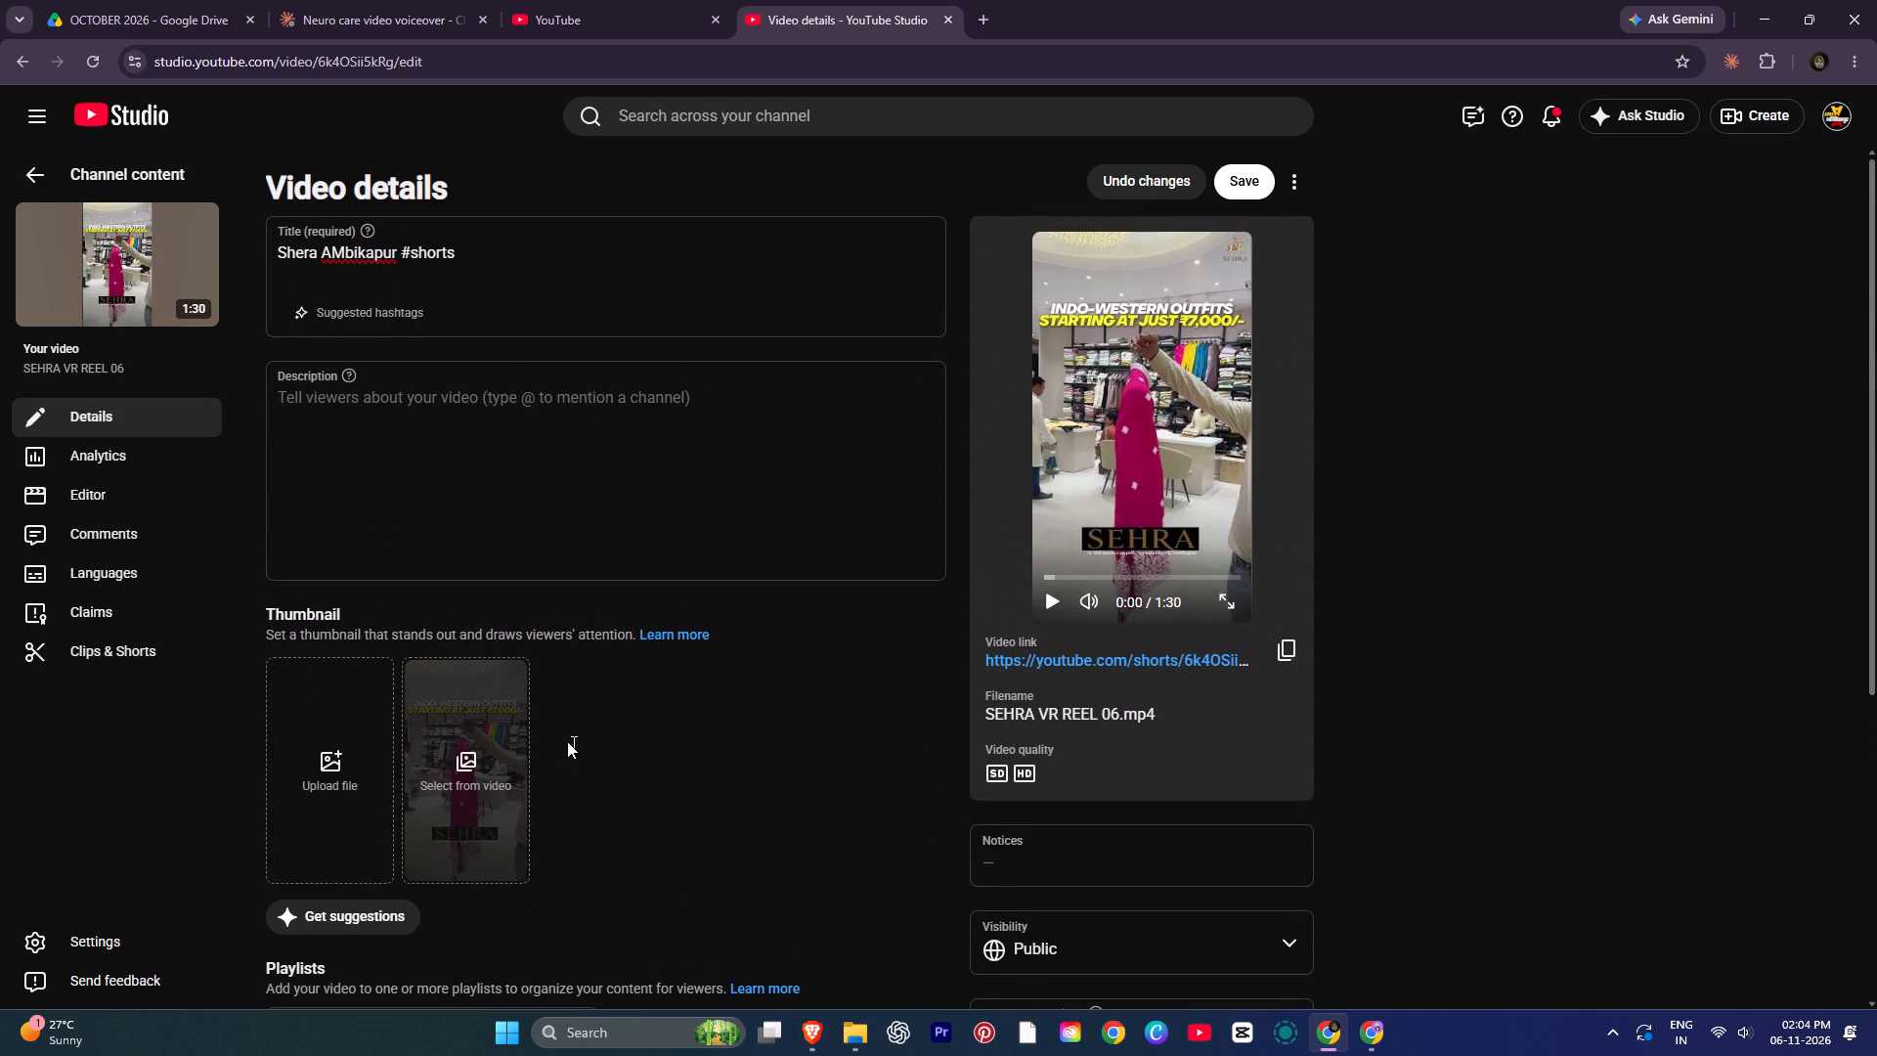
click(484, 752)
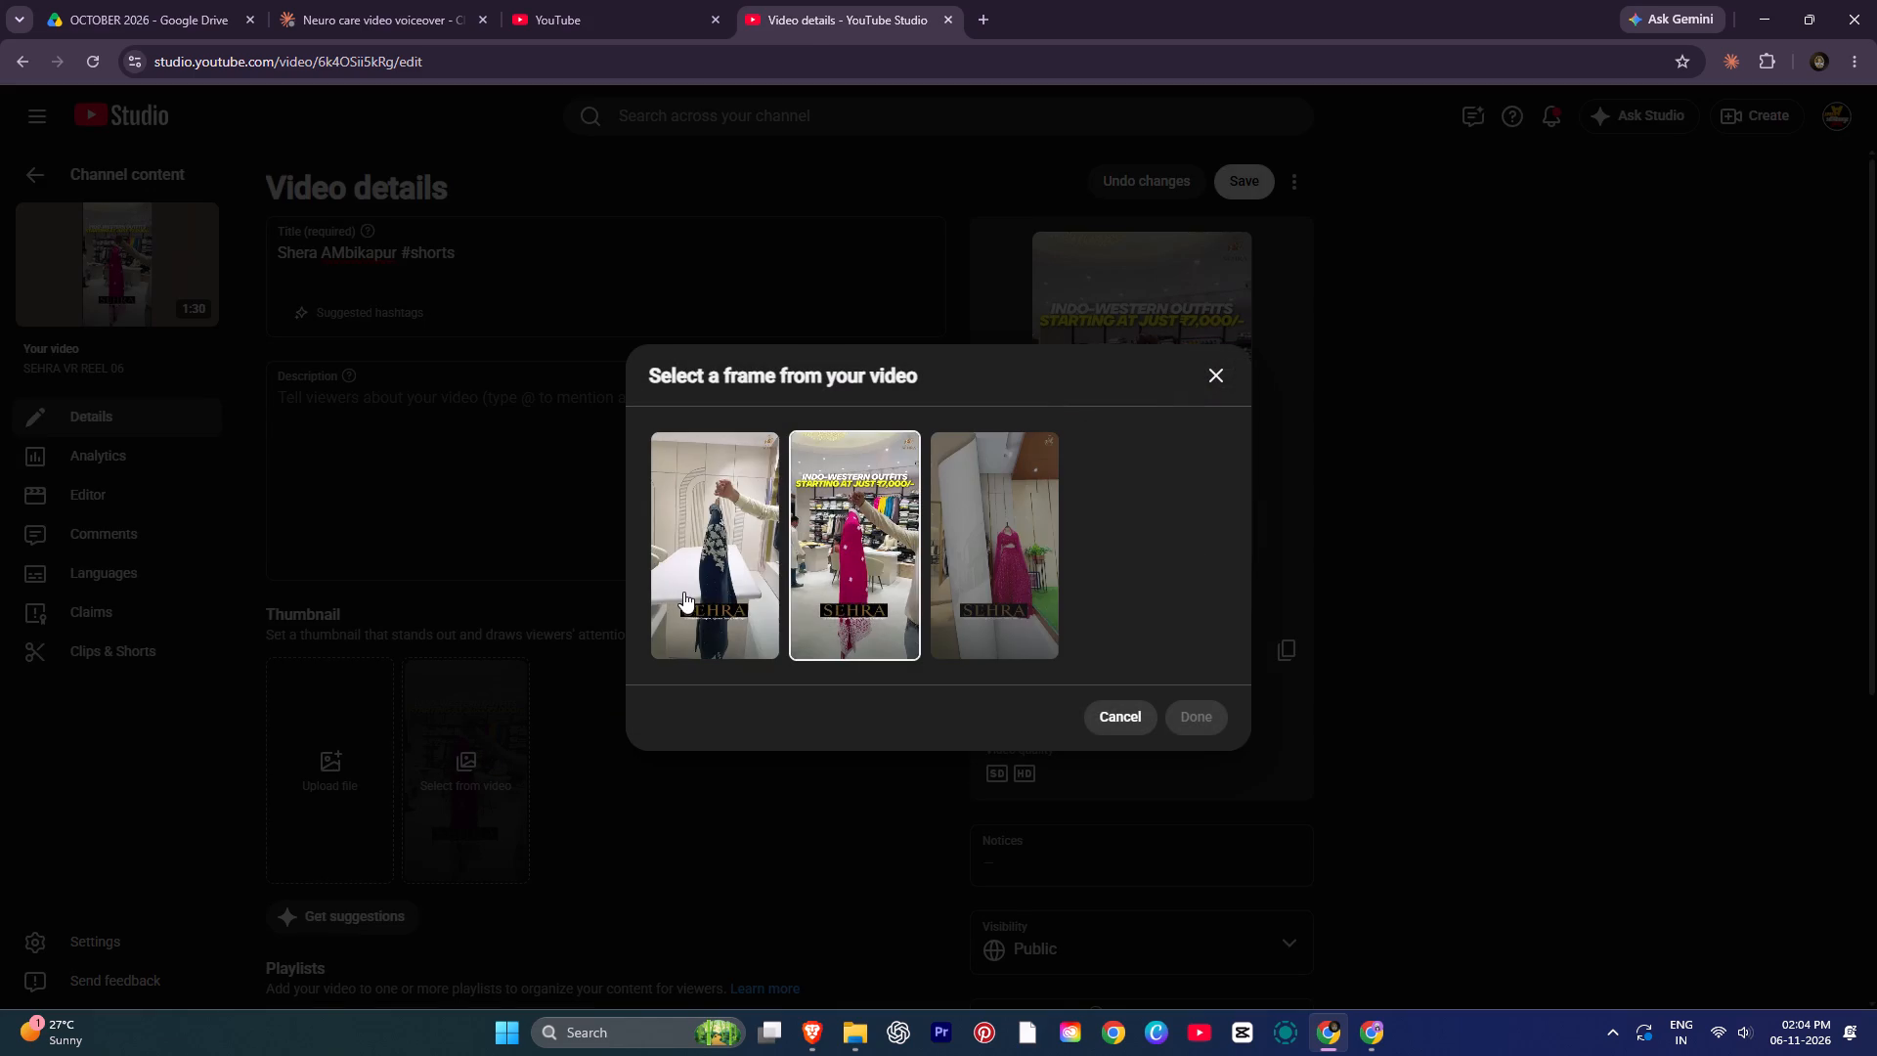
click(1334, 504)
Save the video's new title and visibility.
scroll(1399, 365, up, 4)
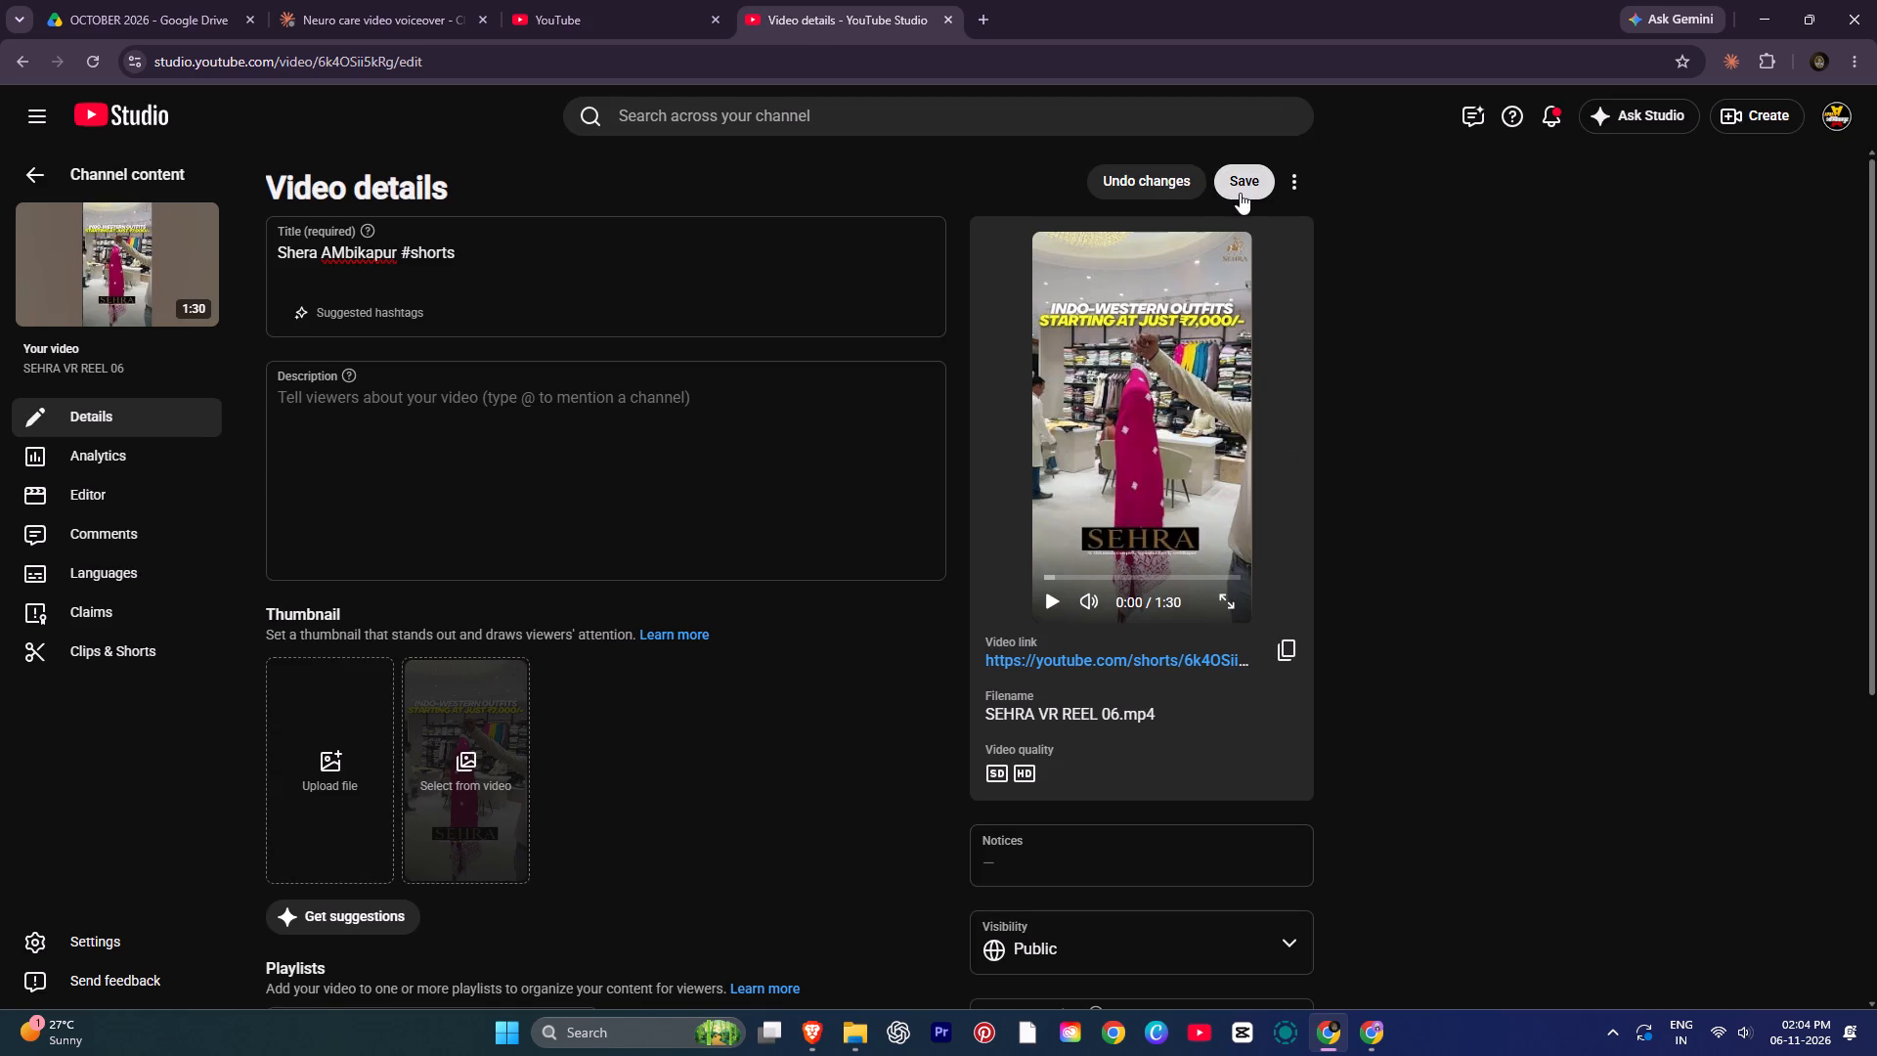
click(1238, 186)
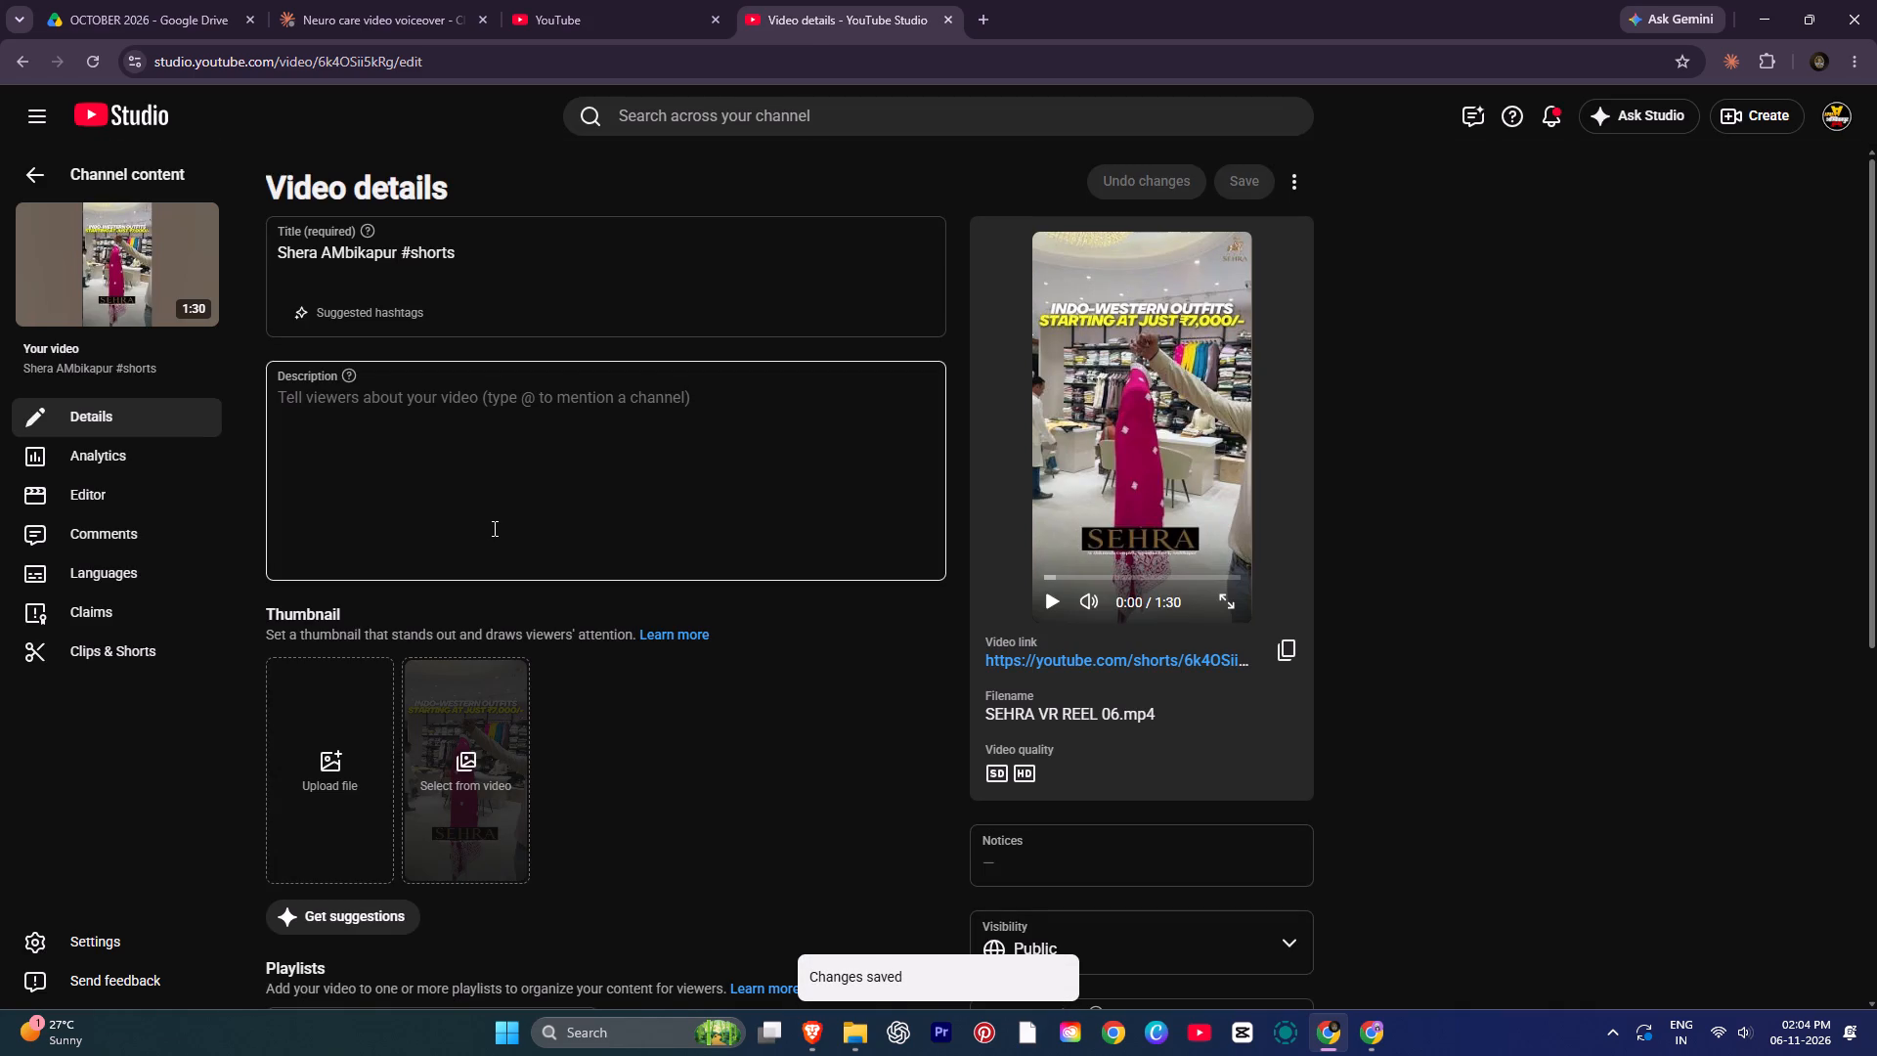
Correct "AMbikapur" to "Ambikapur" in the video title and save the change.
scroll(624, 570, up, 3)
click(347, 257)
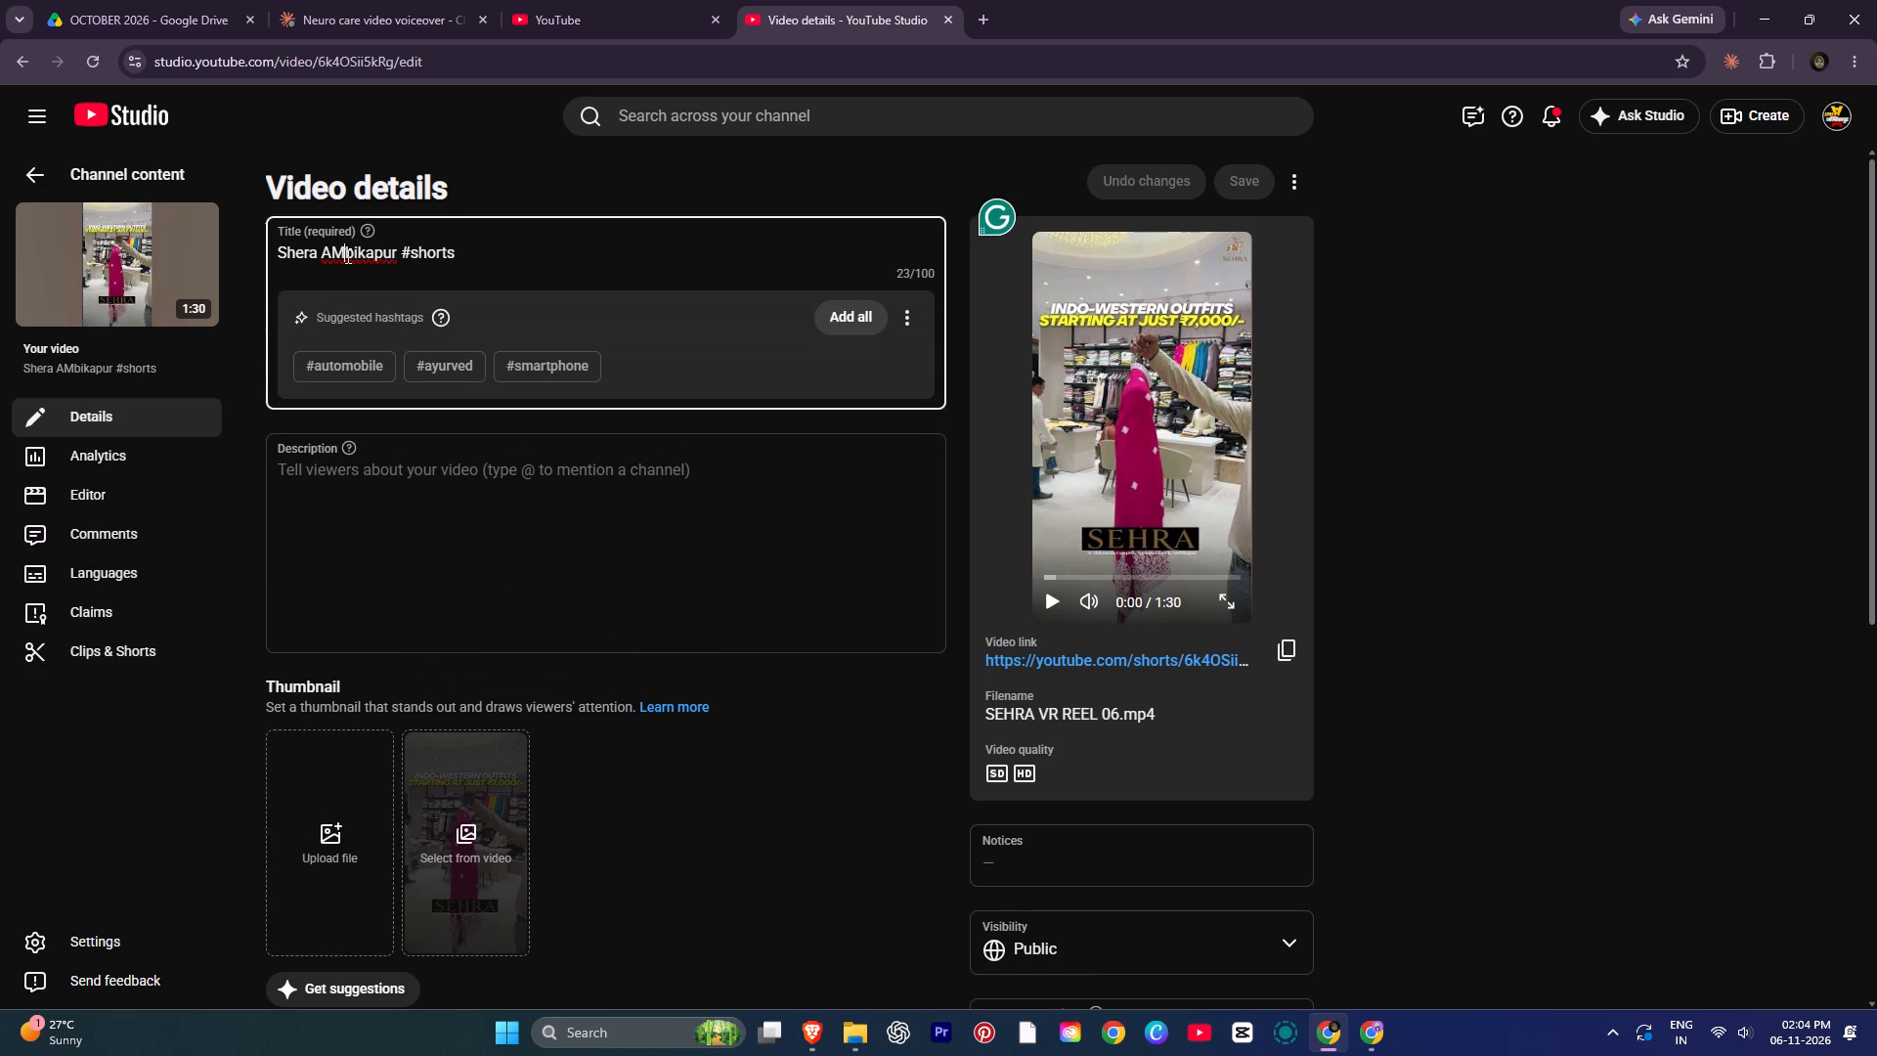
key(BackSpace)
key(m)
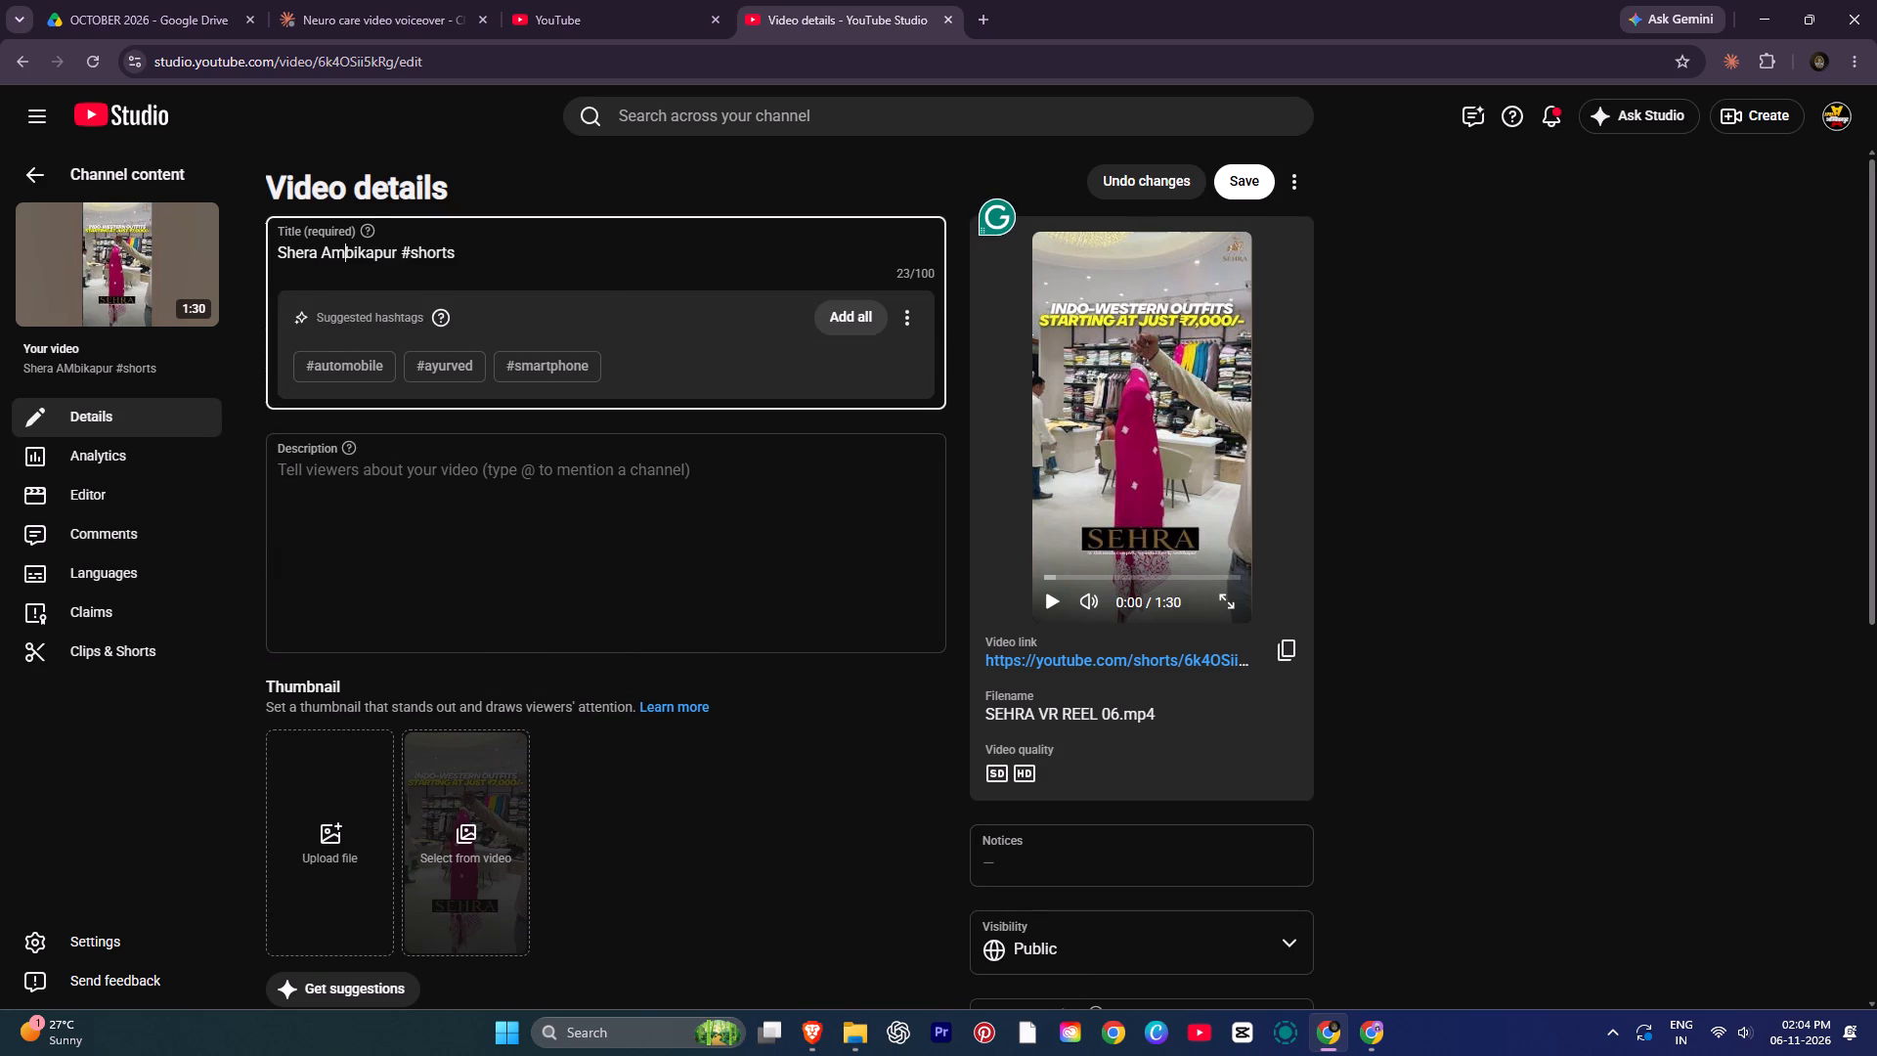
click(1237, 185)
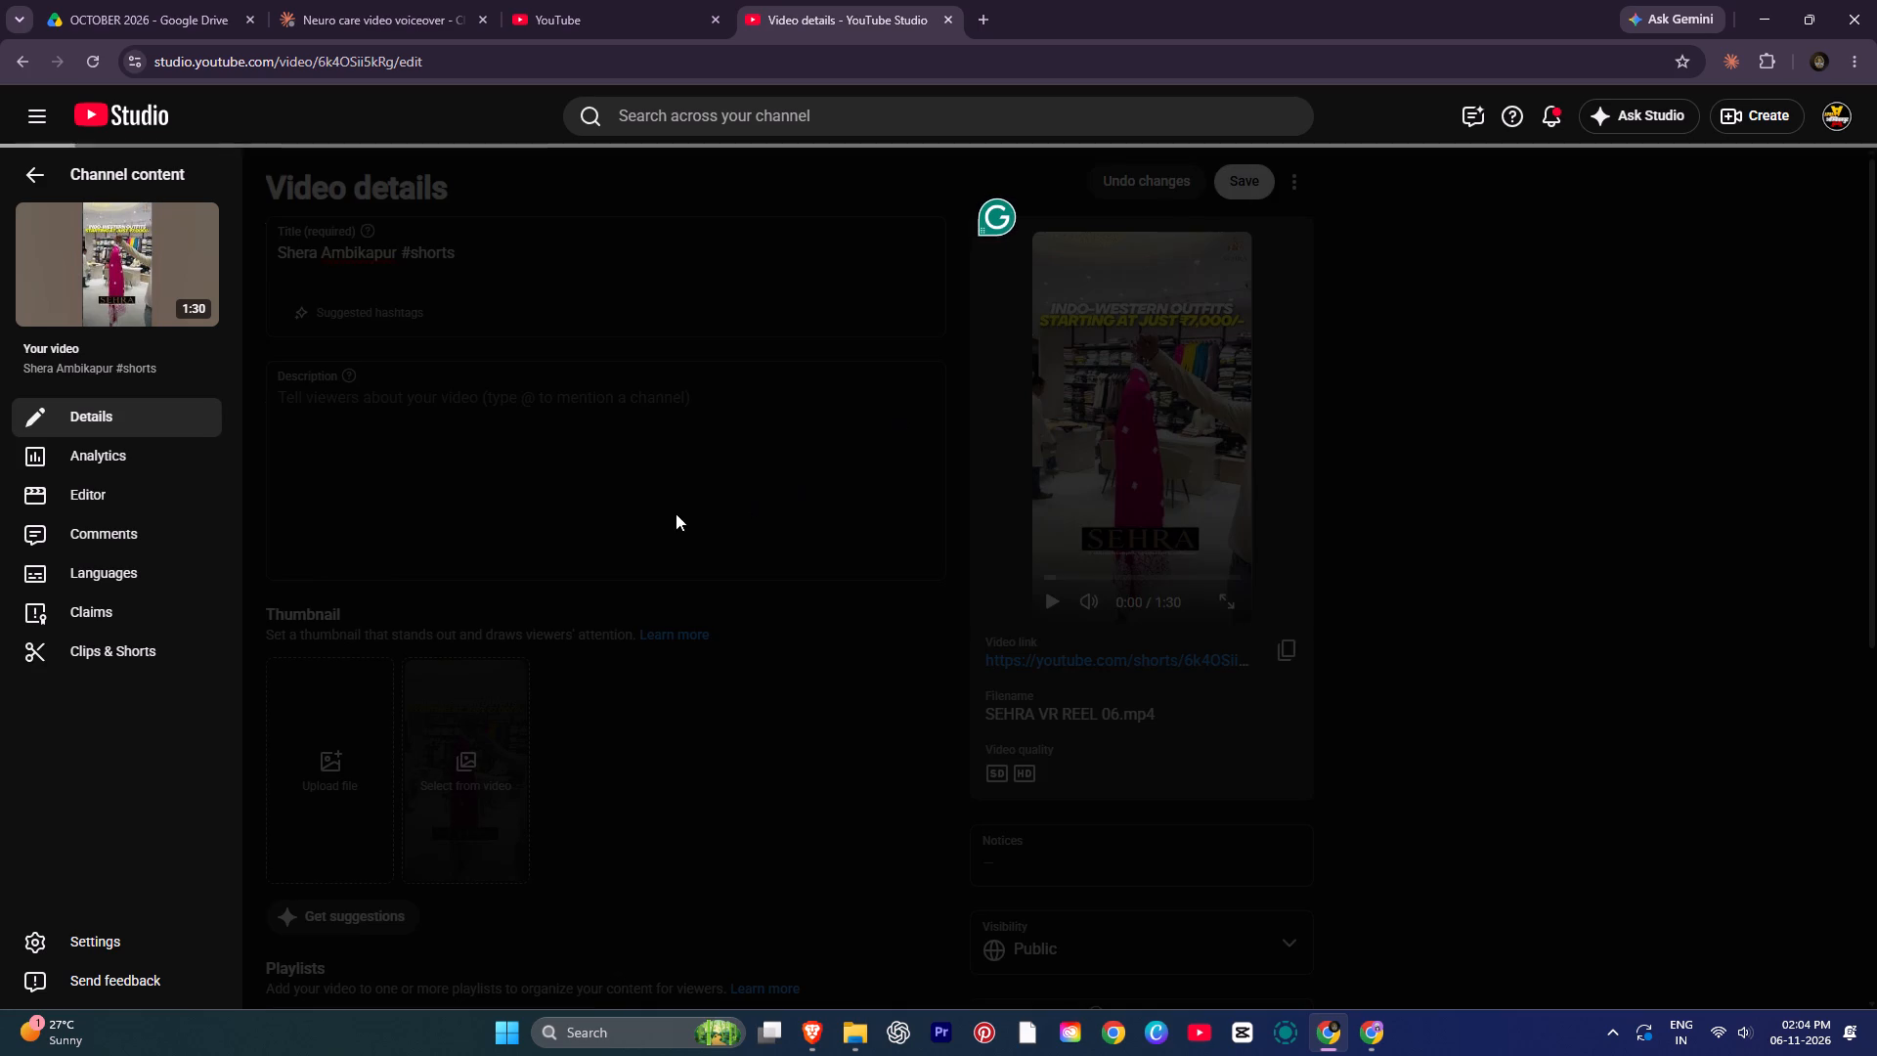
Return to the channel's Shorts list and locate the unlisted ASK INFOTECH 01 video.
scroll(518, 389, up, 1)
scroll(518, 389, down, 2)
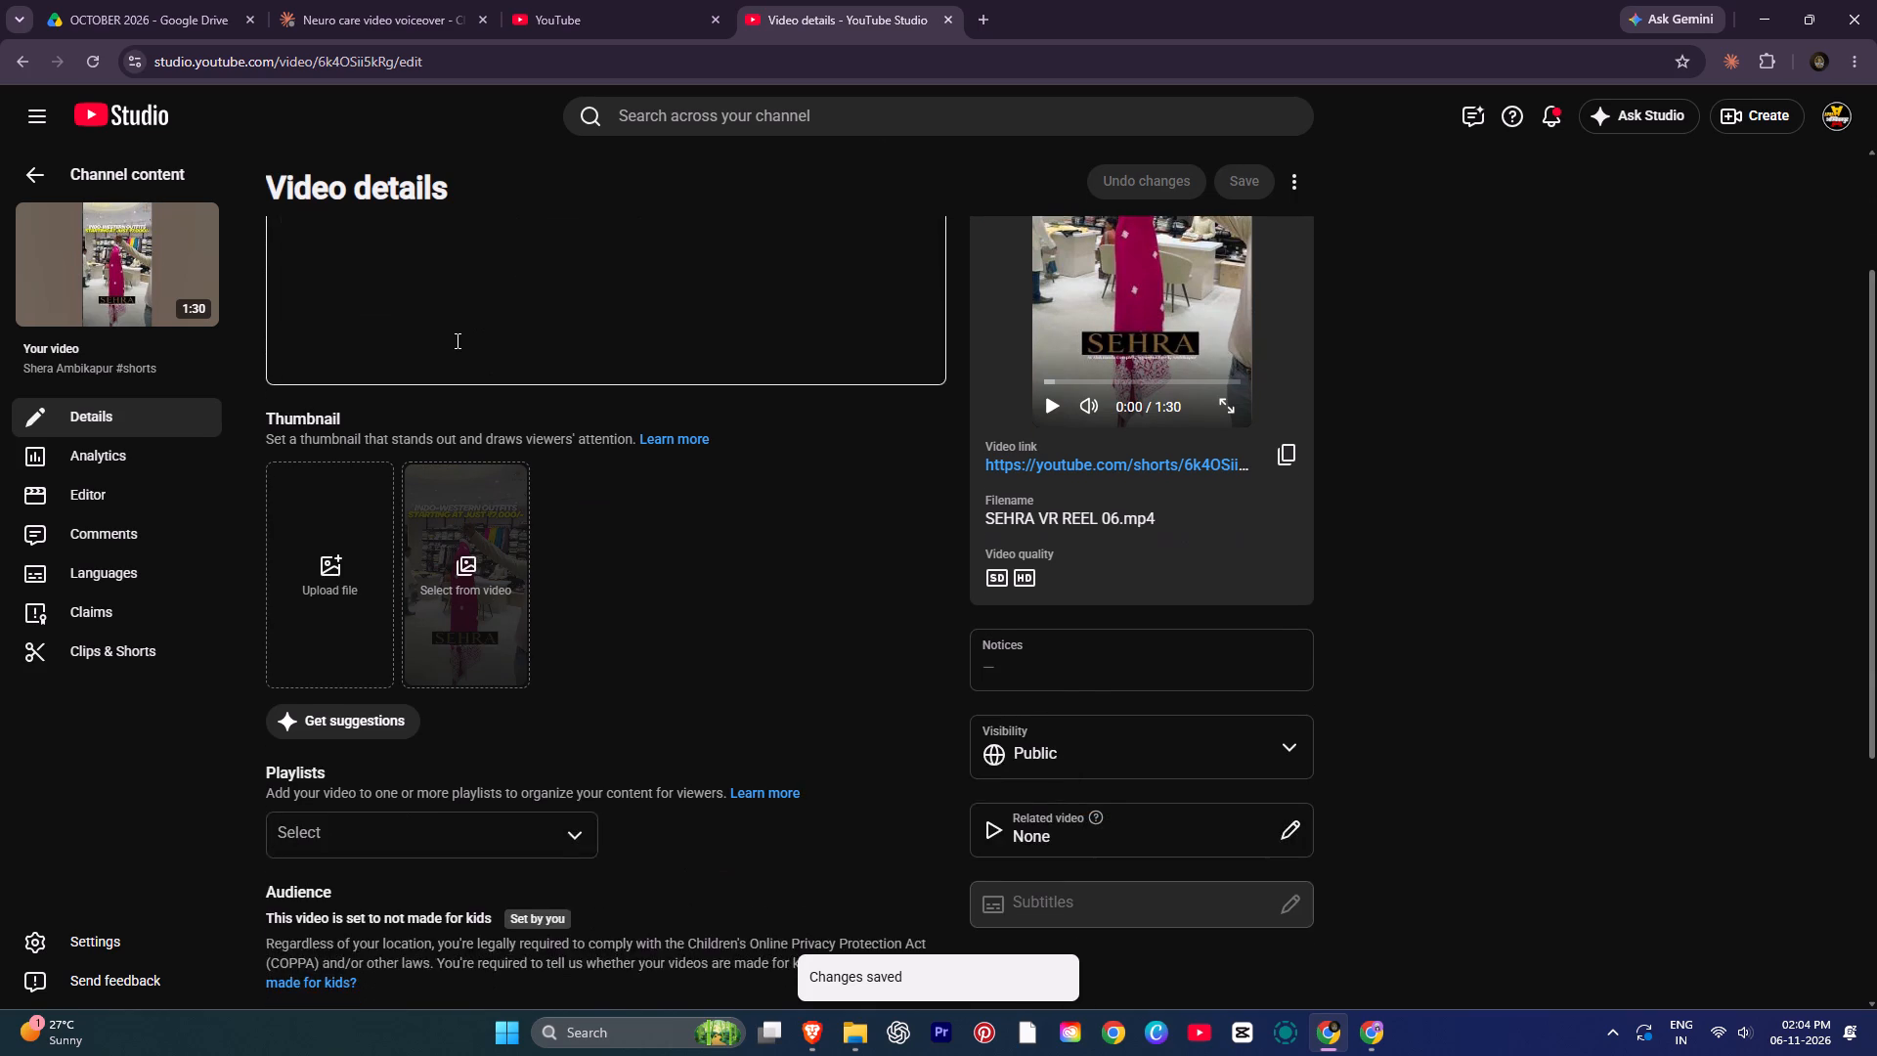
scroll(454, 338, down, 1)
scroll(454, 338, up, 7)
click(38, 170)
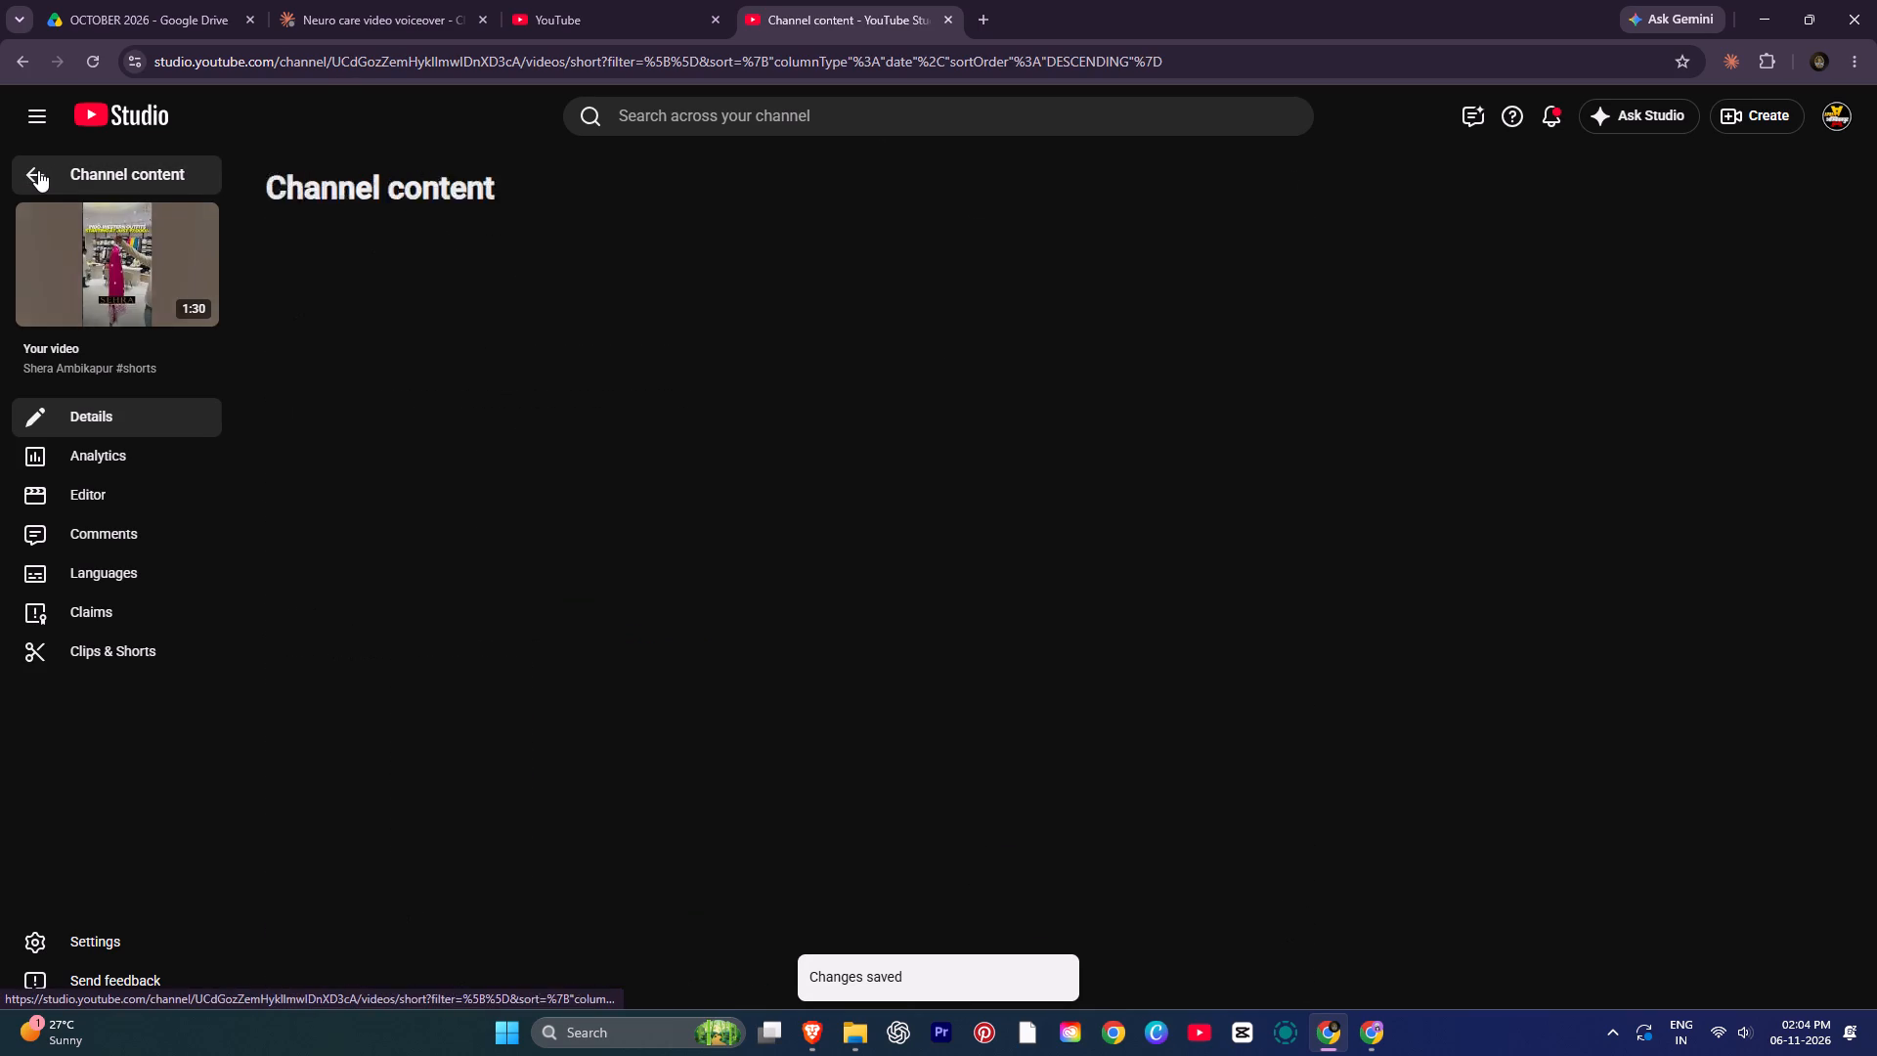
scroll(552, 780, down, 3)
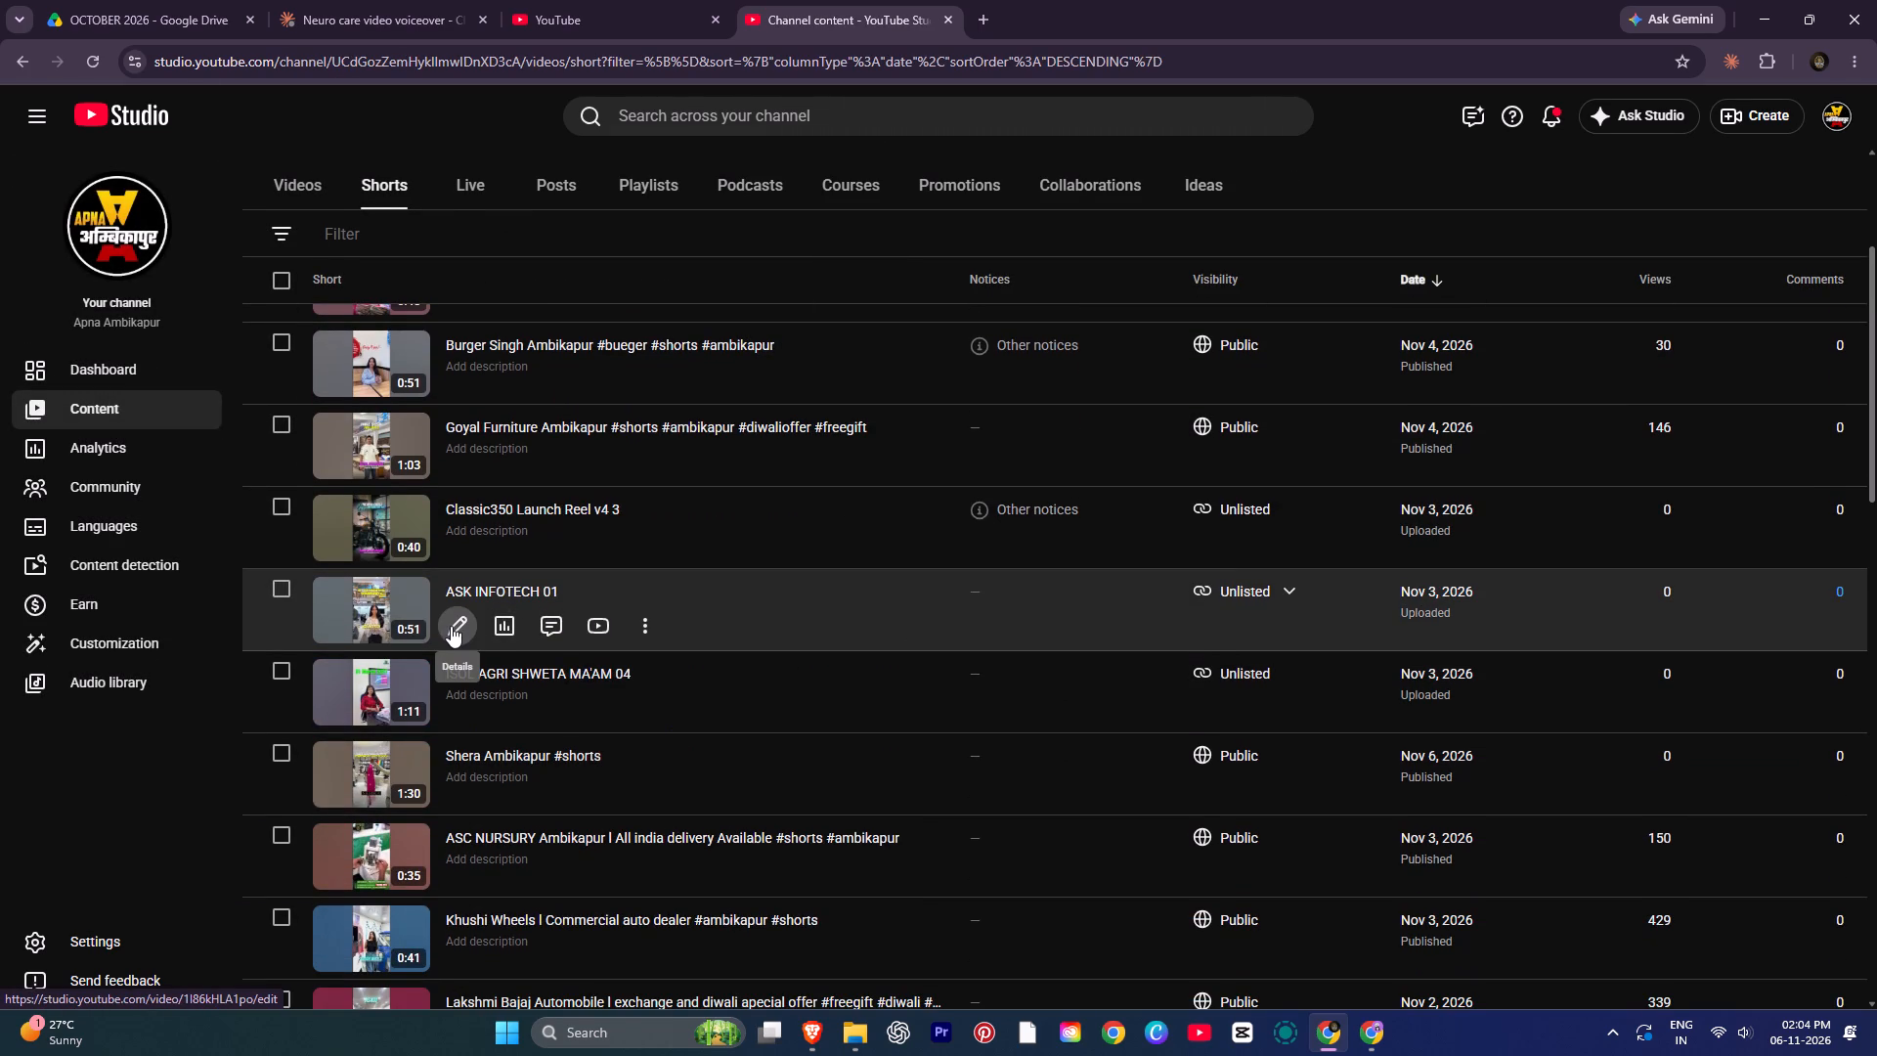
Switch to the open YouTube tab and search for "ask infotech".
click(677, 0)
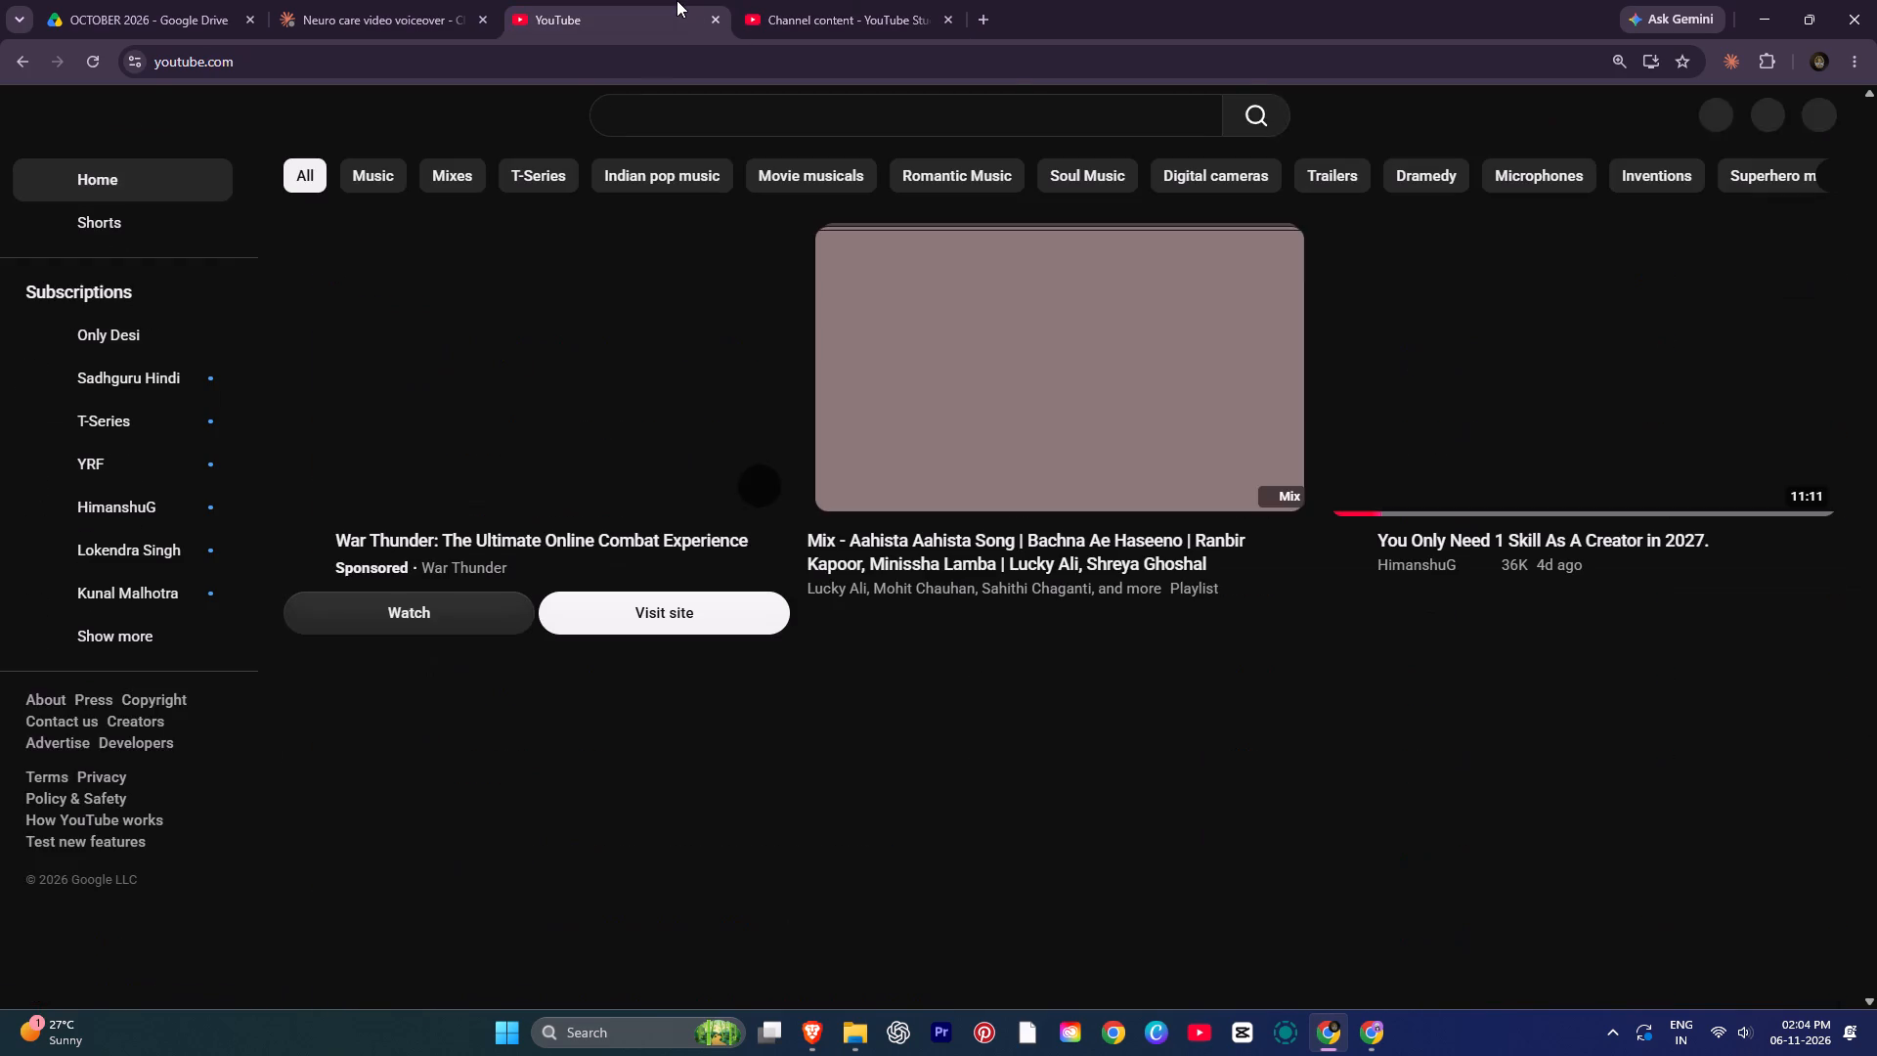
click(691, 110)
text(ask infotech)
key(space)
key(Return)
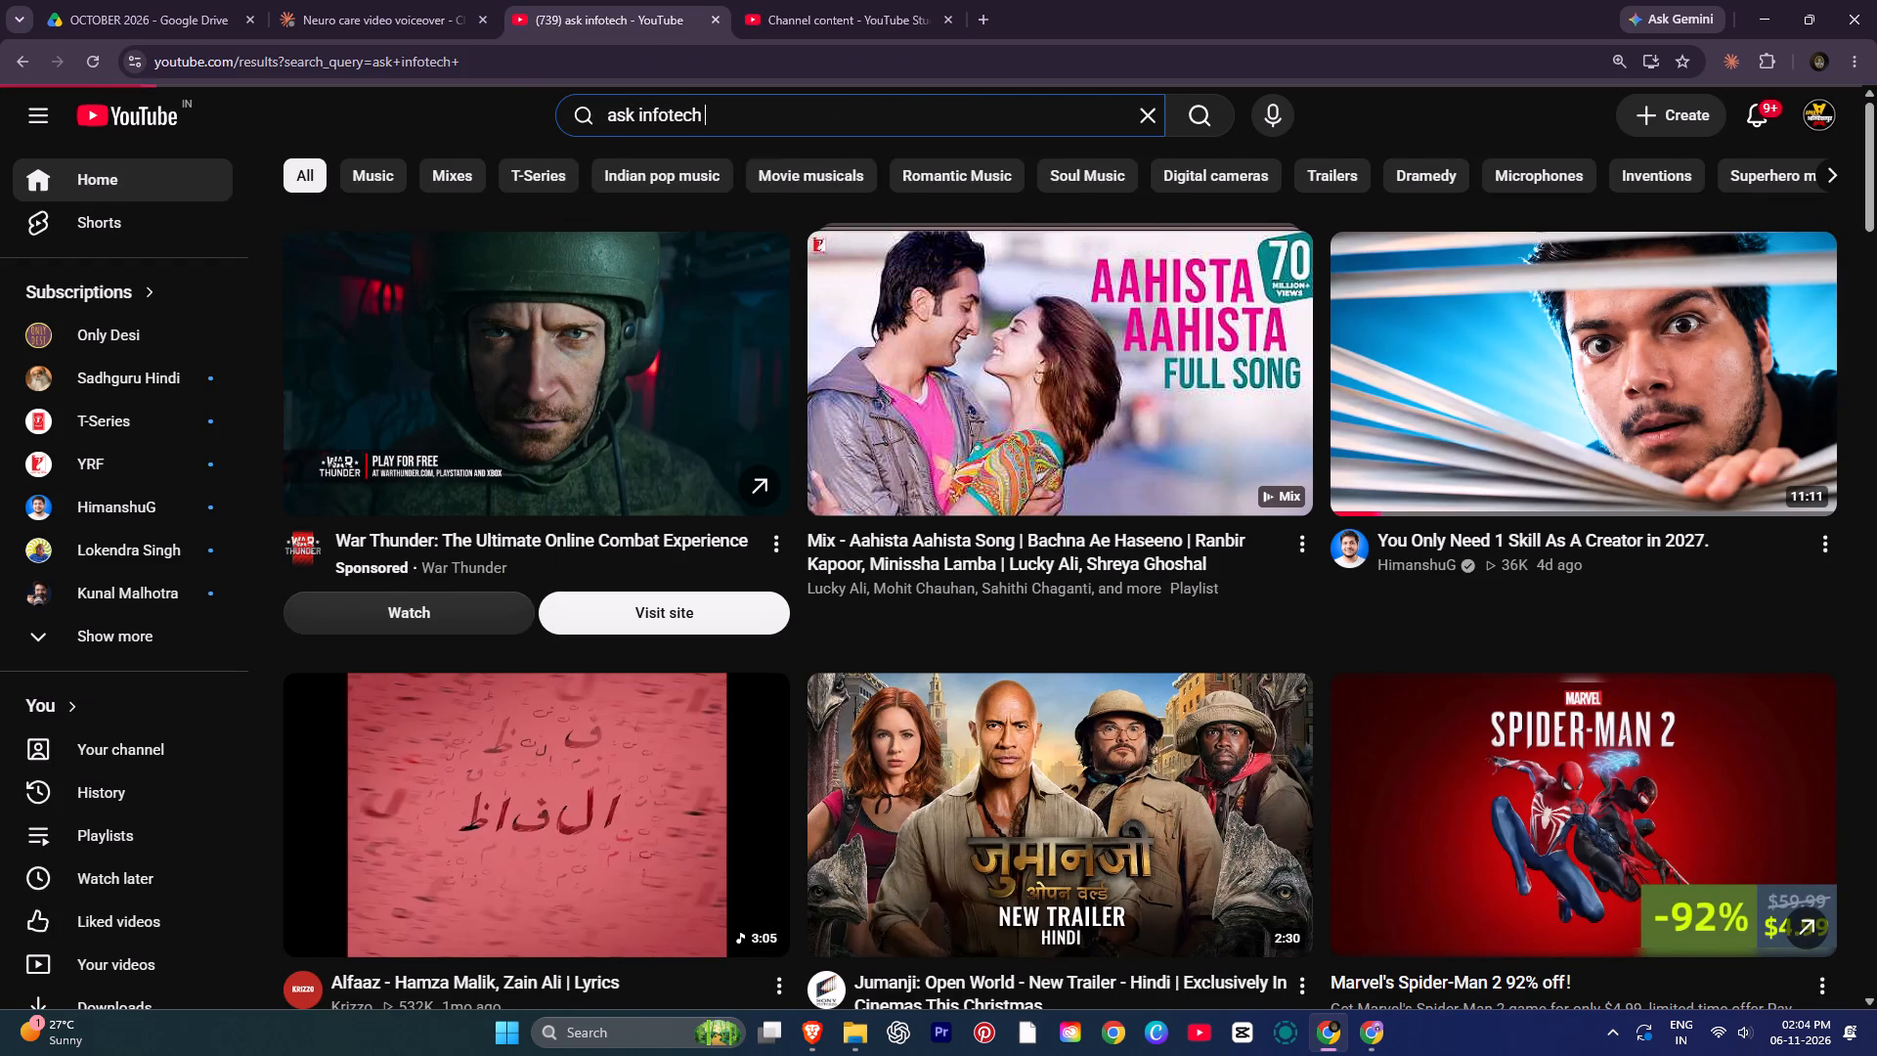
key(Down)
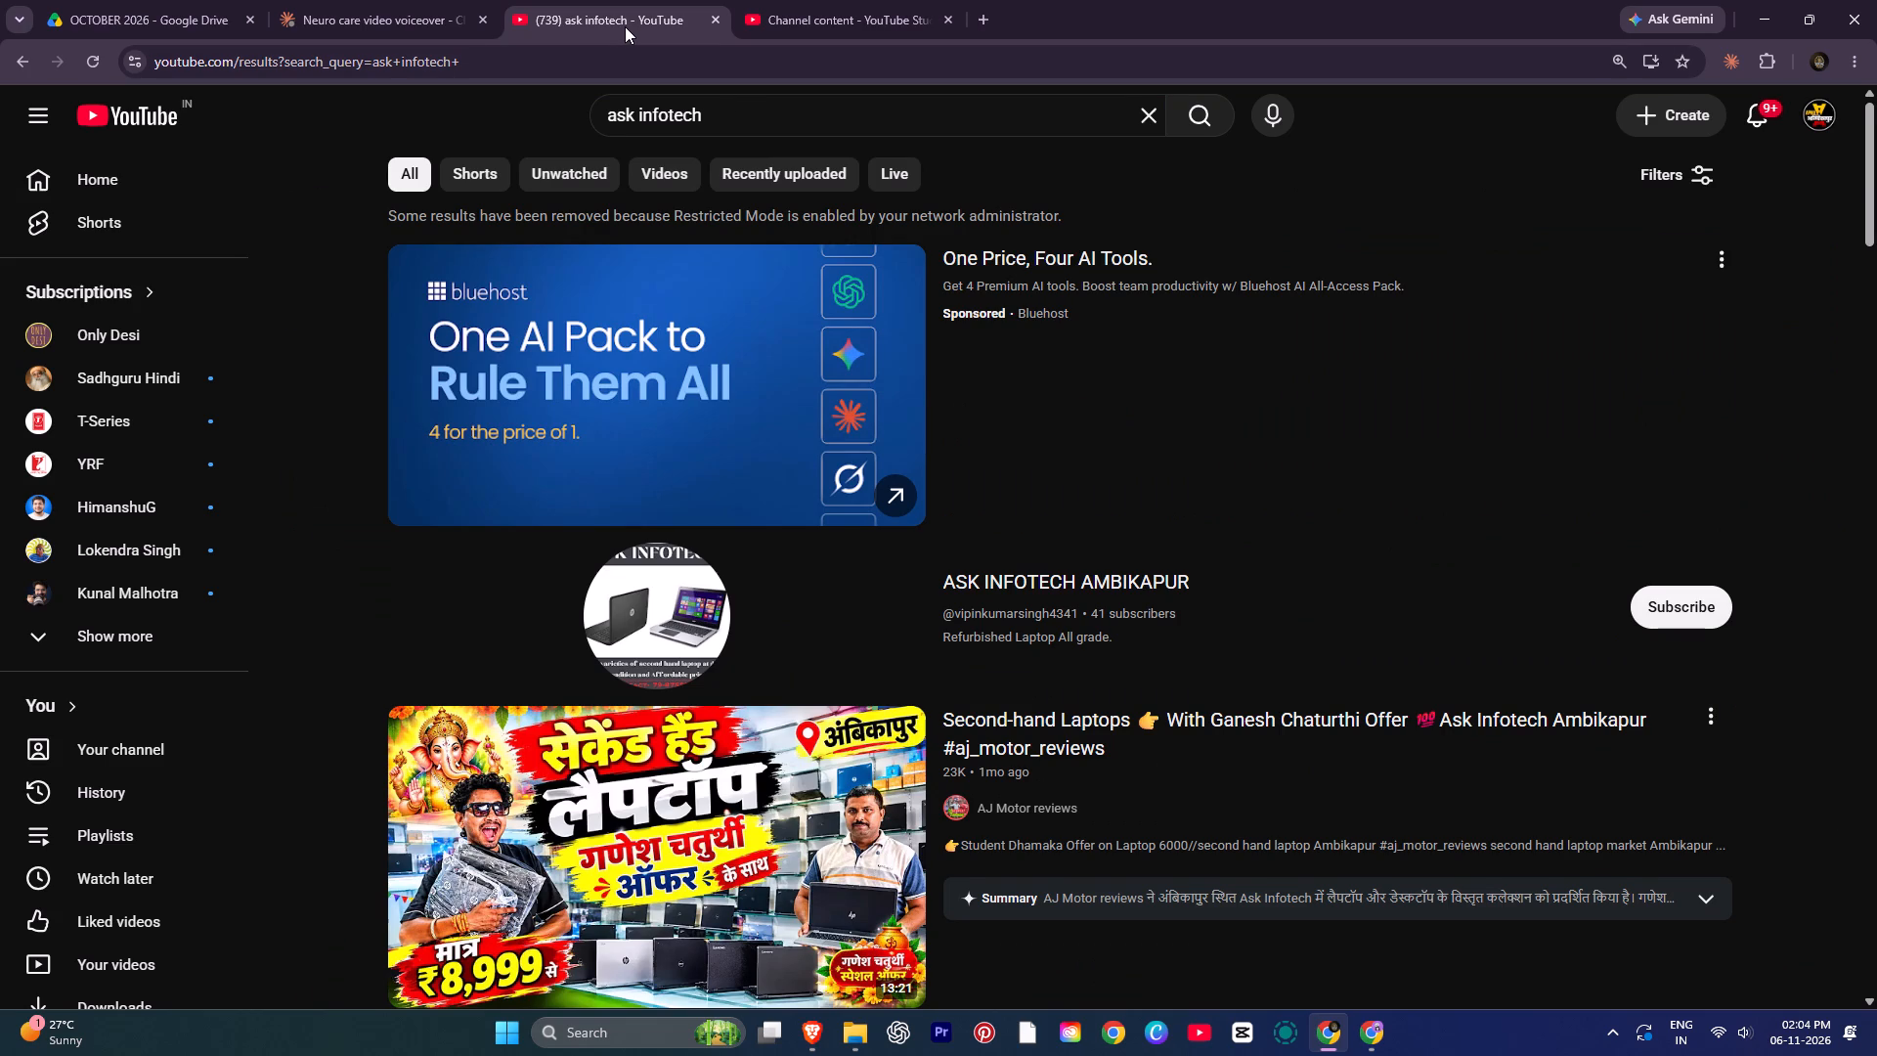
Look through the "ask infotech" search results to see how other videos about the shop are titled.
scroll(1035, 532, down, 3)
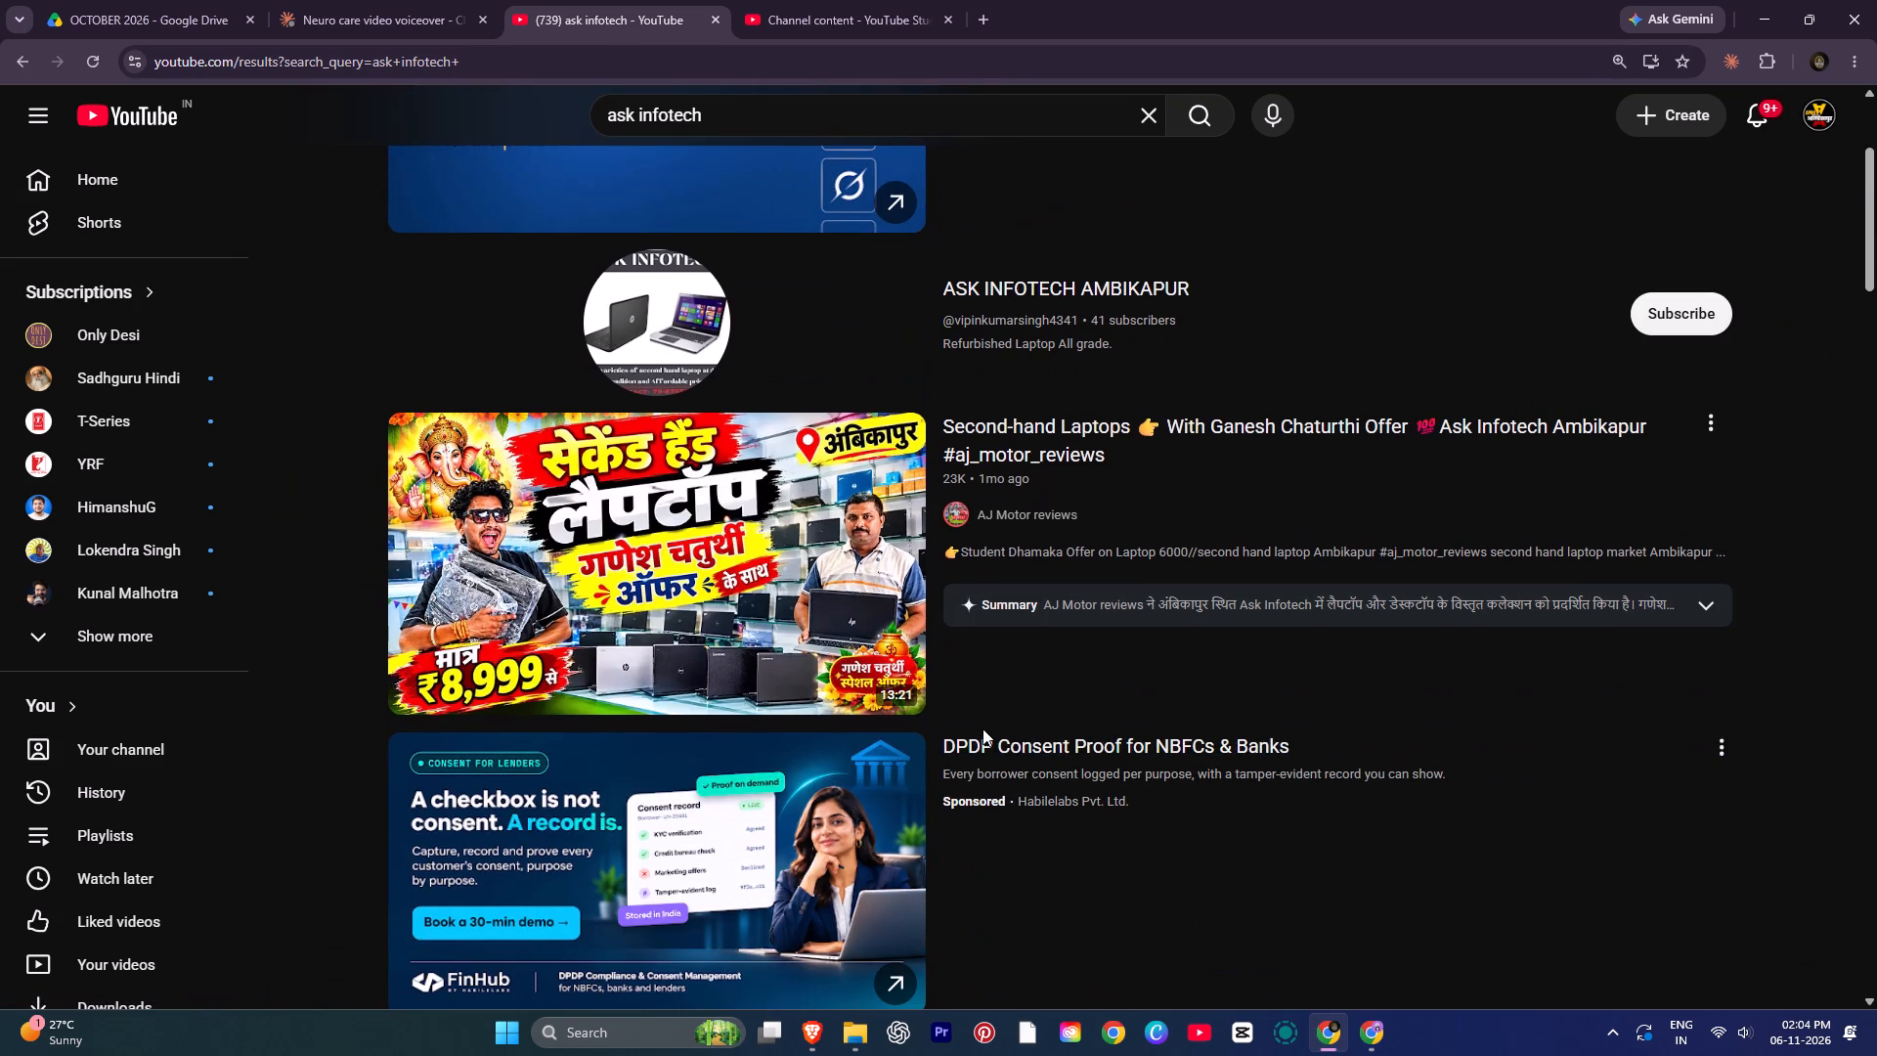
scroll(973, 729, down, 6)
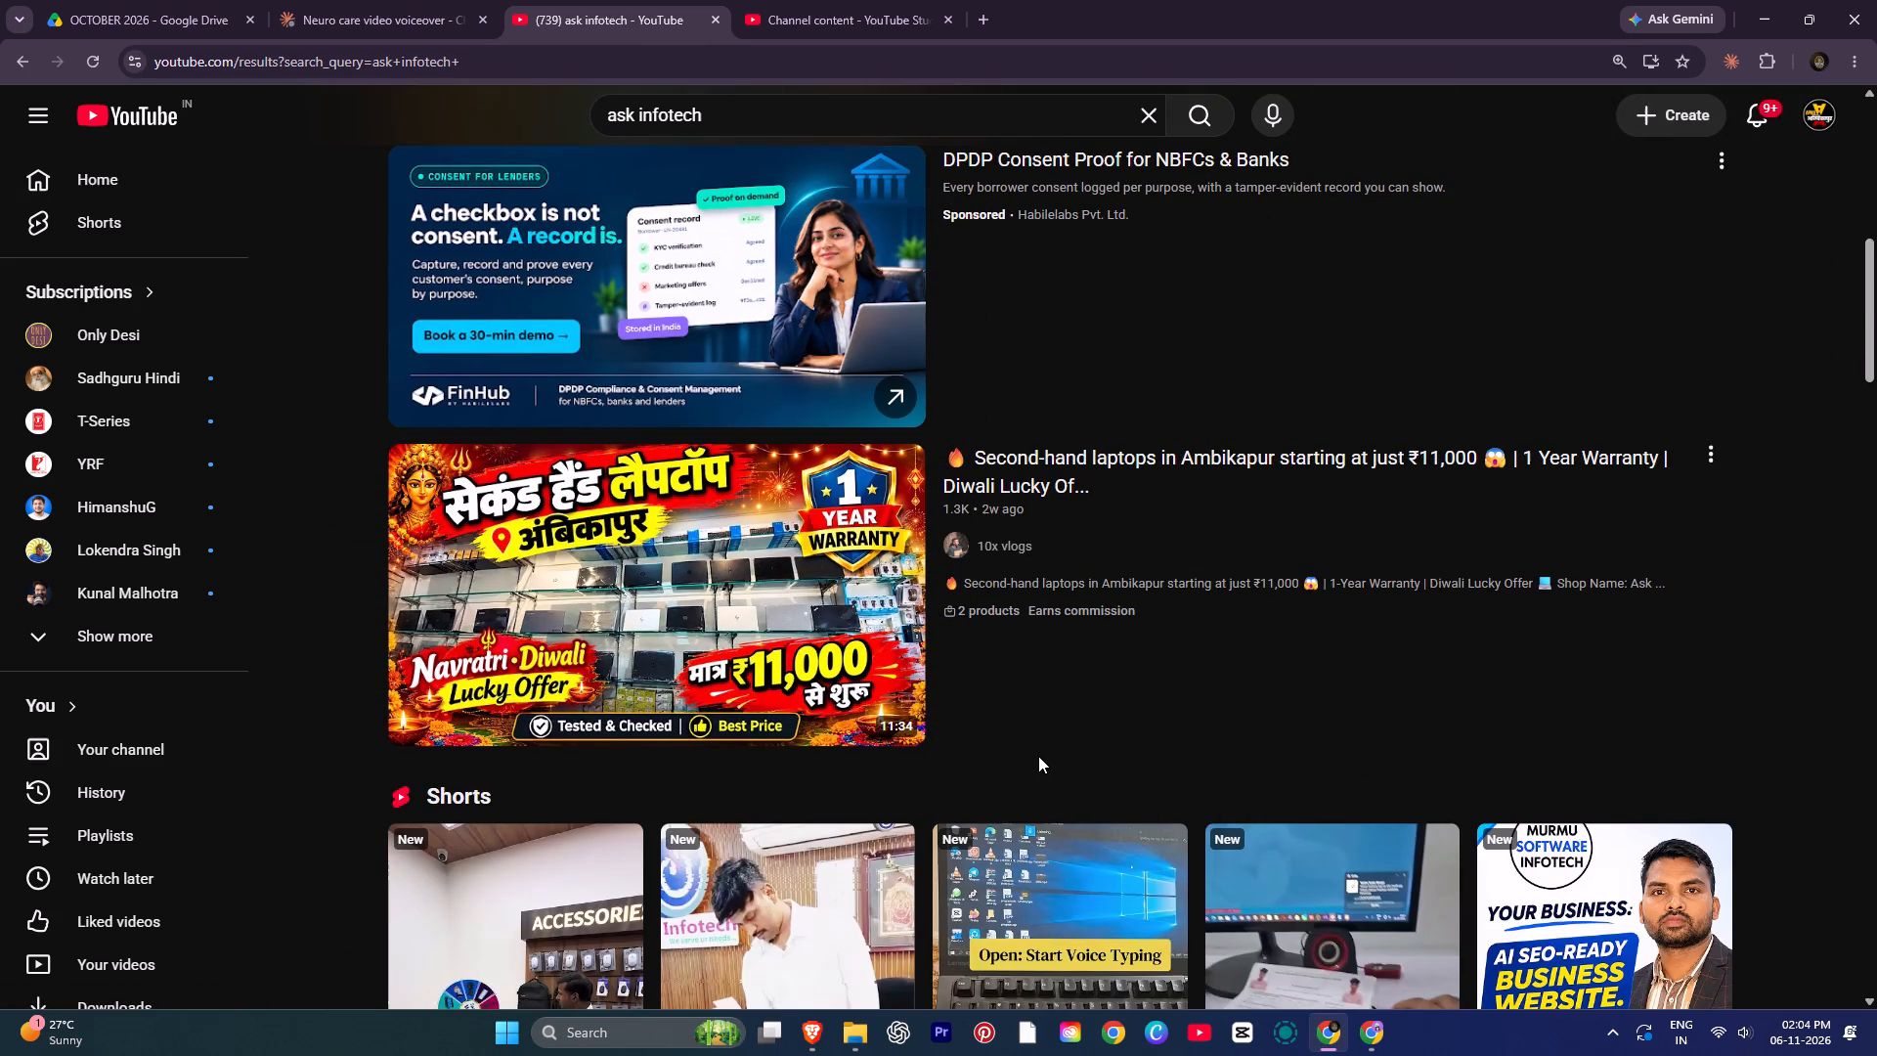
scroll(1038, 756, up, 2)
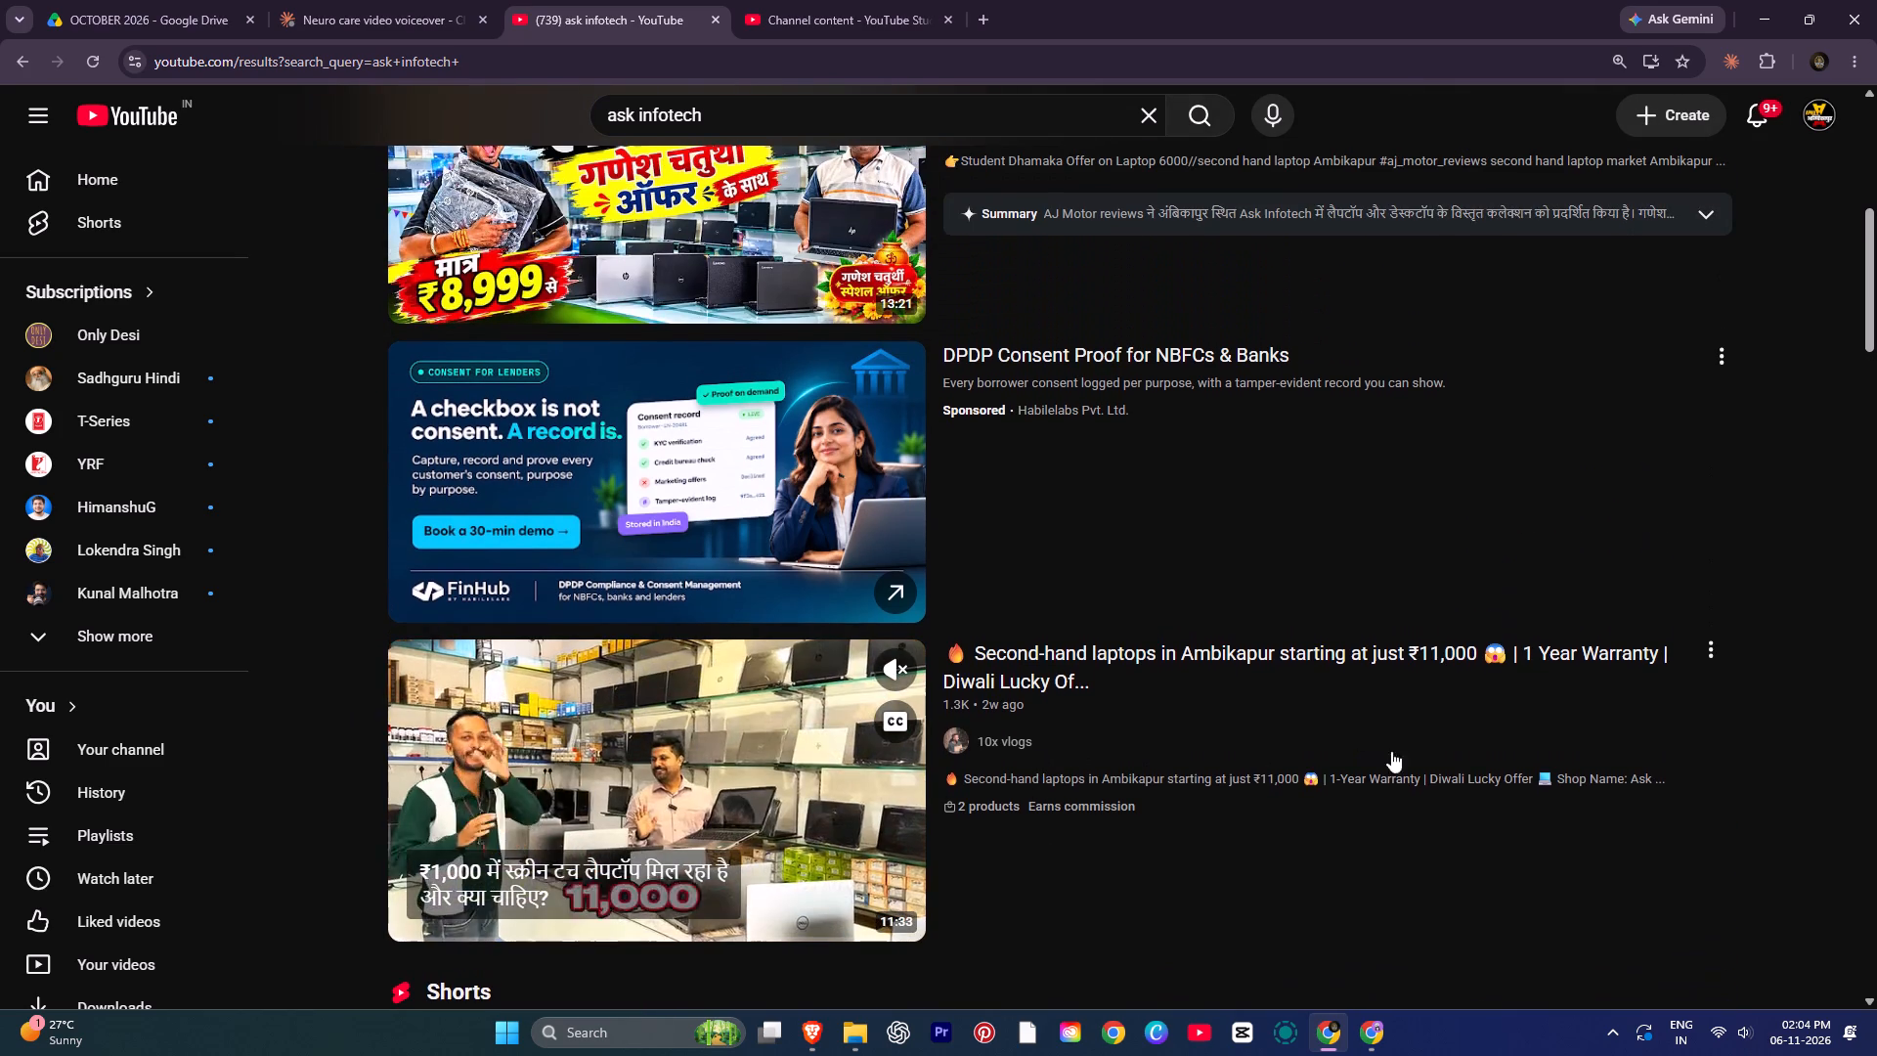
scroll(1391, 671, up, 3)
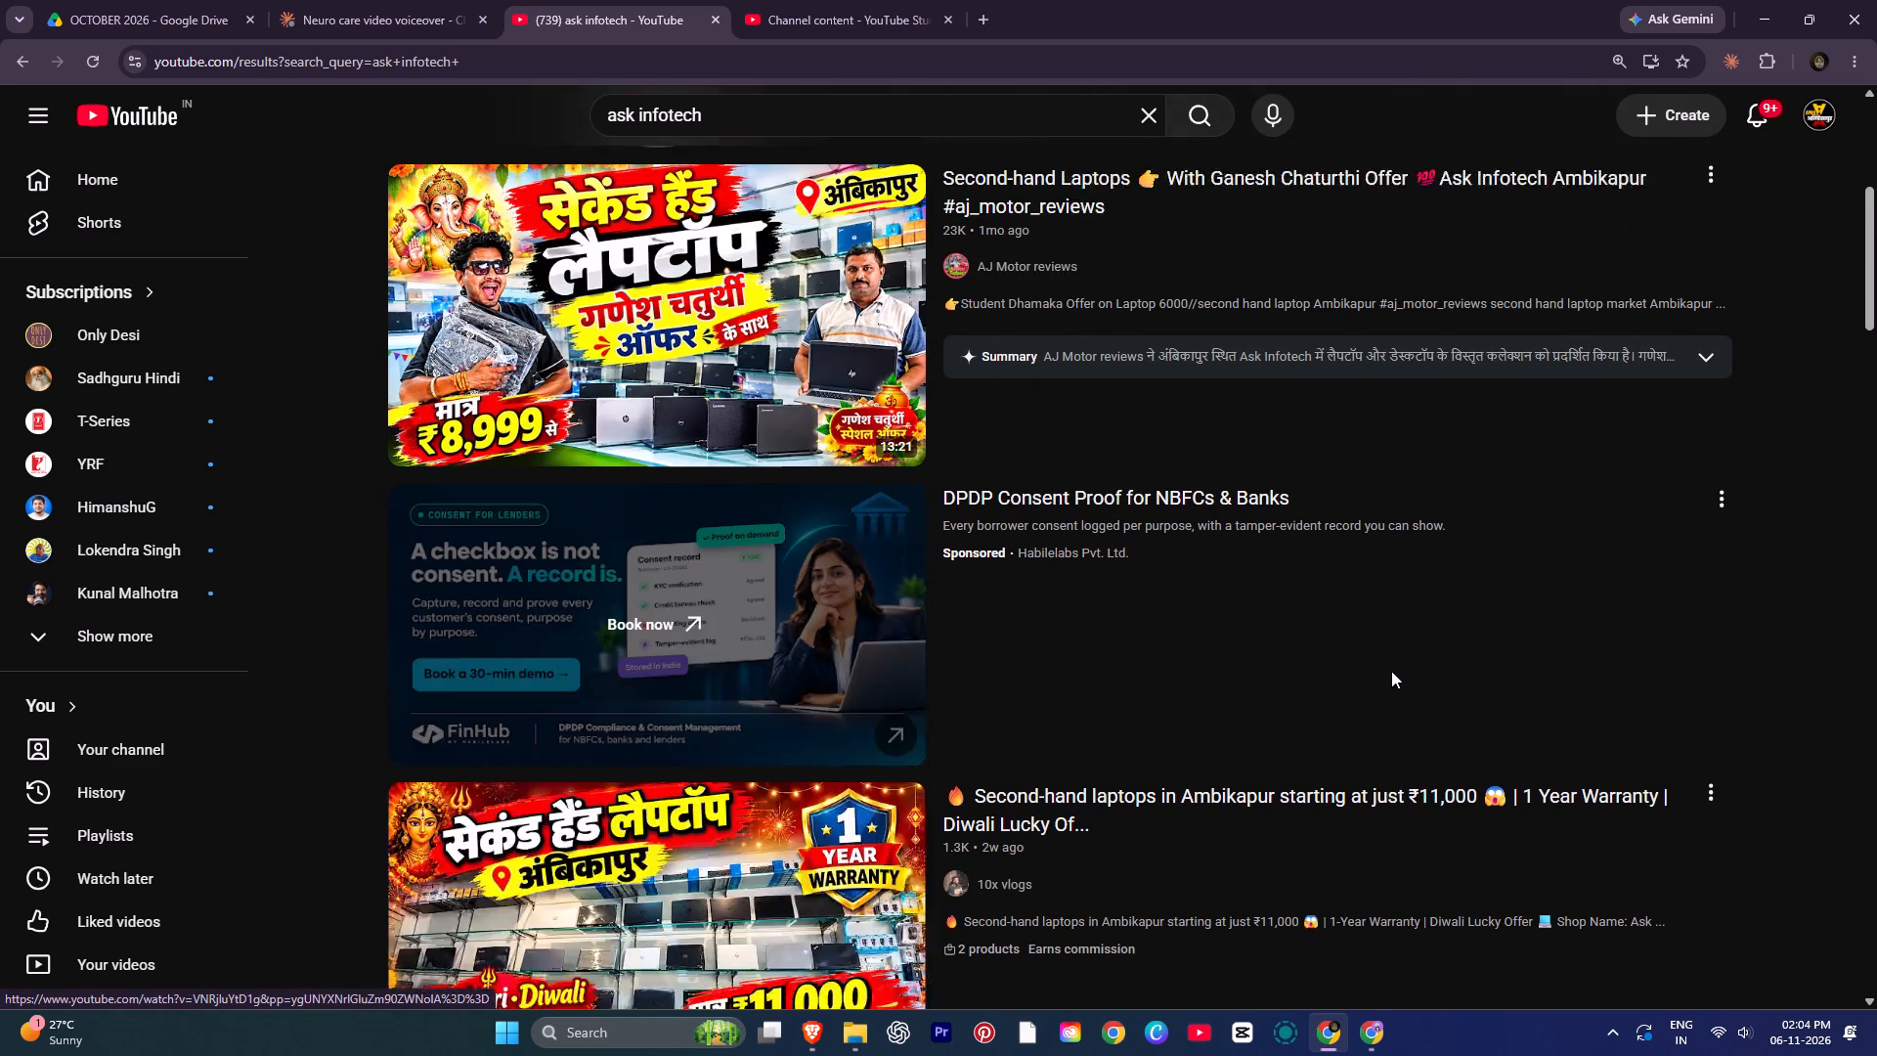
scroll(1391, 671, up, 2)
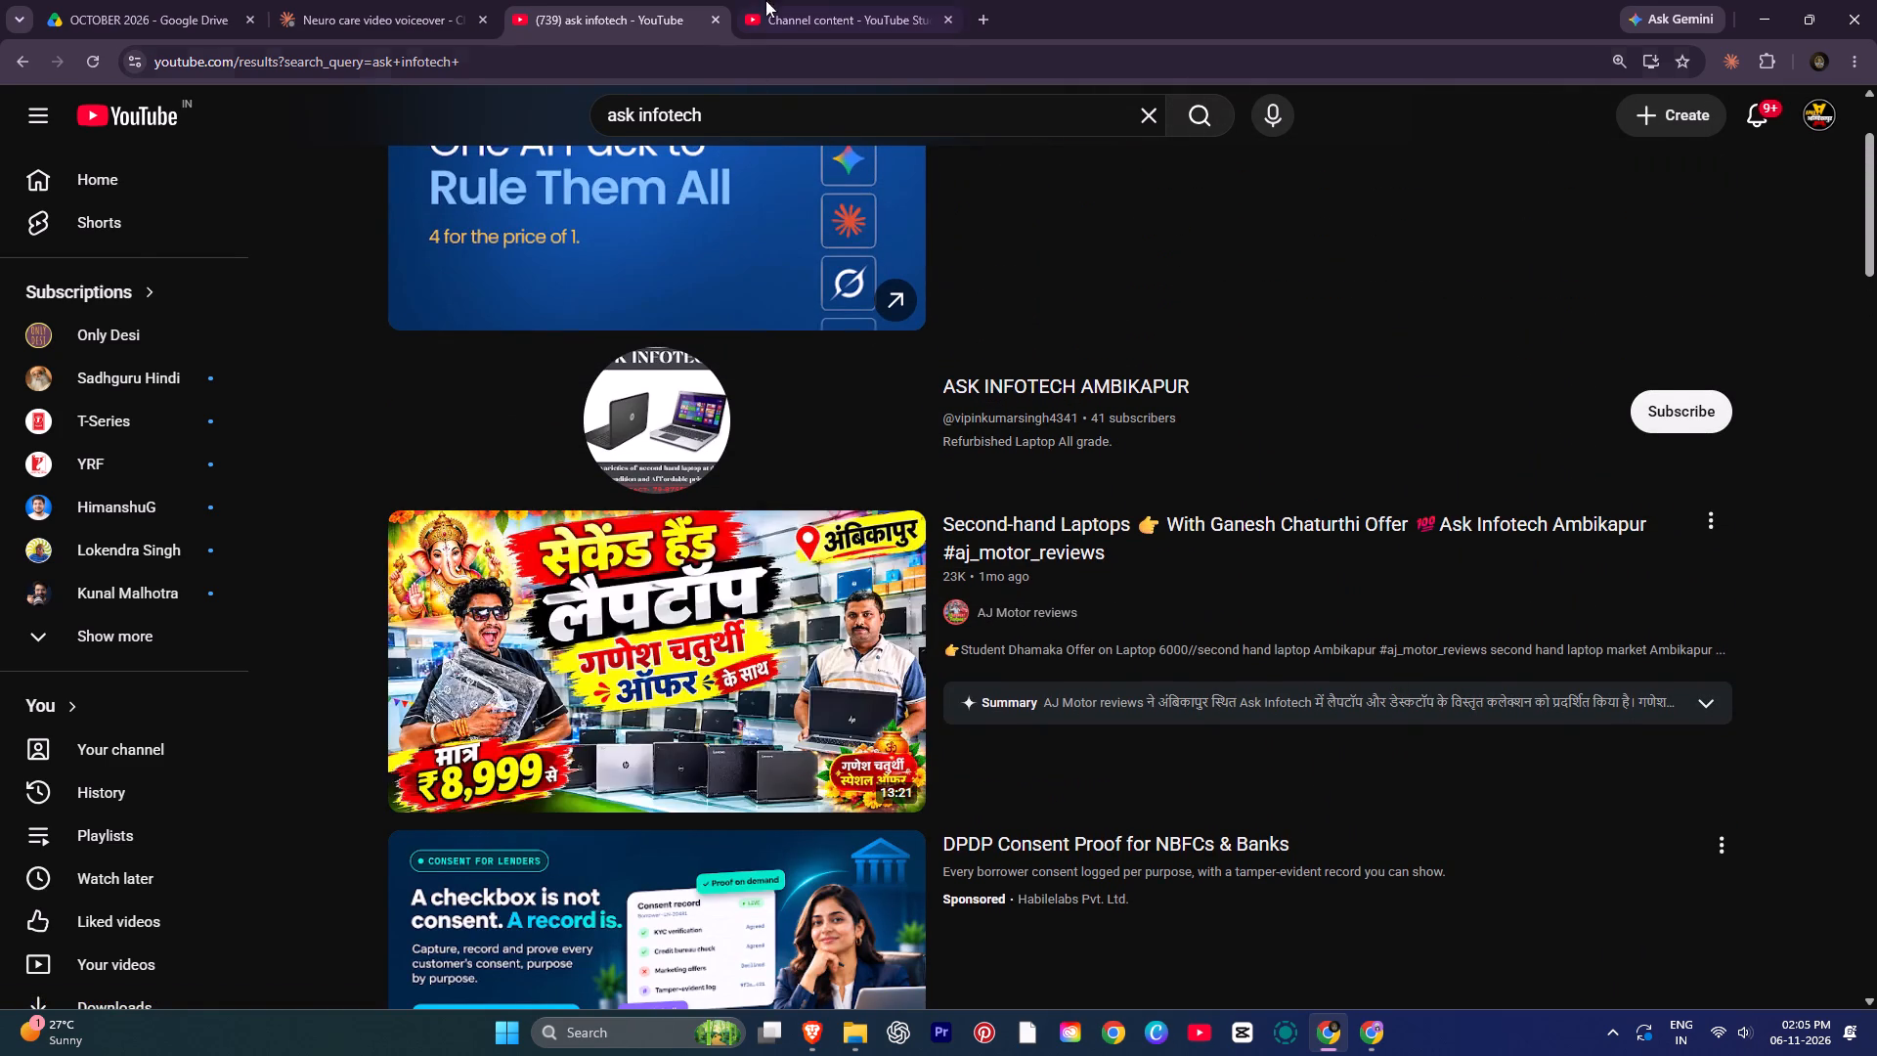
In YouTube Studio, open the details of the ASK INFOTECH 01 Short and change its title to "ASK Infotech Ambikapur".
click(845, 0)
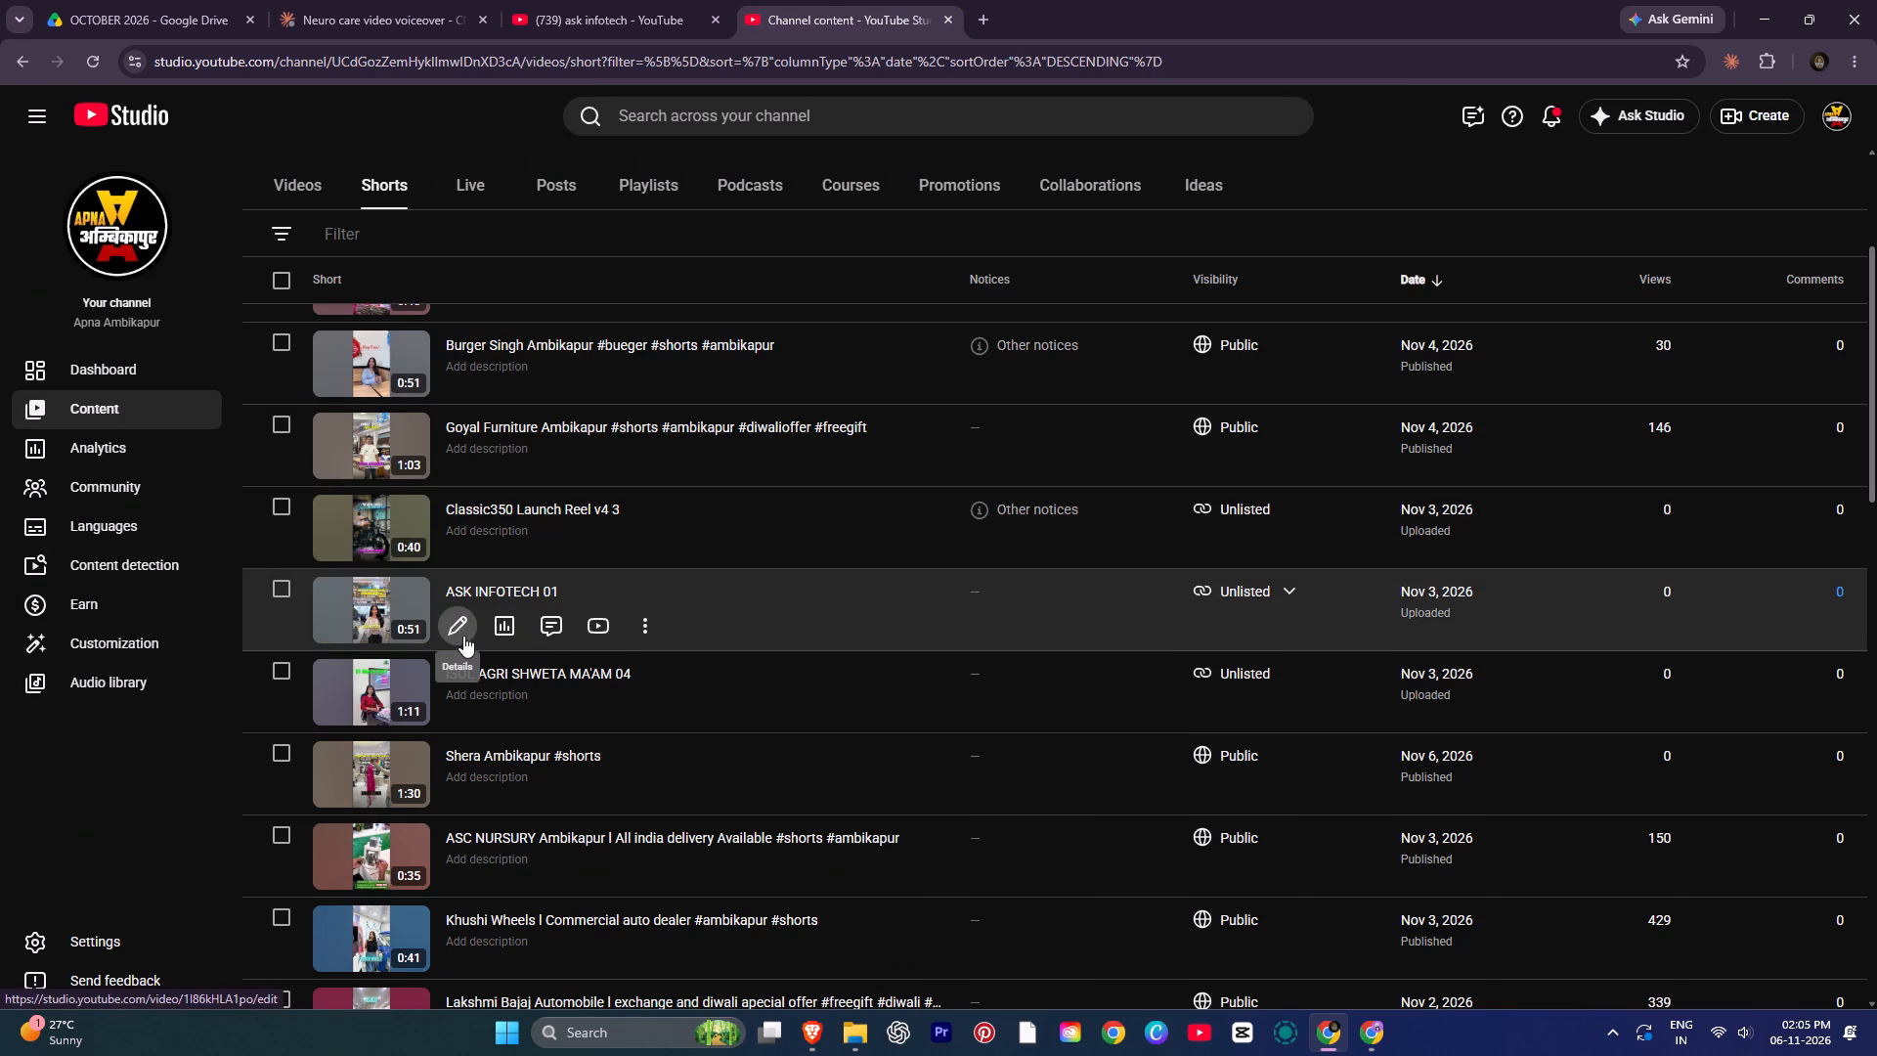
click(462, 632)
drag(448, 254, 313, 254)
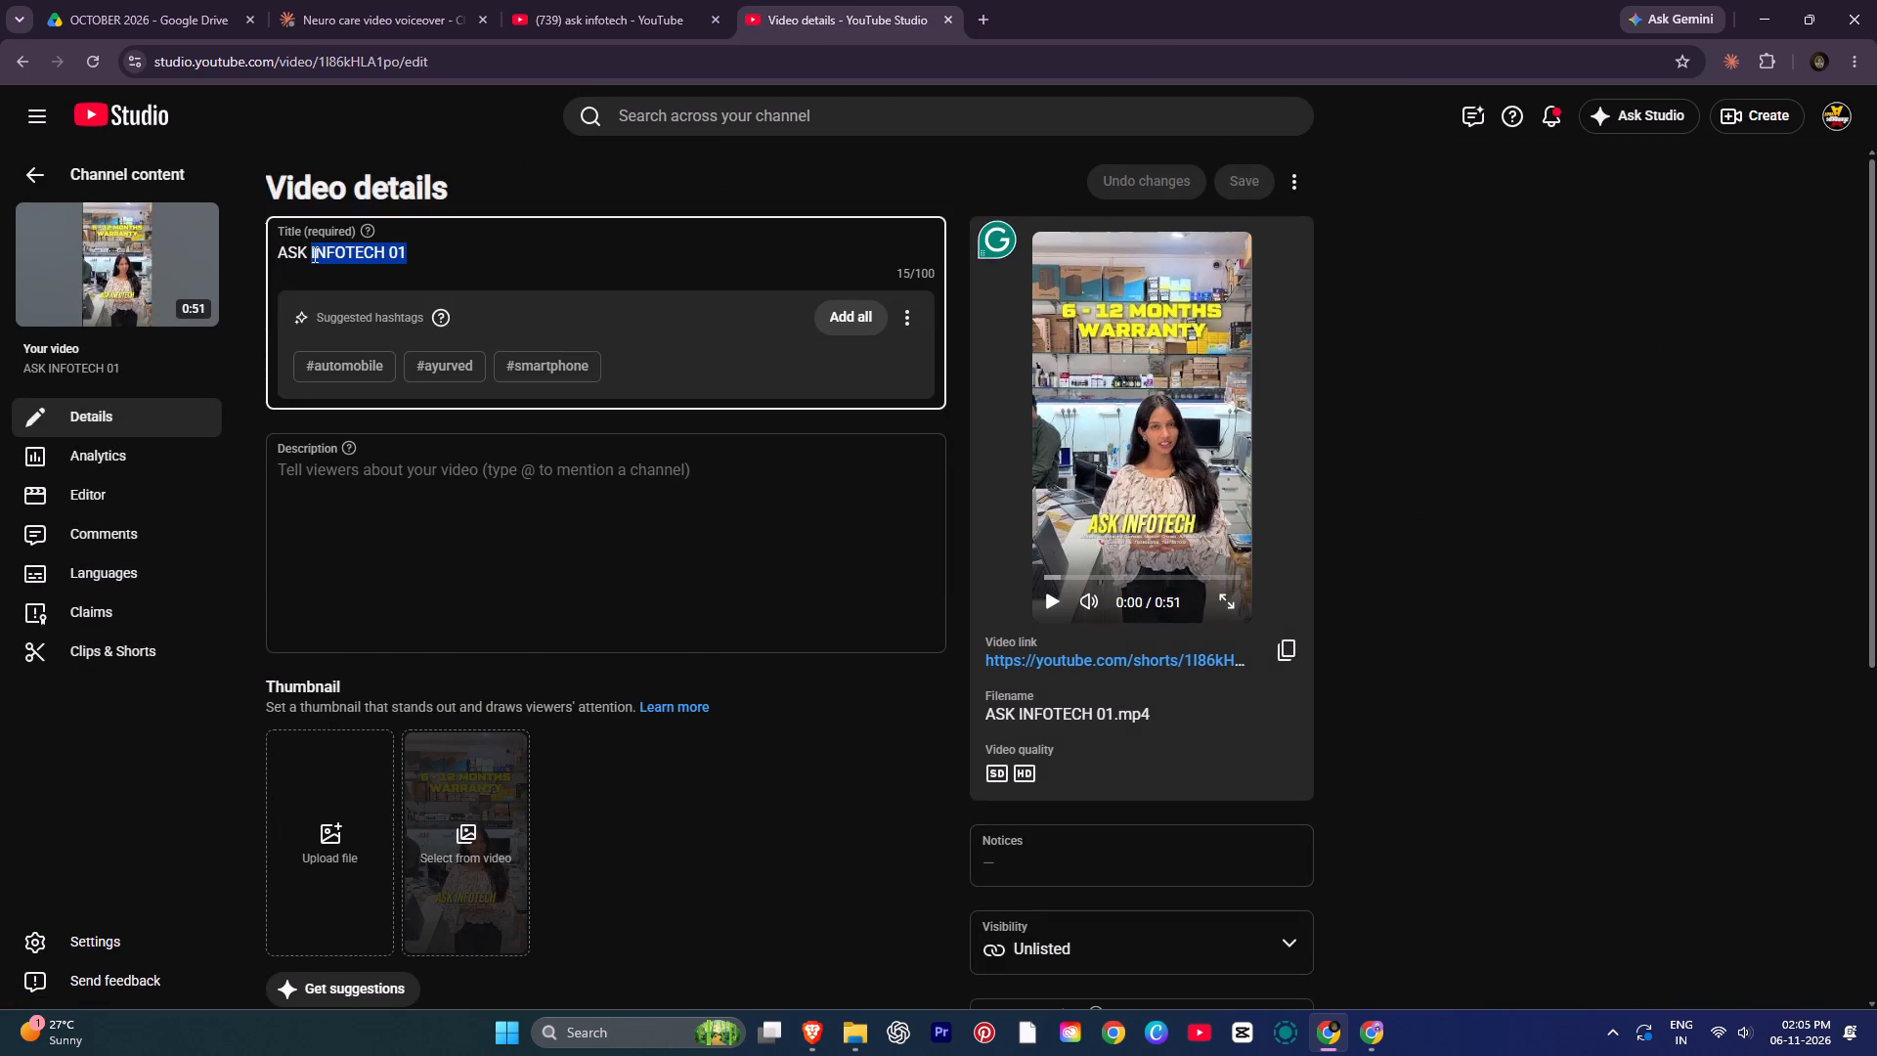
drag(313, 254, 315, 254)
key(BackSpace)
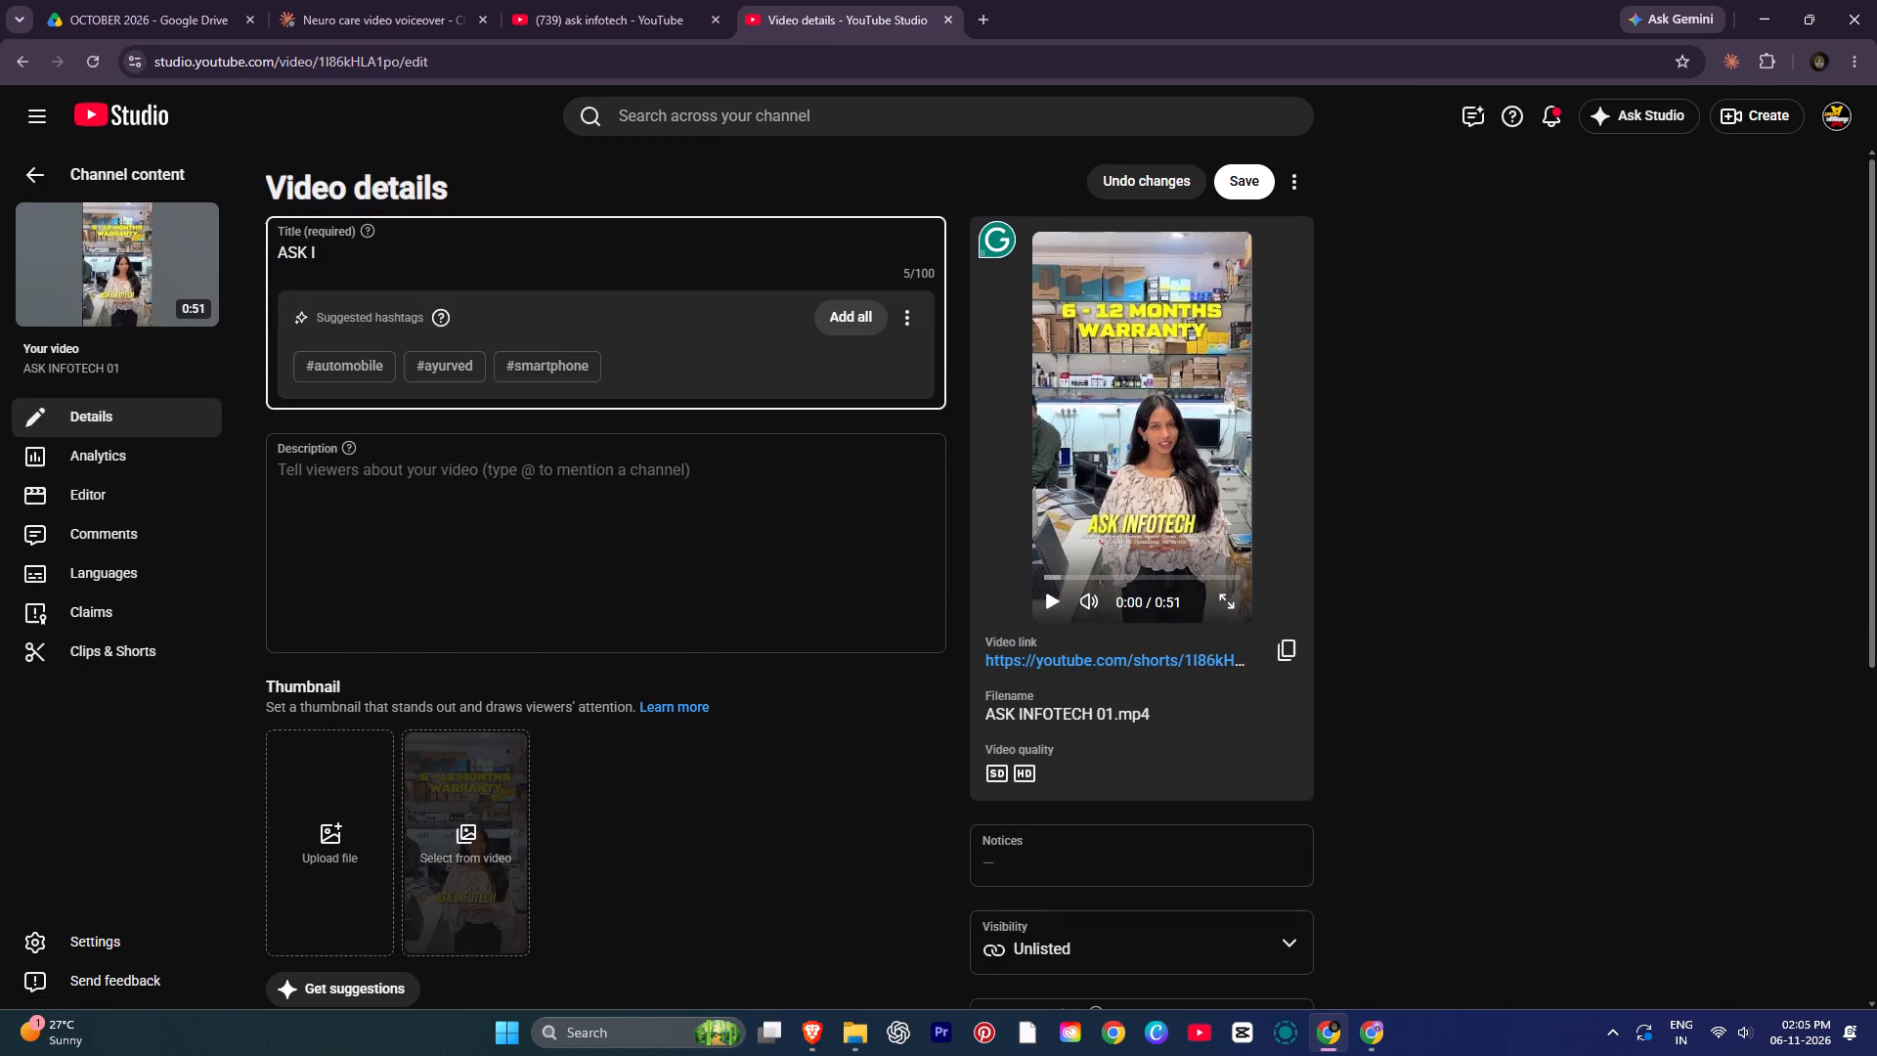
text(nfo)
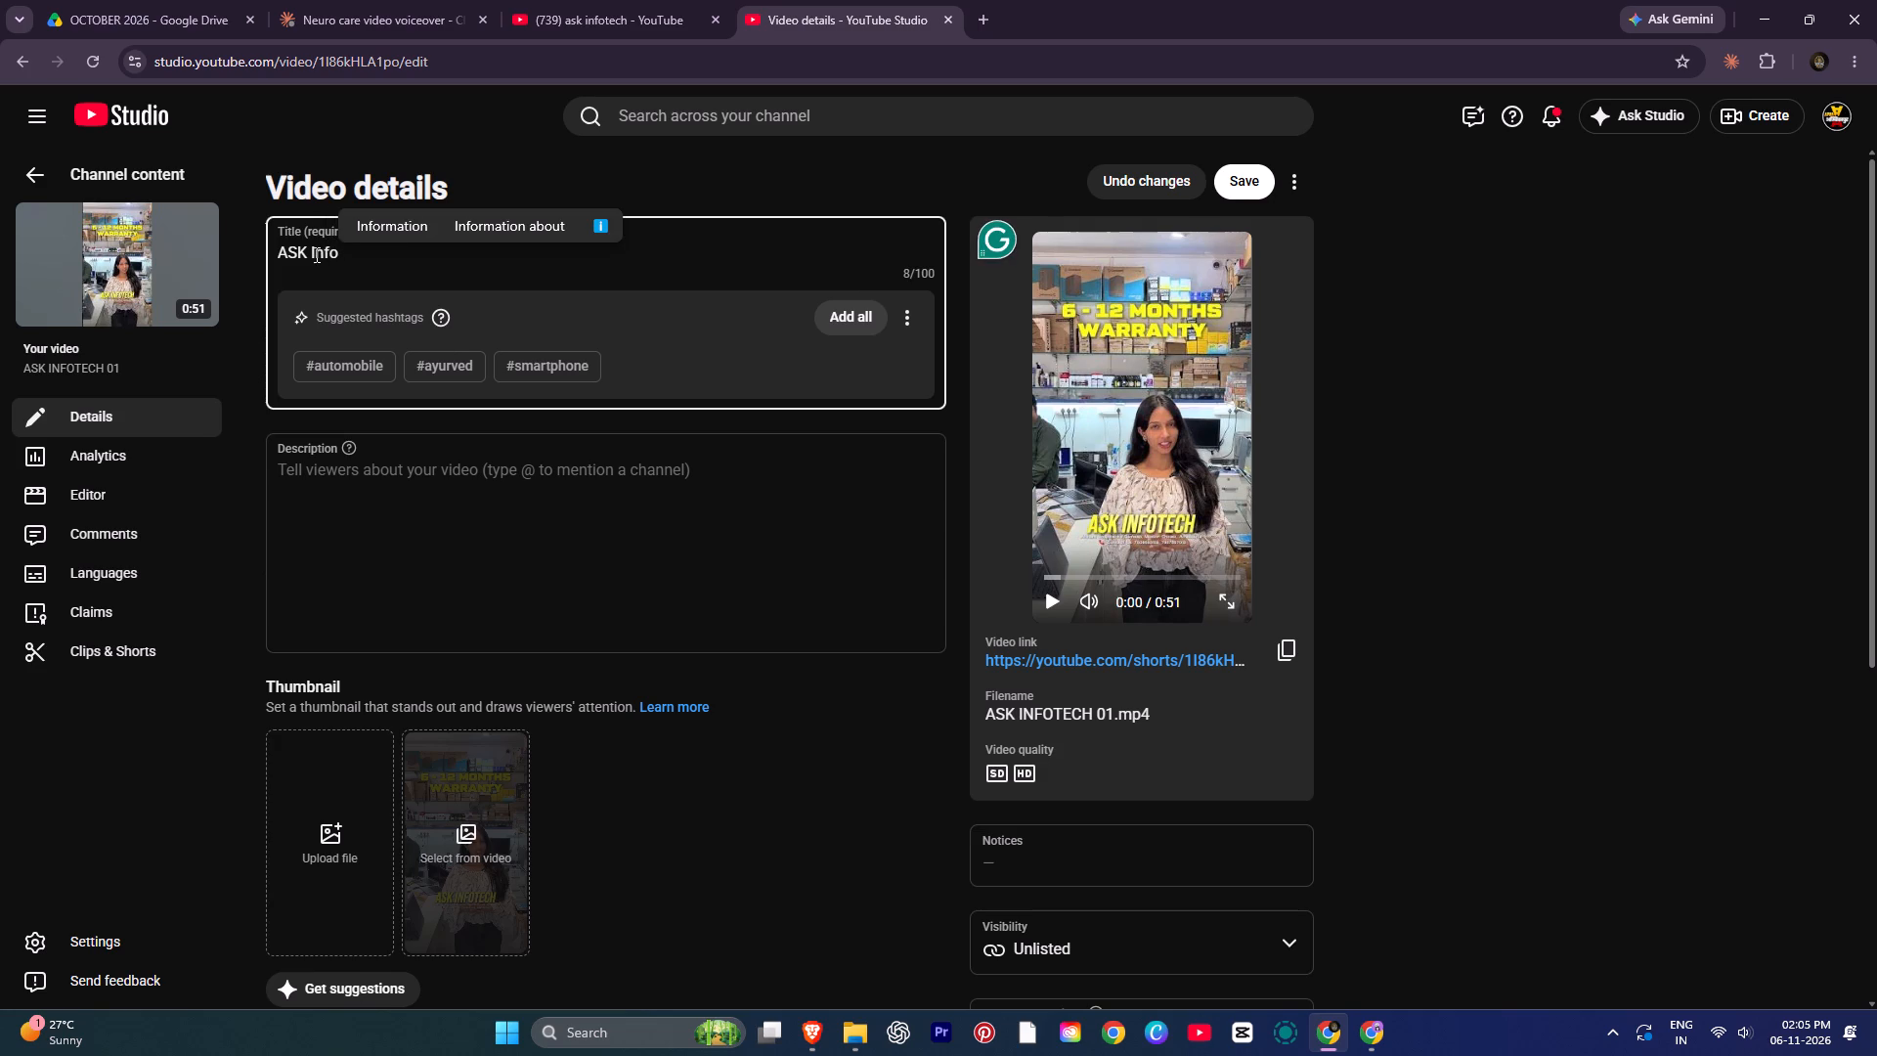
text(tech)
key(space)
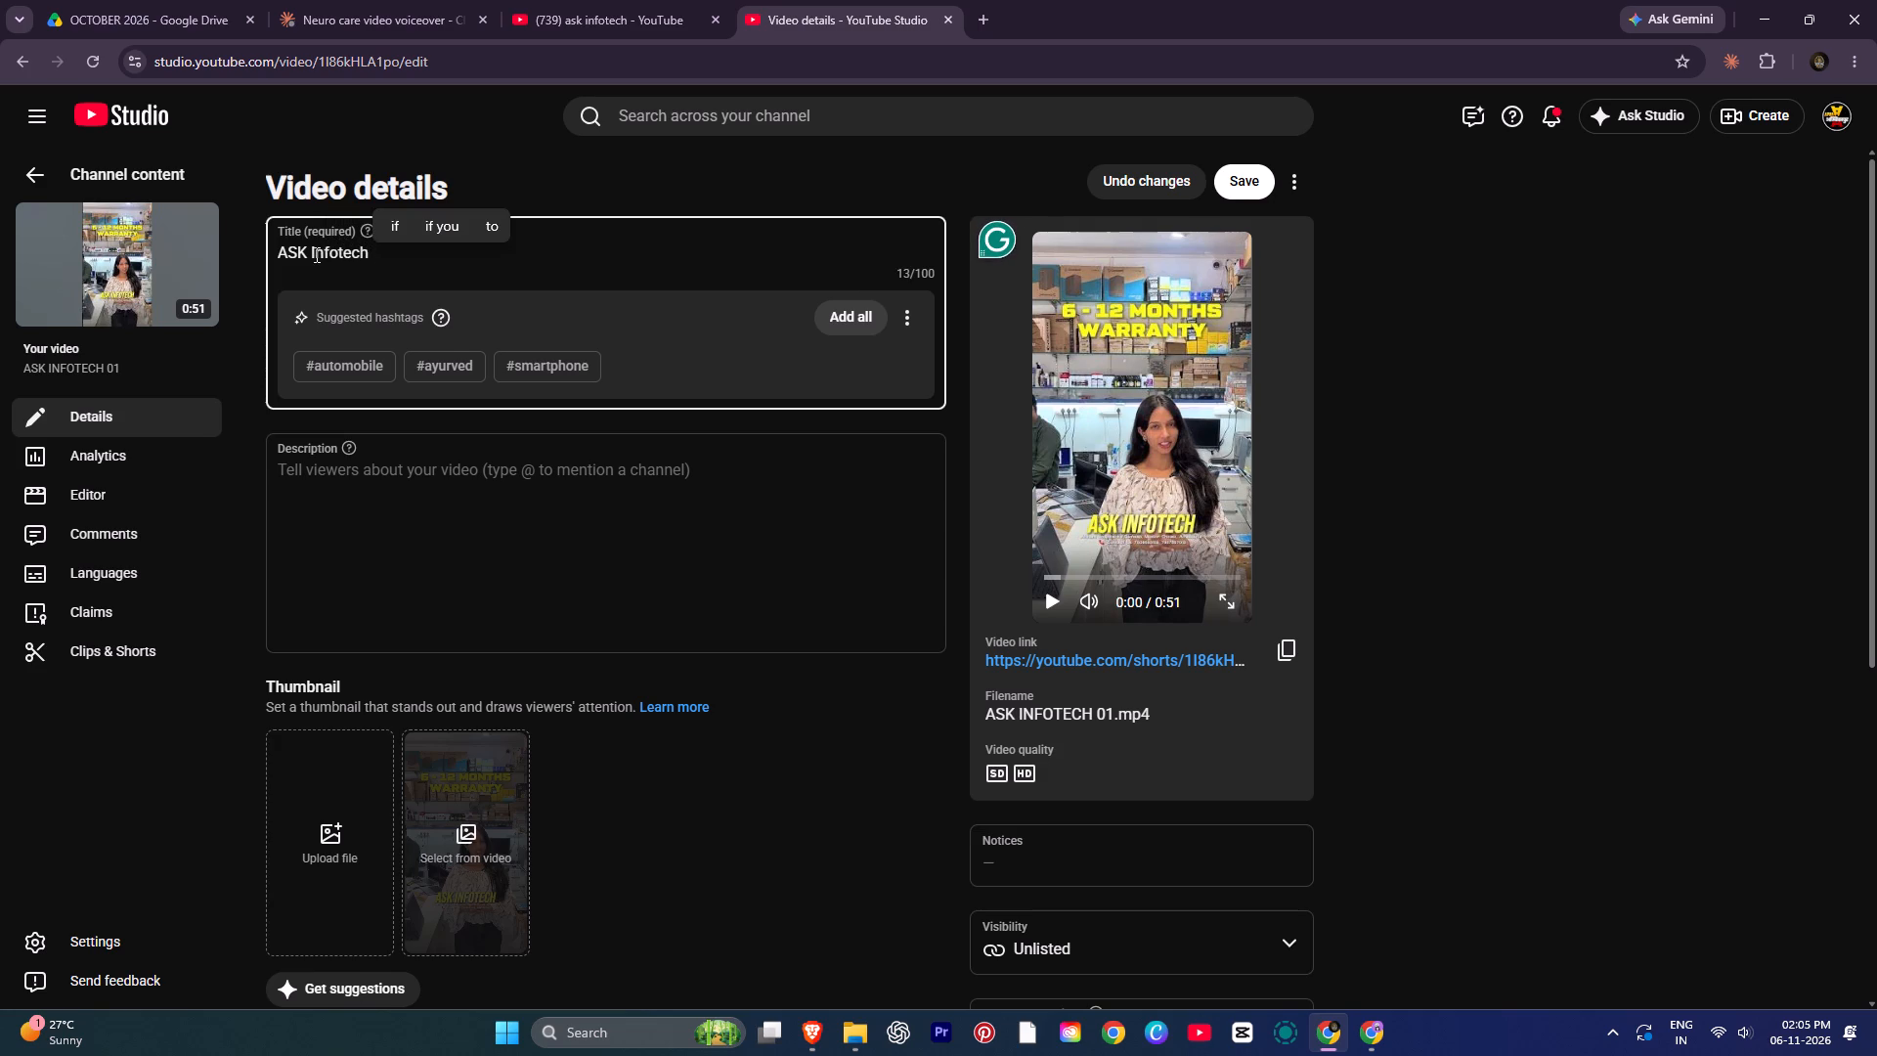
text(AMvikp)
key(BackSpace)
key(a)
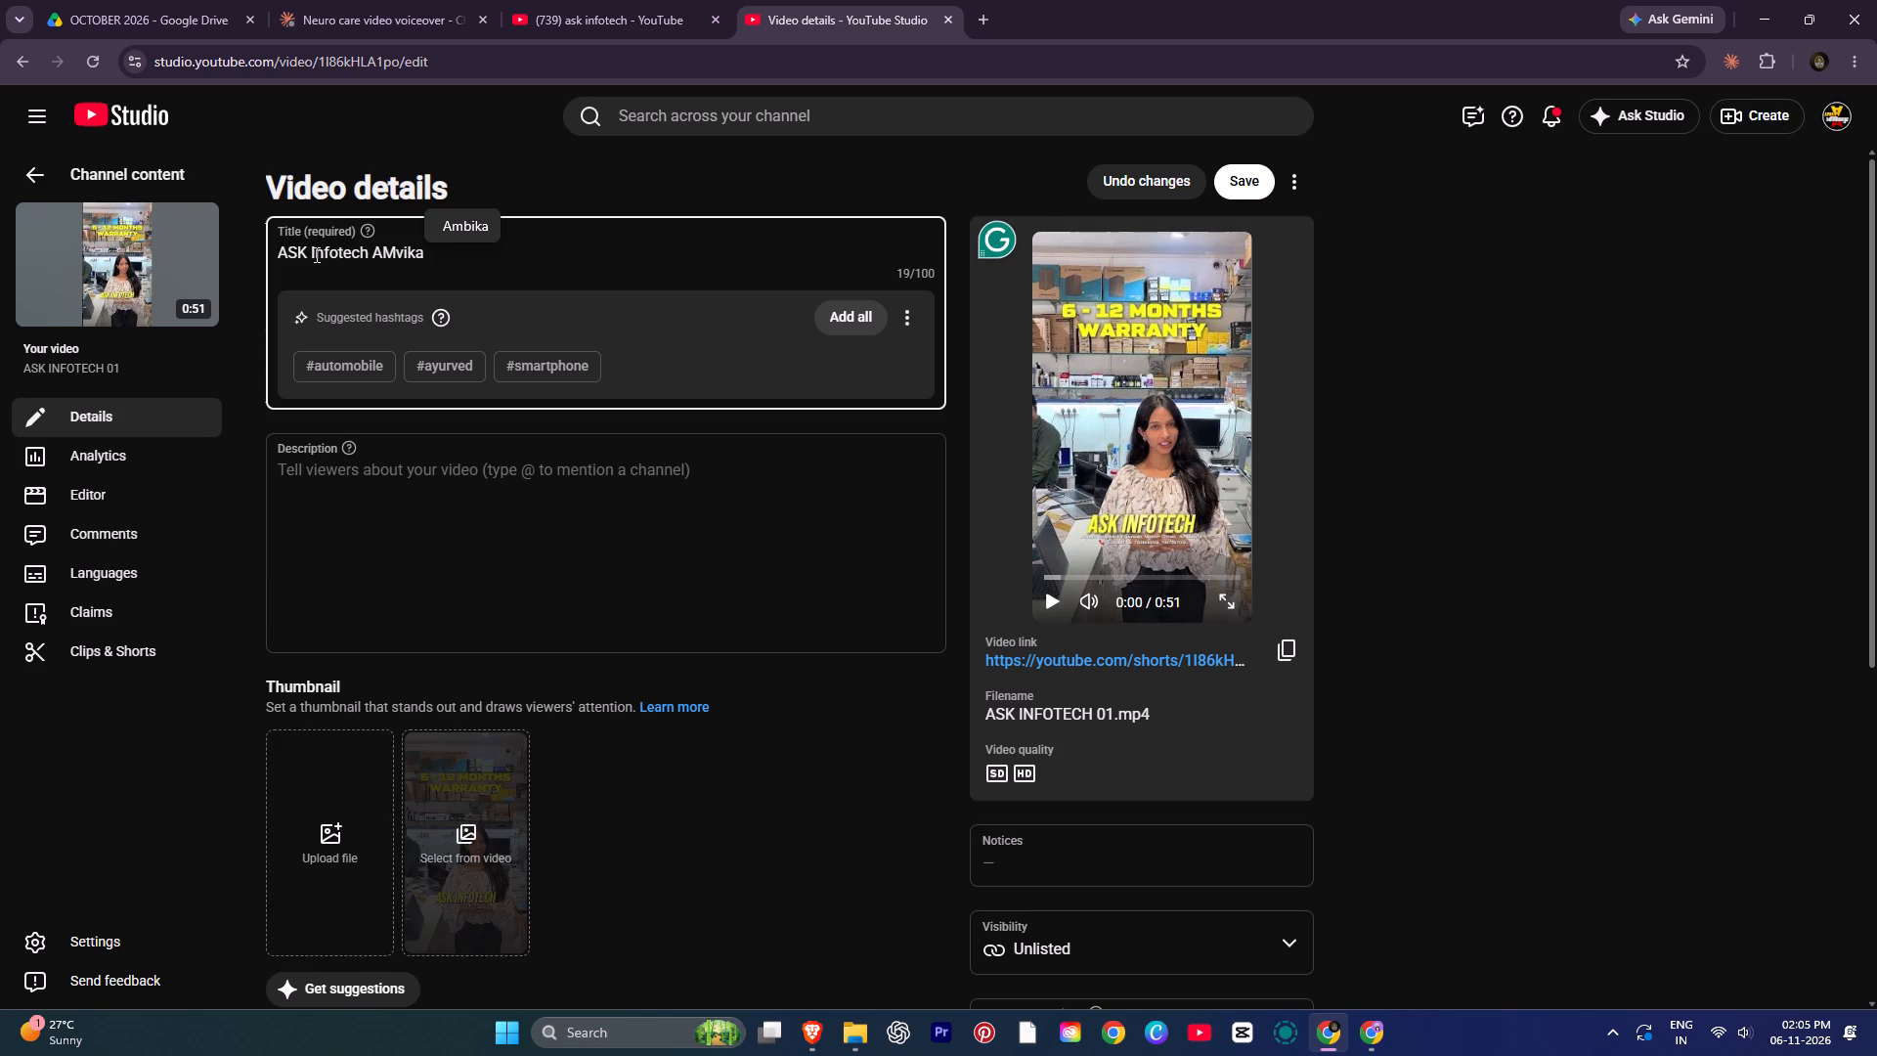
key(BackSpace)
key(BackSpace)
key(BackSpace)
key(BackSpace)
key(BackSpace)
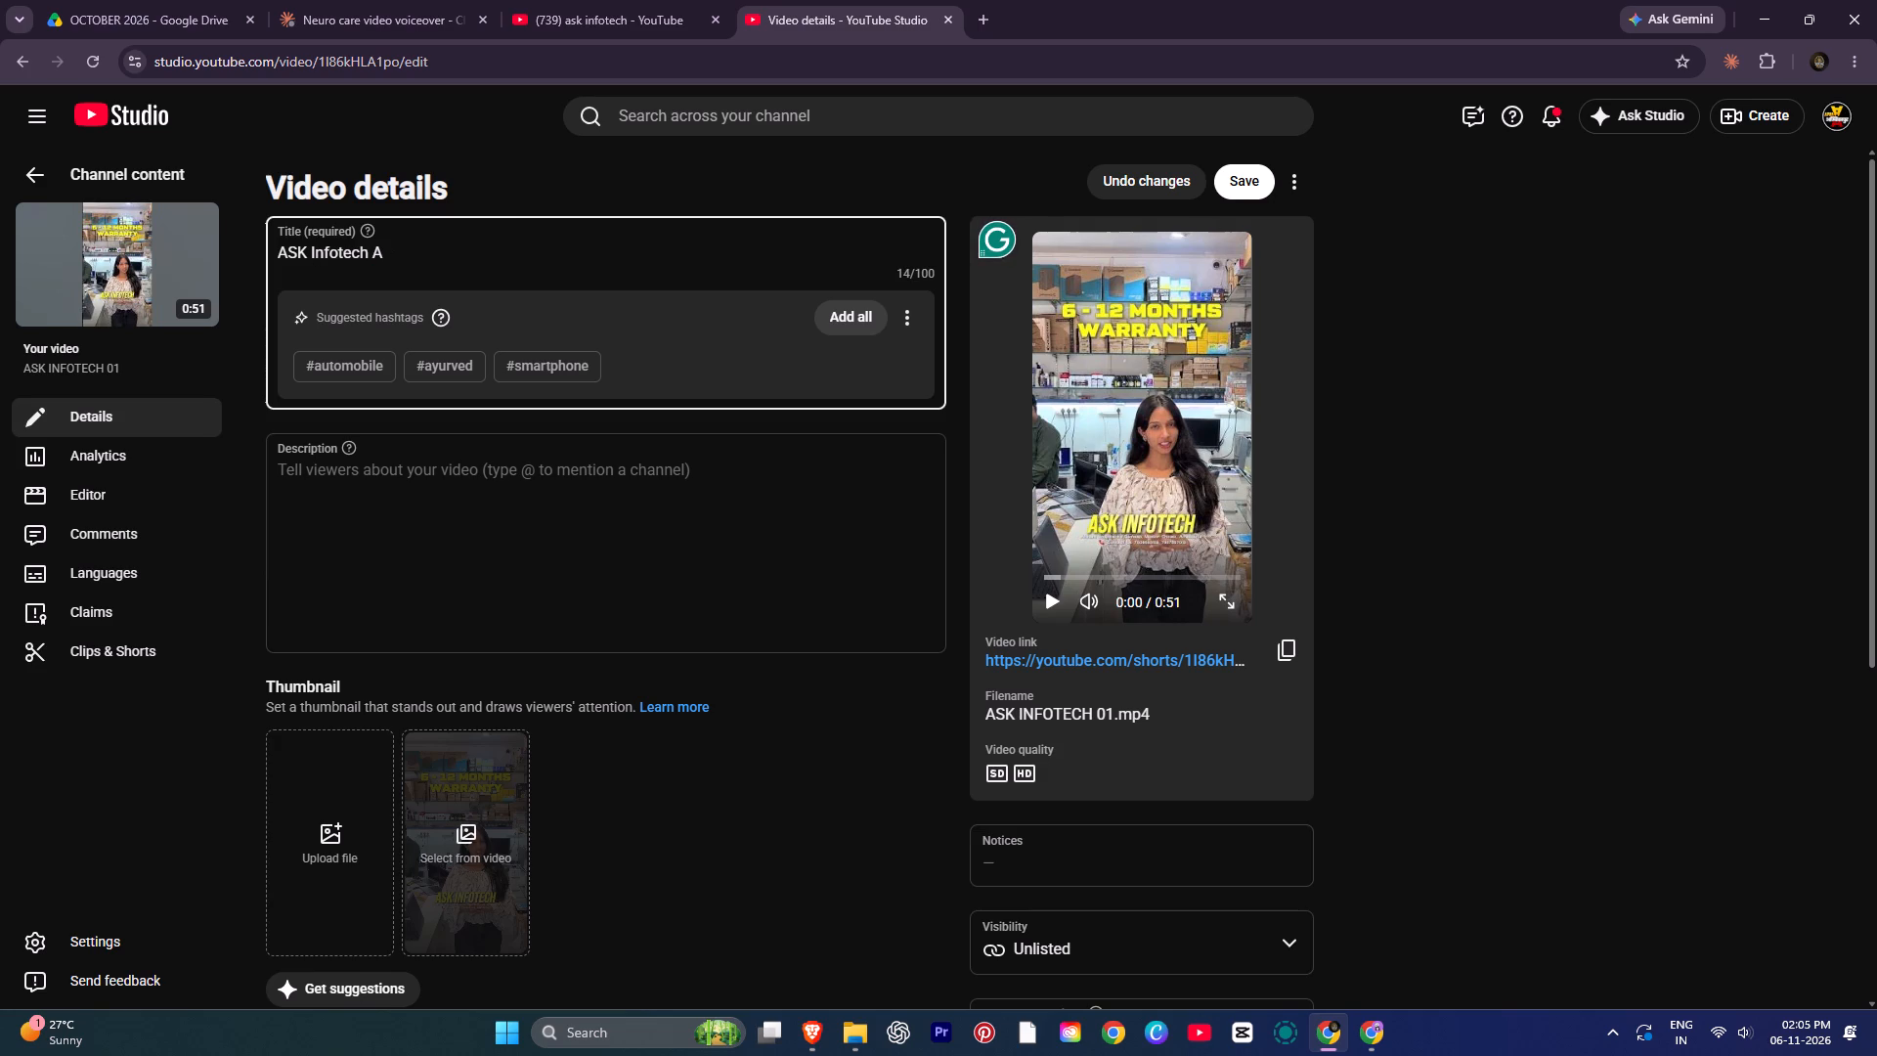
text(mbikapur)
key(space)
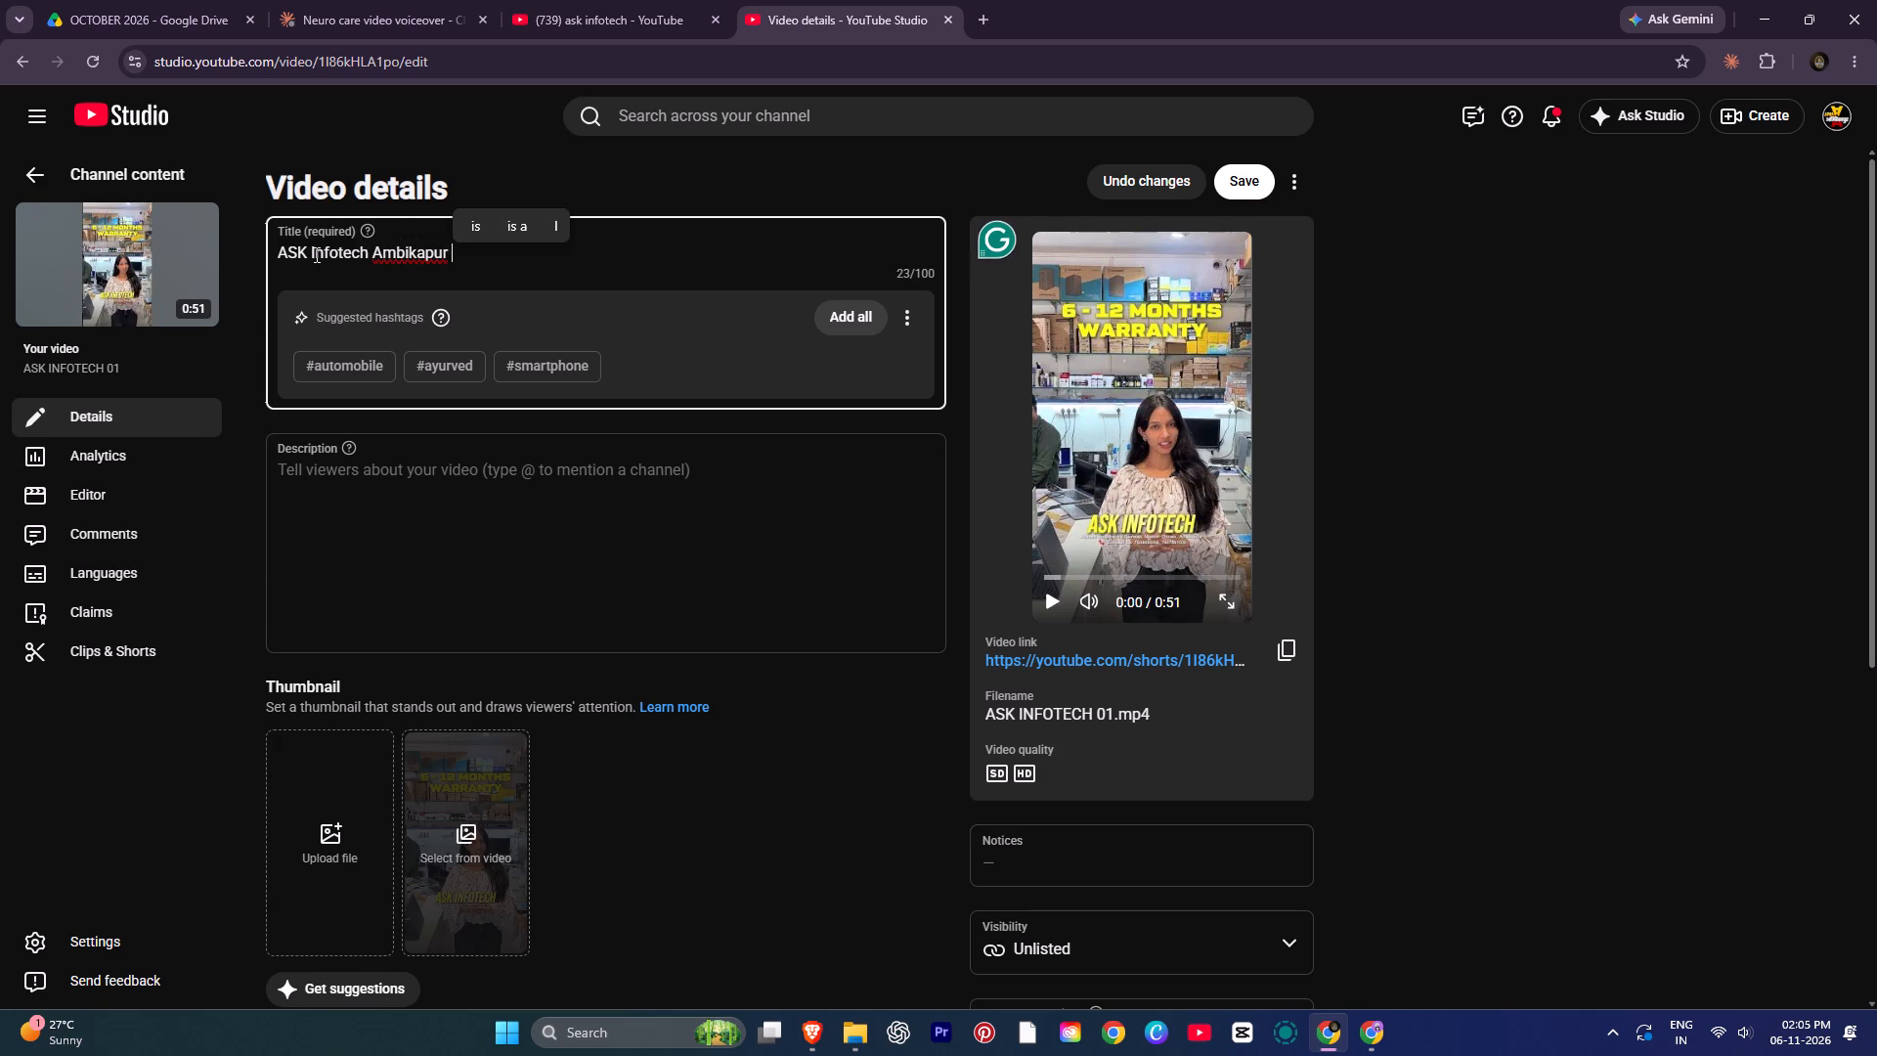
Extend the video title with a separator and the phrase "second hand laptop" after "Ambikapur".
text(l)
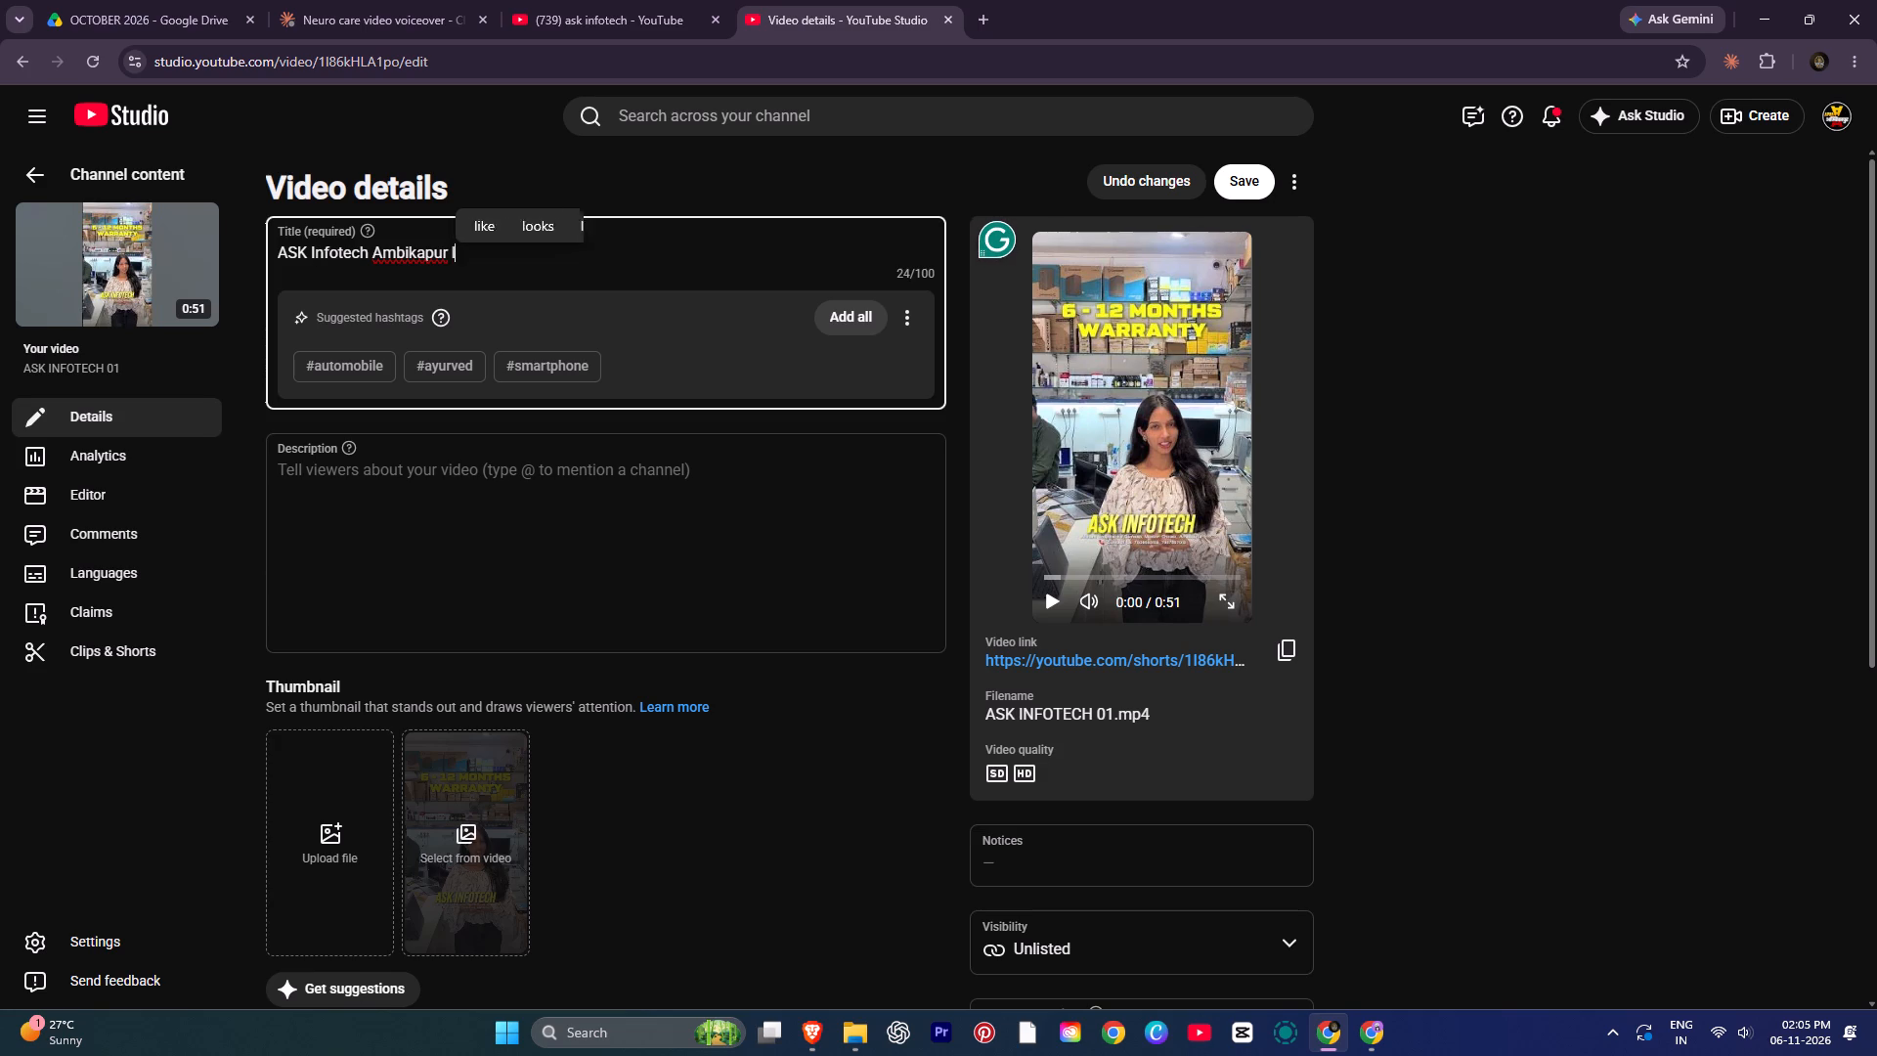
key(space)
text(sec)
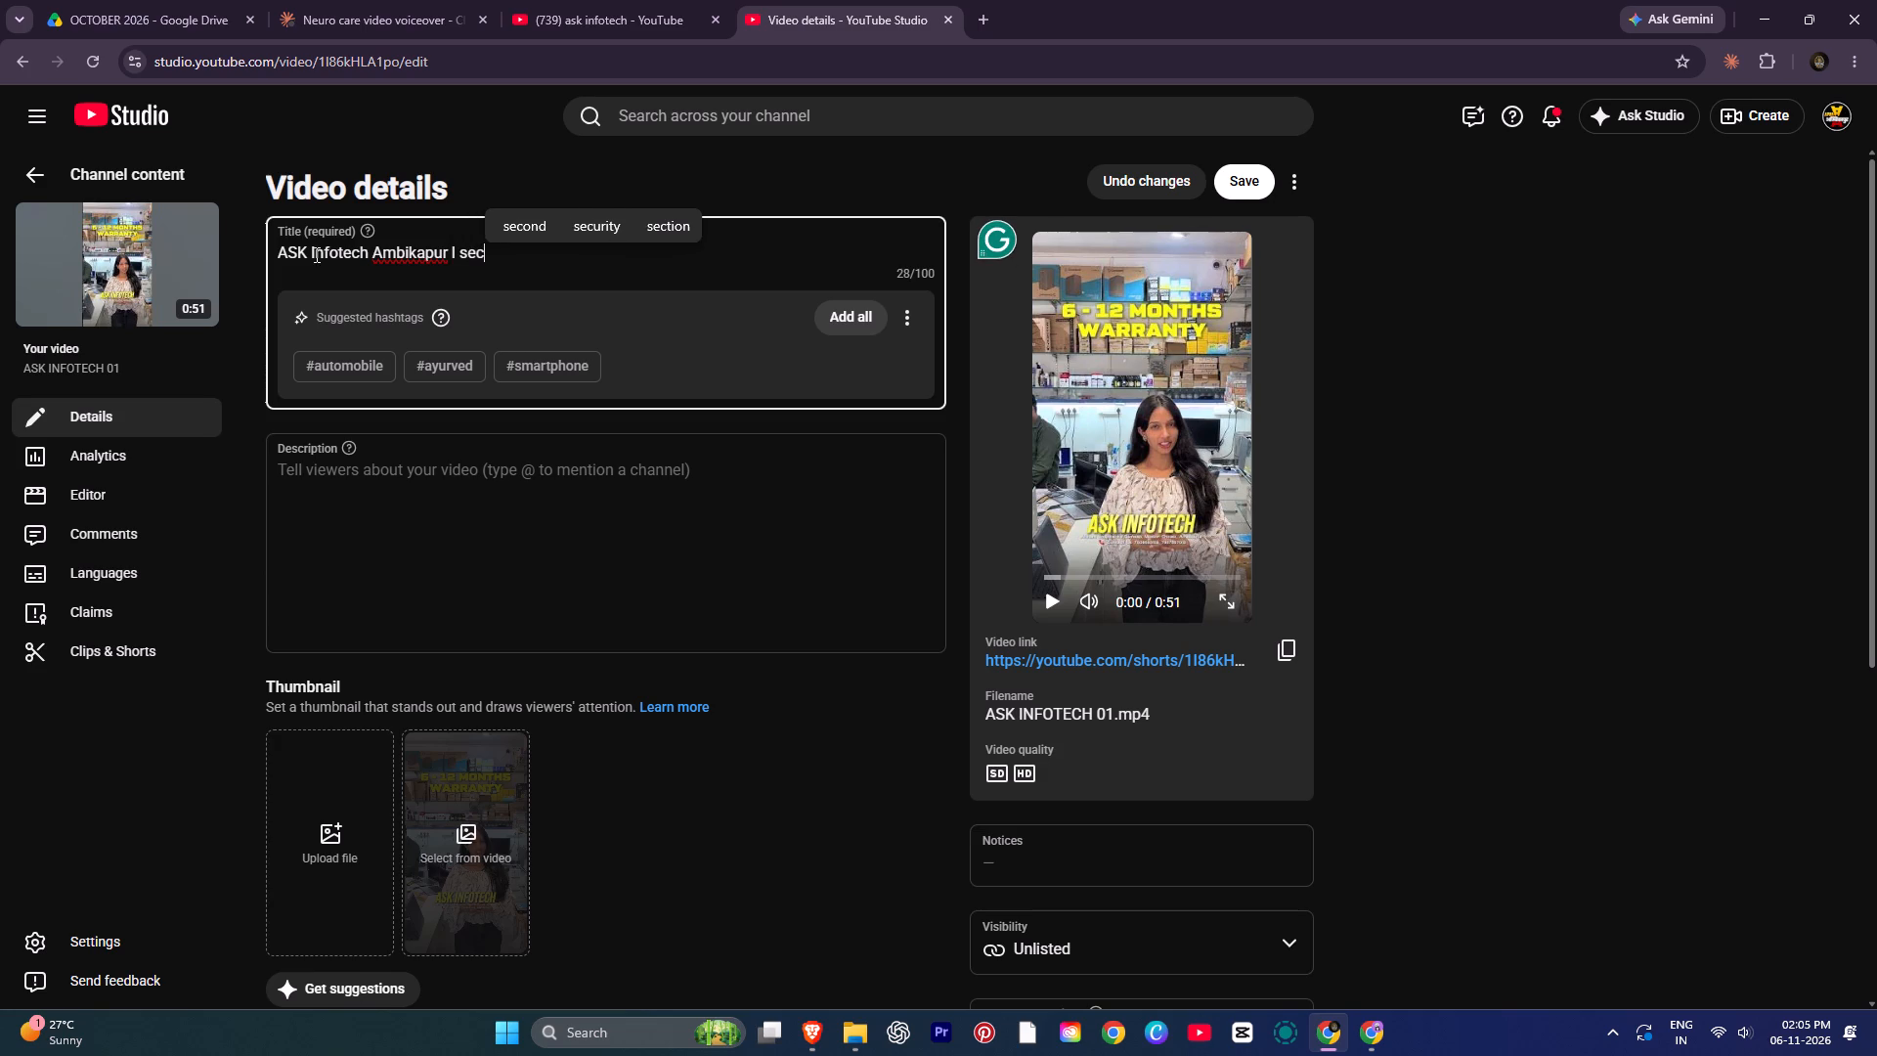
key(e)
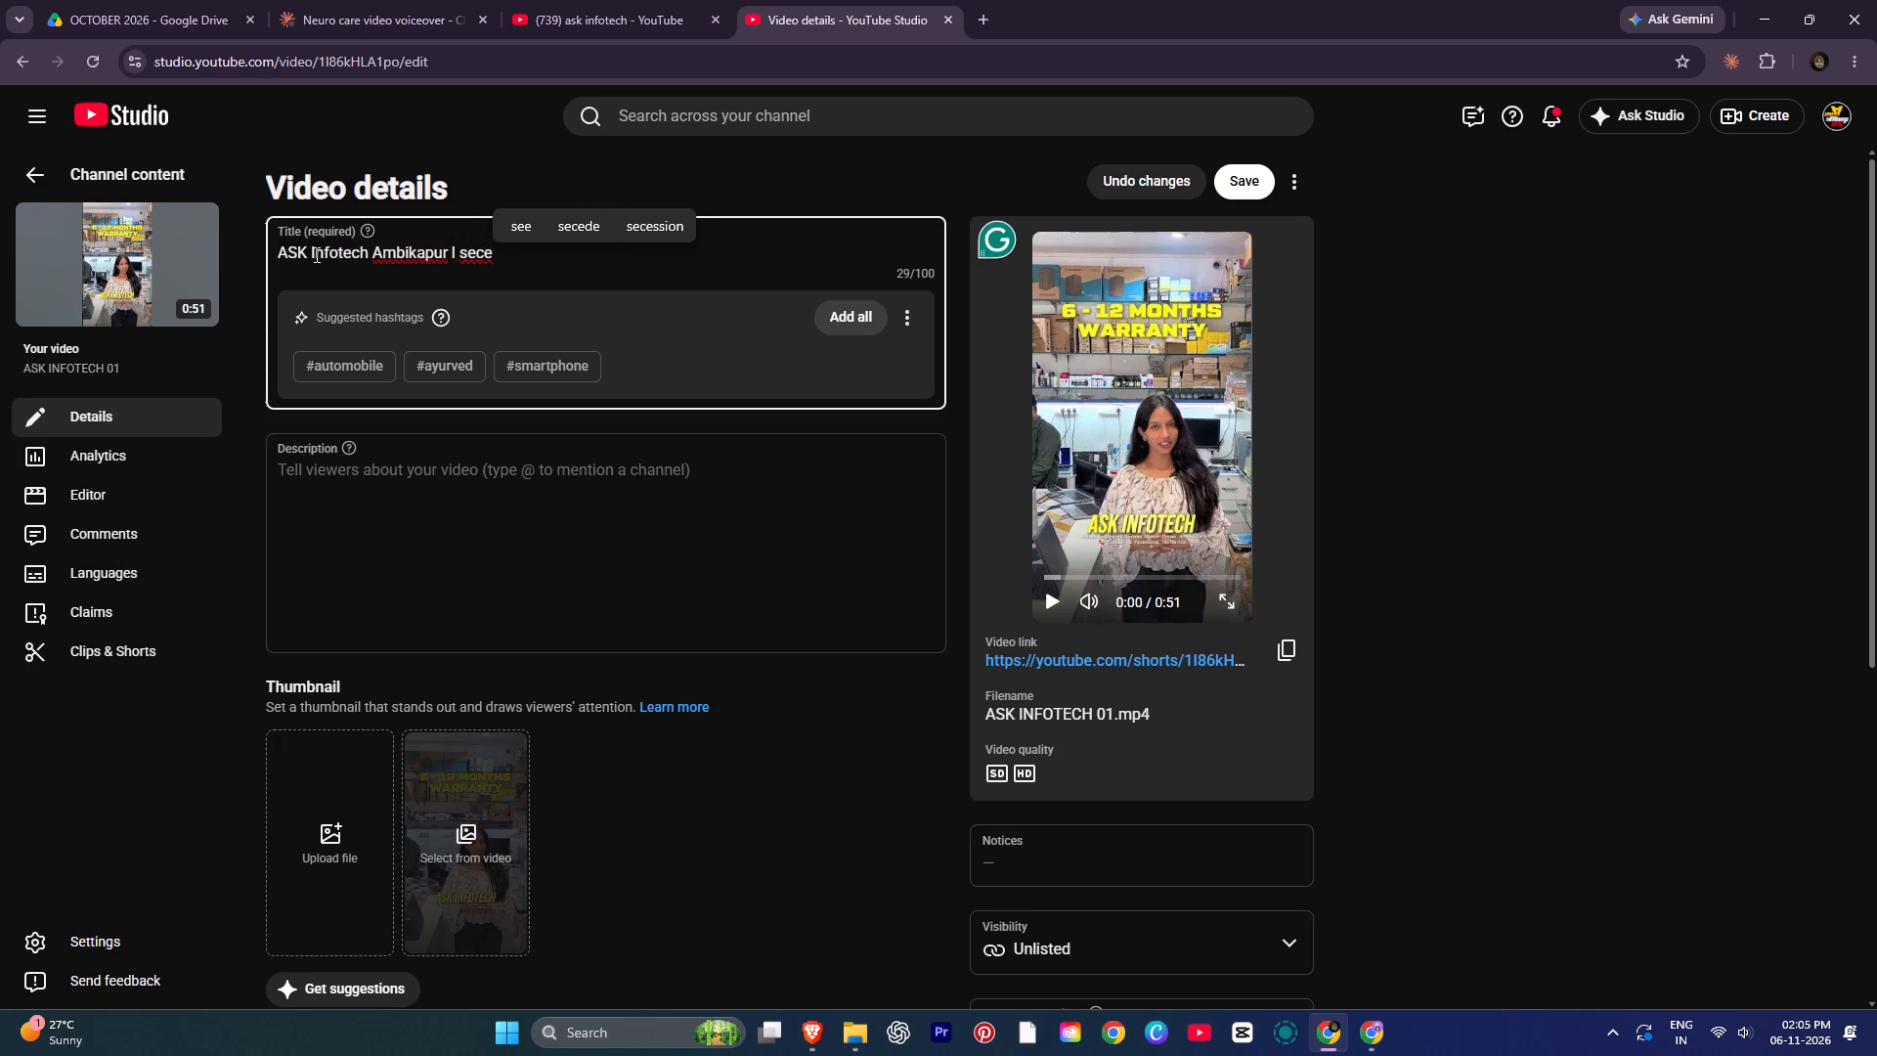
key(BackSpace)
text(ong)
key(BackSpace)
text(f)
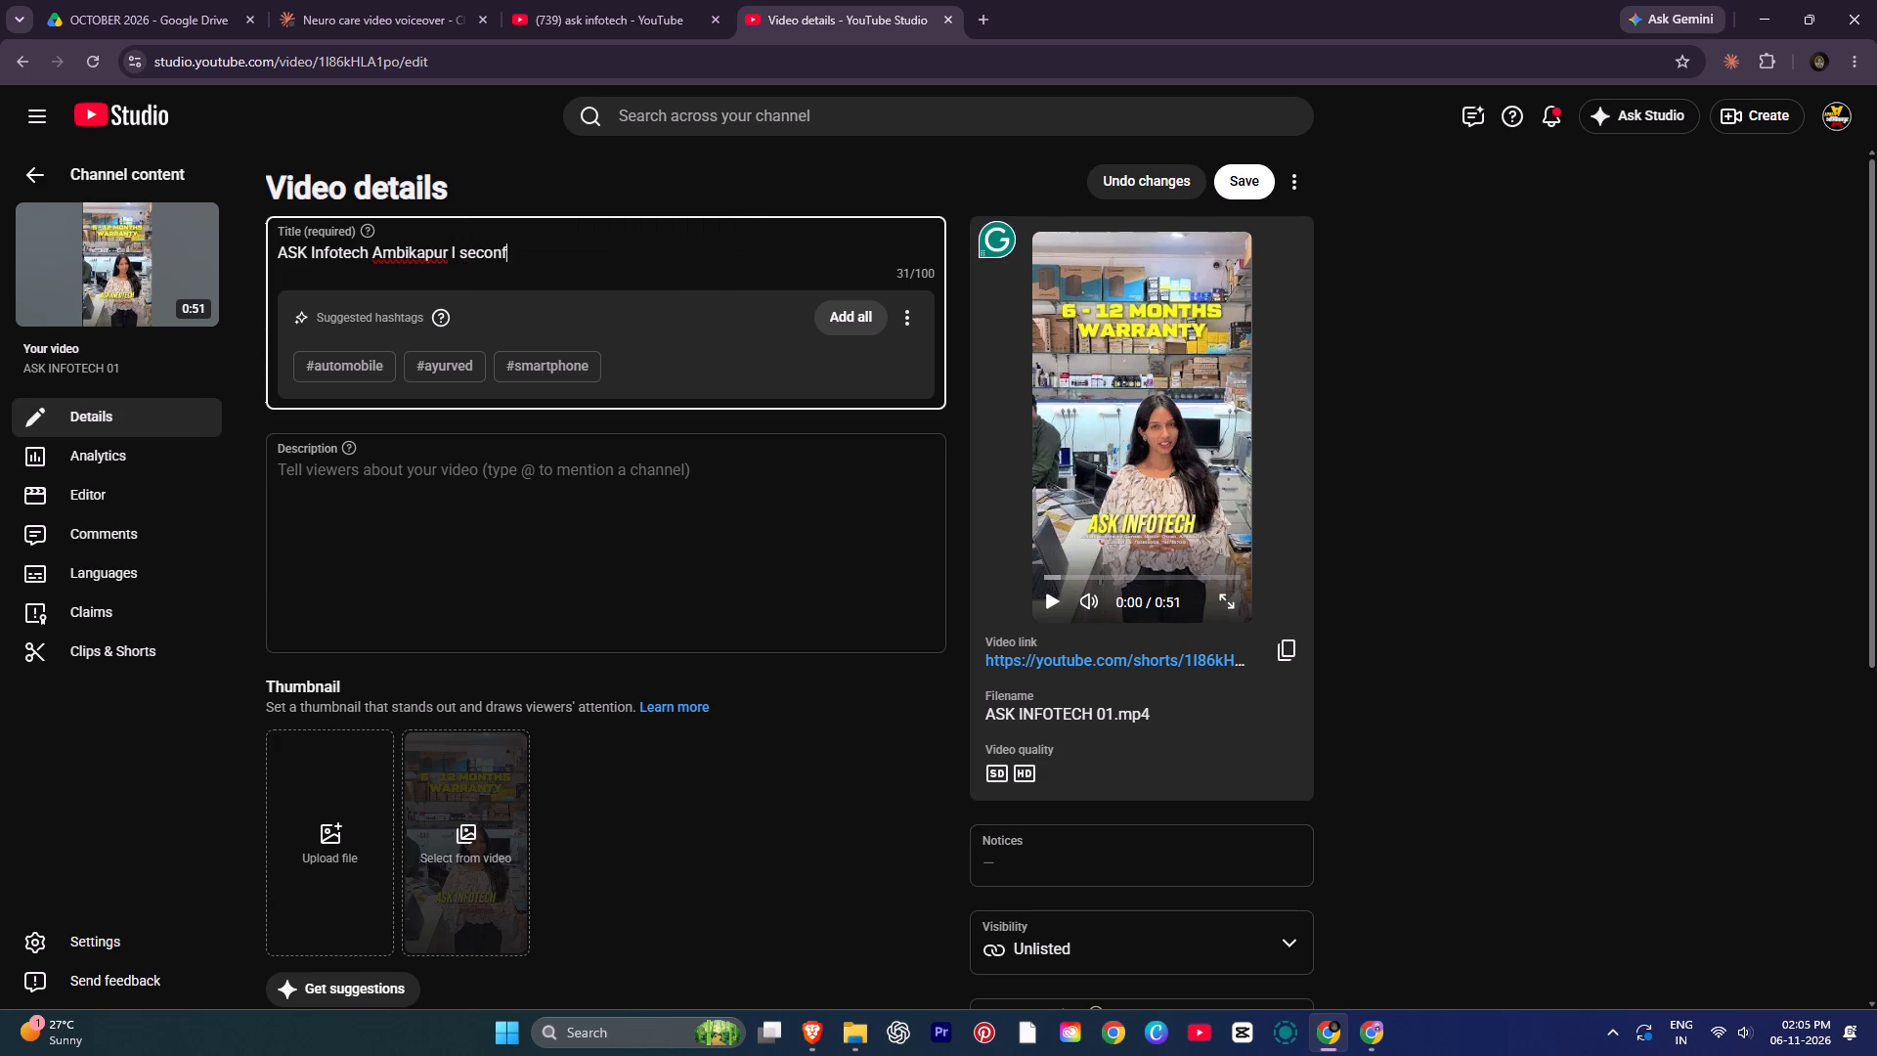
key(space)
key(BackSpace)
key(BackSpace)
text(d)
key(space)
key(BackSpace)
key(BackSpace)
key(d)
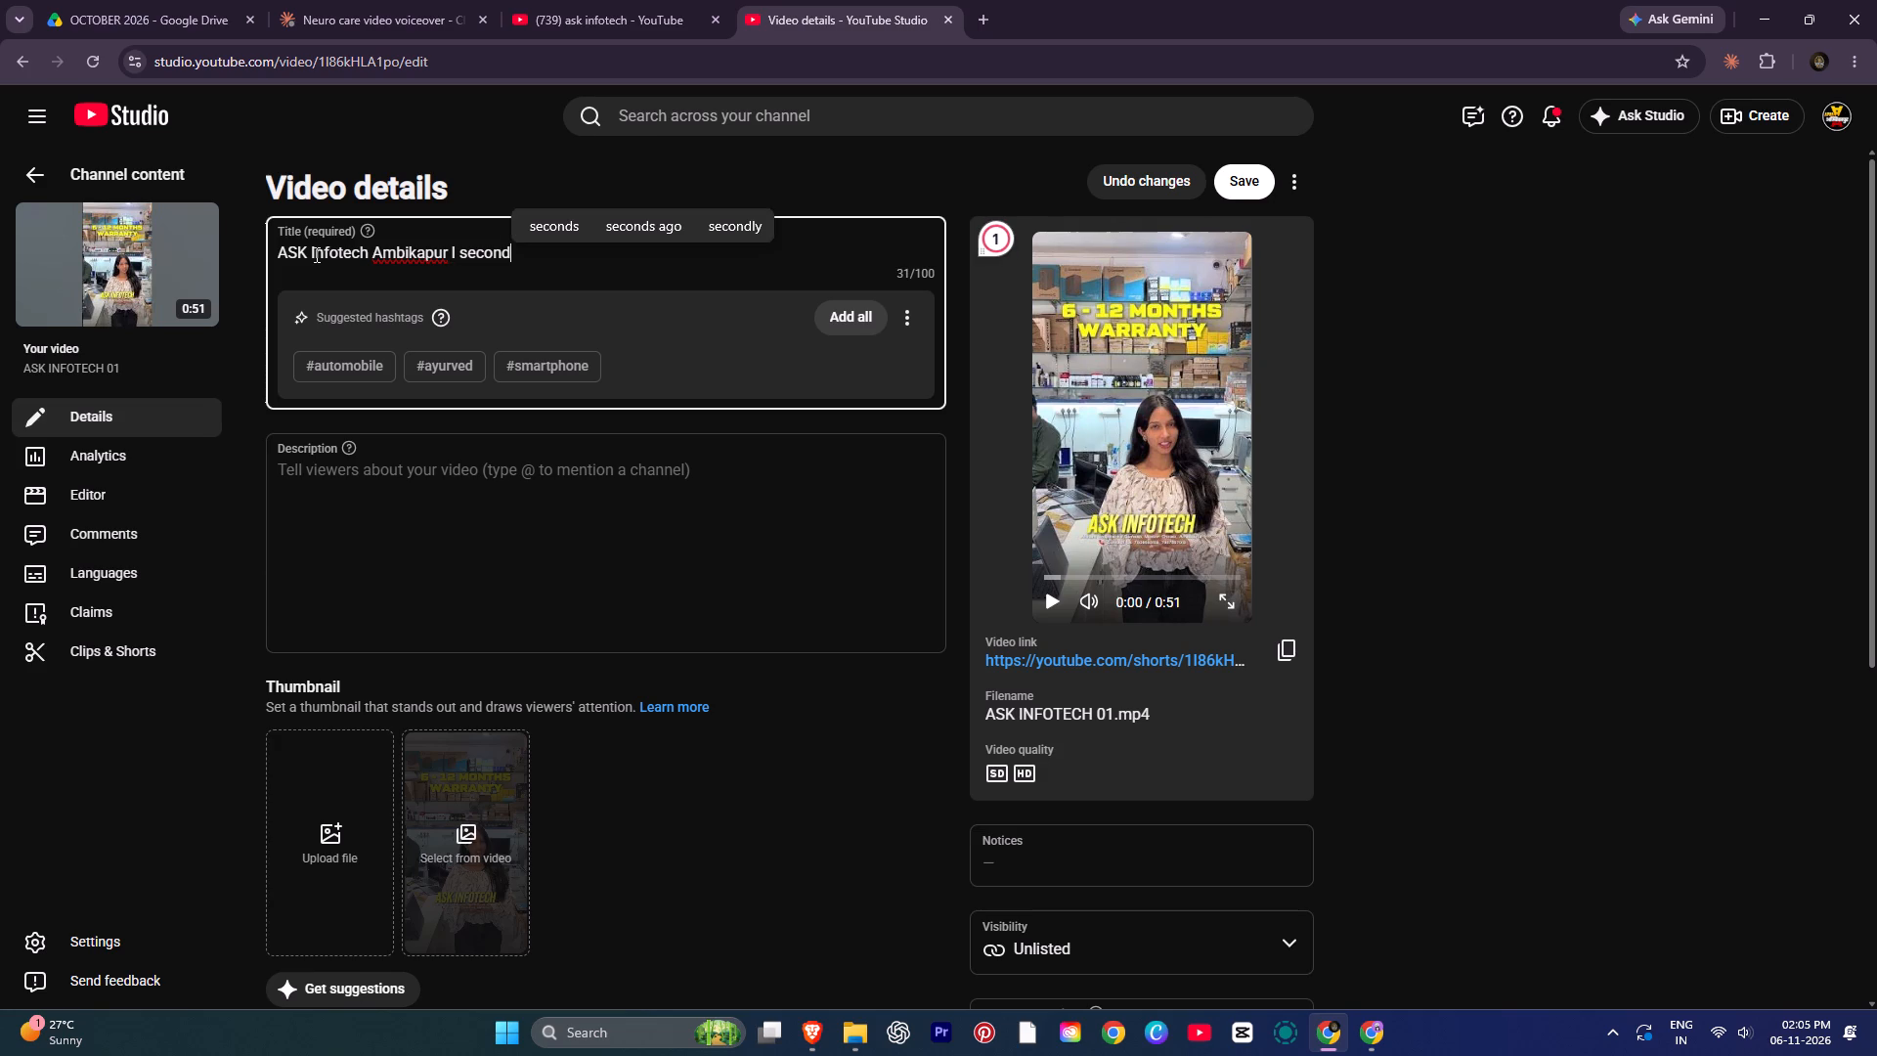
key(Up)
key(Return)
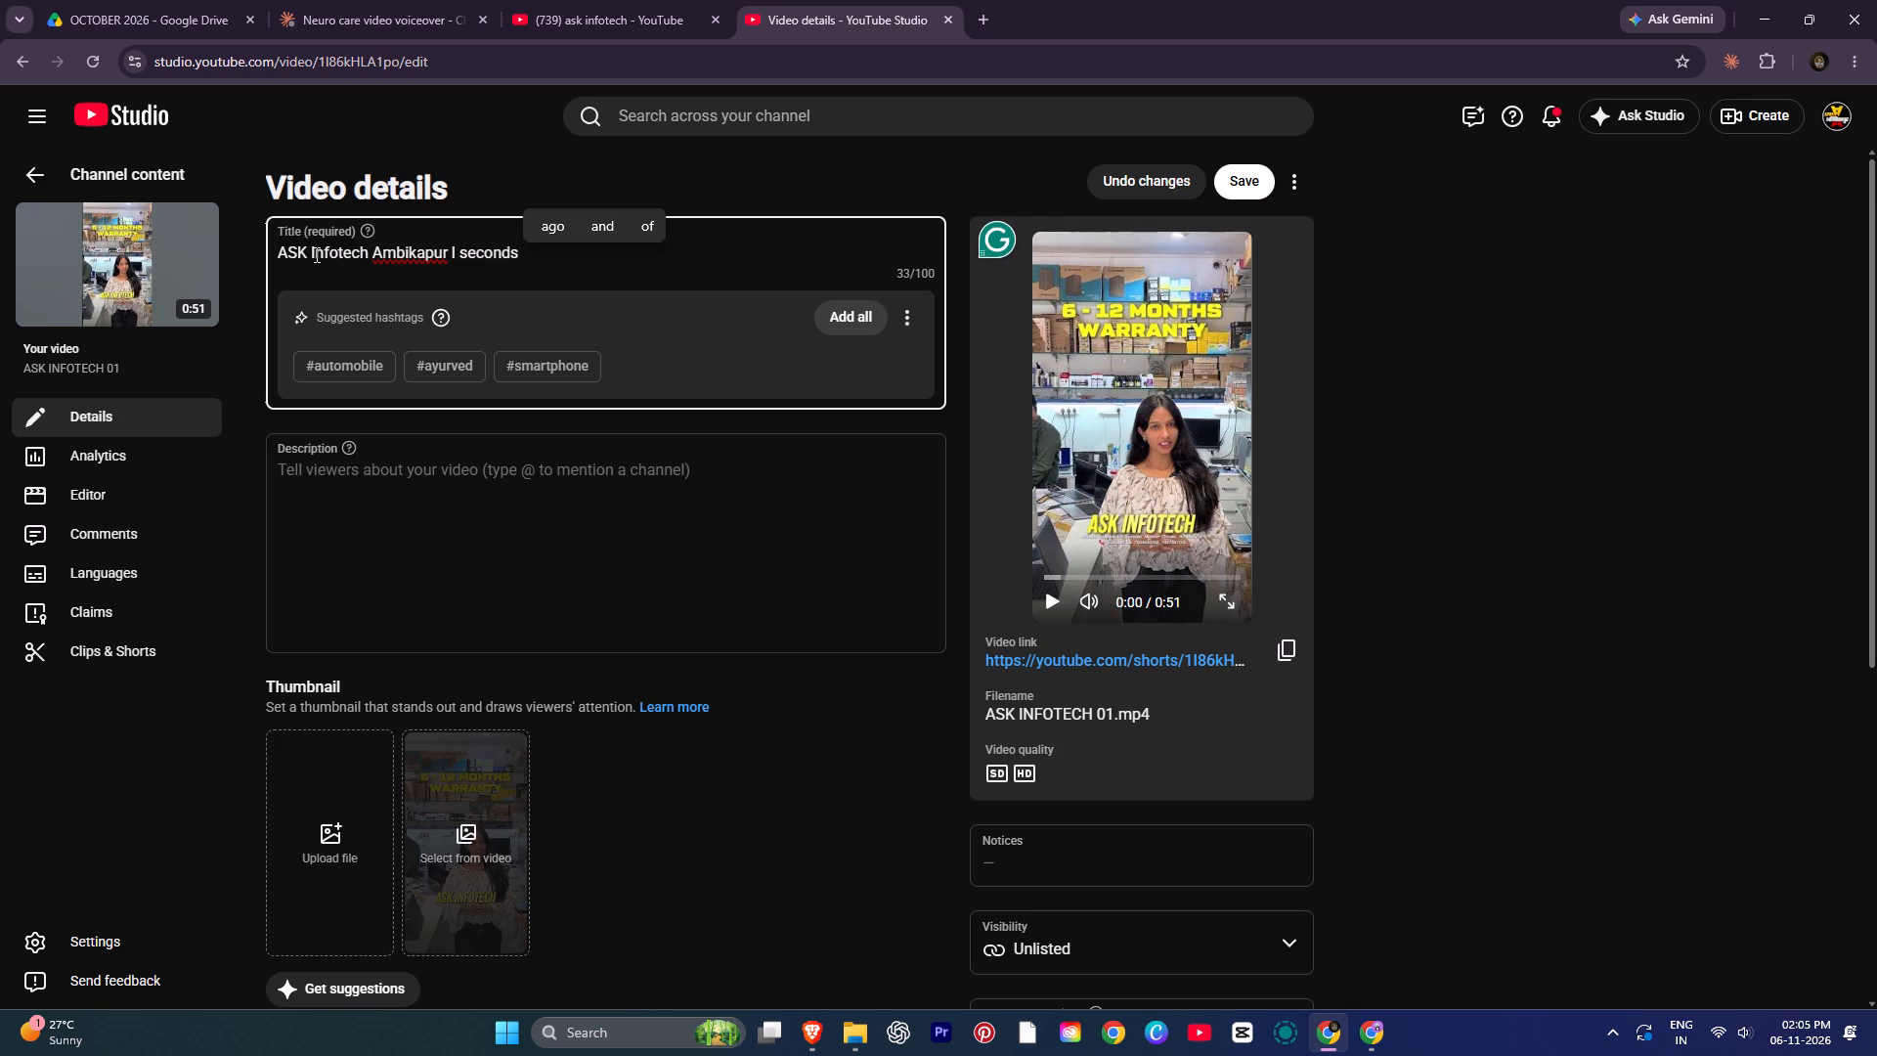
key(BackSpace)
key(BackSpace)
key(space)
text(hand)
key(space)
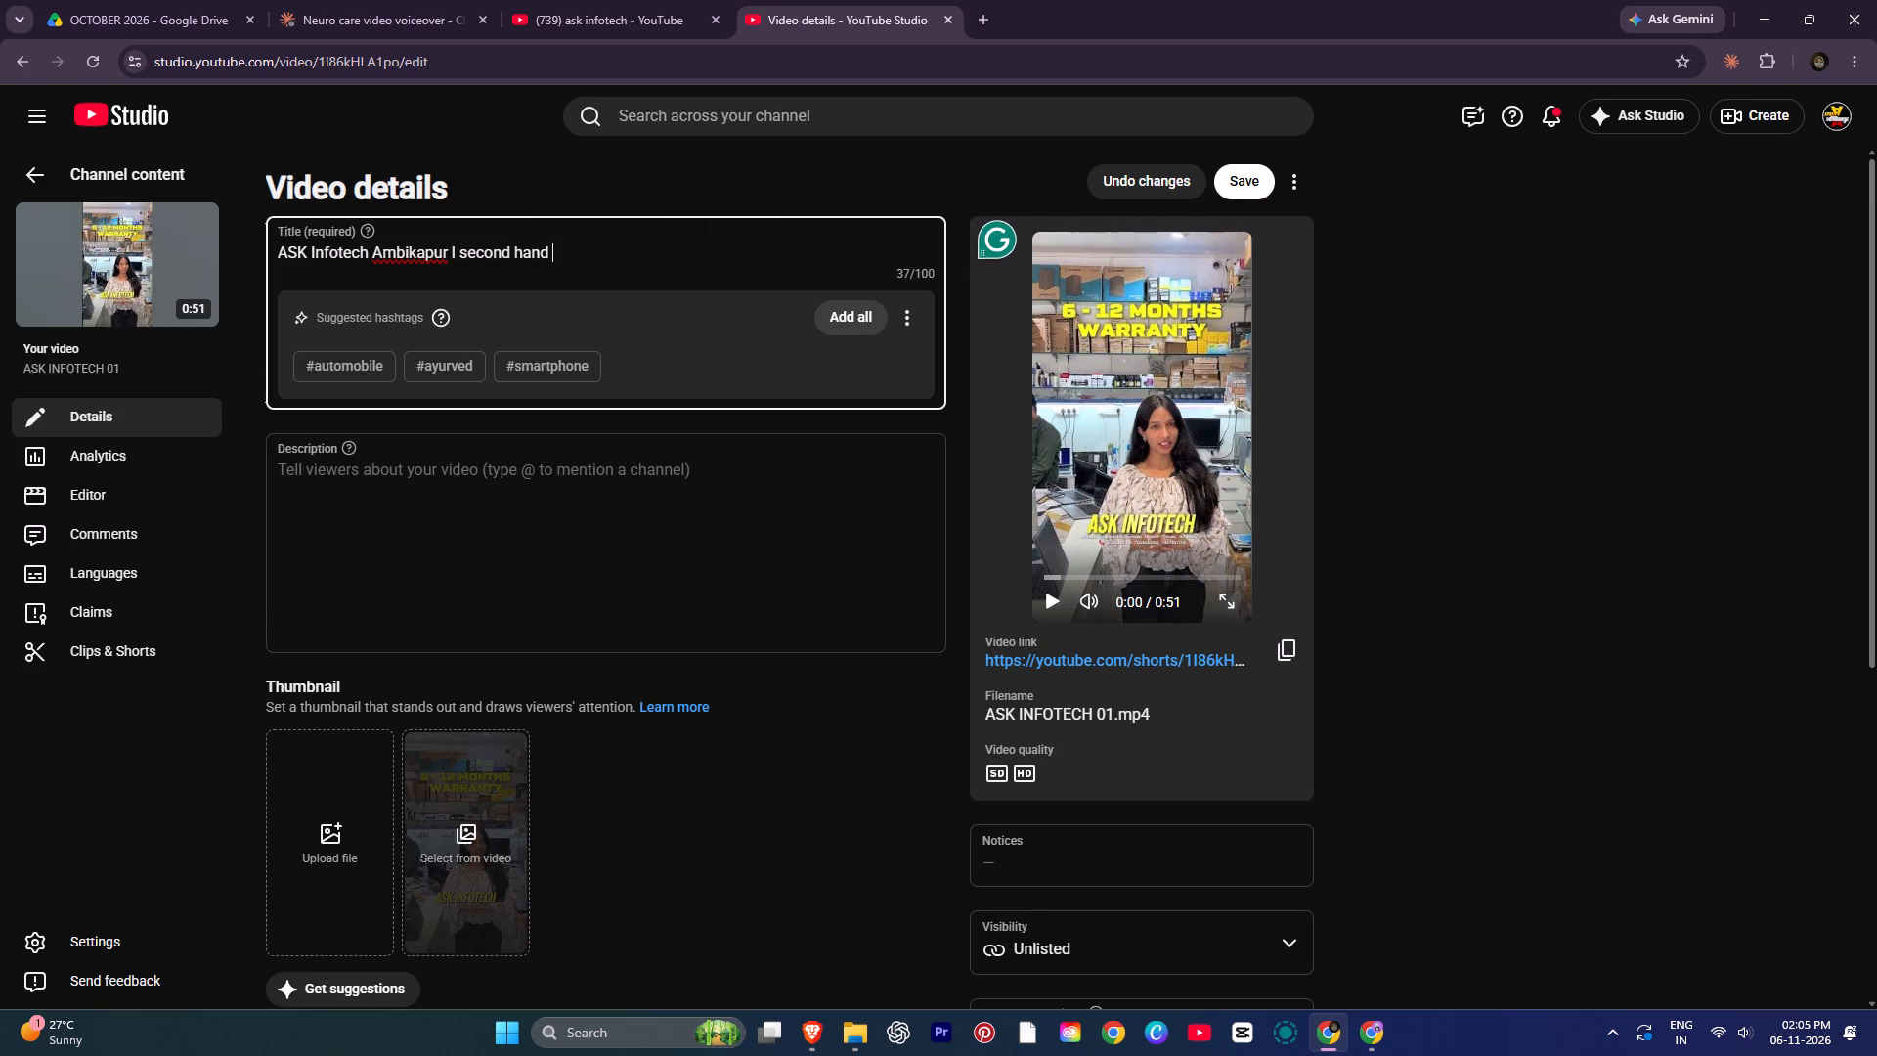
text(lapto)
key(p)
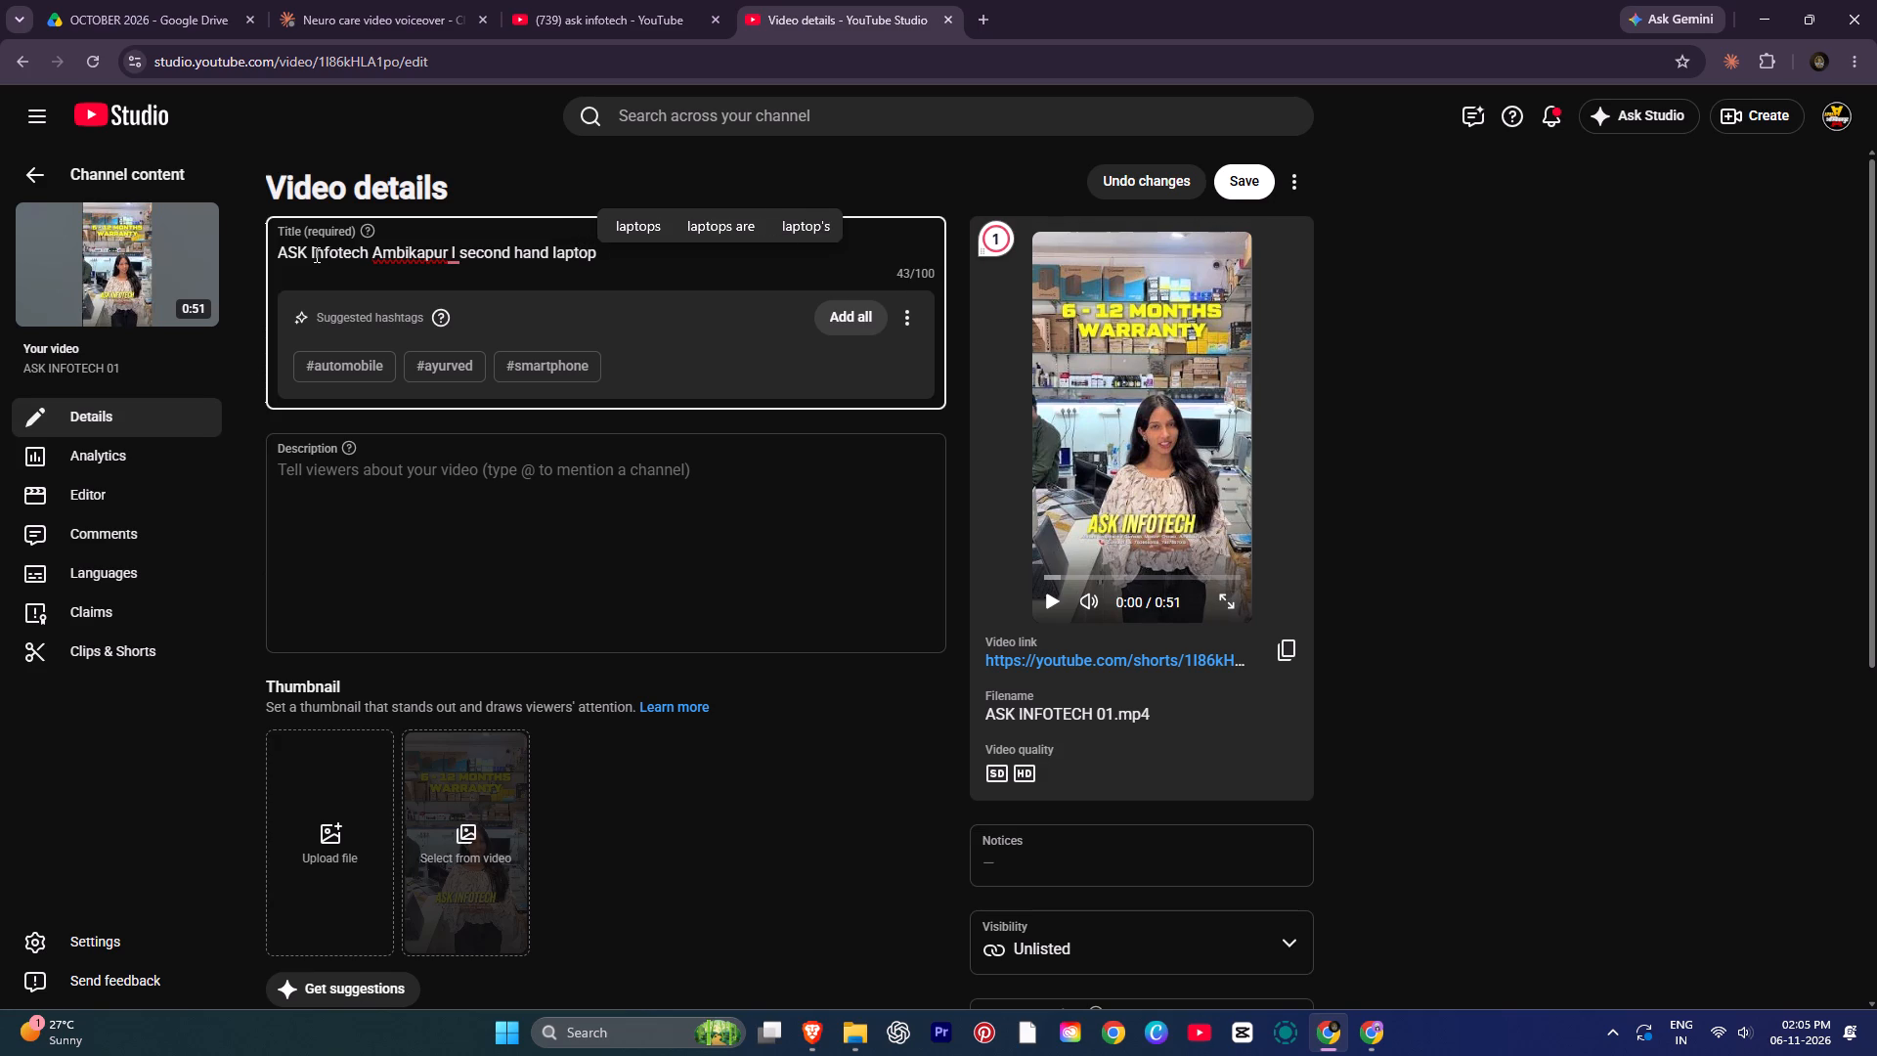
key(space)
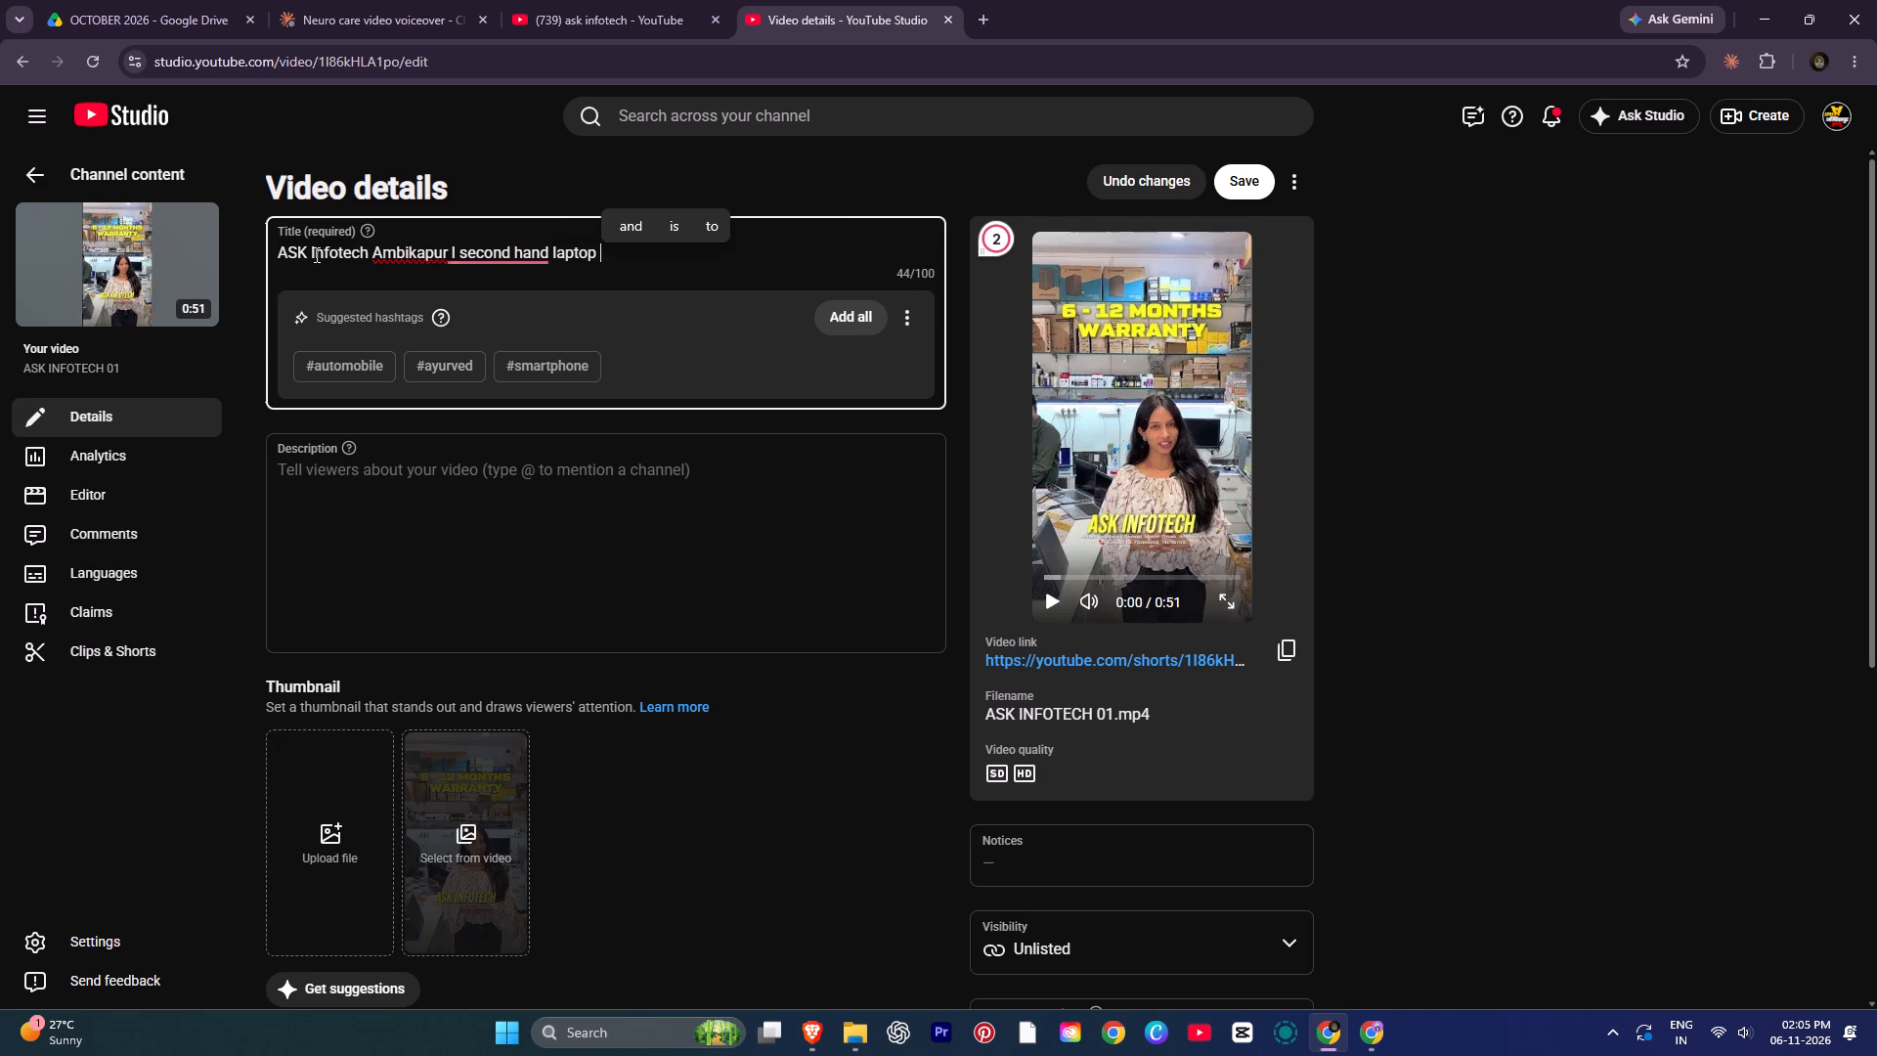
Add the price wording "starting from 13000/- only" to the end of the video title.
text(starting from)
key(space)
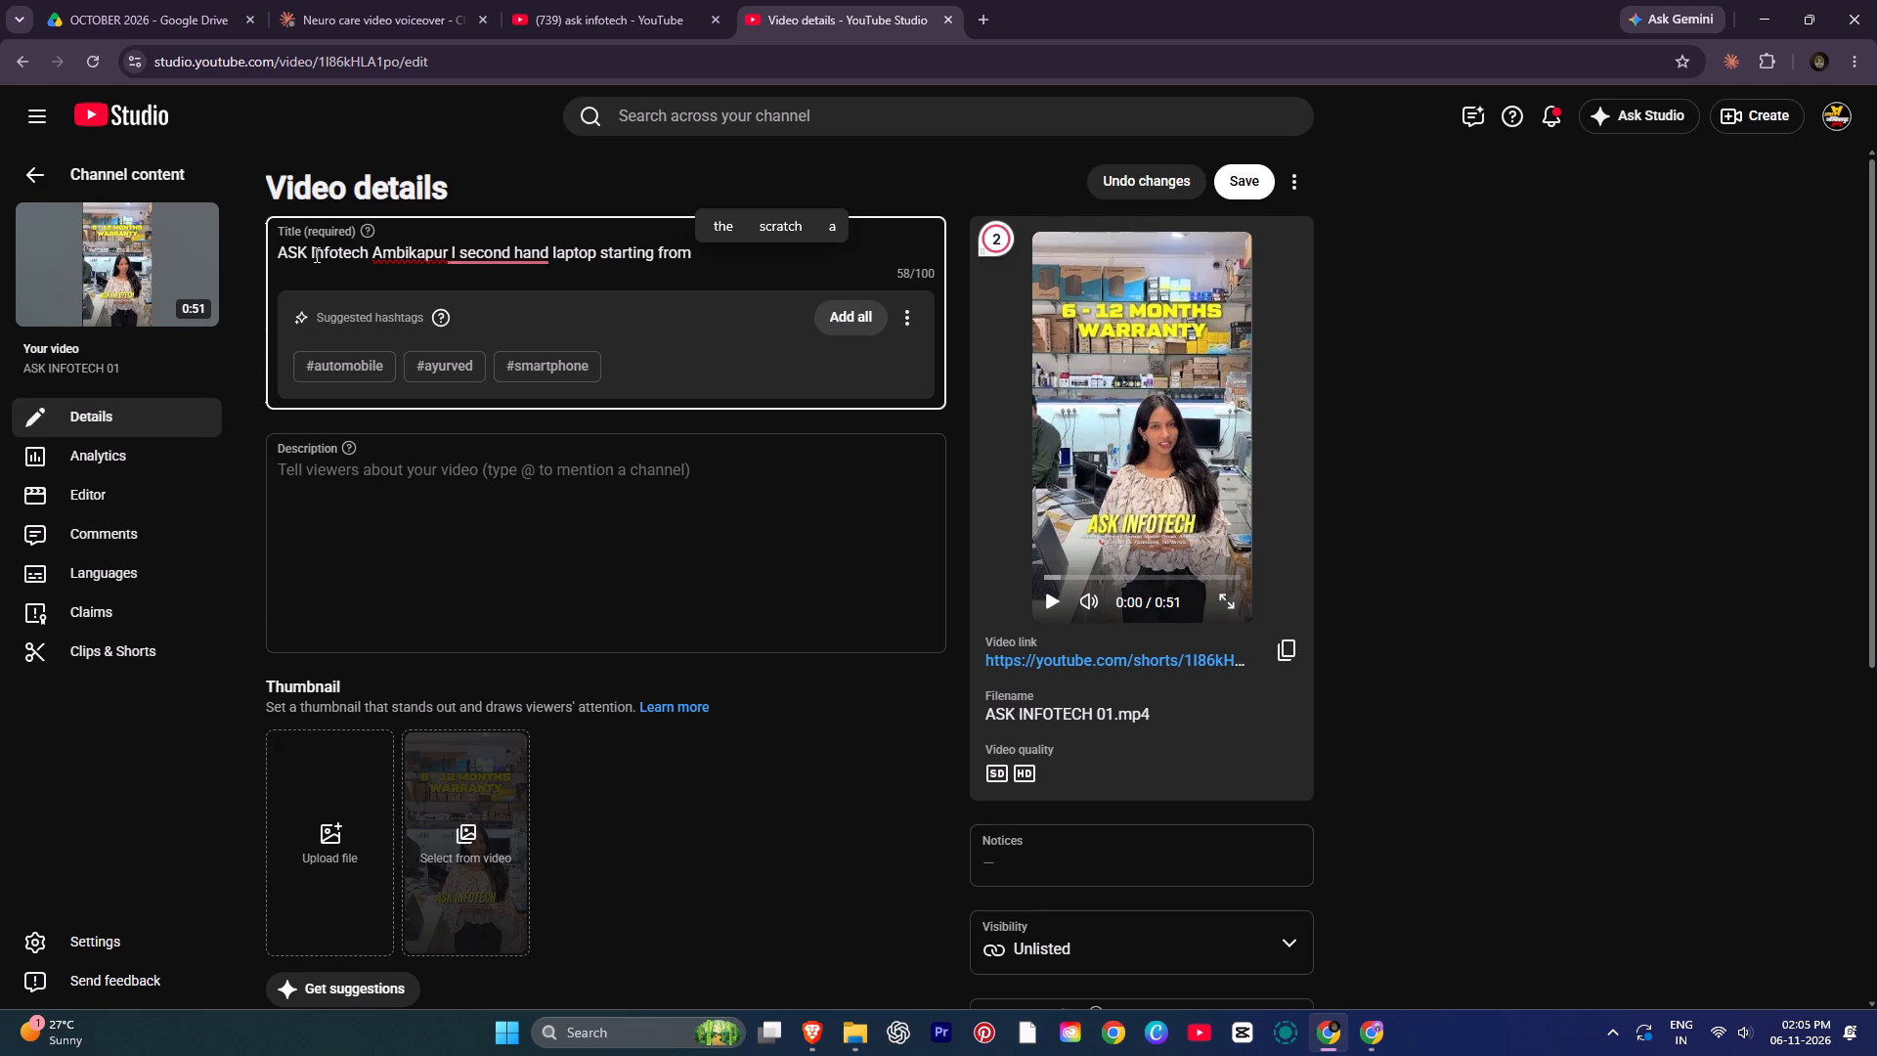
text(13)
text(000)
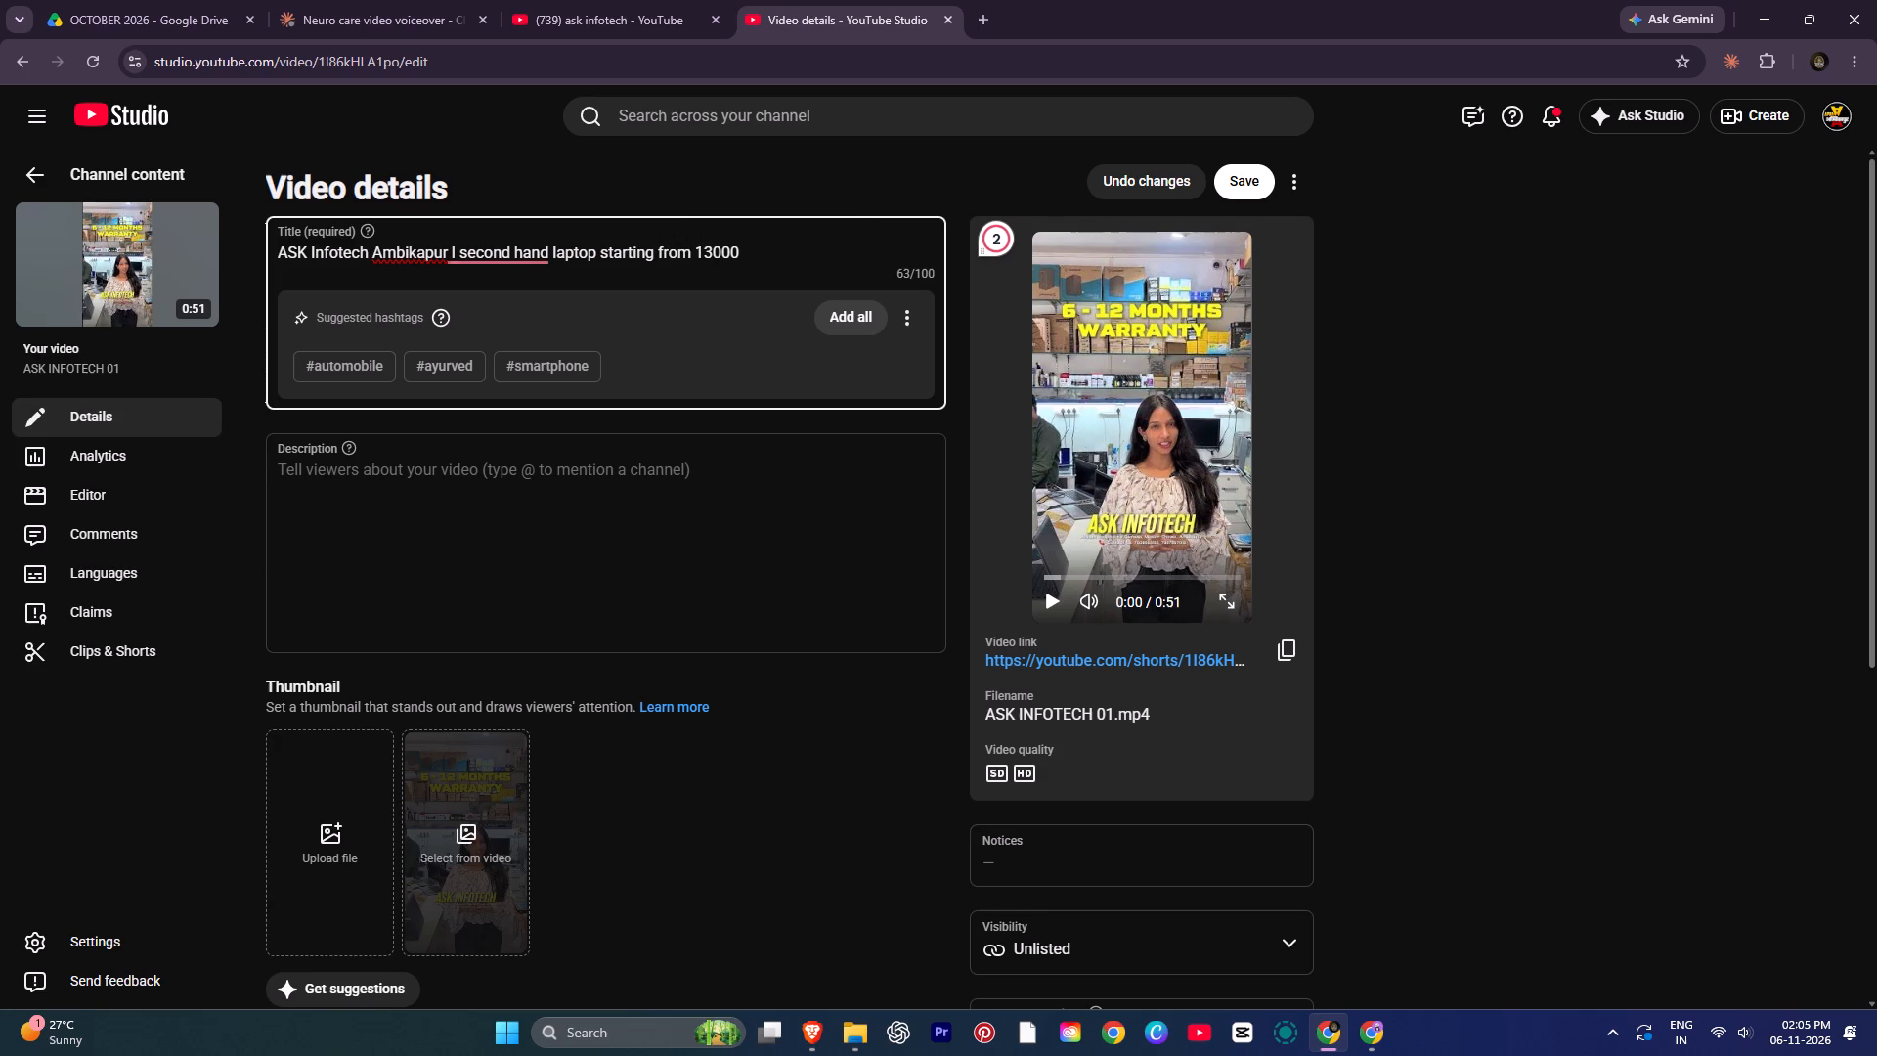
text(/-)
key(space)
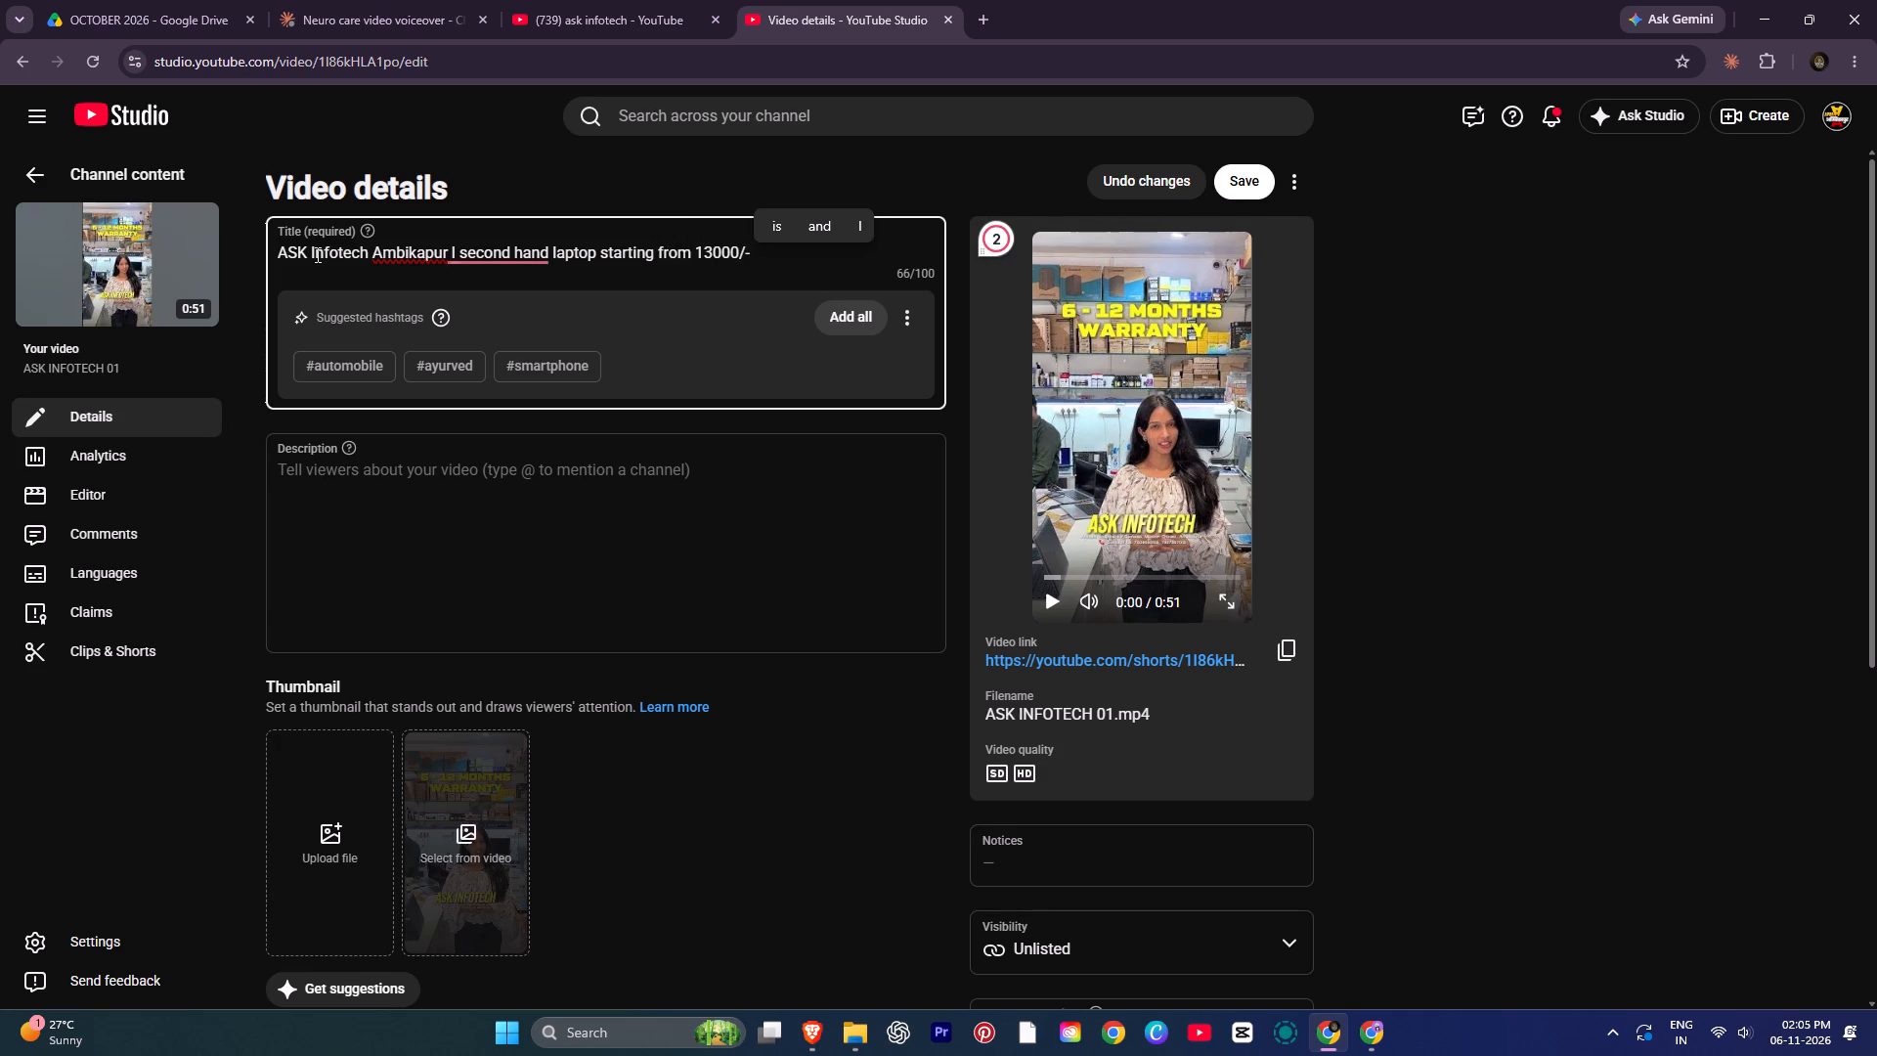
text(only)
key(space)
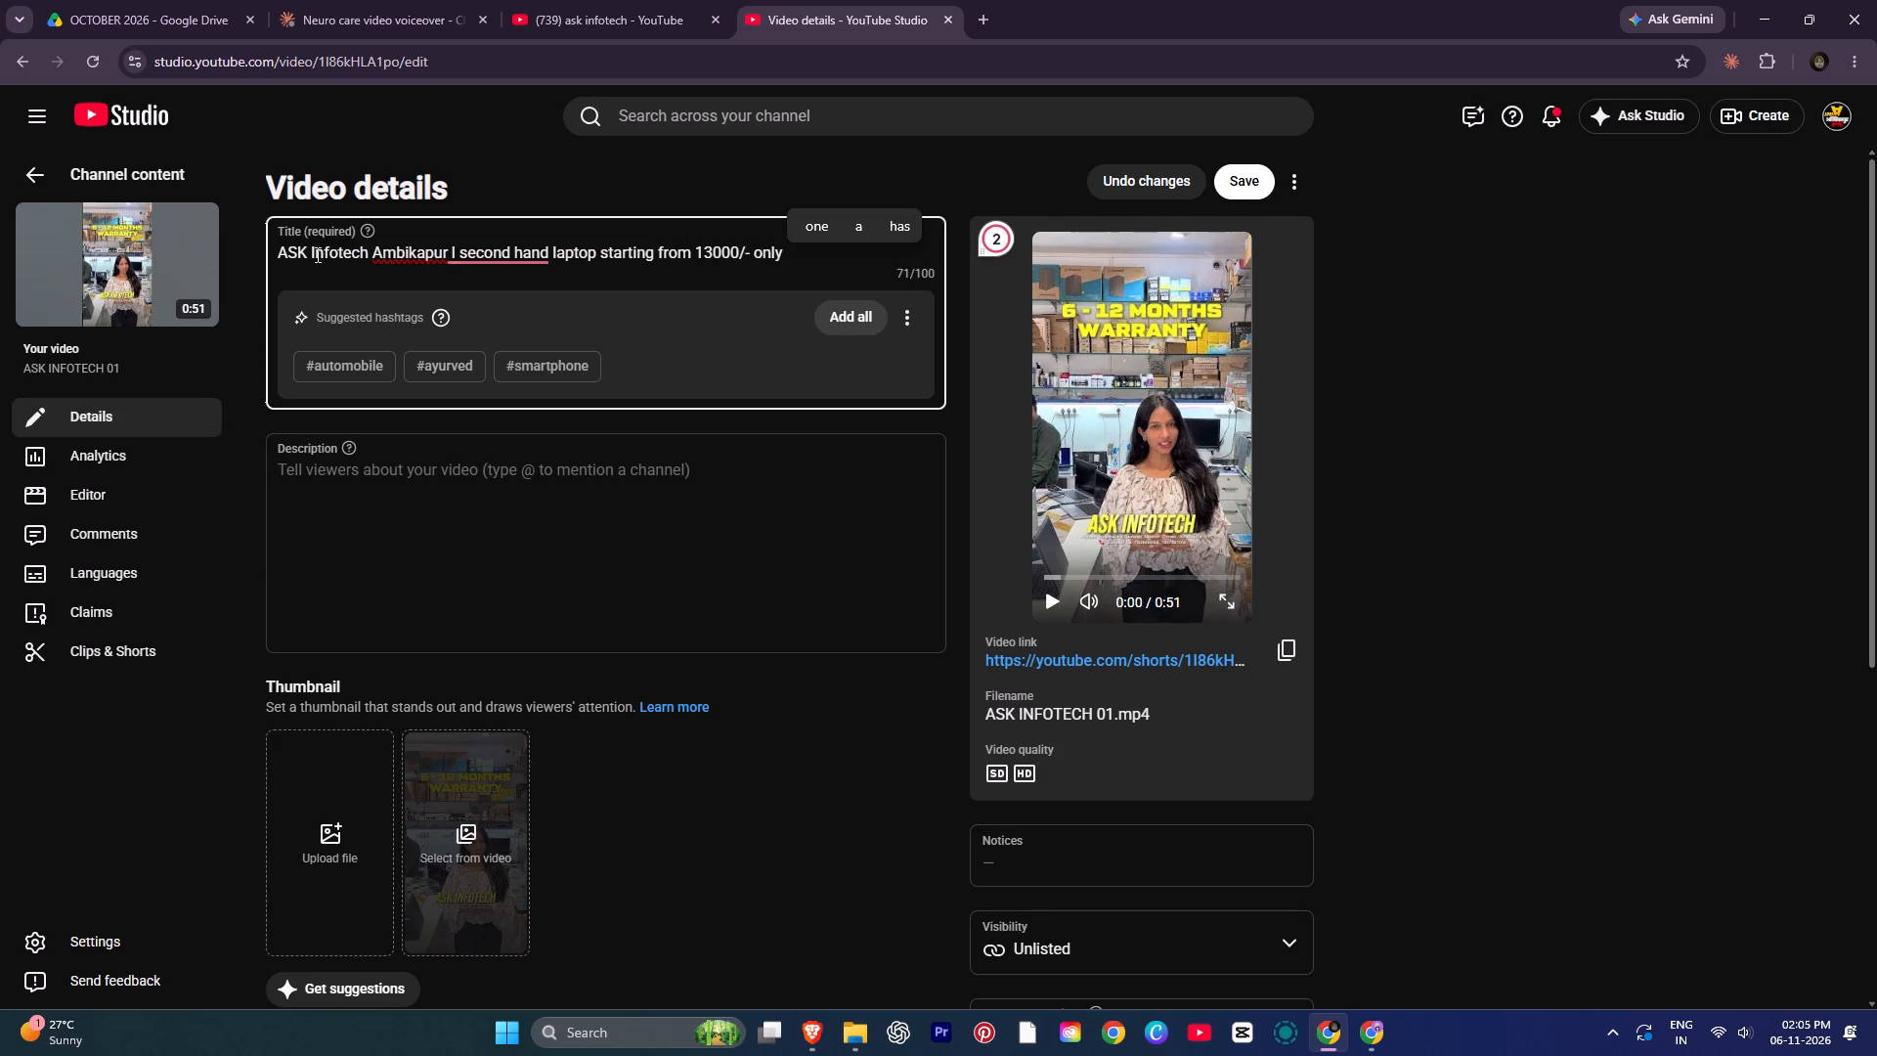
Finish the video title with "#shorts #diwali offer".
text(#shorts)
key(space)
key(shift+s)
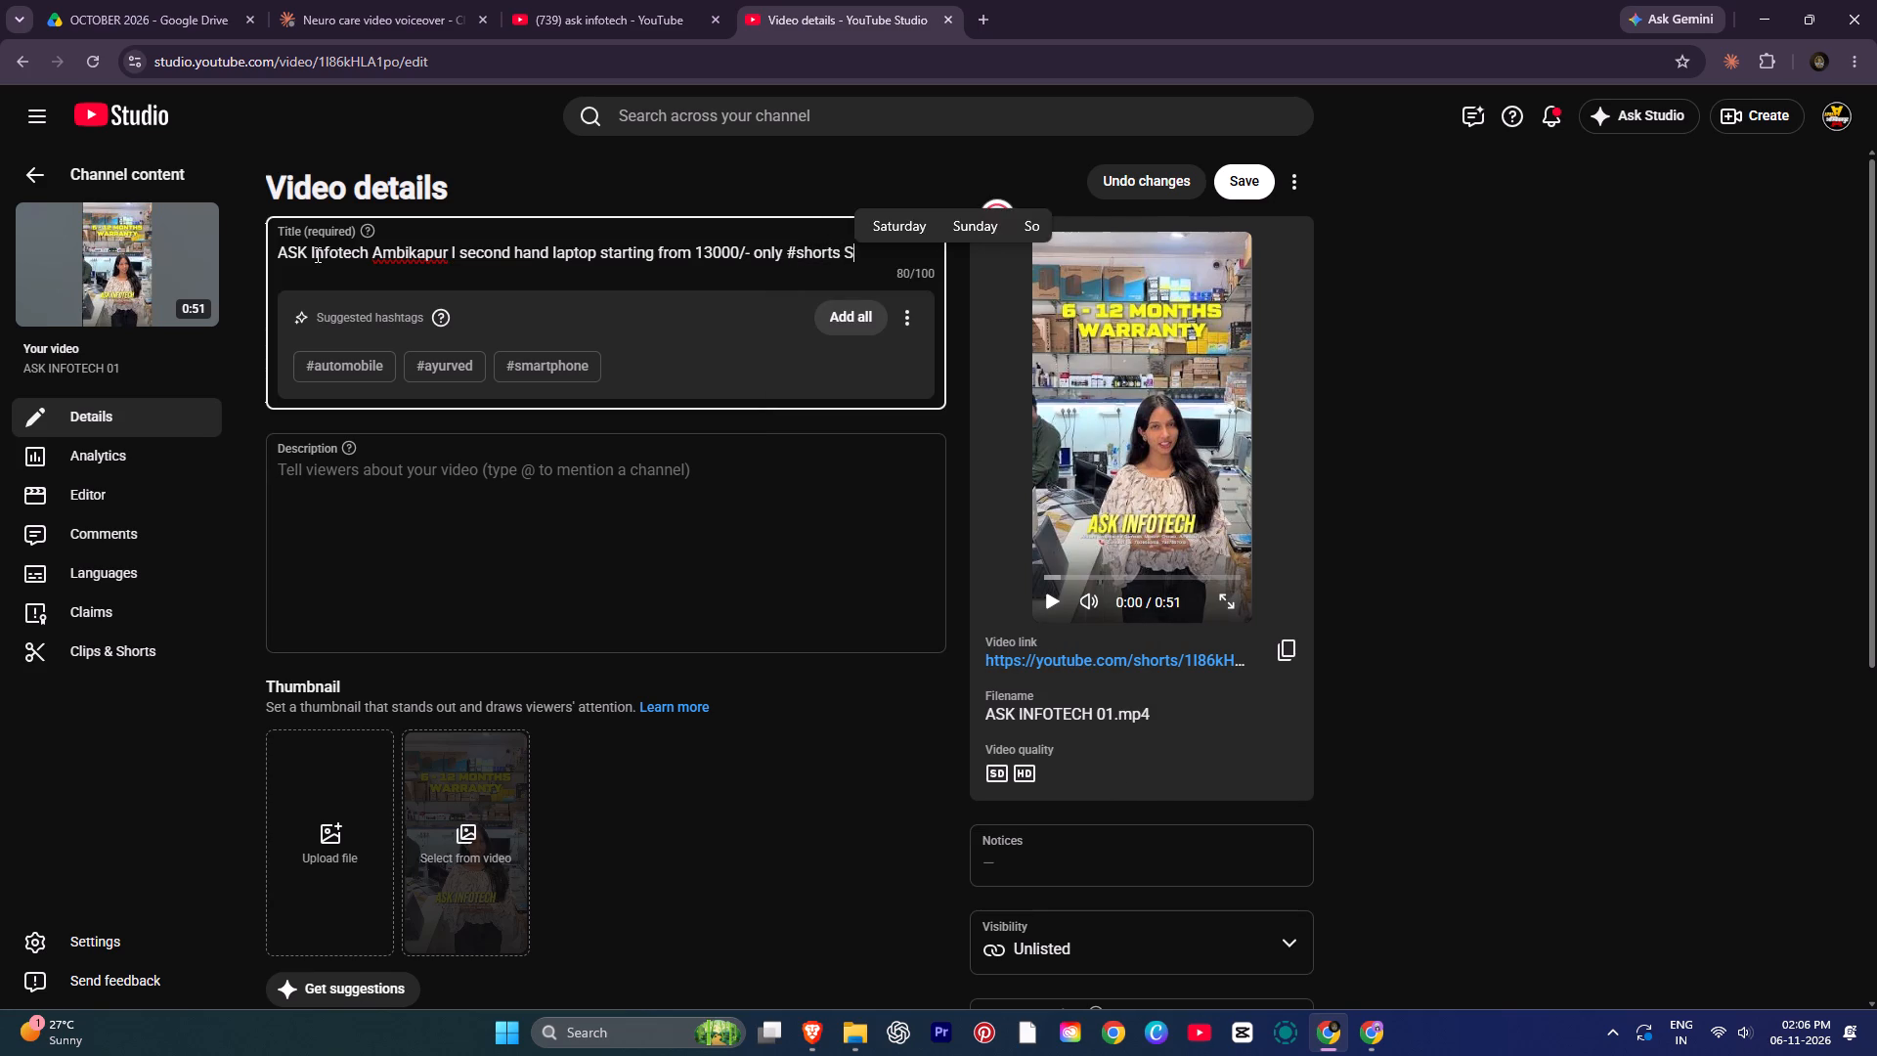
key(shift+BackSpace)
key(shift+numbersign)
text(diwali)
key(space)
text(offer)
right_click(316, 254)
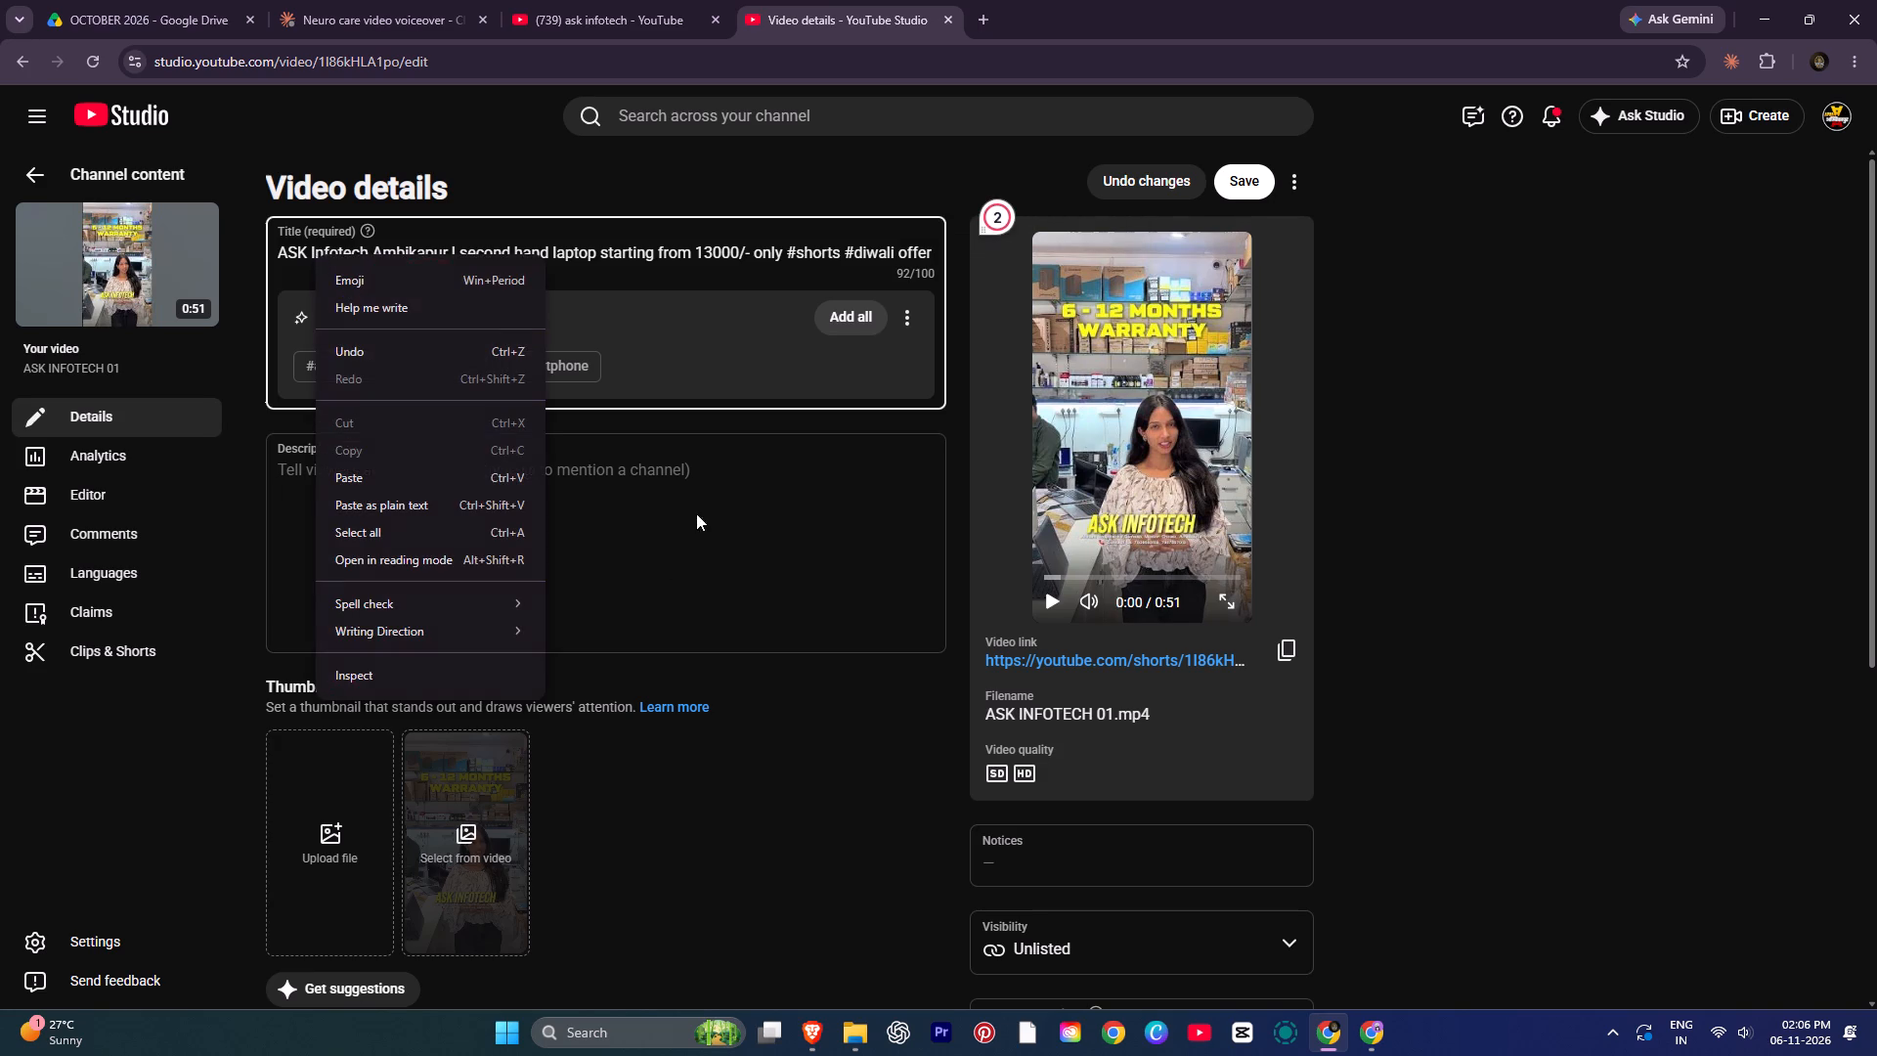
click(696, 513)
Set the video's visibility to scheduled as public on Nov 7, 2026 at 1:45 PM.
scroll(1087, 914, down, 2)
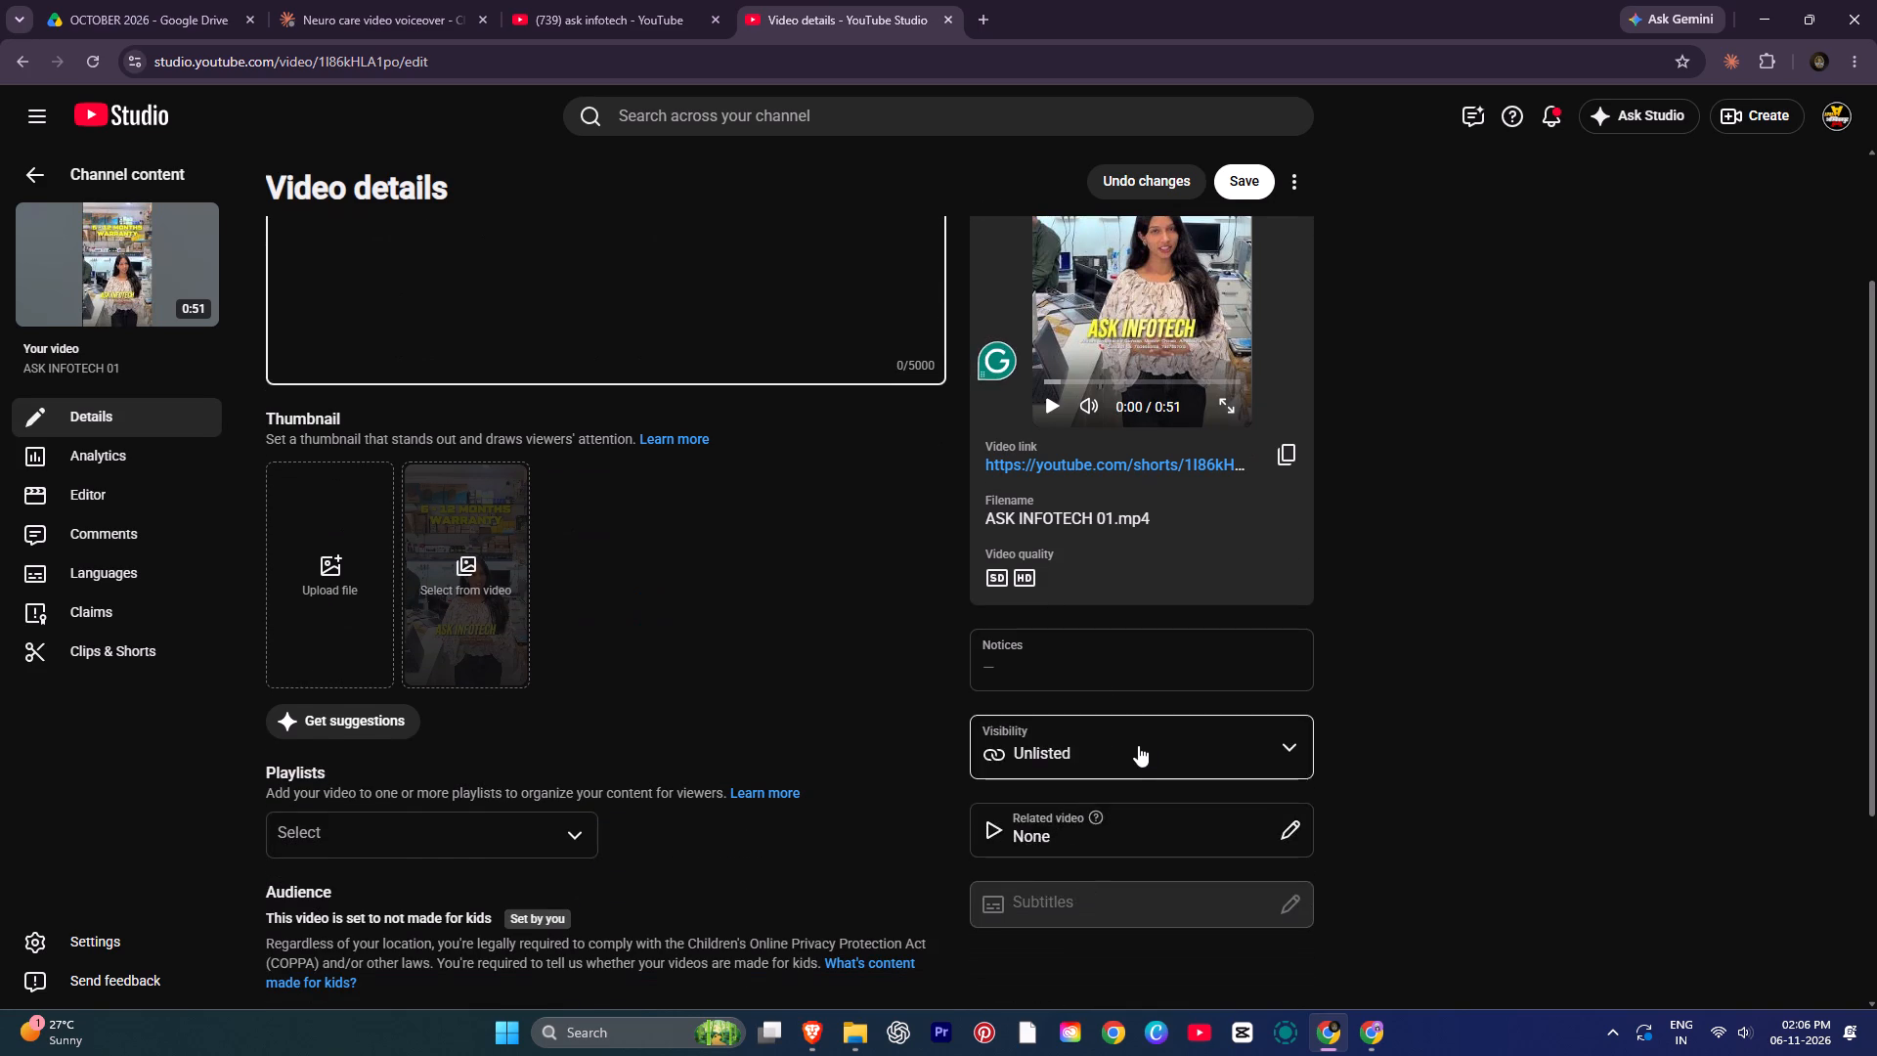
click(1139, 743)
click(1116, 857)
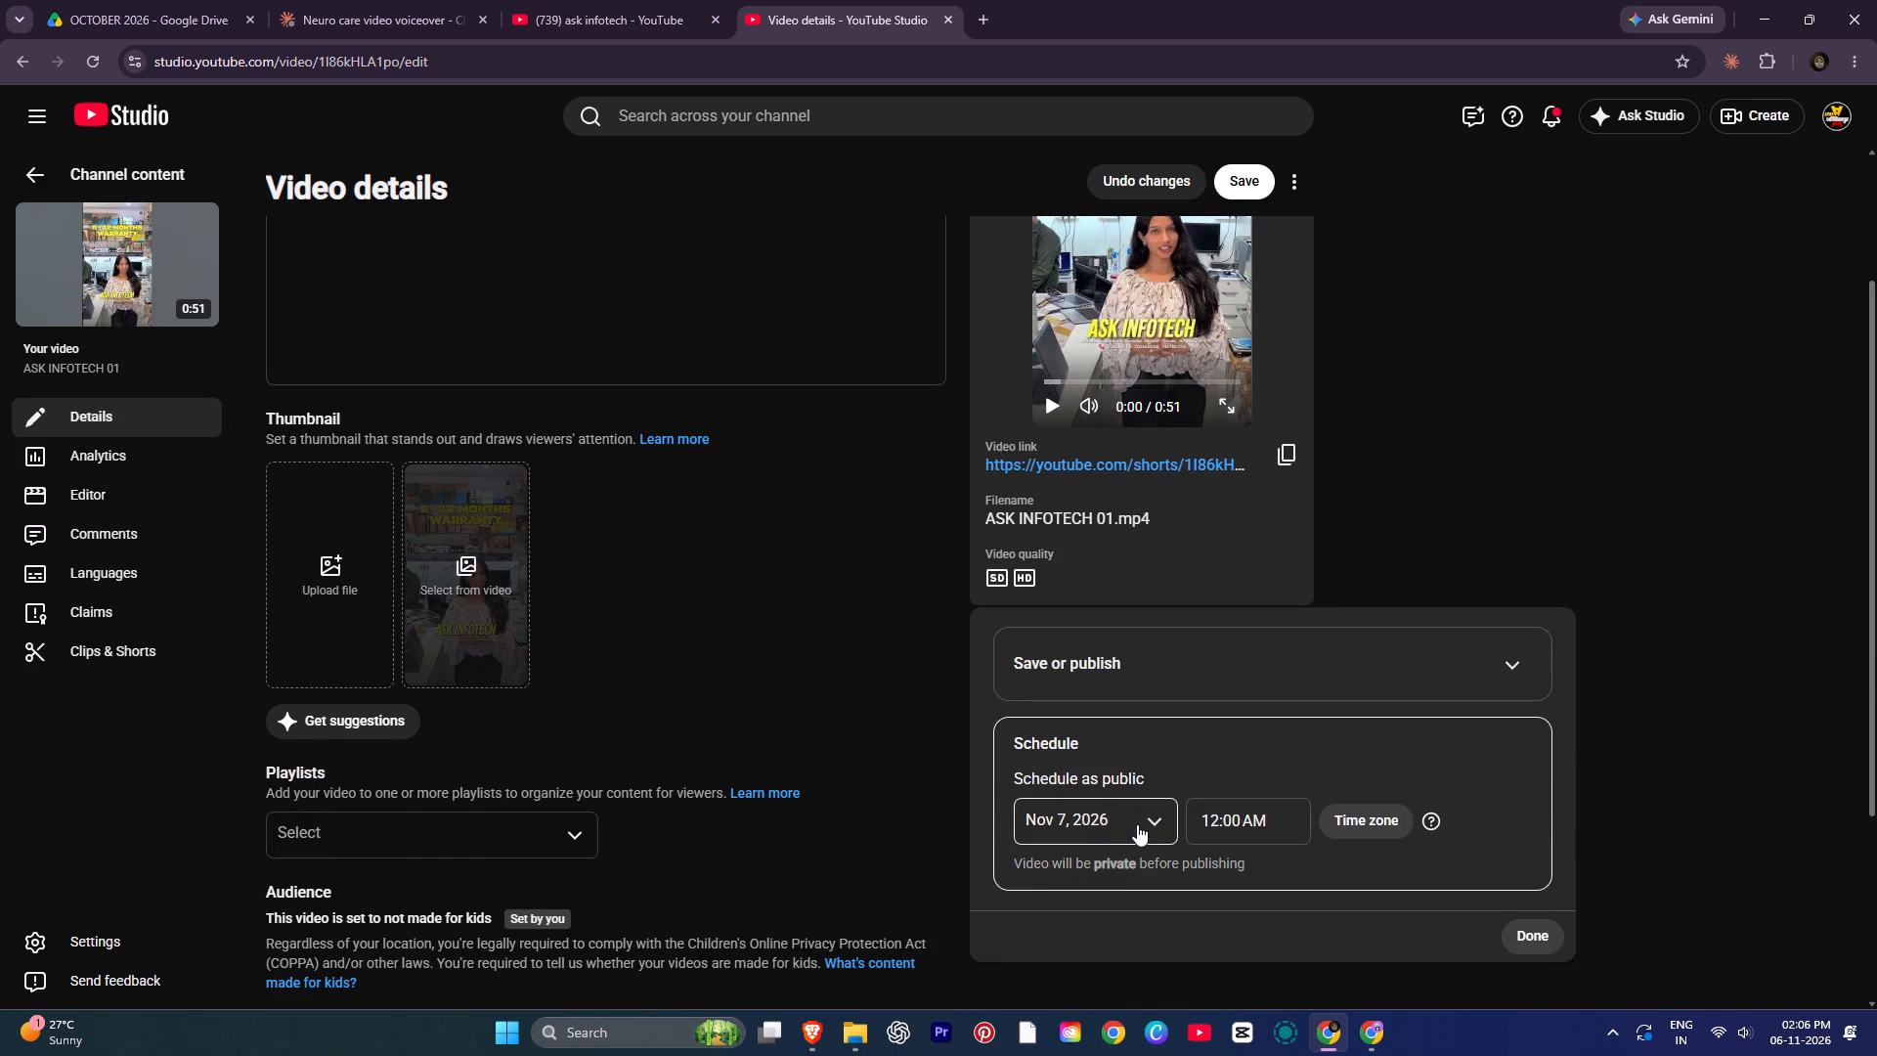
click(1251, 824)
scroll(1258, 716, down, 12)
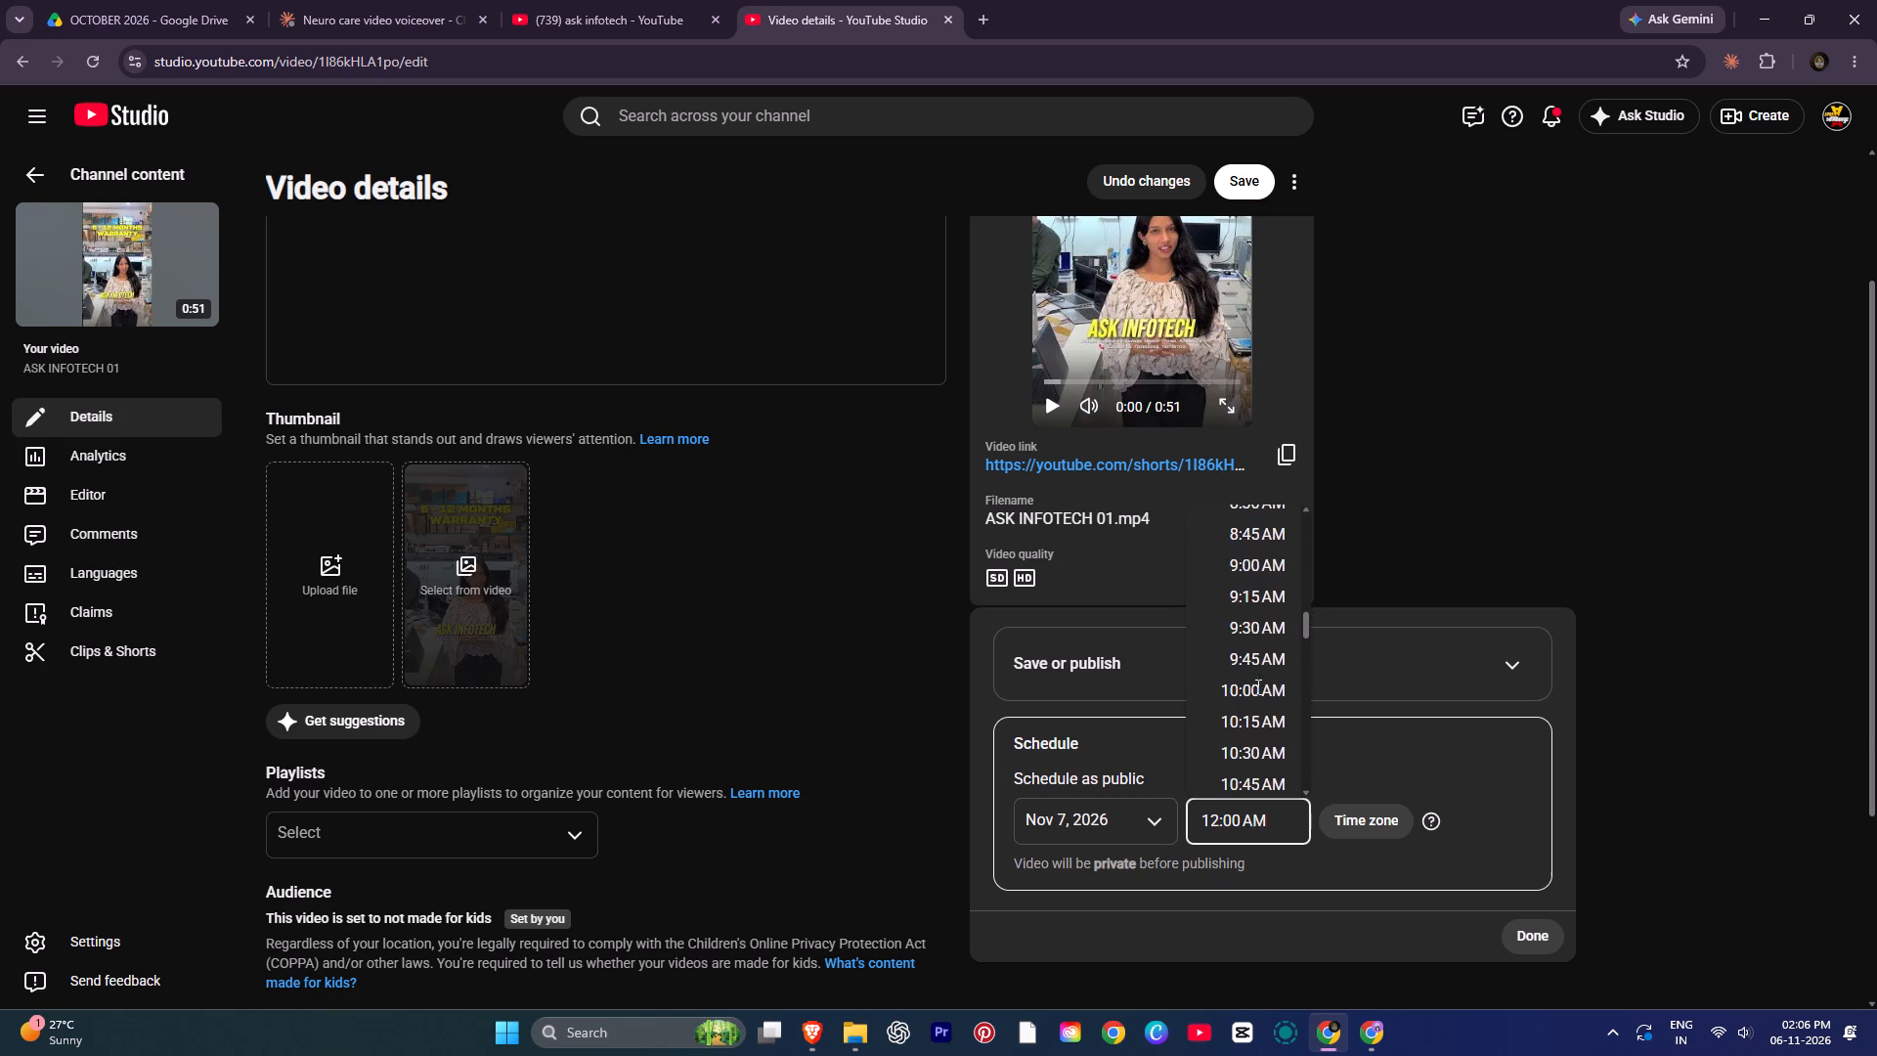
scroll(1256, 686, down, 4)
click(1208, 669)
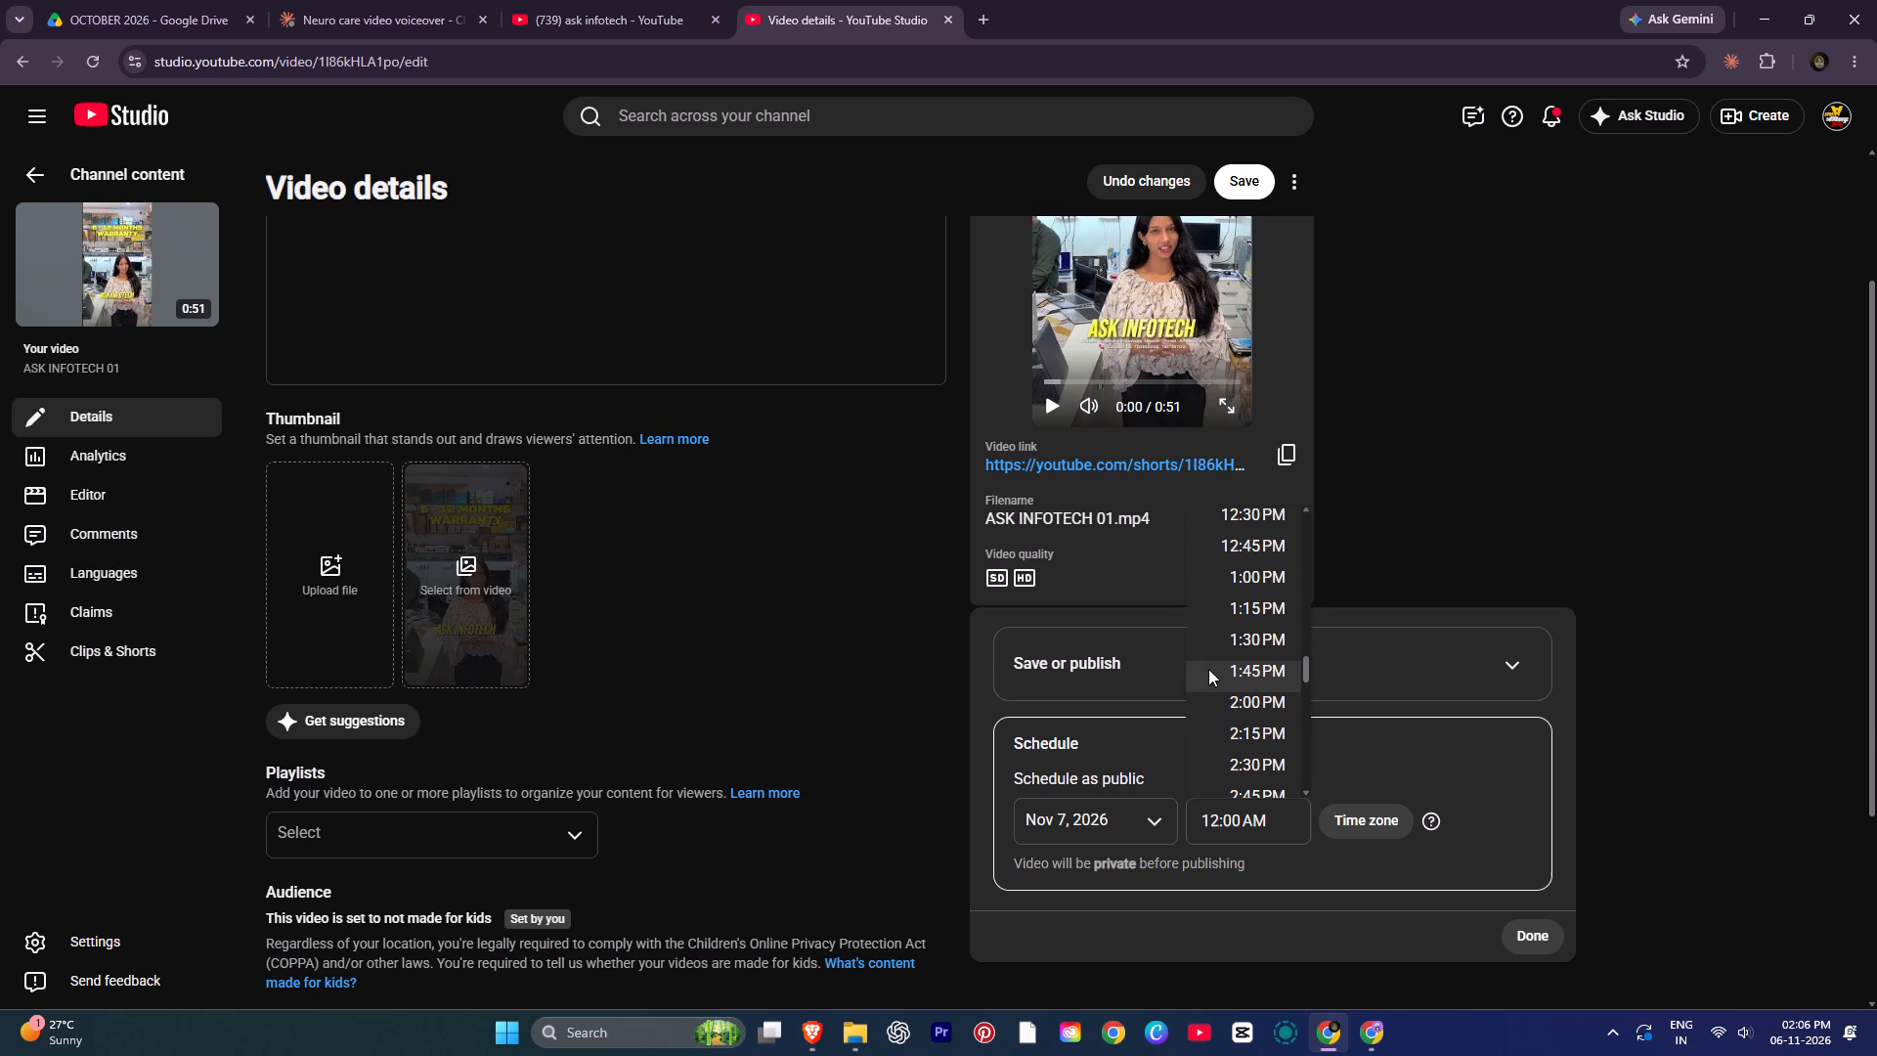
click(1520, 937)
scroll(1017, 838, down, 1)
scroll(1017, 838, up, 2)
scroll(1017, 838, down, 2)
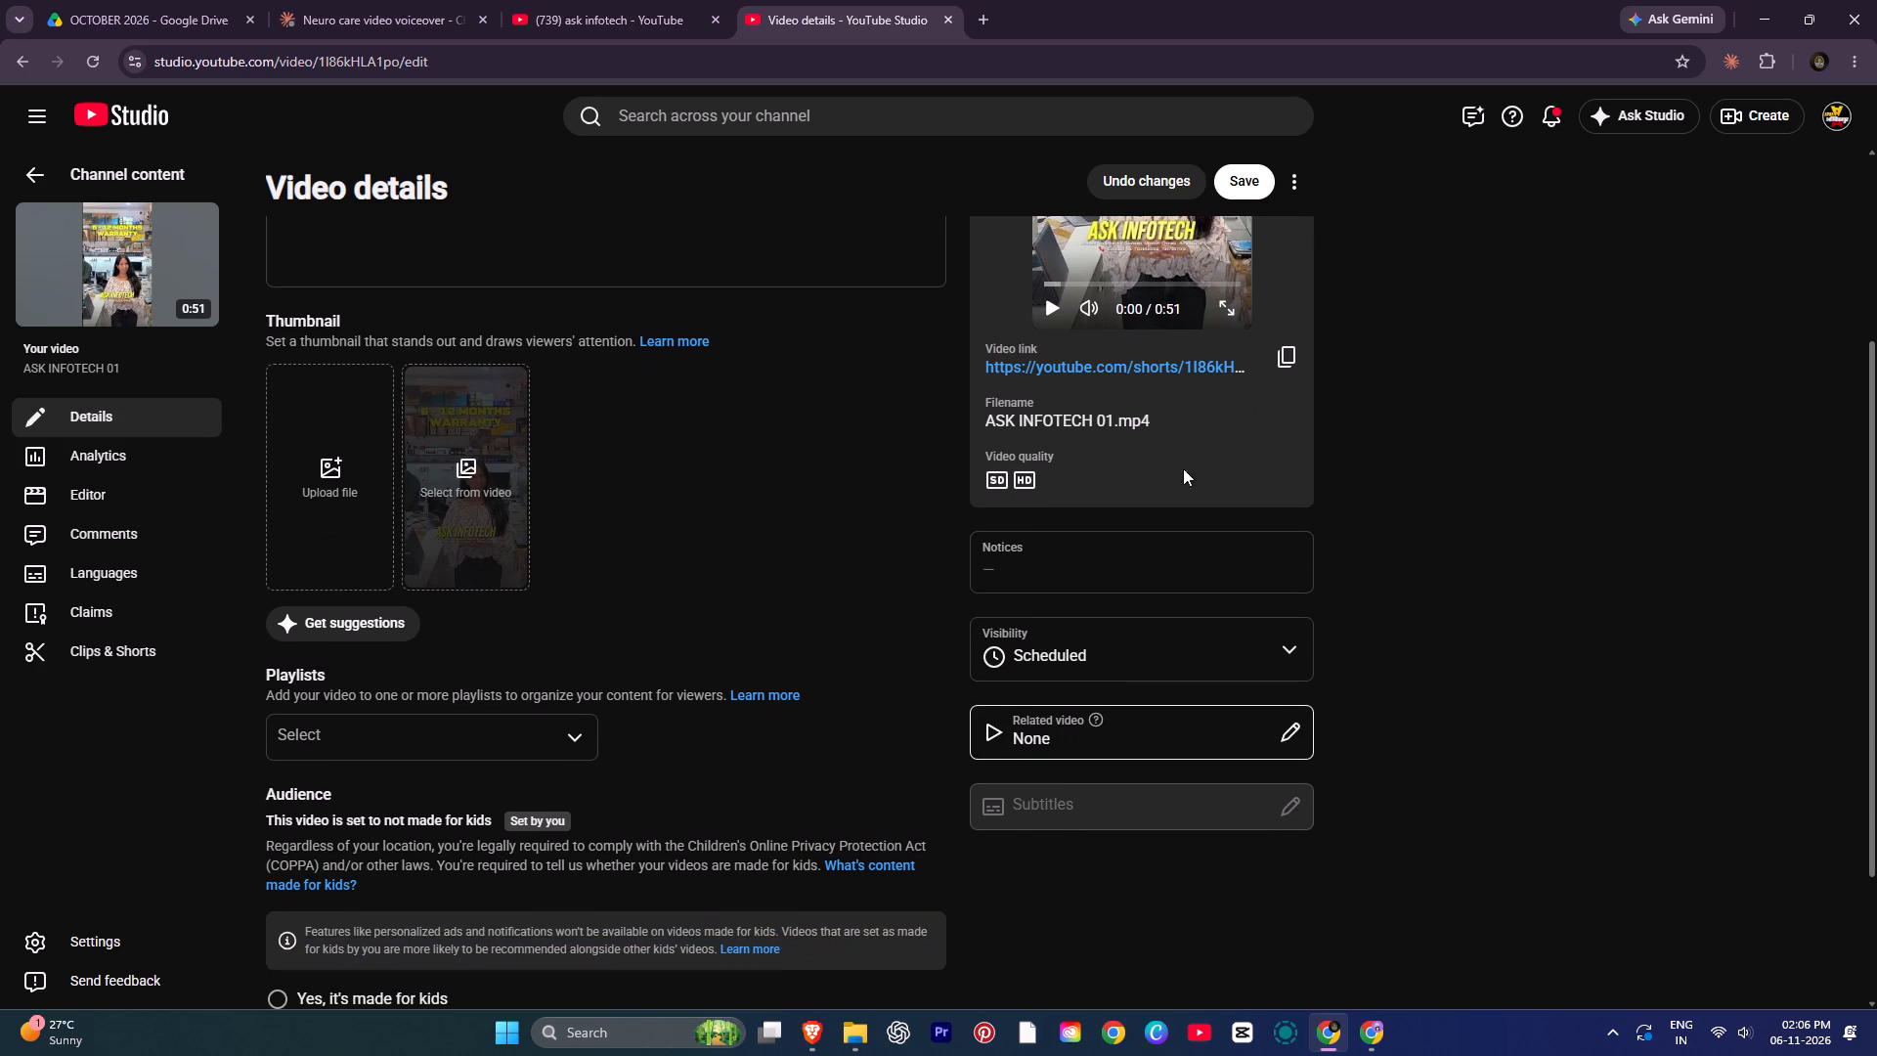
Save the retitled and scheduled ASK INFOTECH 01 video's changes.
click(1241, 178)
scroll(466, 527, up, 2)
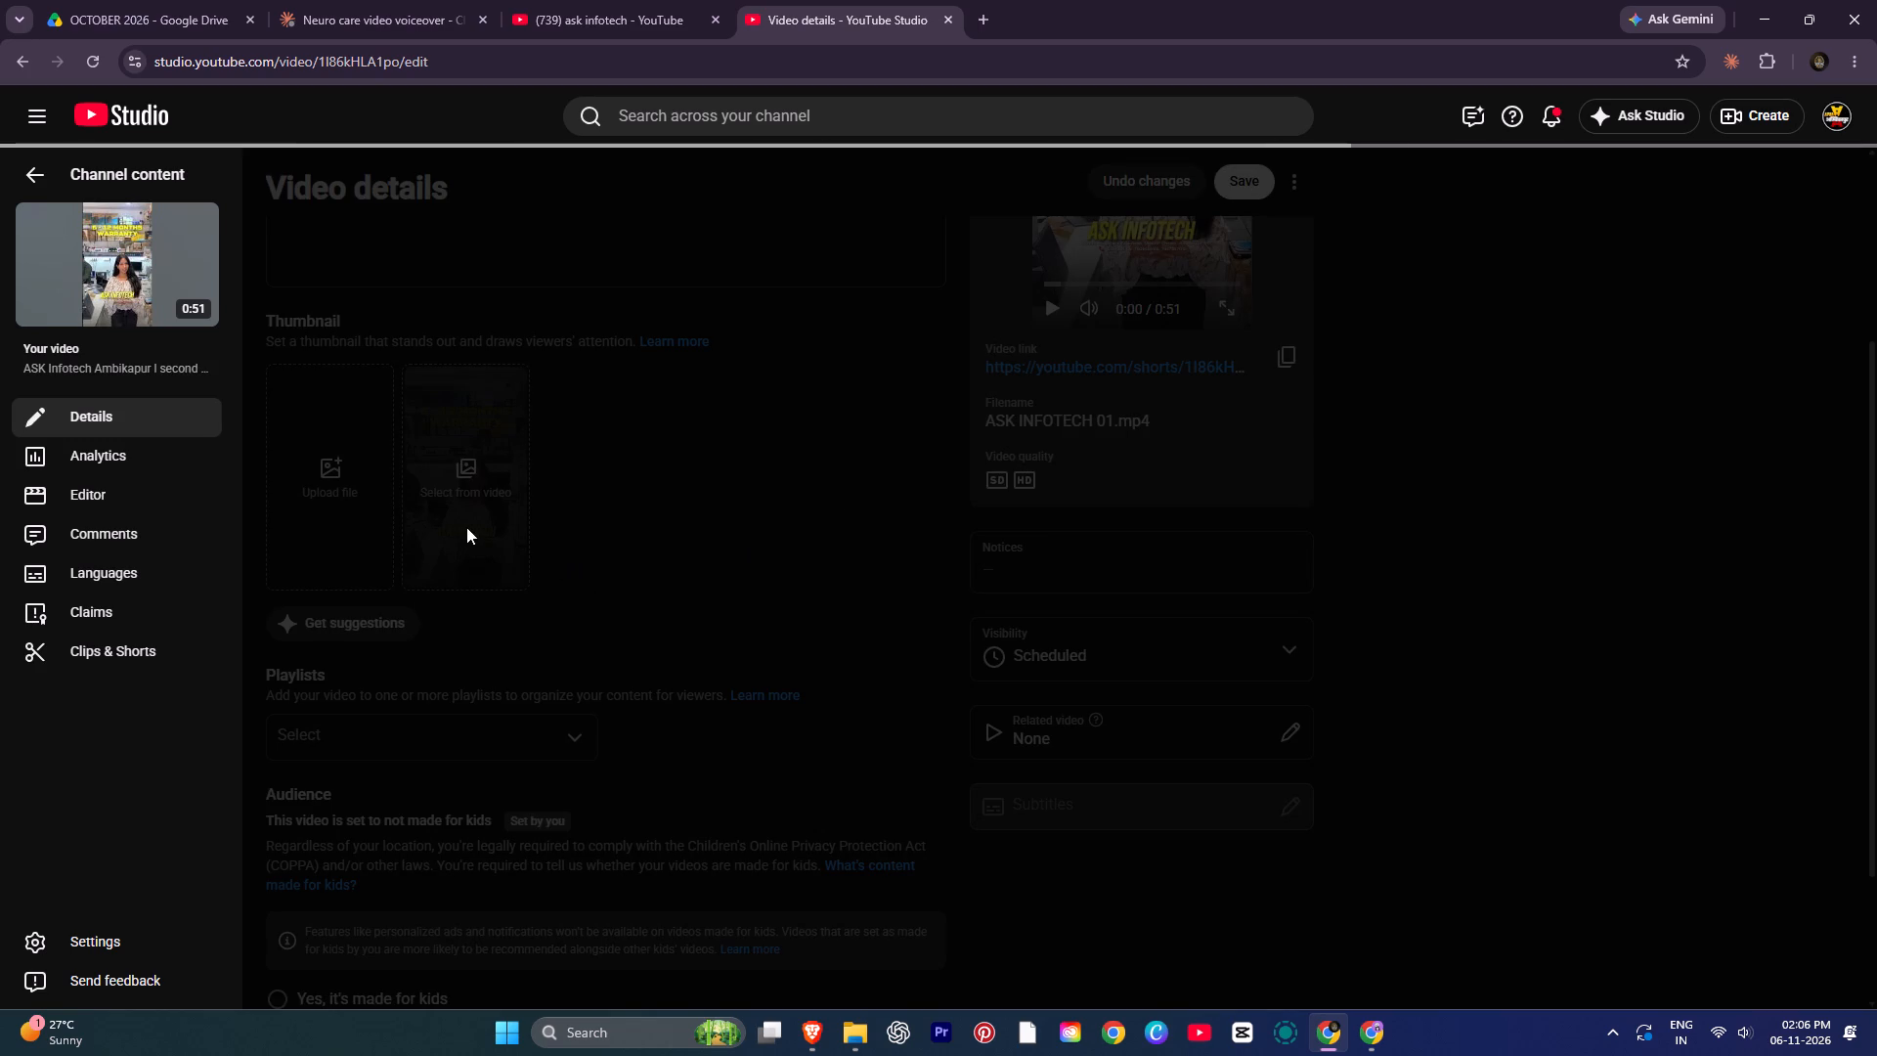
scroll(466, 527, up, 3)
scroll(586, 522, up, 4)
scroll(586, 522, down, 1)
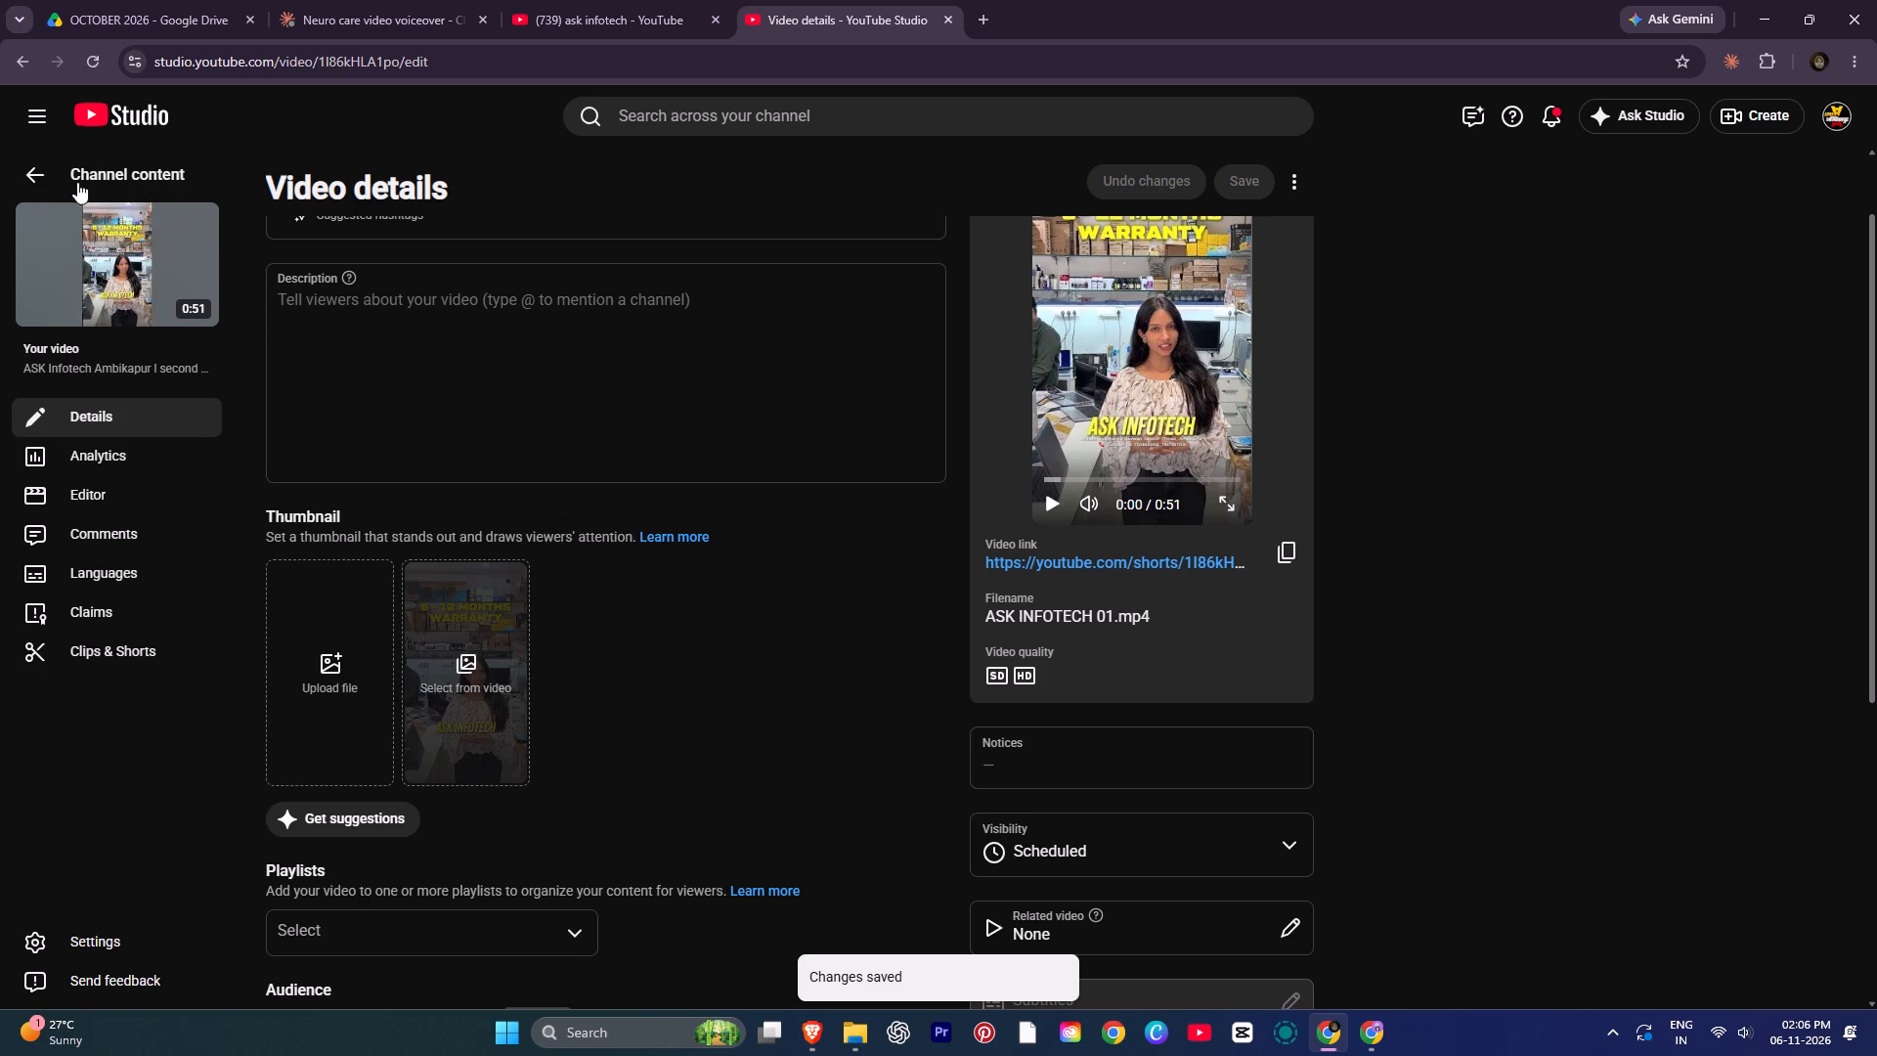
Return to the channel's Shorts list and open the details of "Classic350 Launch Reel v4 3".
click(35, 174)
scroll(571, 569, up, 1)
scroll(571, 569, down, 1)
scroll(571, 569, up, 2)
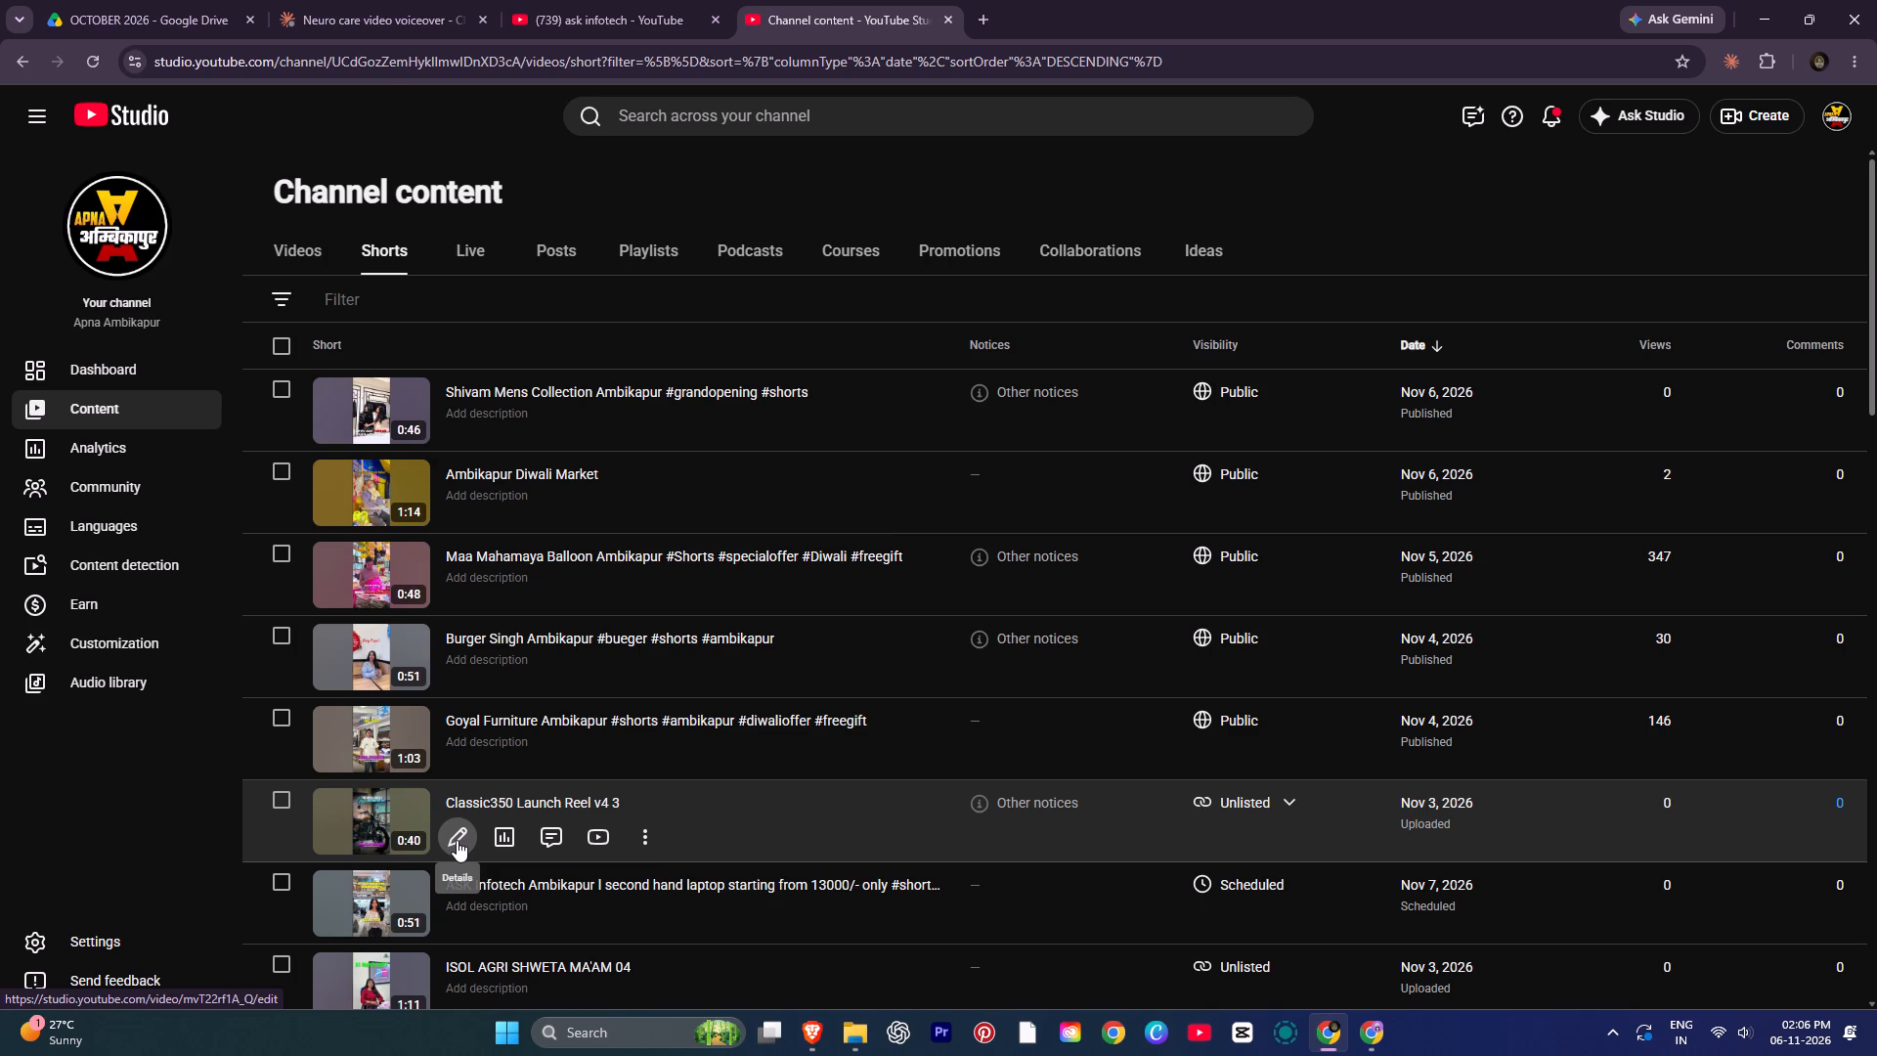
click(458, 840)
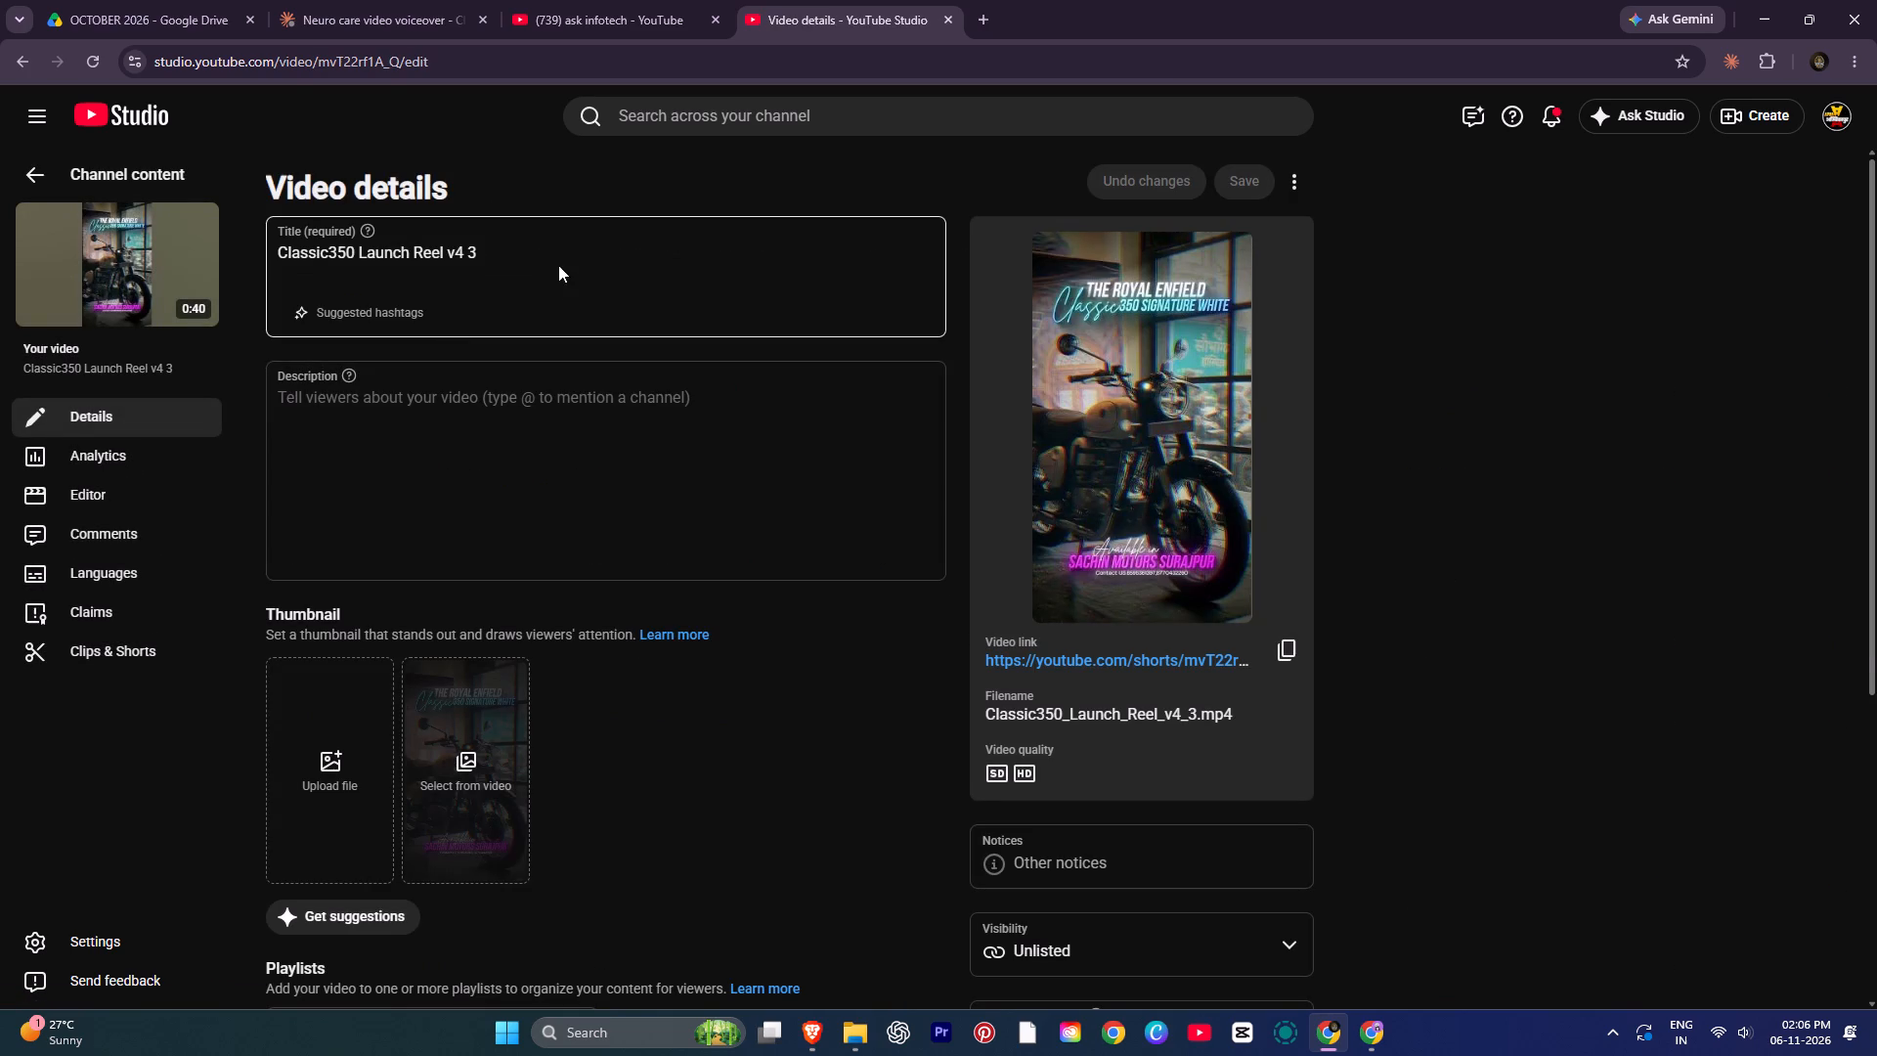
Remove "Reel v4 3" from the end of the video title.
drag(555, 264, 400, 274)
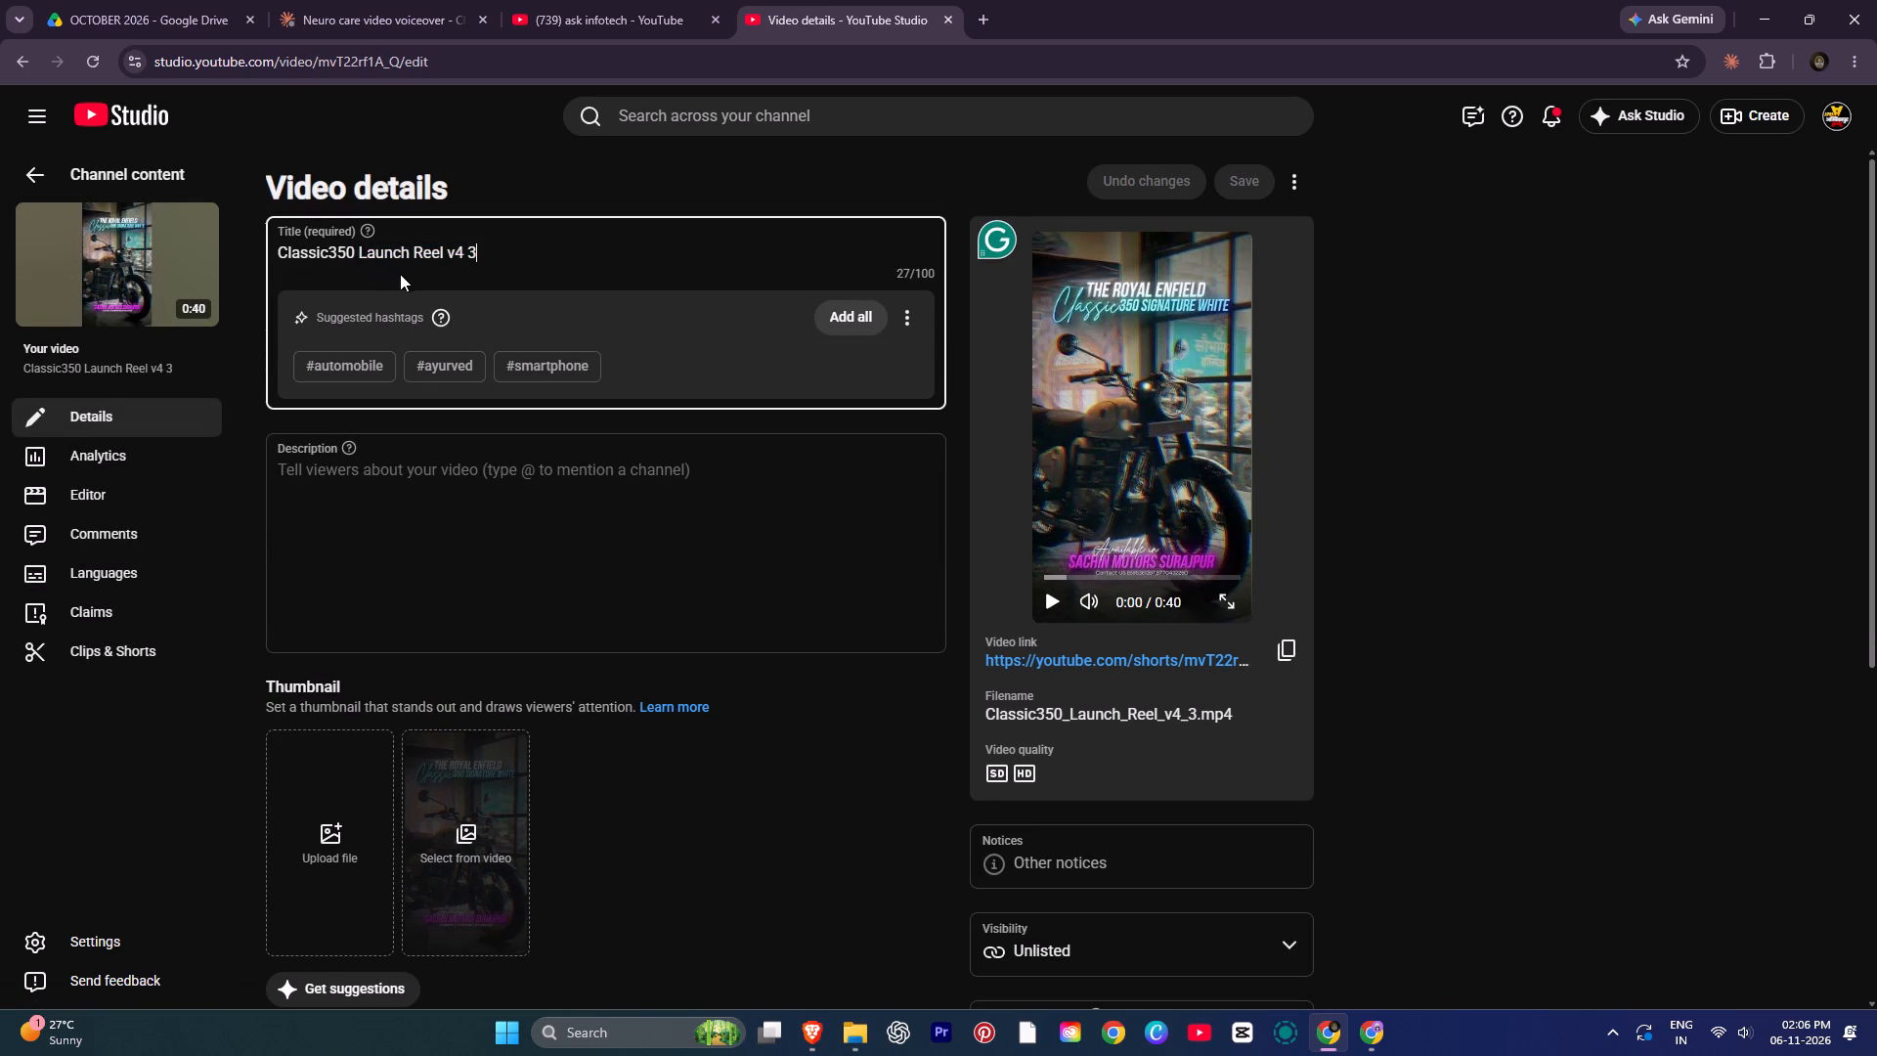
drag(400, 274, 416, 260)
key(BackSpace)
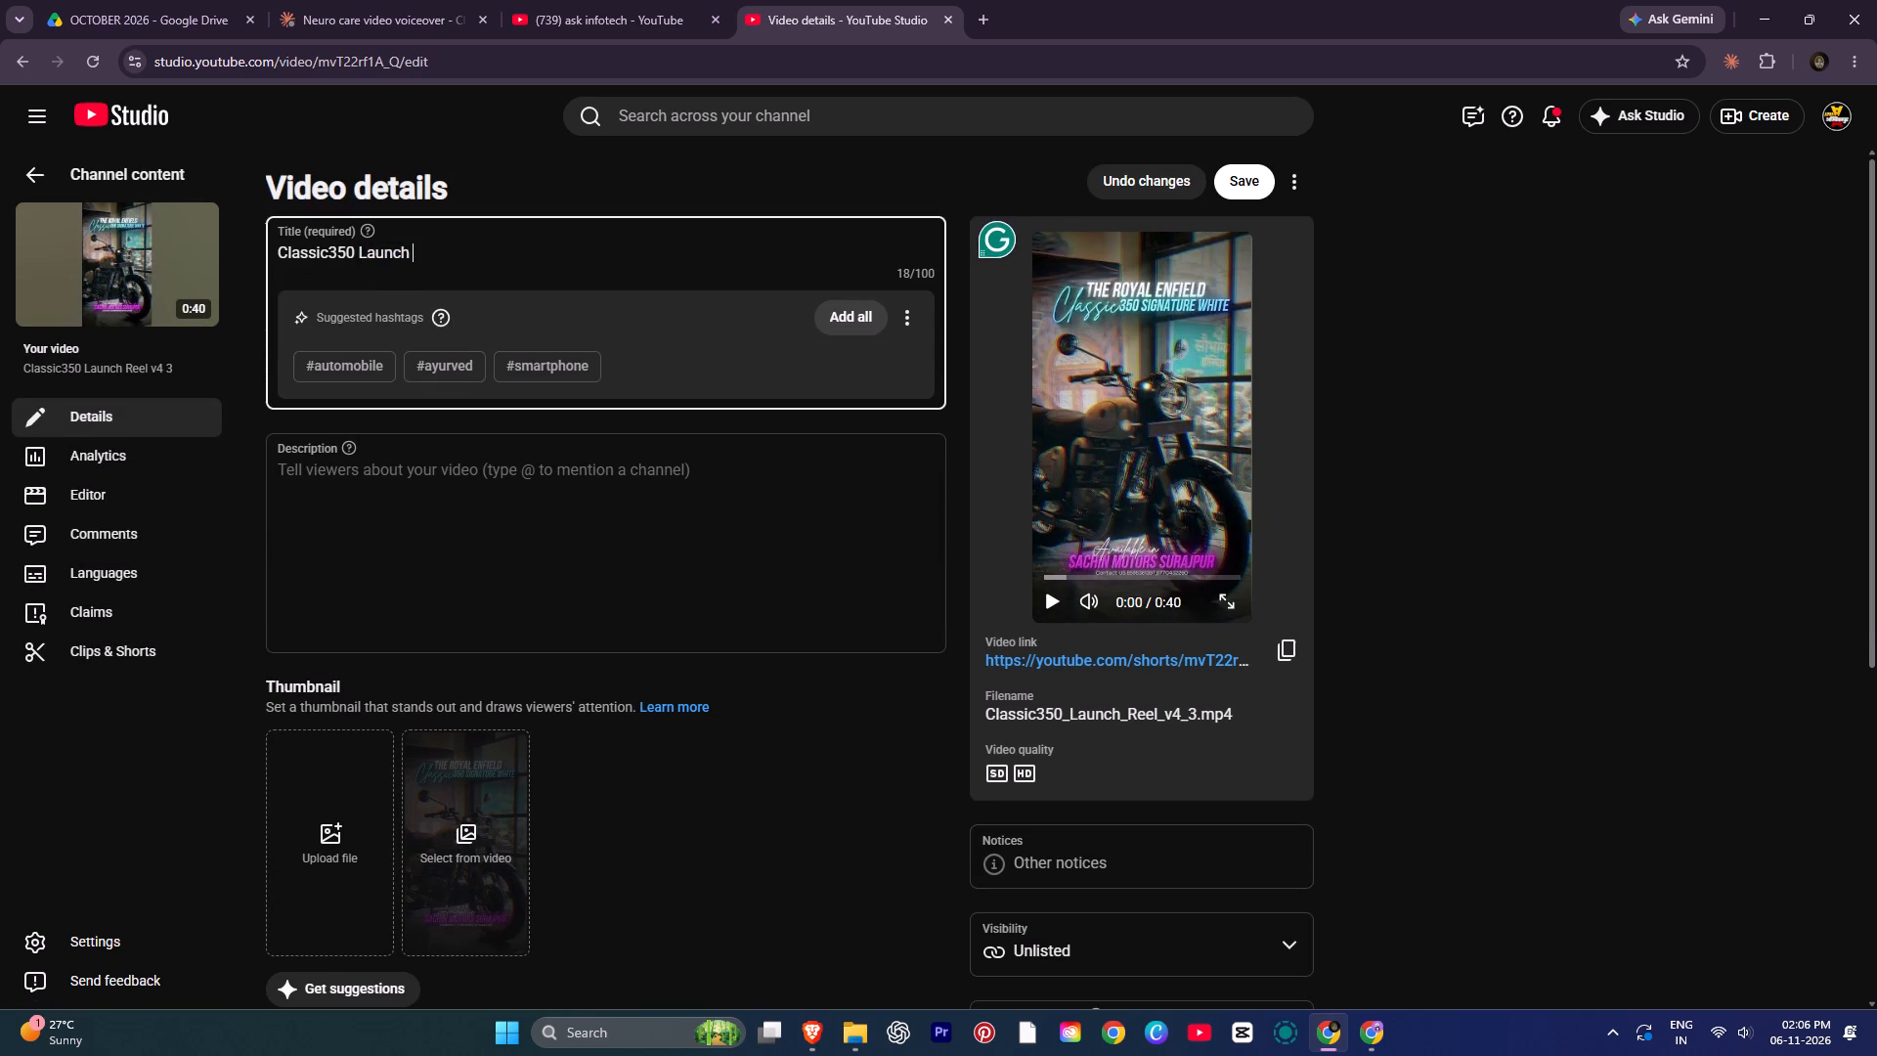
key(BackSpace)
Insert "Sachin Motors" at the start of the video title, before "Classic350".
key(Left)
key(Left)
key(Left)
key(Left)
key(Left)
key(Left)
key(Left)
key(Left)
key(Left)
key(Left)
key(Left)
key(Left)
key(Left)
key(Left)
key(Left)
key(Left)
key(Left)
key(Left)
key(Left)
key(Left)
key(Left)
key(Left)
key(Left)
text(sa)
key(BackSpace)
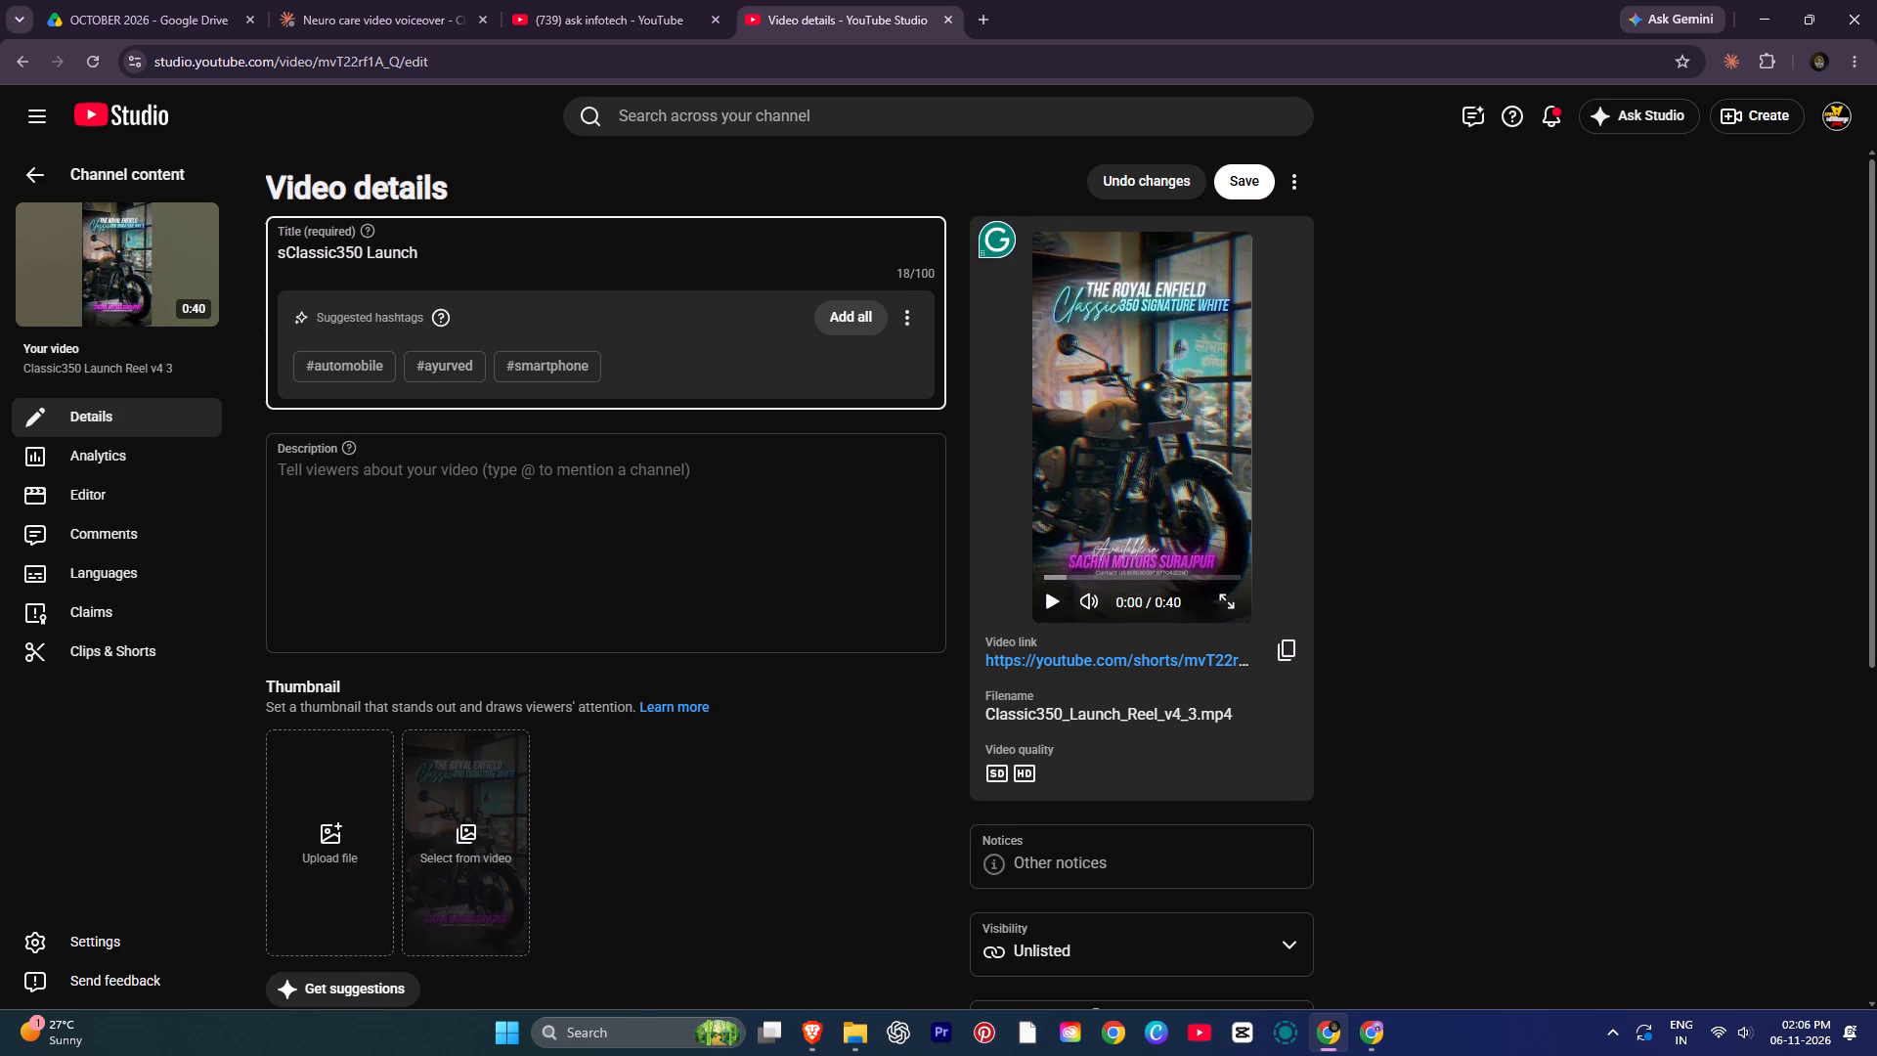
key(BackSpace)
text(Sachin Motor)
text(s)
key(space)
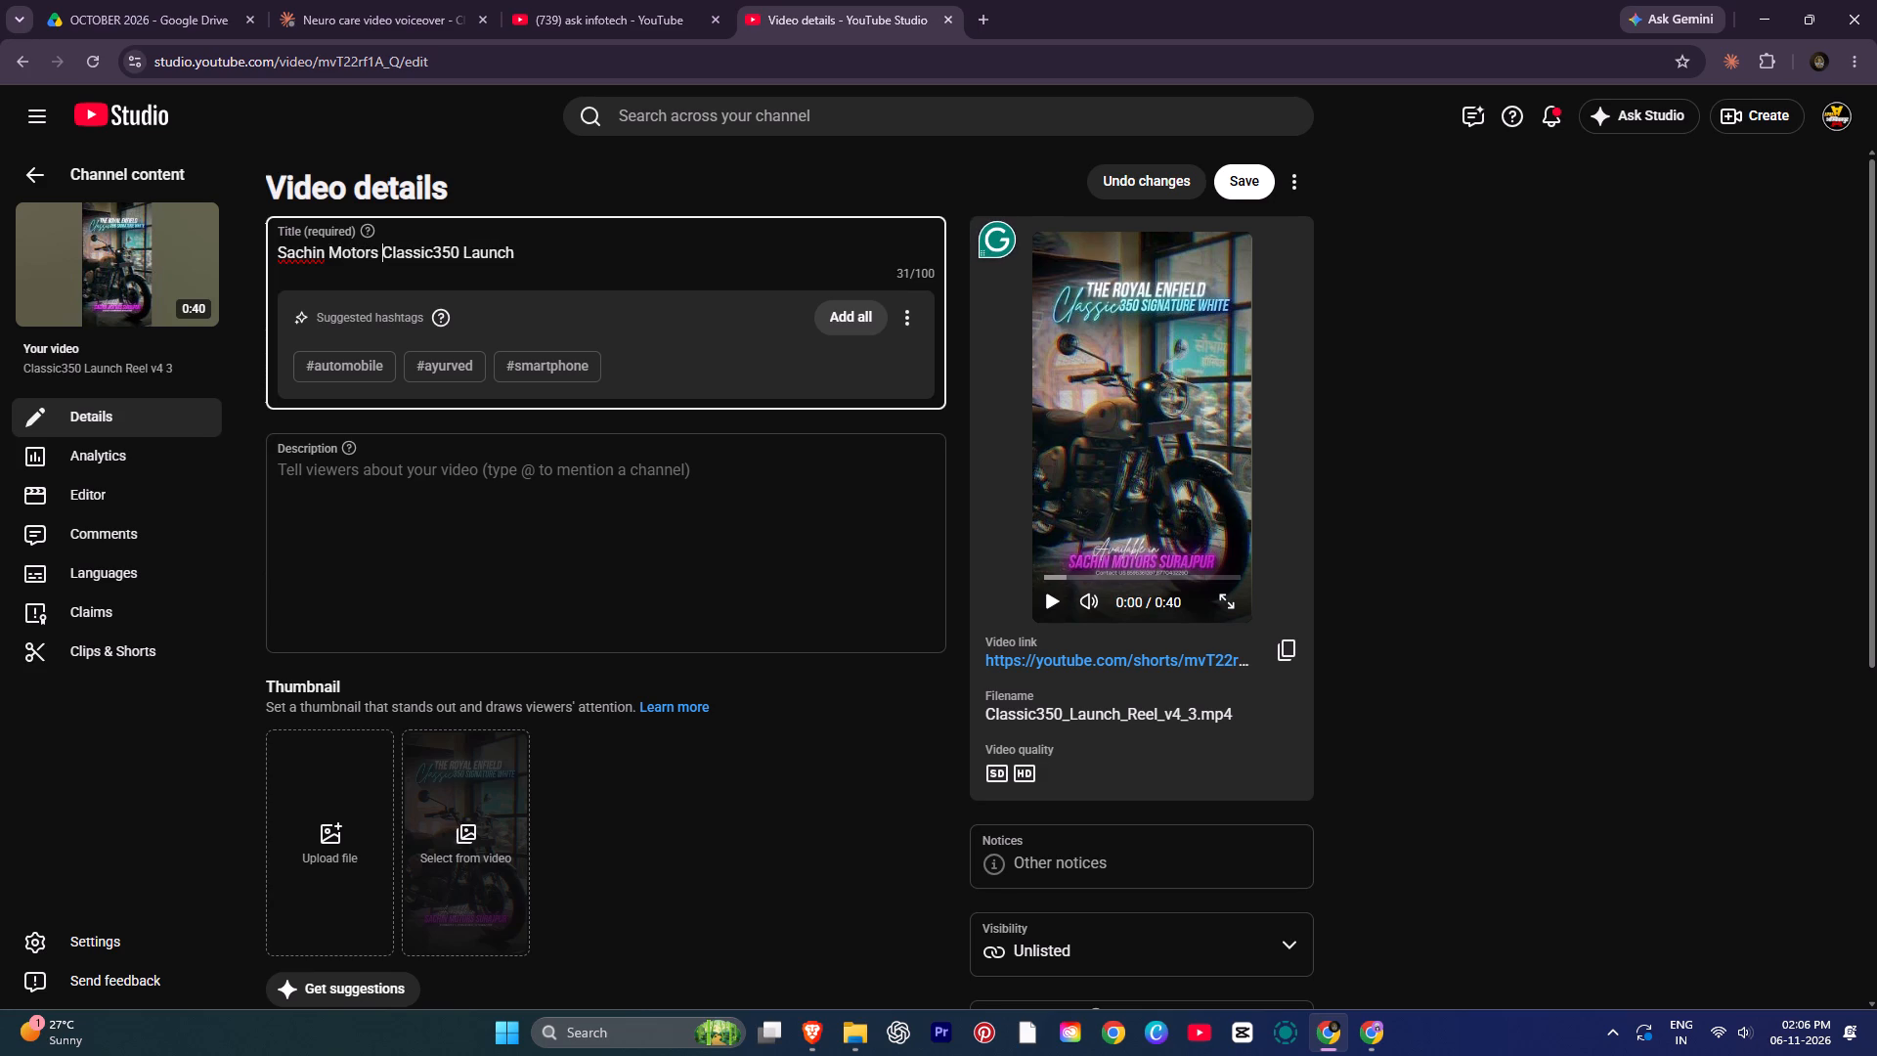
Add "Surajpur" and an "l" separator after "Sachin Motors" in the video title.
text(Surajpur)
key(space)
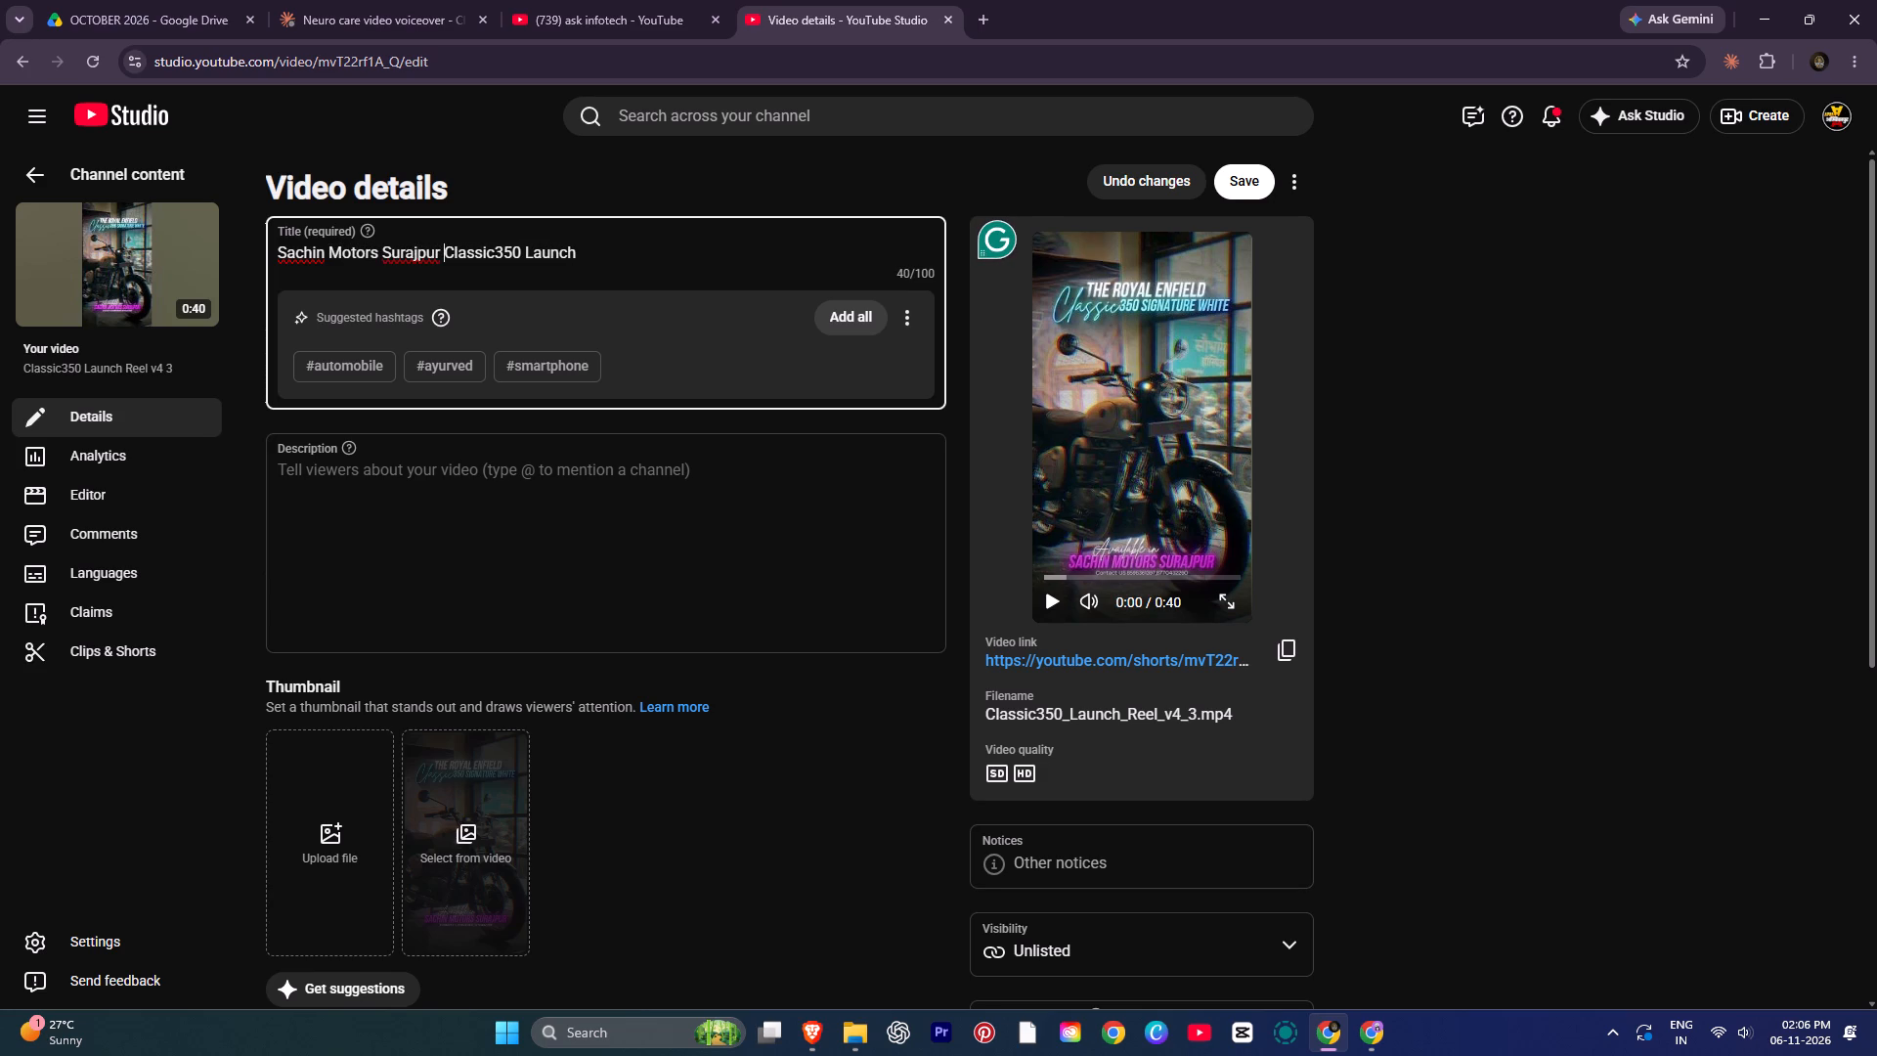
text(l)
key(space)
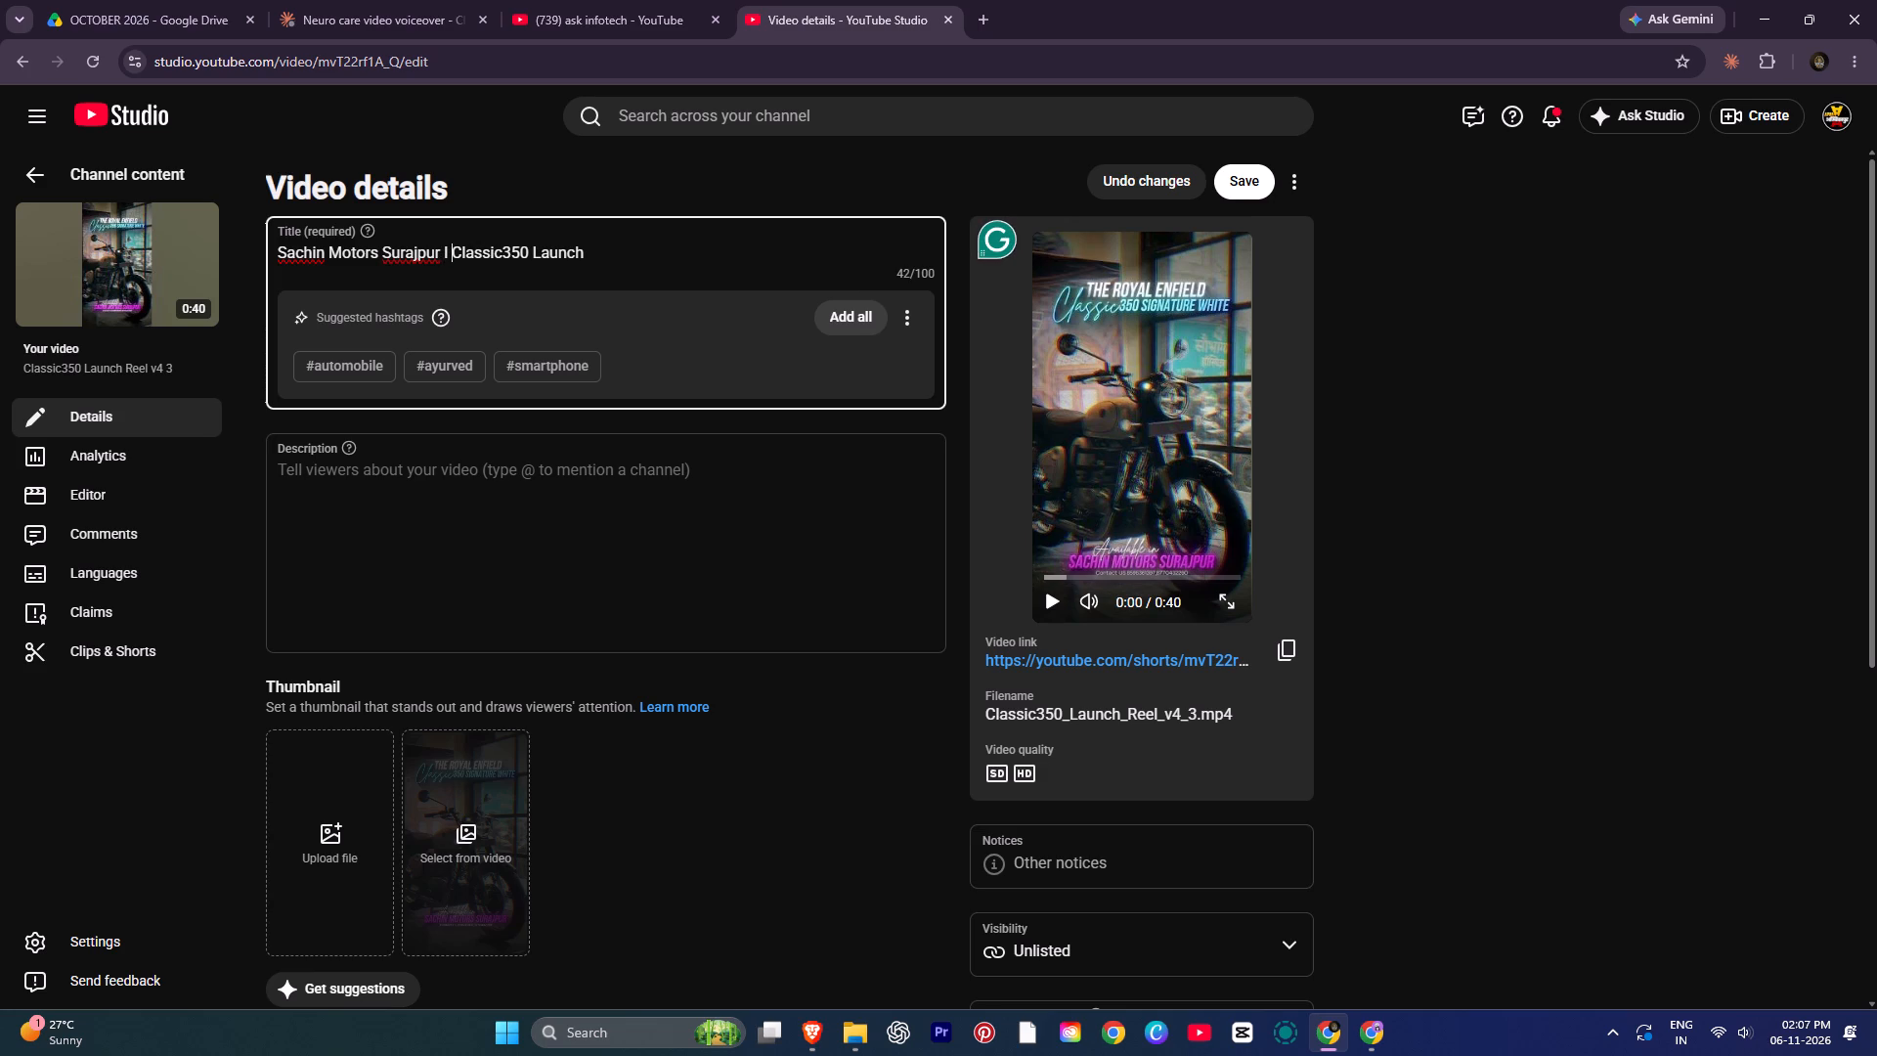
right_click(417, 263)
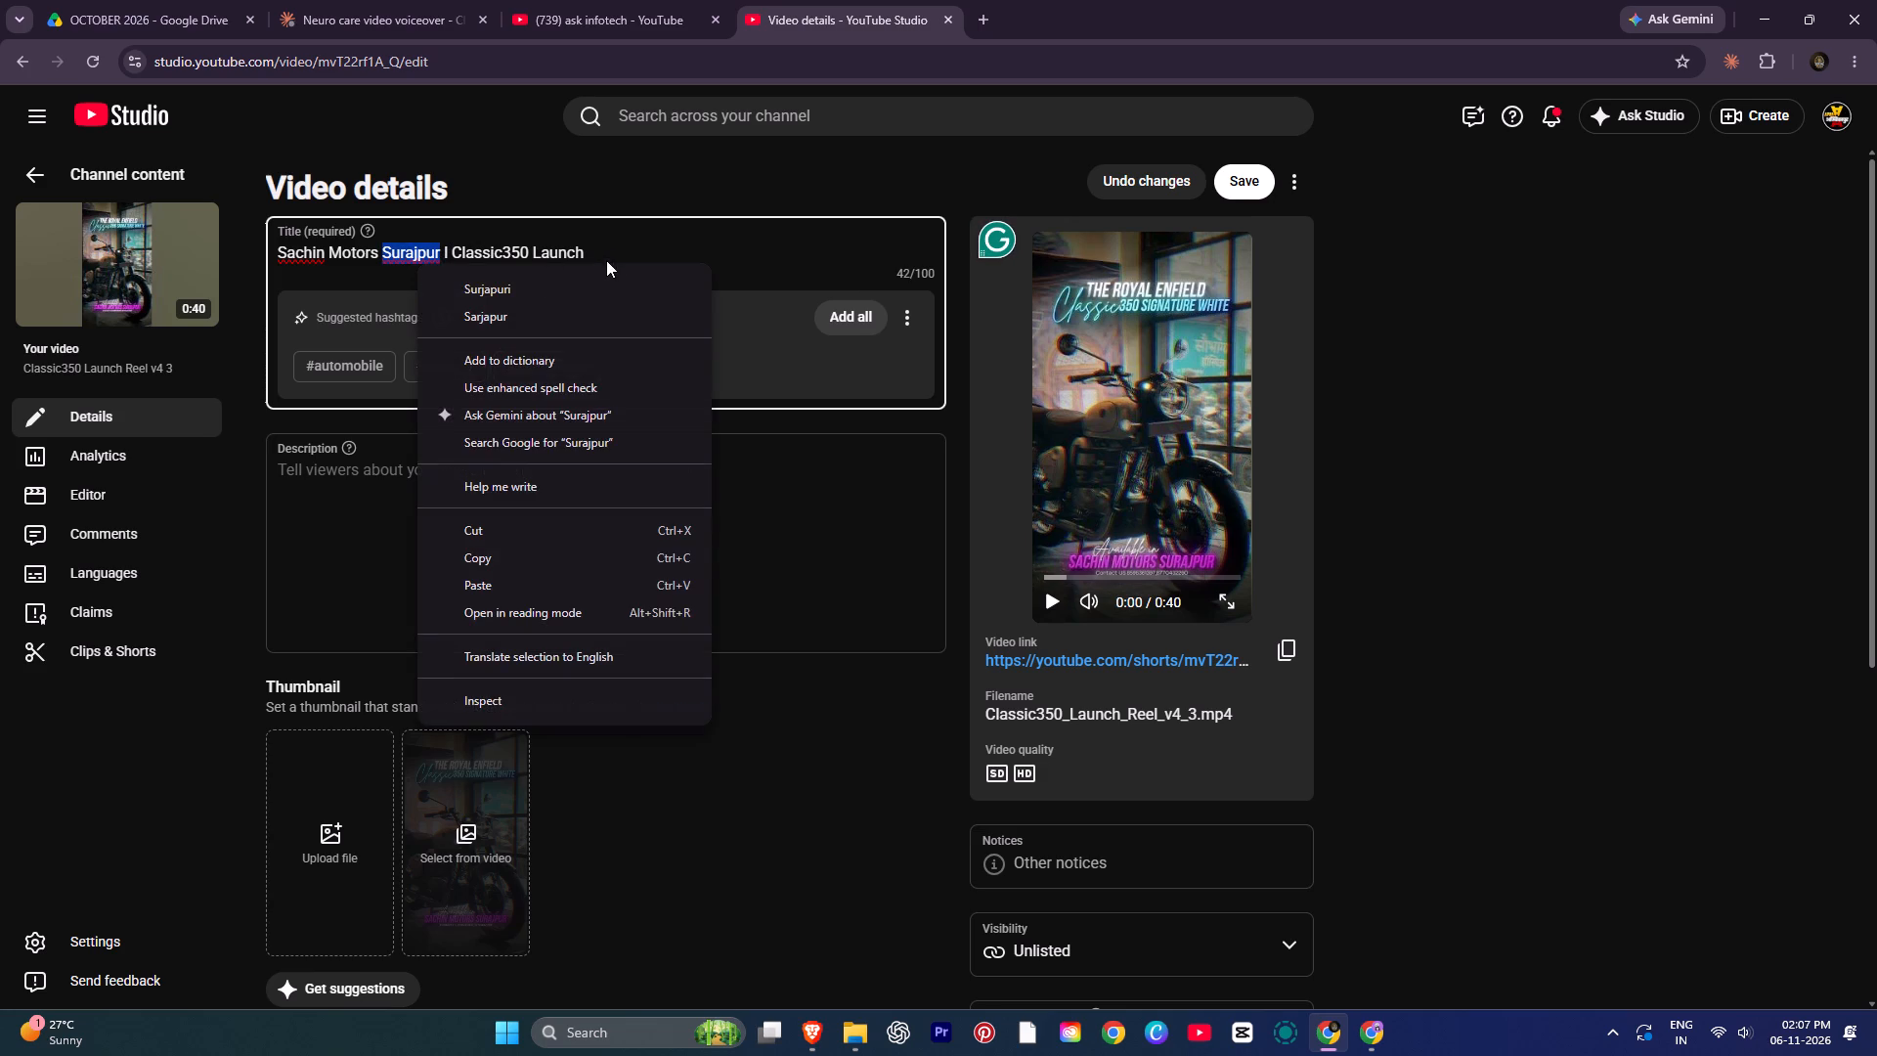
Replace "Launch" at the end of the video title with "Signature white".
click(605, 253)
key(space)
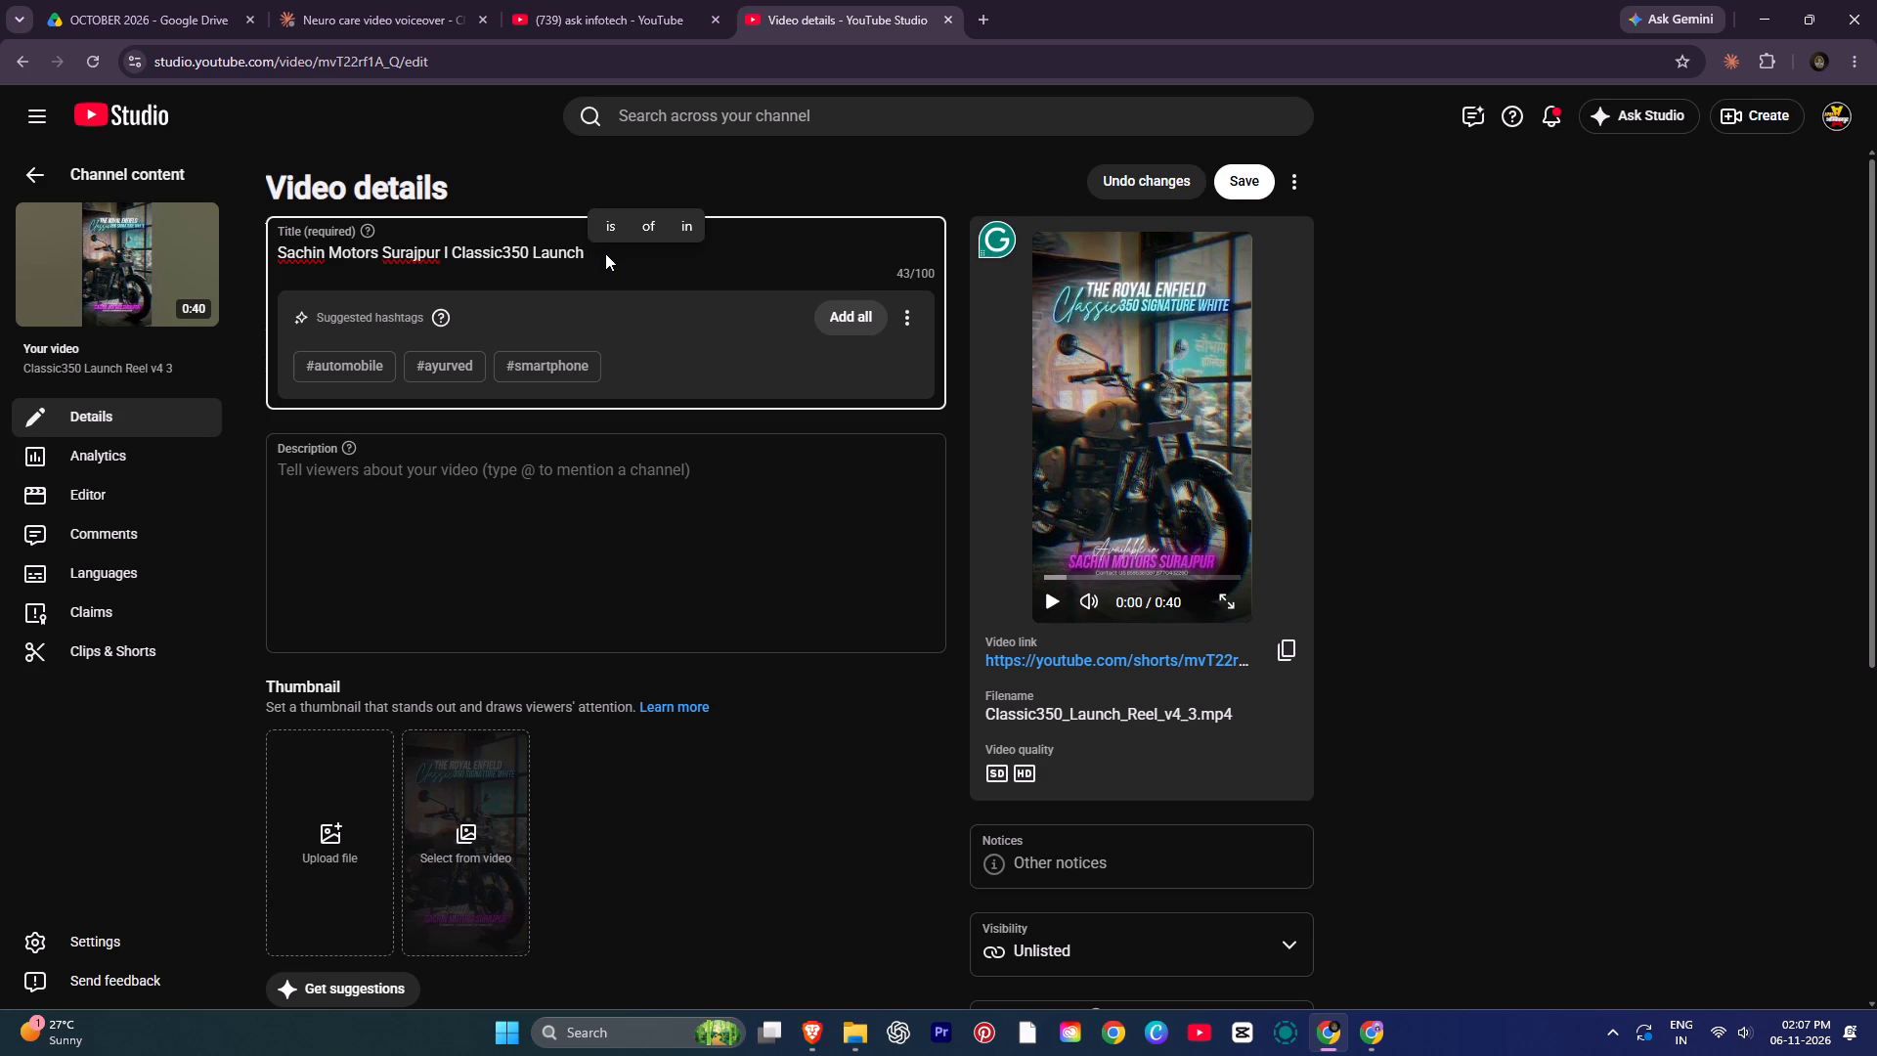
key(a)
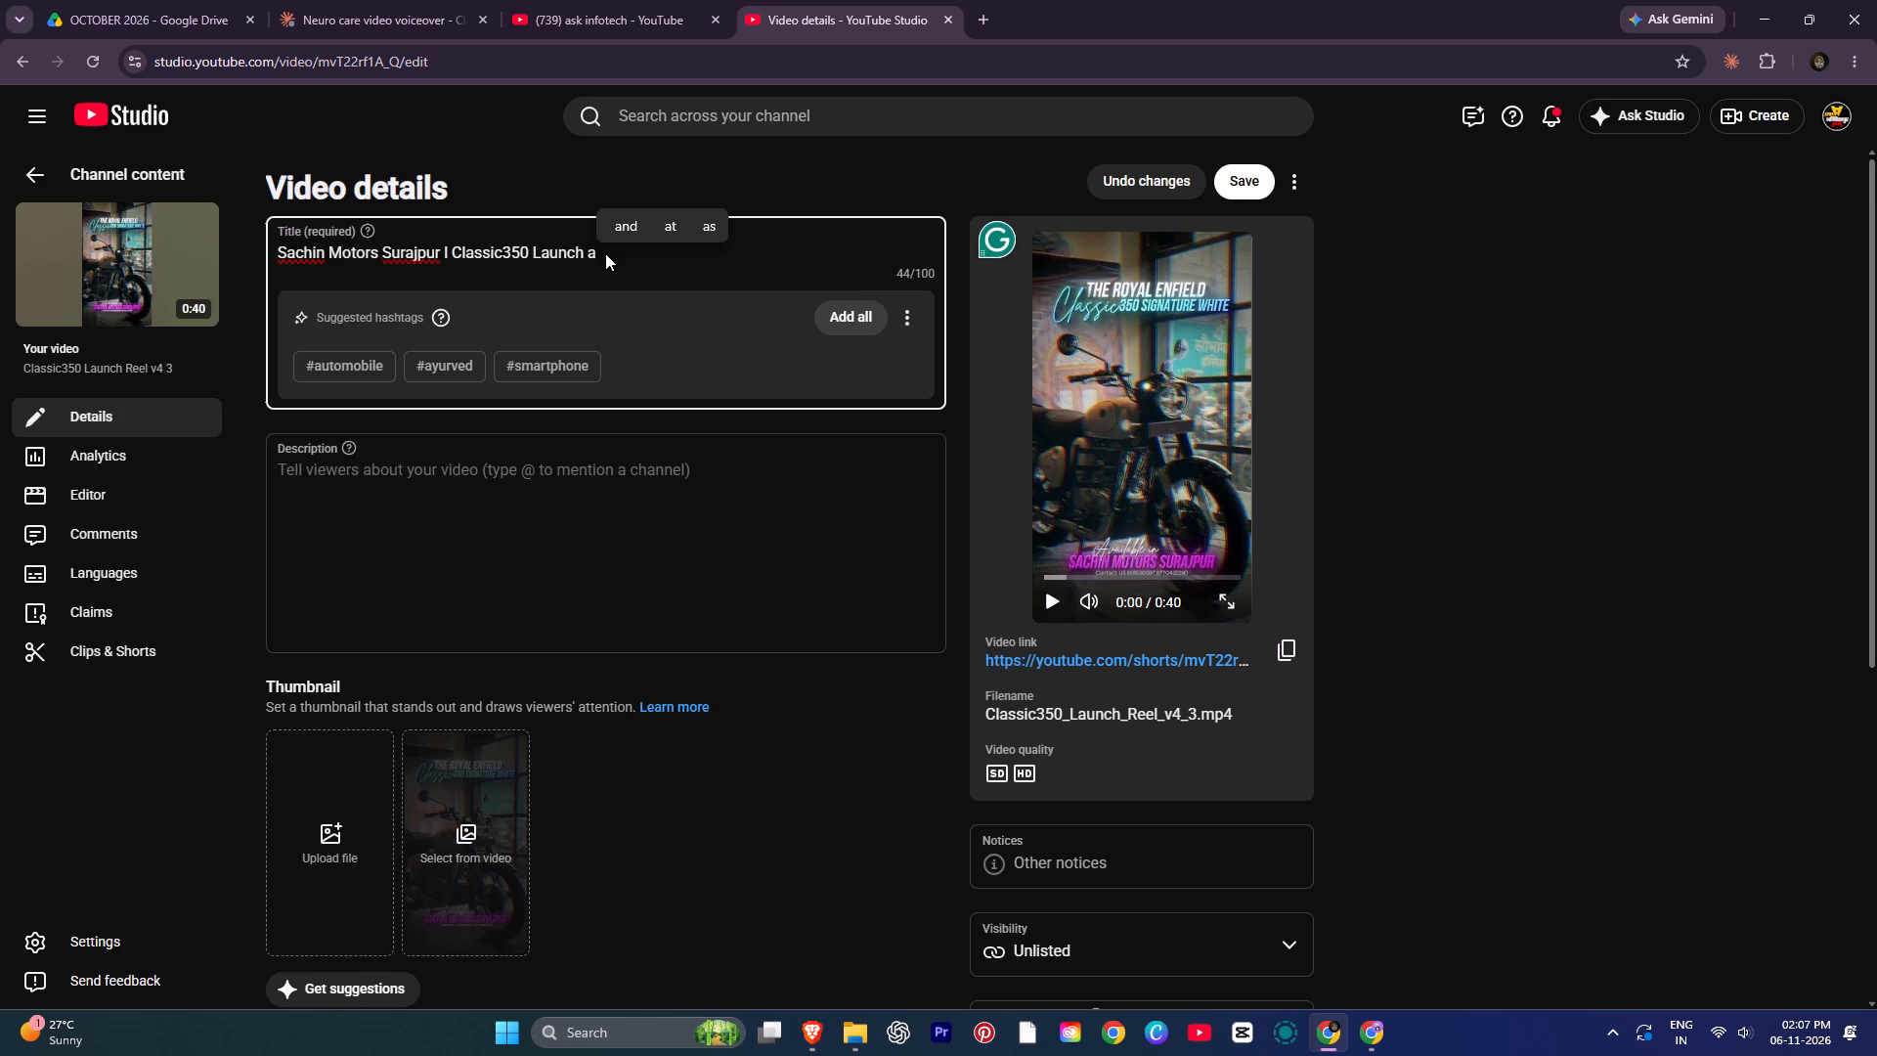
key(BackSpace)
key(shift+a)
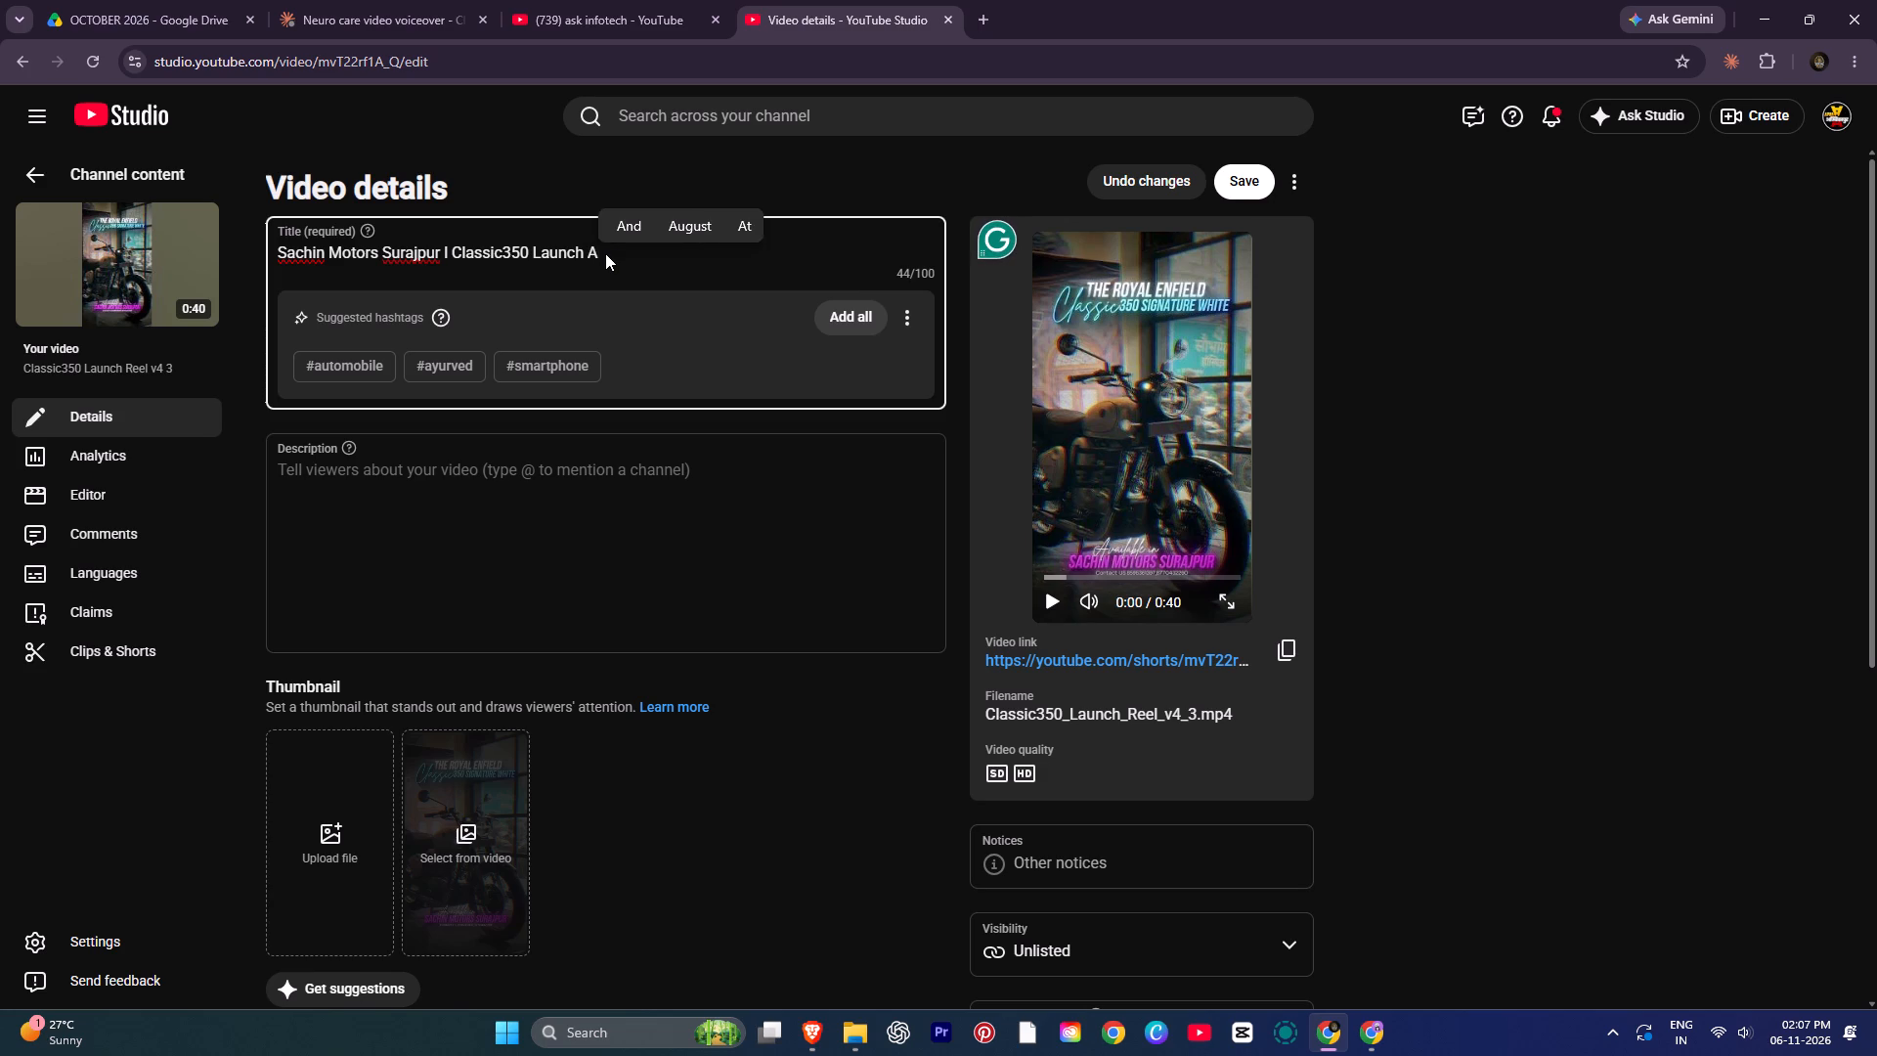
key(BackSpace)
key(BackSpace)
key(BackSpace)
key(BackSpace)
key(BackSpace)
key(BackSpace)
key(BackSpace)
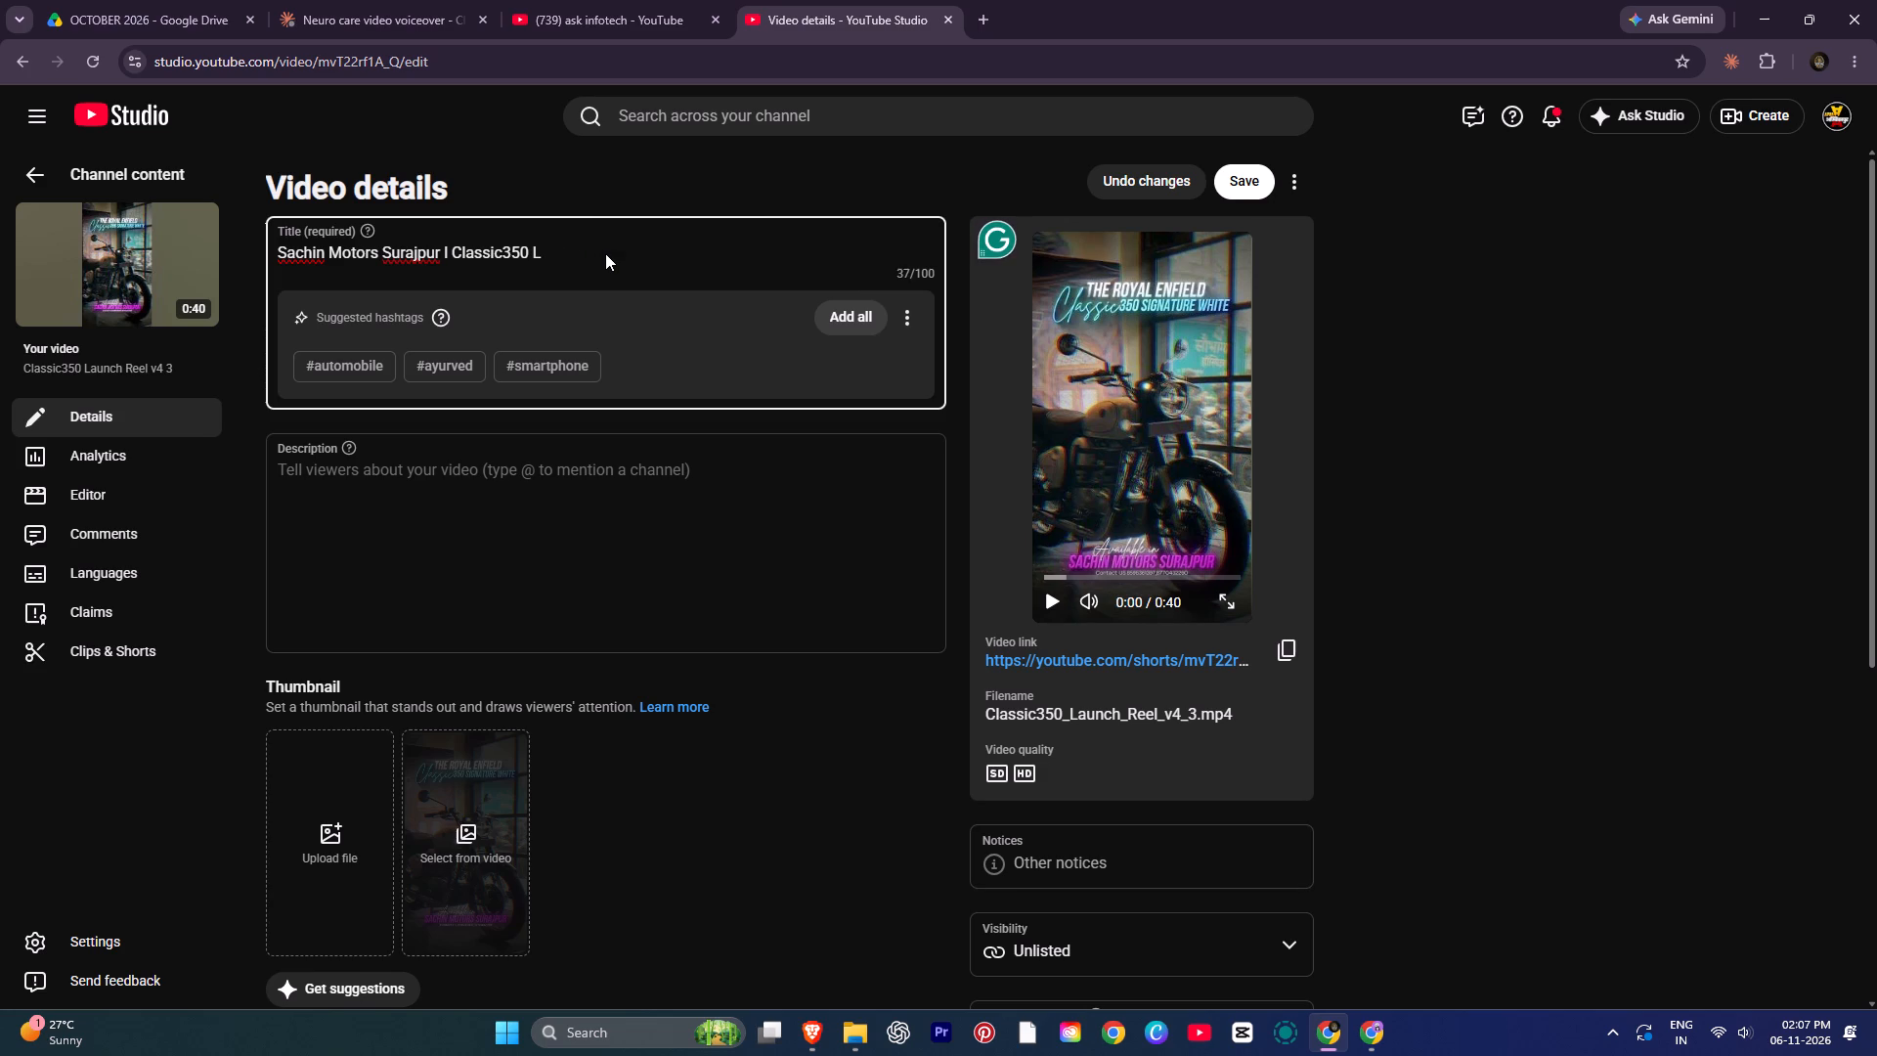
key(BackSpace)
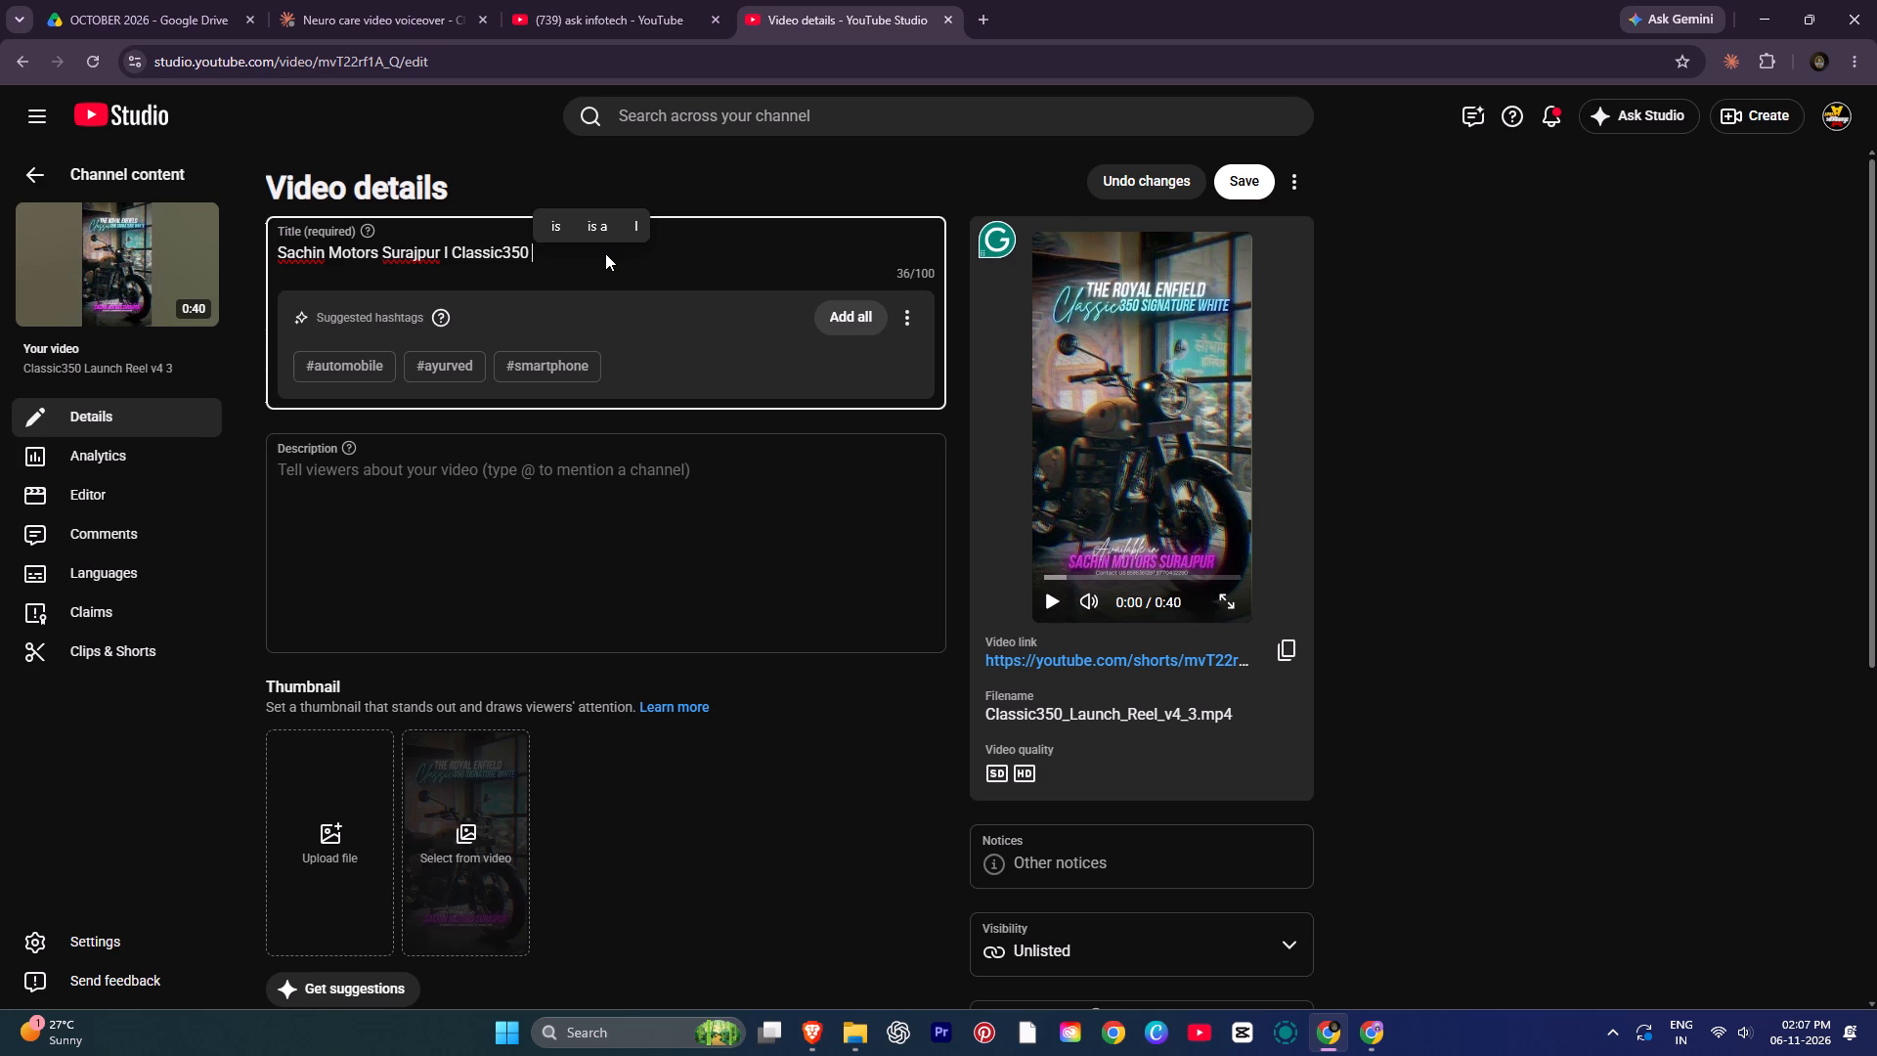
text(Si)
text(gnature)
key(Up)
key(Return)
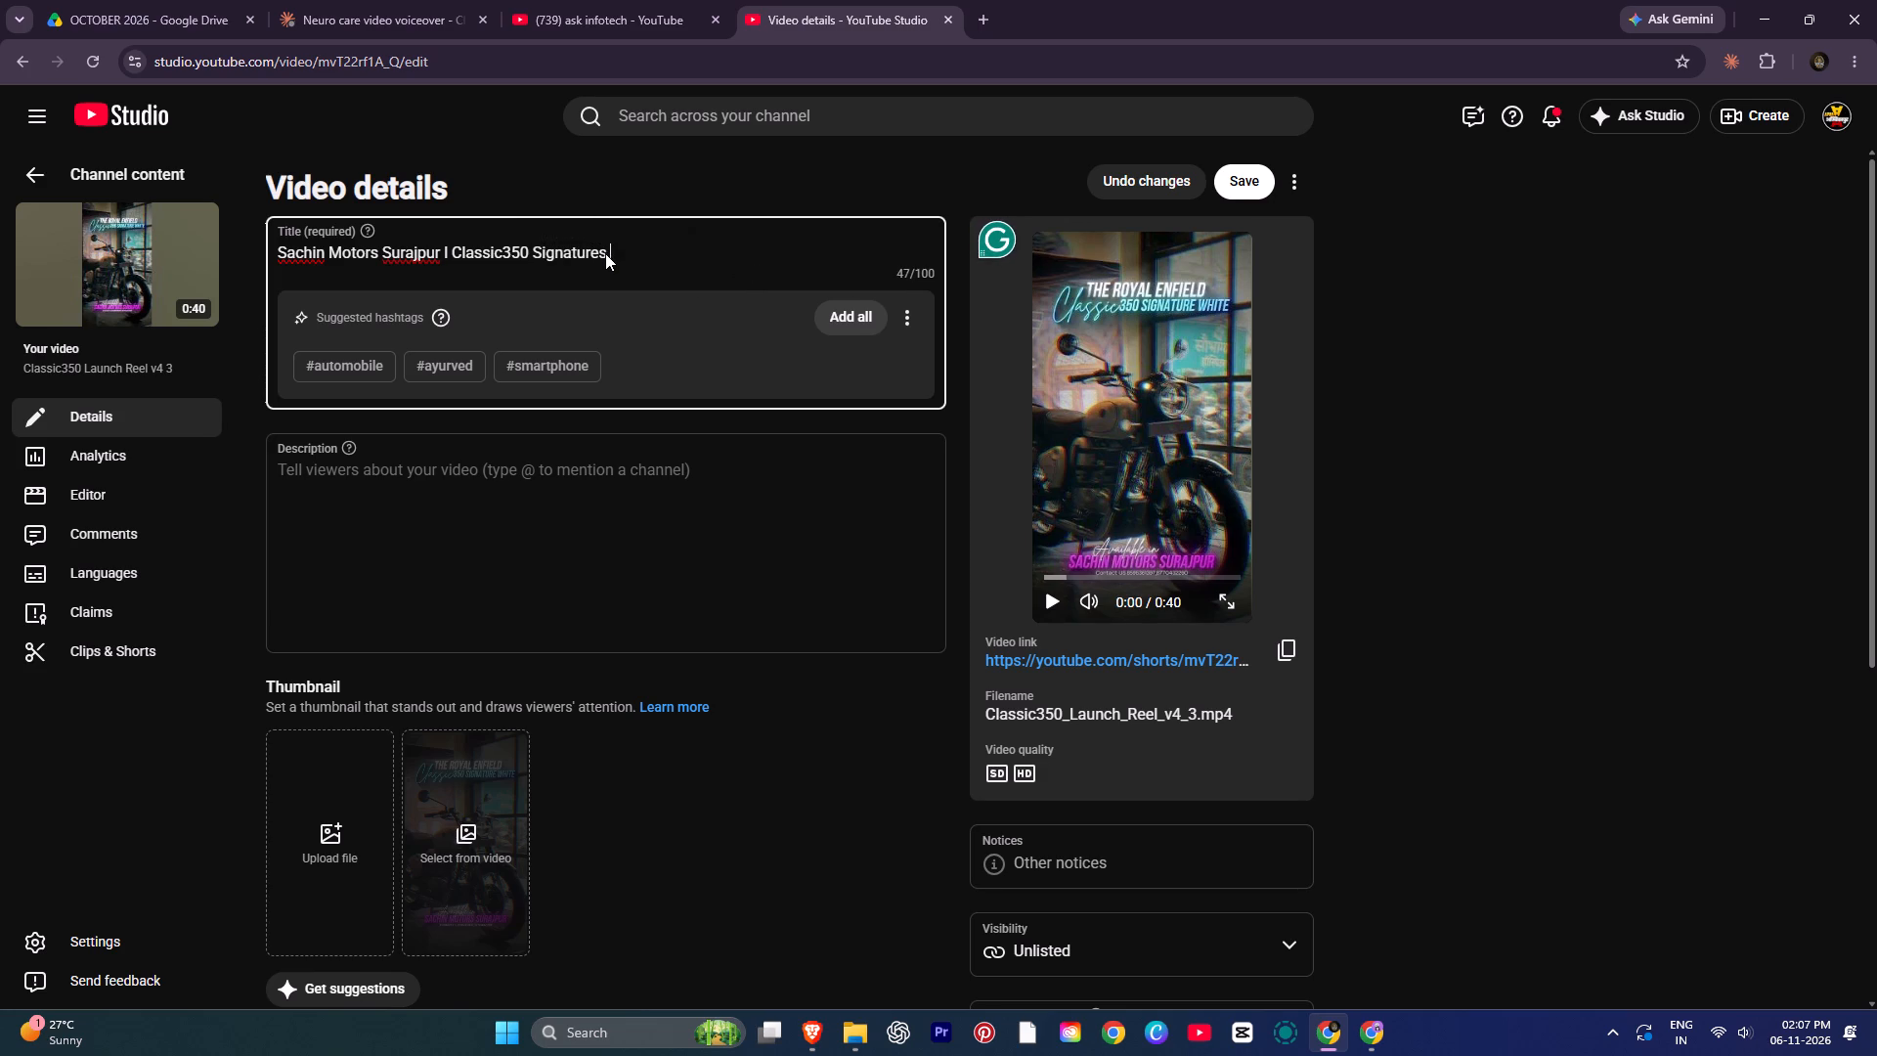
key(BackSpace)
key(BackSpace)
key(space)
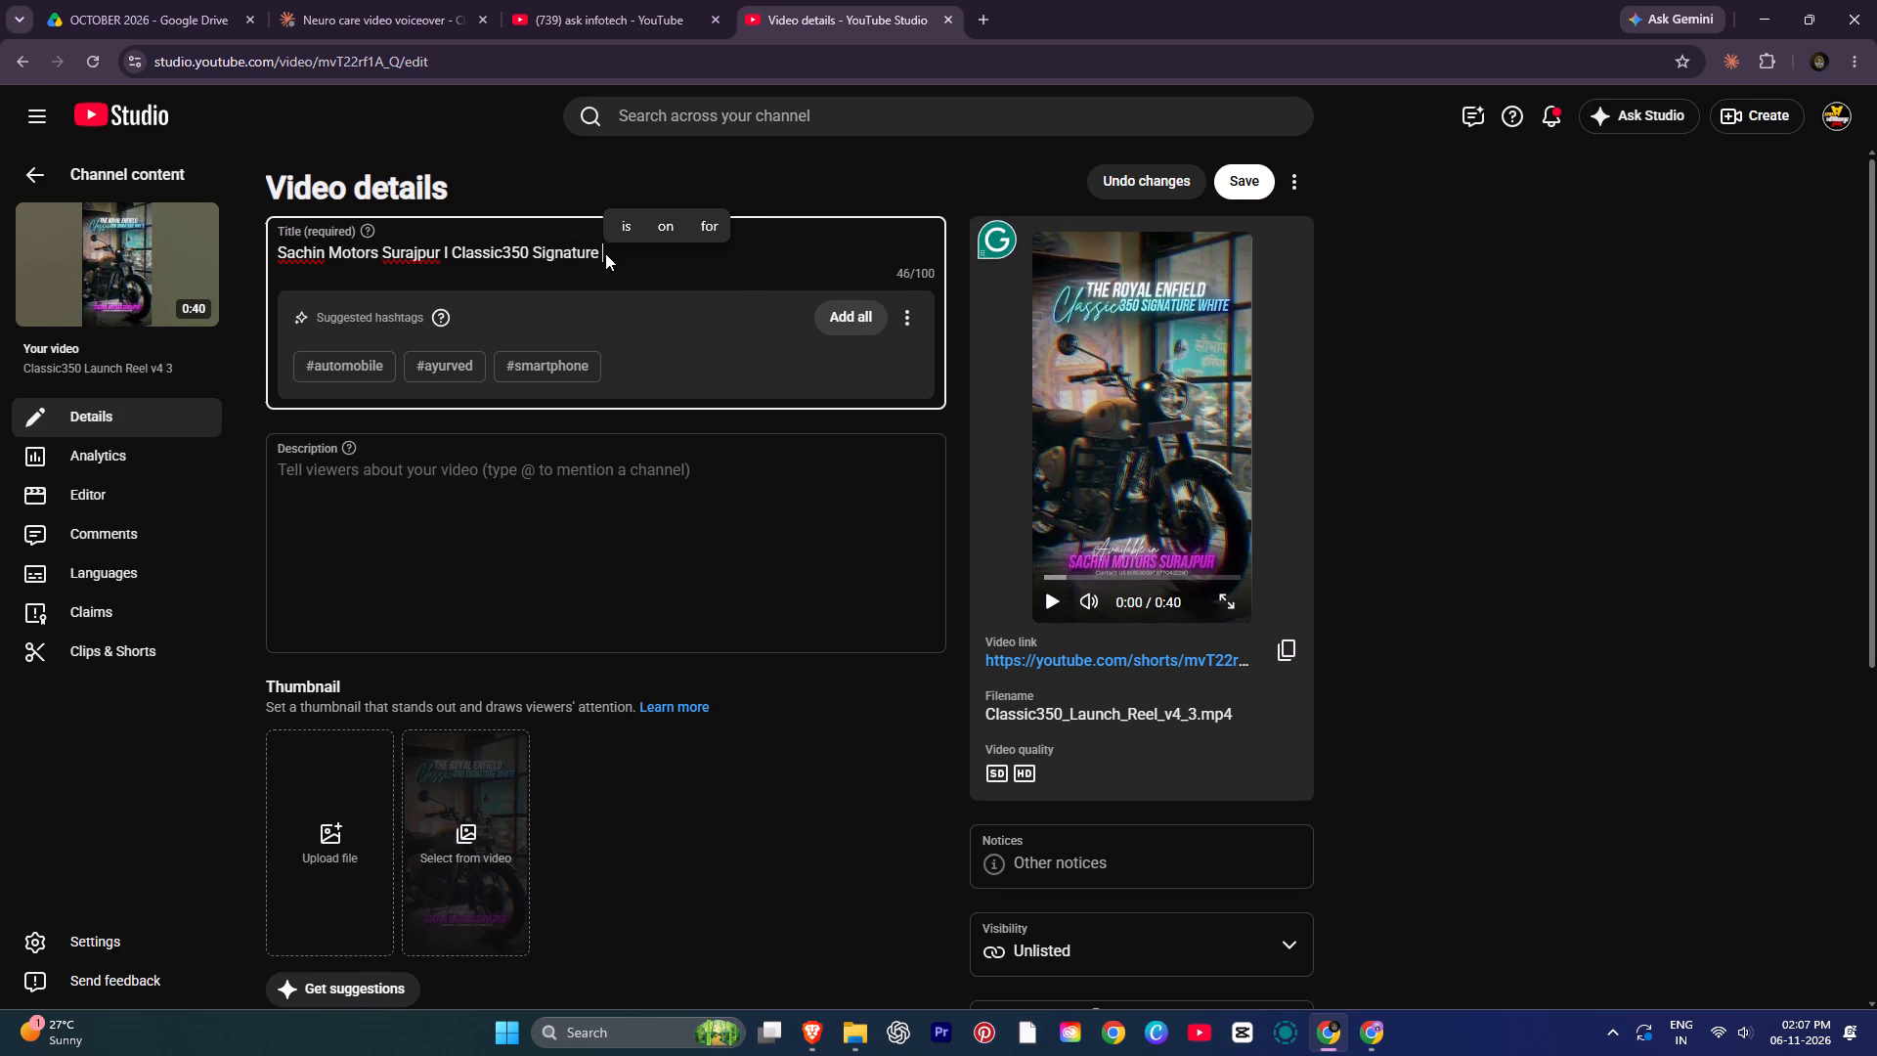
text(white)
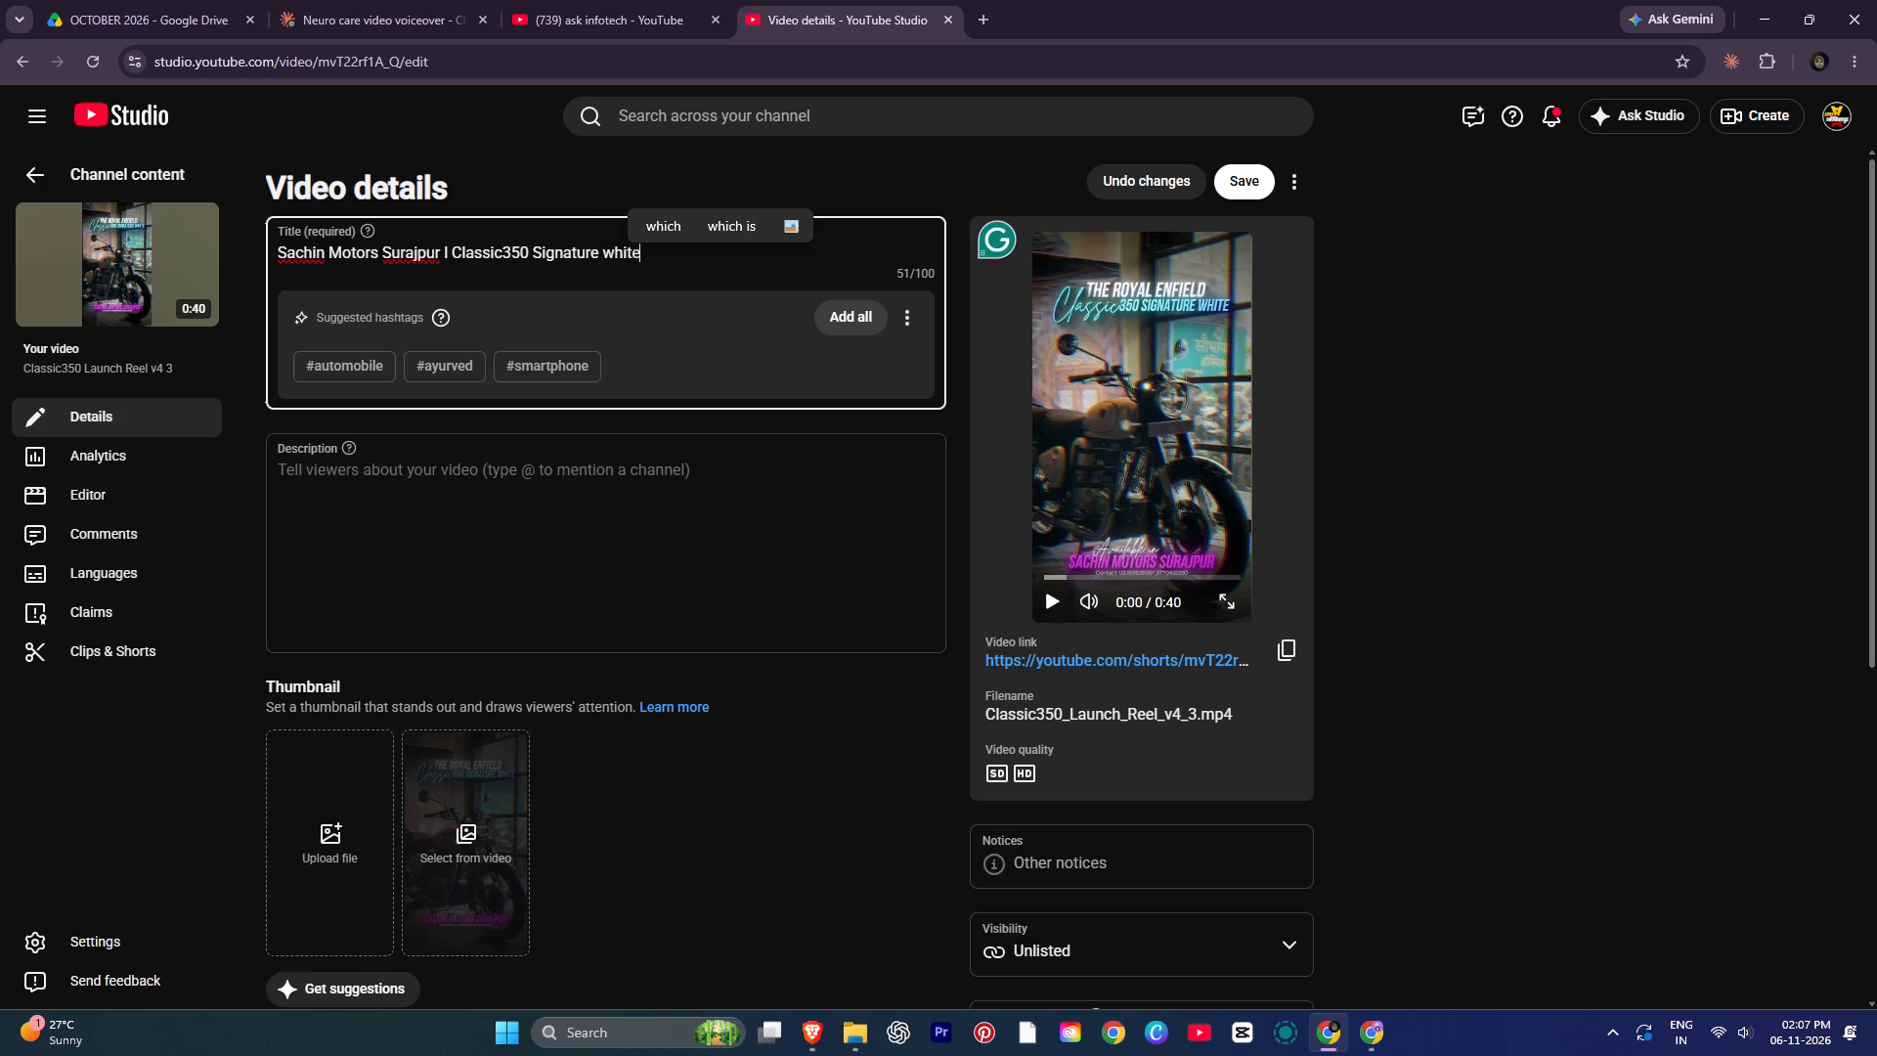
Append the word "Available" to the video title, using the suggested spelling.
key(space)
text(Avilable)
key(space)
key(BackSpace)
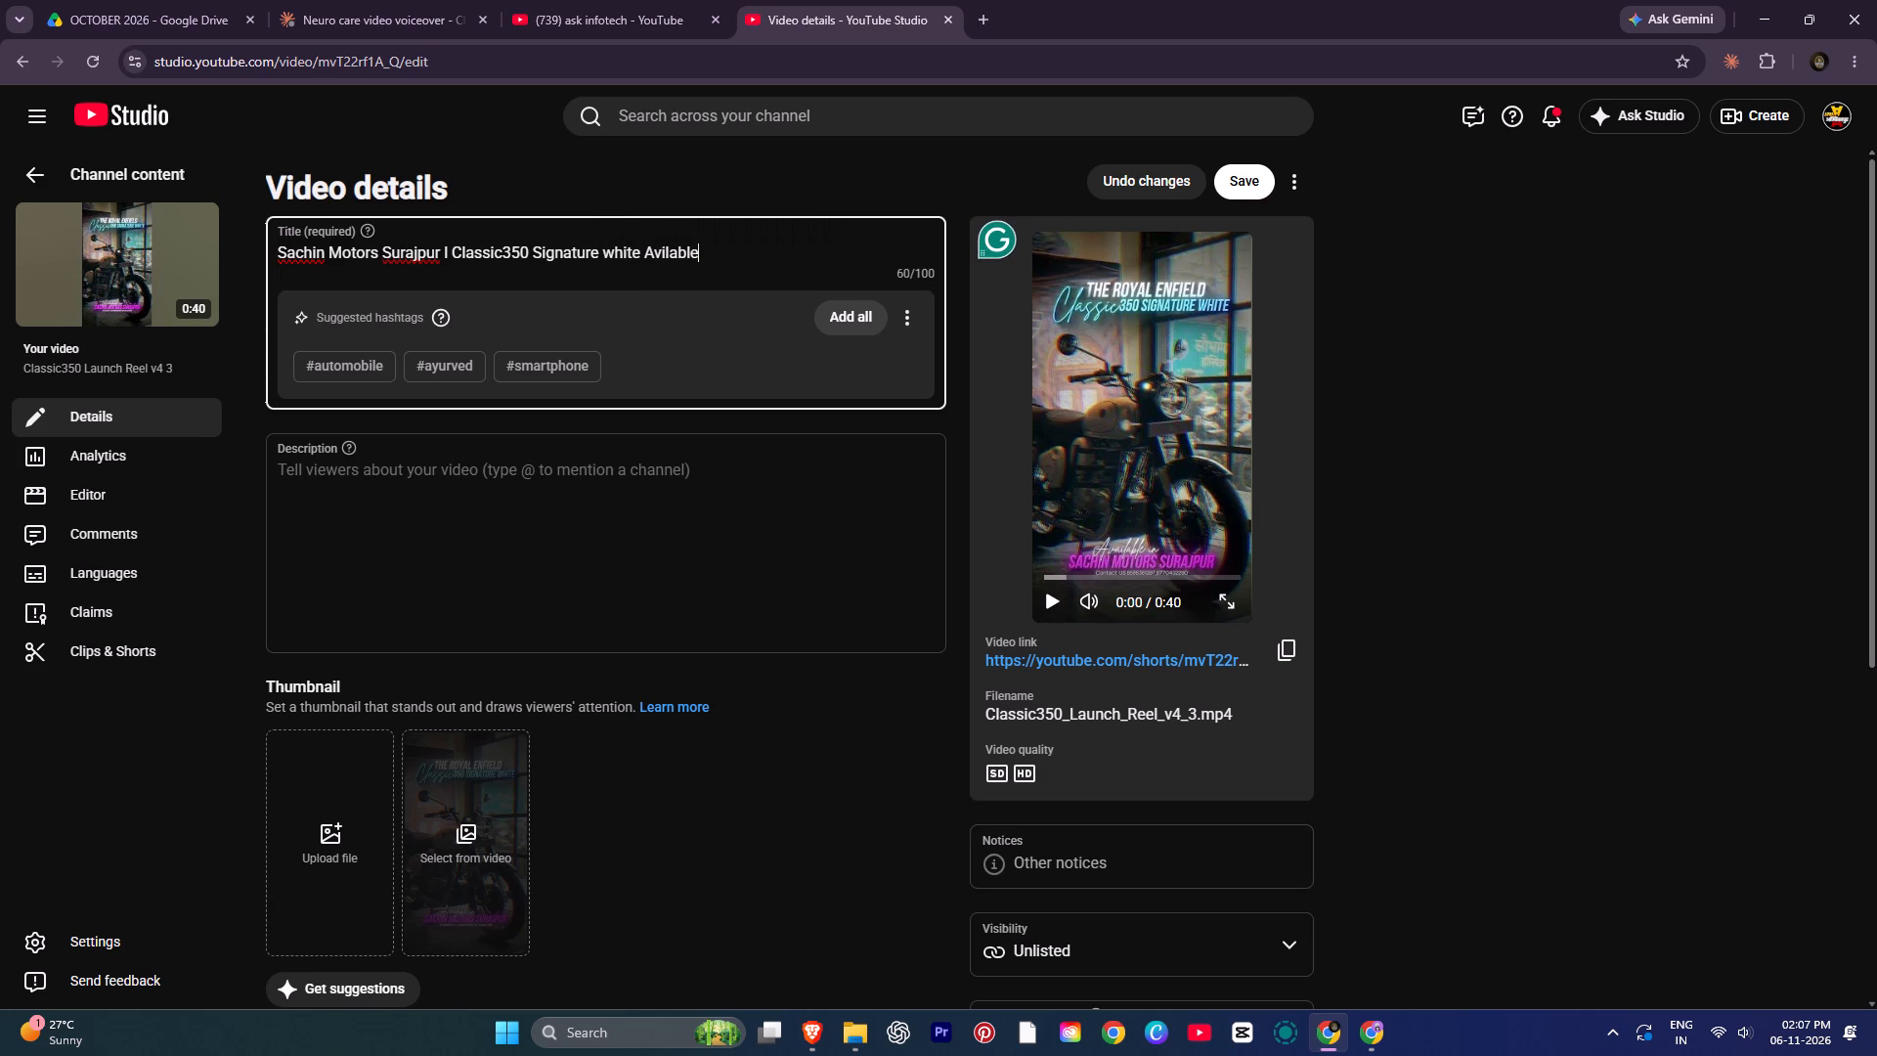
key(BackSpace)
key(e)
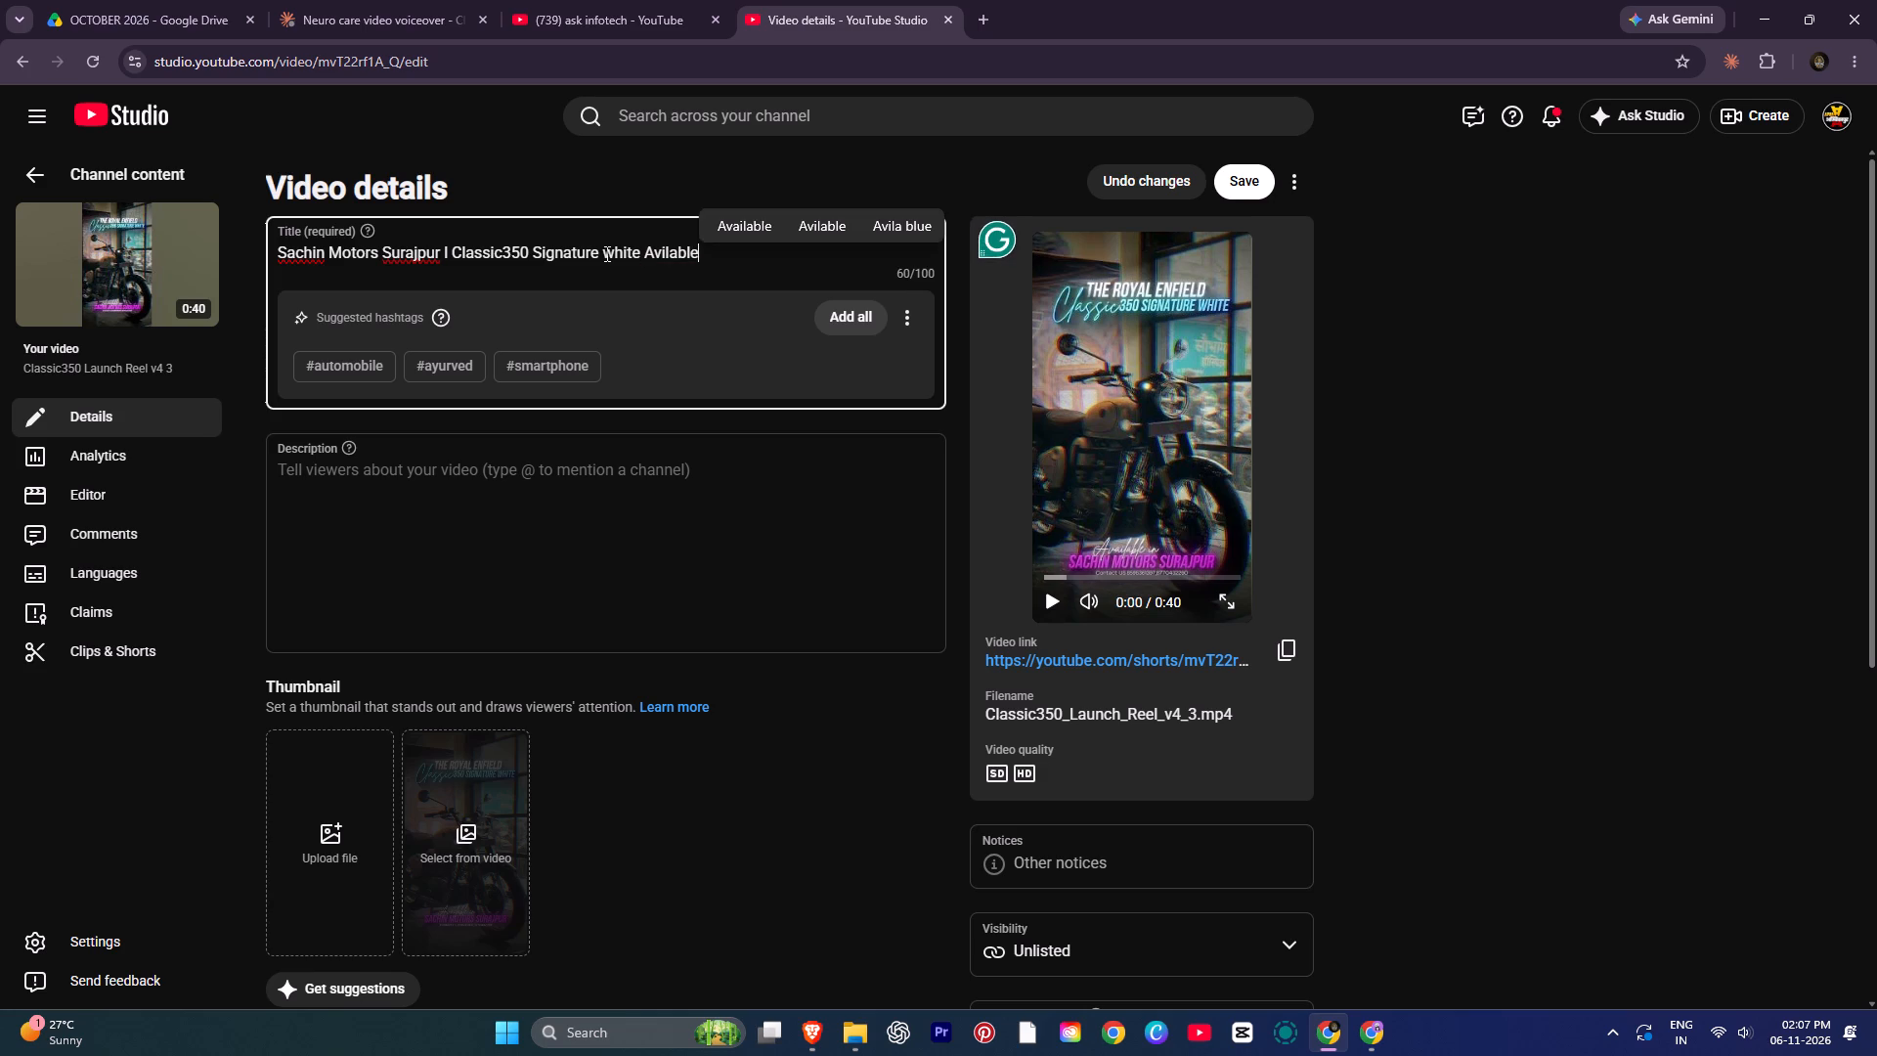
click(737, 214)
click(728, 254)
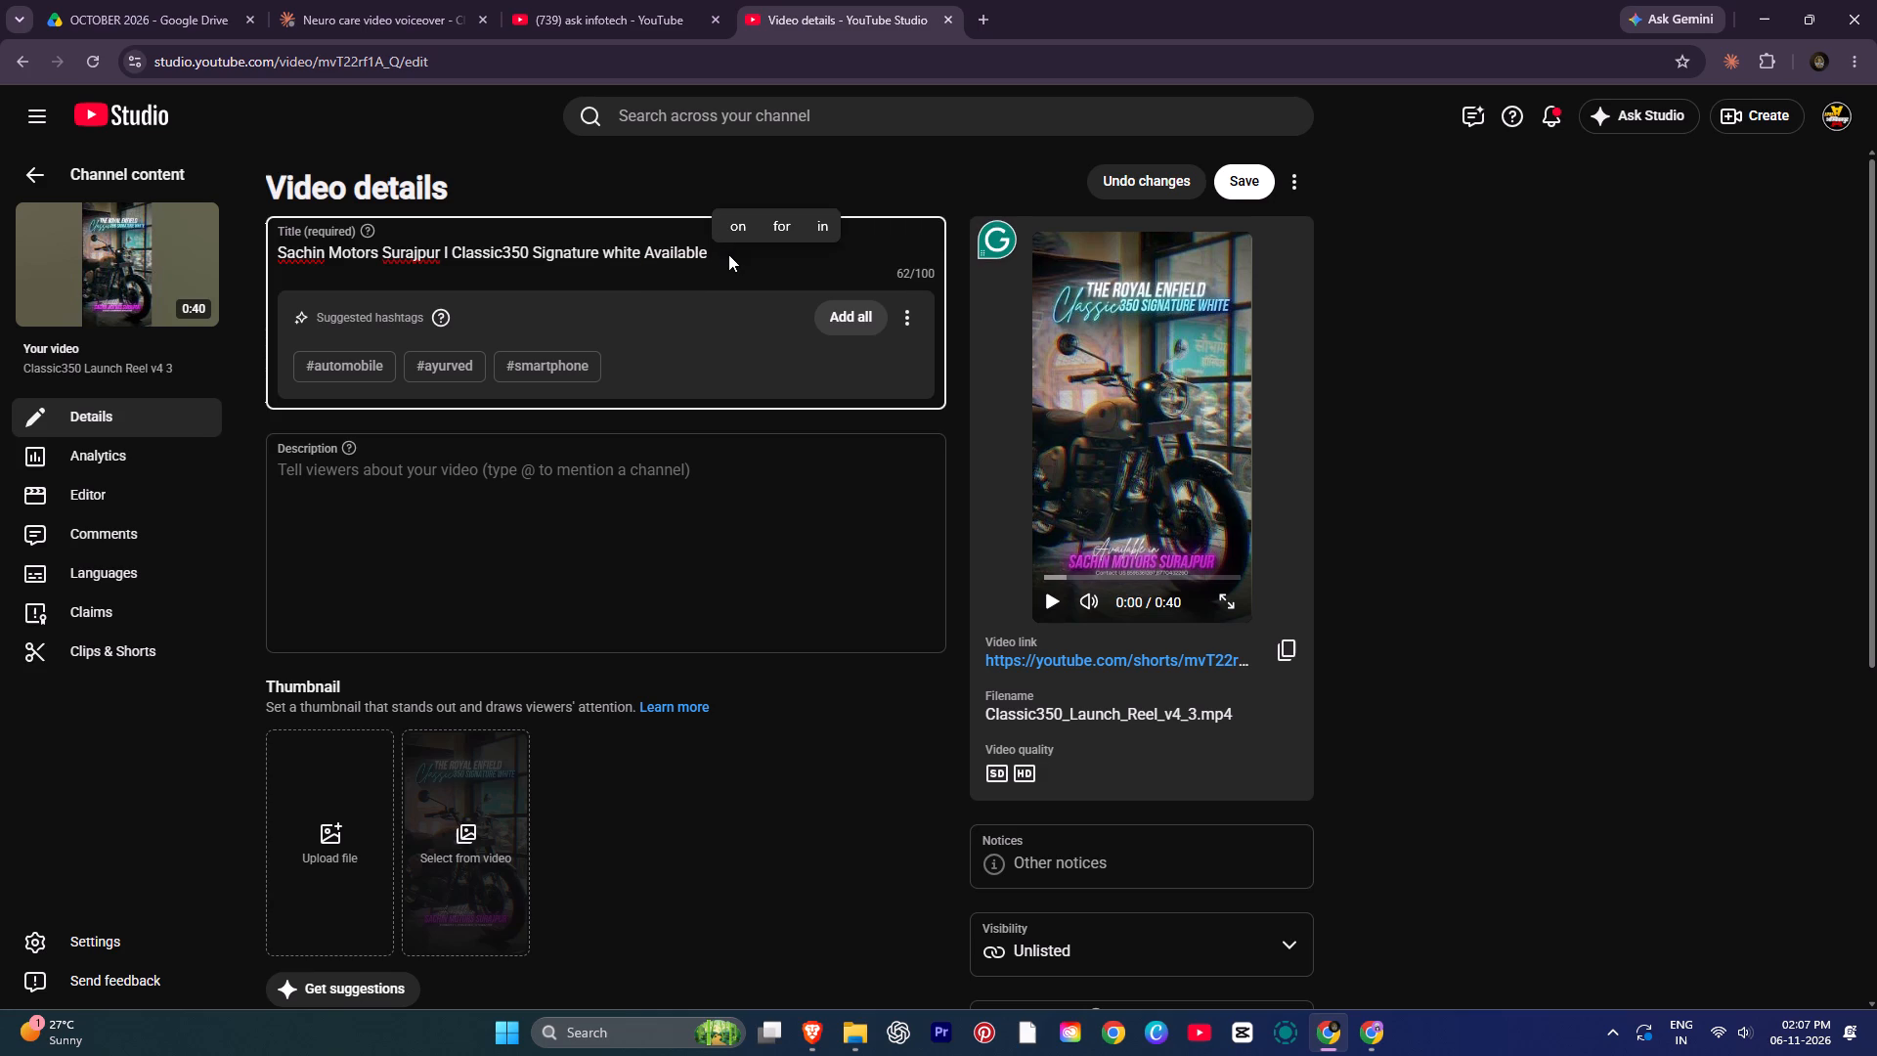
Append "#DIwali offer #shorts" to the video title, followed by a "#" for another hashtag.
key(shift+numbersign)
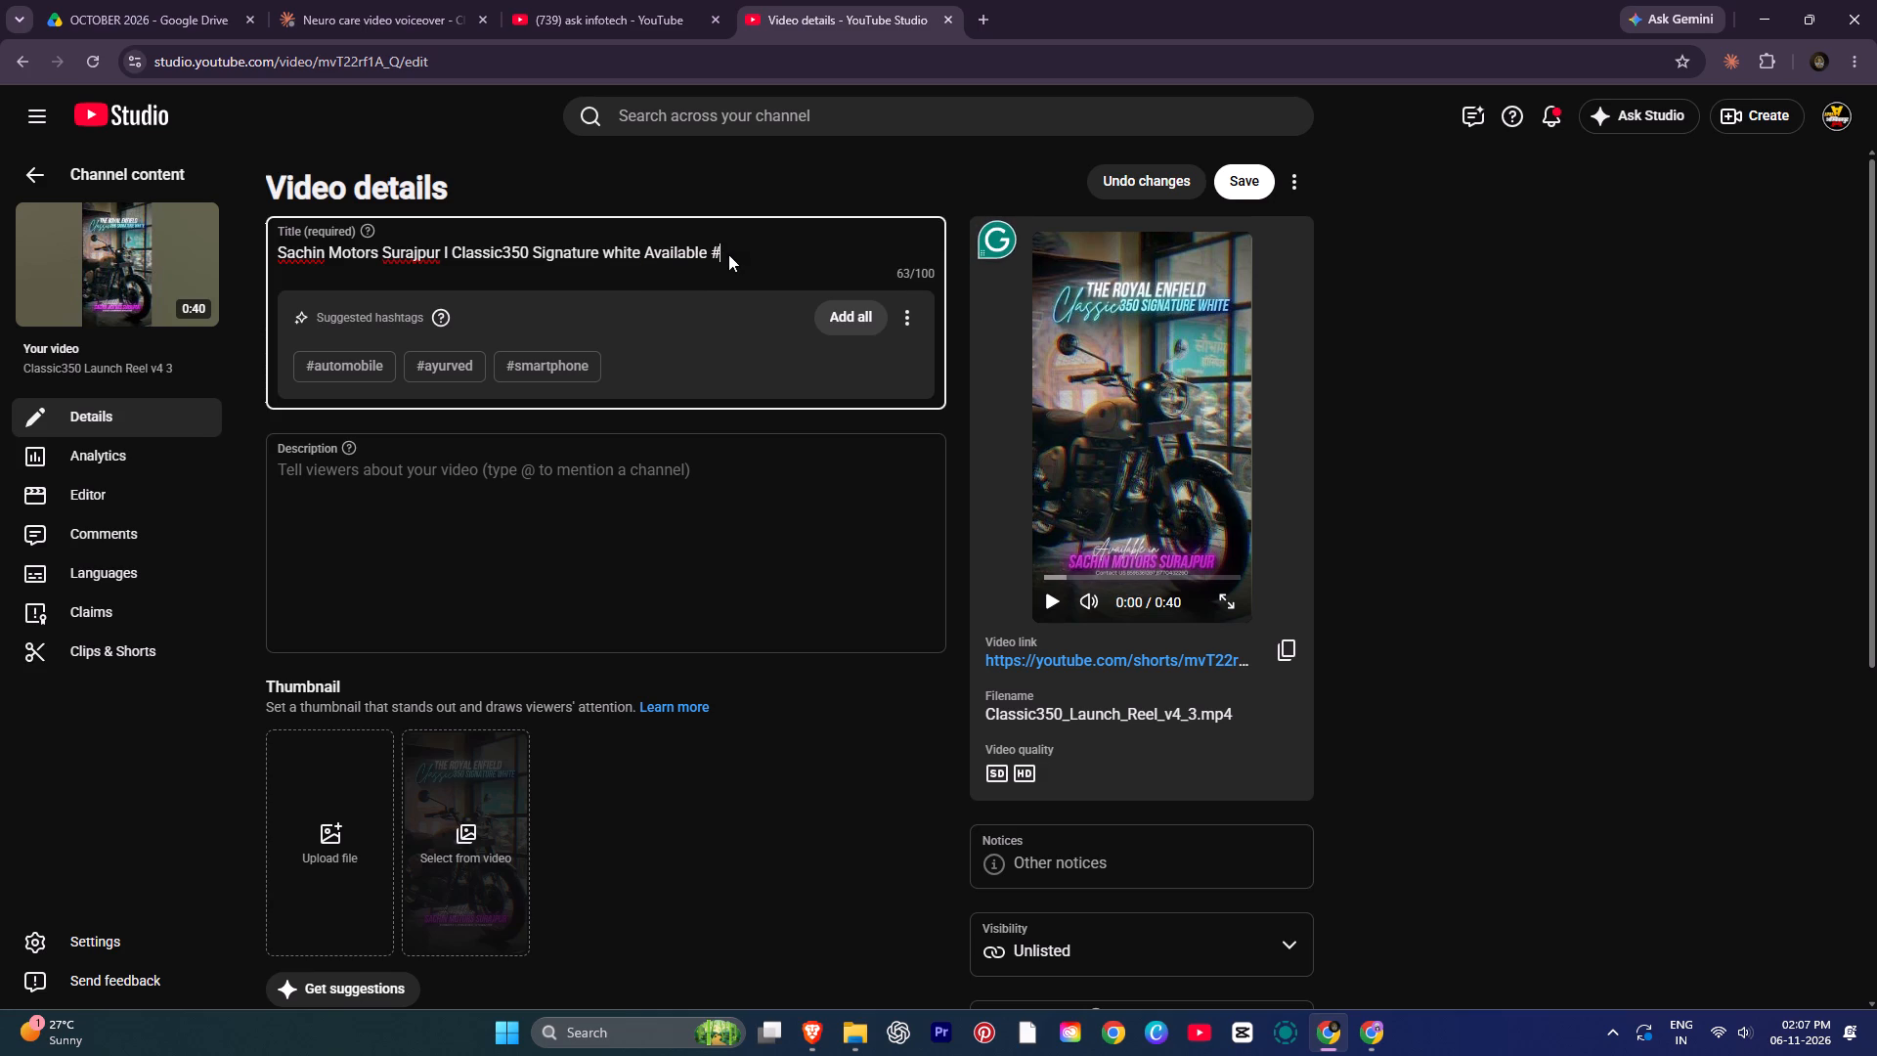
text(DIwa)
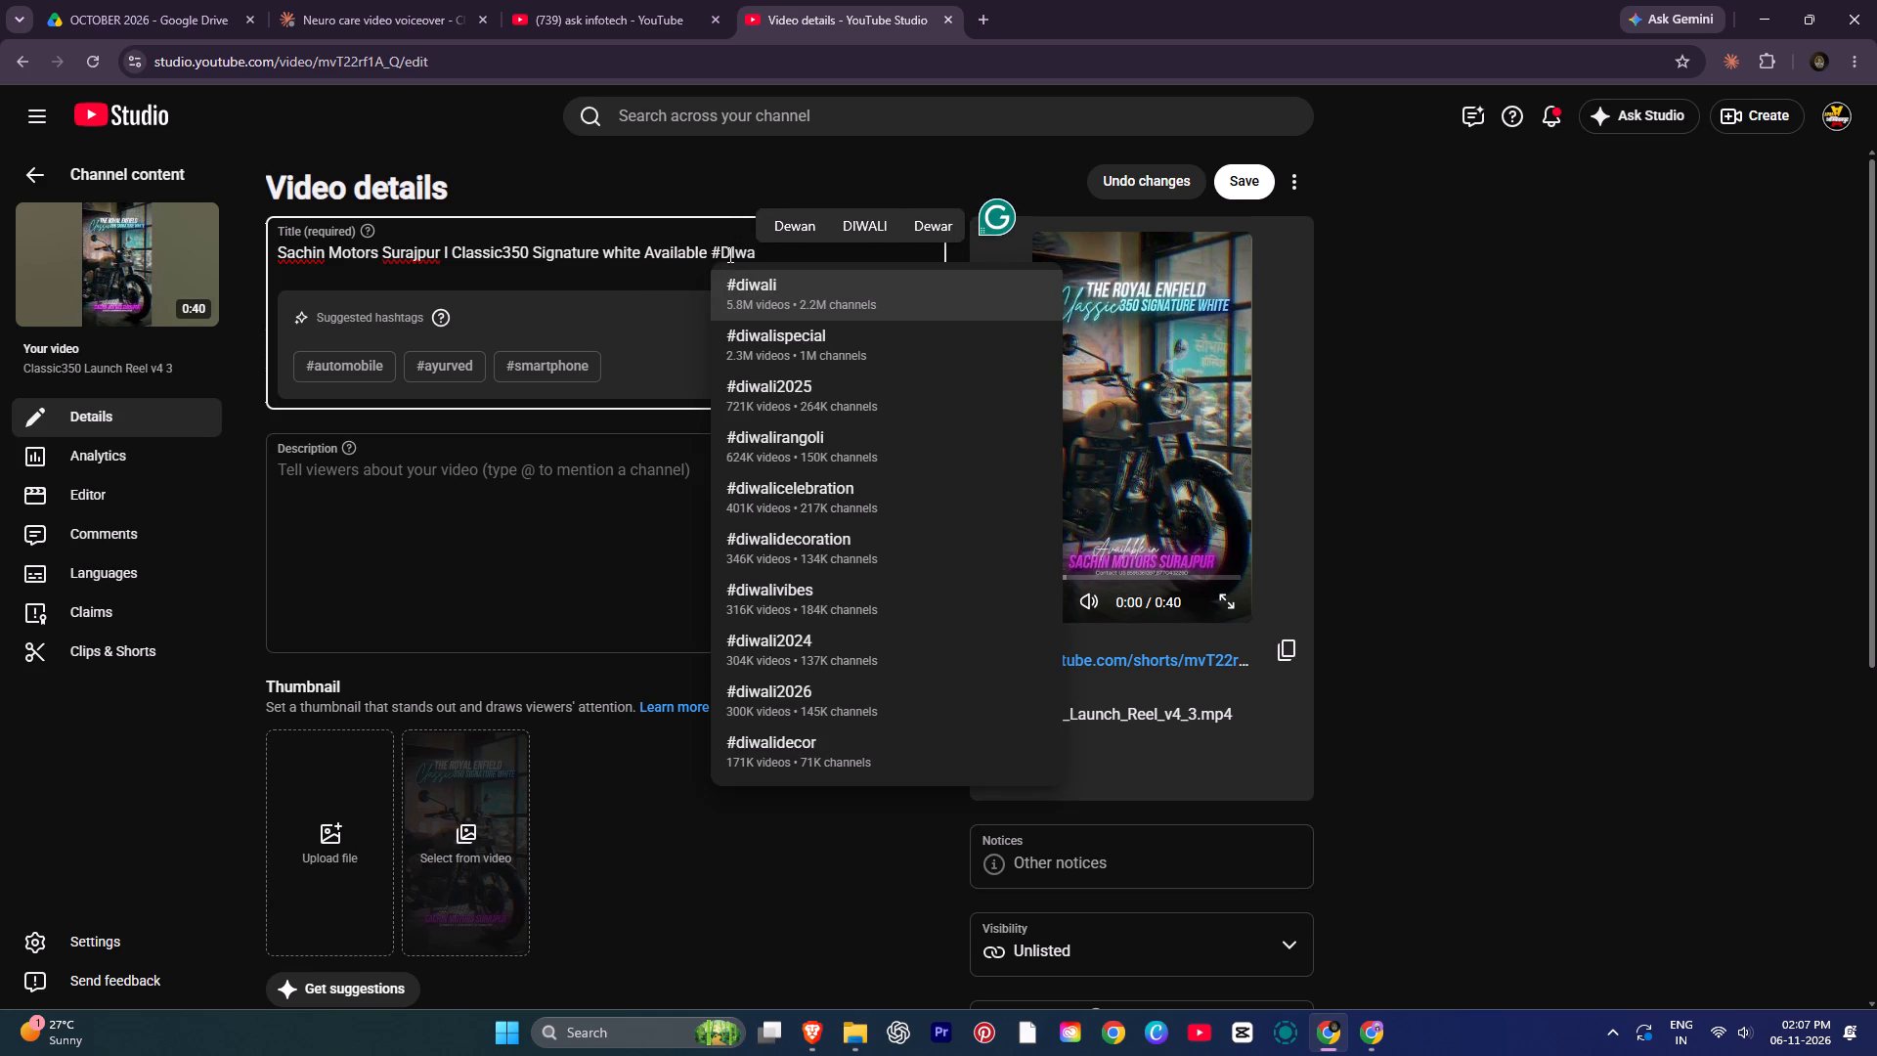
text(li offer #shorts)
key(space)
key(shift+numbersign)
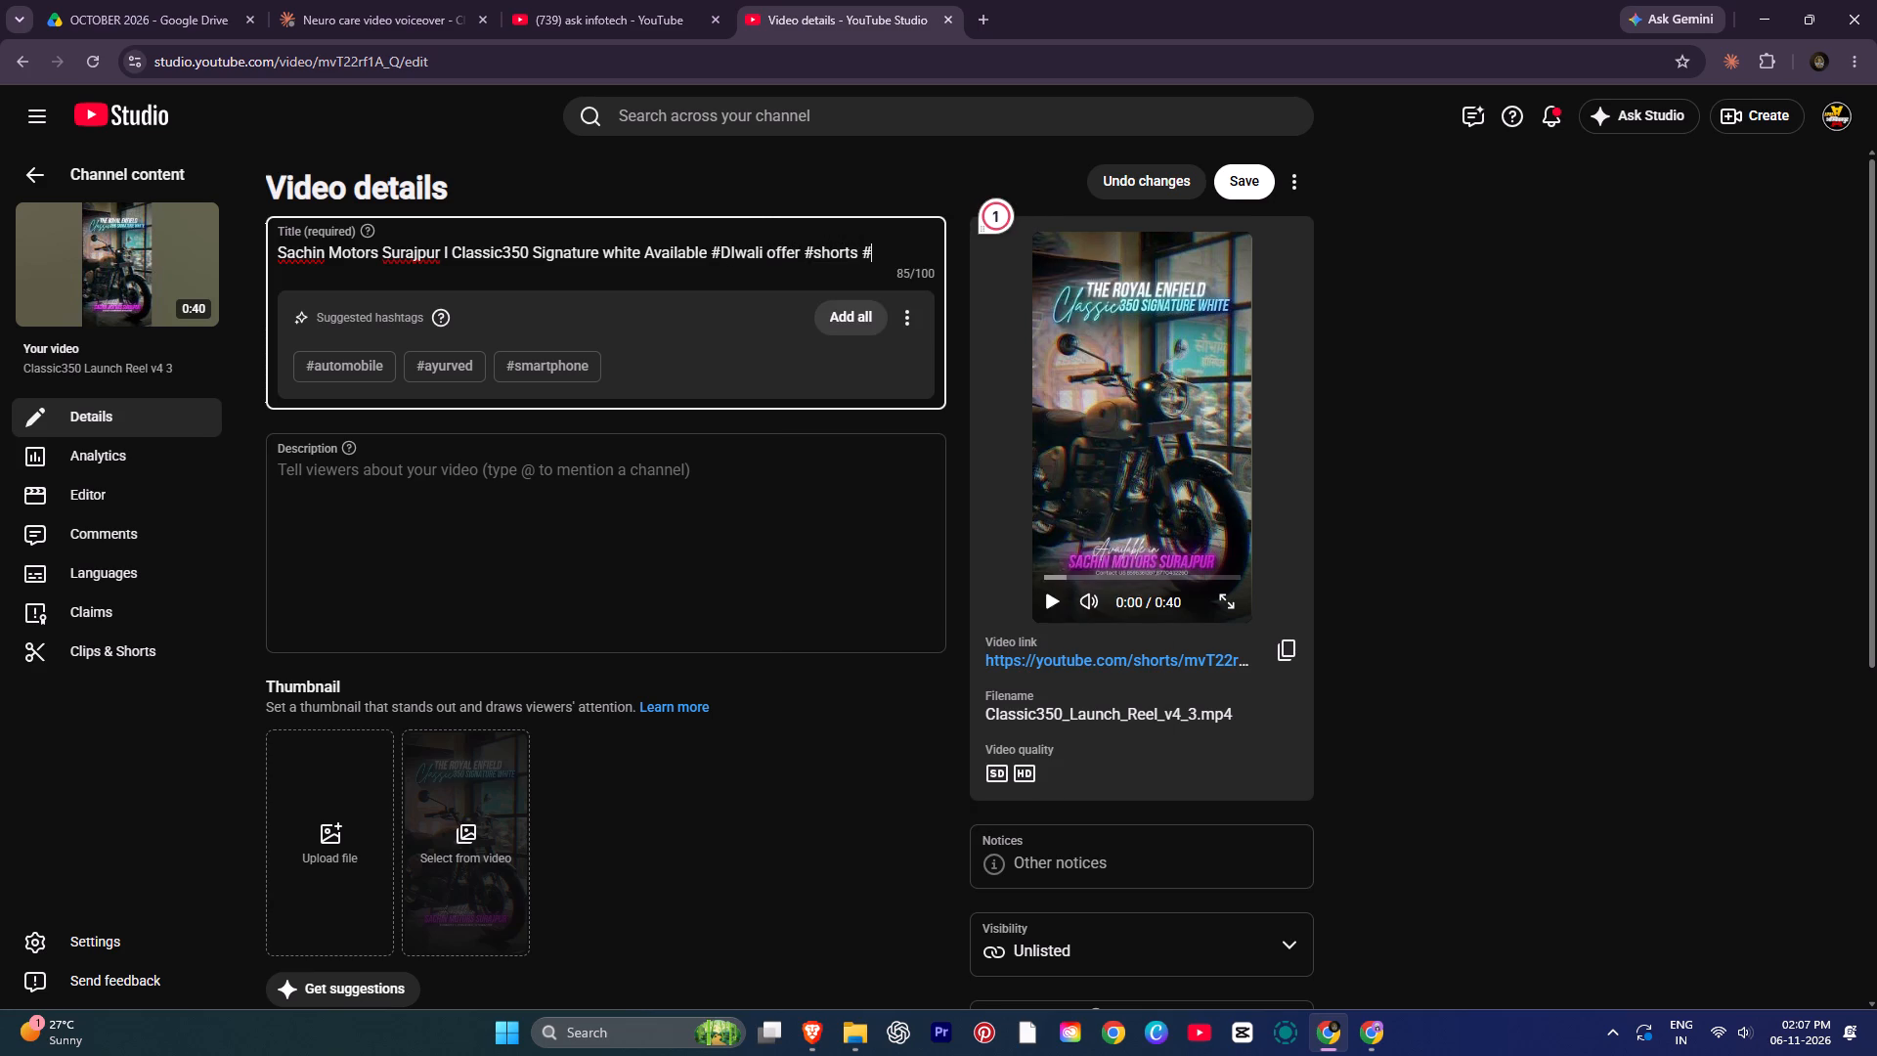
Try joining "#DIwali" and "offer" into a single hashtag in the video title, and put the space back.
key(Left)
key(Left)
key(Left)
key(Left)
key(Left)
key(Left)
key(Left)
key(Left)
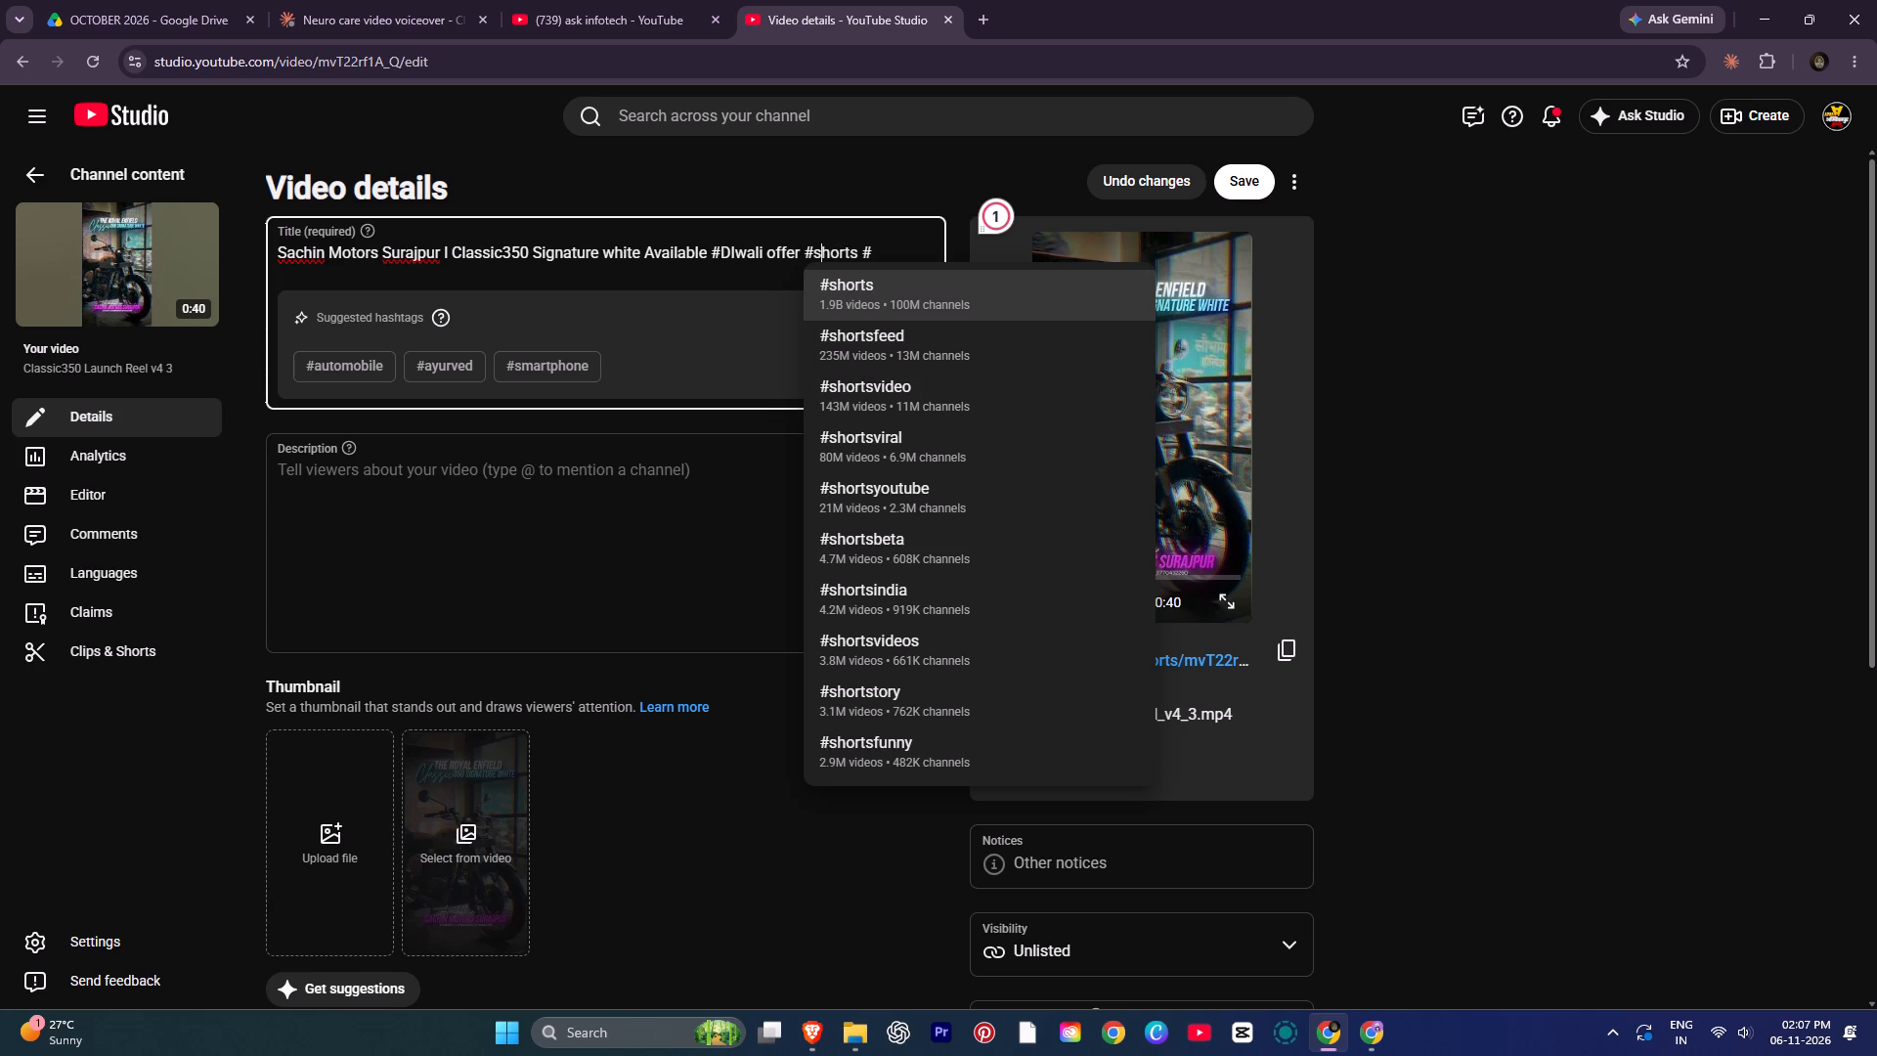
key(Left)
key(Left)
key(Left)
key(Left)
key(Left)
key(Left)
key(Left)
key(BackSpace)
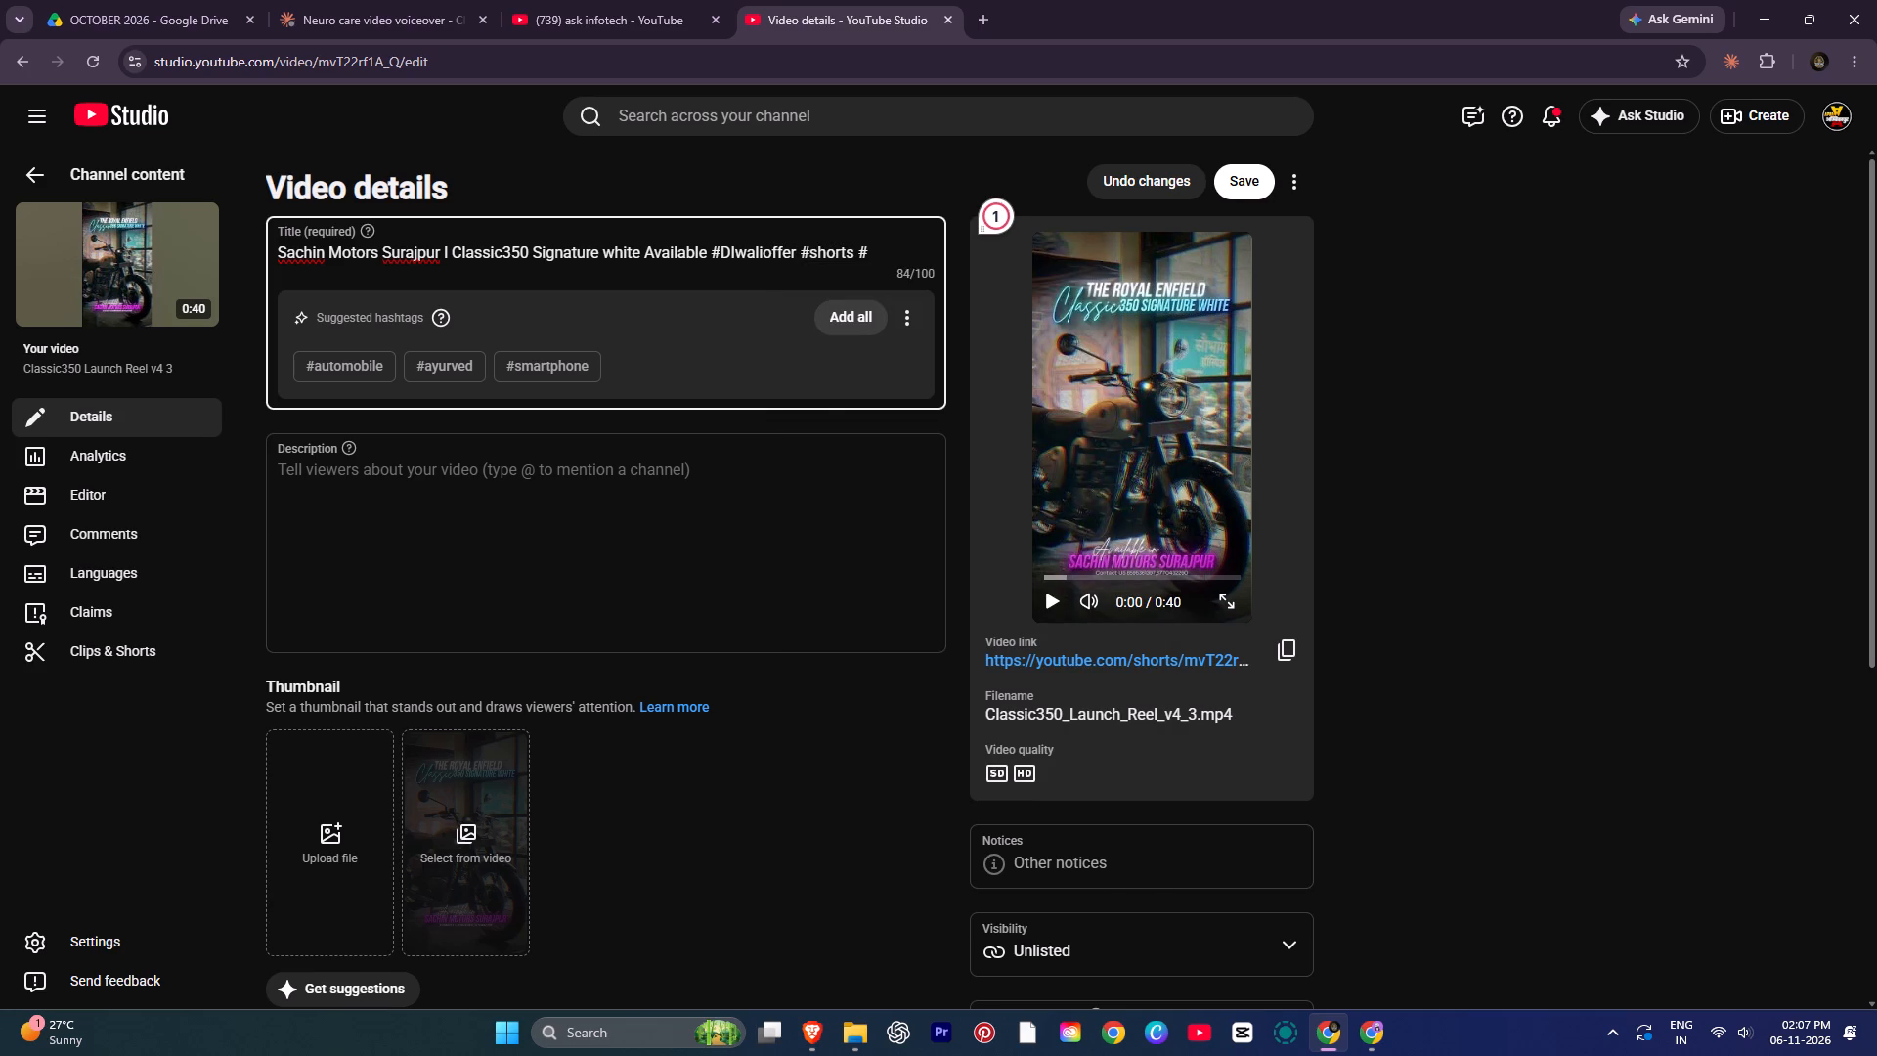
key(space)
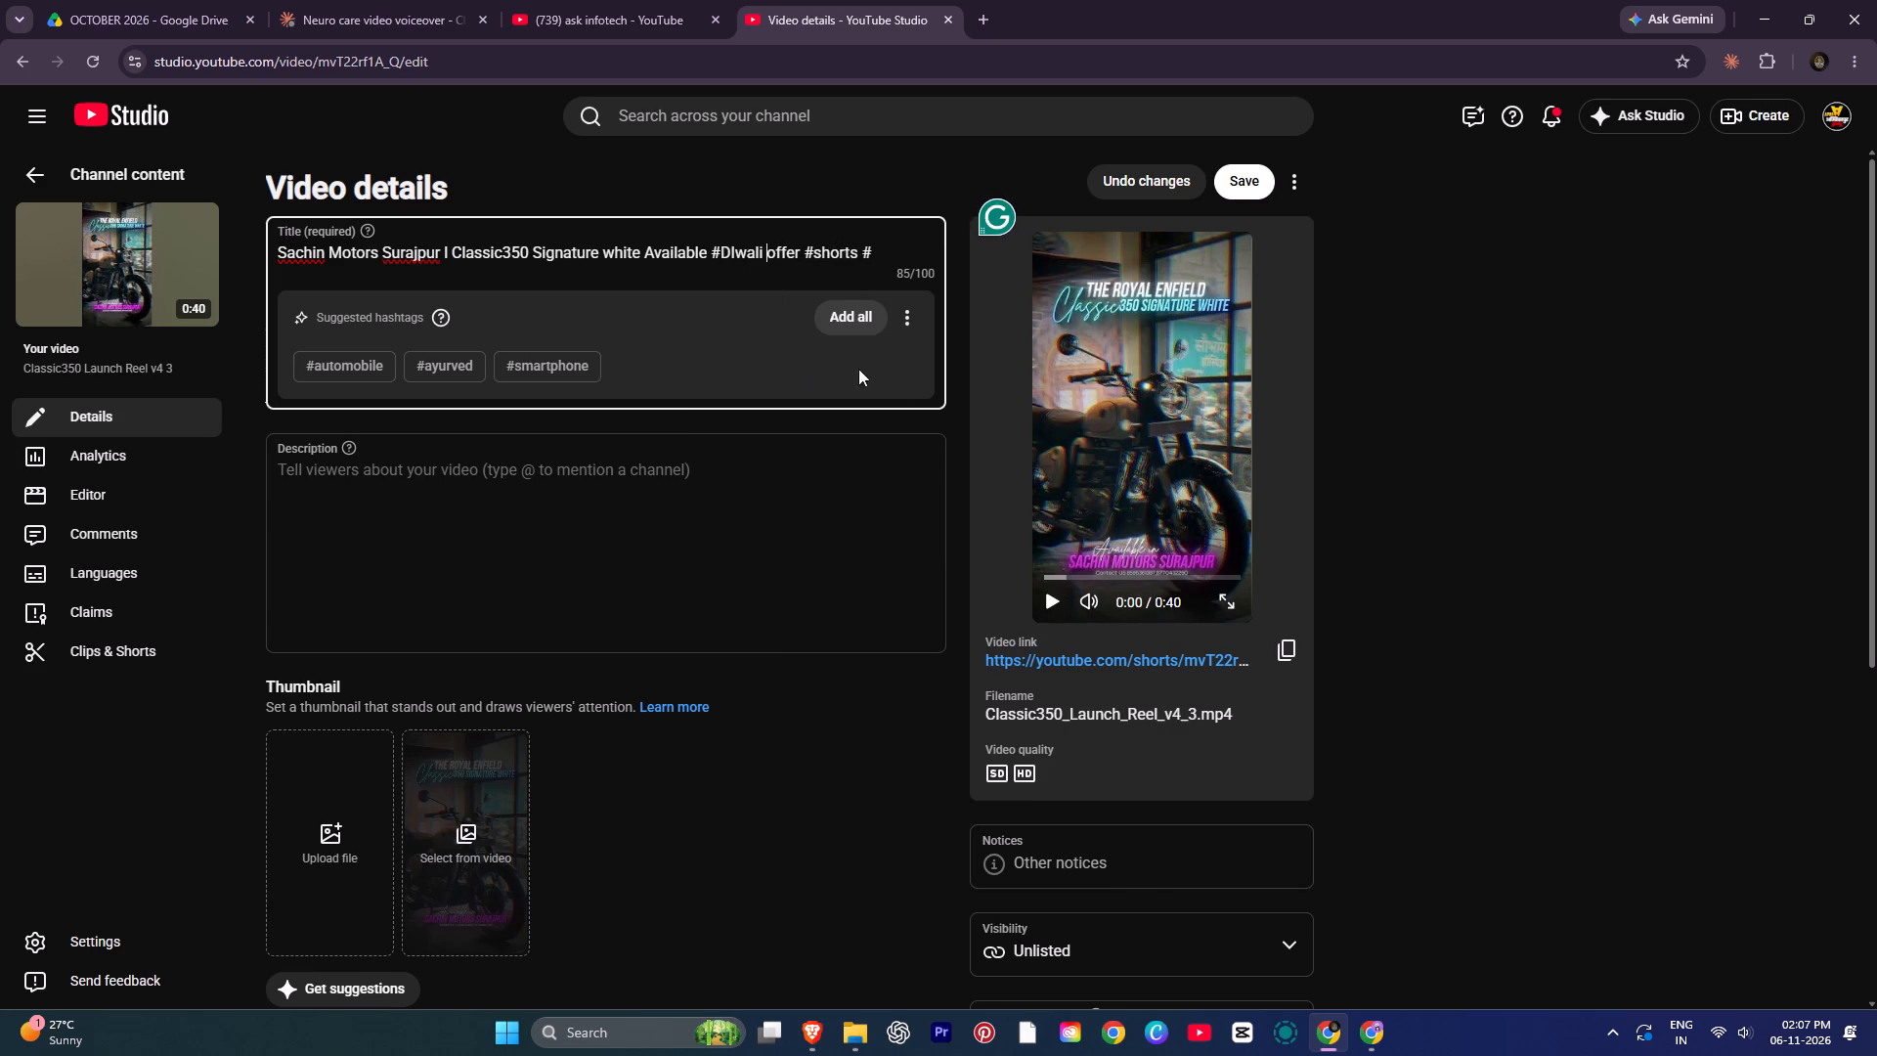
Complete the last hashtag at the end of the video title as "#Surajpur".
click(890, 250)
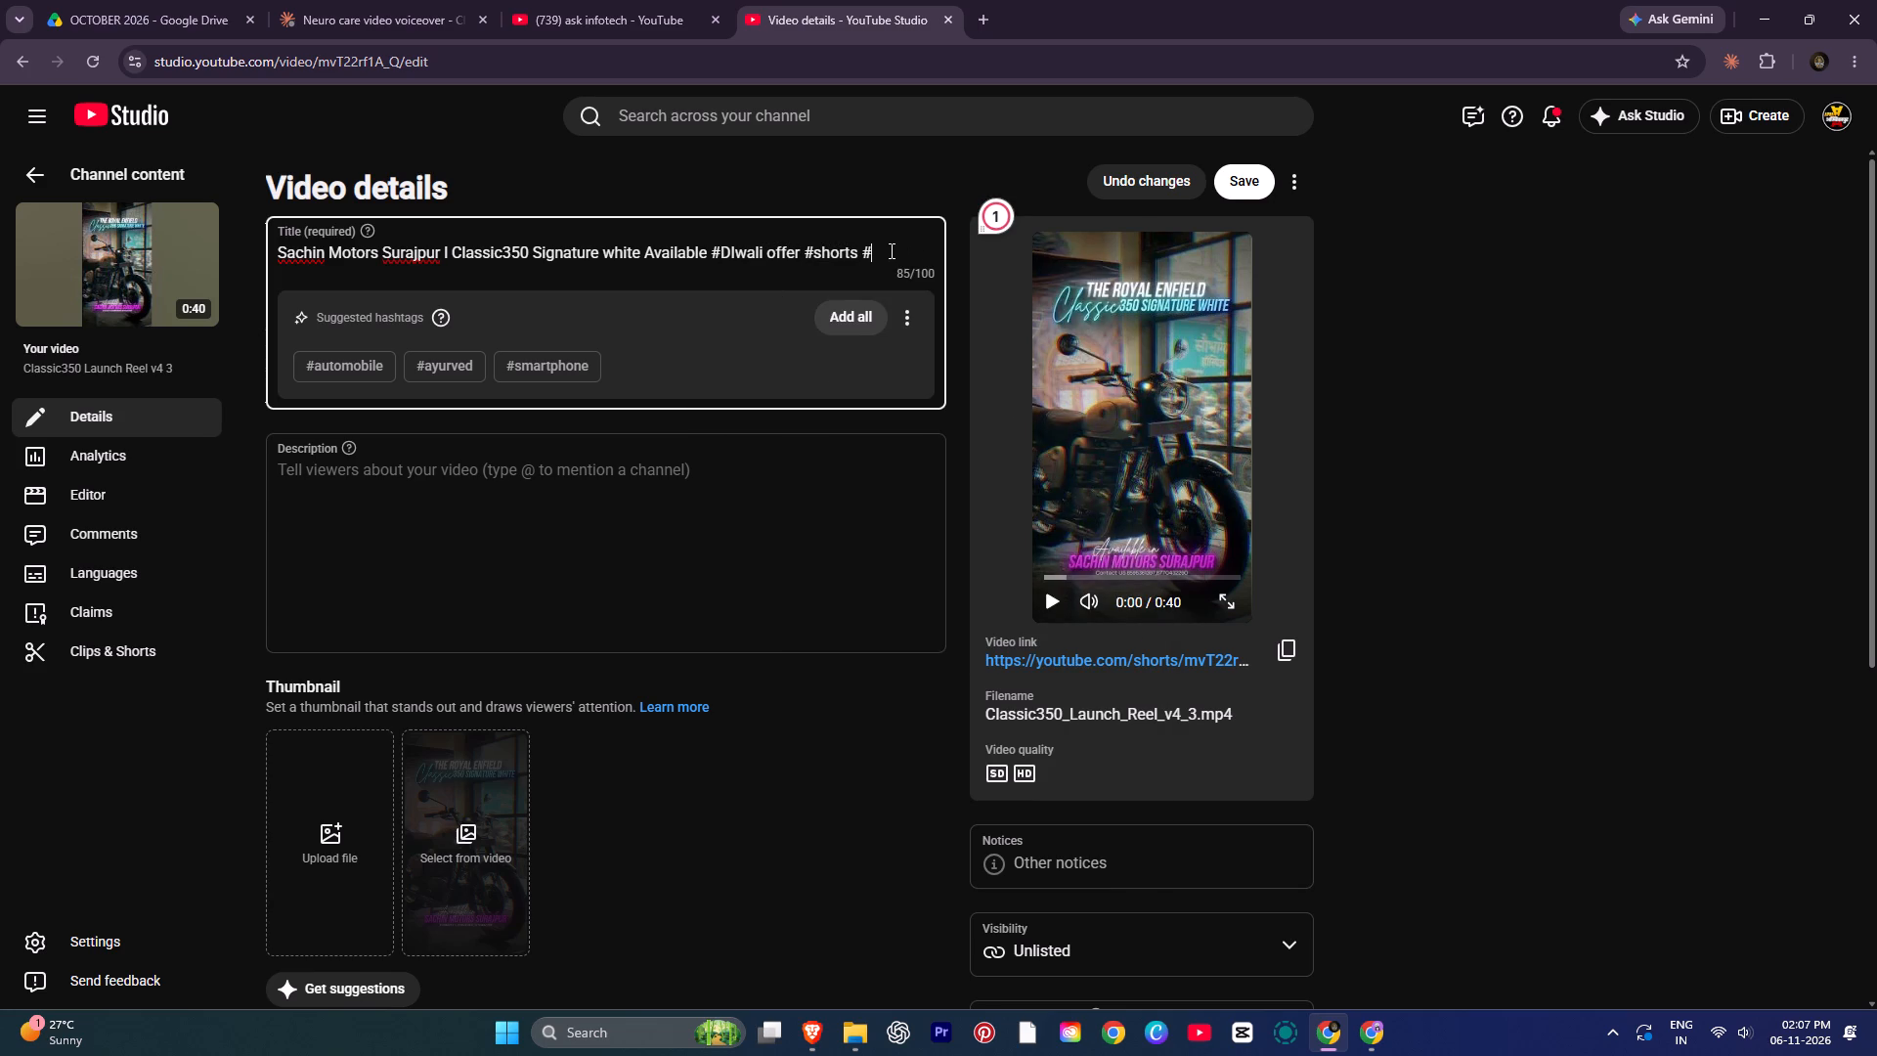
text(SUra)
key(BackSpace)
key(BackSpace)
key(BackSpace)
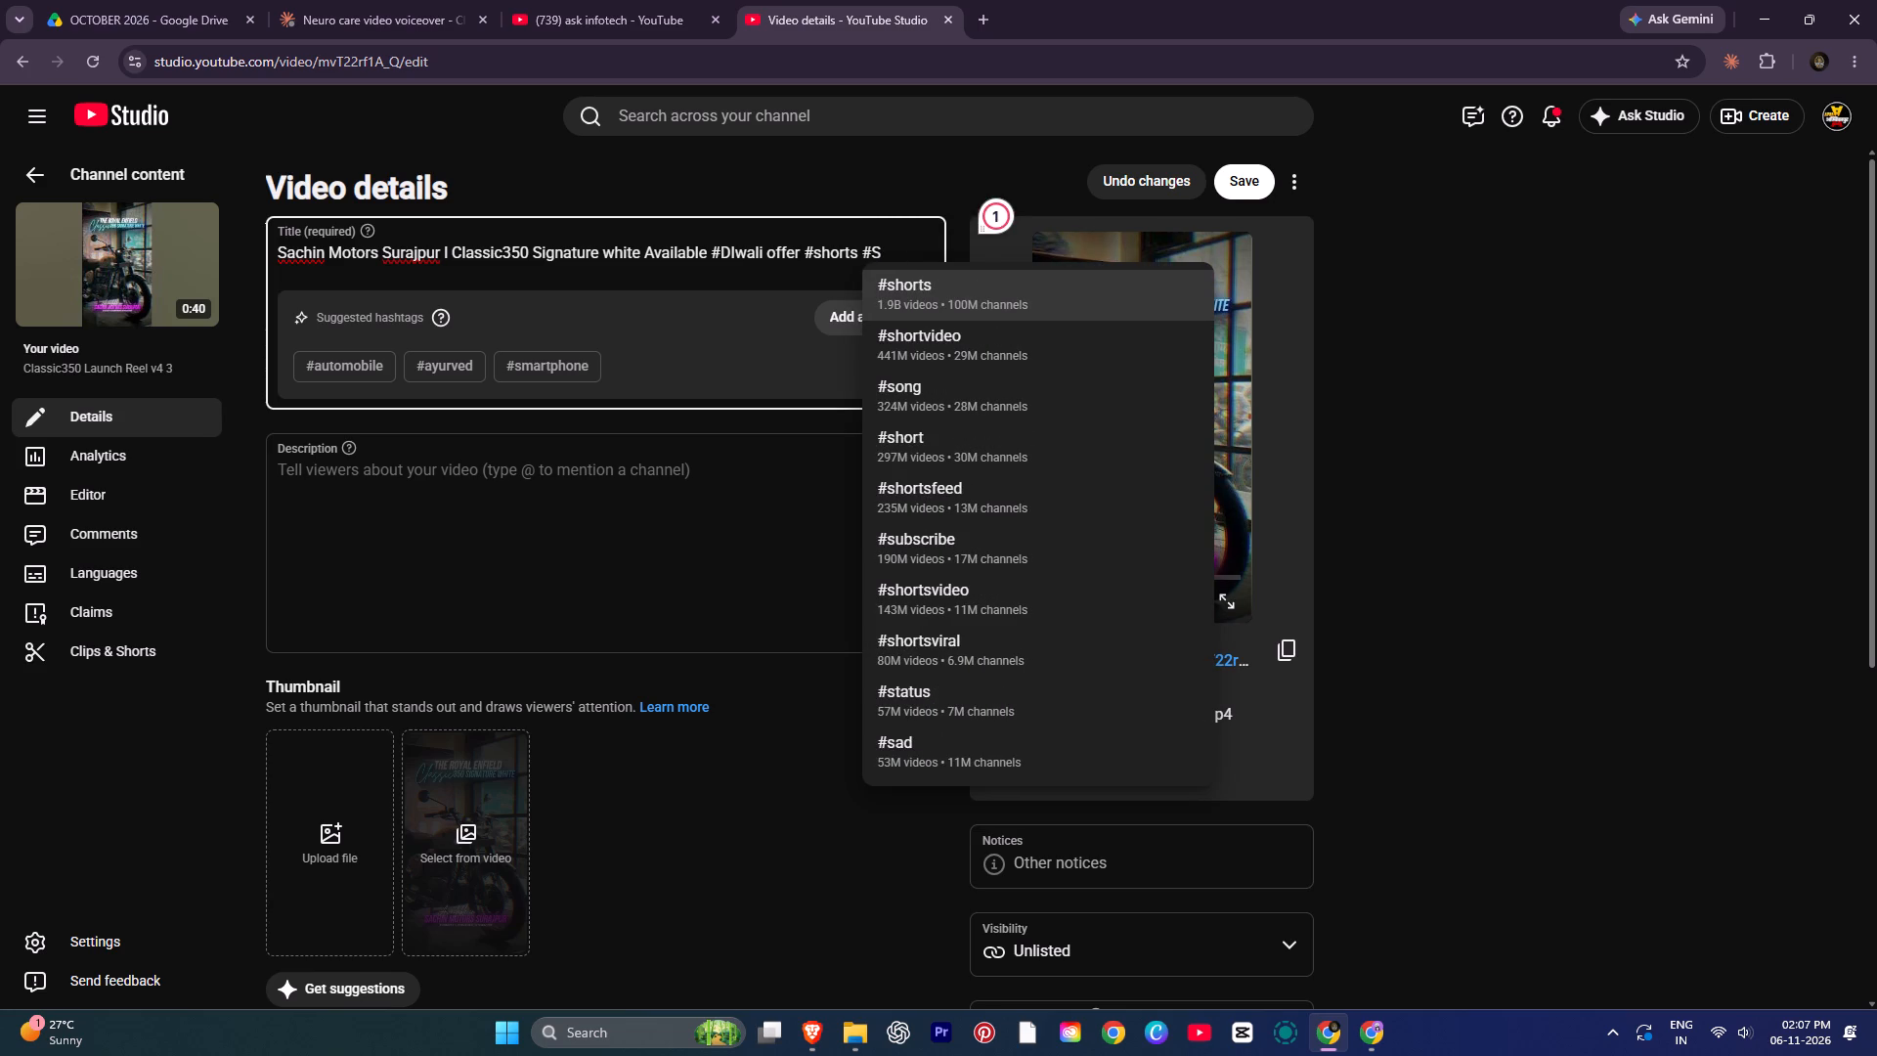
text(urah)
key(BackSpace)
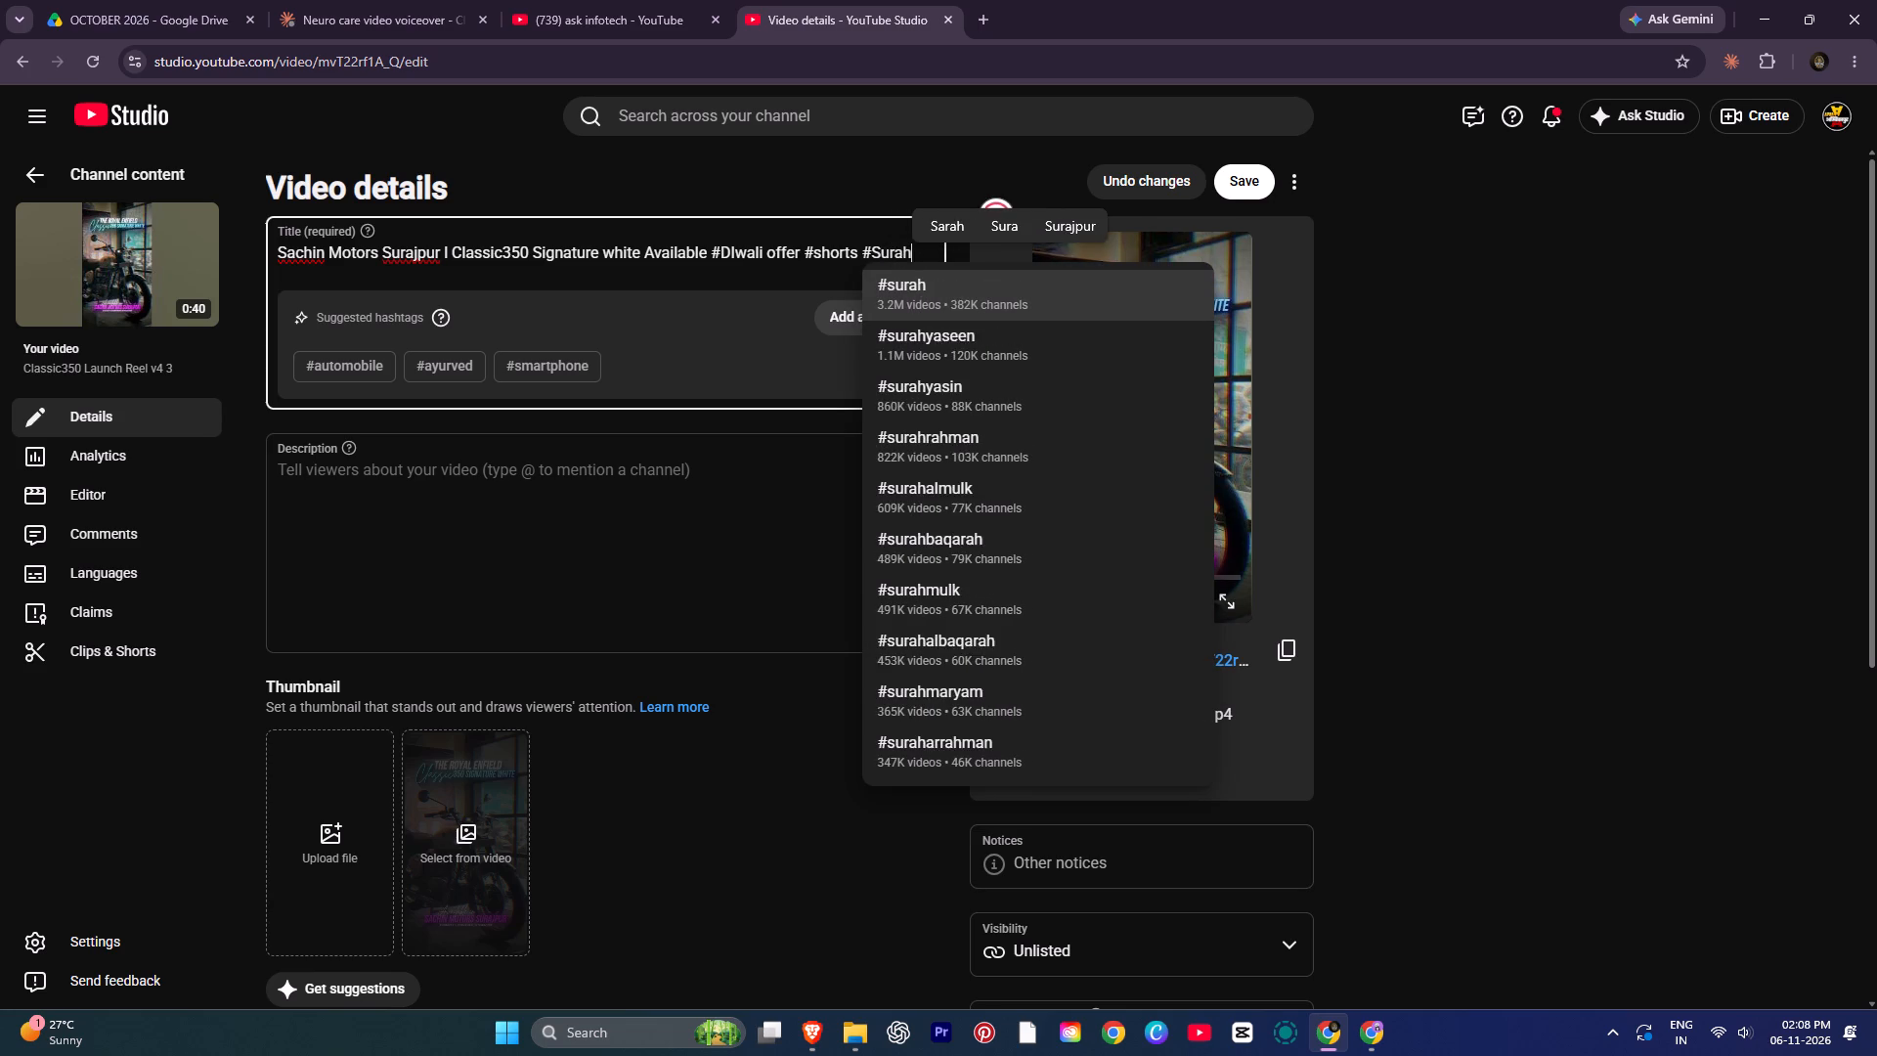
text(jpur)
key(space)
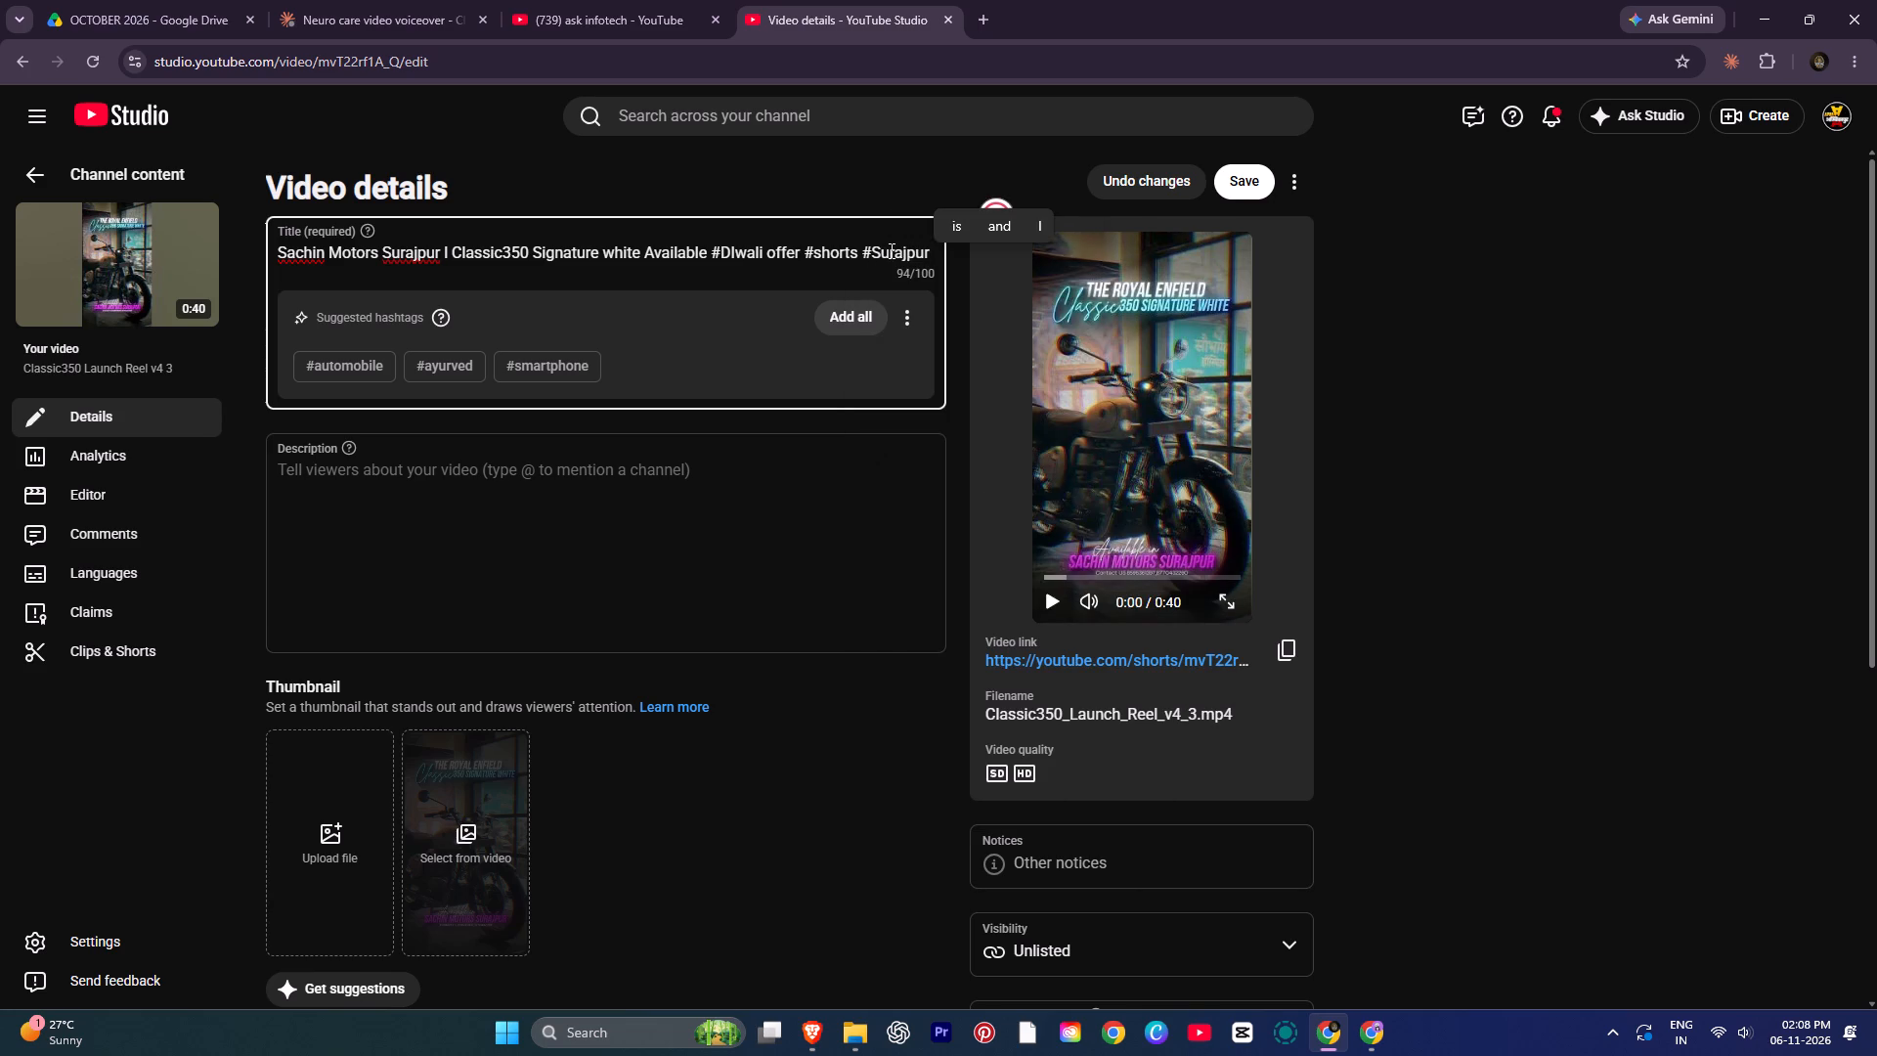
scroll(713, 614, down, 5)
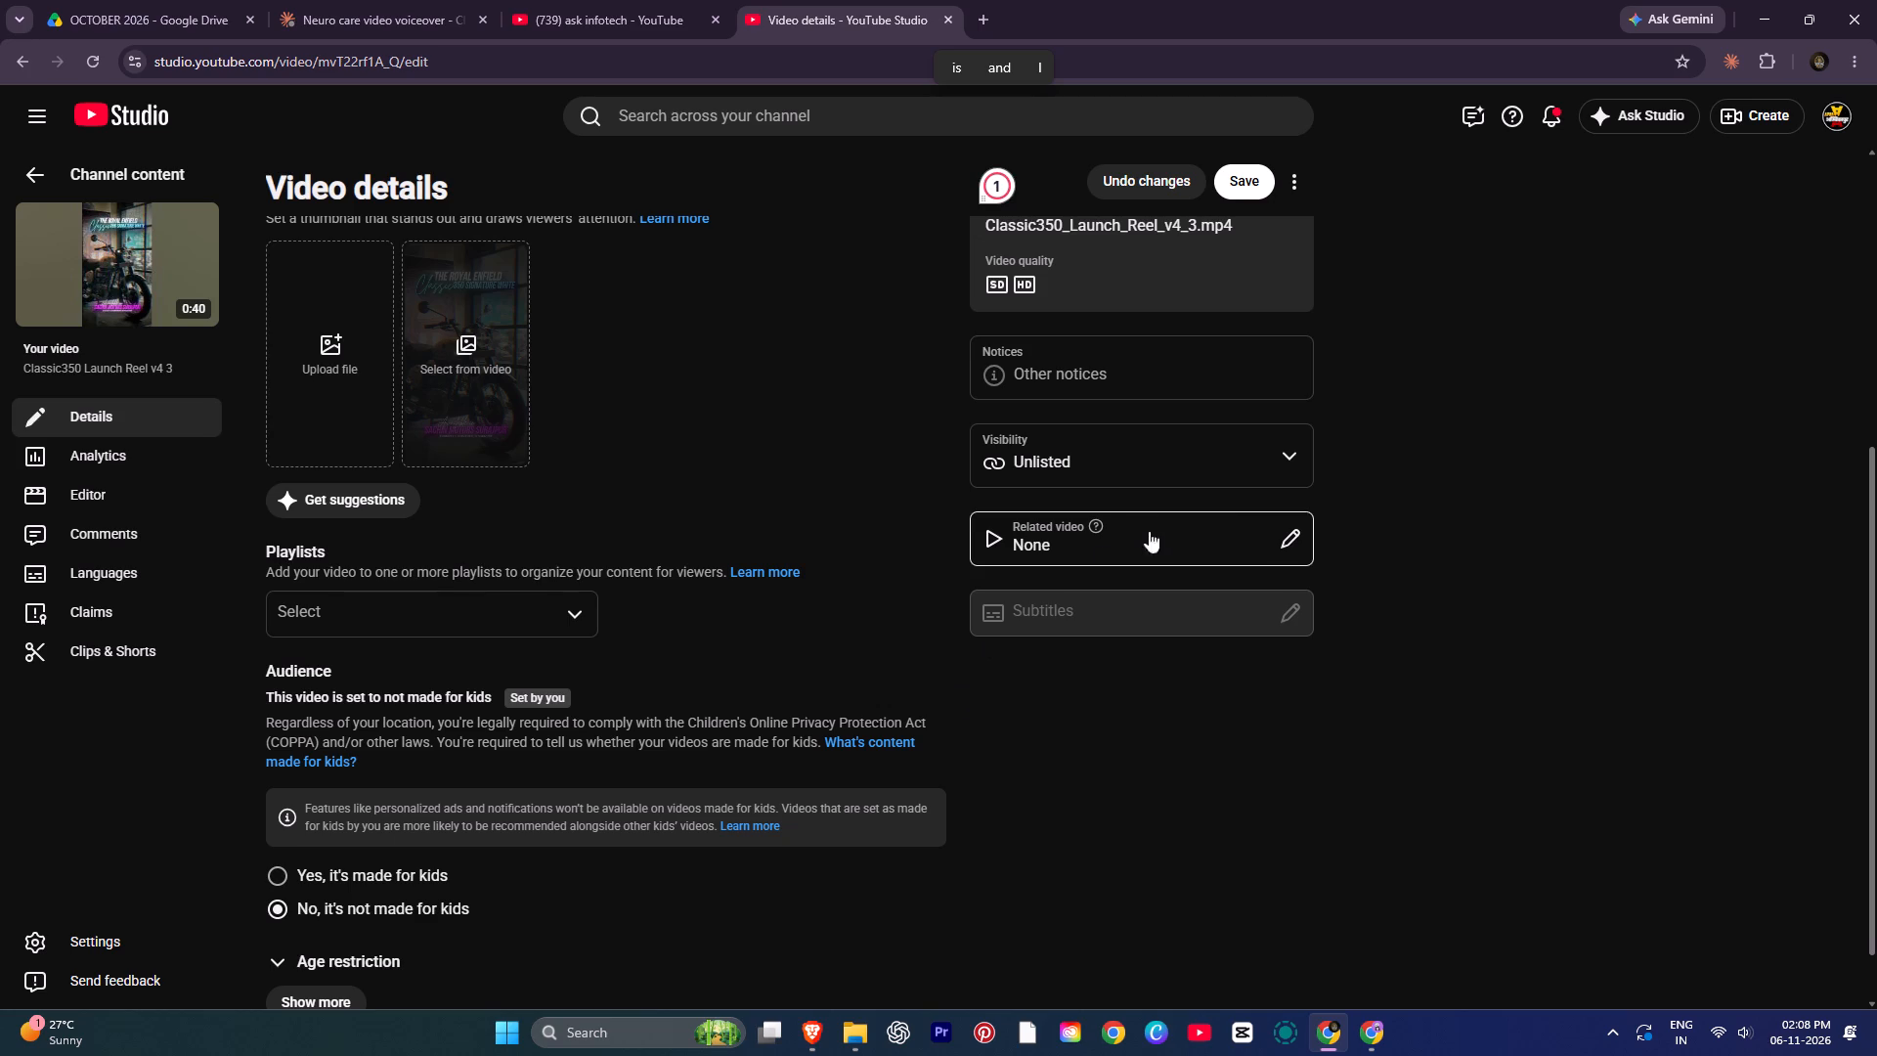
Switch the Classic350 video's visibility from unlisted to scheduled as public, with Nov 6, 2026 as the date.
click(1242, 462)
click(1133, 517)
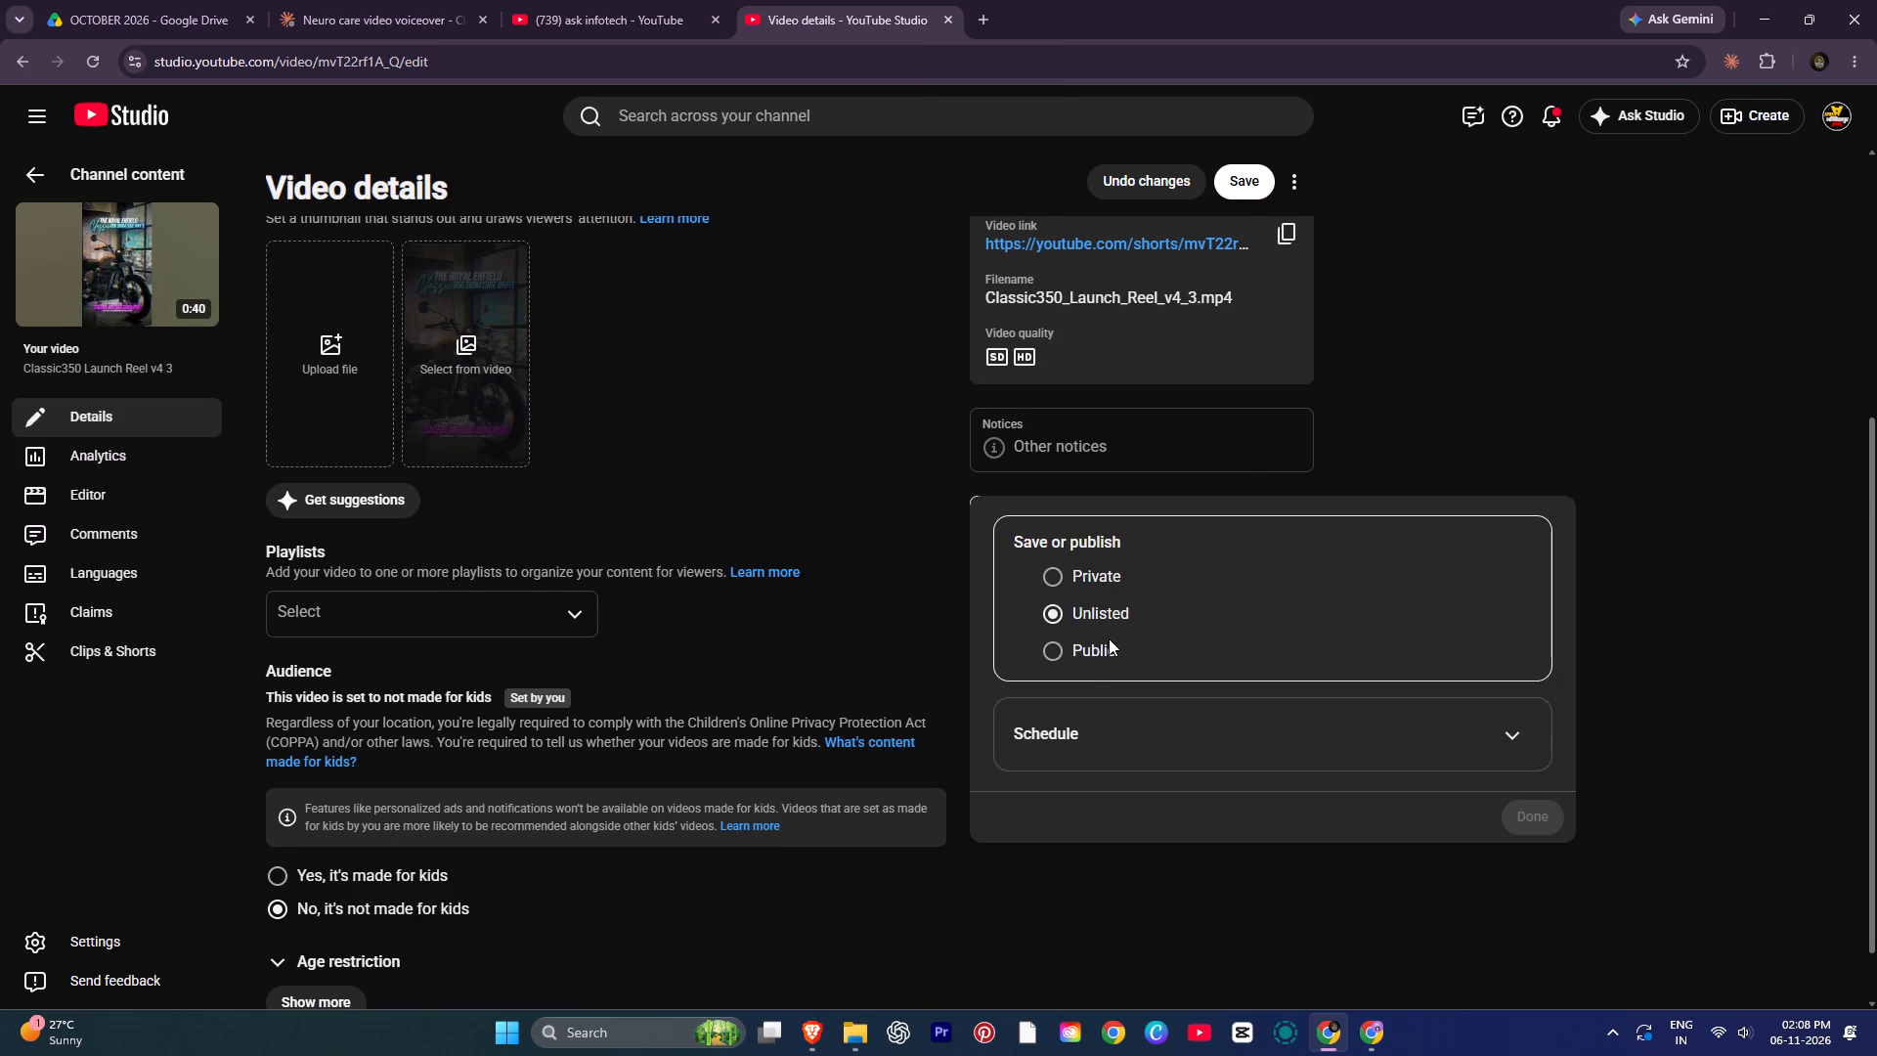
click(1160, 726)
click(1089, 702)
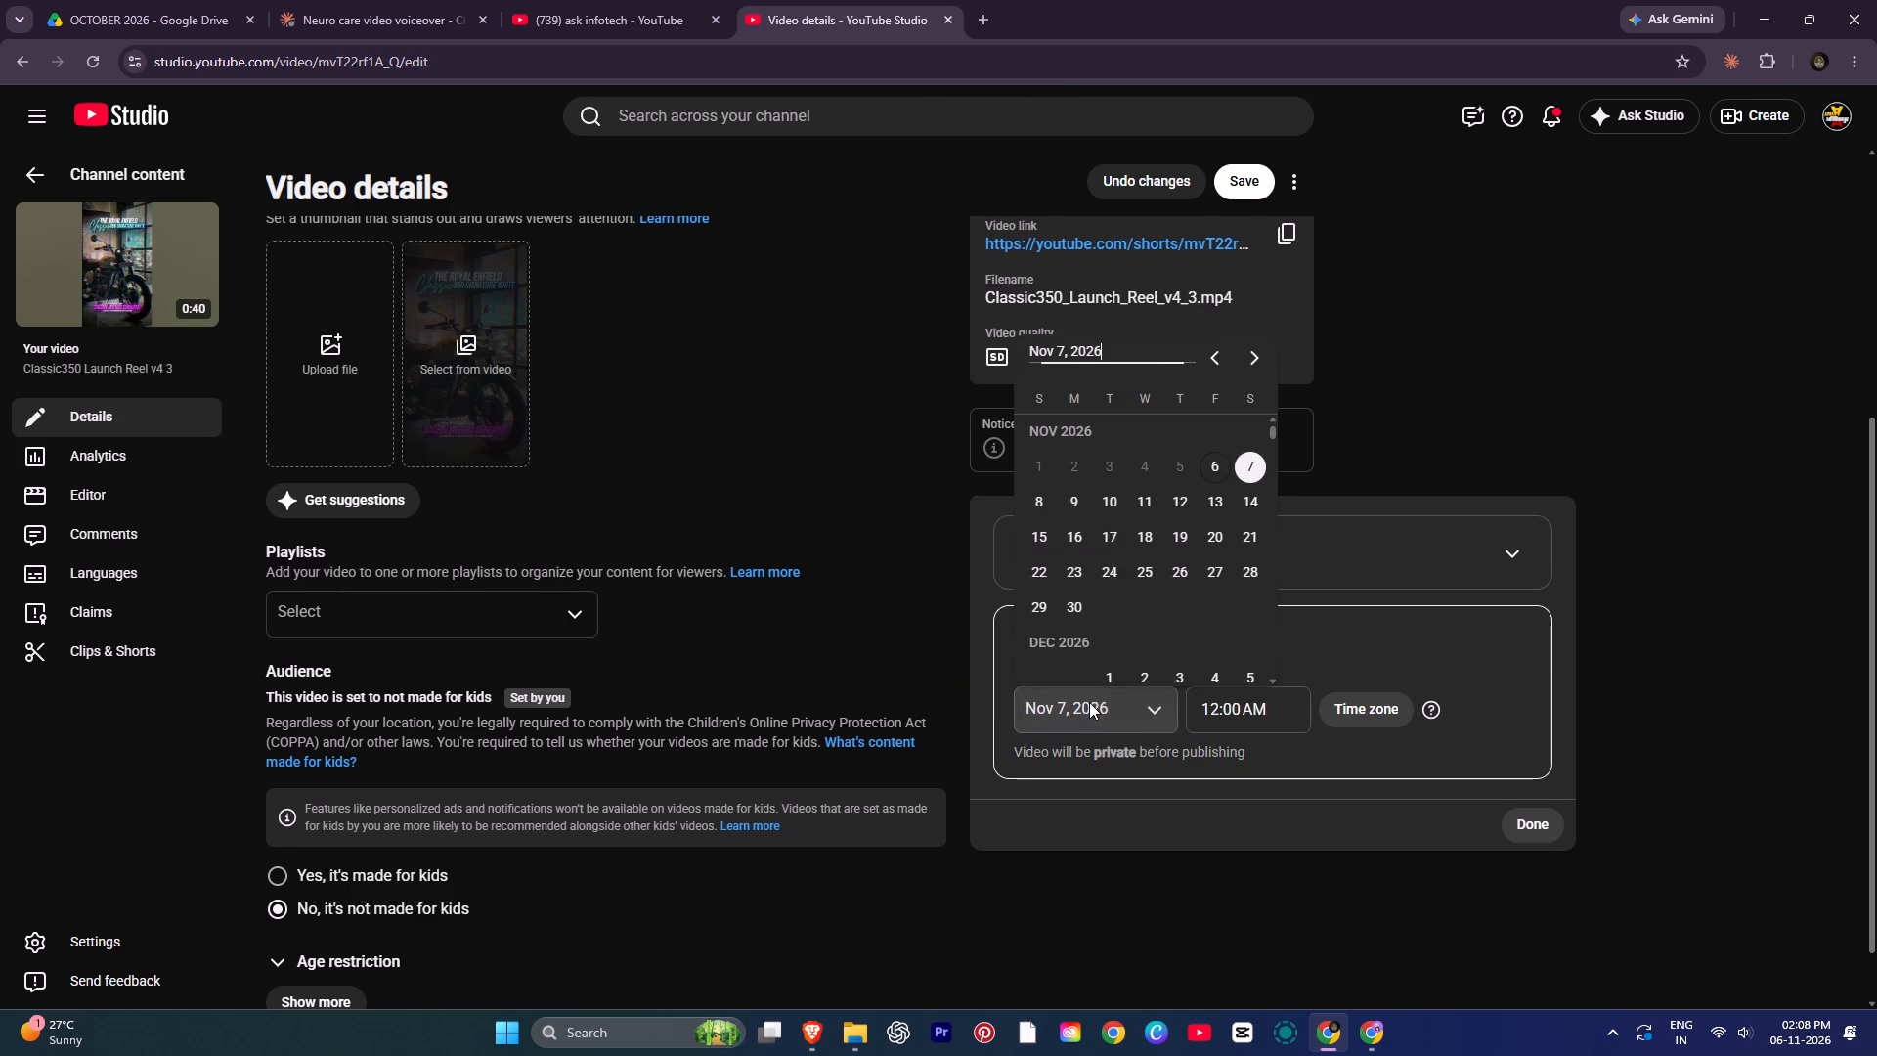
click(1213, 470)
Set the scheduled publishing time to 3:30 PM and apply the visibility schedule.
click(1245, 704)
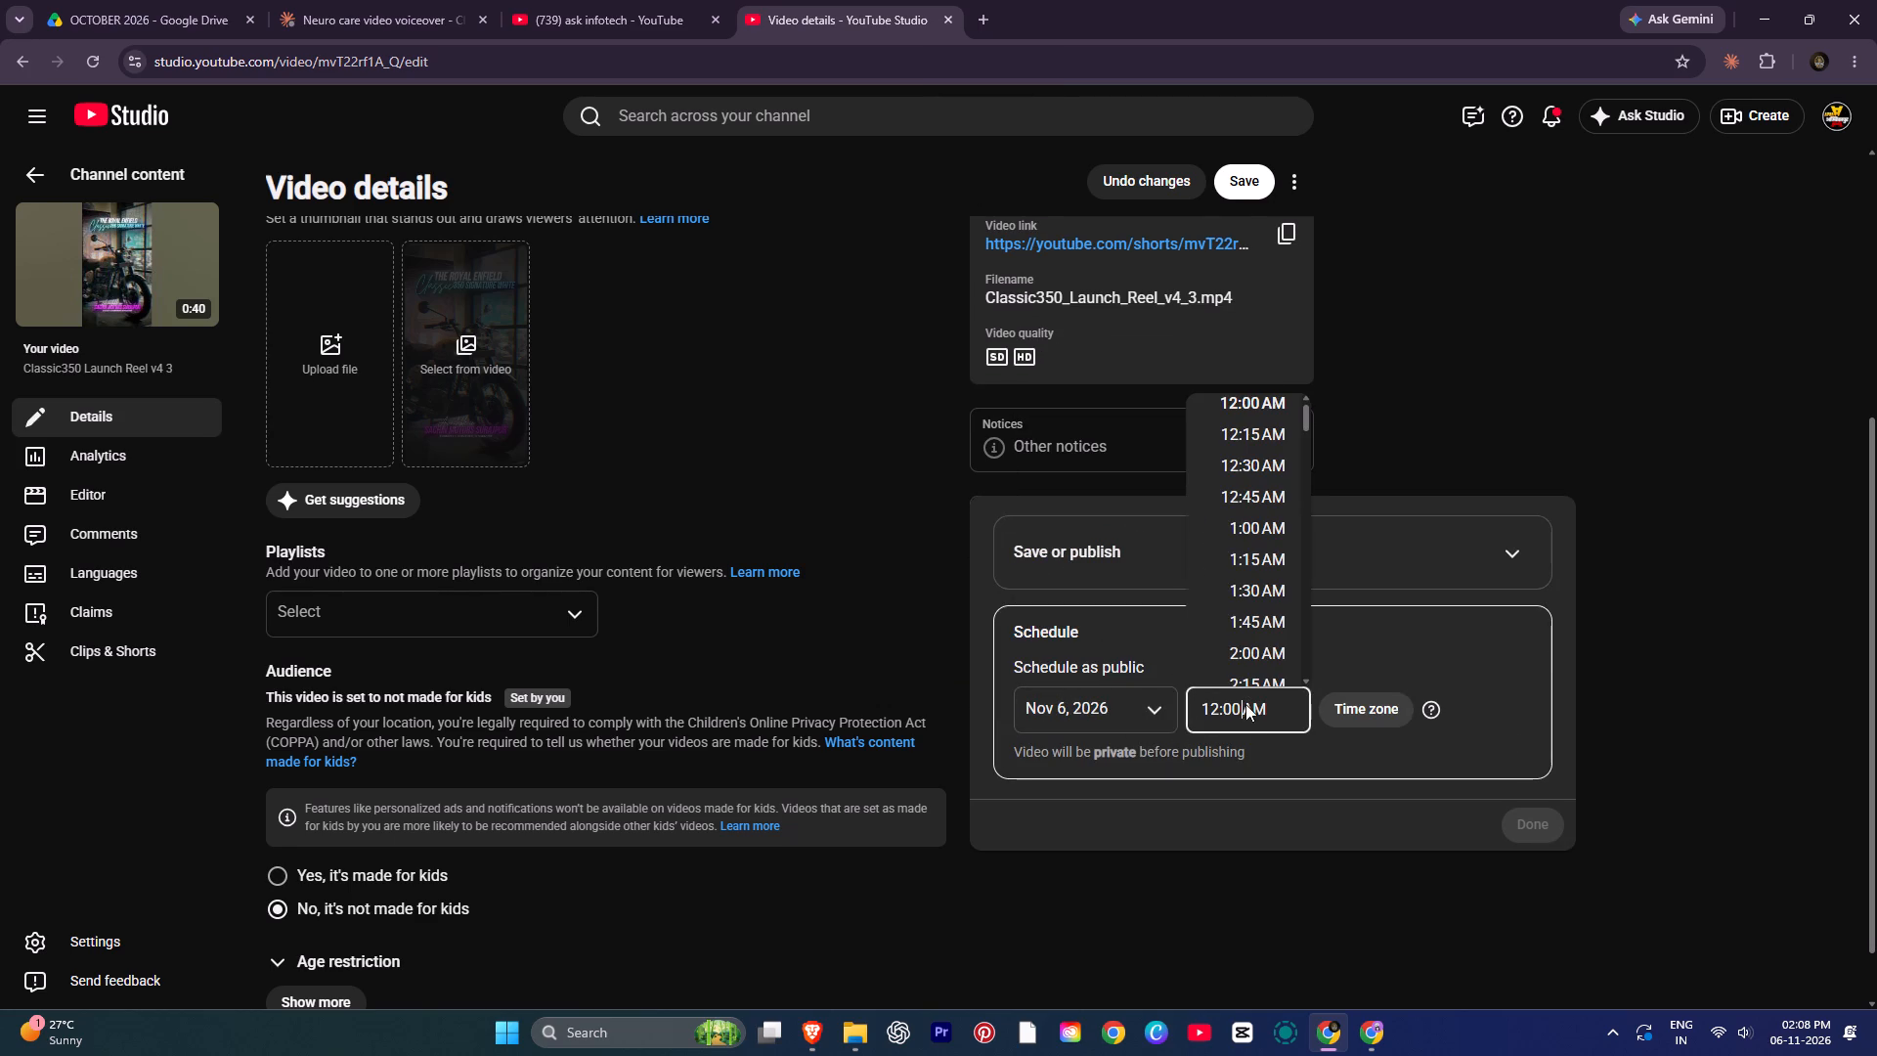
scroll(1251, 590, up, 3)
scroll(1251, 590, down, 1)
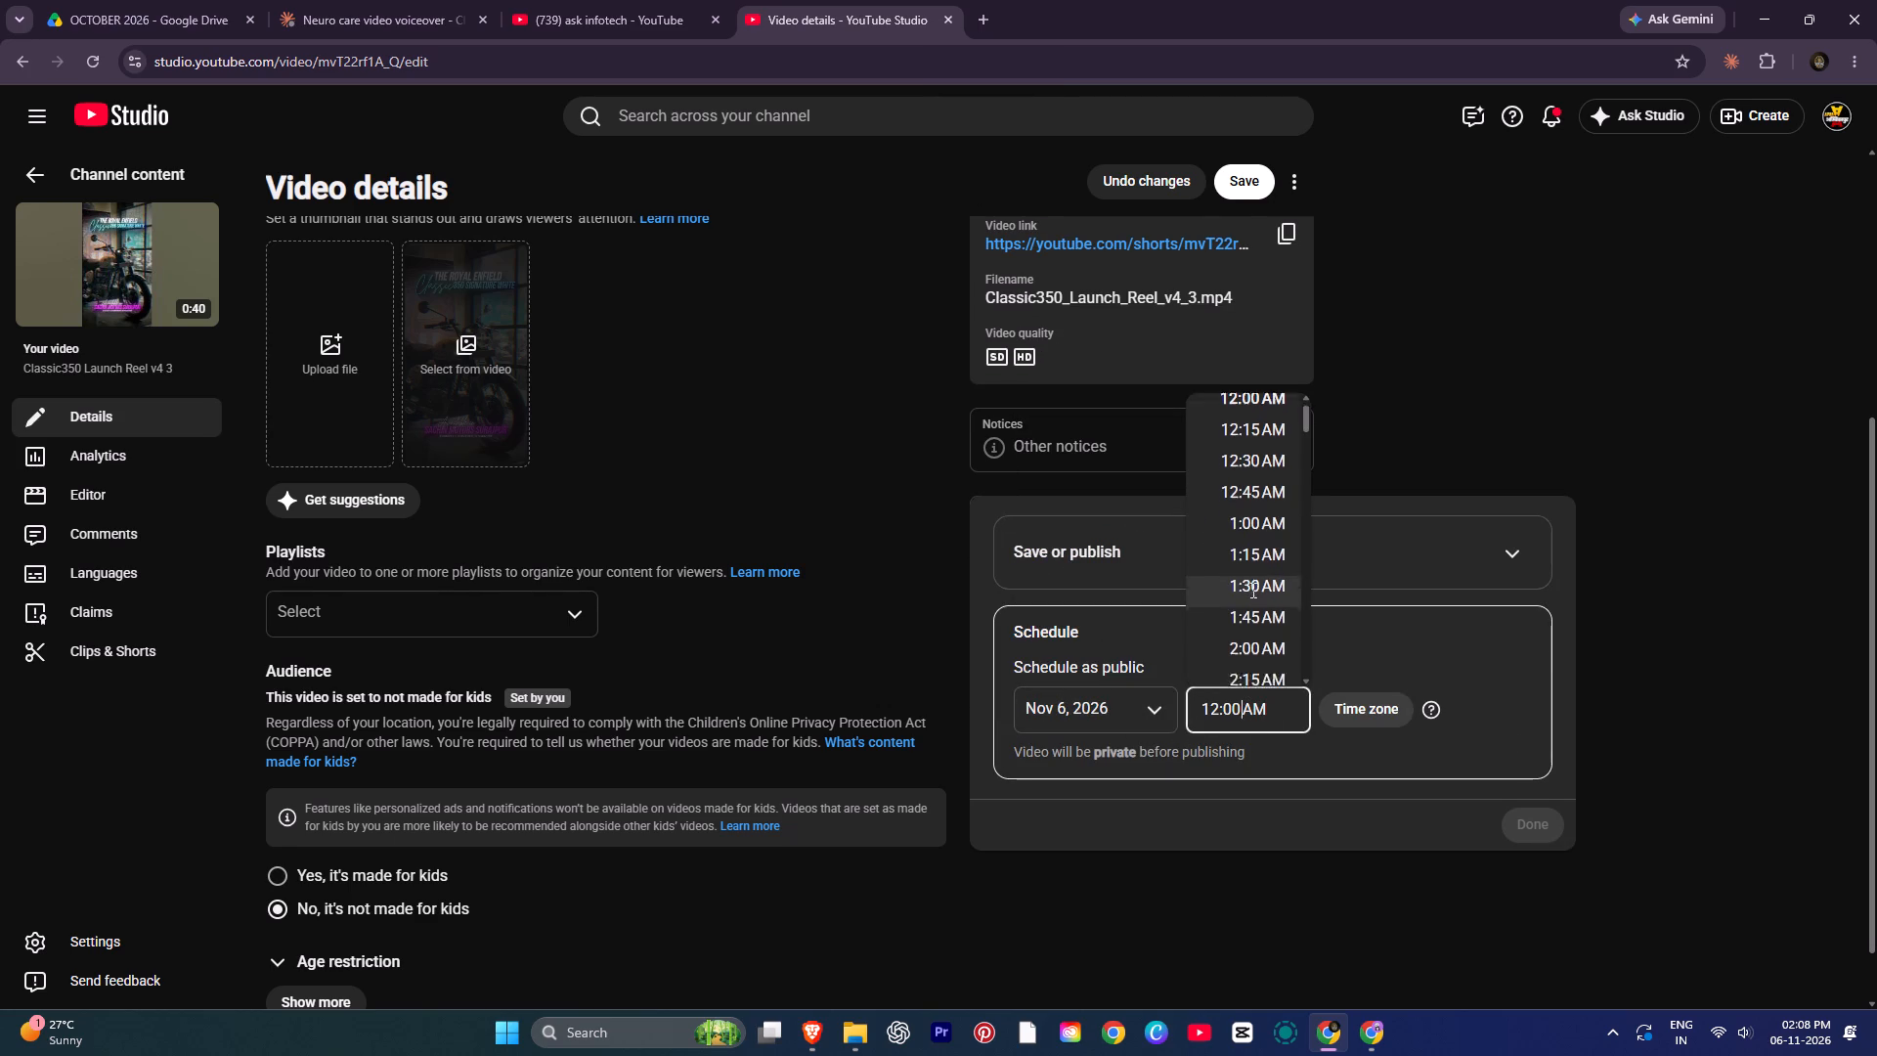
scroll(1251, 590, down, 3)
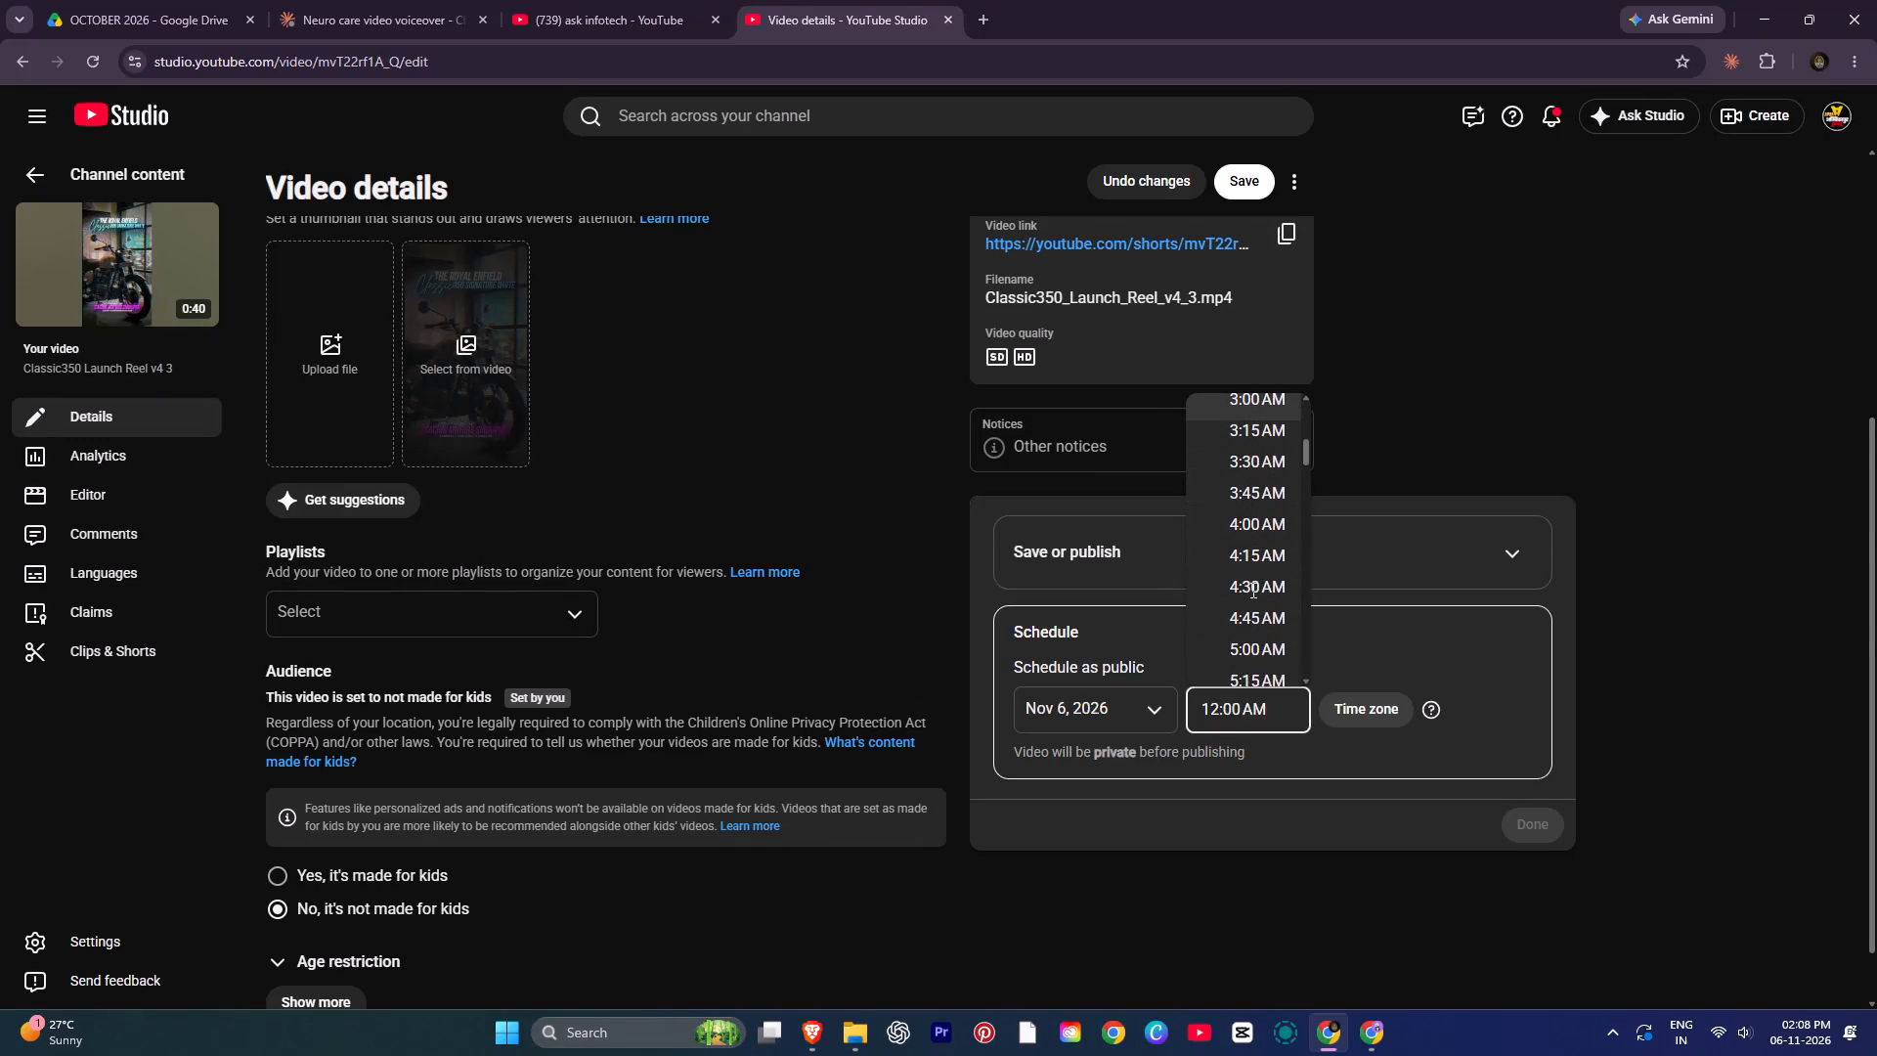
scroll(1251, 592, down, 1)
scroll(1251, 592, up, 2)
scroll(1251, 592, down, 4)
scroll(1251, 592, up, 1)
scroll(1251, 592, down, 10)
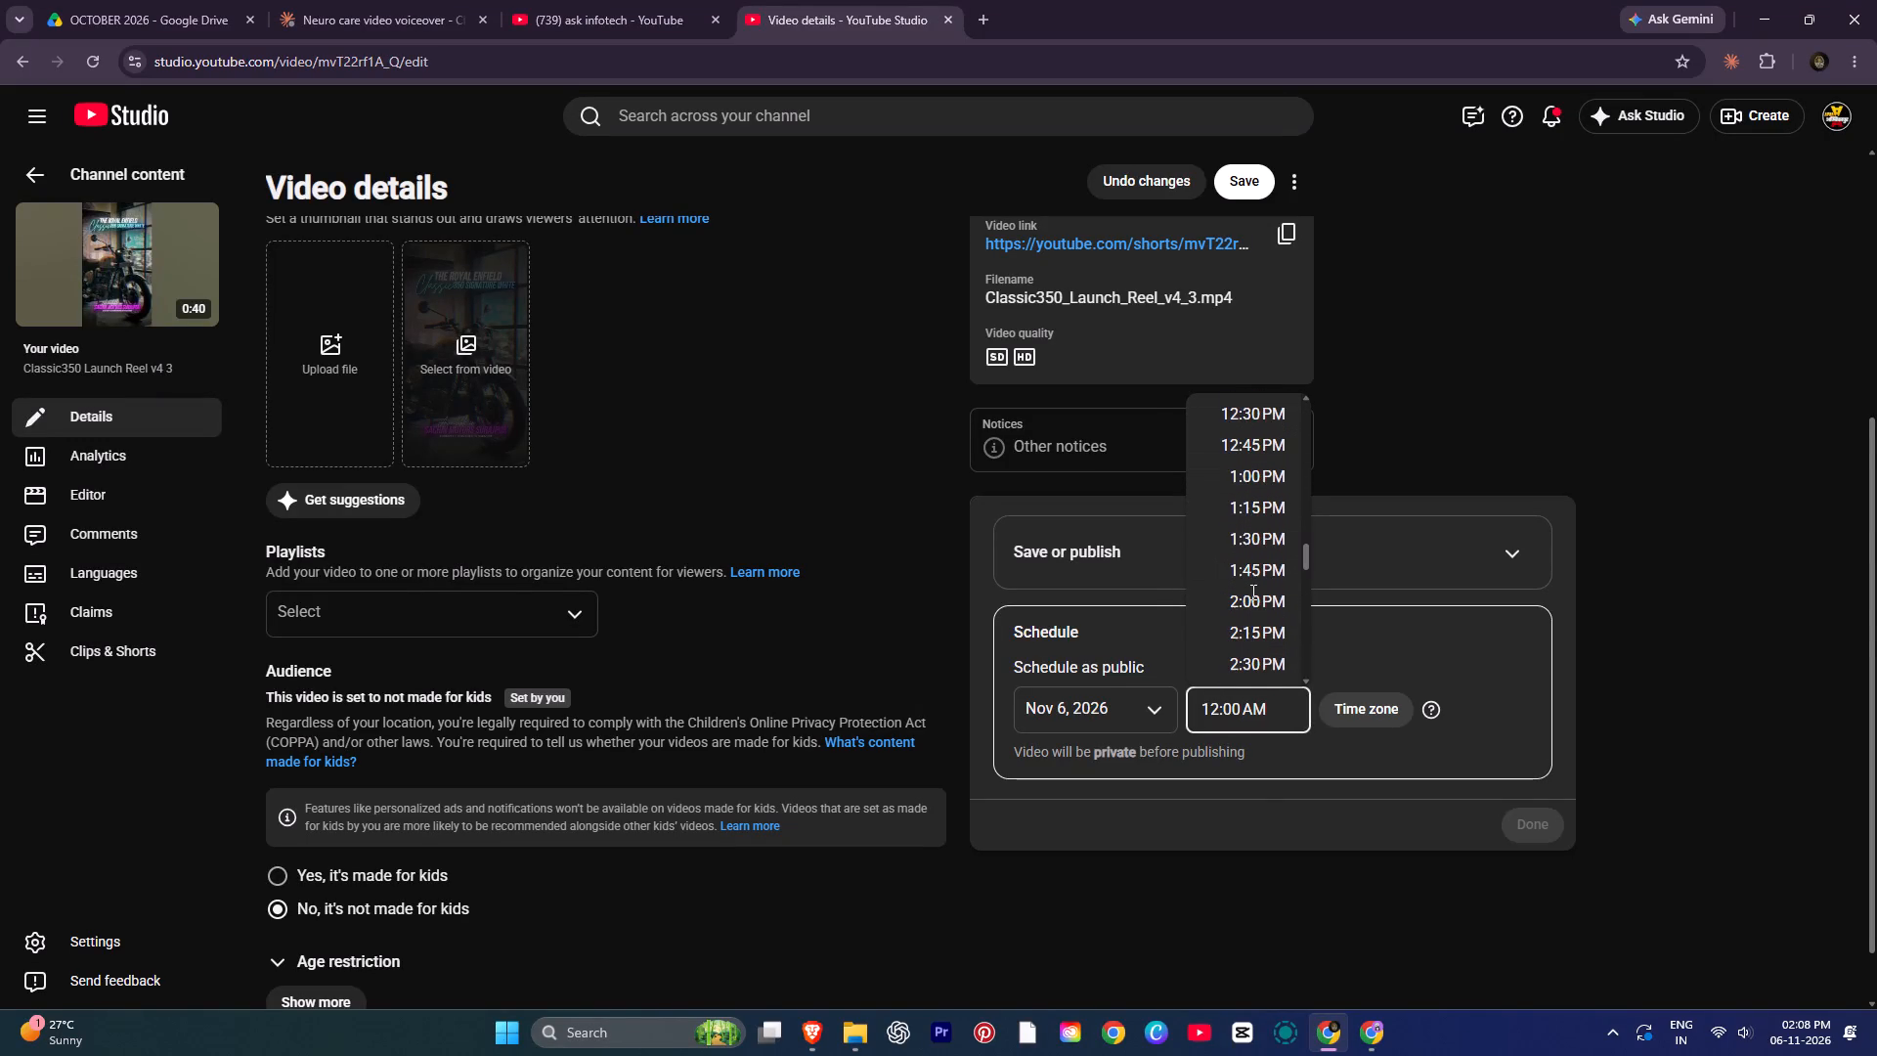
scroll(1251, 592, down, 2)
click(1208, 594)
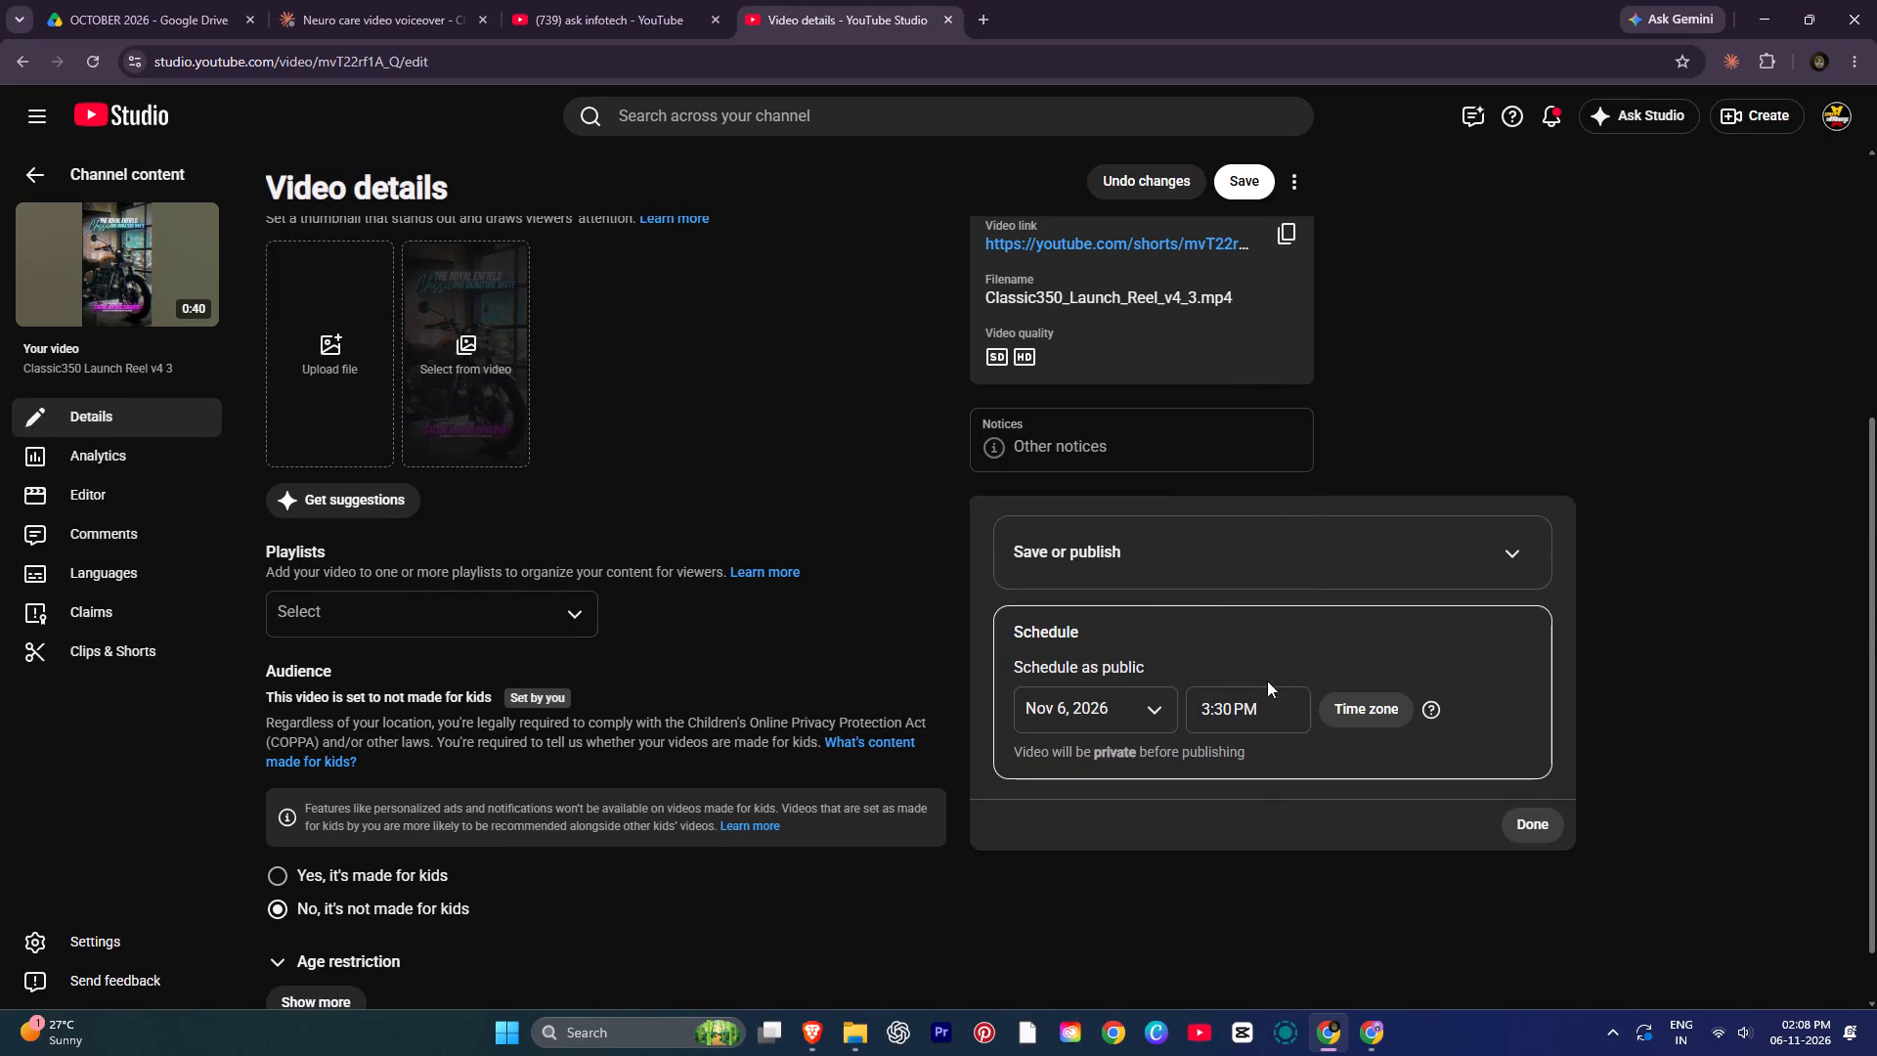
click(1528, 831)
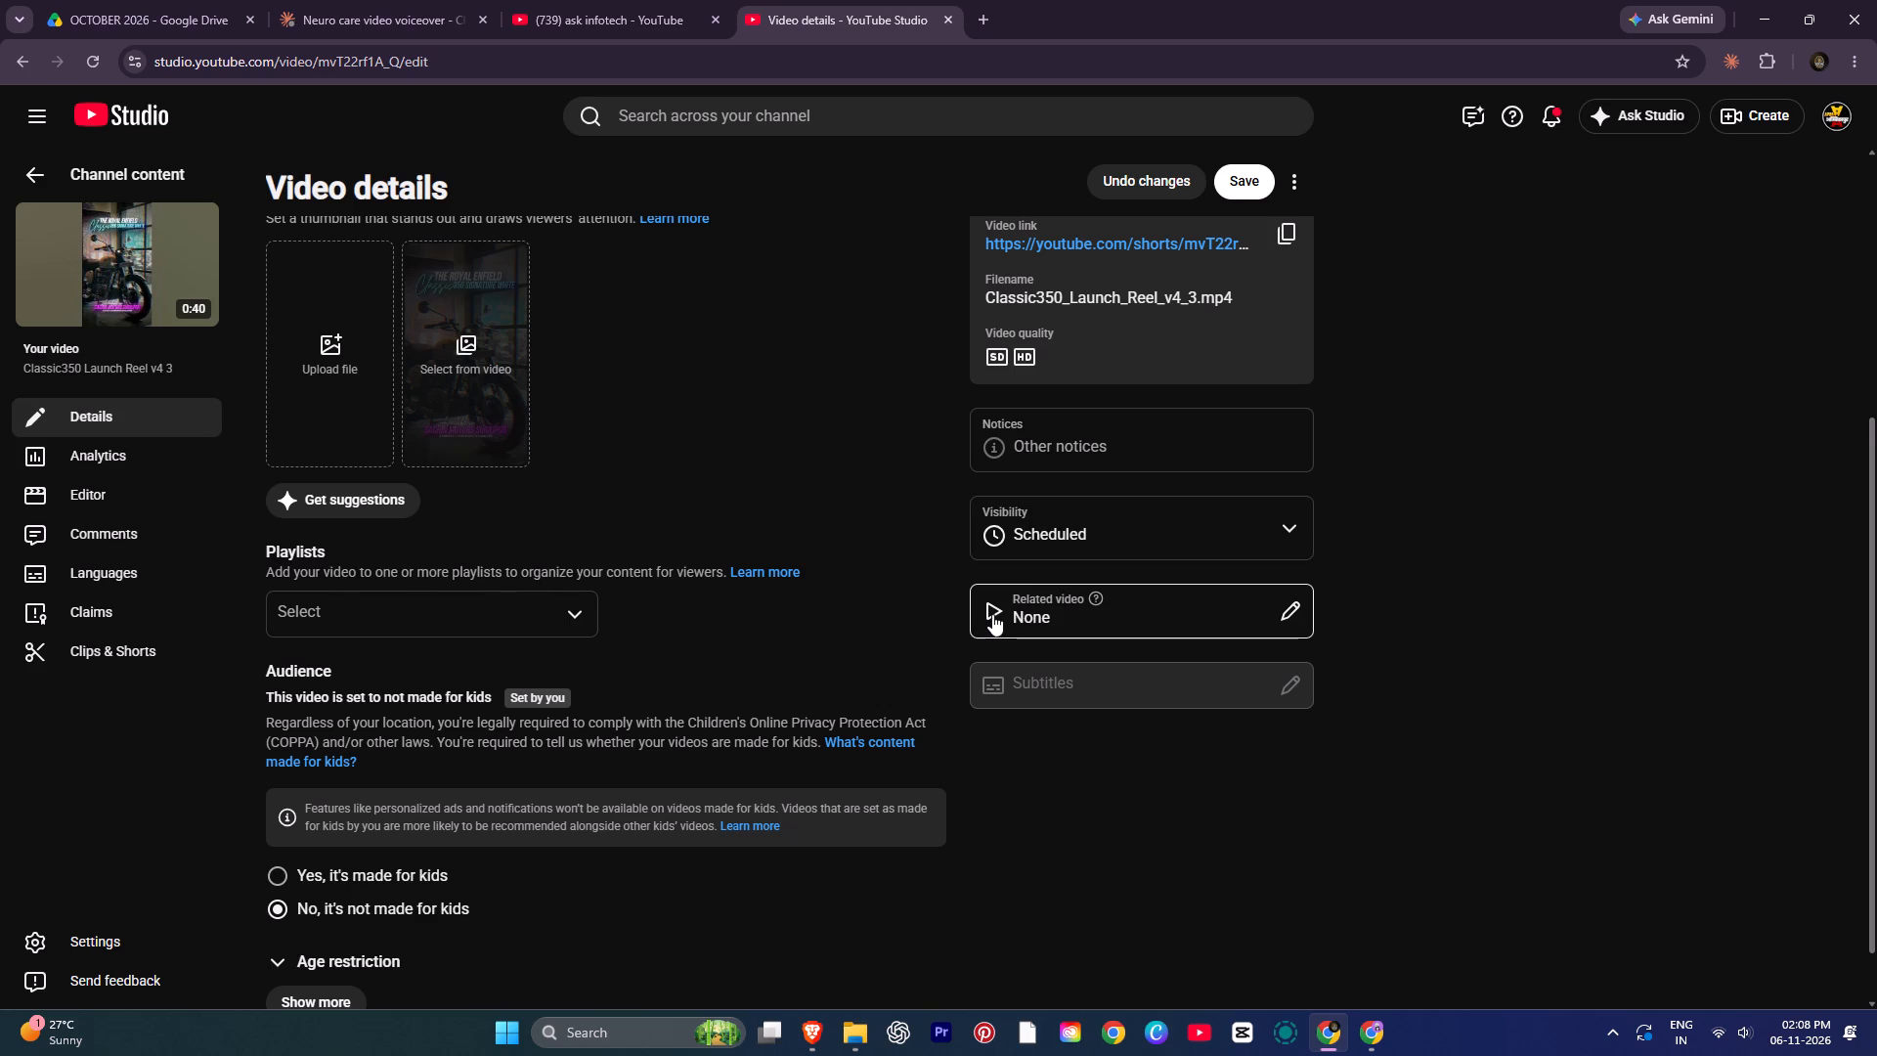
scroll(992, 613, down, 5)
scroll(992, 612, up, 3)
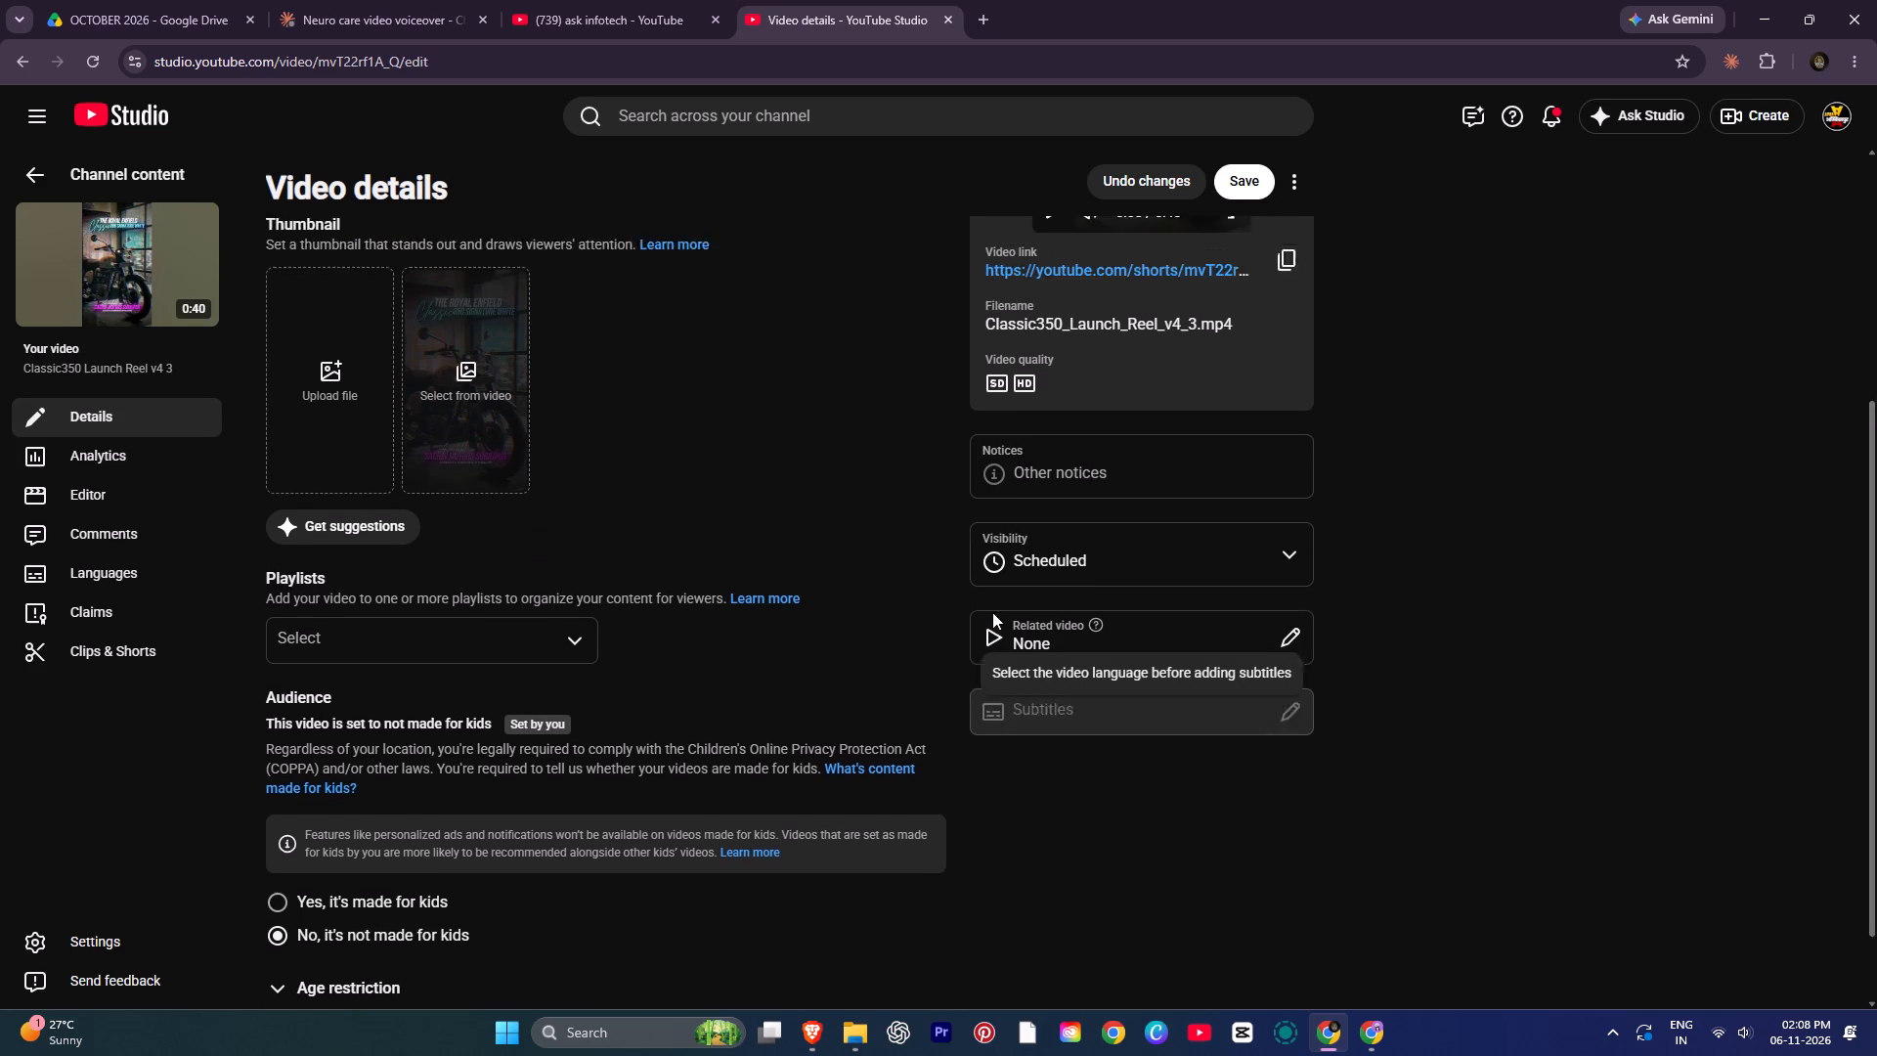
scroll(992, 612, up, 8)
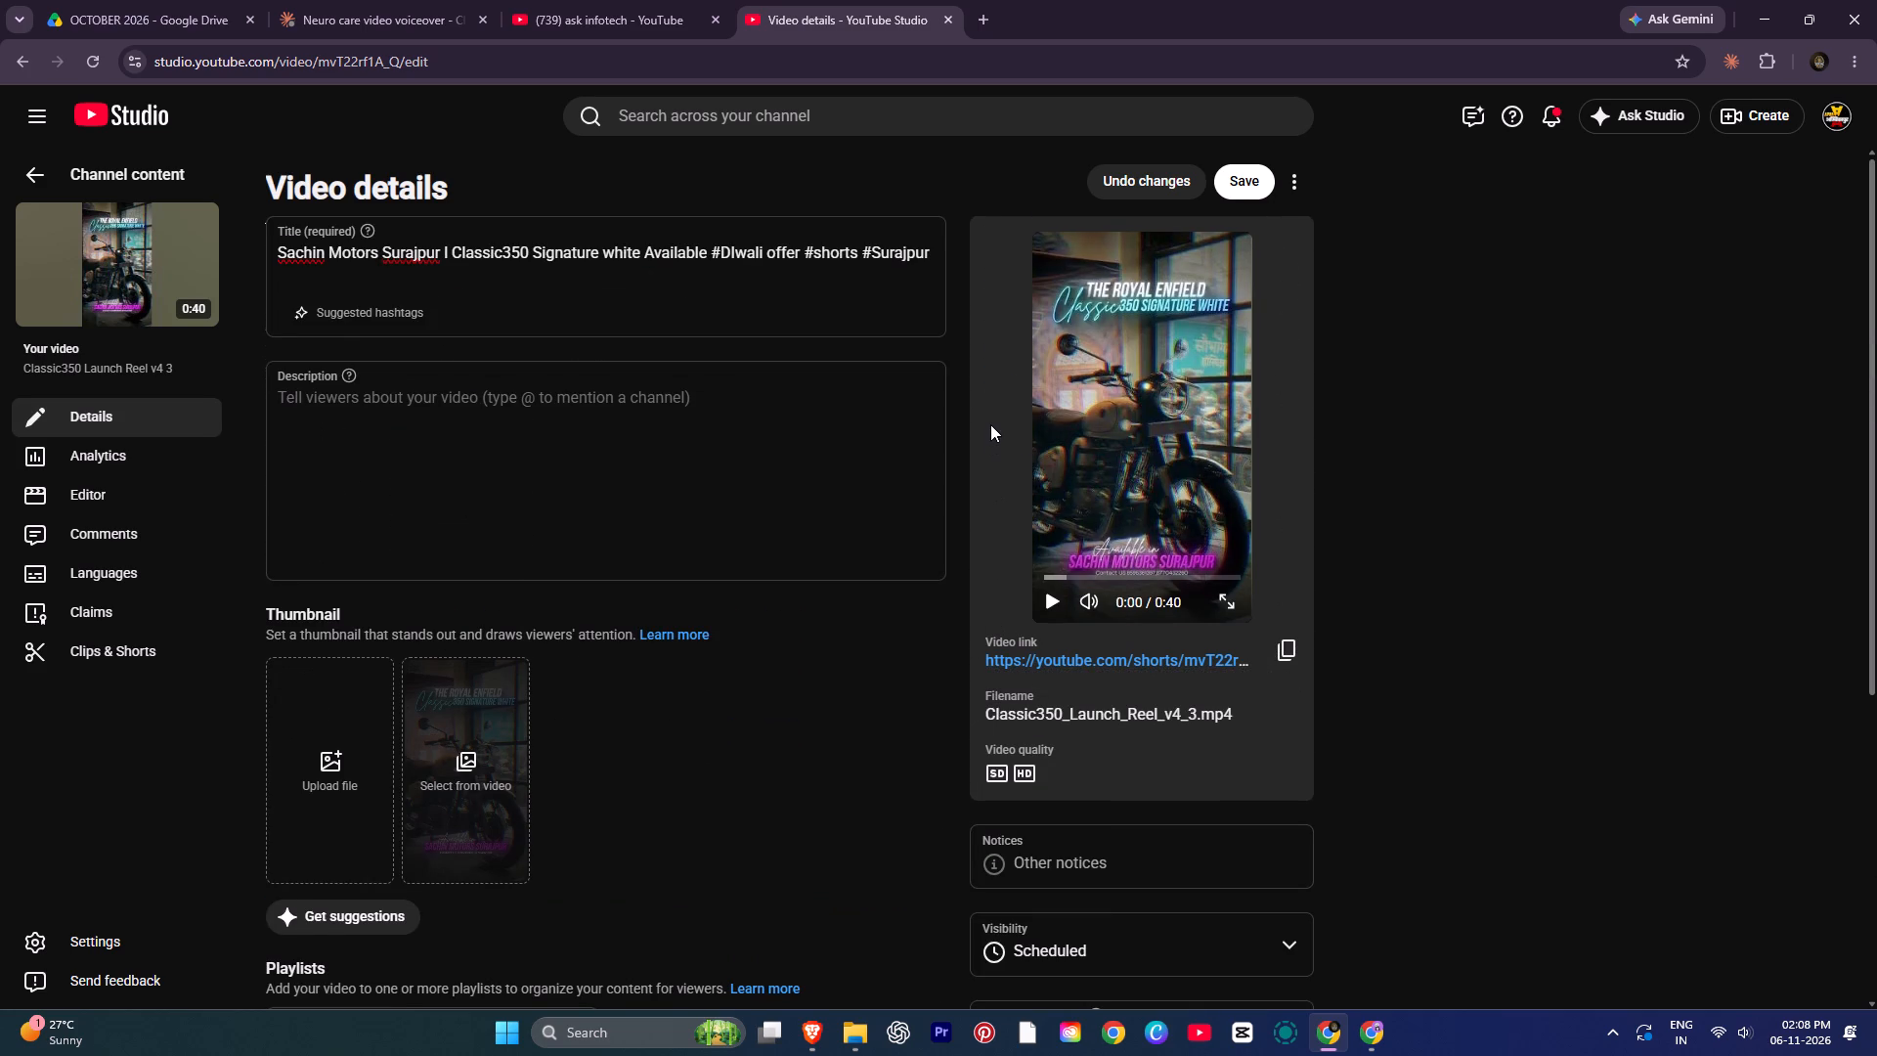
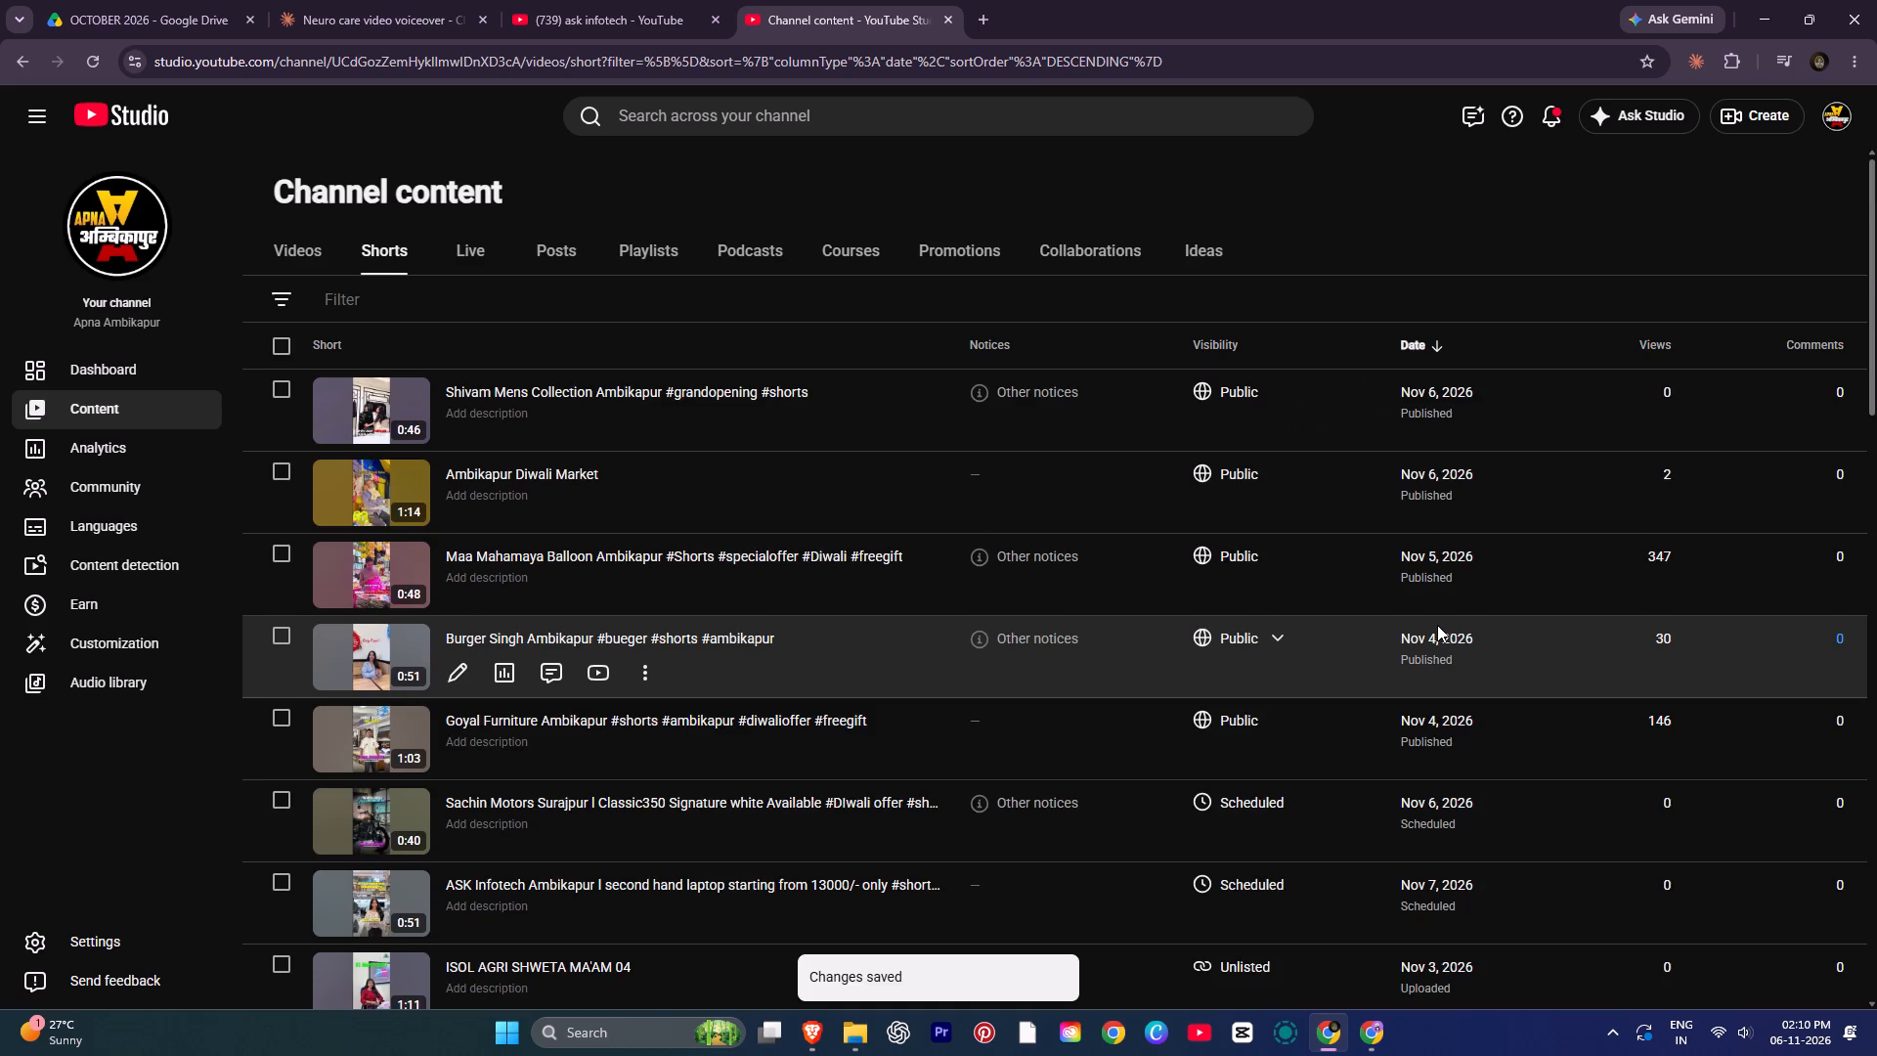
scroll(1437, 625, down, 3)
scroll(1286, 653, down, 2)
scroll(1286, 653, up, 2)
scroll(1286, 653, down, 6)
scroll(1286, 653, up, 2)
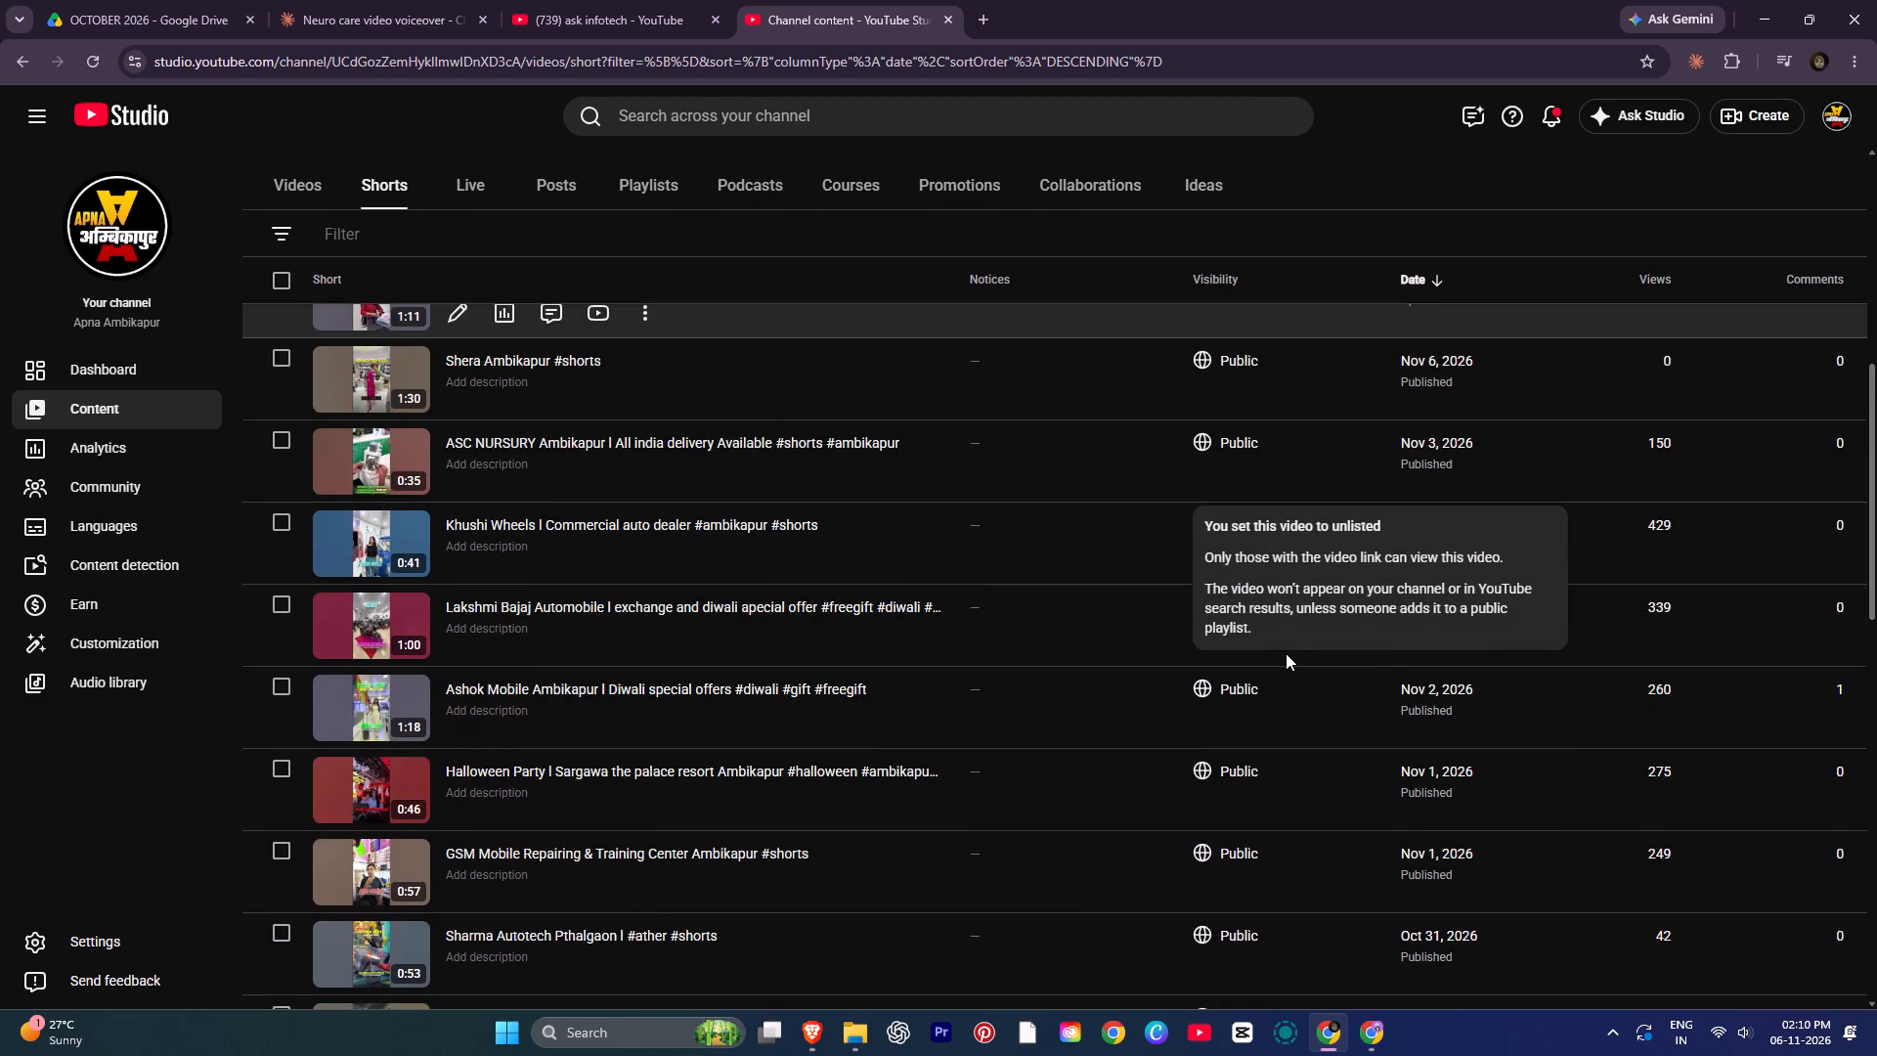
scroll(932, 673, down, 1)
scroll(932, 673, up, 1)
scroll(932, 673, down, 1)
scroll(932, 673, up, 13)
scroll(932, 673, down, 1)
scroll(932, 673, up, 4)
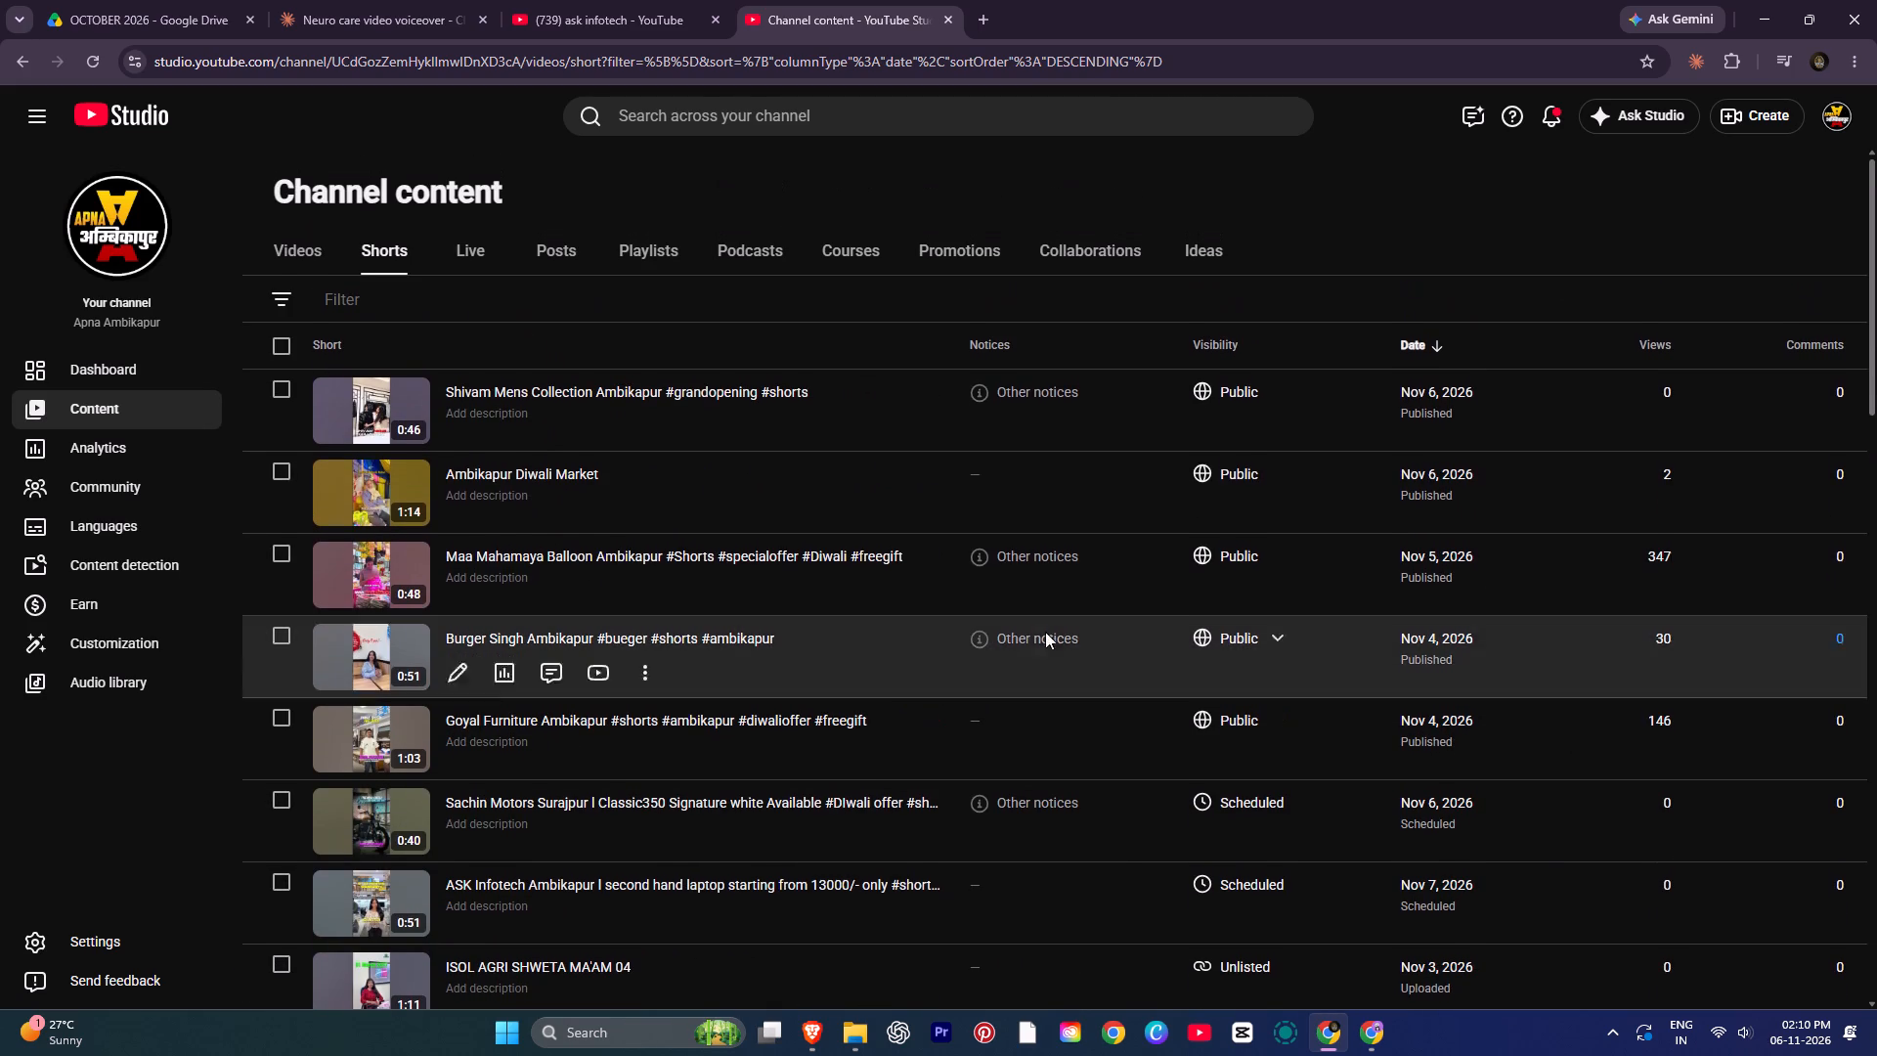
scroll(1350, 555, up, 6)
Start a new video upload from the channel content page.
drag(1444, 211, 1474, 198)
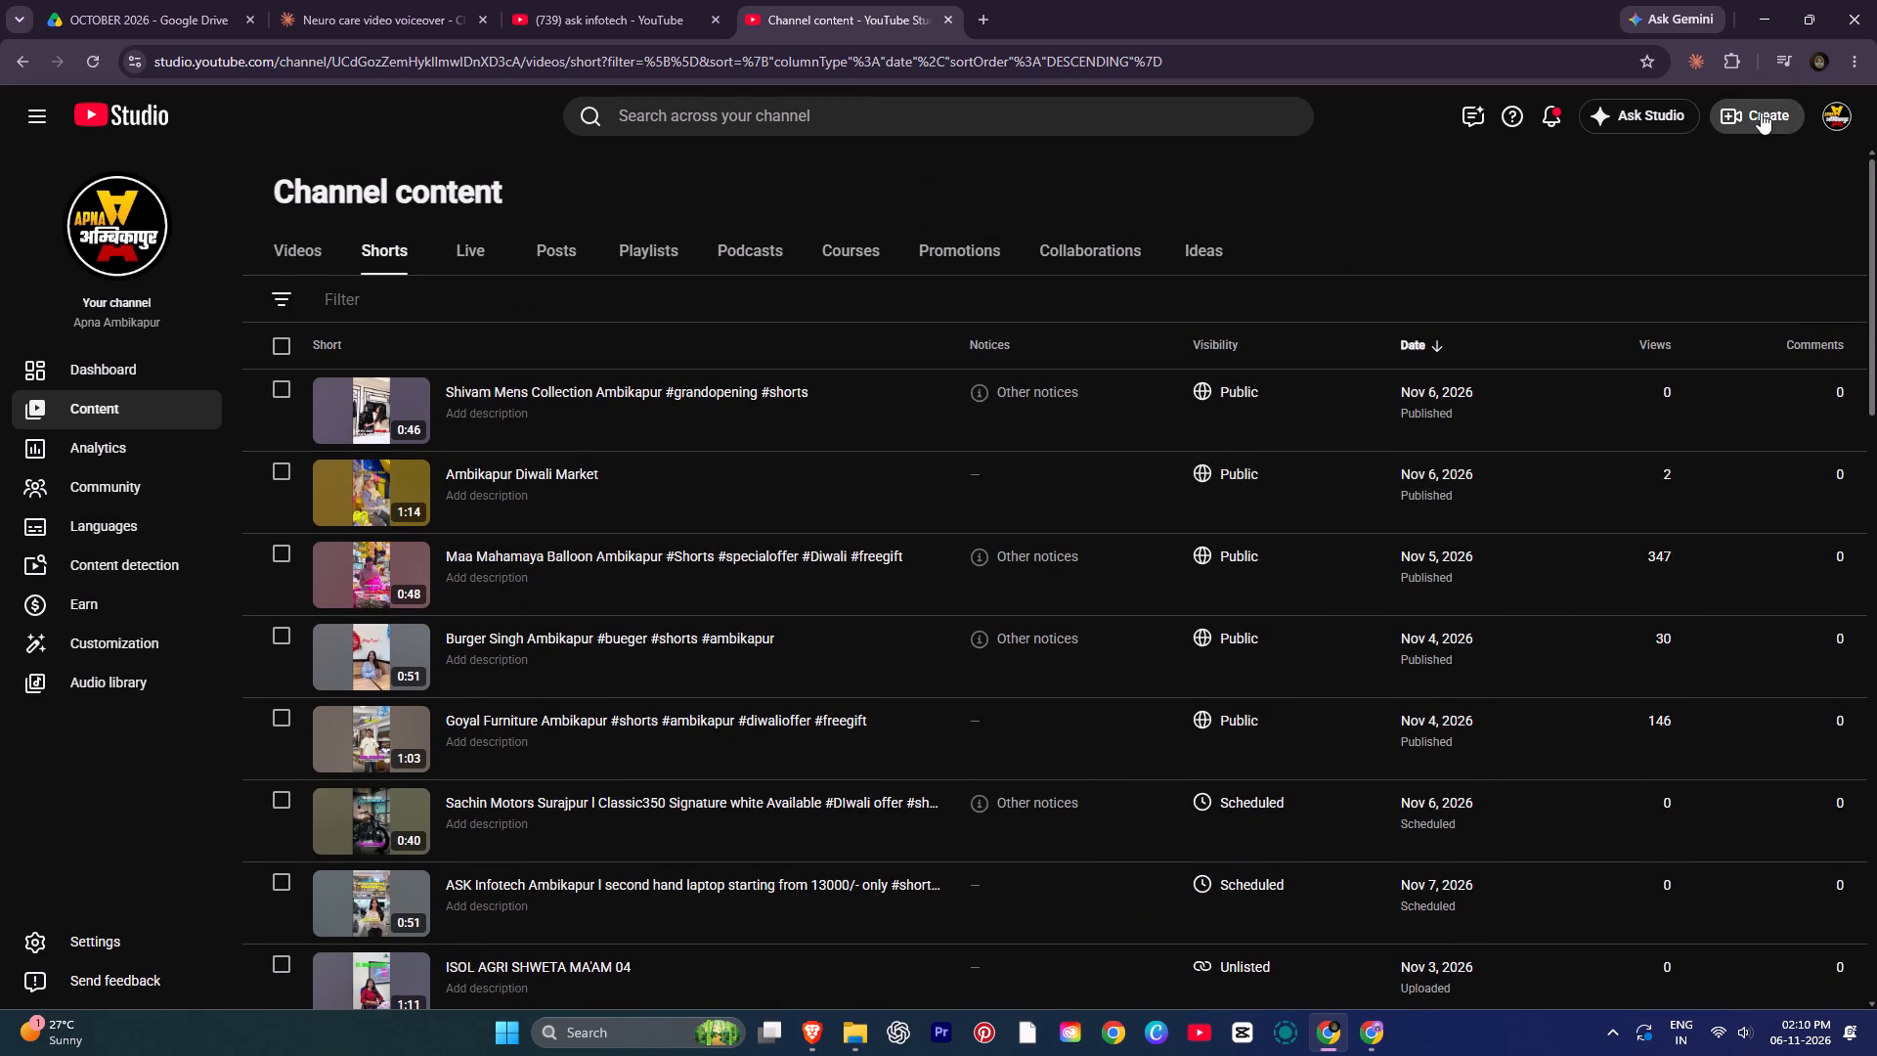
click(1761, 112)
click(1694, 161)
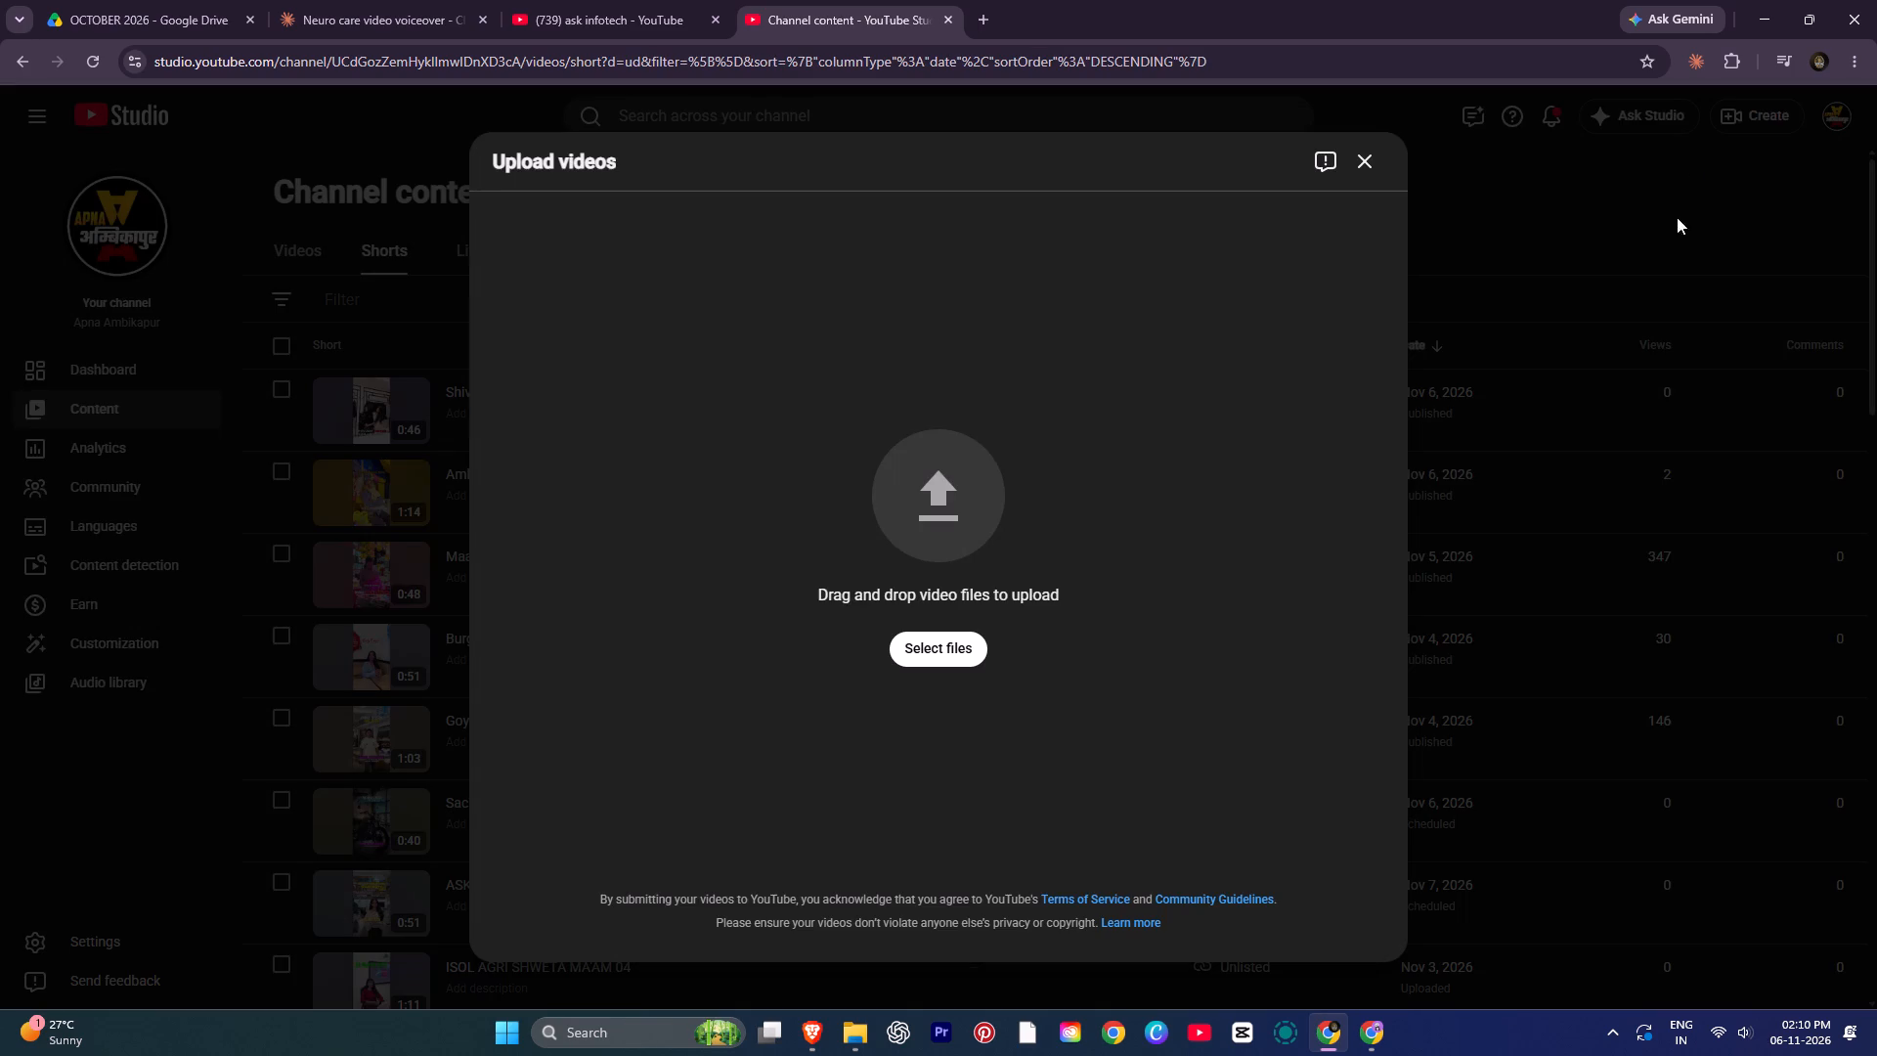
Switch to the October editing sheet and update the YouTube Uploaded status for the STYLO DIOR VR marketing reel.
key(alt+Tab)
alt+click(1223, 547)
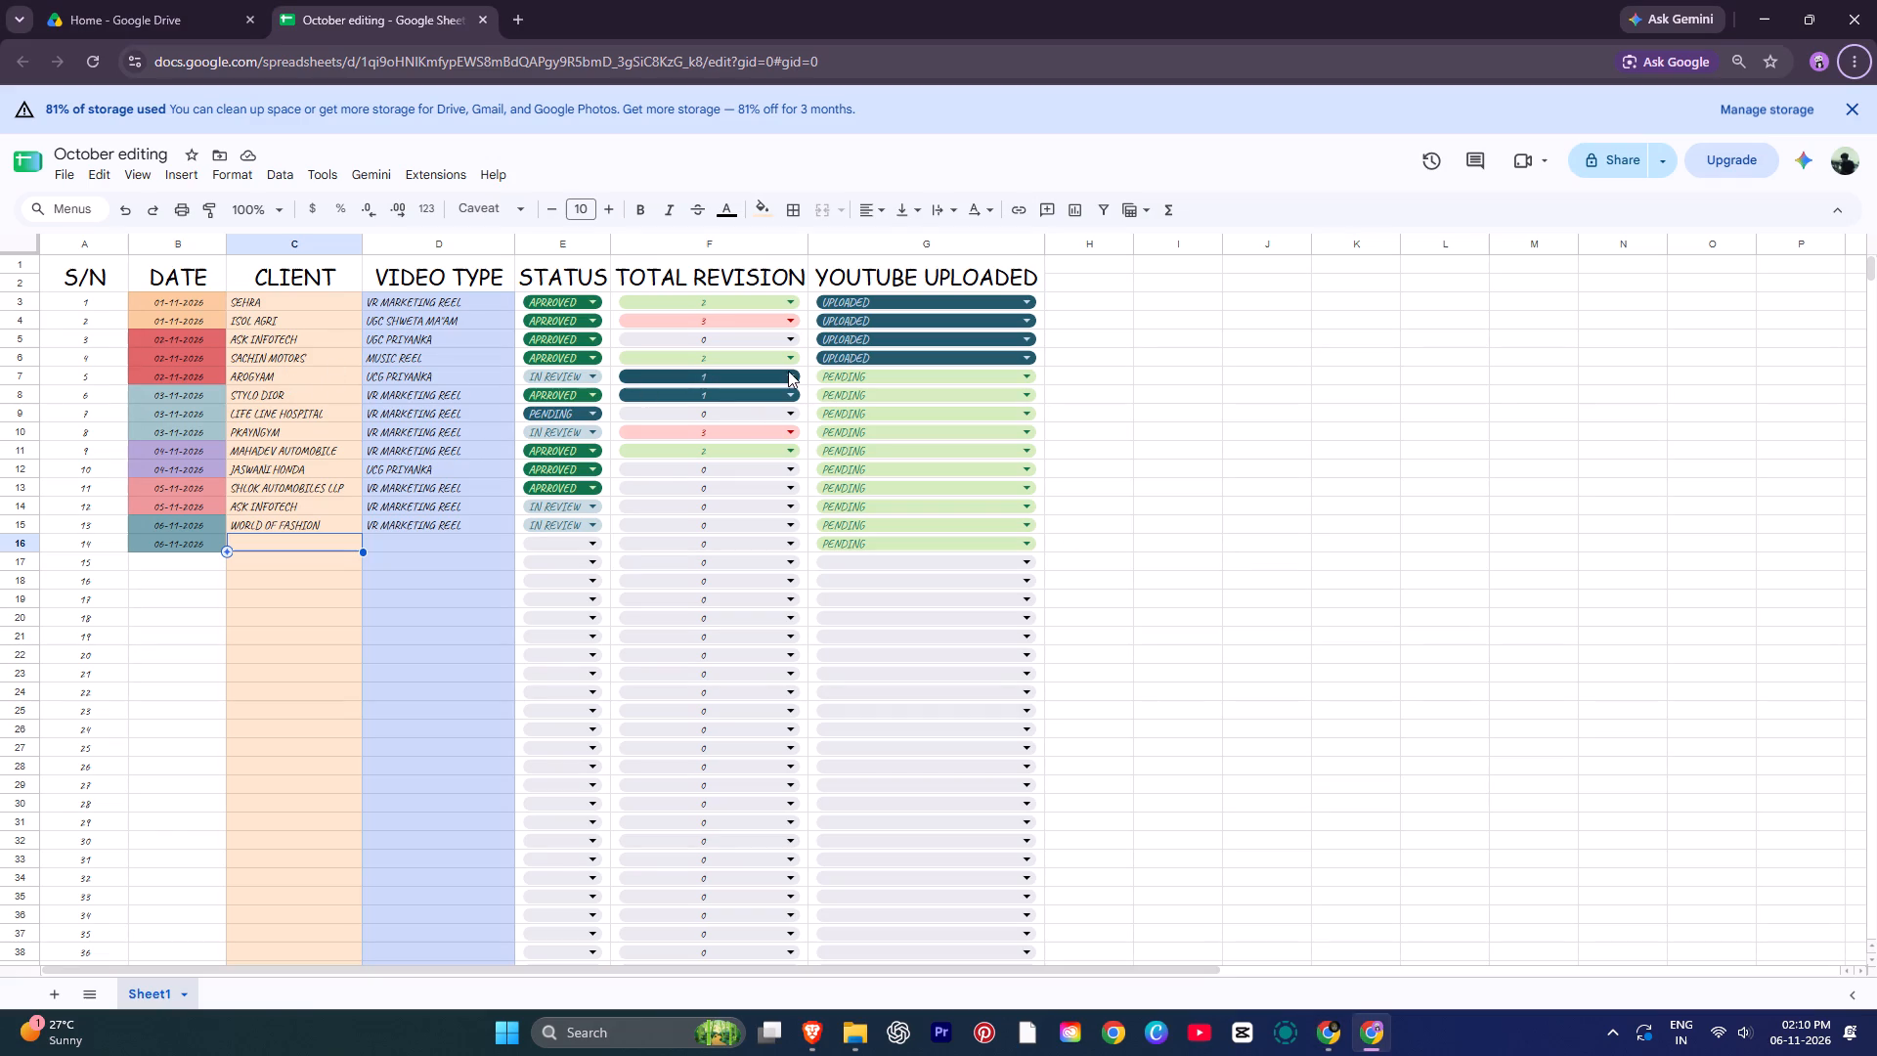
click(237, 400)
click(154, 399)
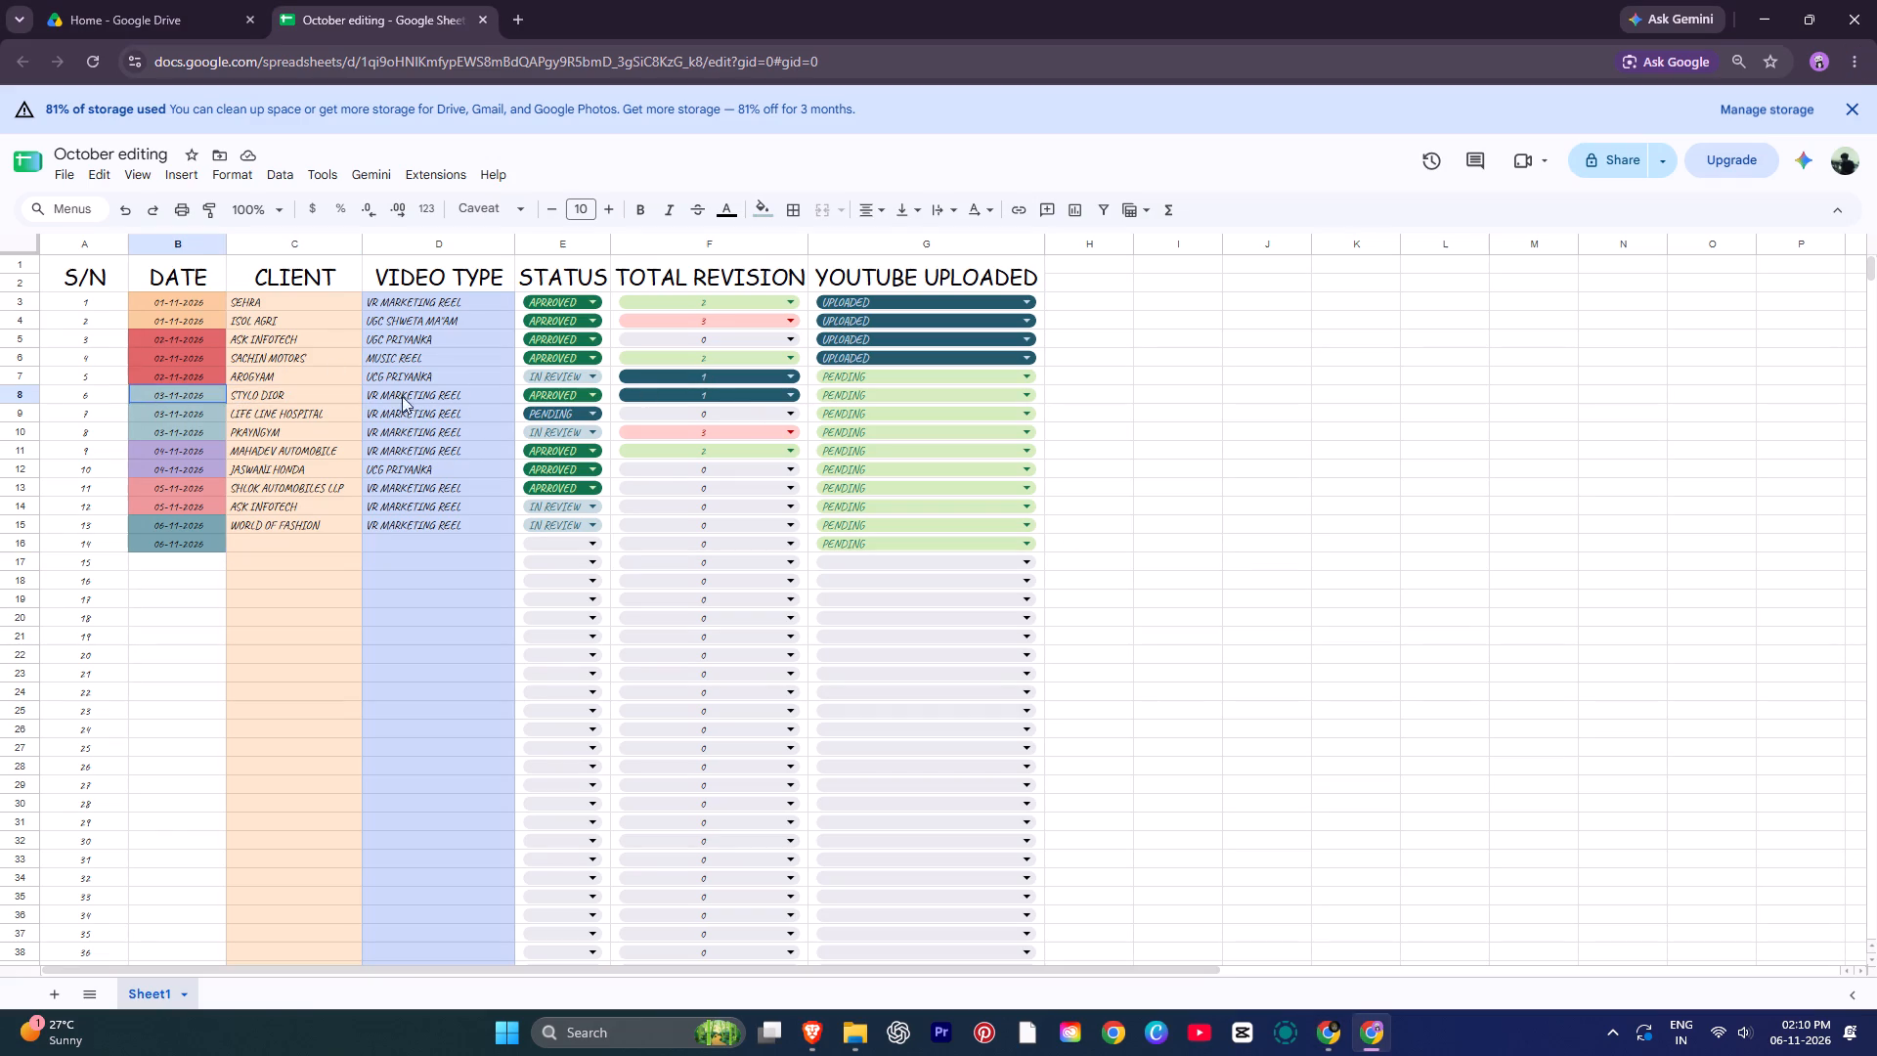
click(95, 400)
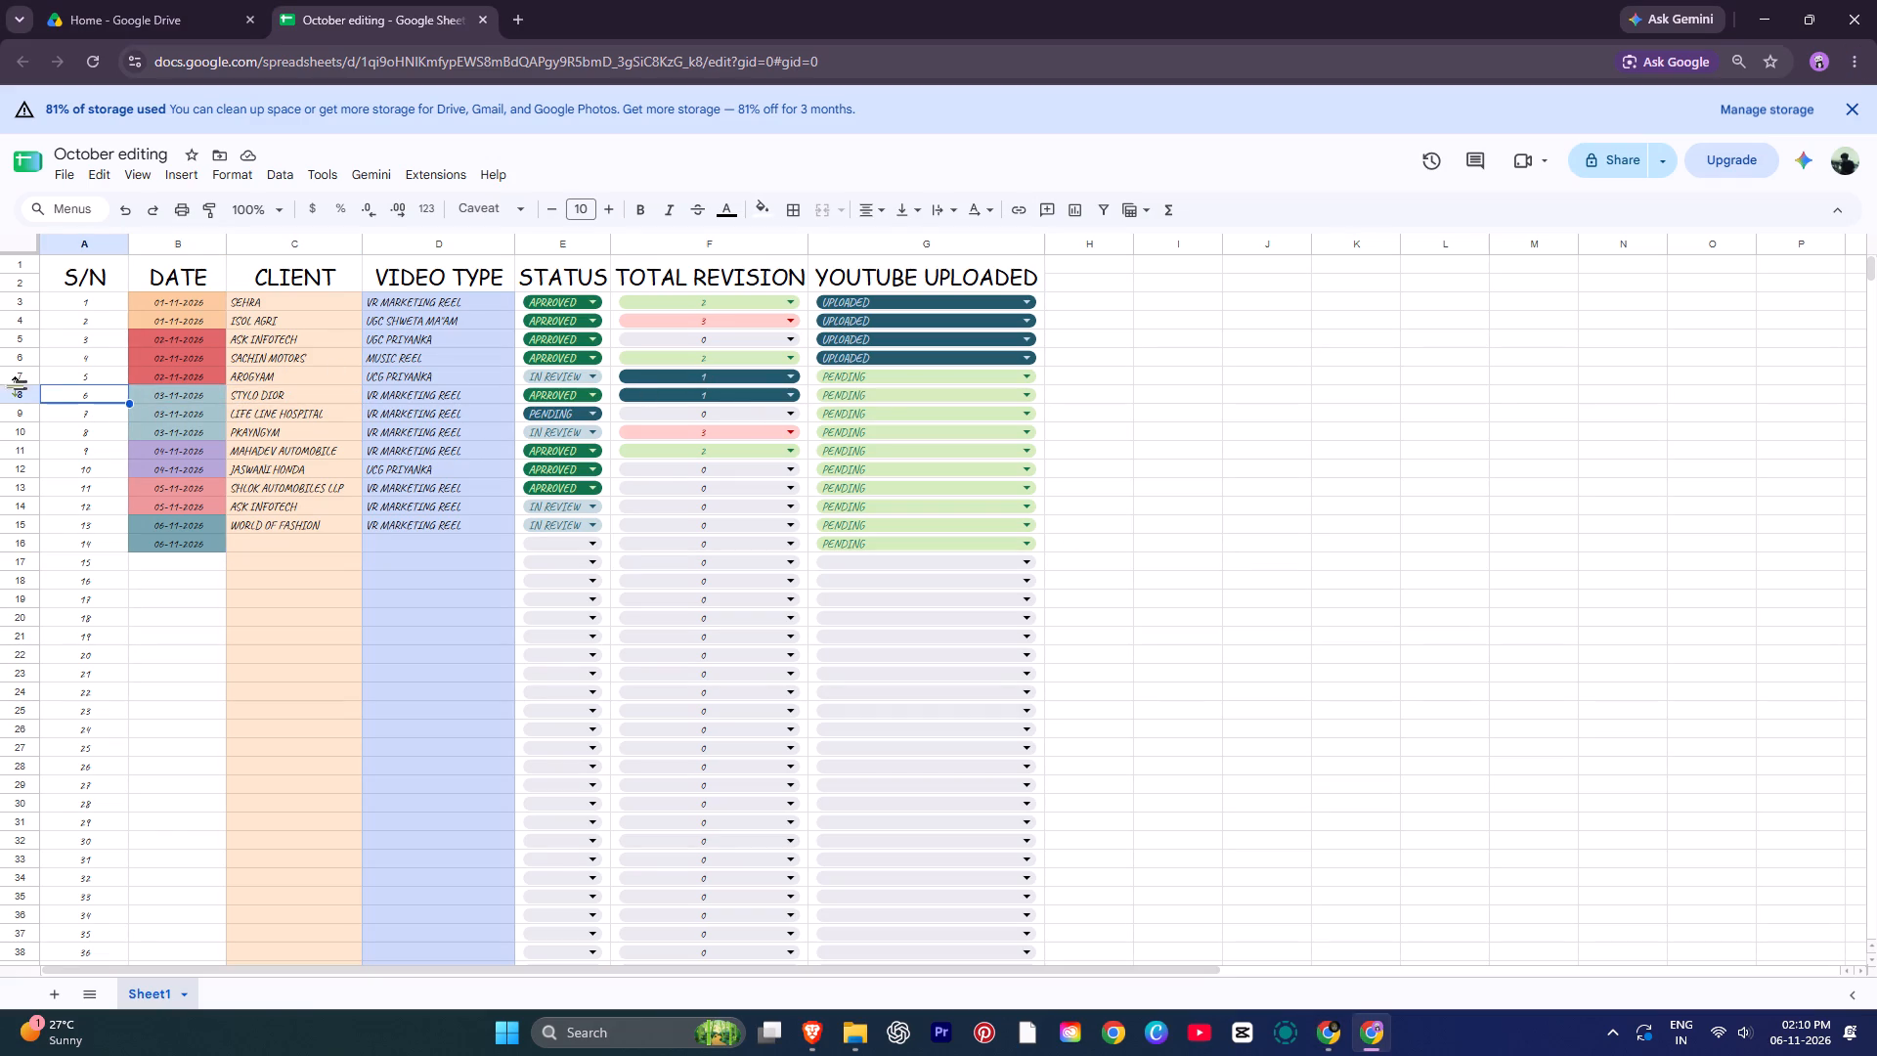
click(13, 394)
click(1010, 403)
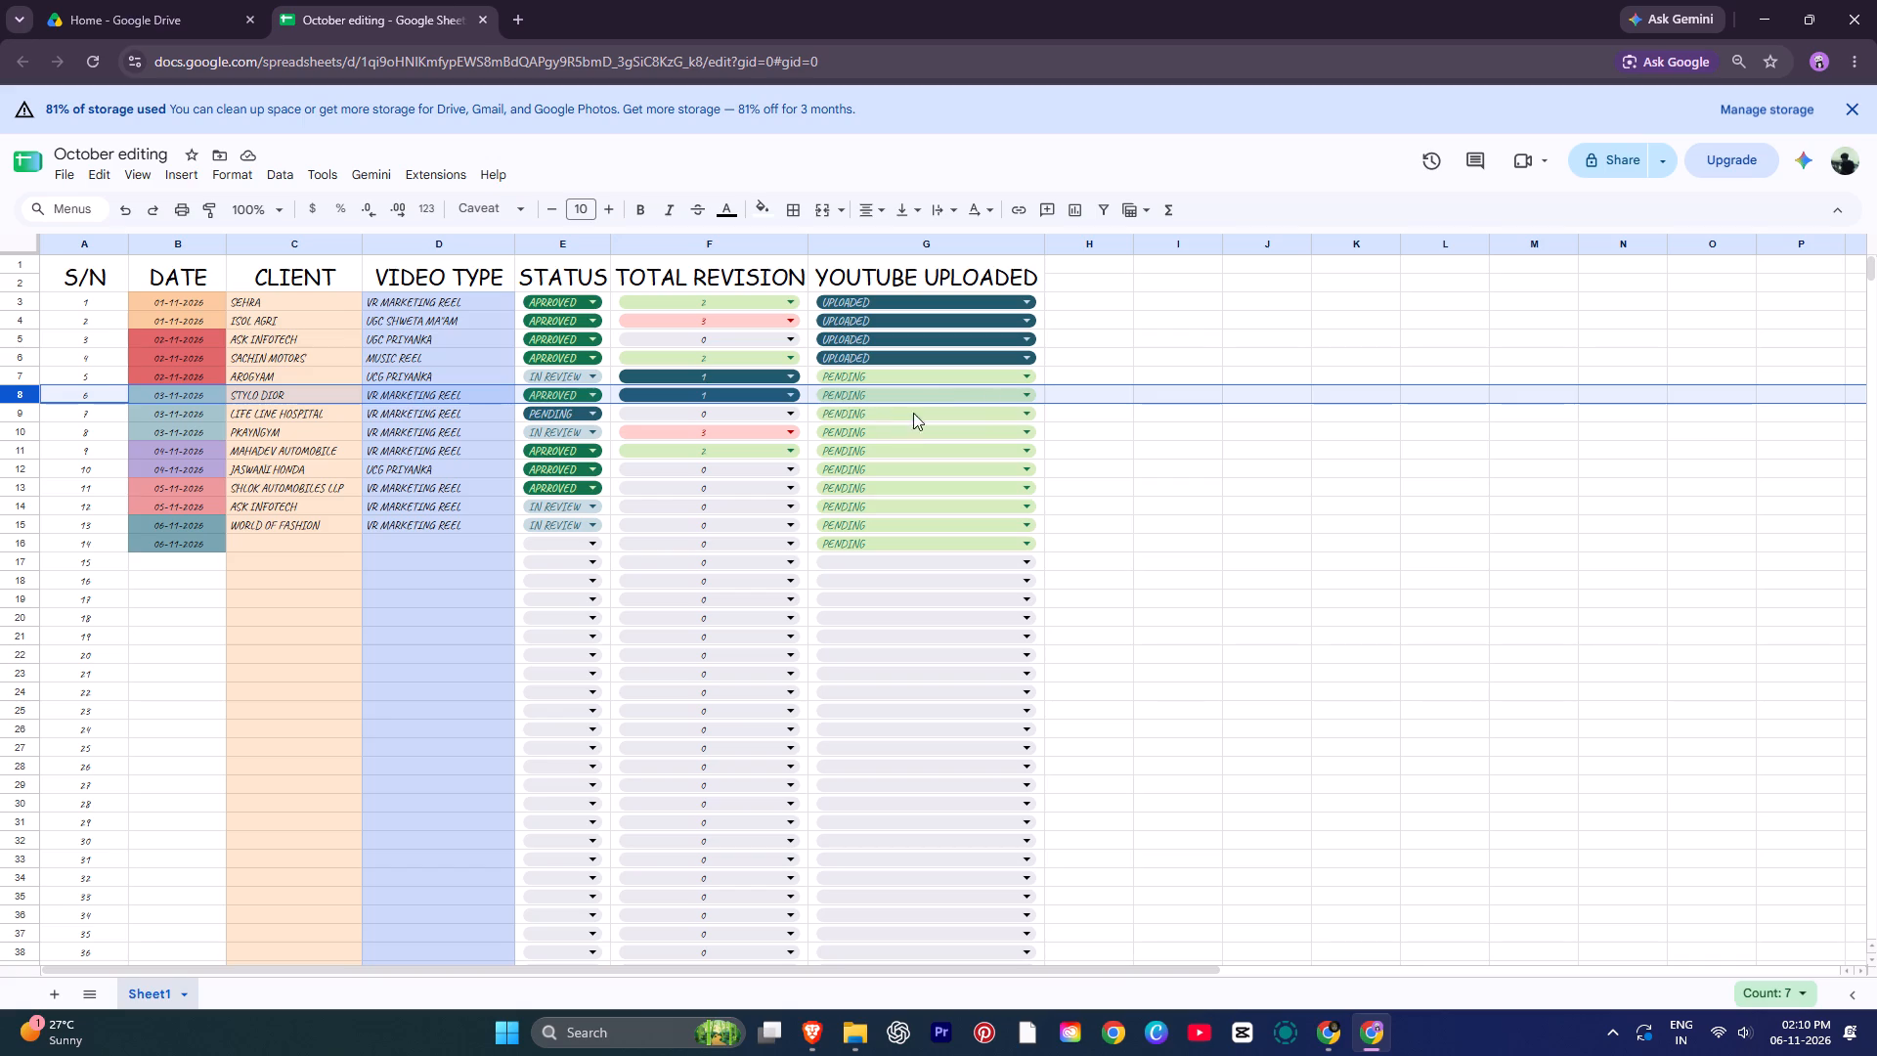
click(1028, 397)
click(845, 422)
Switch to File Explorer and open the NOVEMBER folder under Videos, 3112, CAPCUT, STYLO DIOR.
key(alt+Tab)
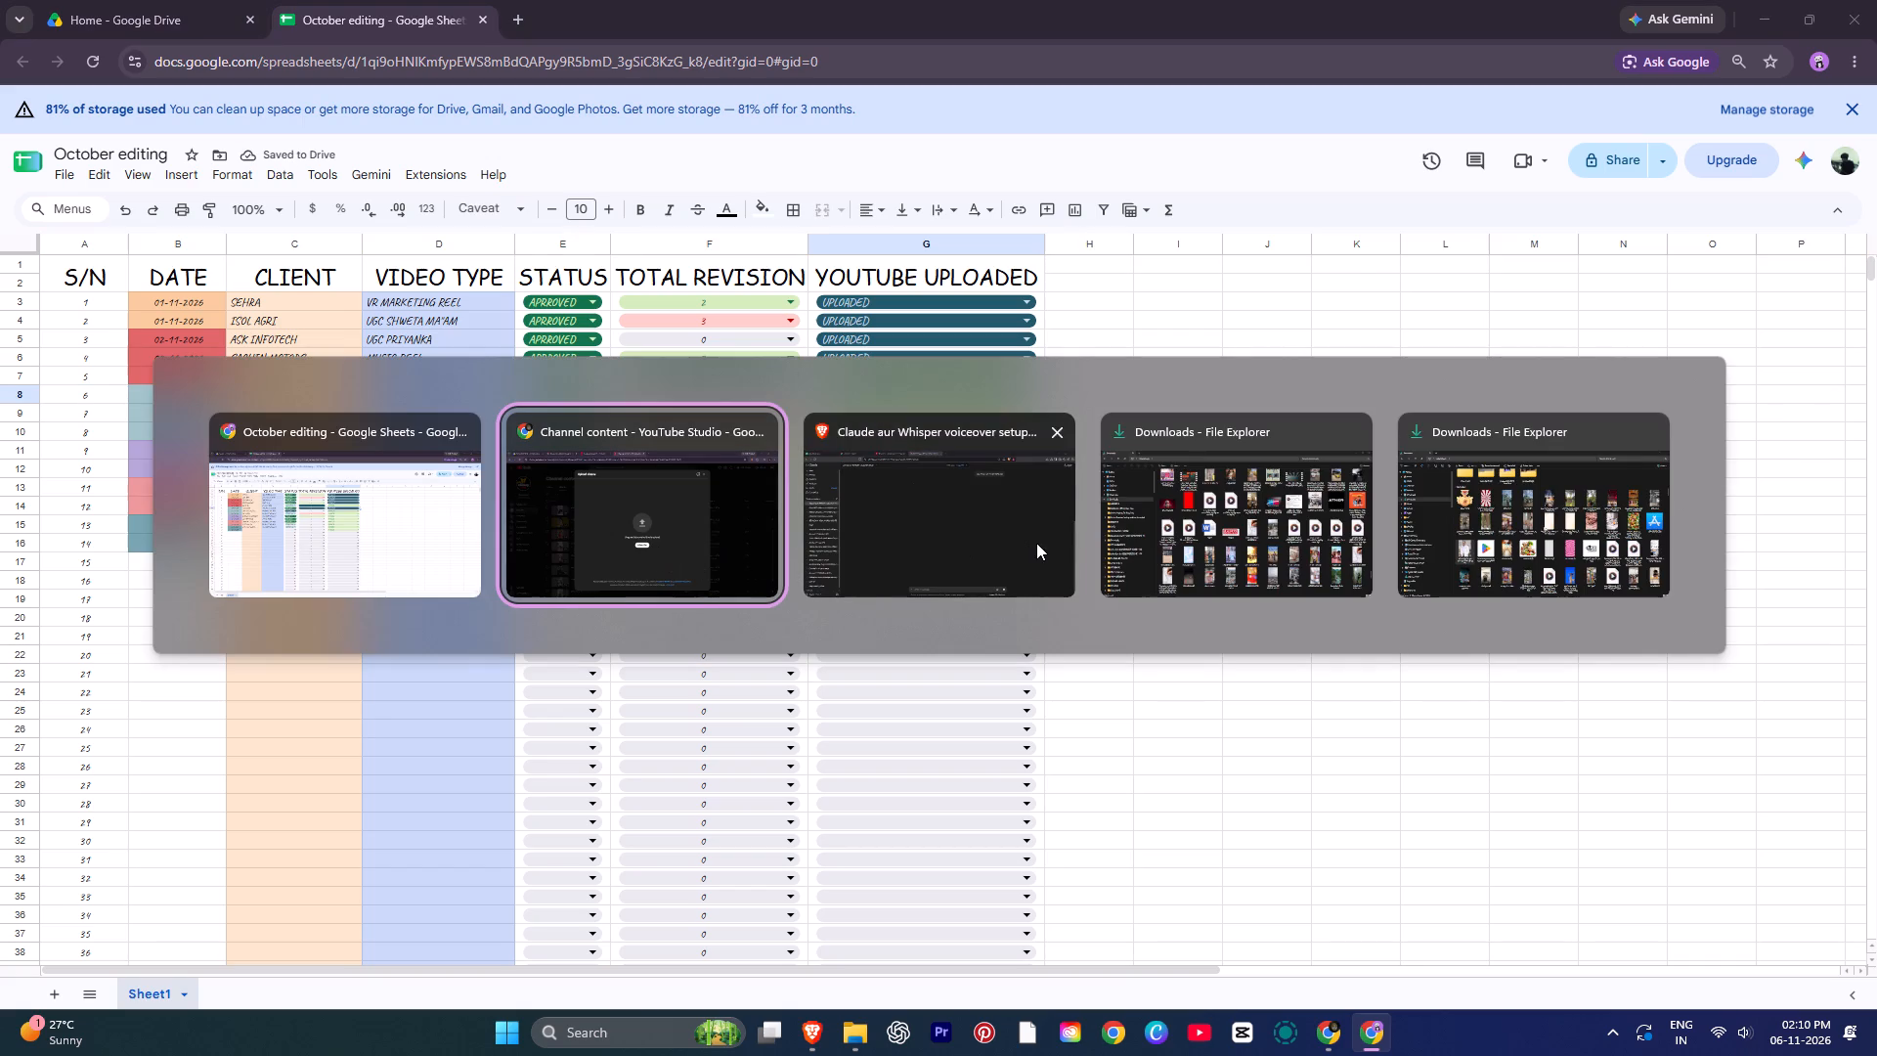
alt+click(1557, 543)
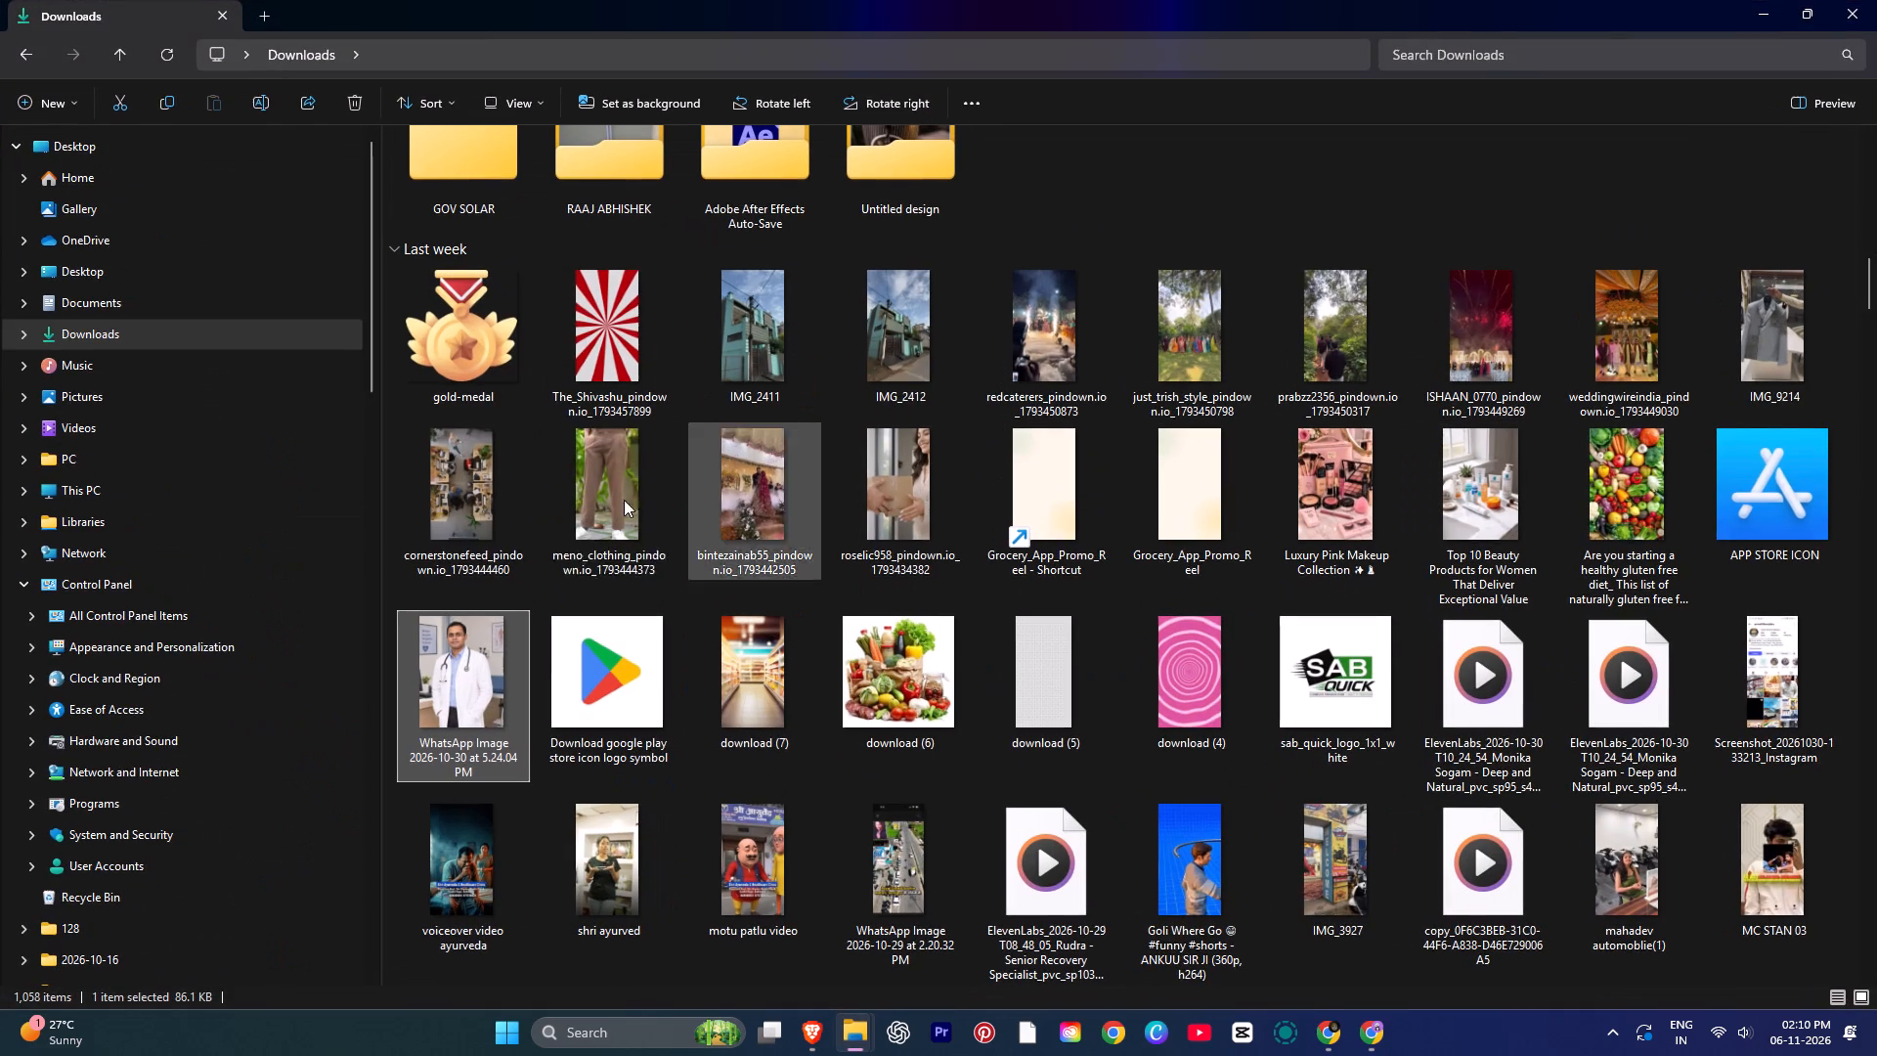
scroll(195, 660, down, 6)
scroll(194, 659, up, 5)
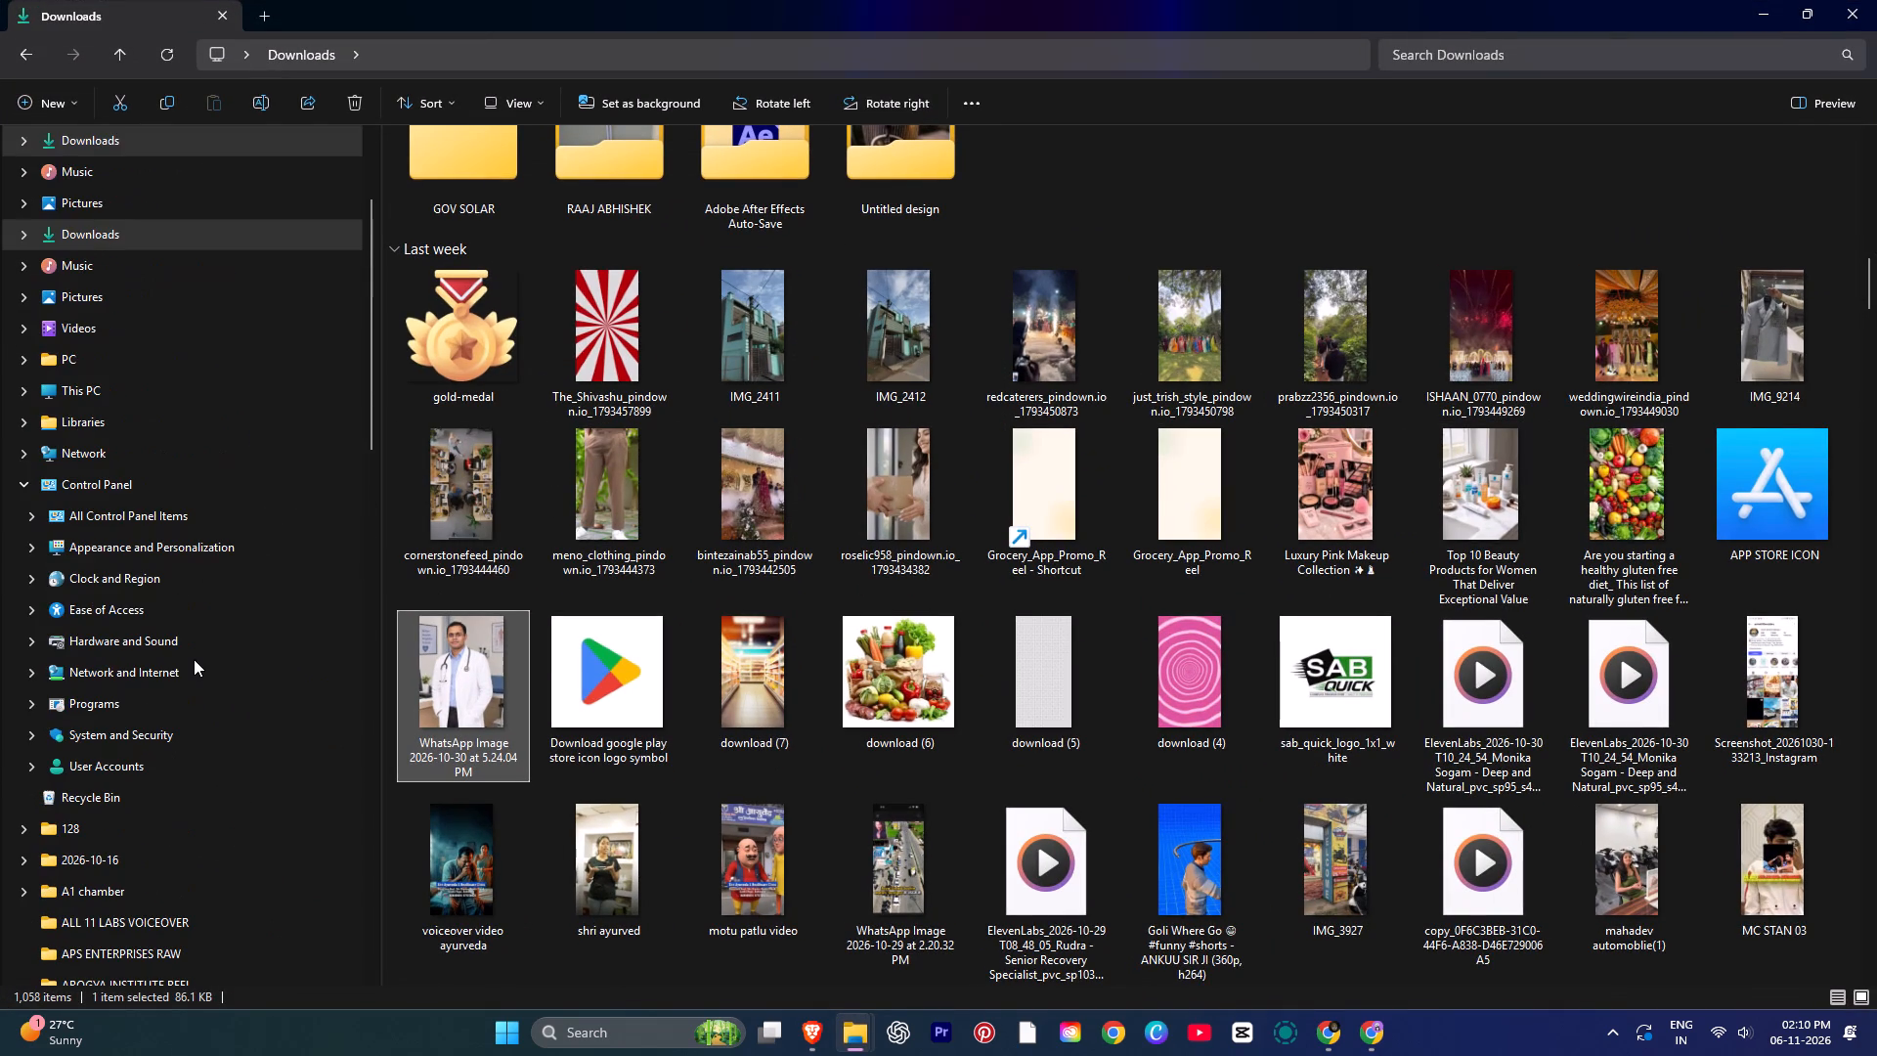
click(88, 335)
click(994, 451)
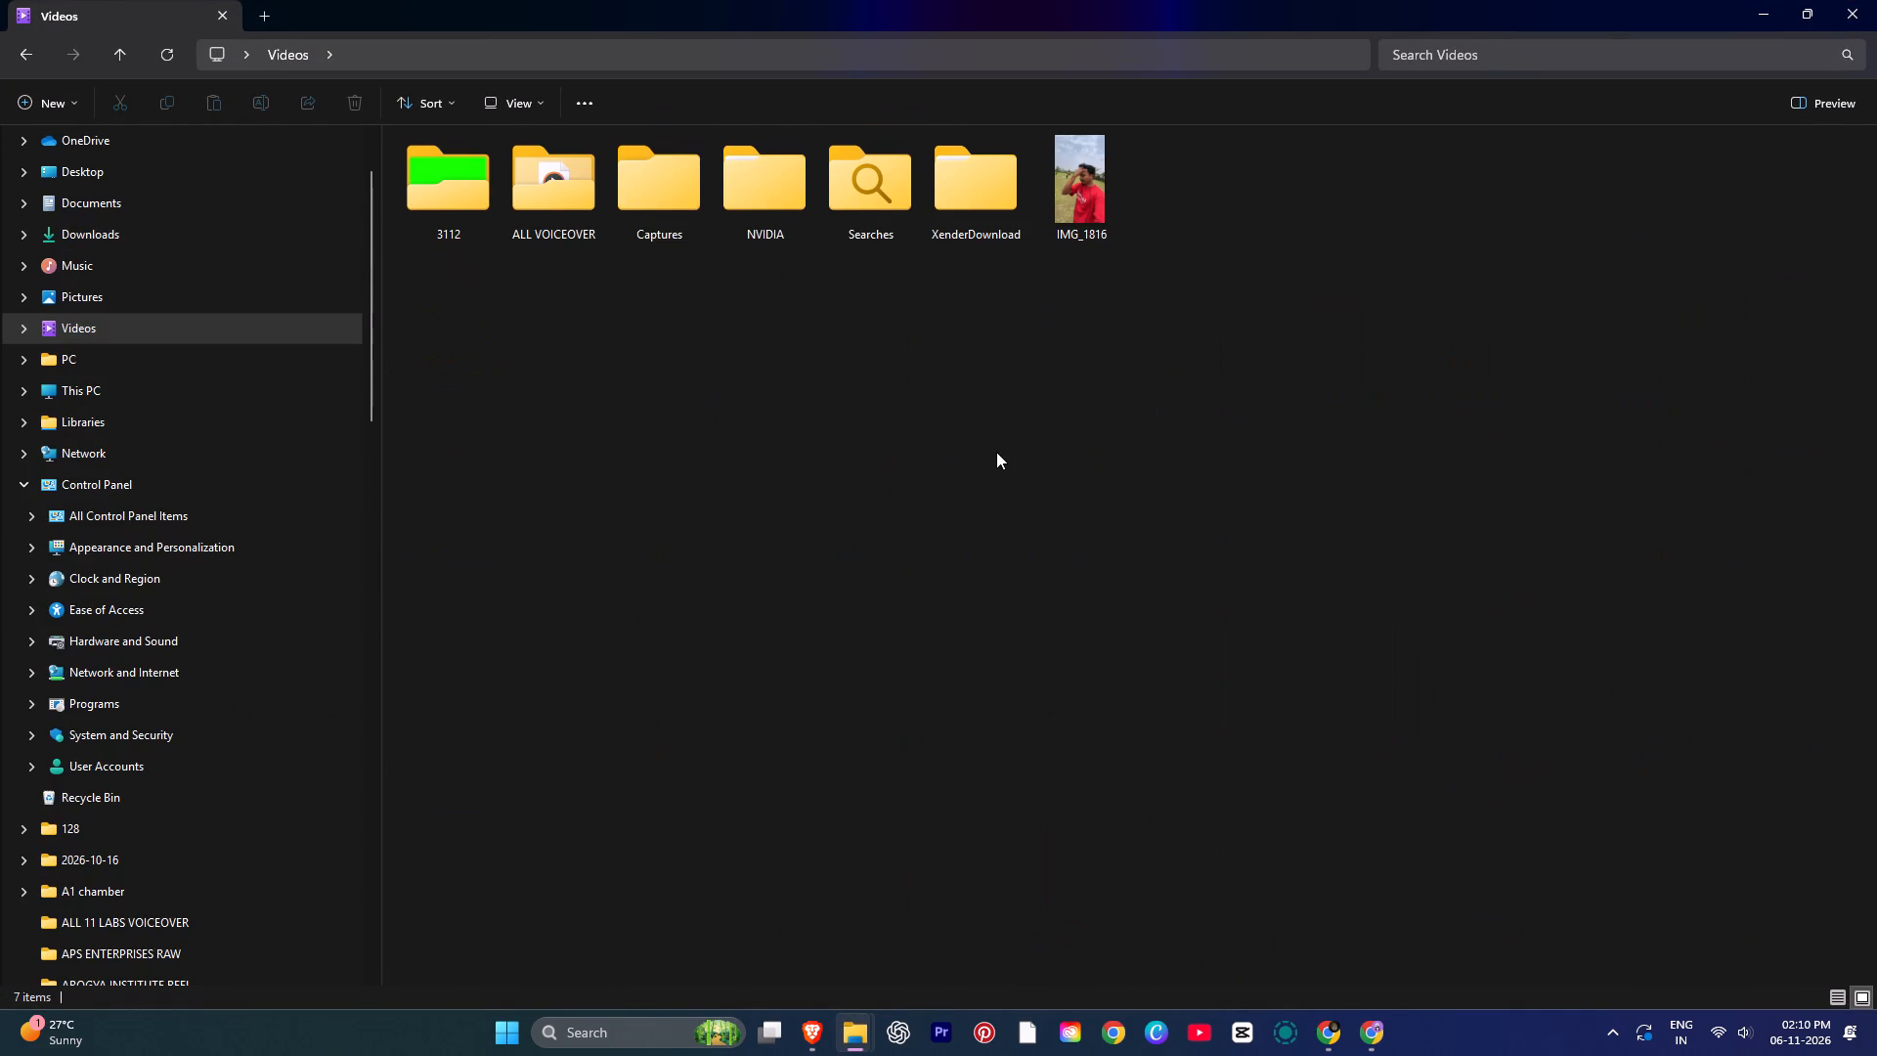
double_click(442, 191)
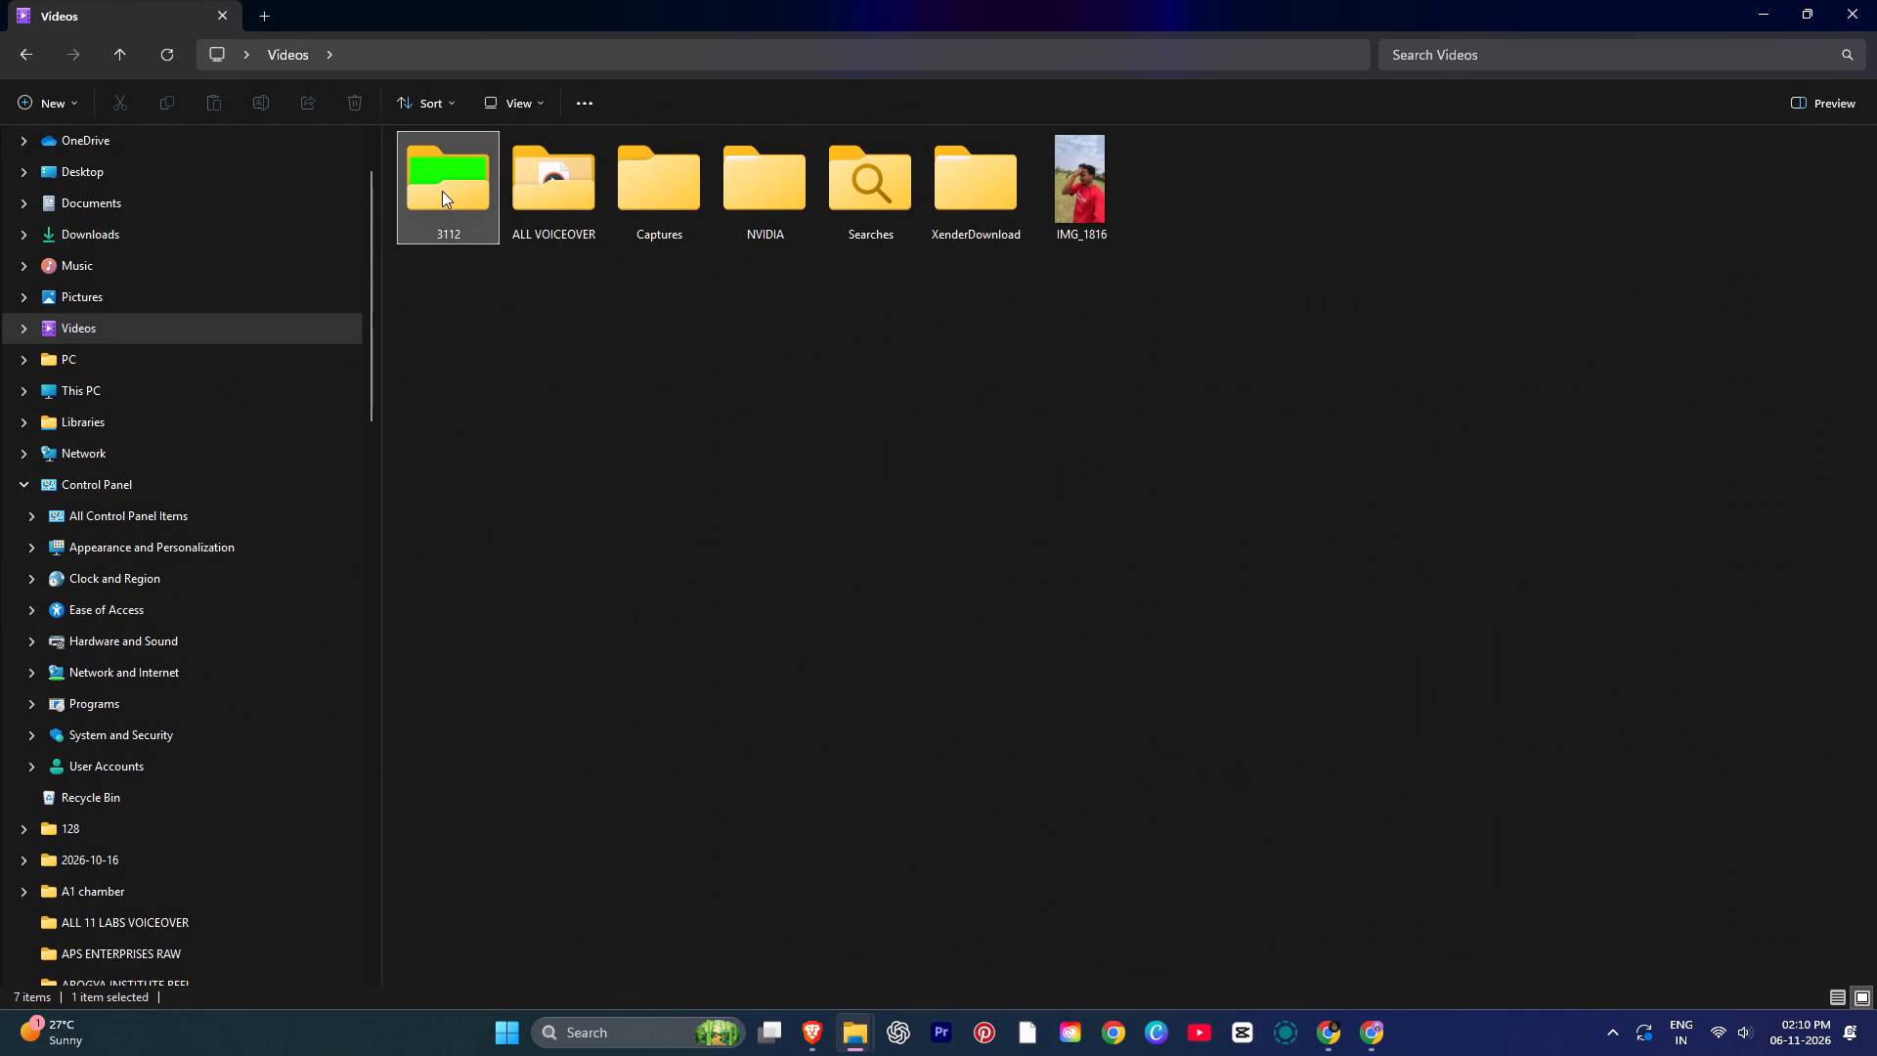
click(1220, 300)
double_click(1089, 204)
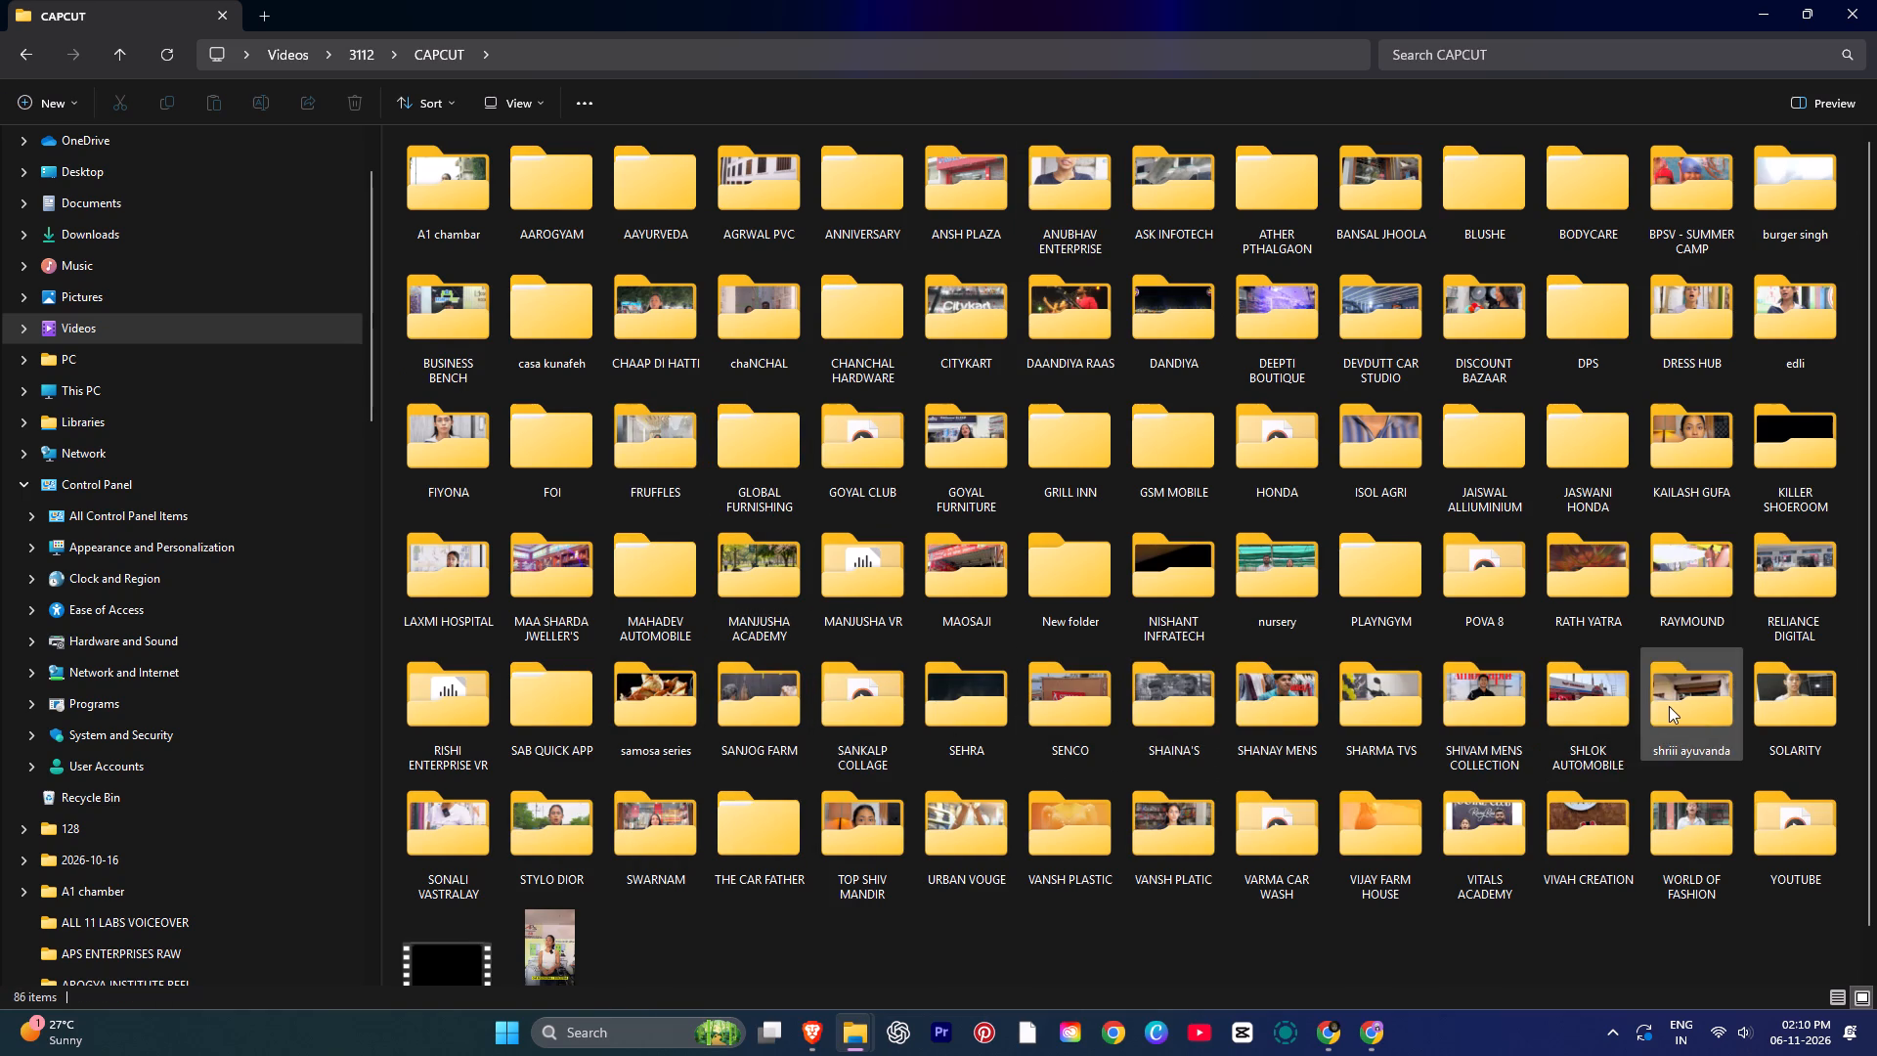
double_click(562, 824)
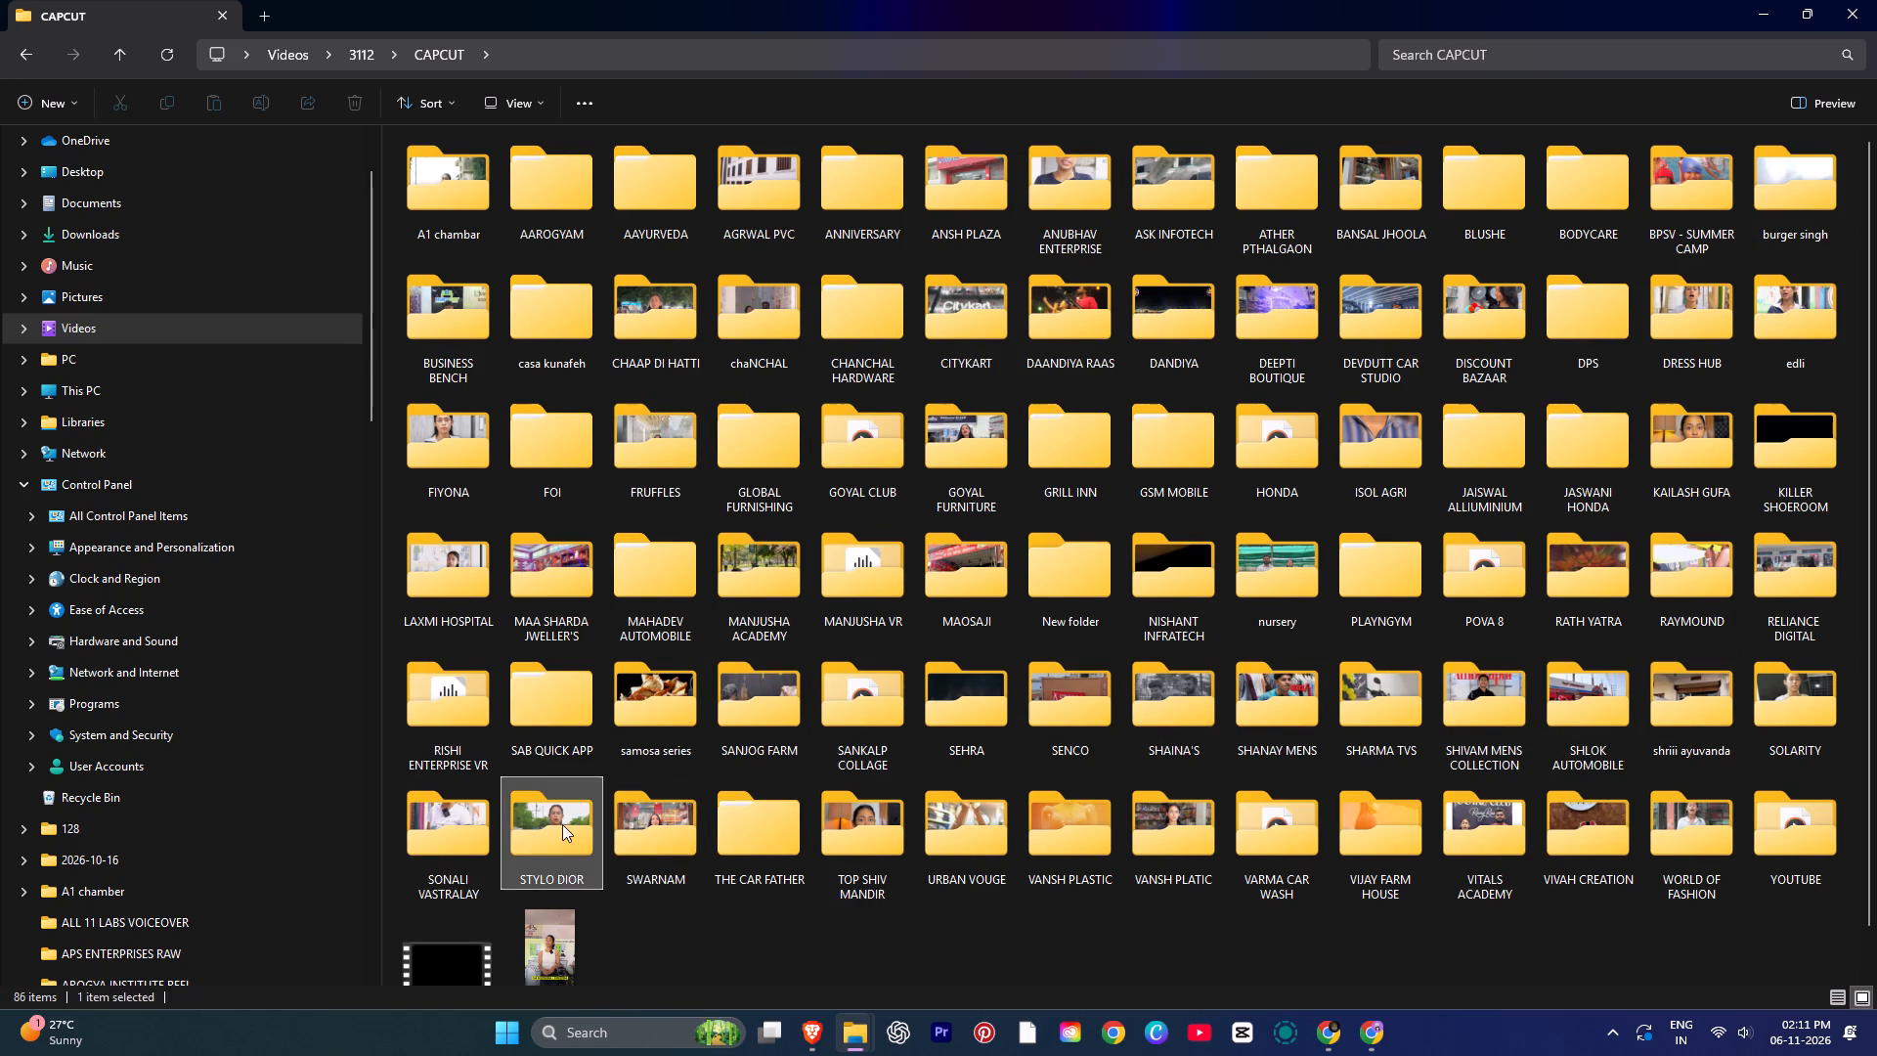
click(623, 462)
double_click(805, 181)
click(576, 339)
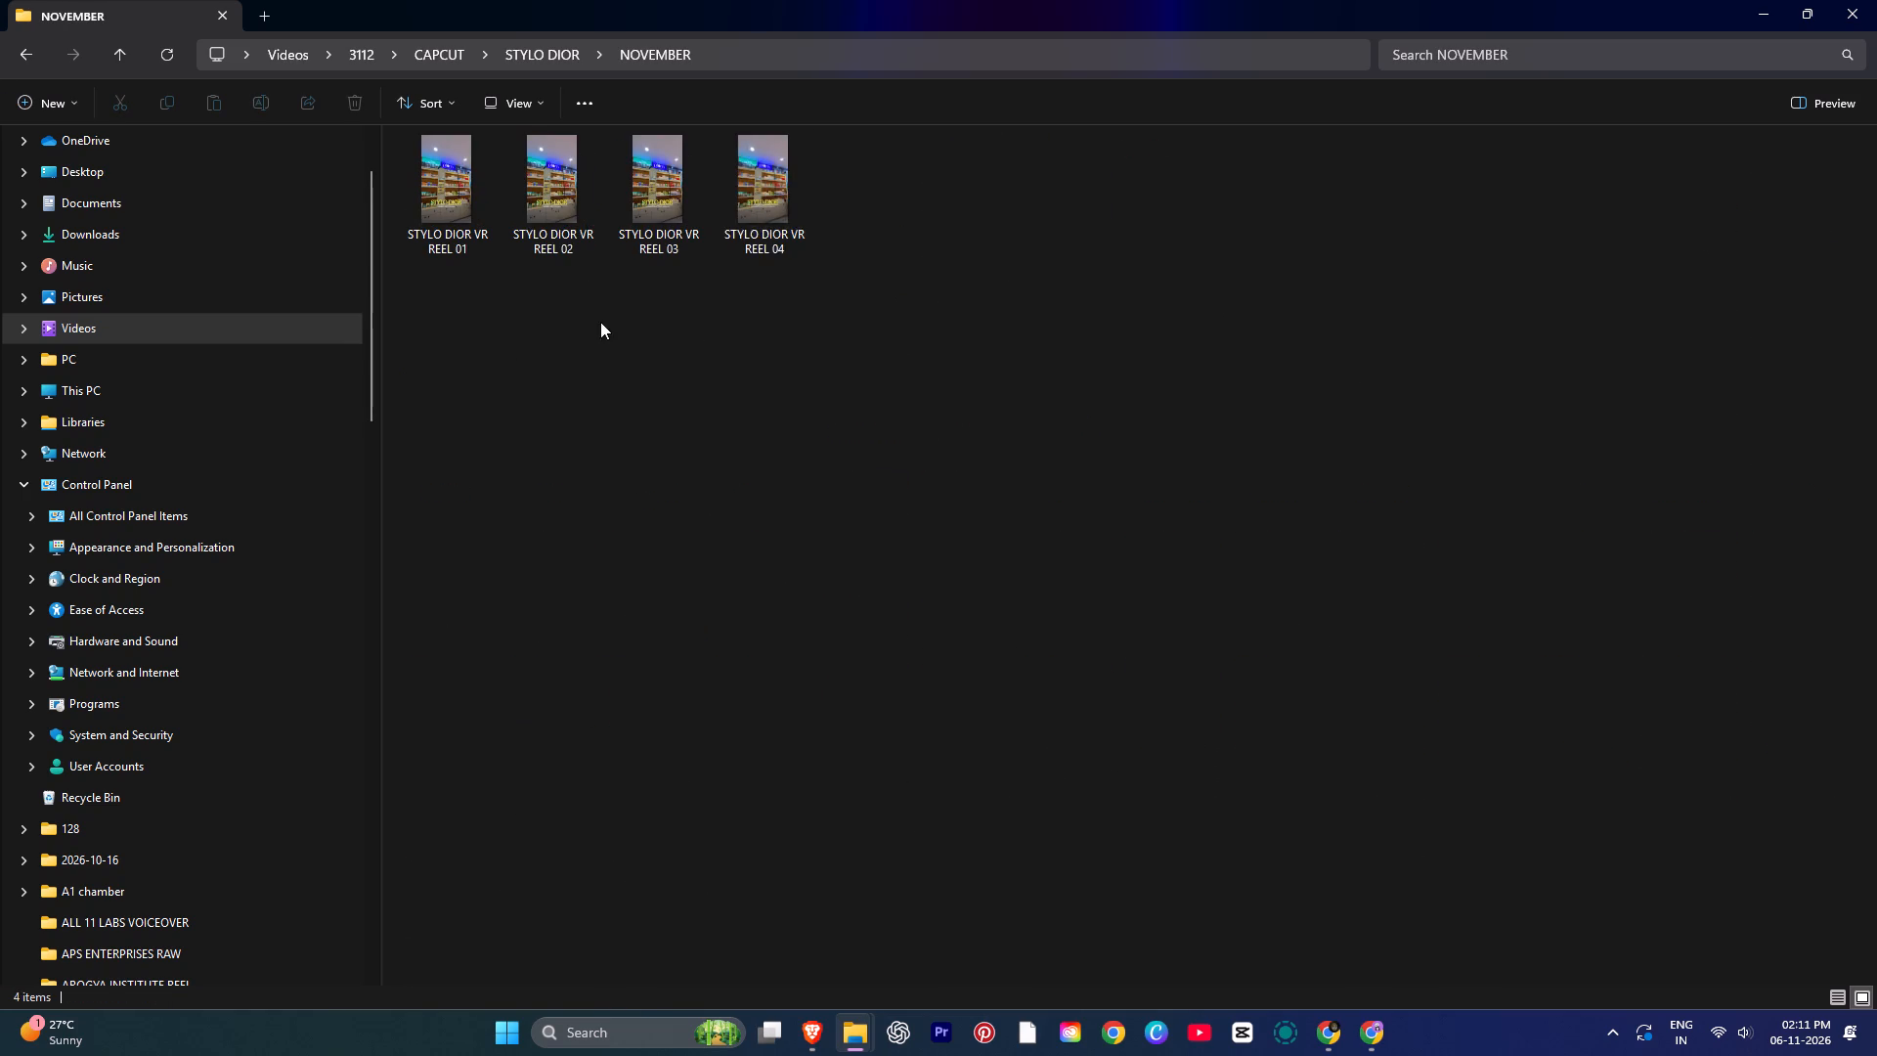
Upload the STYLO DIOR VR REEL 04 file through YouTube Studio's open Upload videos dialog.
alt+drag(772, 185, 965, 458)
key(alt+Tab)
key(alt+Tab)
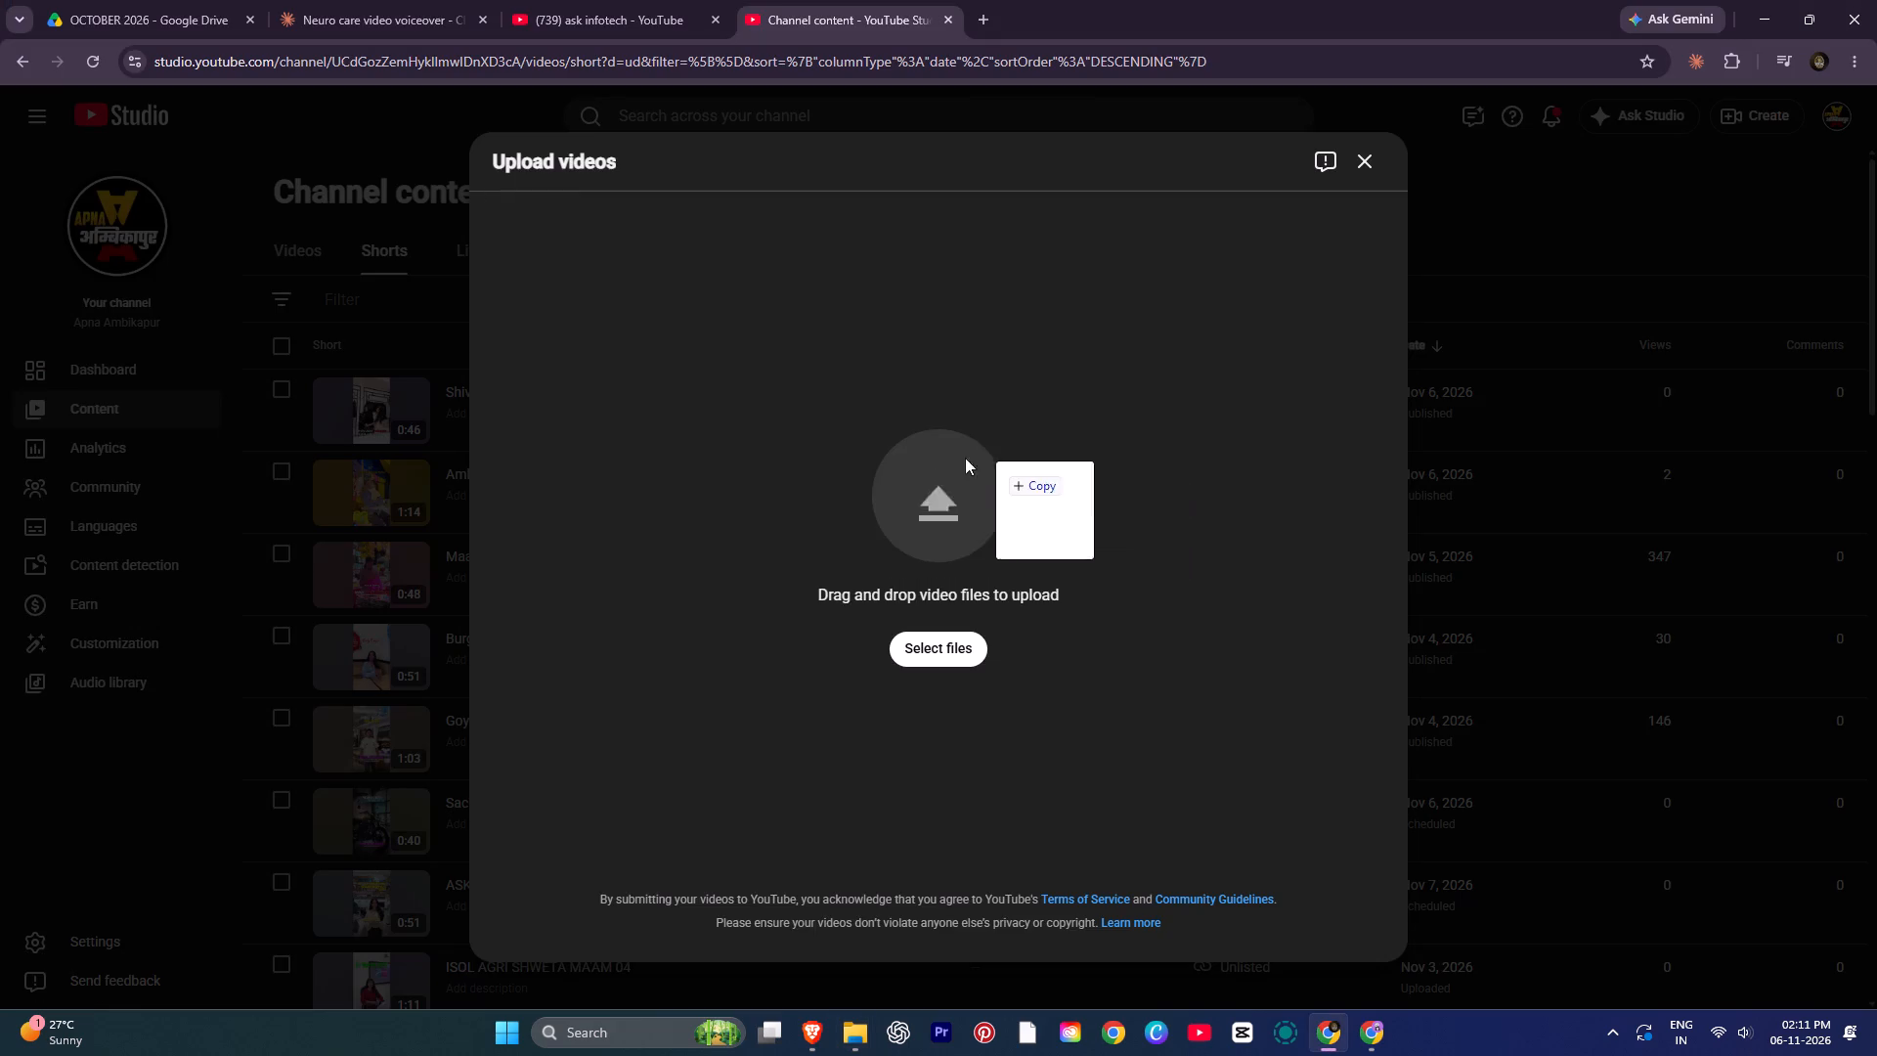
alt+drag(965, 458, 934, 451)
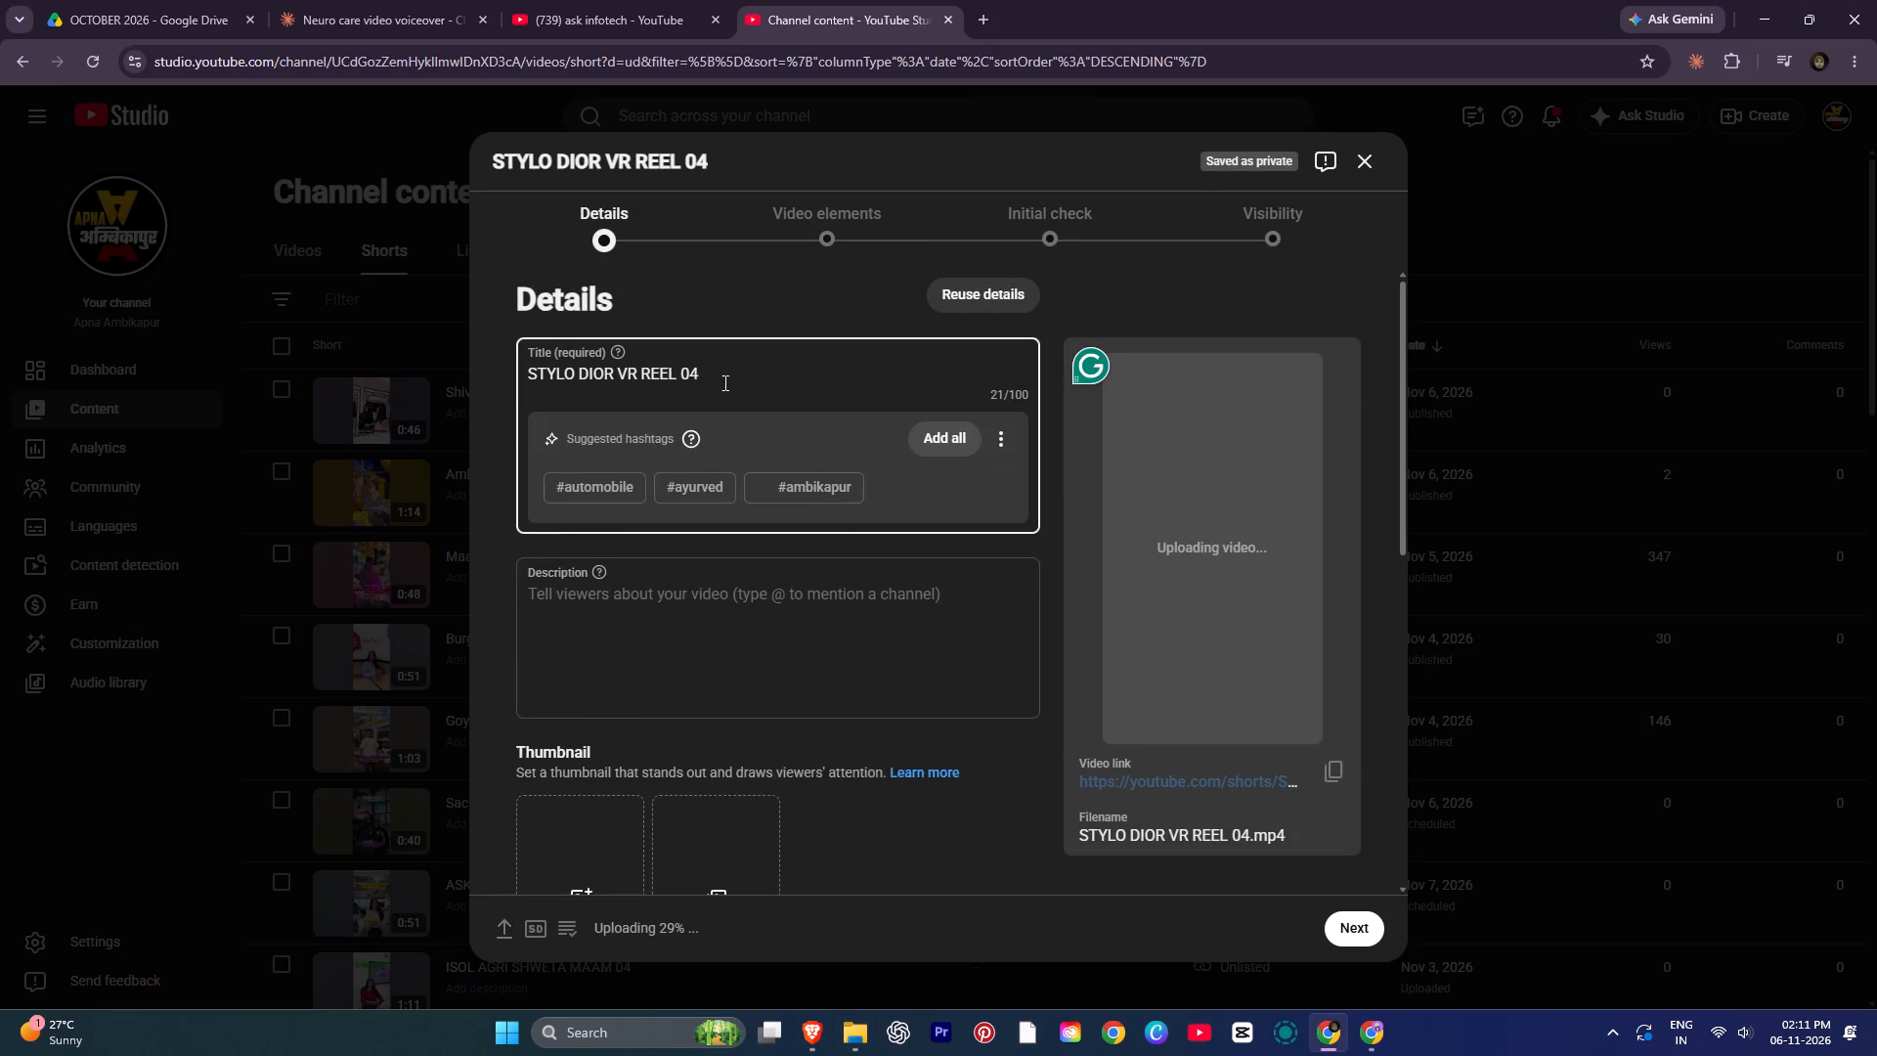
Replace the uploaded STYLO DIOR video's title with "Staylo Dior Ambikapur".
drag(726, 366, 538, 368)
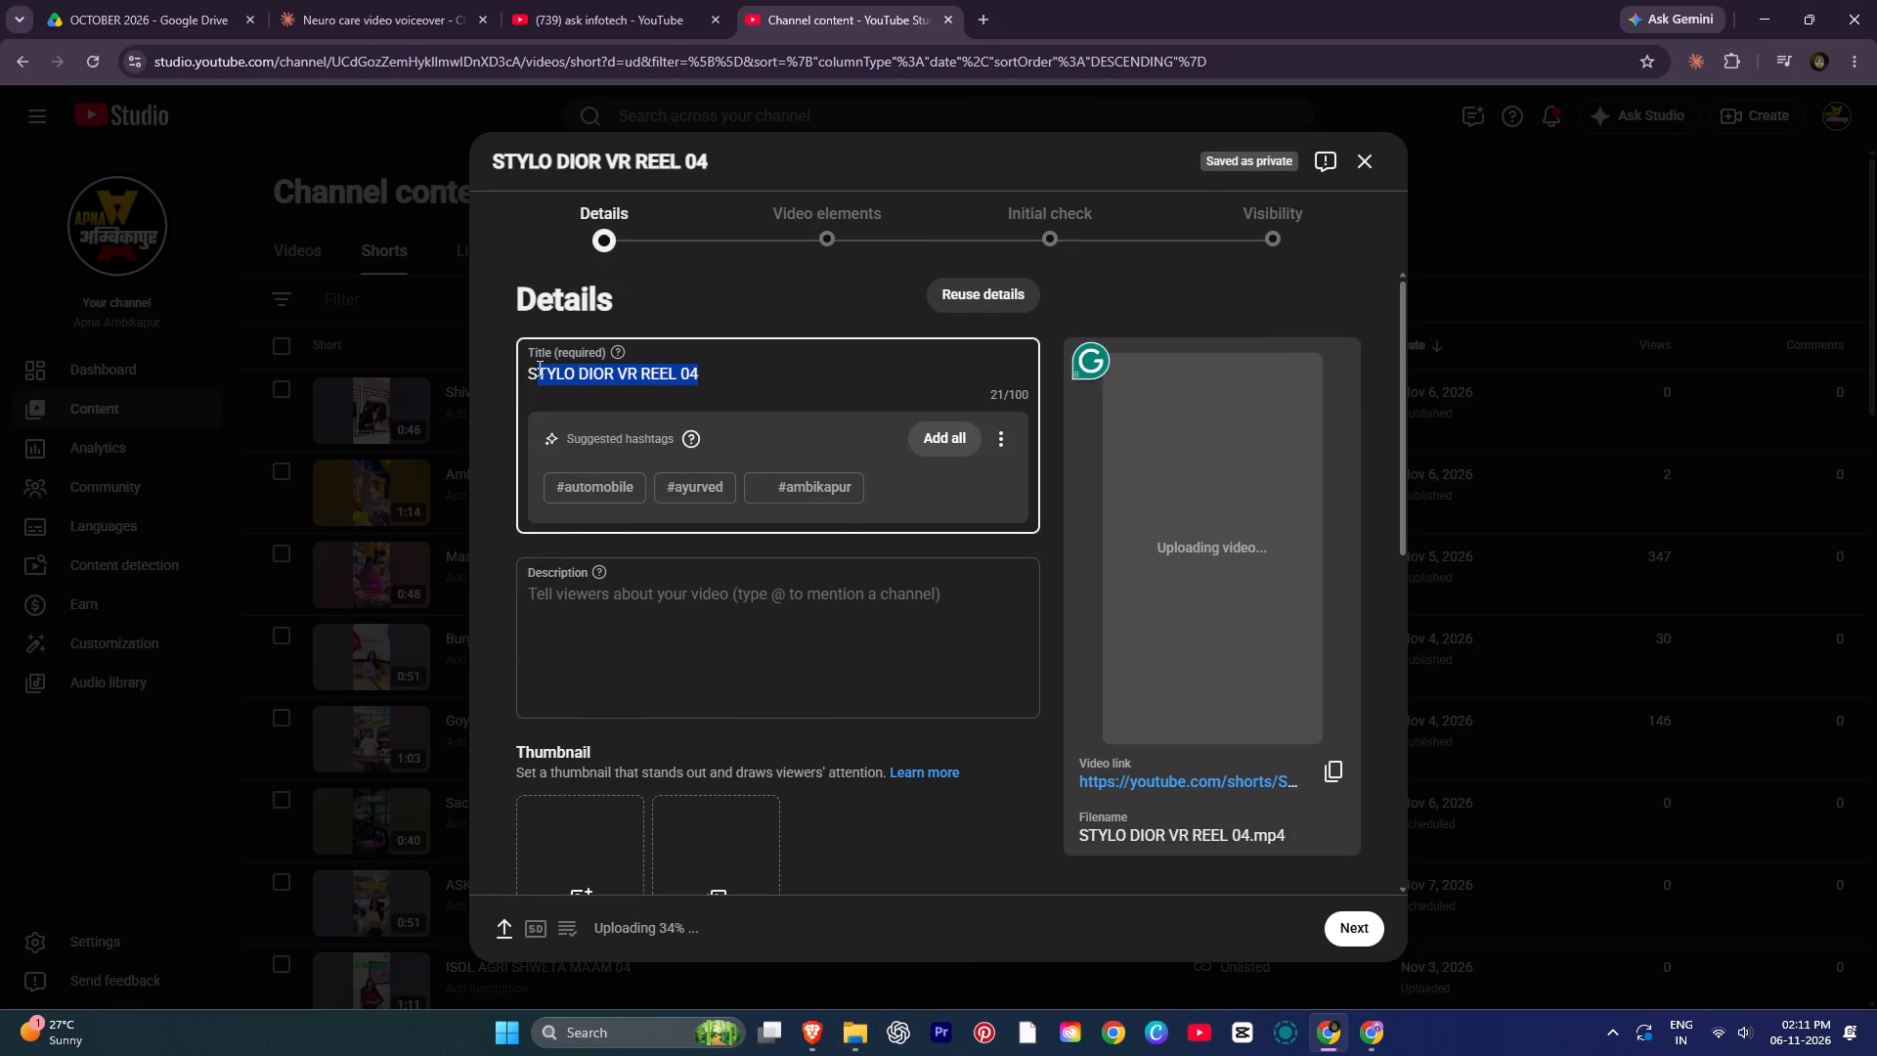
drag(538, 368, 535, 370)
key(BackSpace)
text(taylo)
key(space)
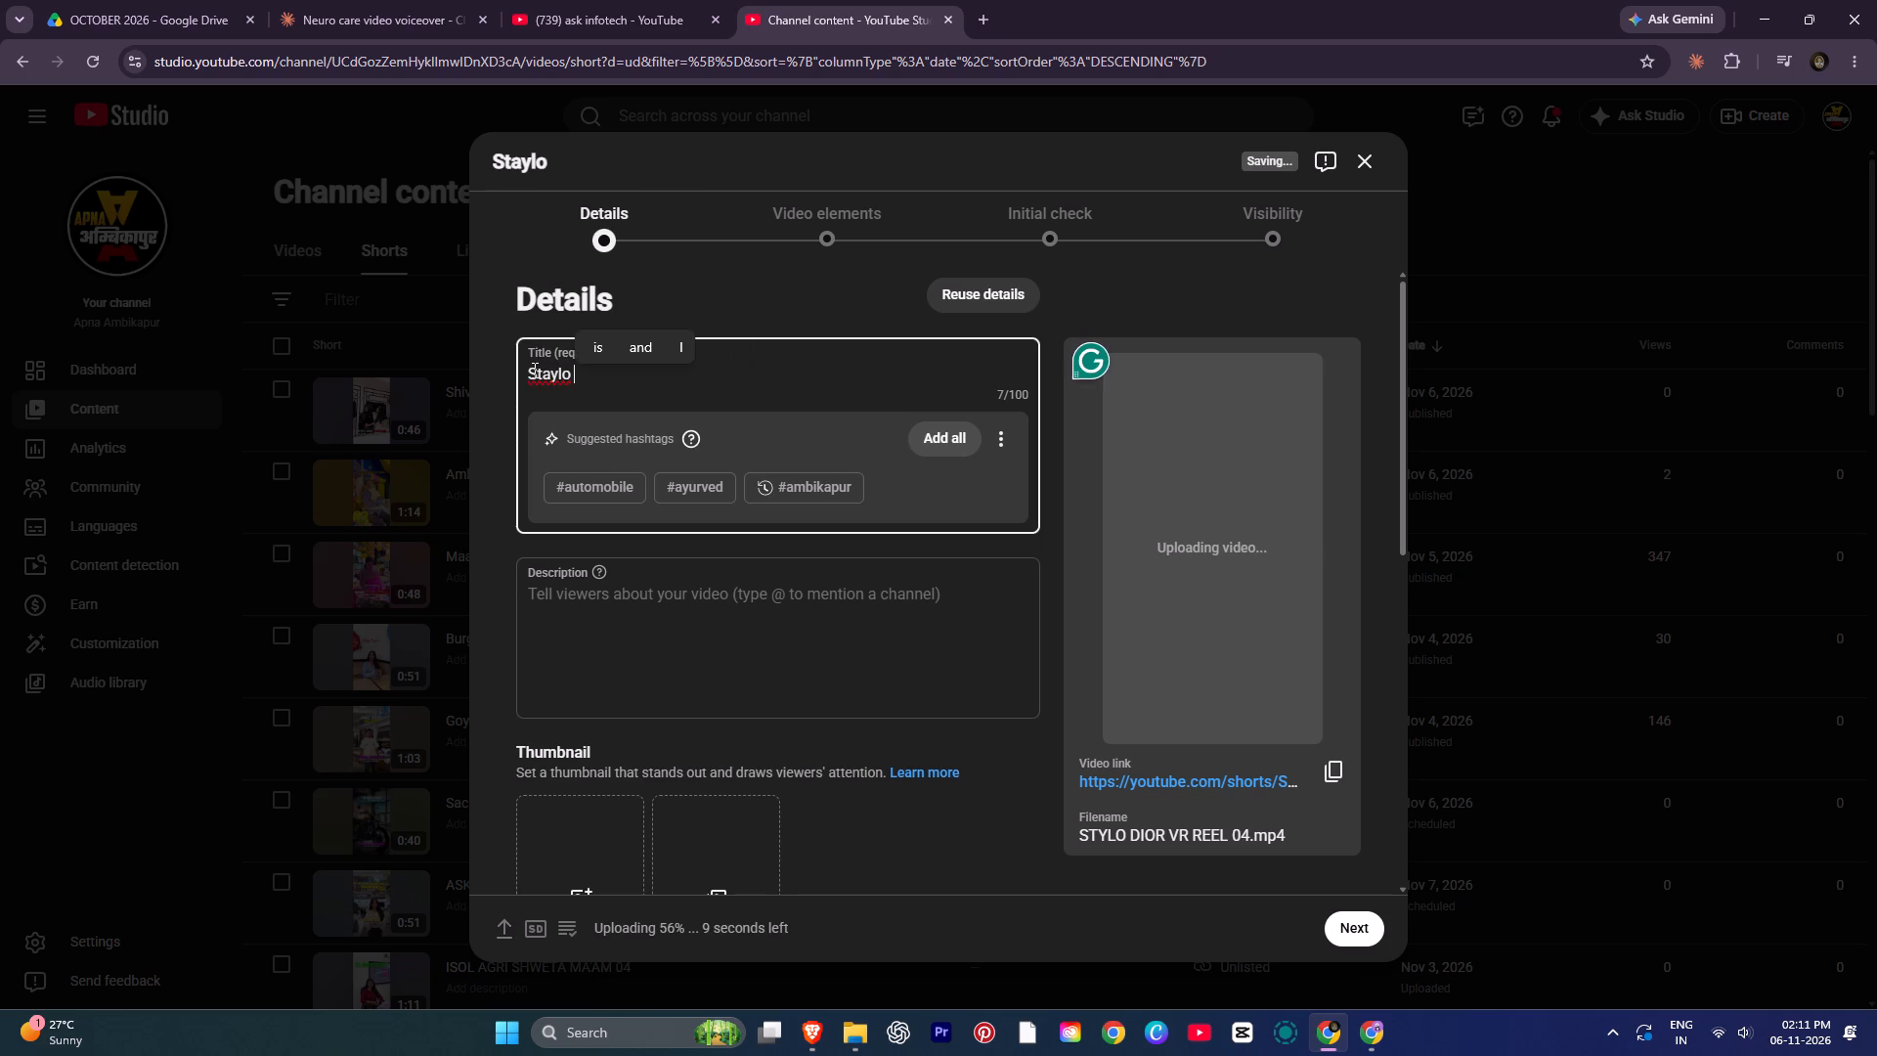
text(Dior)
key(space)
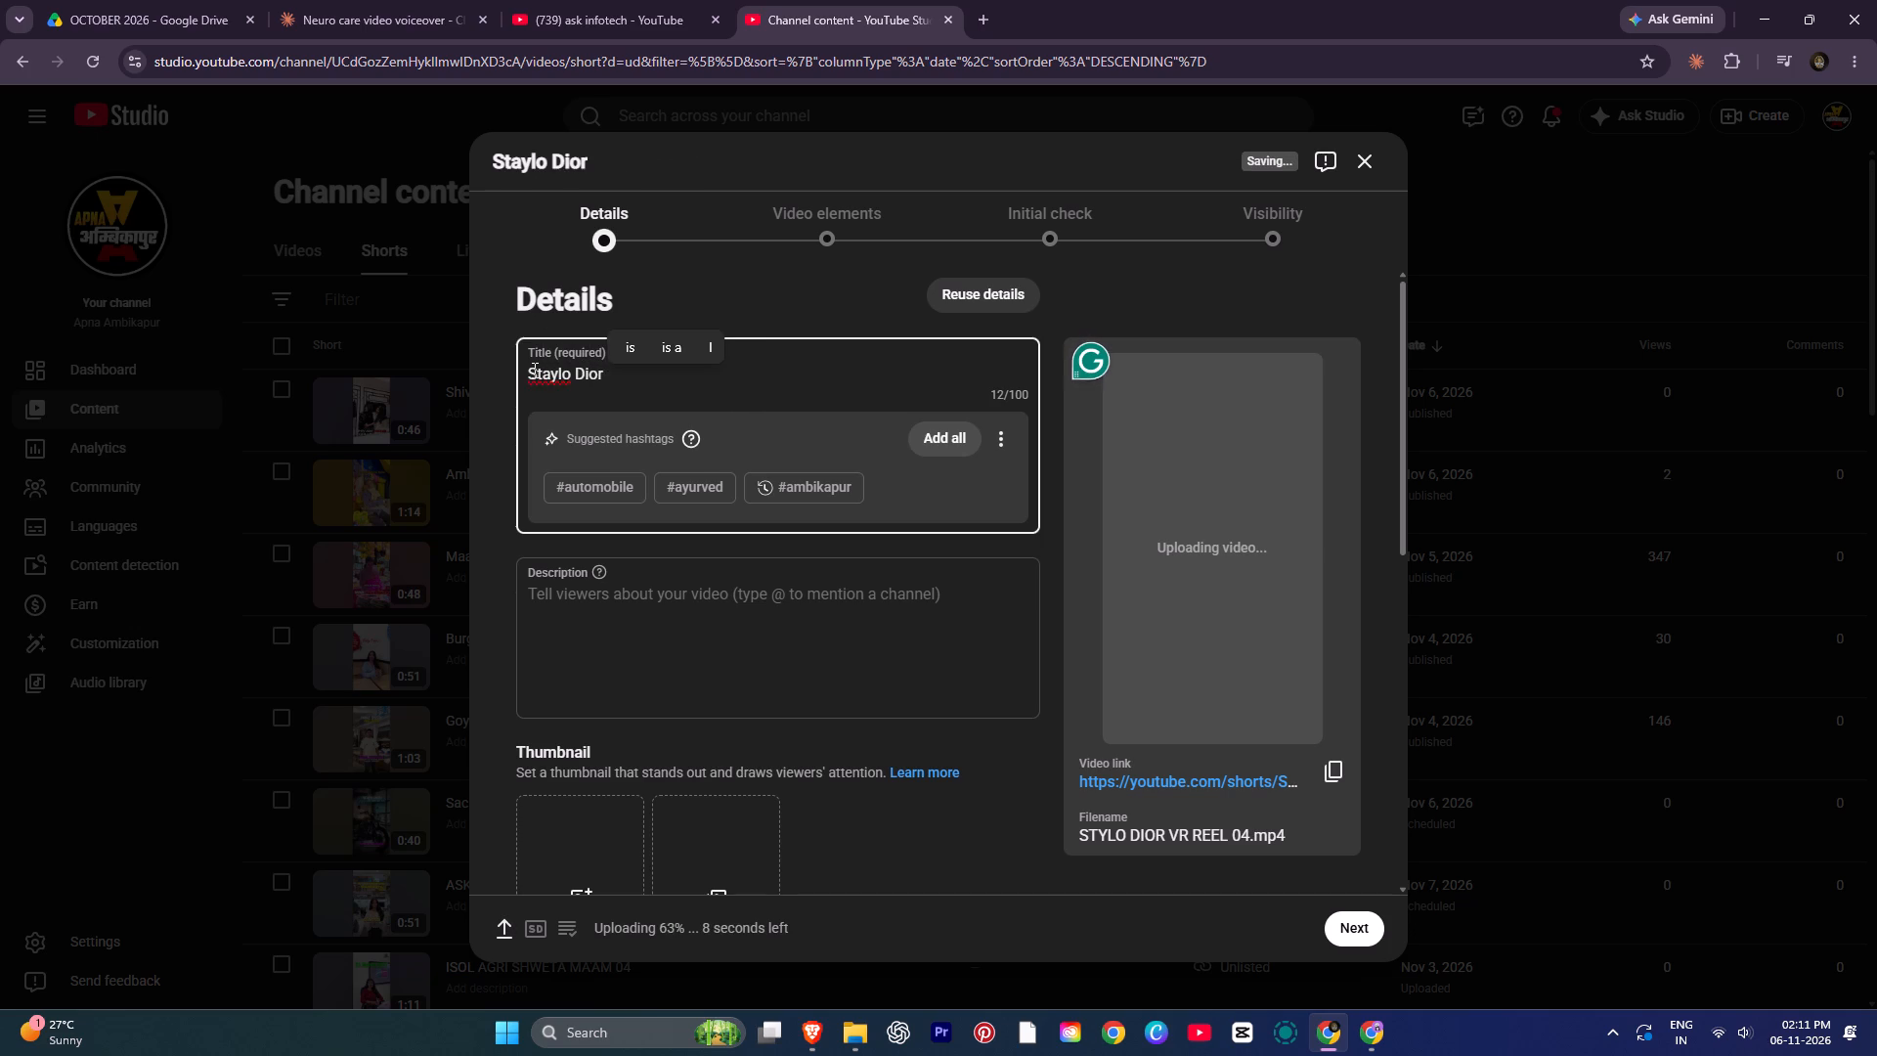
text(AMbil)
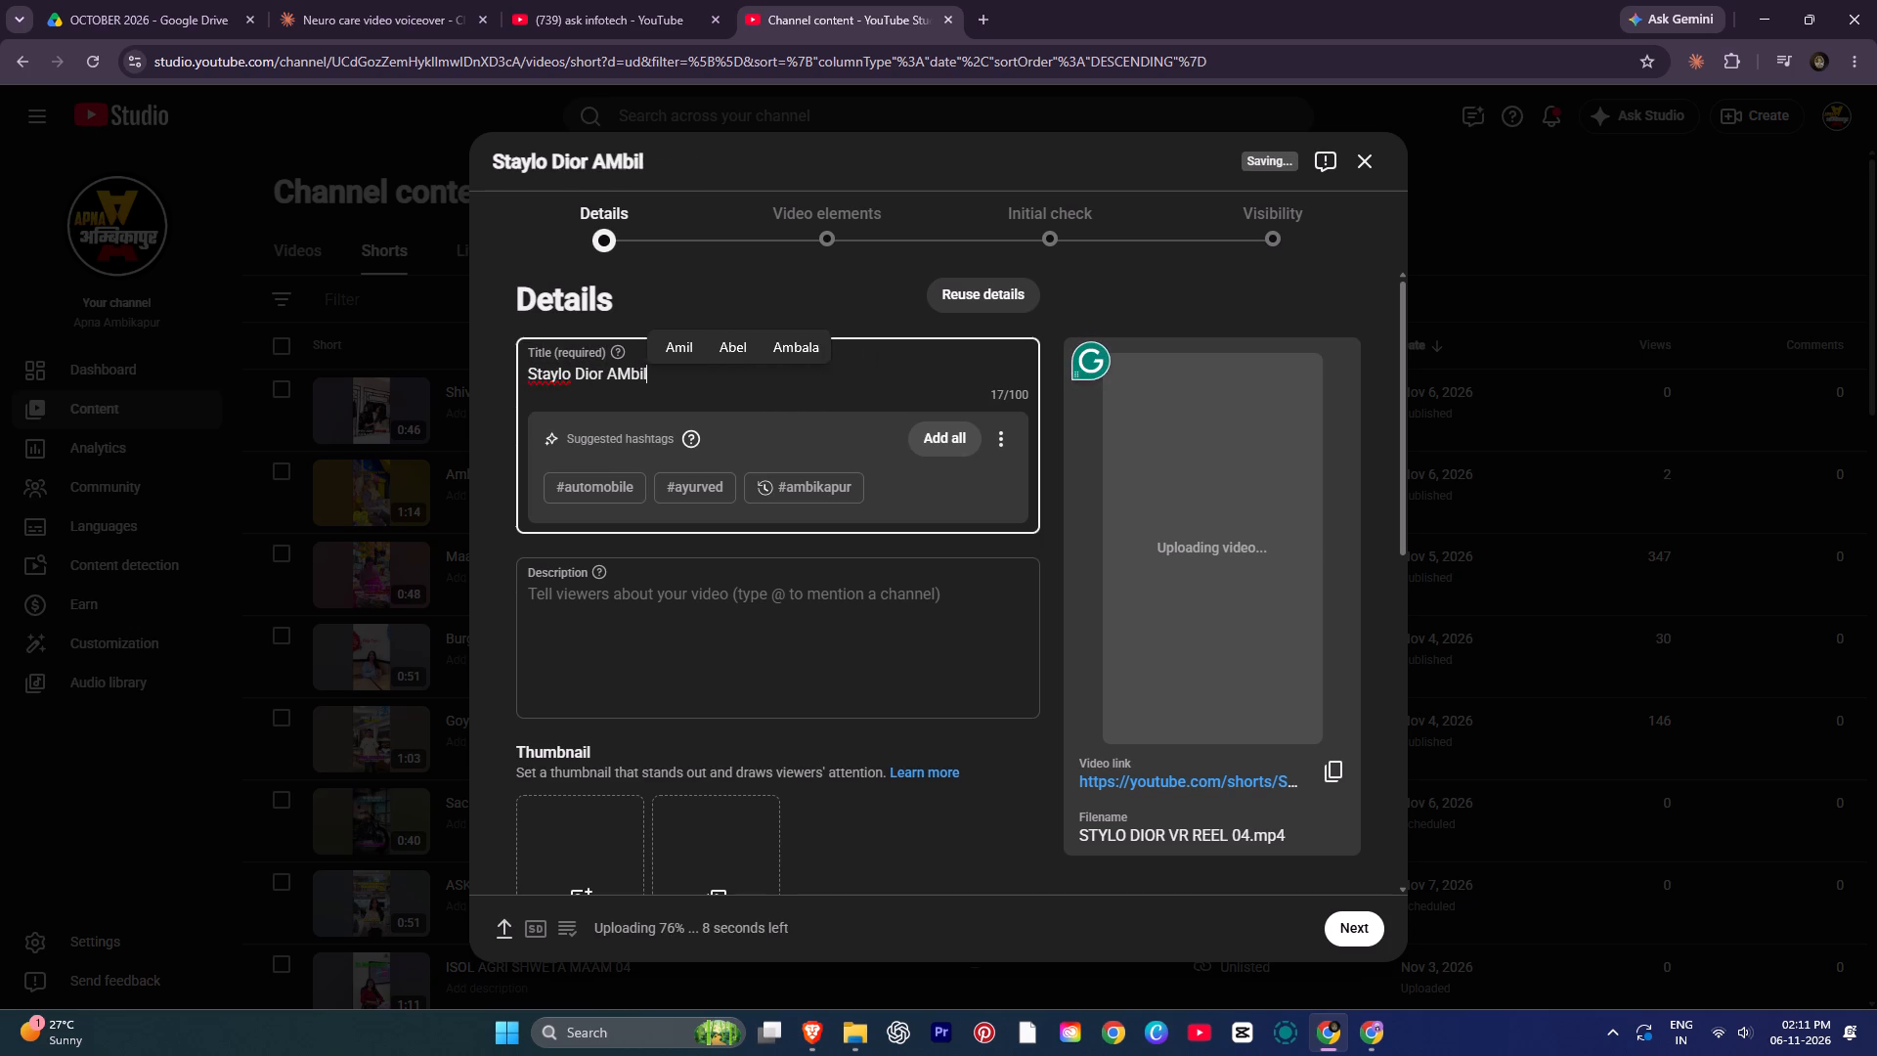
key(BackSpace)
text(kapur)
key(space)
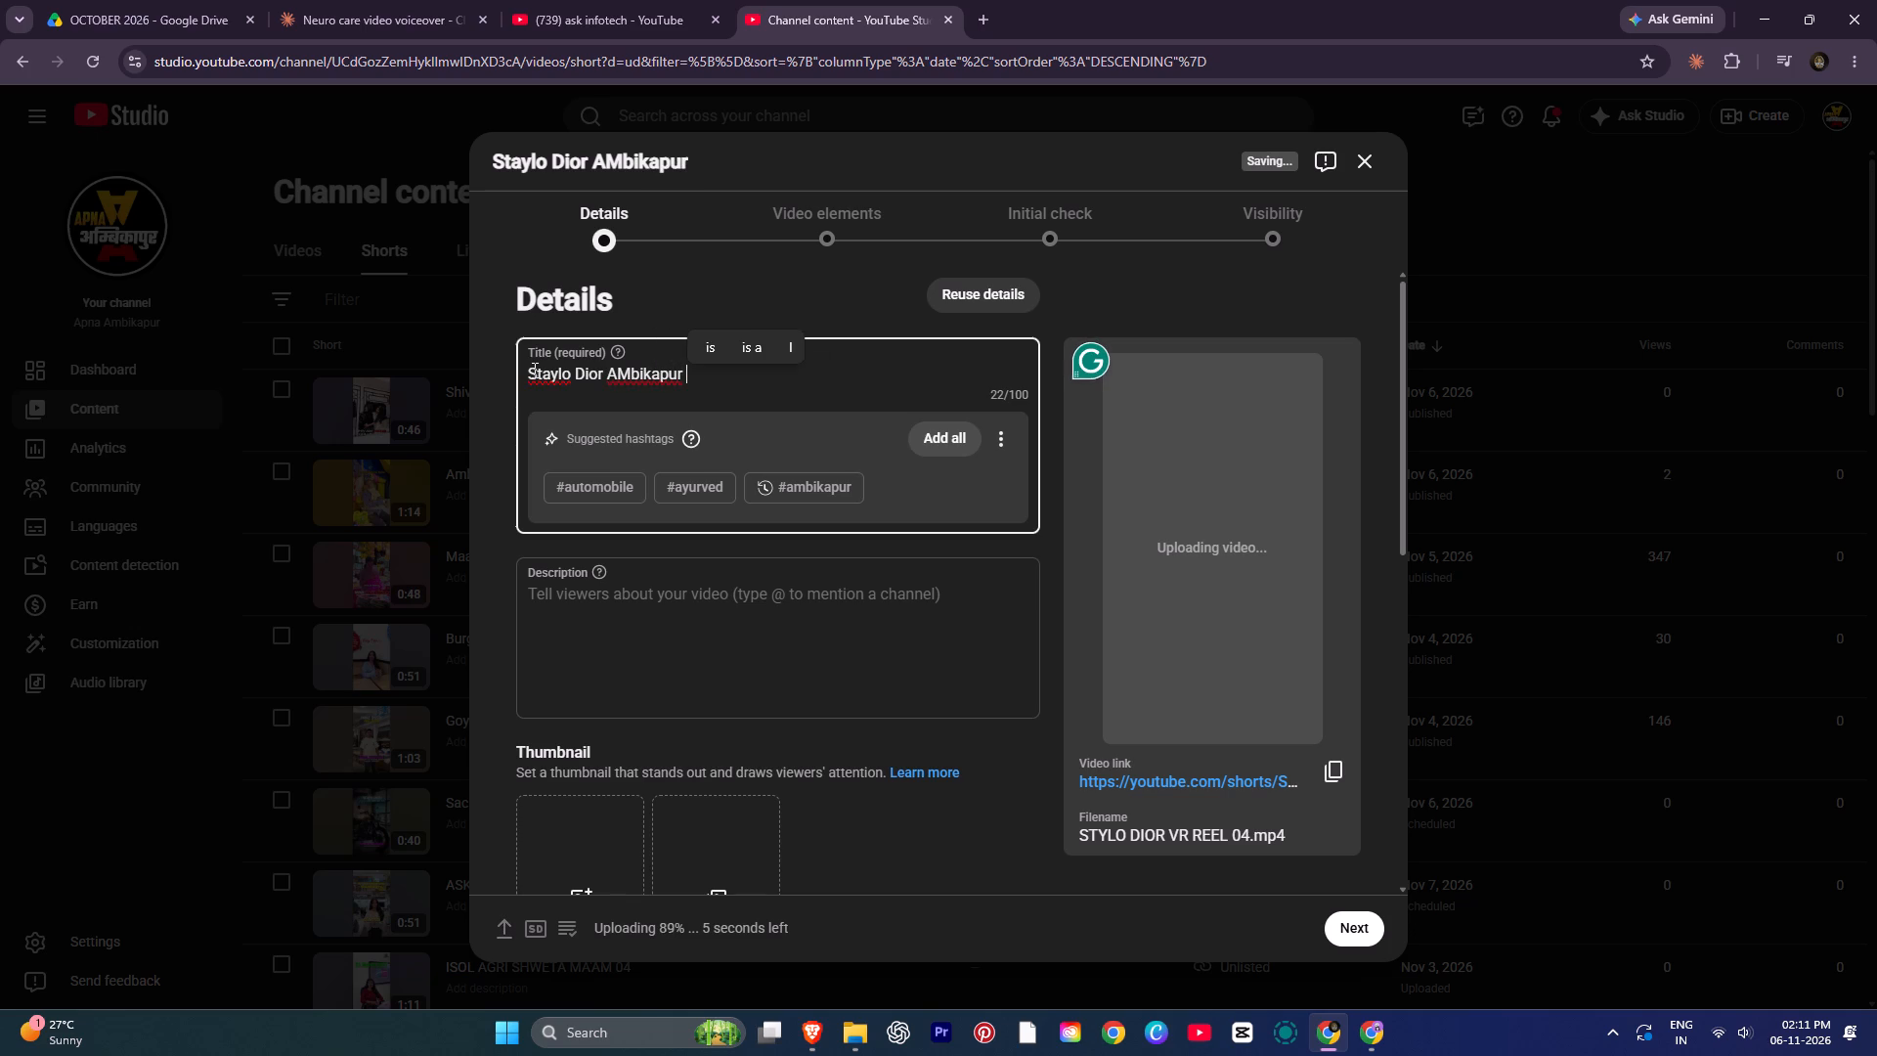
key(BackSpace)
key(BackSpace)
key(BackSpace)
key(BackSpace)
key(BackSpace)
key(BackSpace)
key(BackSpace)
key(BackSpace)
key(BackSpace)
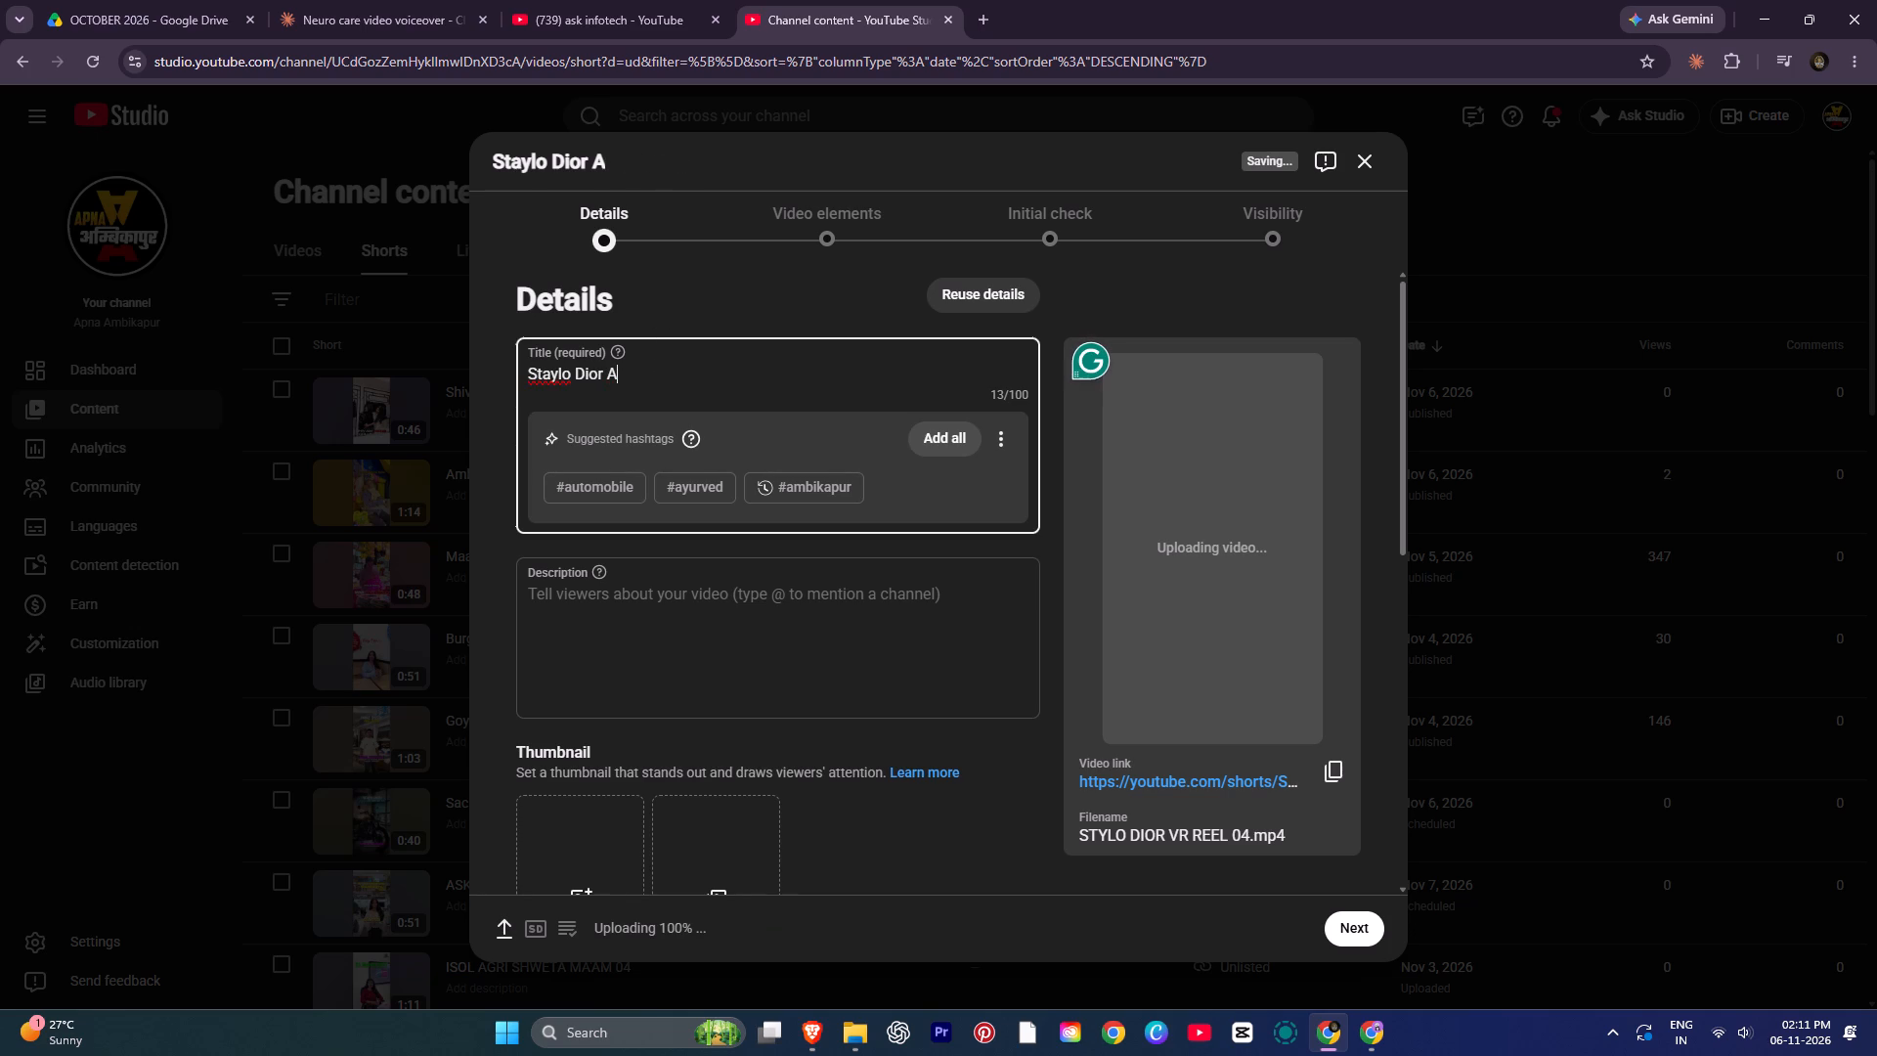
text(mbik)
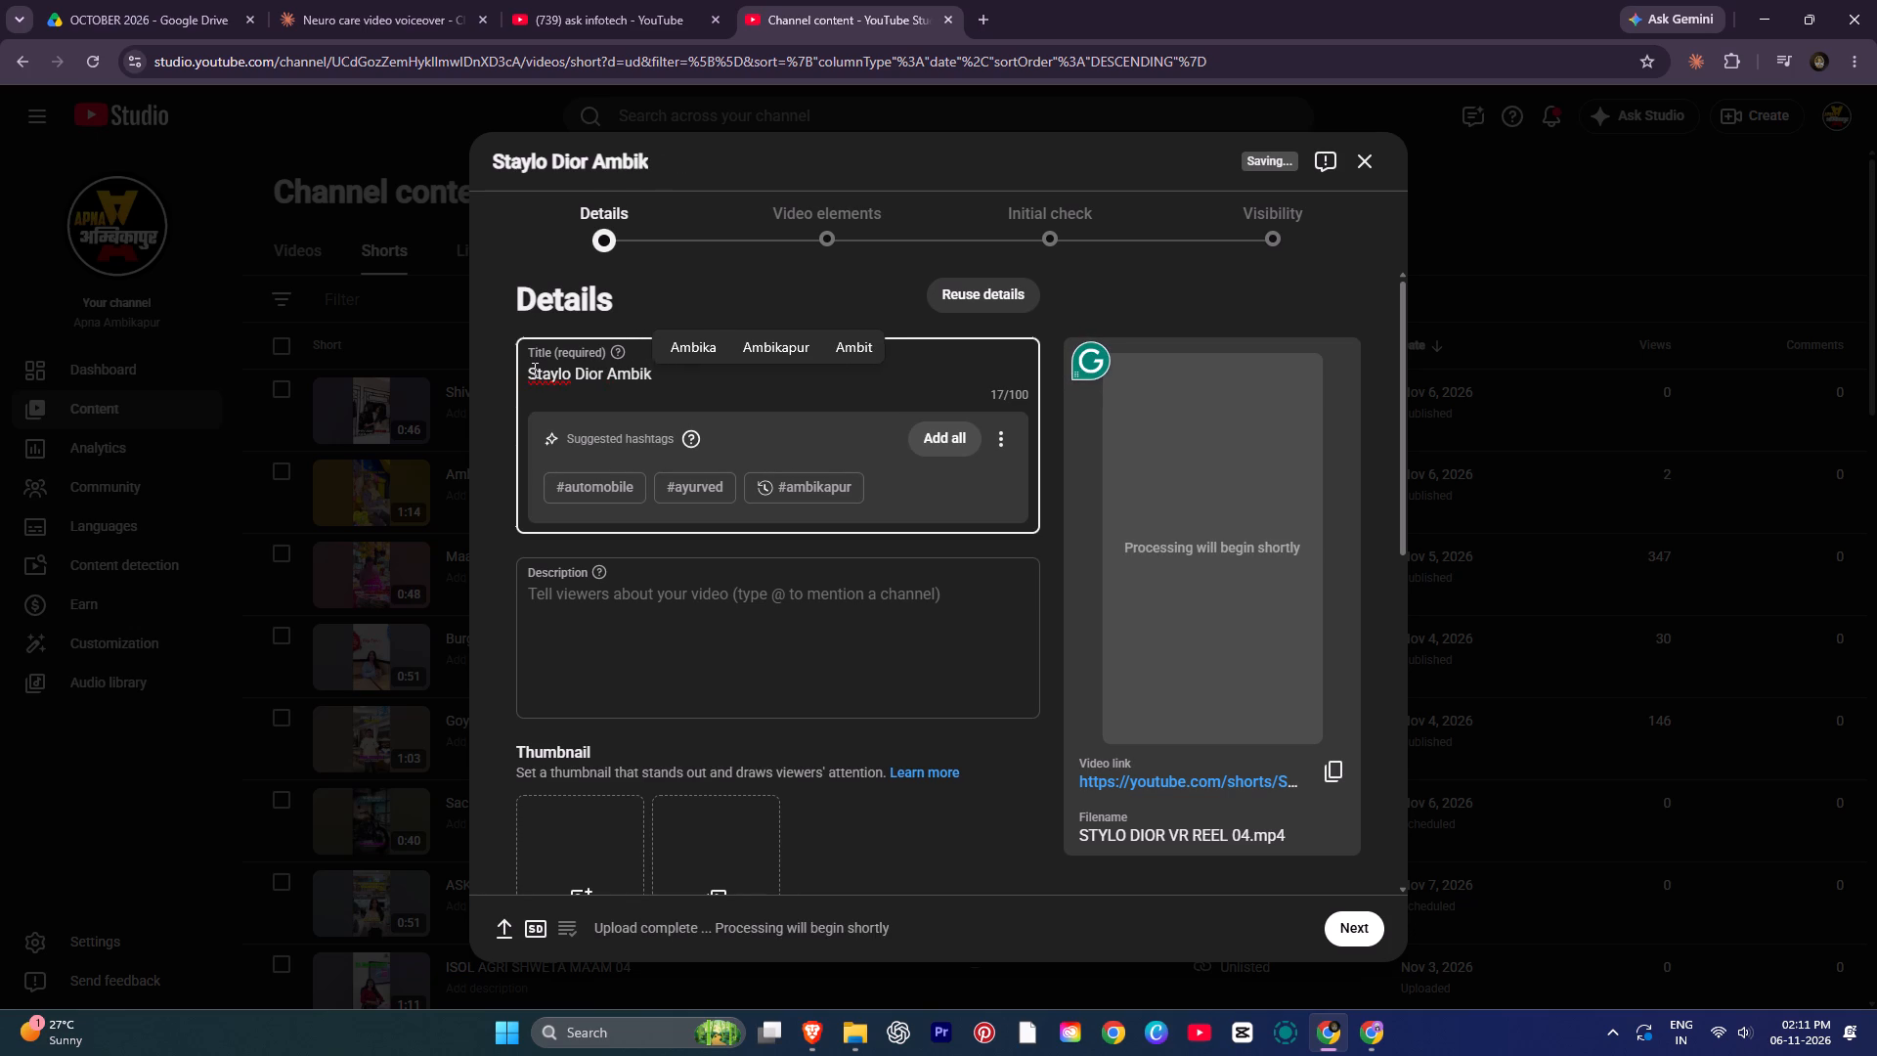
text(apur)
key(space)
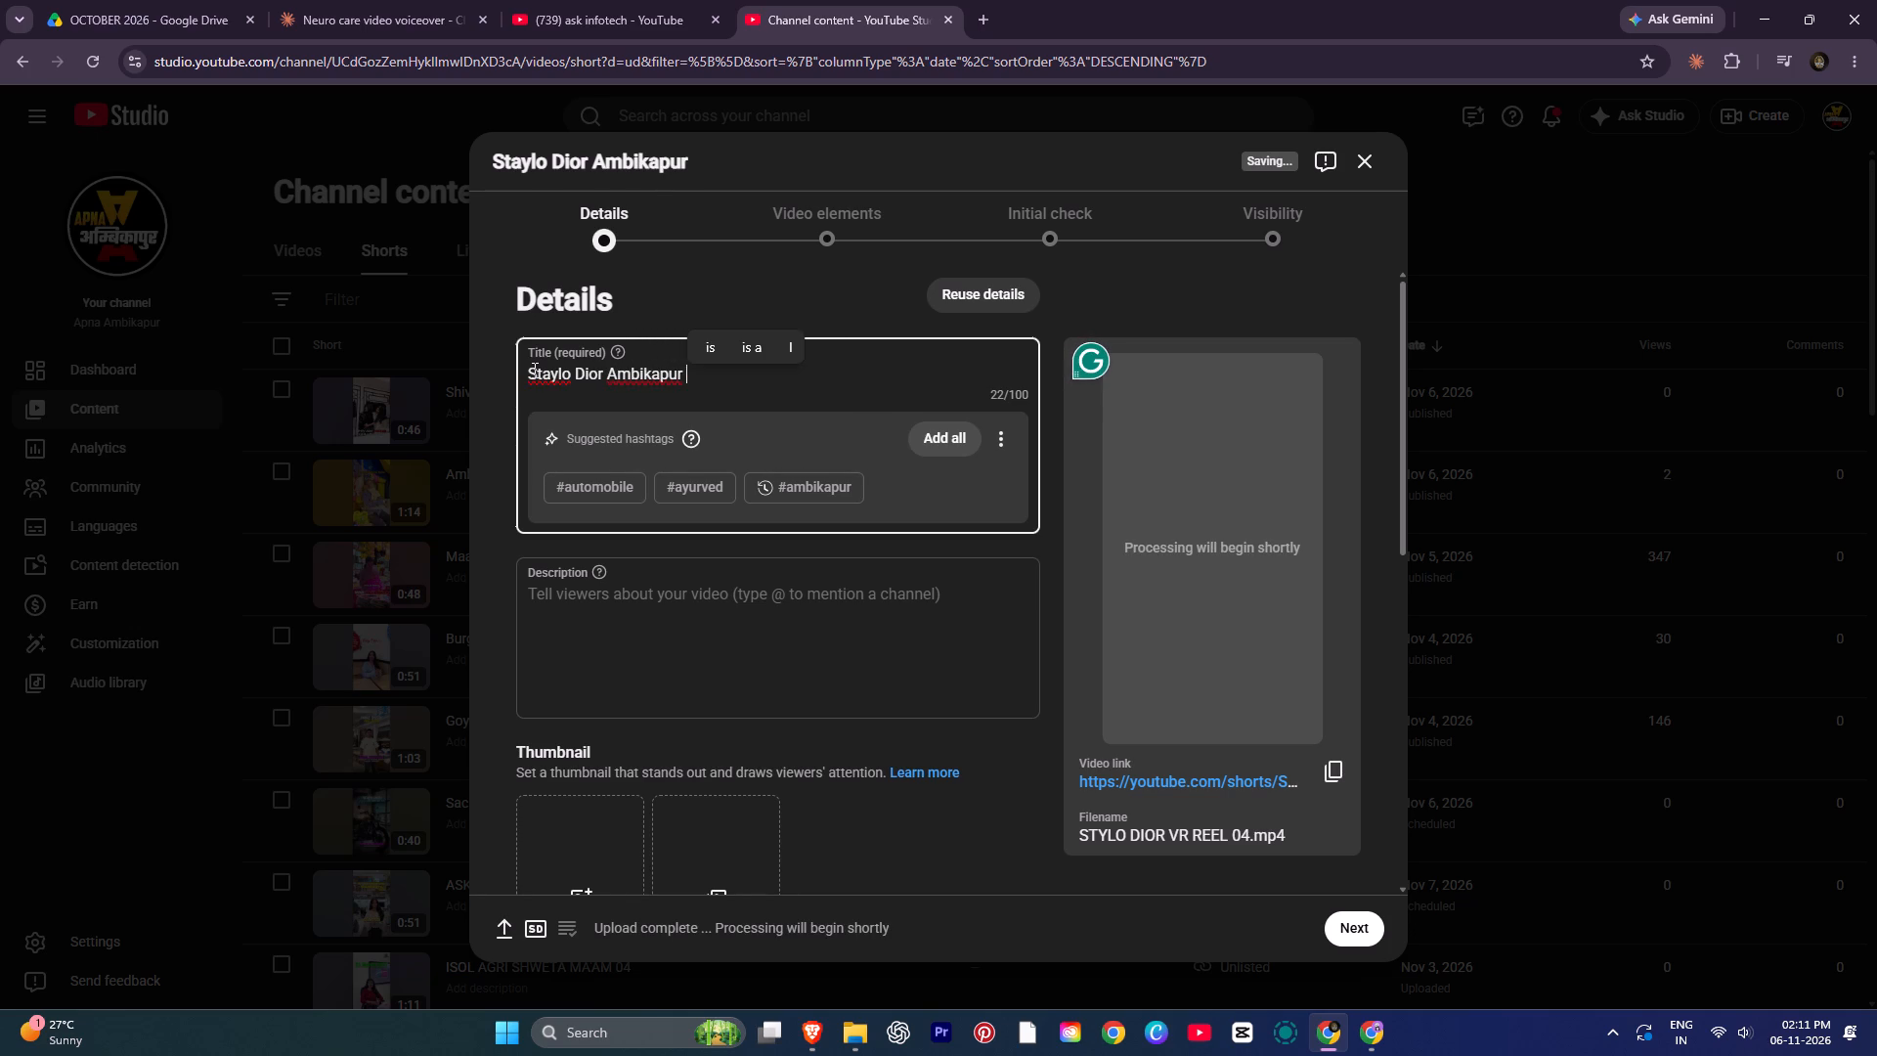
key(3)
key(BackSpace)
Set the Staylo Dior Ambikapur video's visibility to Unlisted and publish it anyway without waiting for the checks.
click(1340, 939)
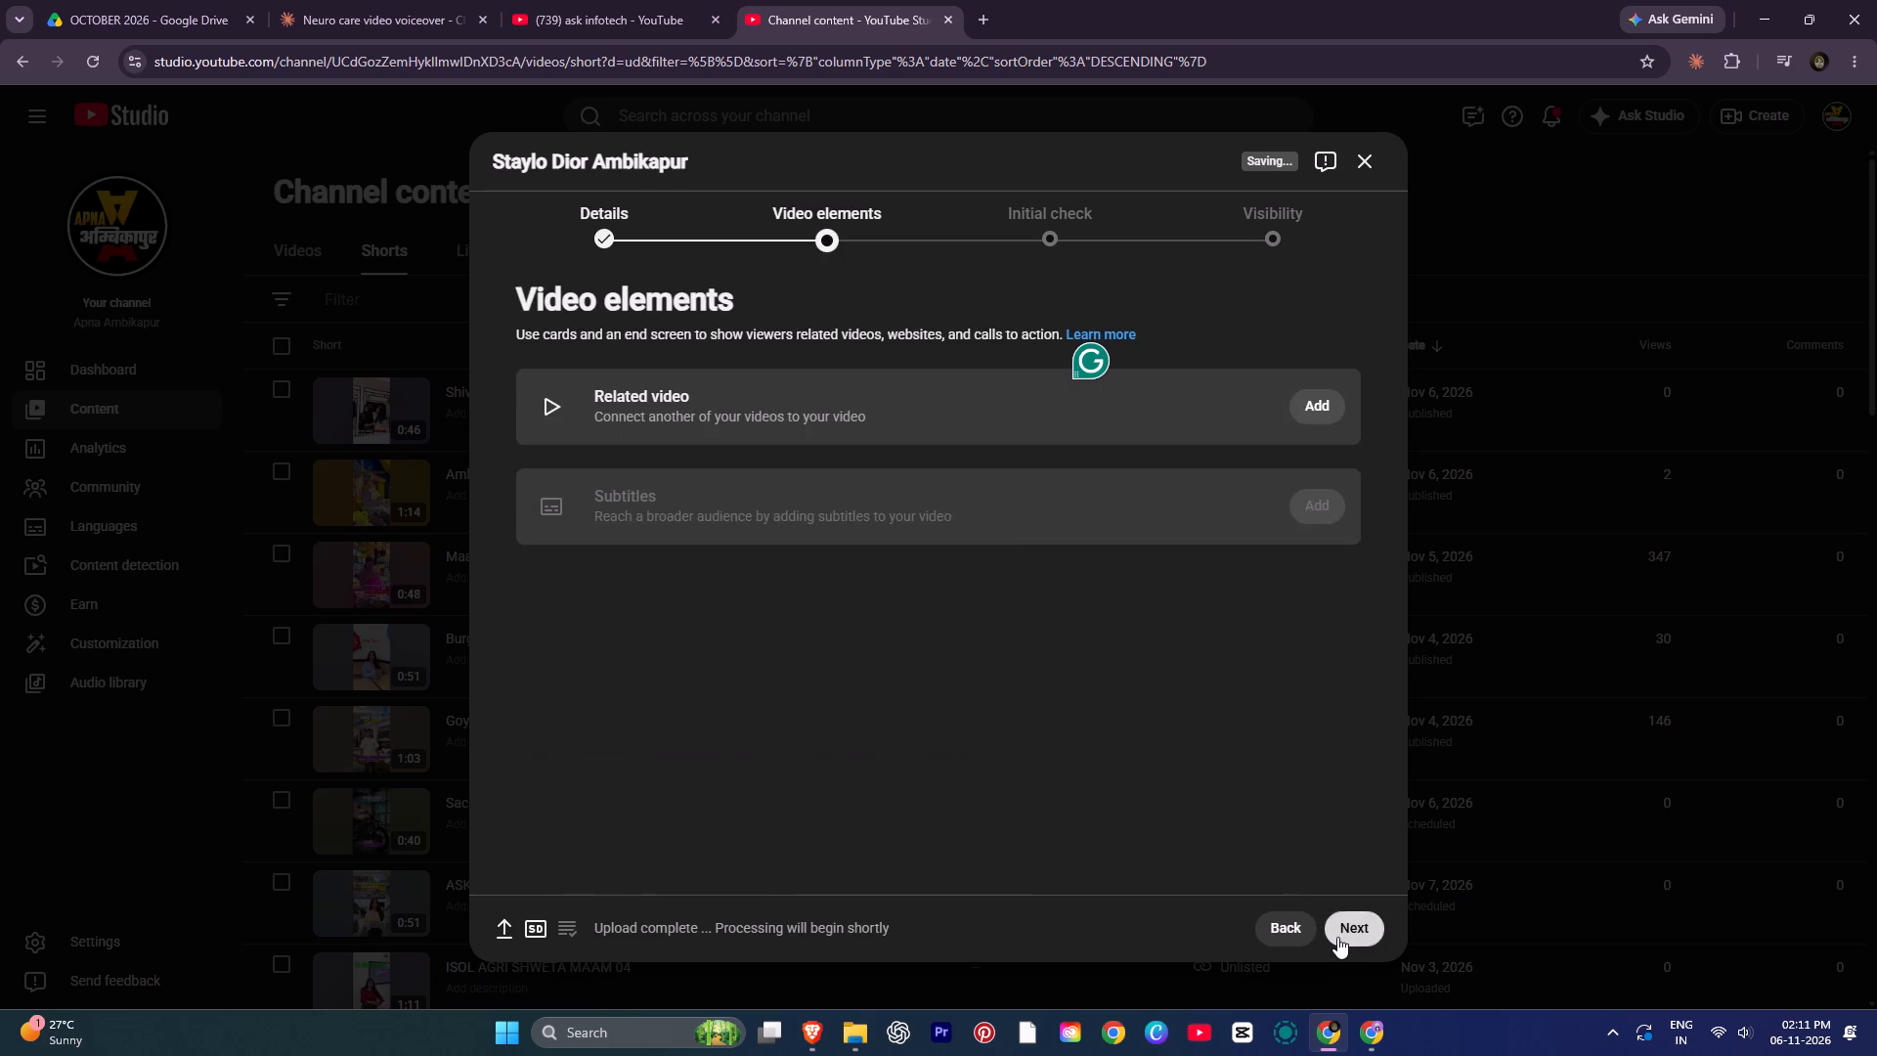
click(1337, 936)
click(1337, 936)
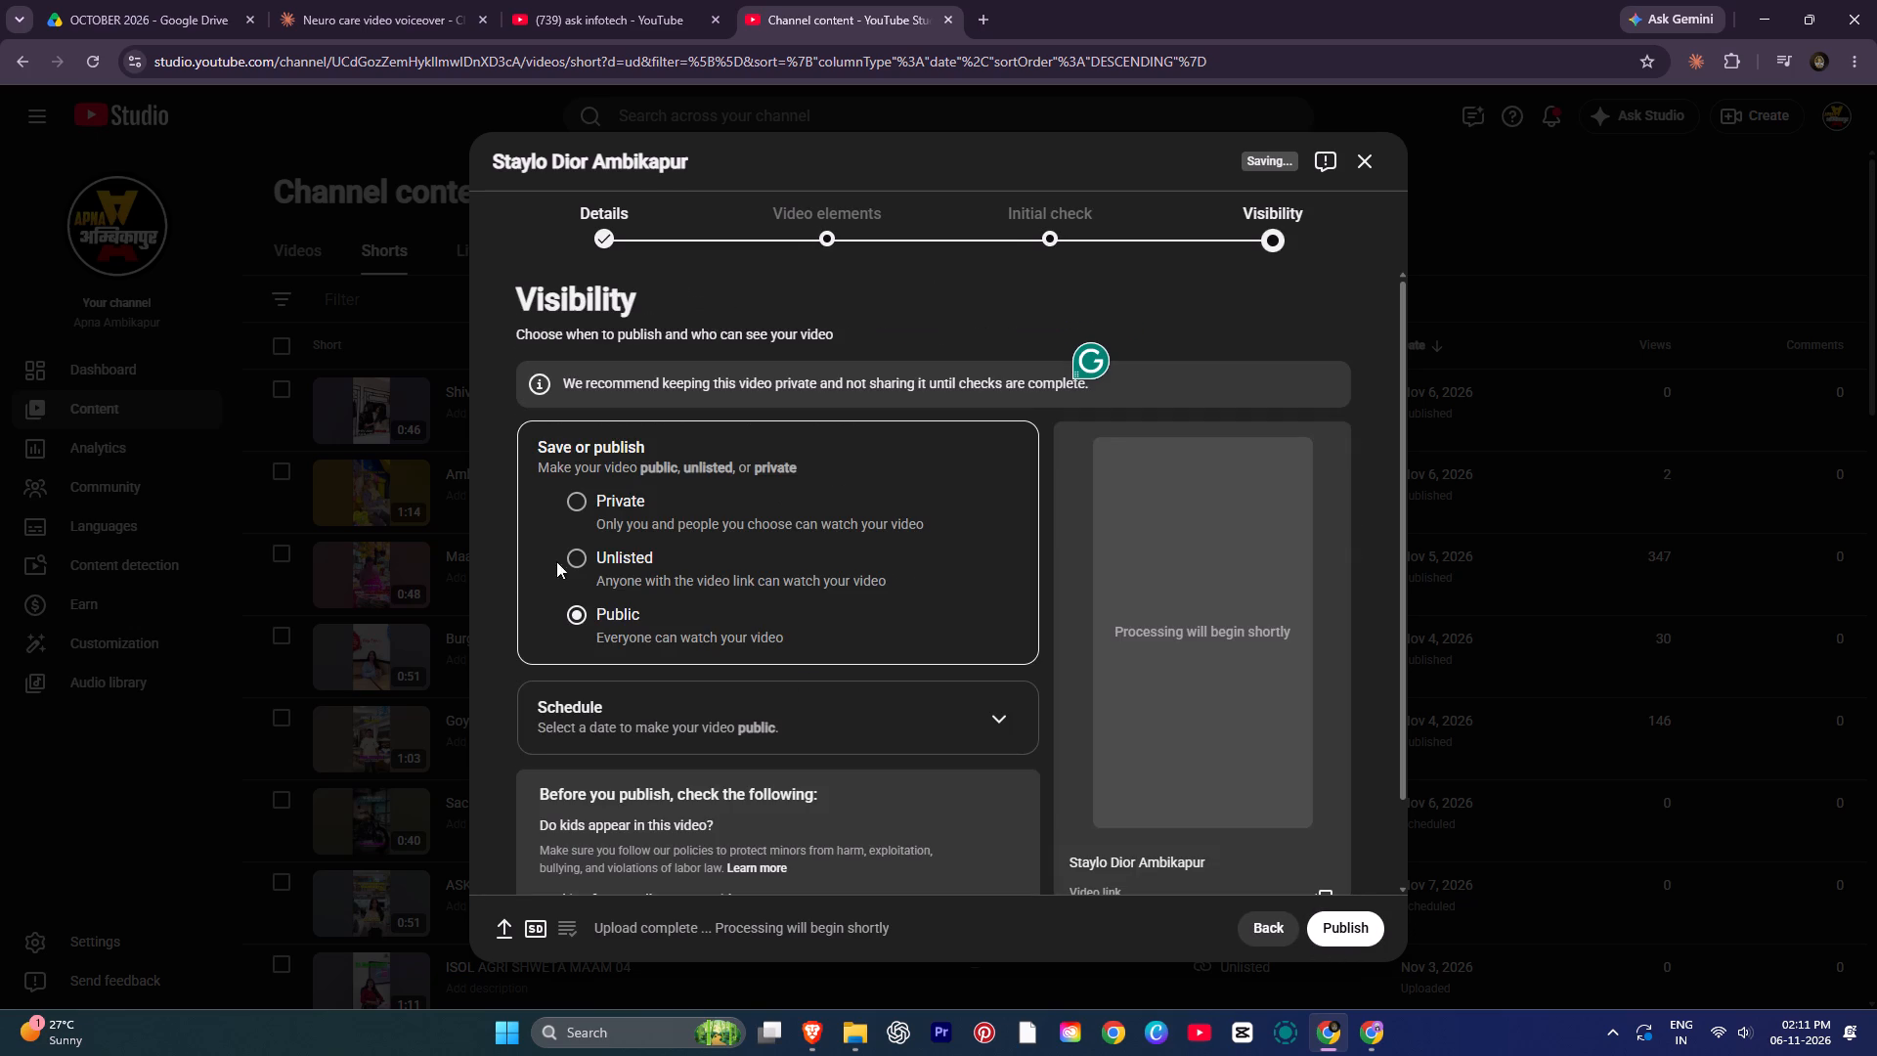
click(579, 557)
click(1354, 928)
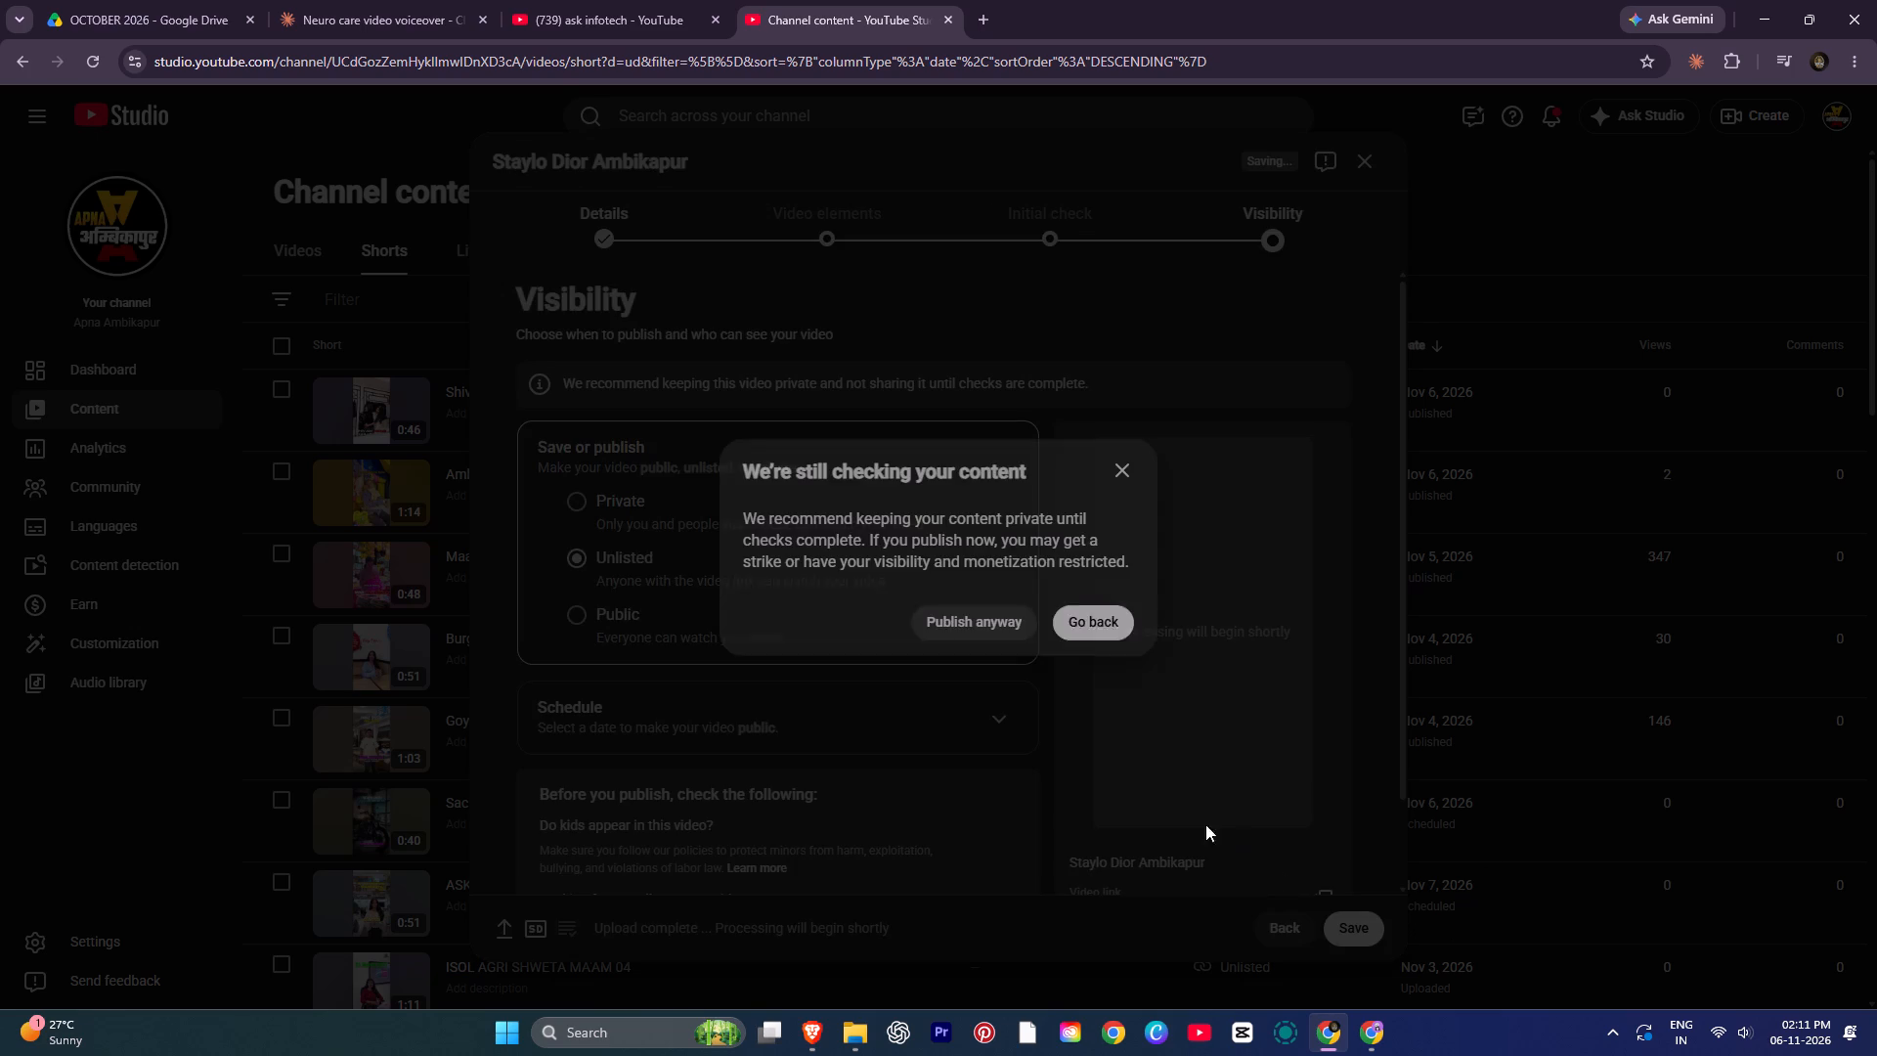
click(983, 625)
Switch to the October editing sheet and update the YouTube Uploaded status for the MAHADEV AUTOMOBILE VR marketing reel.
key(alt+Tab)
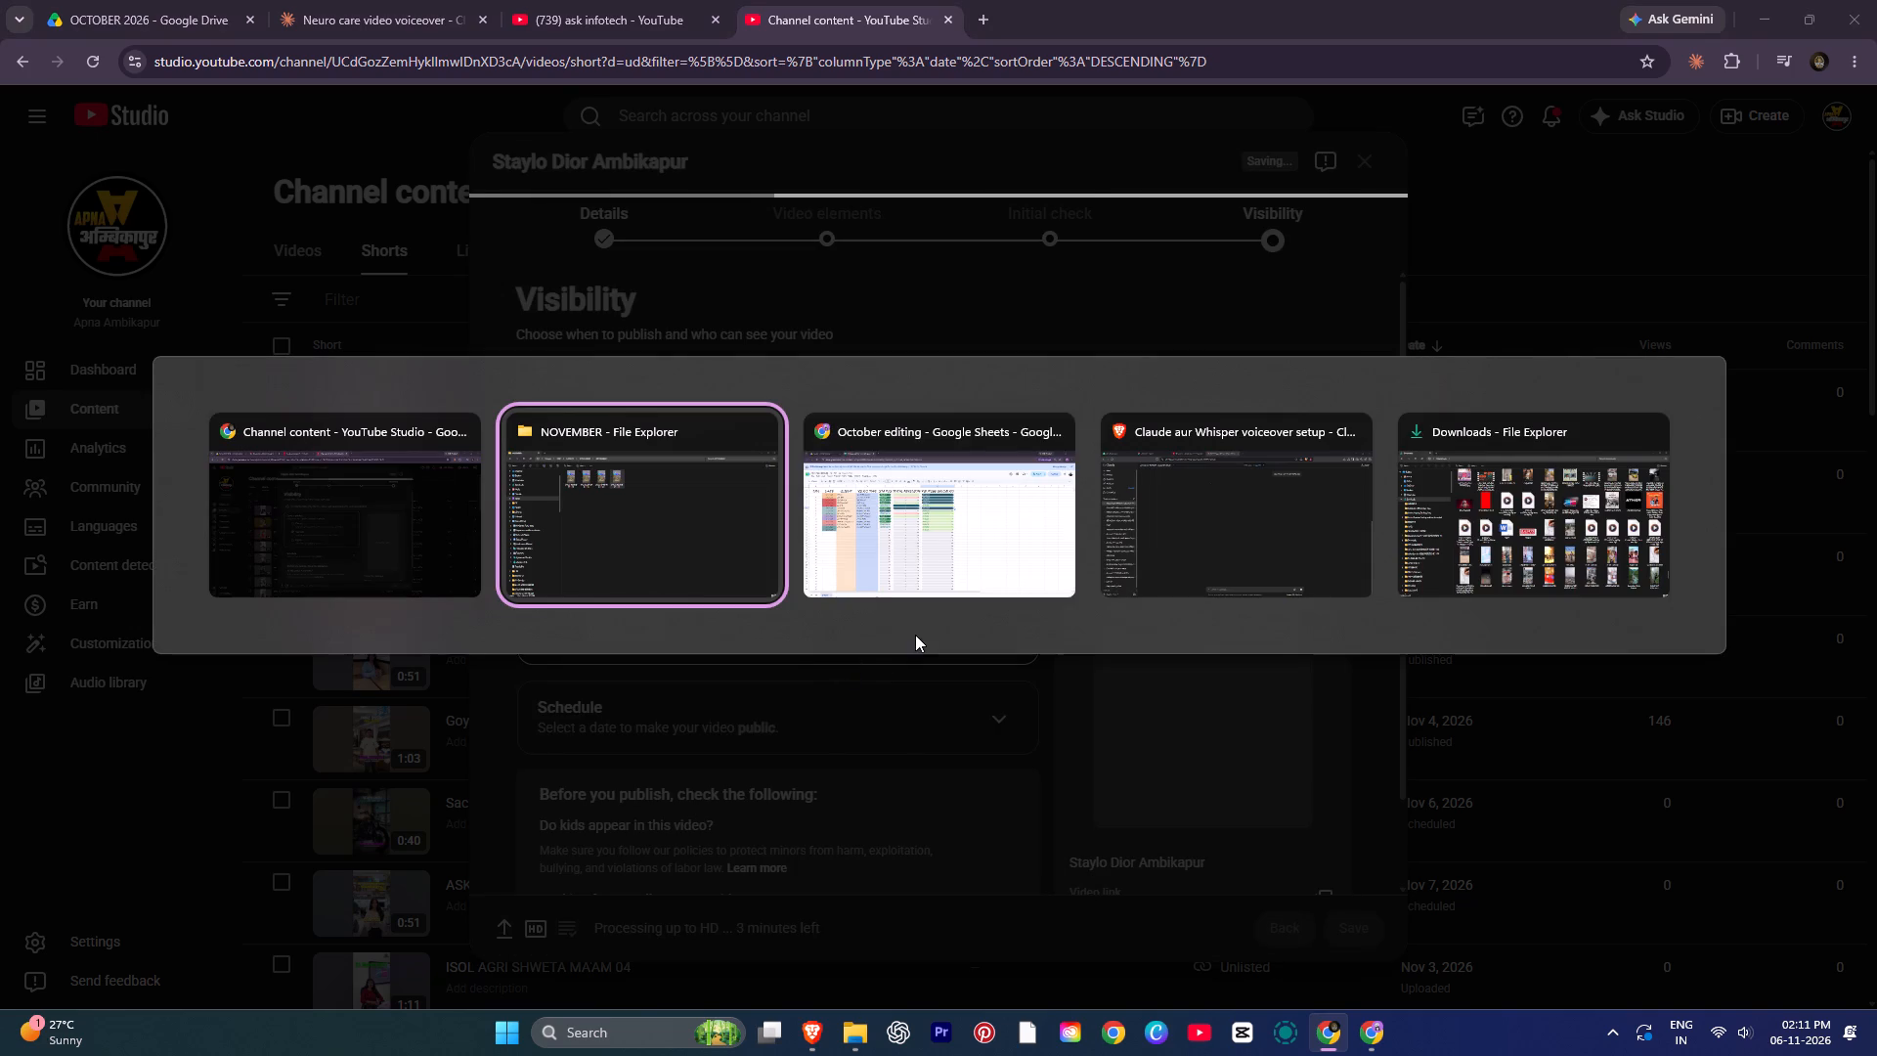
alt+click(685, 547)
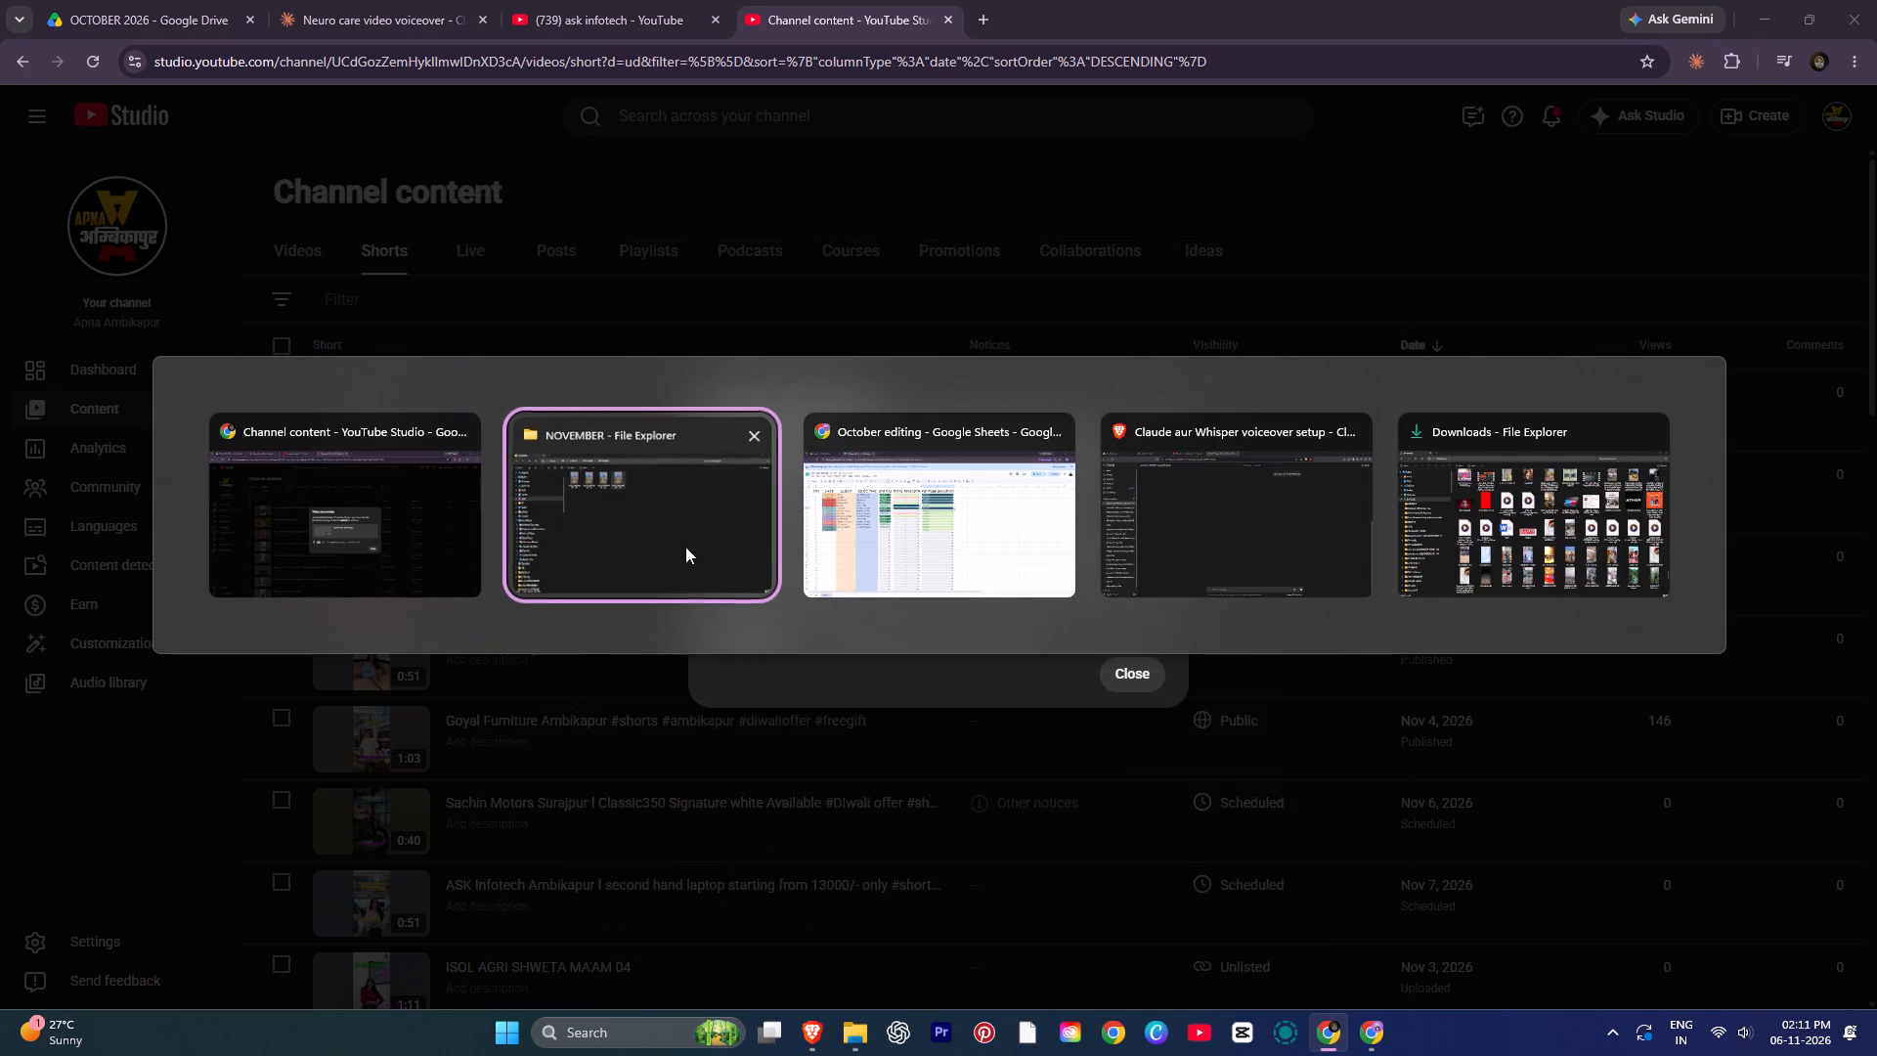
click(896, 537)
key(alt+Tab)
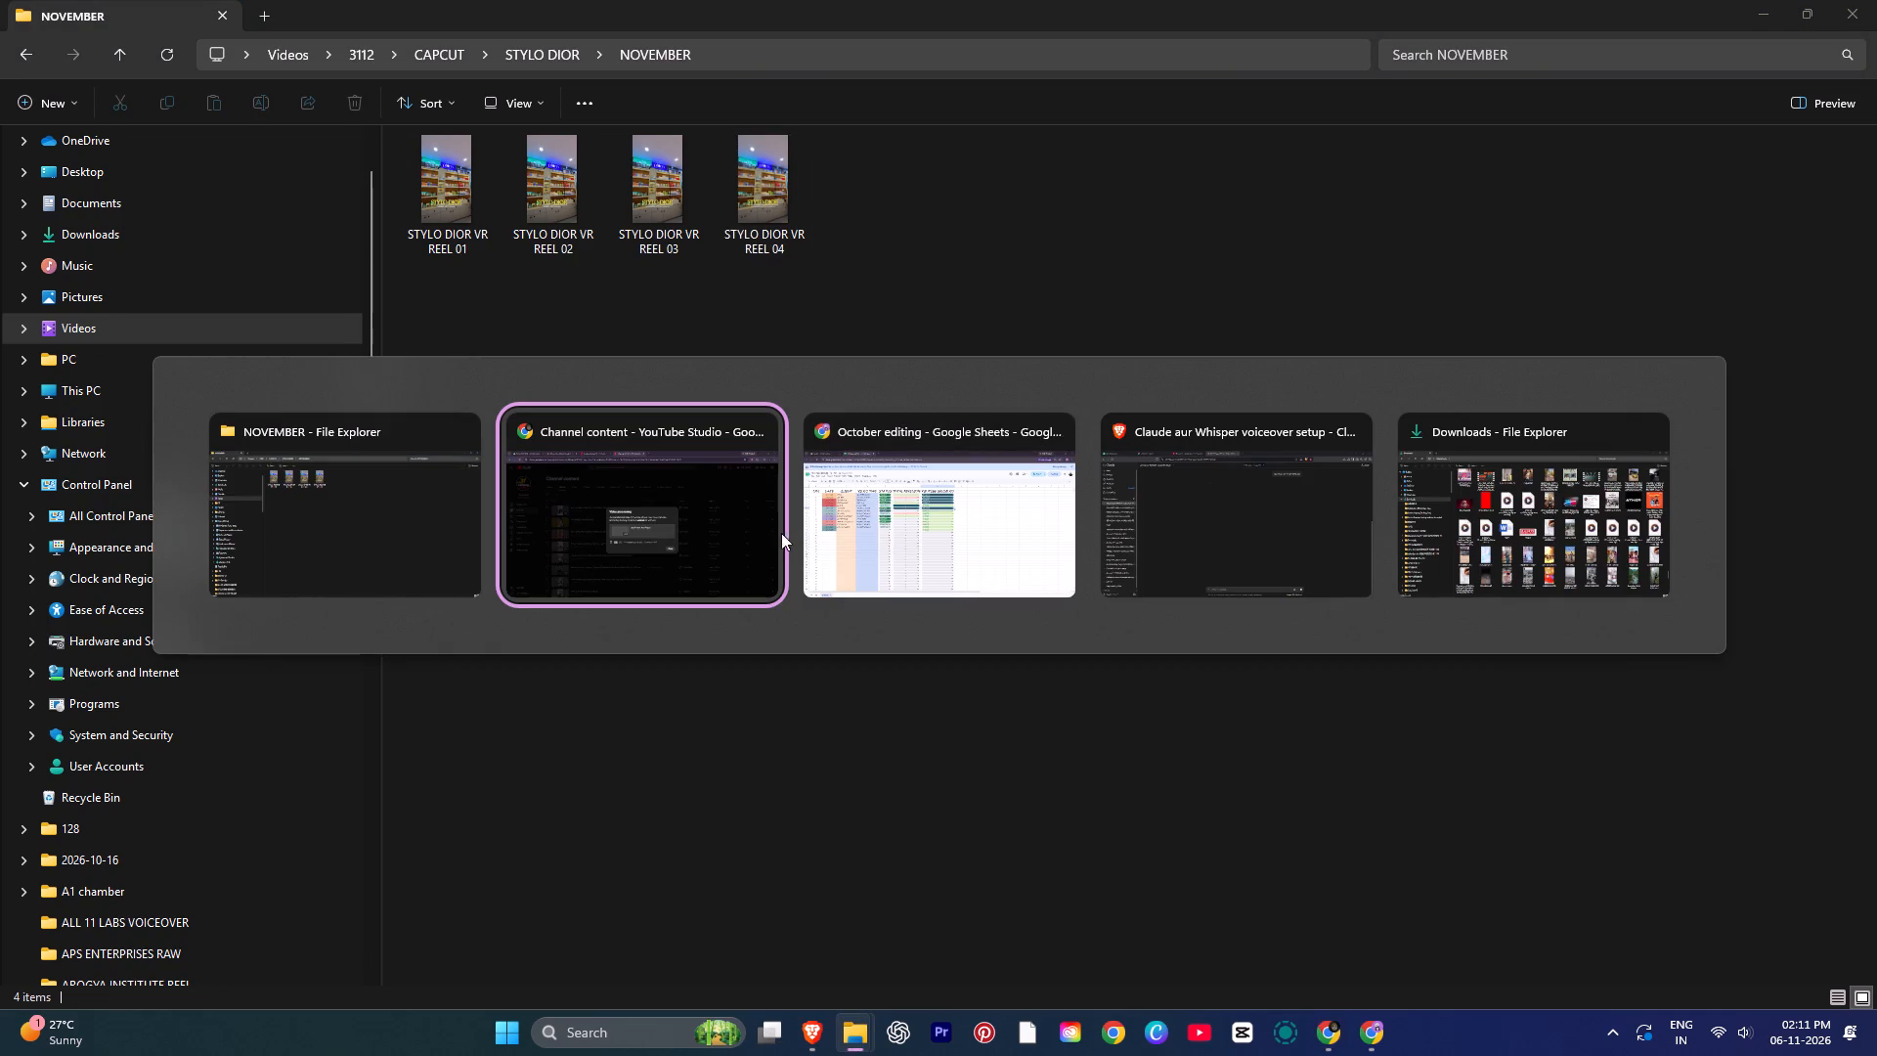
alt+click(979, 536)
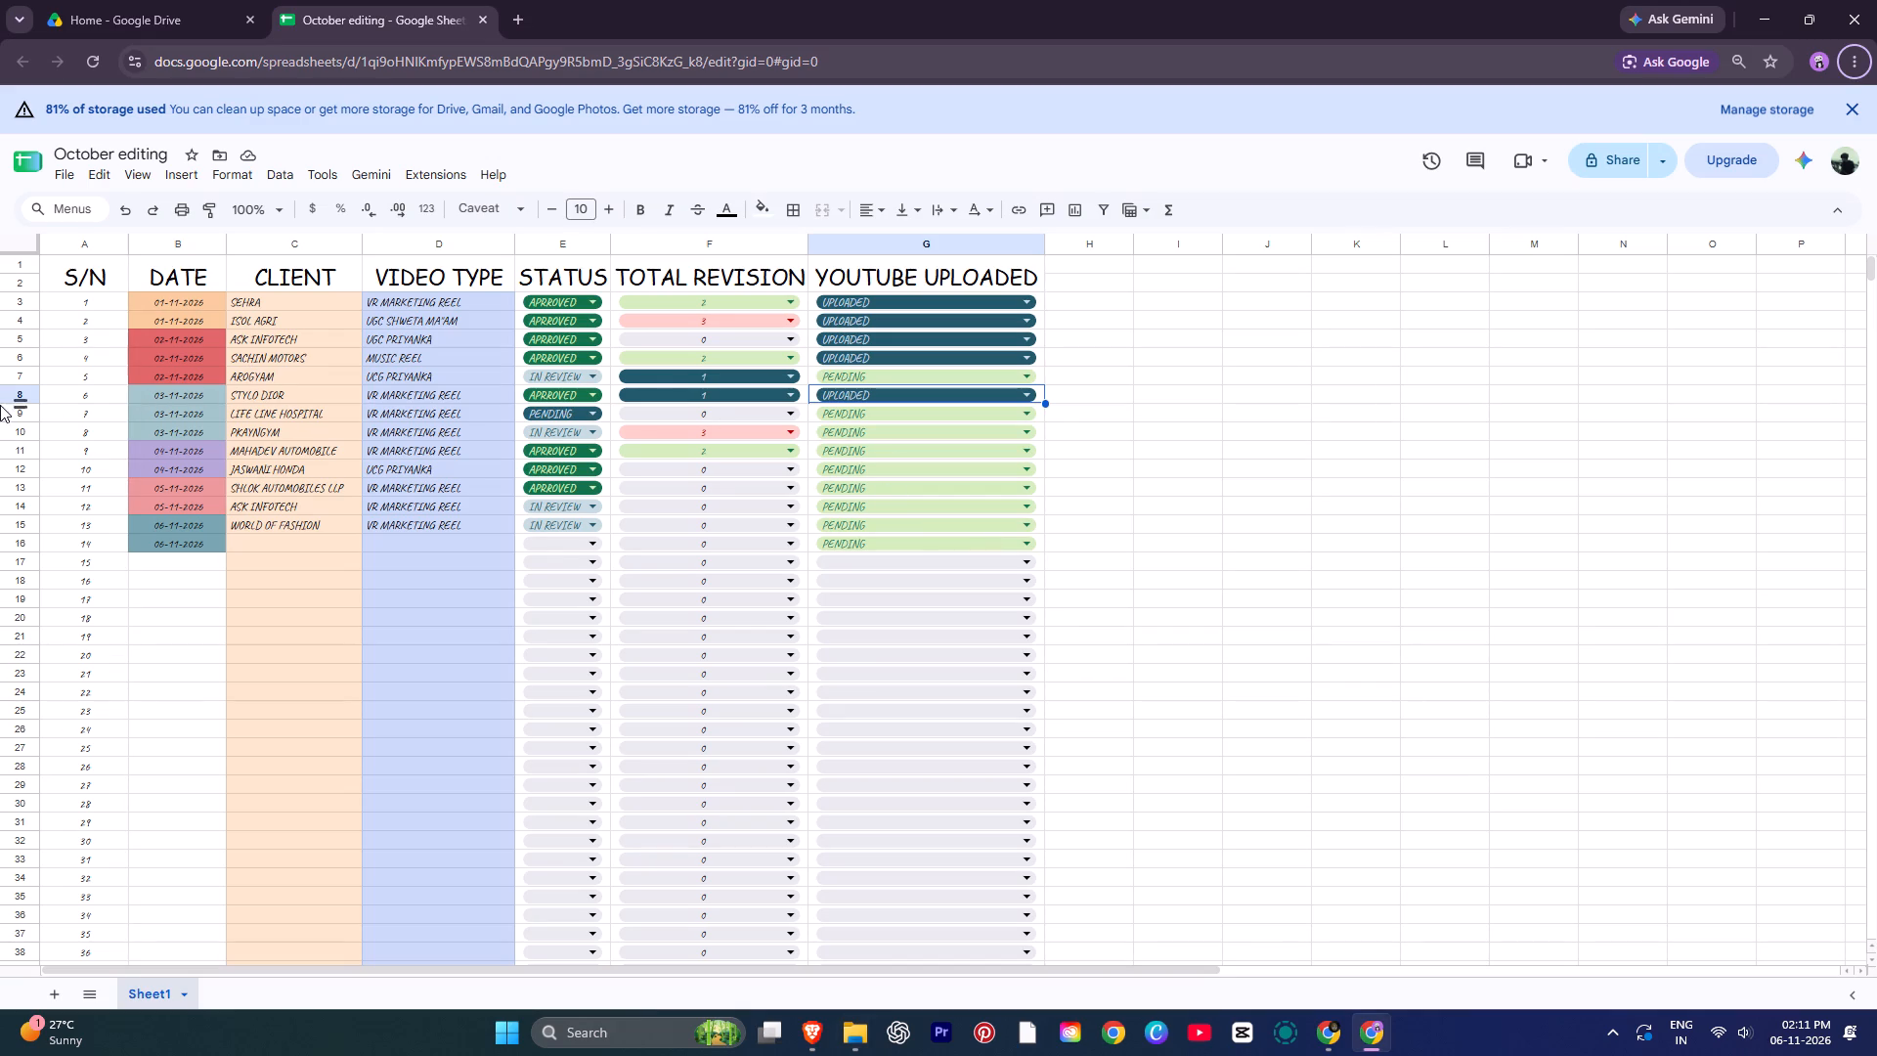
click(19, 423)
click(22, 434)
click(22, 451)
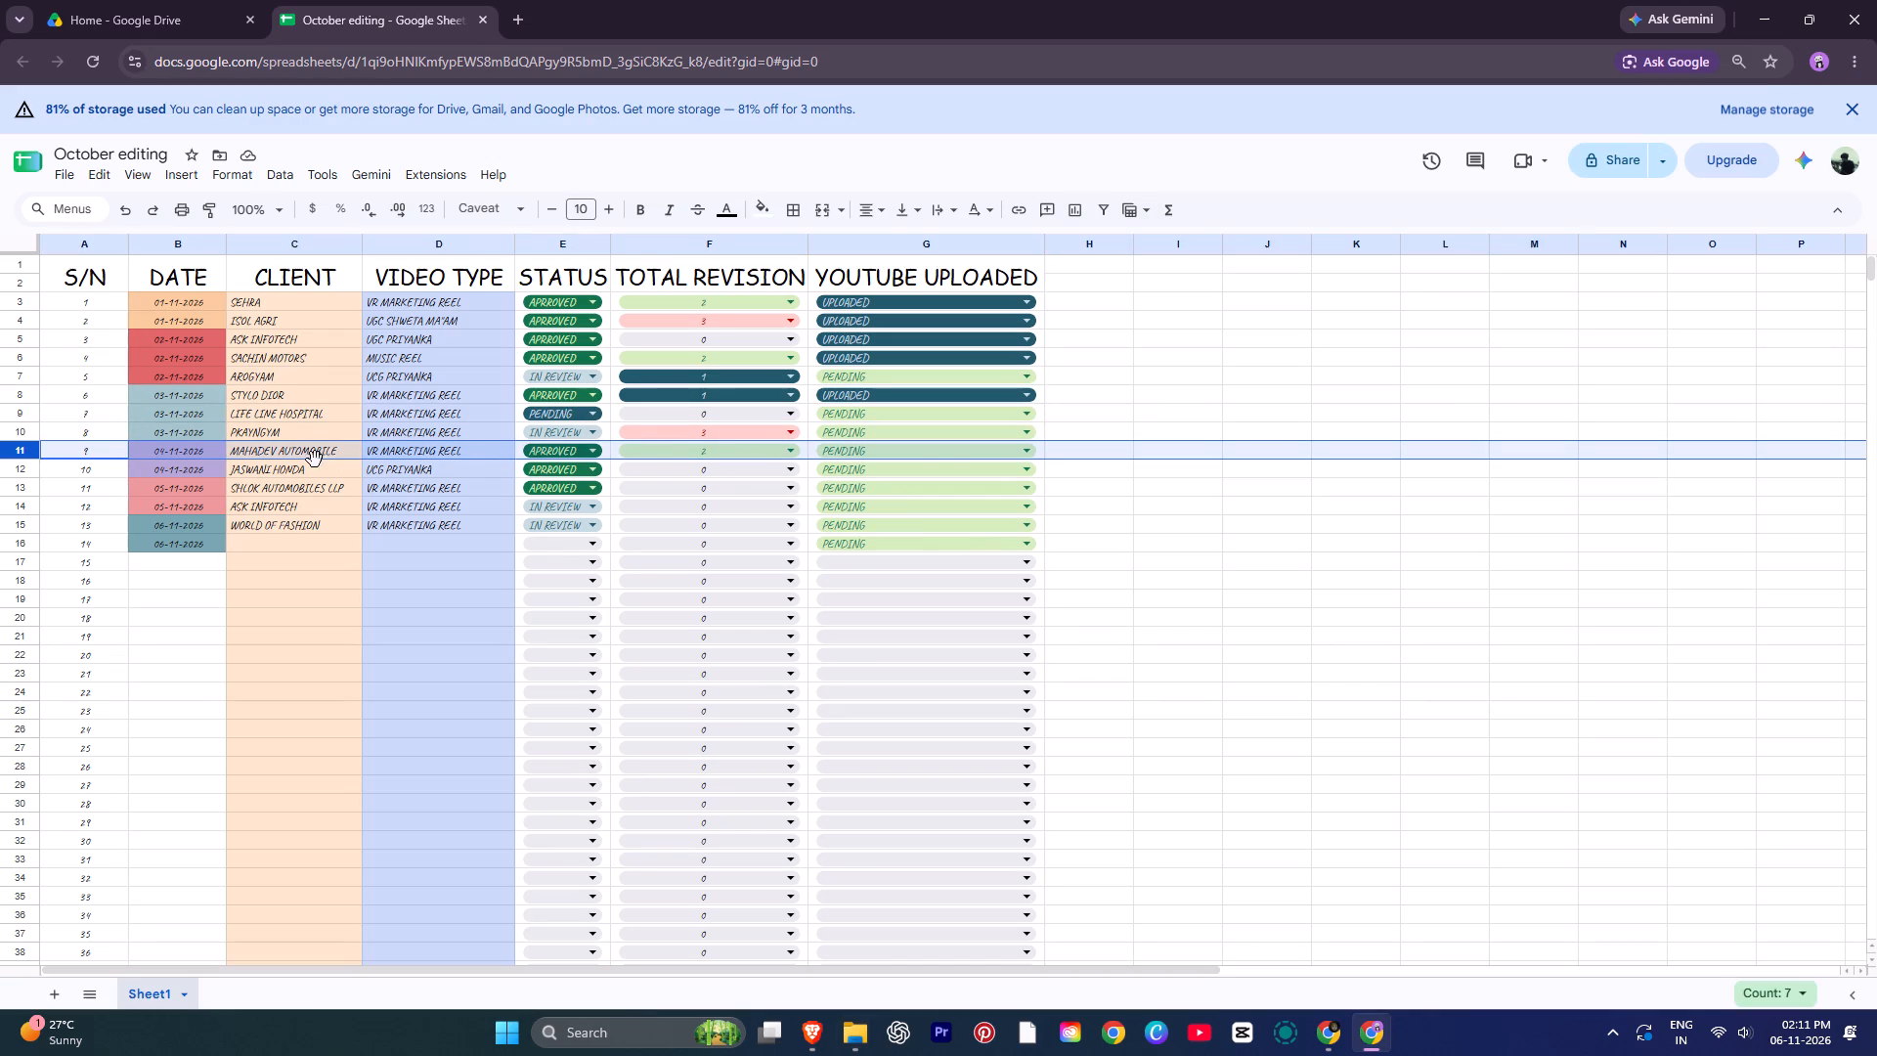
click(1026, 455)
click(861, 465)
Return to YouTube Studio, dismiss the video processing notice and start a new video upload.
key(alt+Tab)
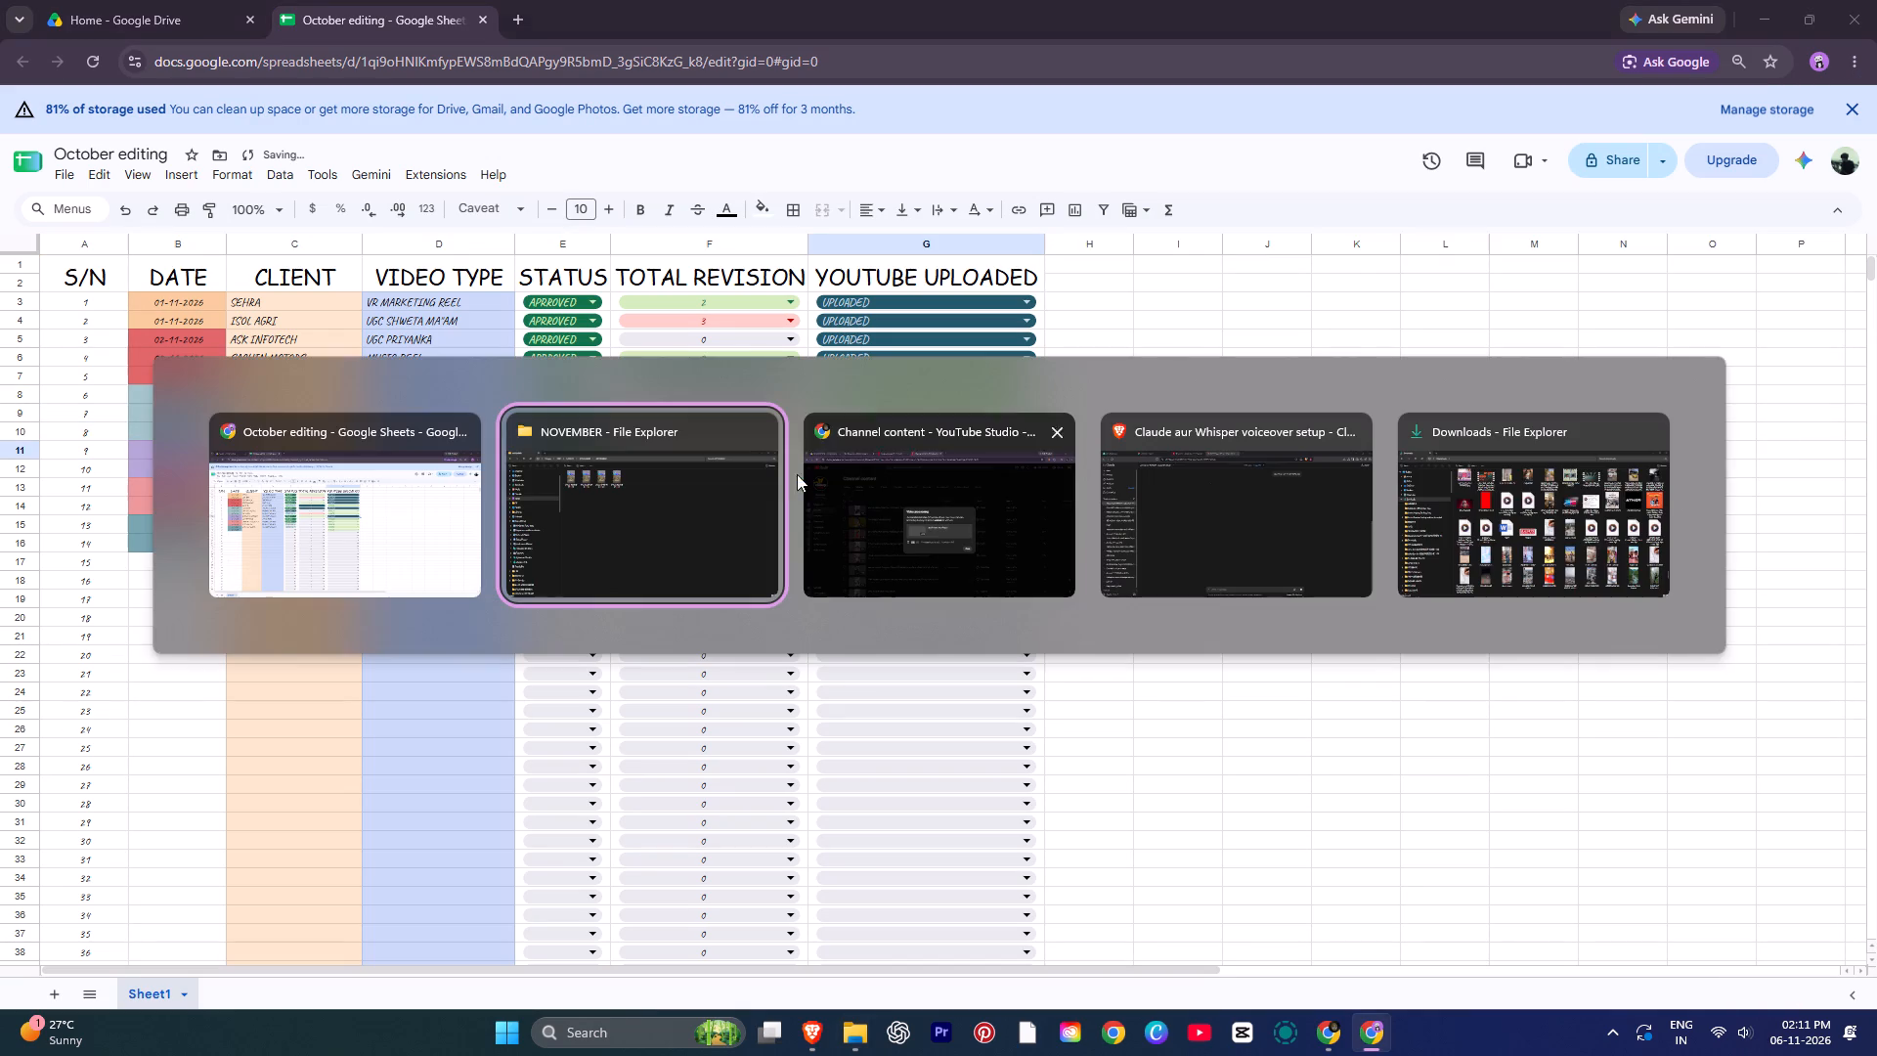
alt+click(930, 544)
click(1151, 673)
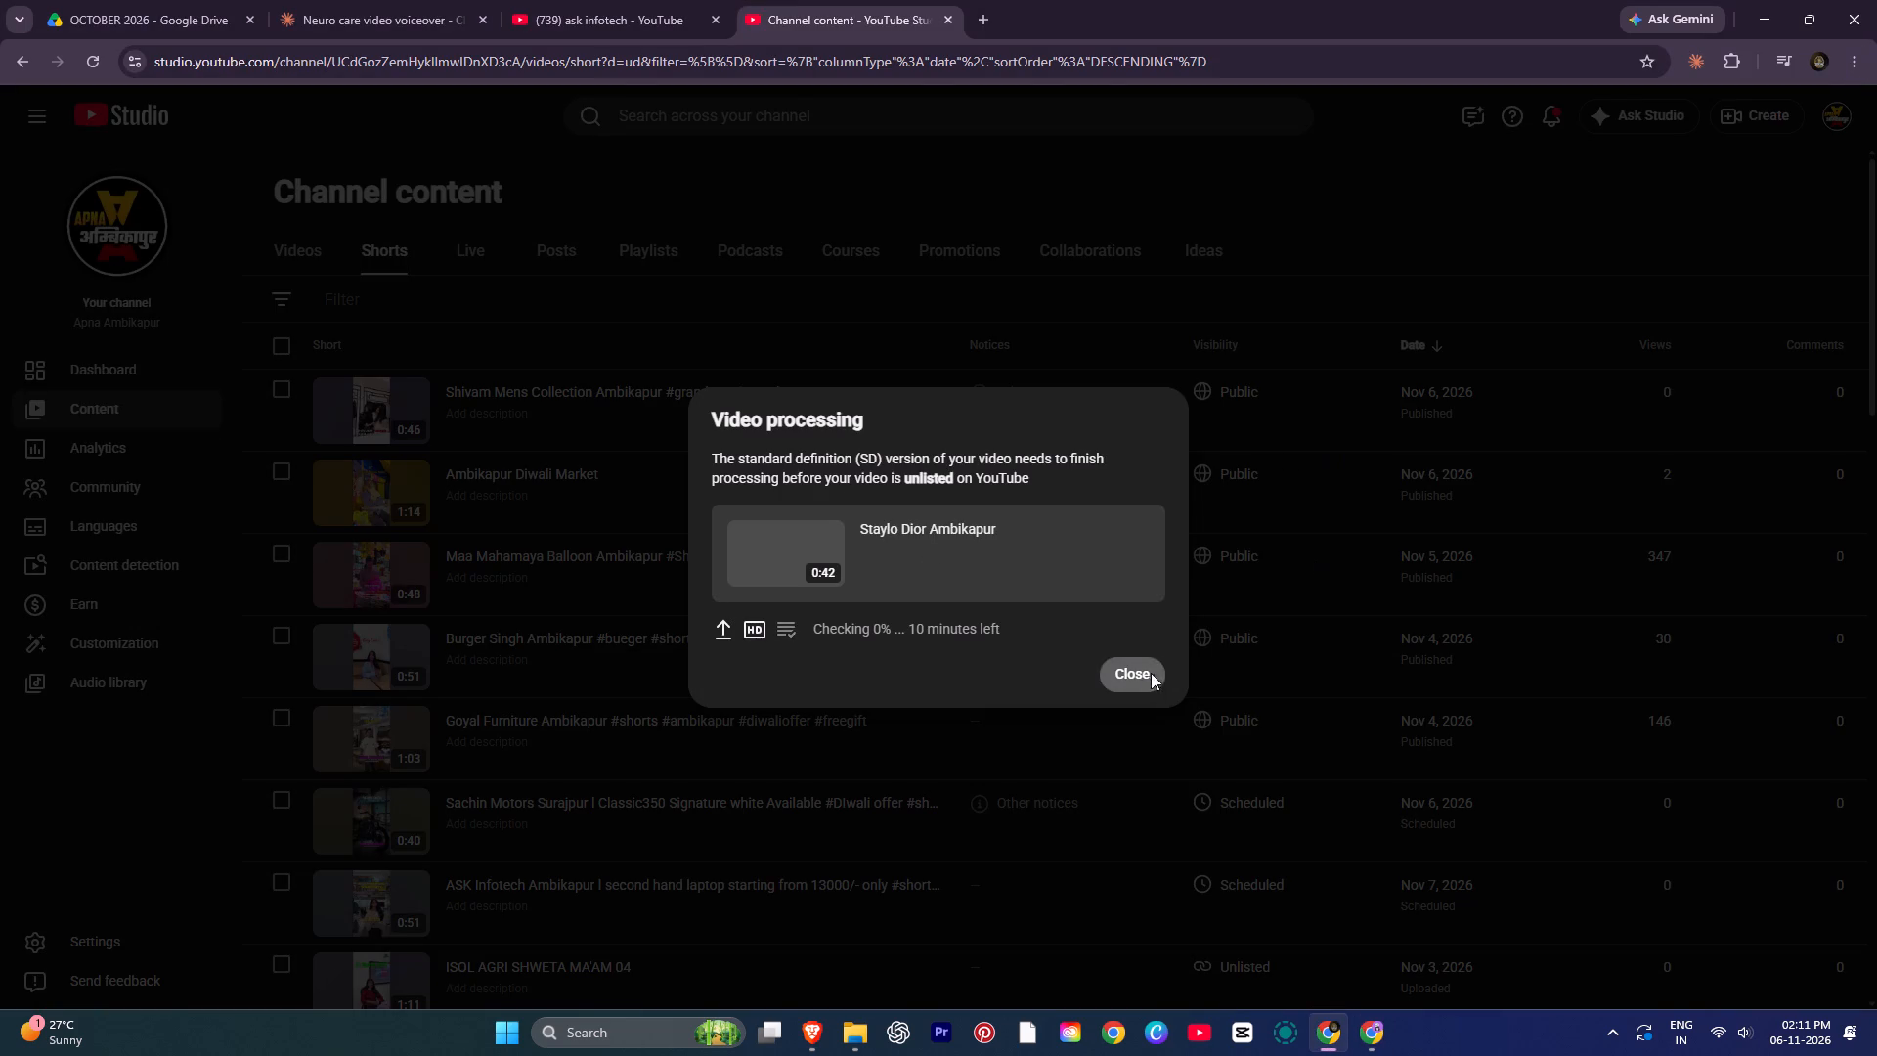
click(1701, 180)
click(1763, 109)
click(1711, 157)
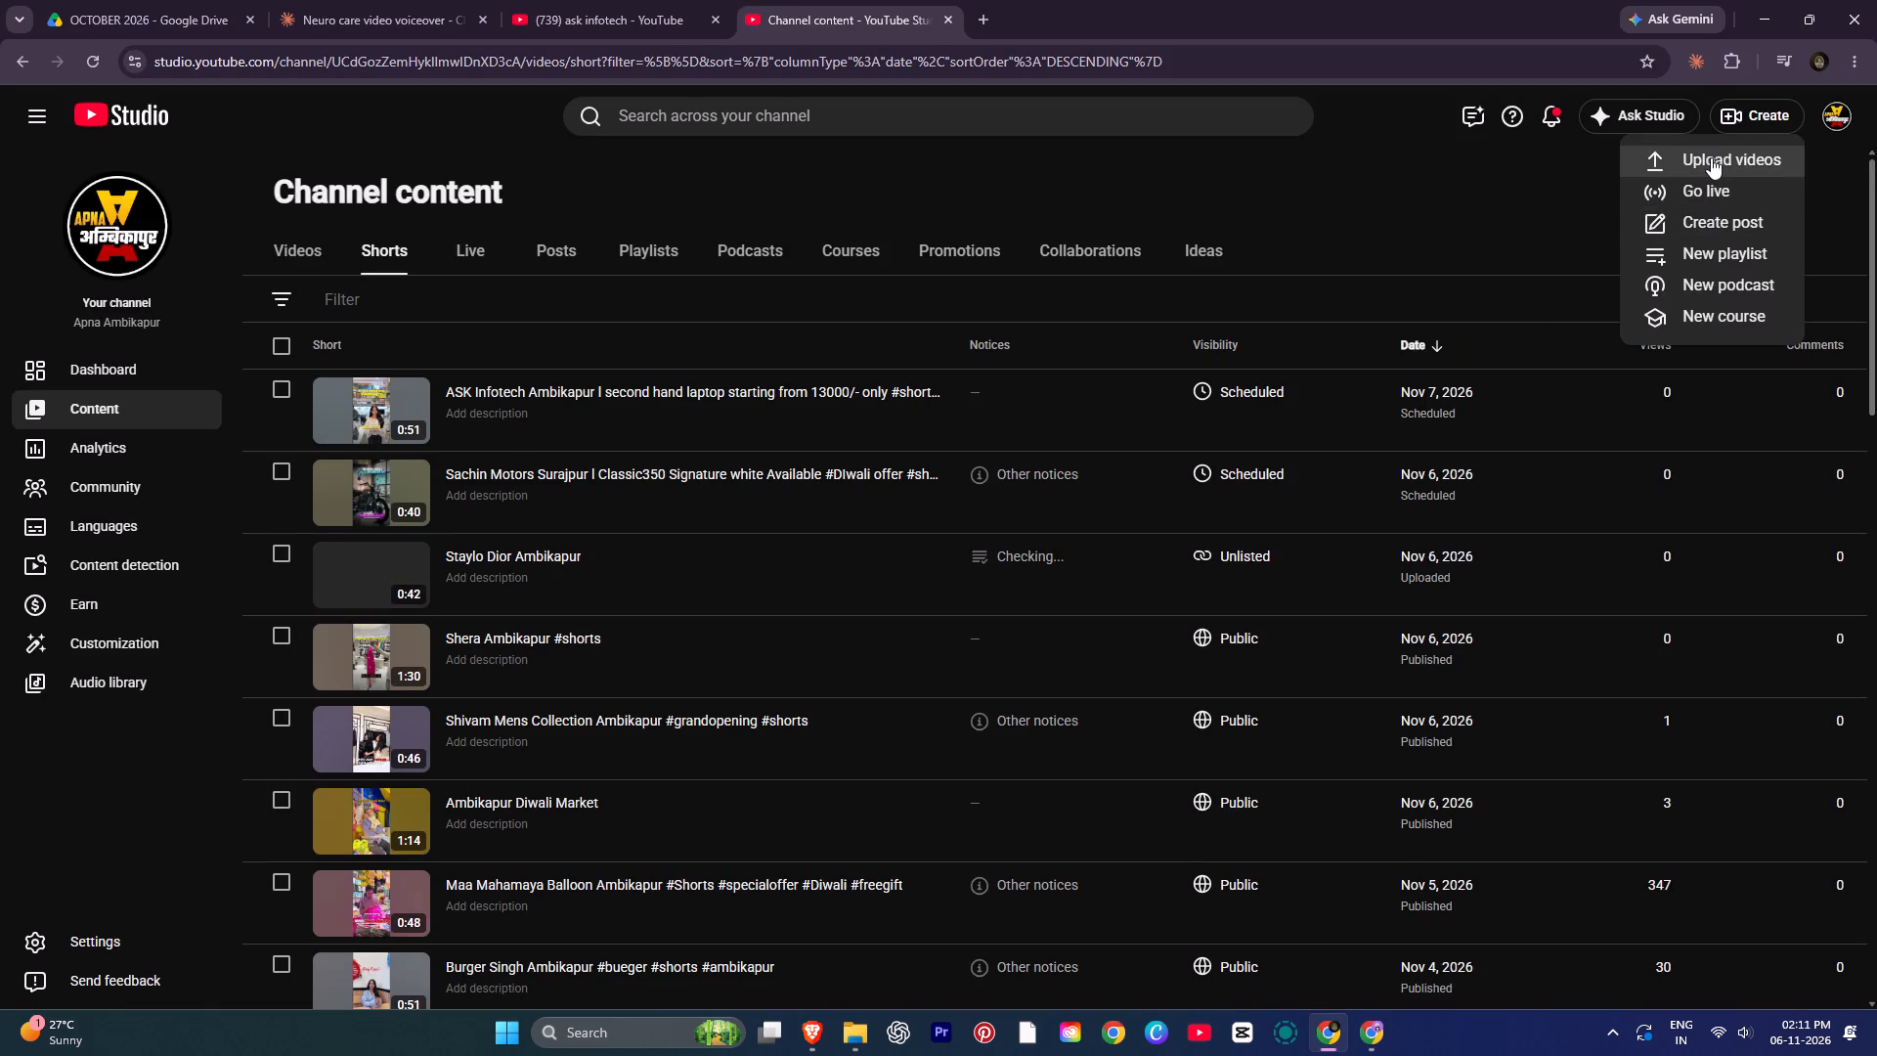
Switch to File Explorer and open the NOVEMBER folder under CAPCUT, MAHADEV AUTOMOBILE.
key(alt+Tab)
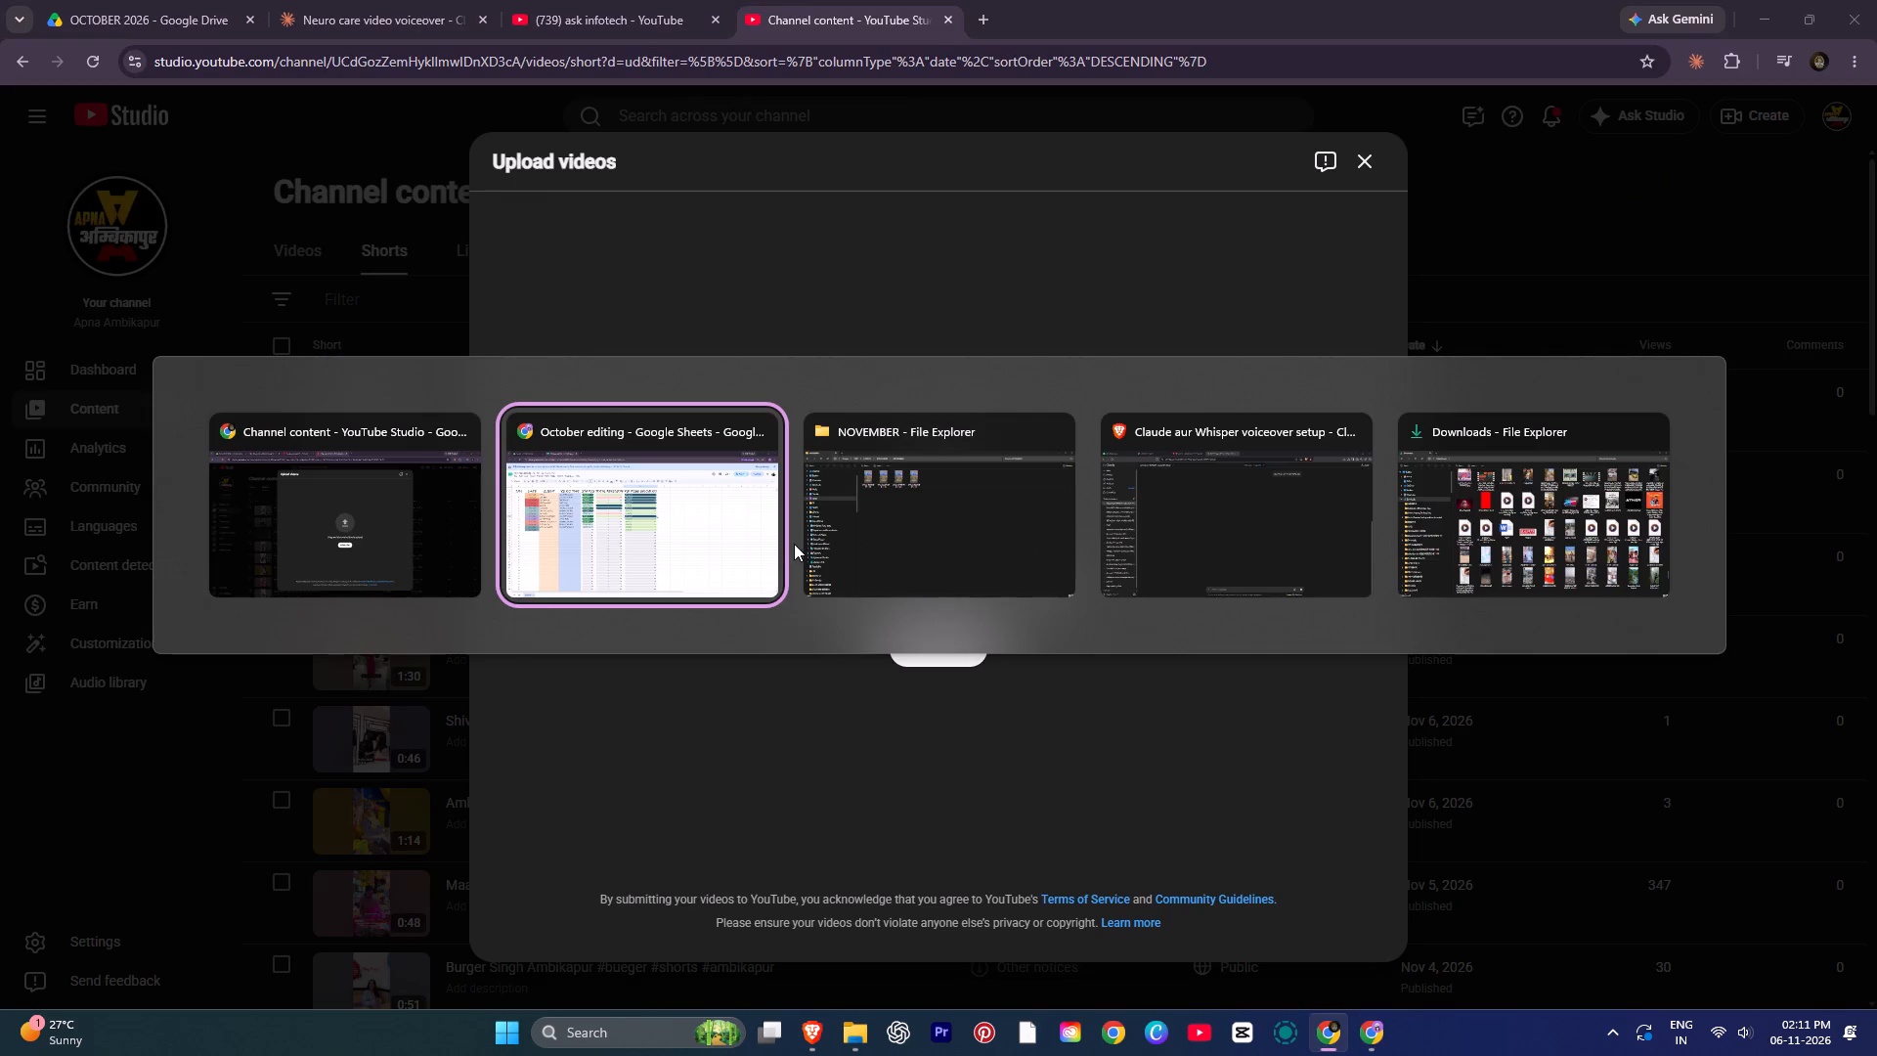
key(alt+Tab)
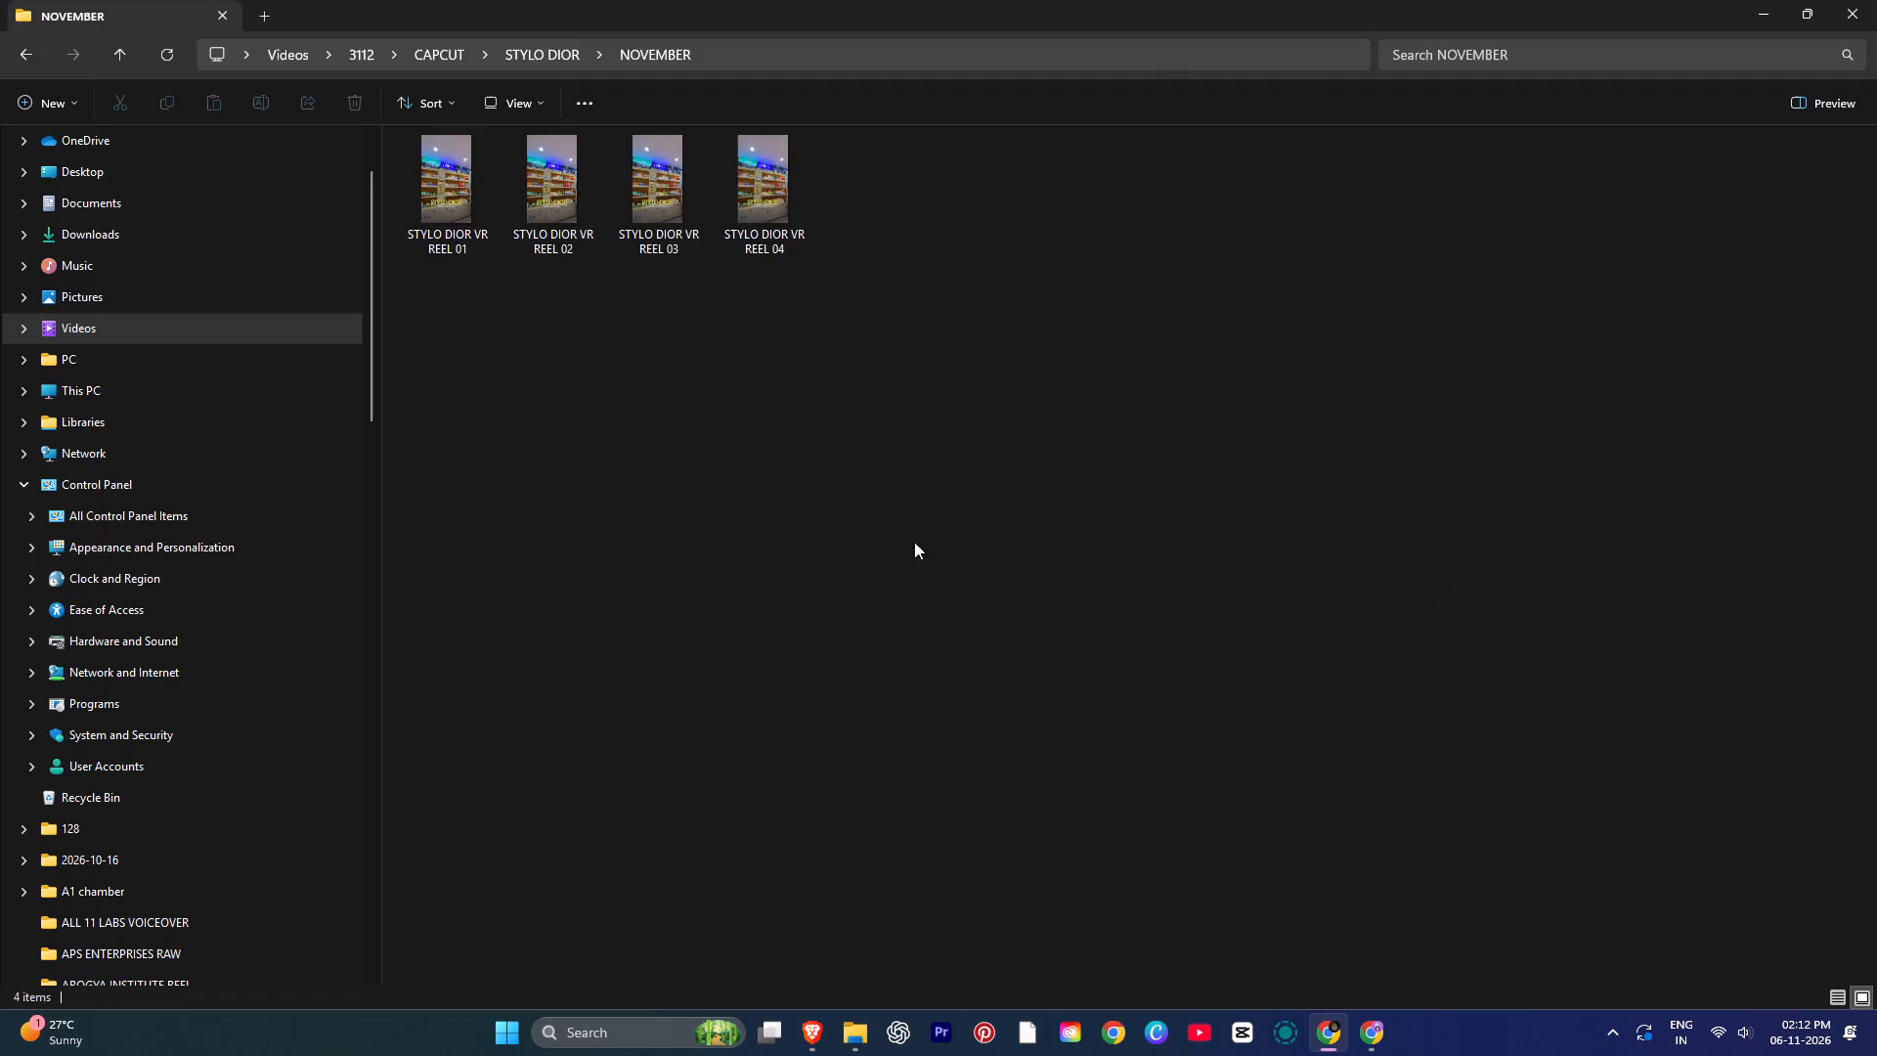
click(949, 533)
click(952, 531)
double_click(654, 571)
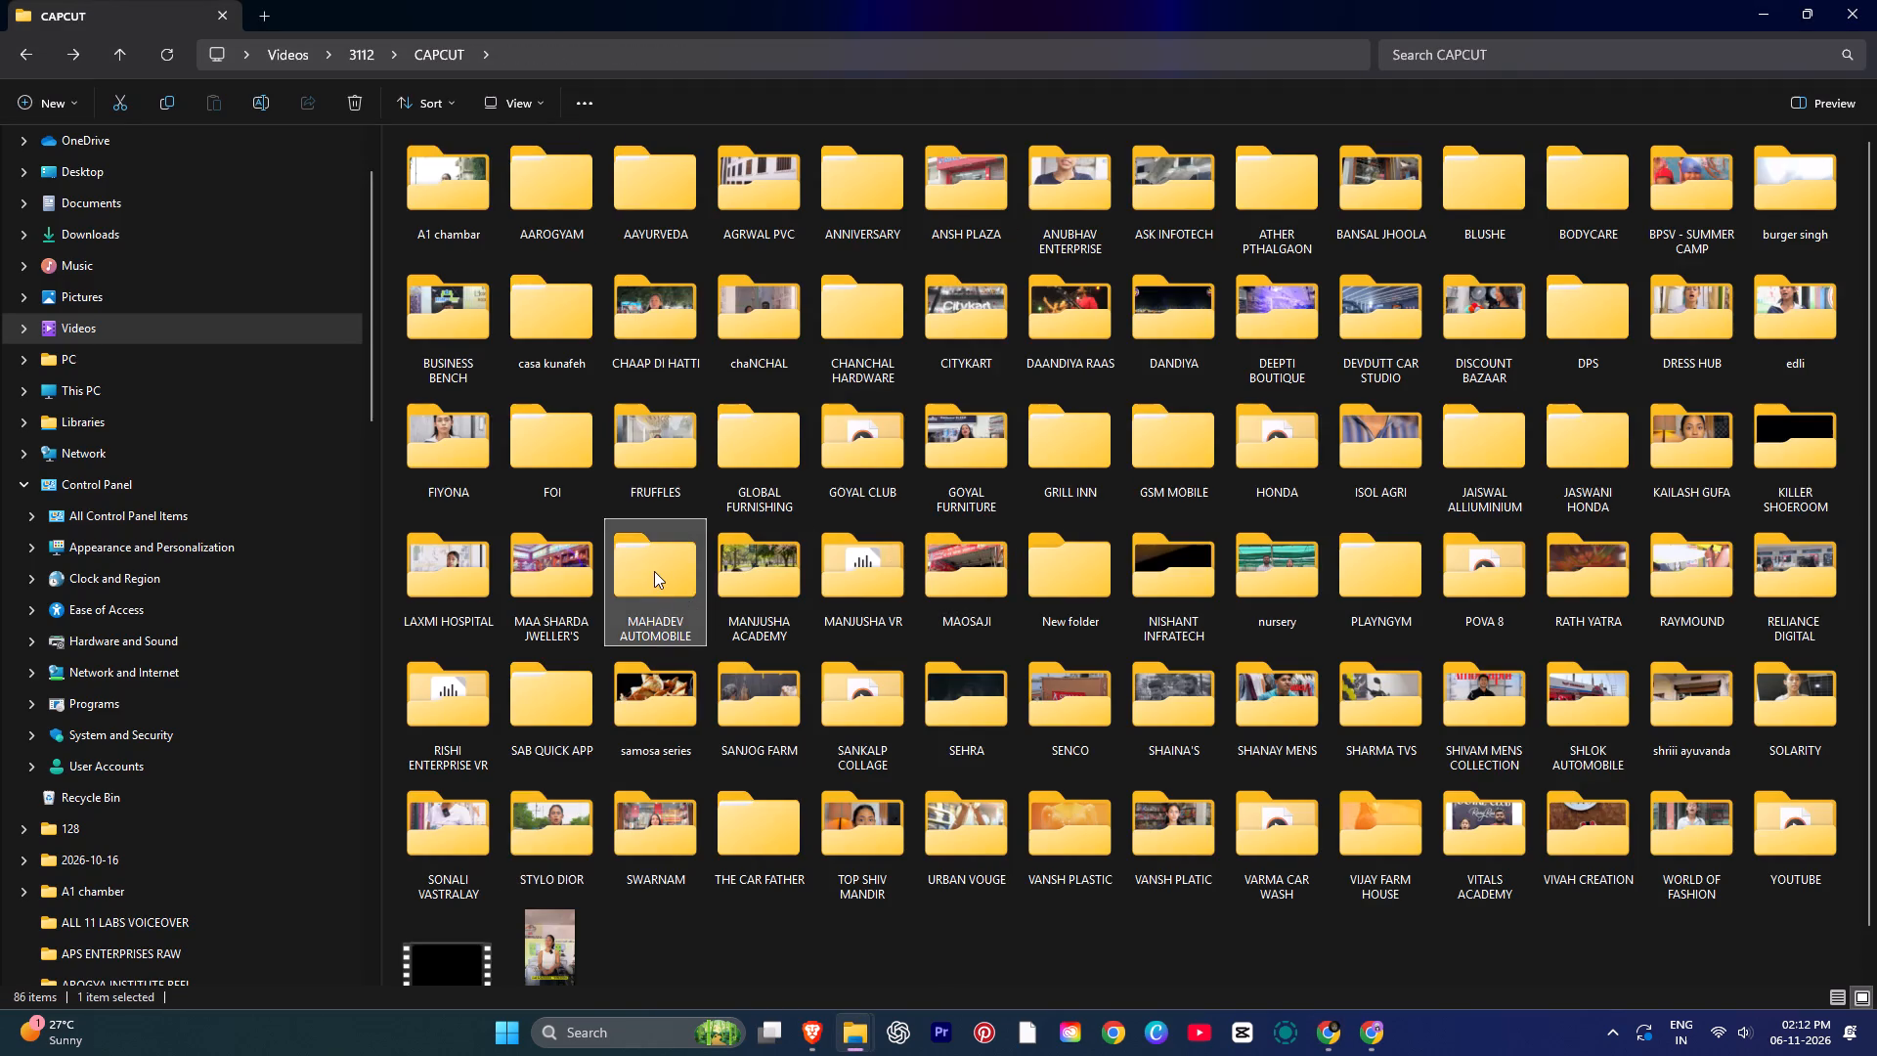
double_click(427, 235)
Upload the MAHADEV AUTOMOBILE VR REEL 05 file through YouTube Studio's open Upload videos dialog and dismiss the policy checks survey.
drag(882, 211, 1237, 330)
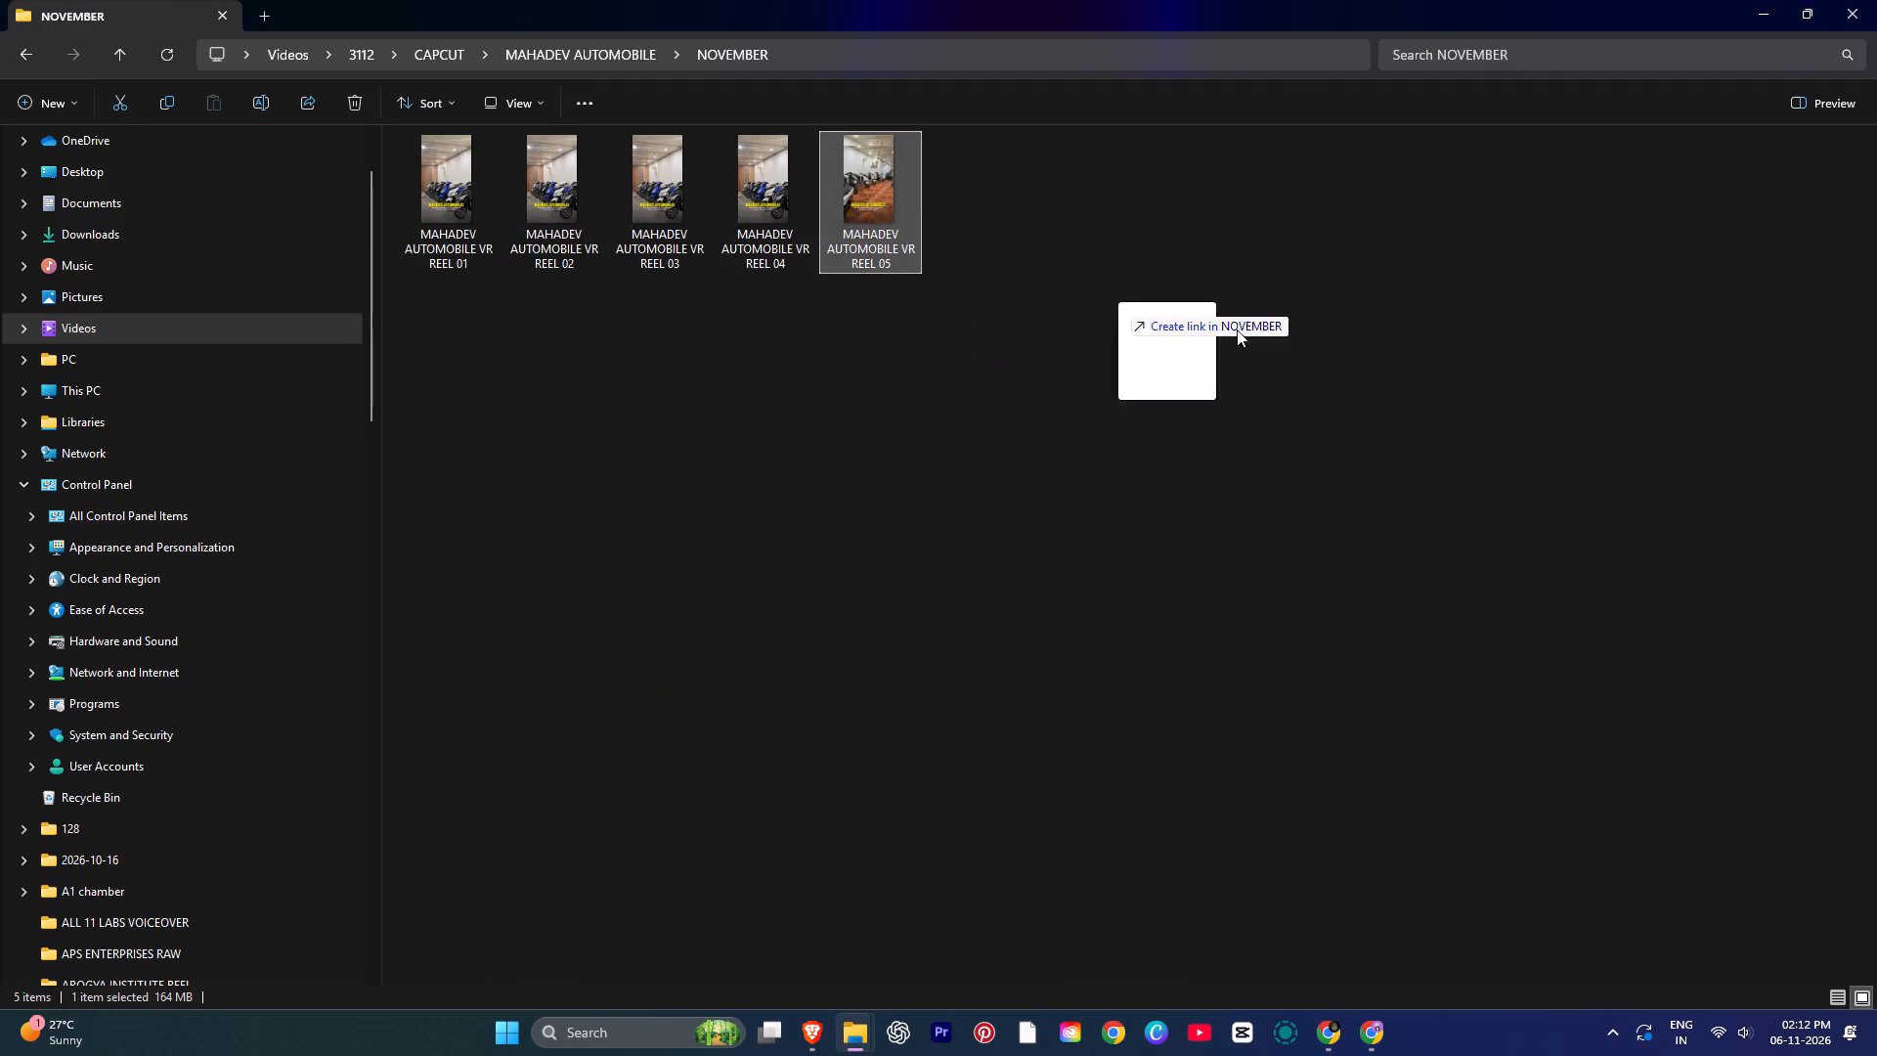
drag(1237, 330, 796, 416)
key(alt+Tab)
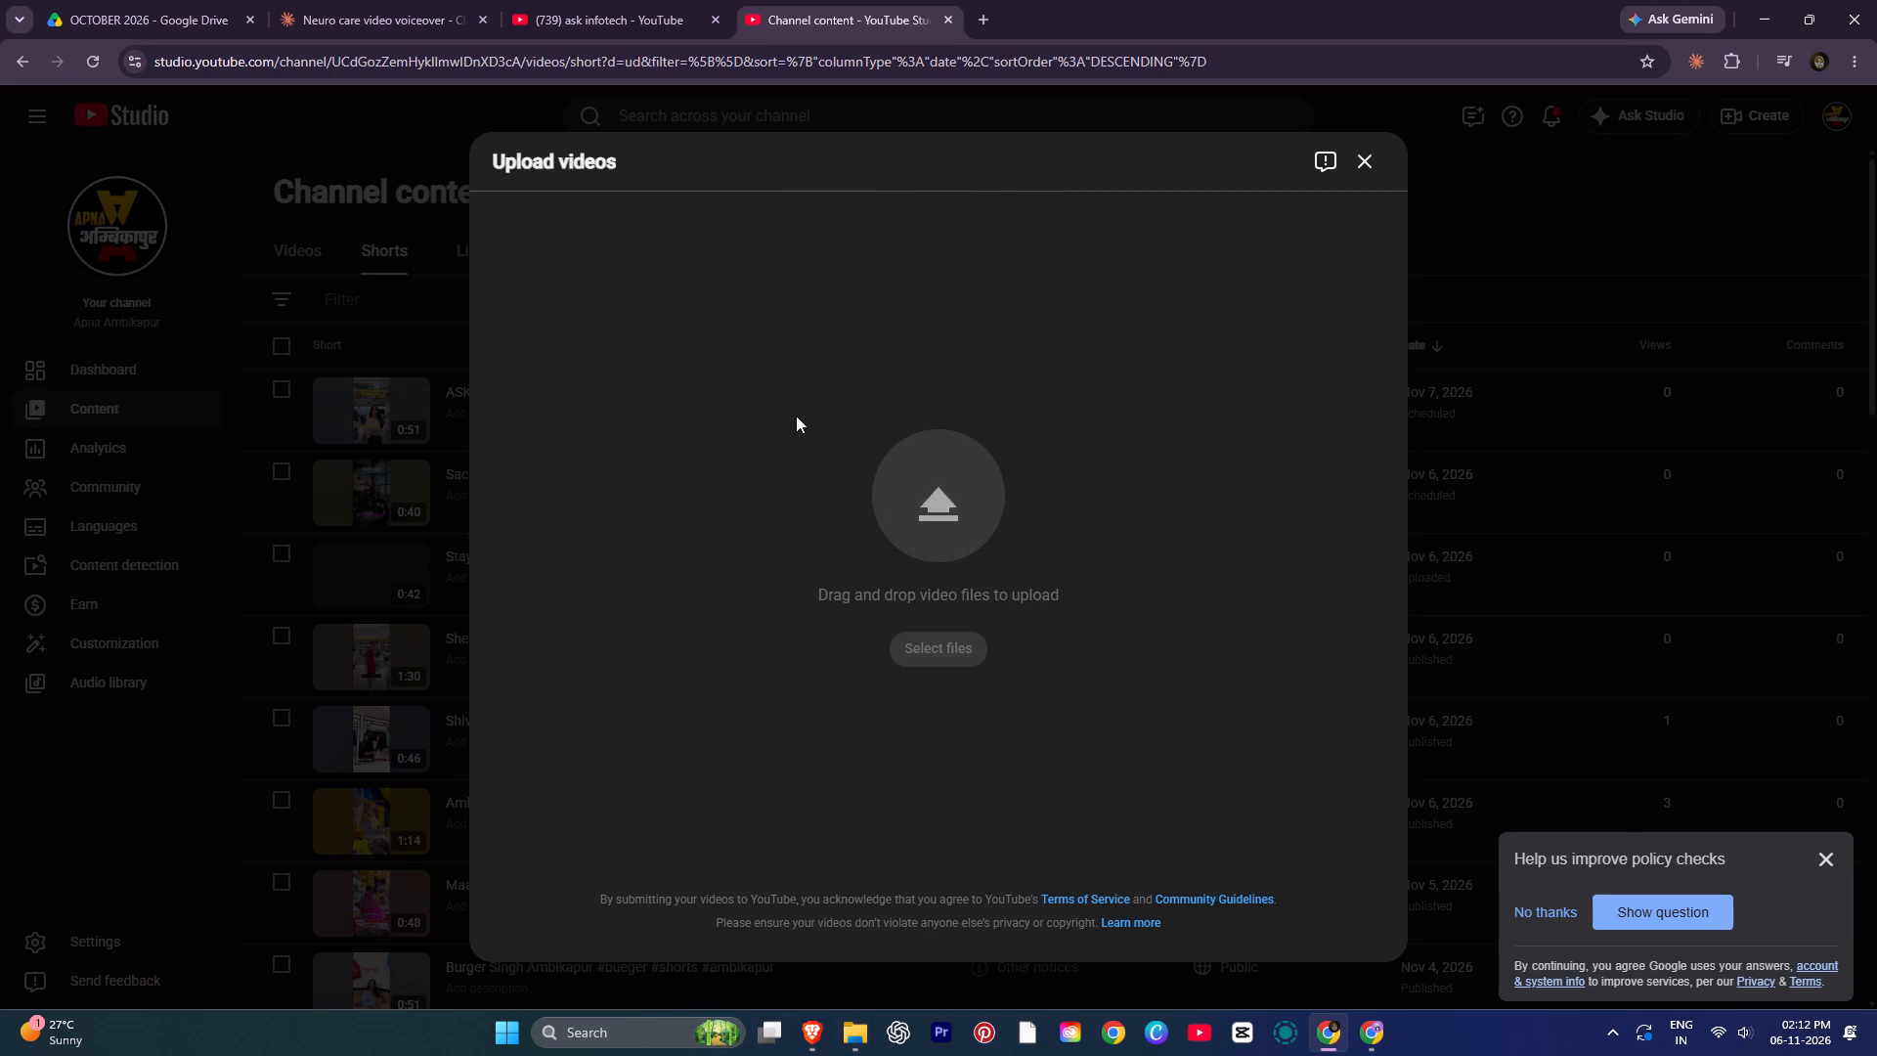
click(1568, 914)
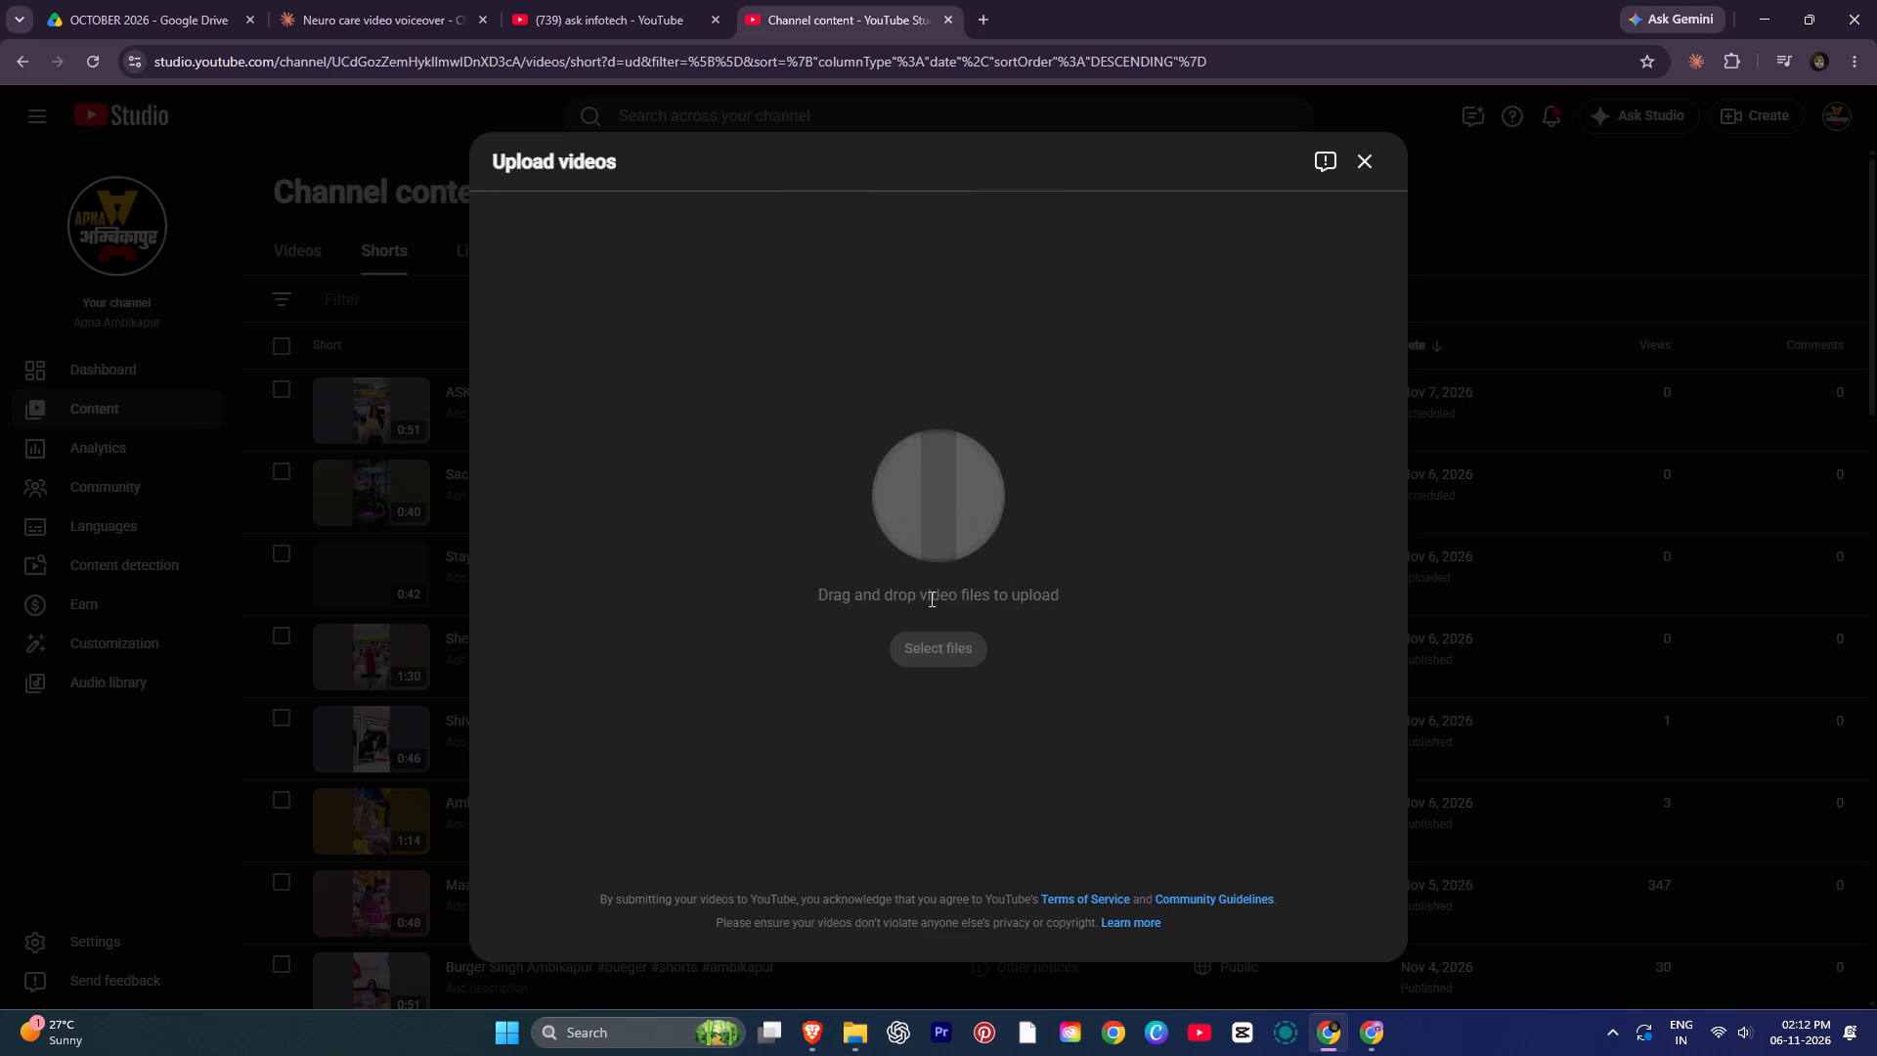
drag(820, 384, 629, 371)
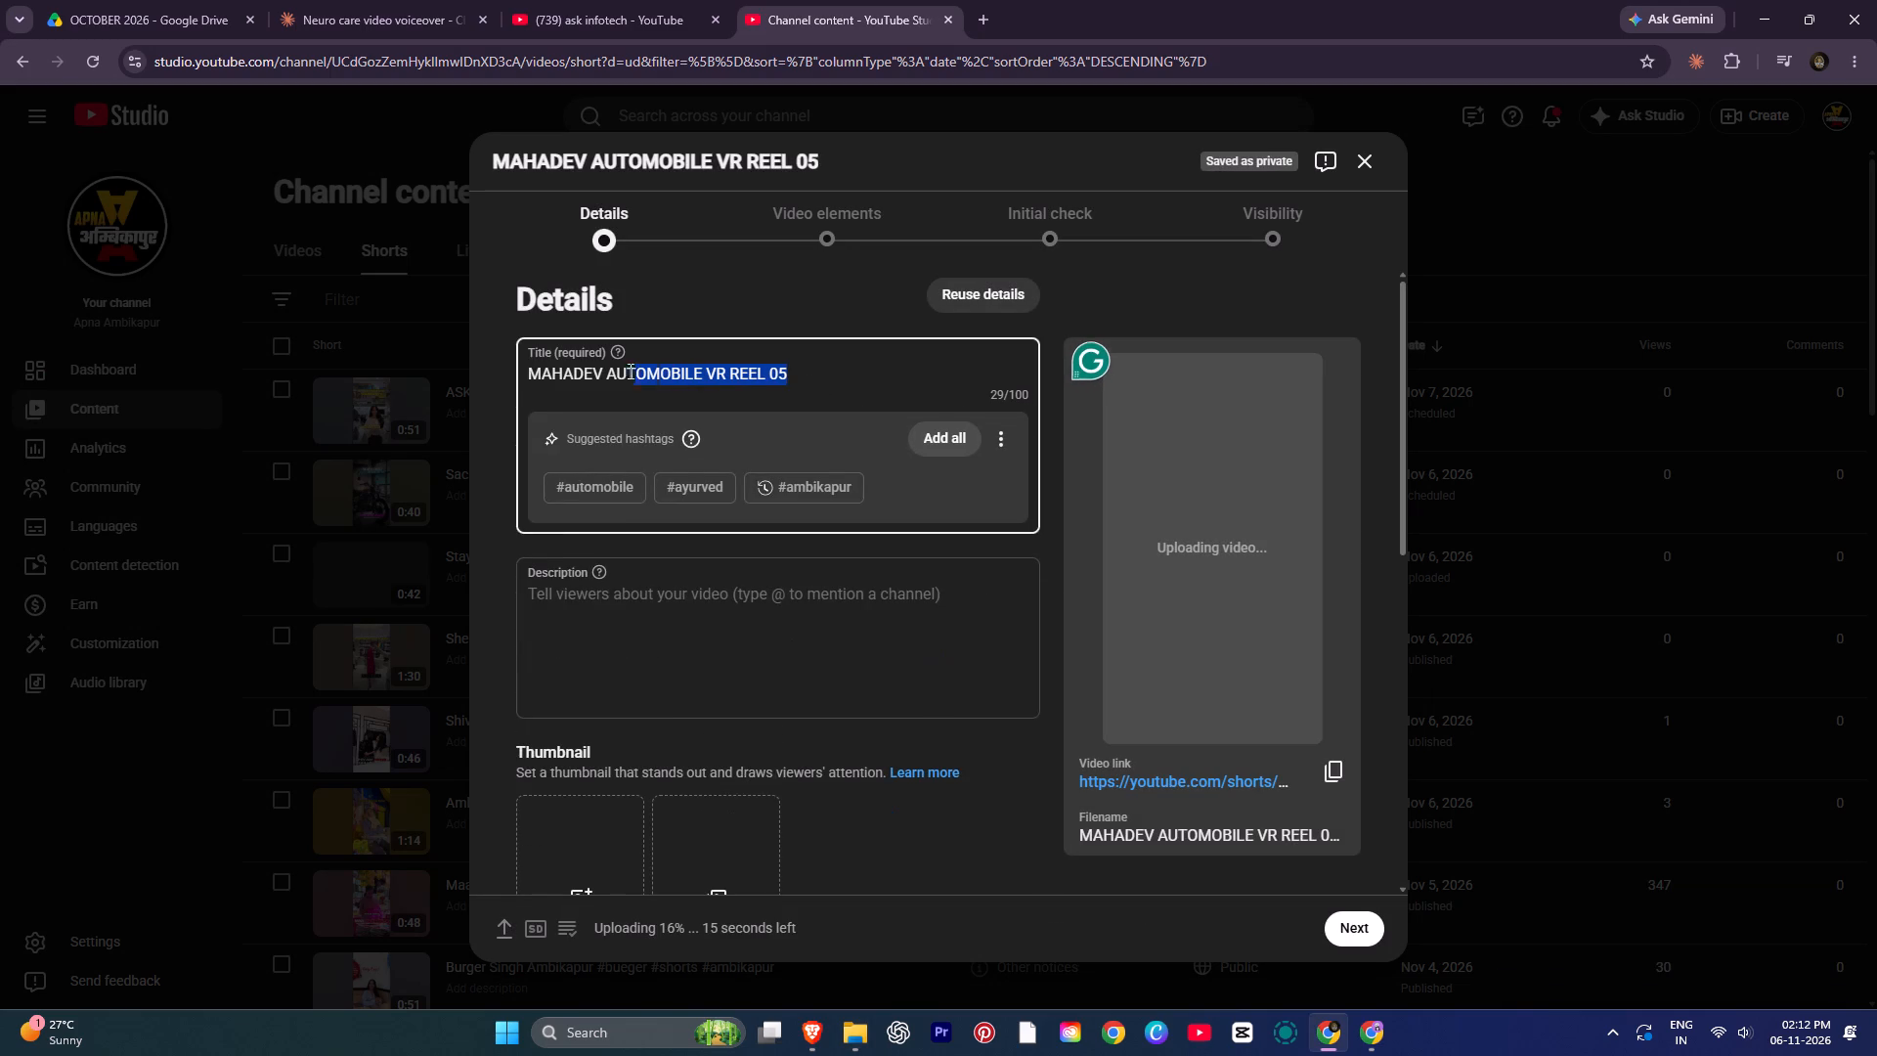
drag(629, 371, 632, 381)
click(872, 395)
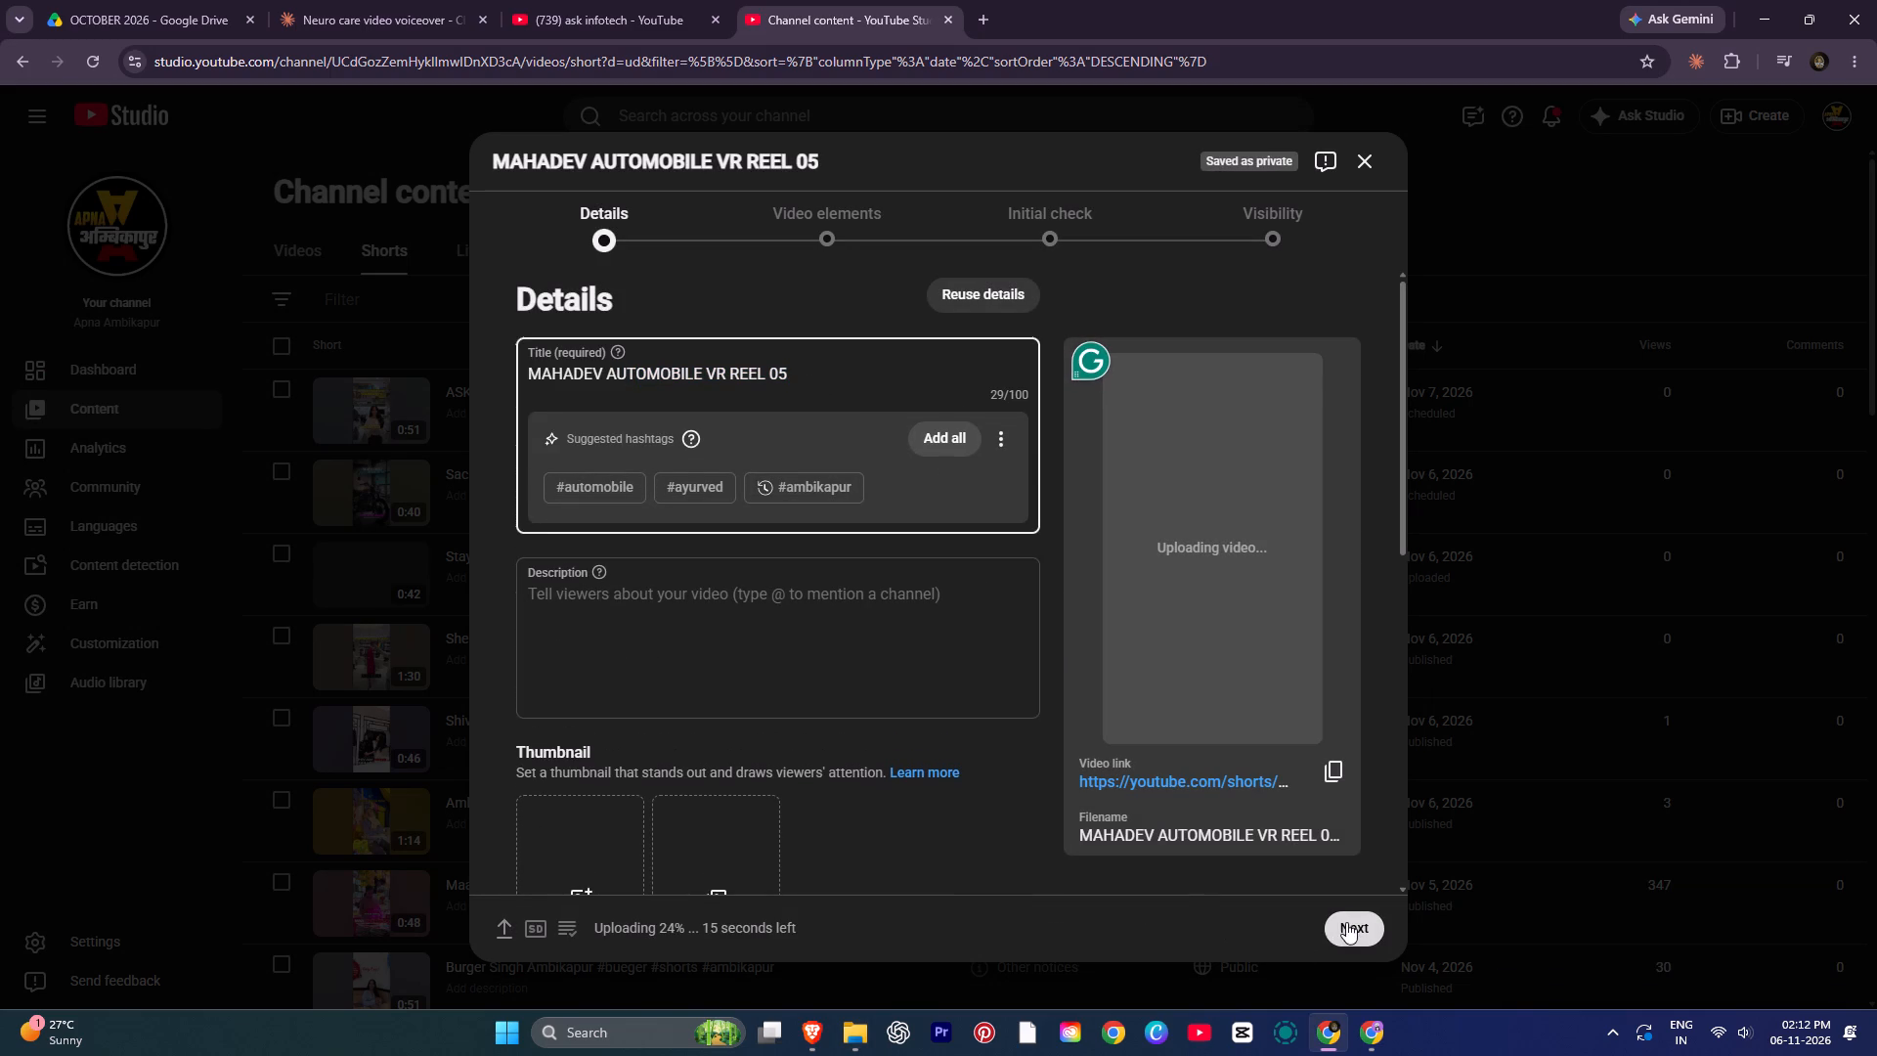
Set MAHADEV AUTOMOBILE VR REEL 05 to Unlisted, publish it anyway before checks finish, and close the uploading notice.
click(1349, 927)
click(1349, 927)
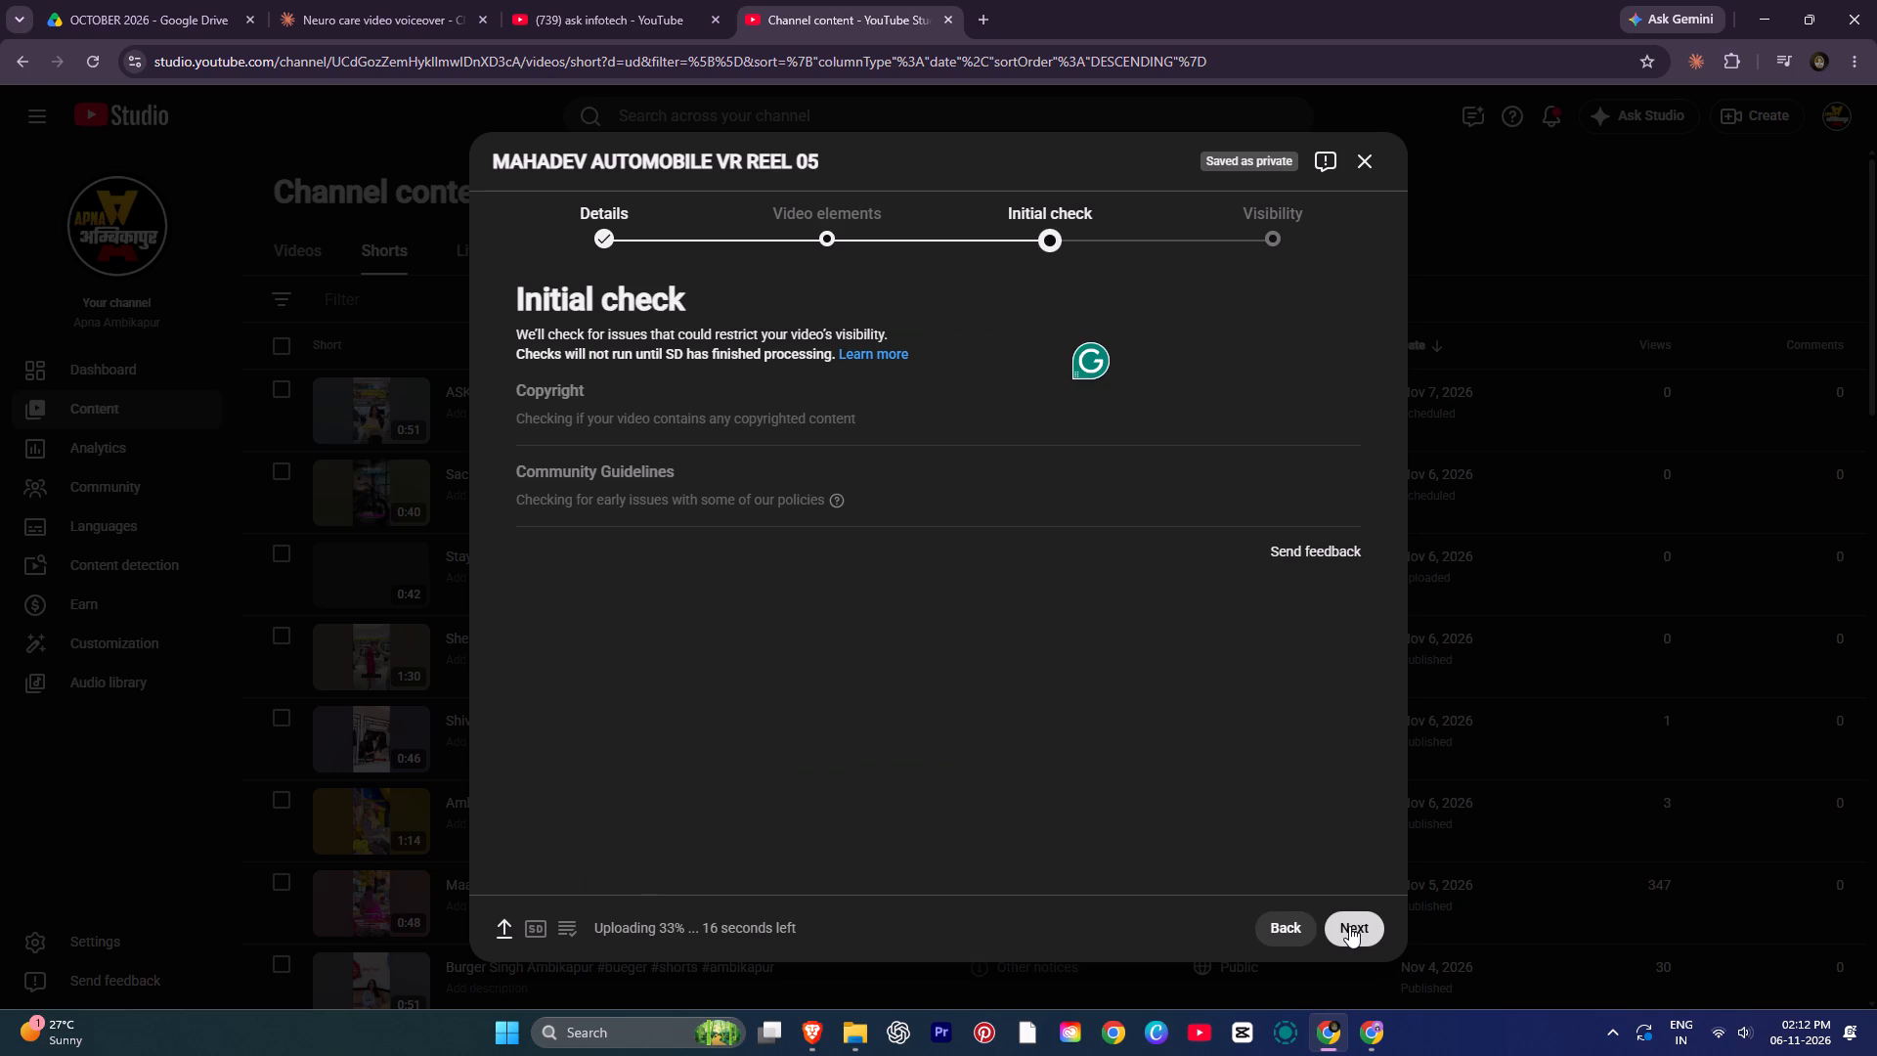
click(1349, 926)
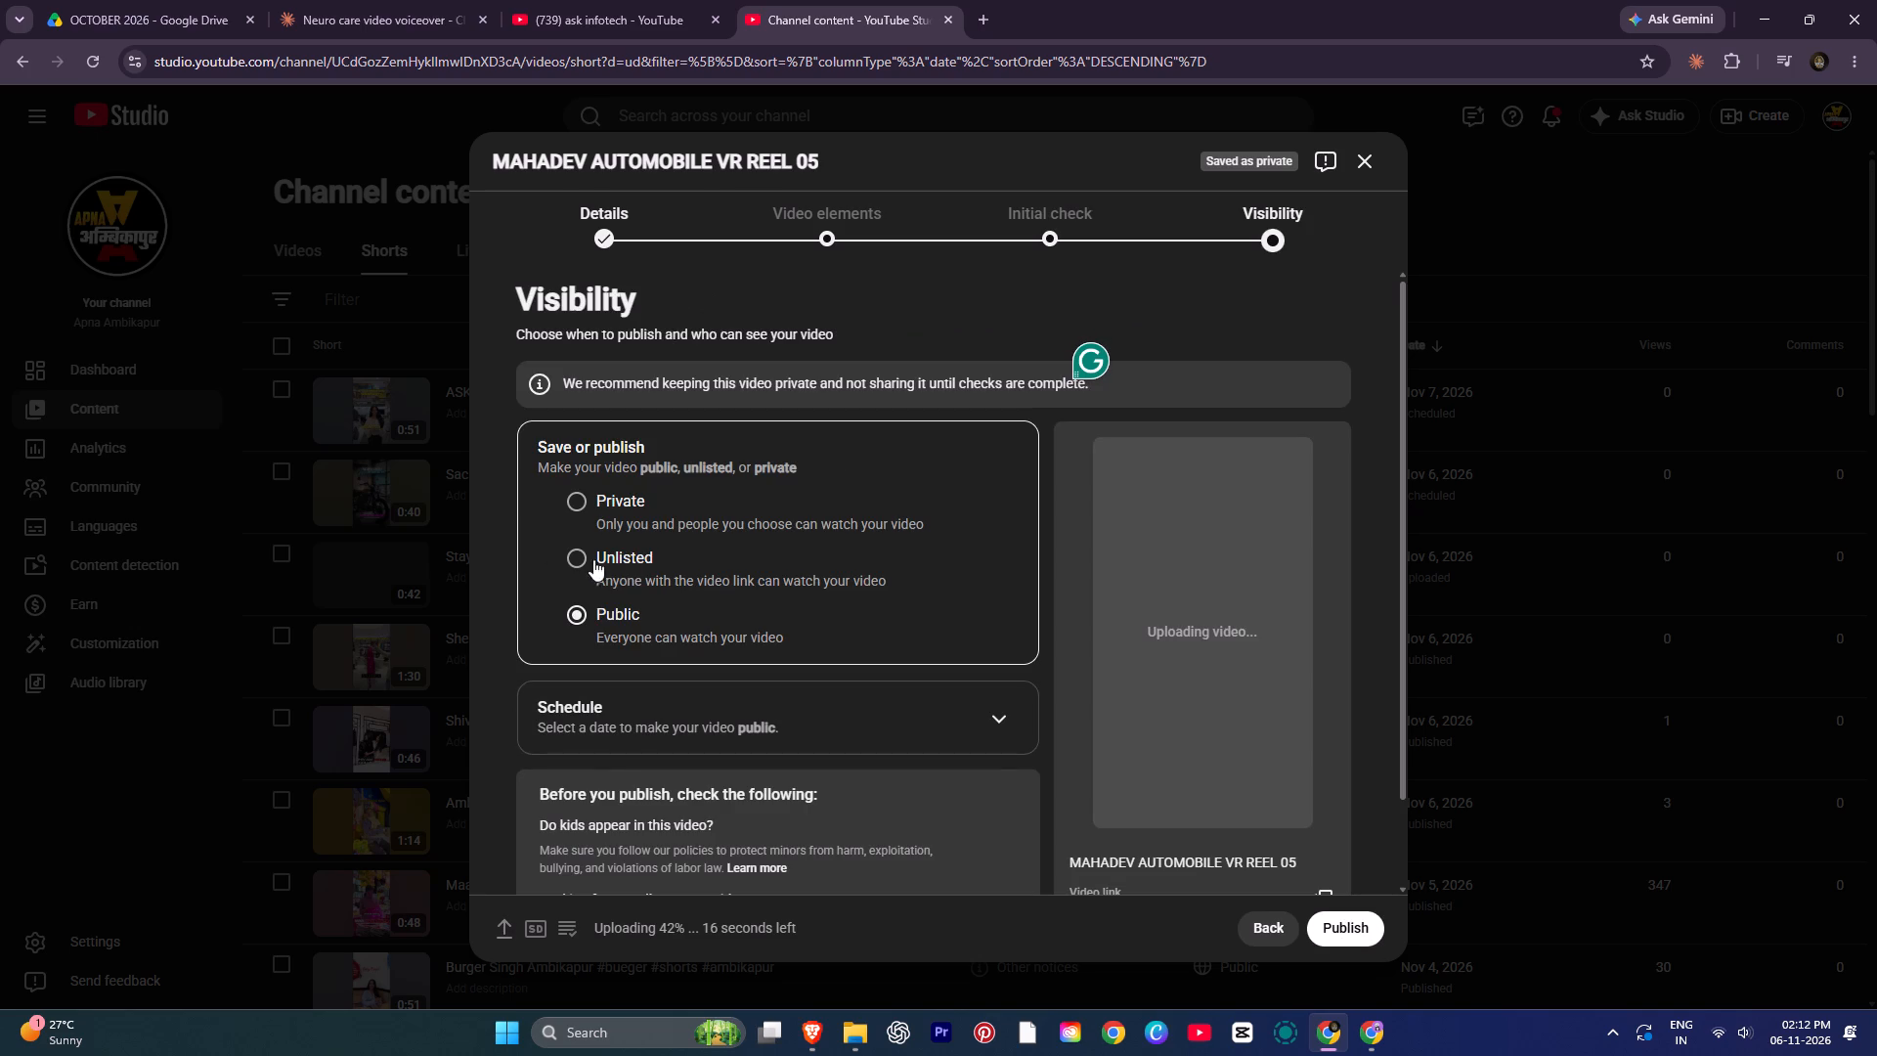
click(577, 555)
click(1367, 939)
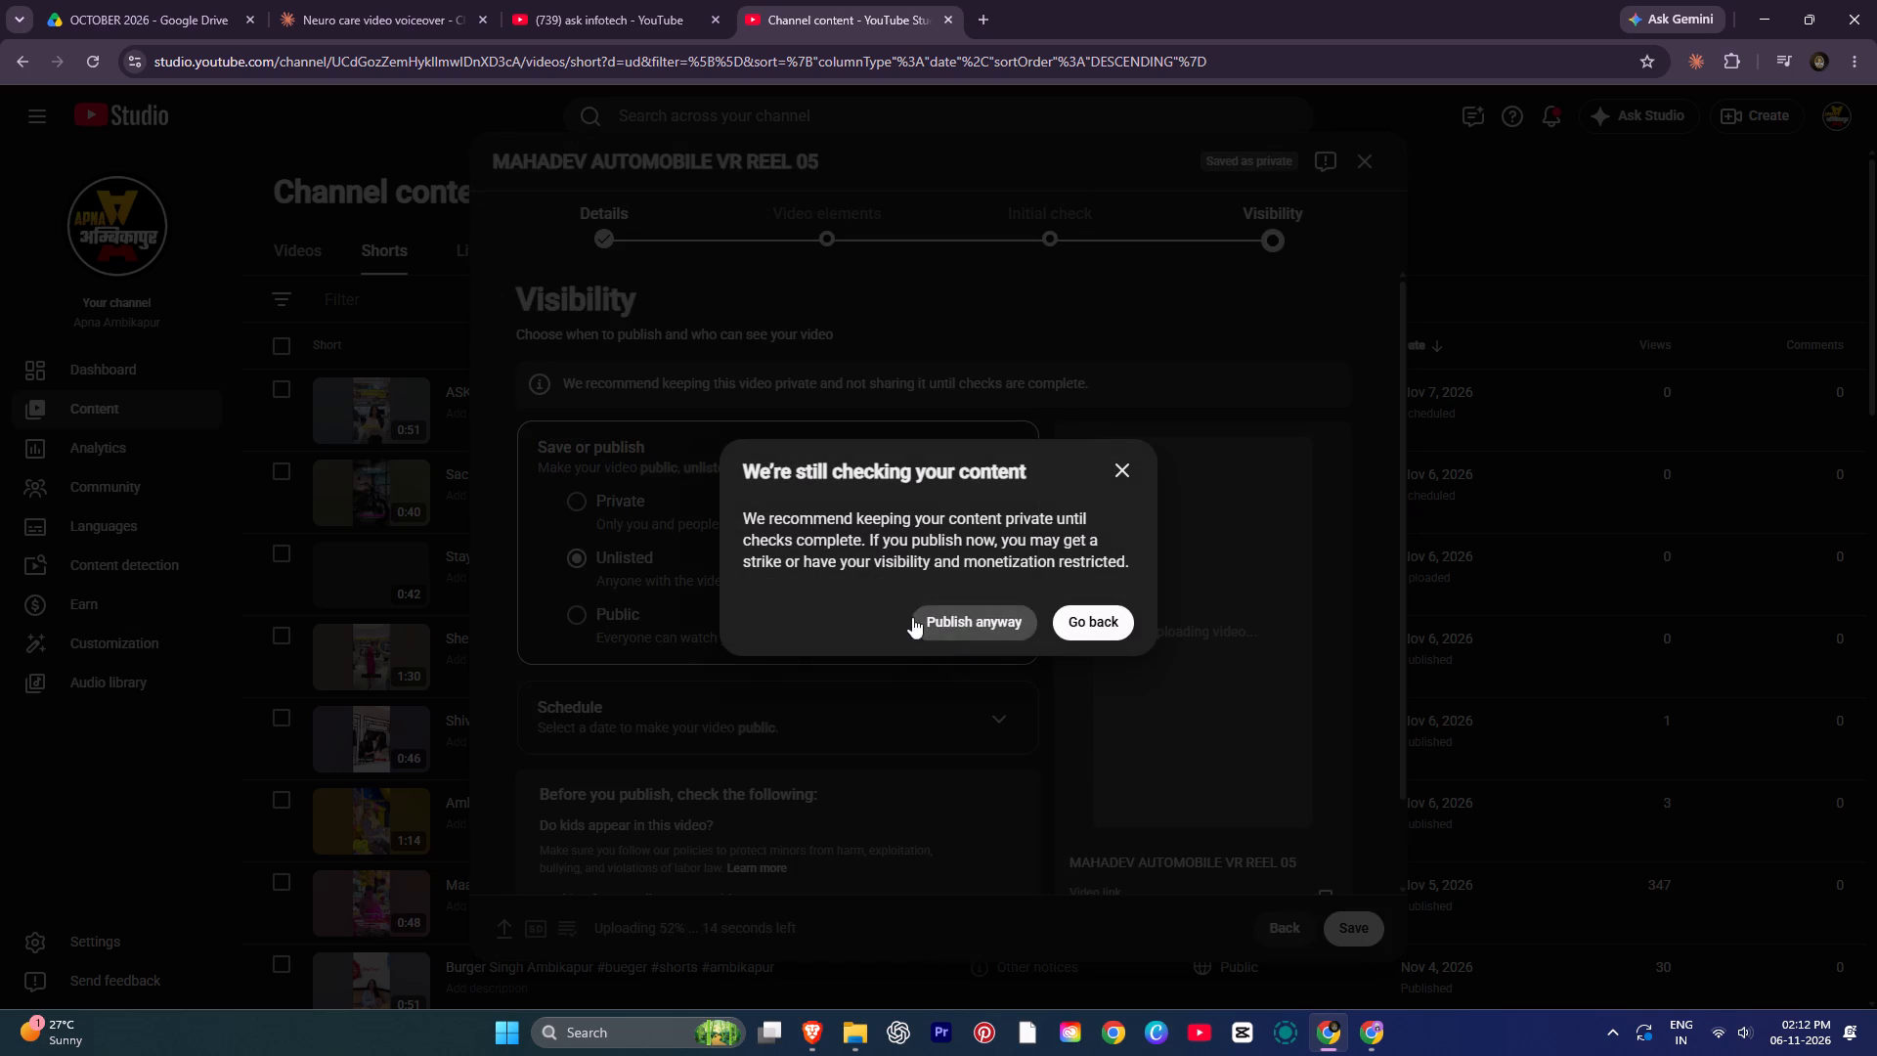
click(973, 615)
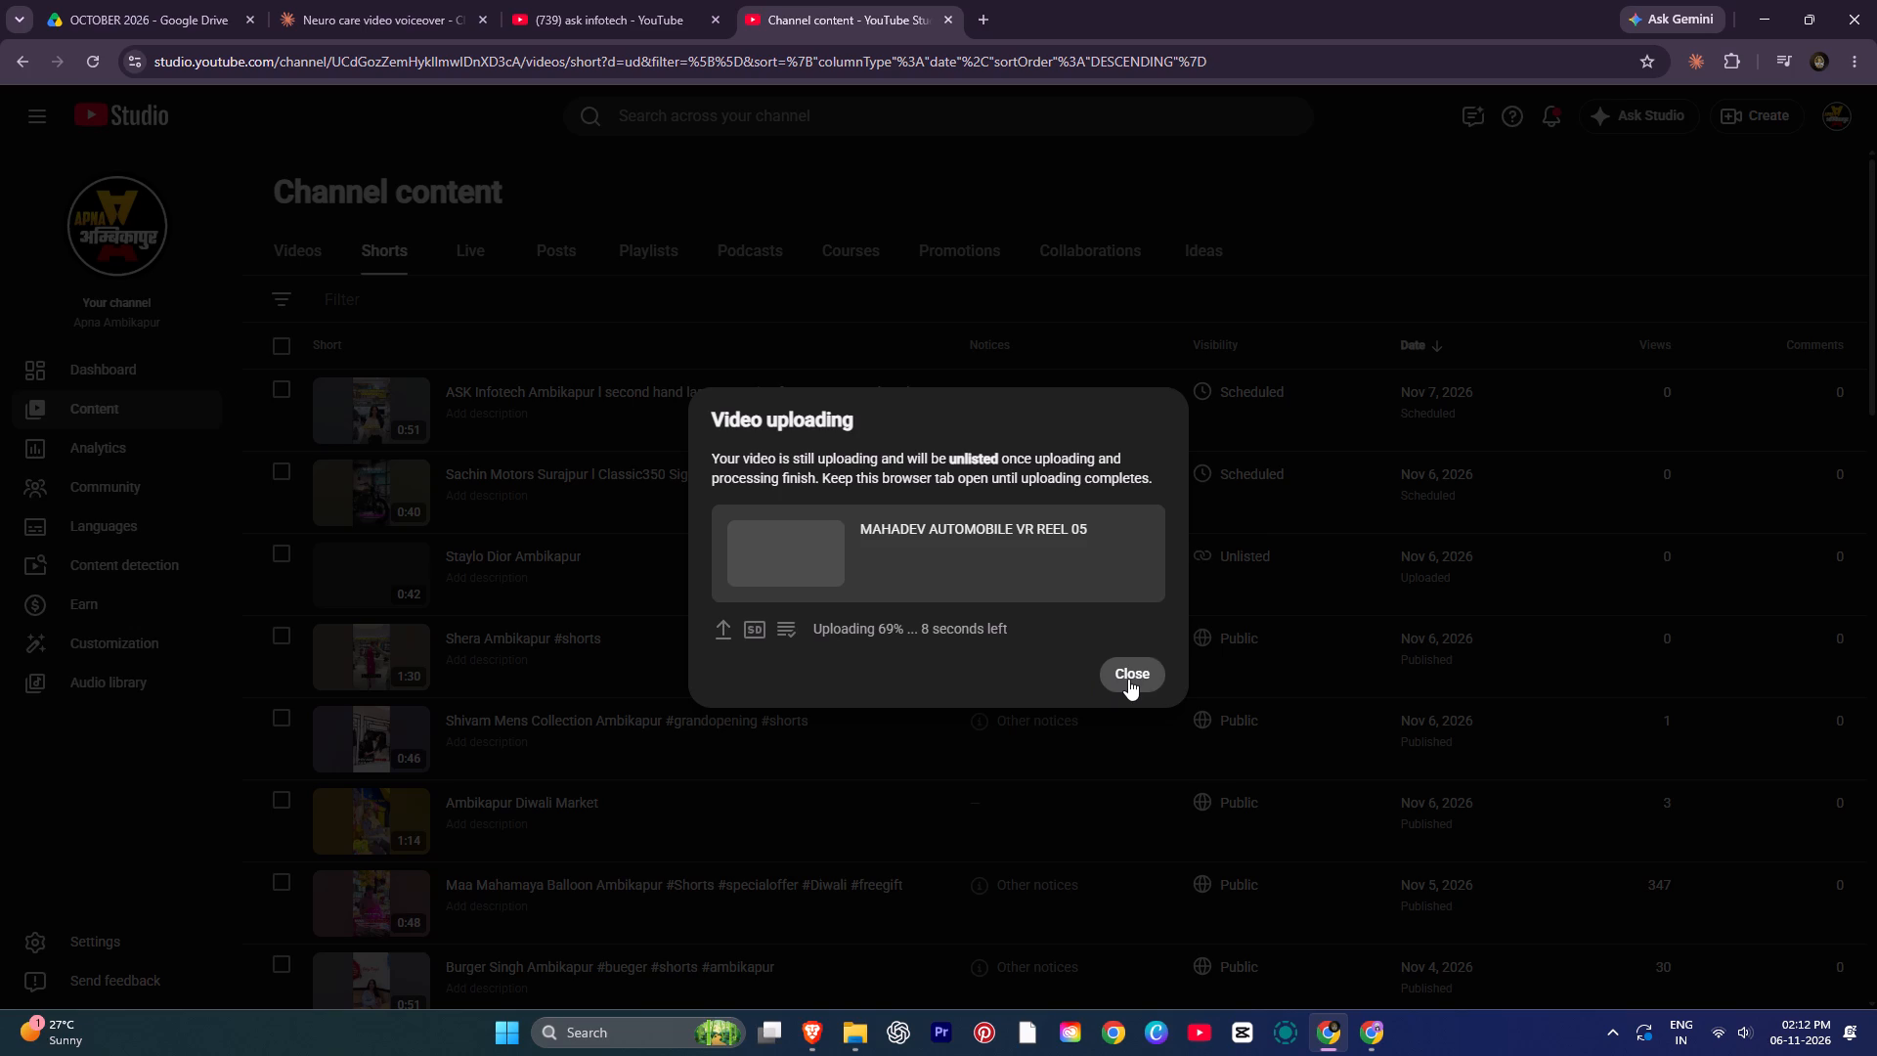
click(1128, 679)
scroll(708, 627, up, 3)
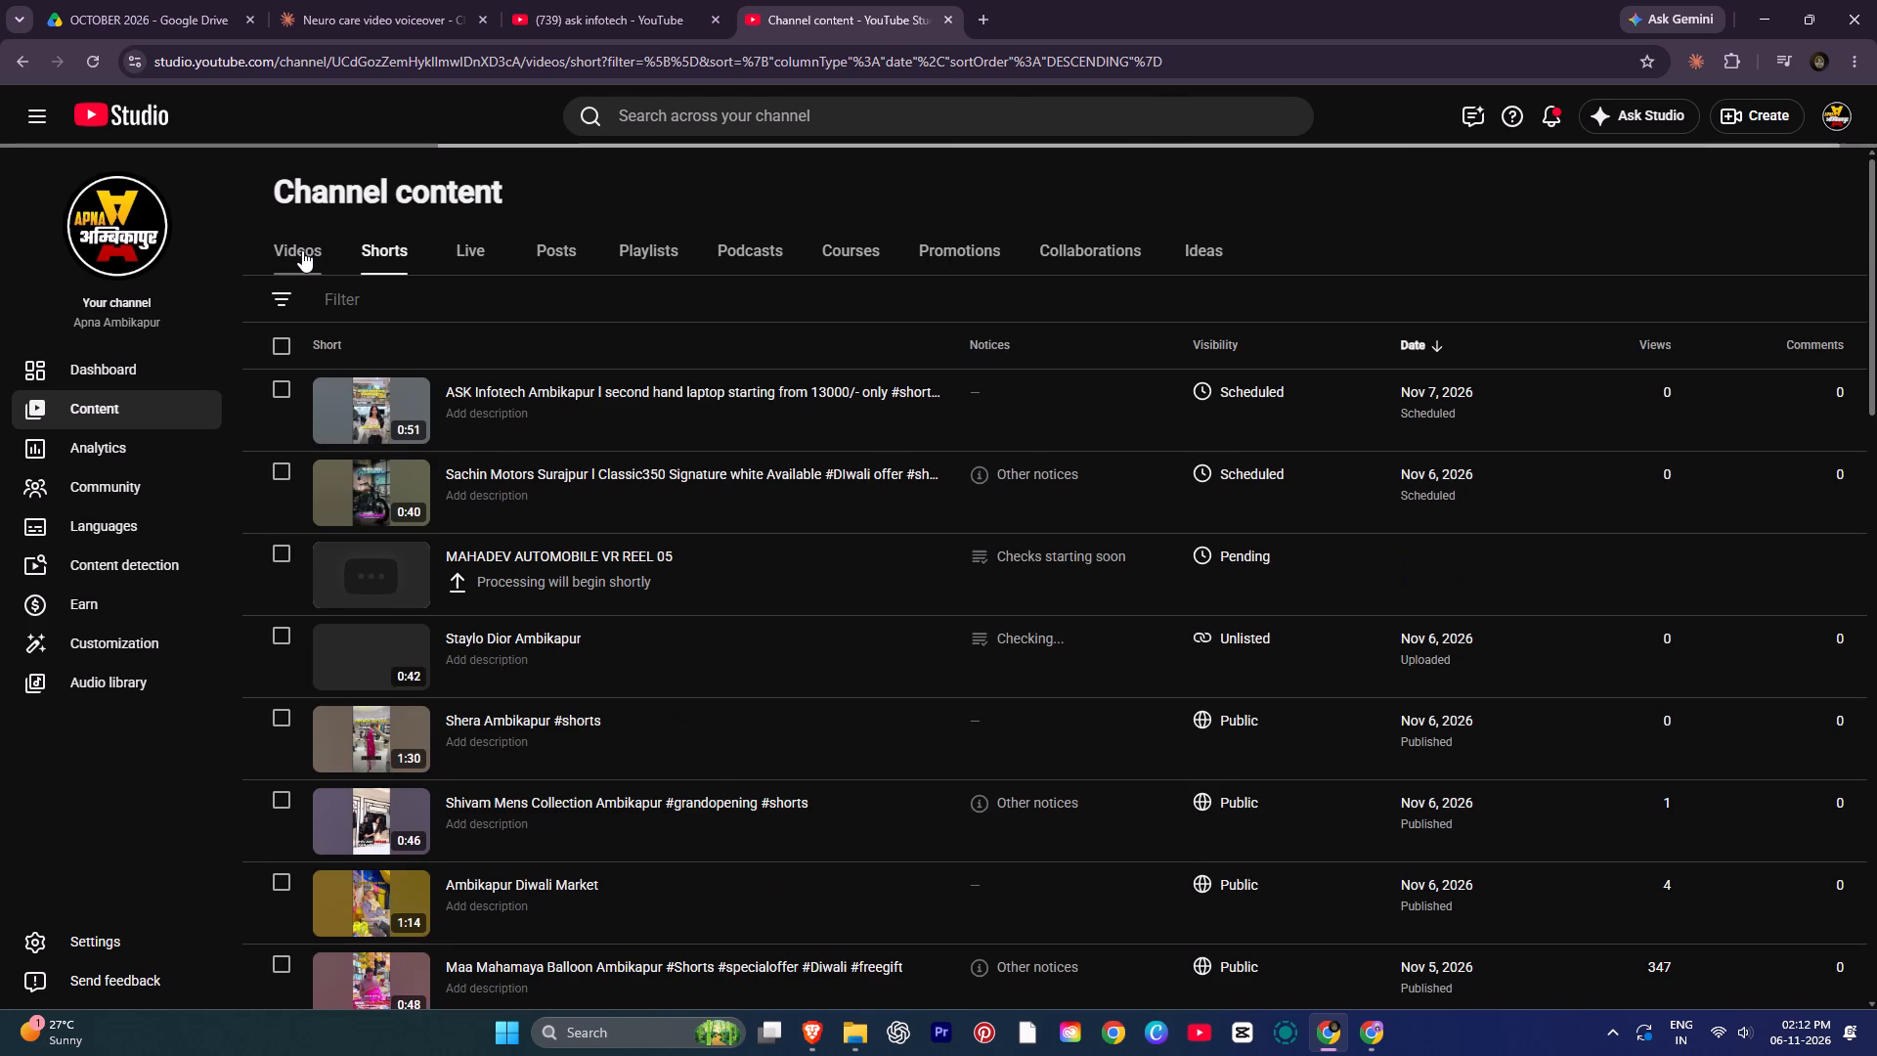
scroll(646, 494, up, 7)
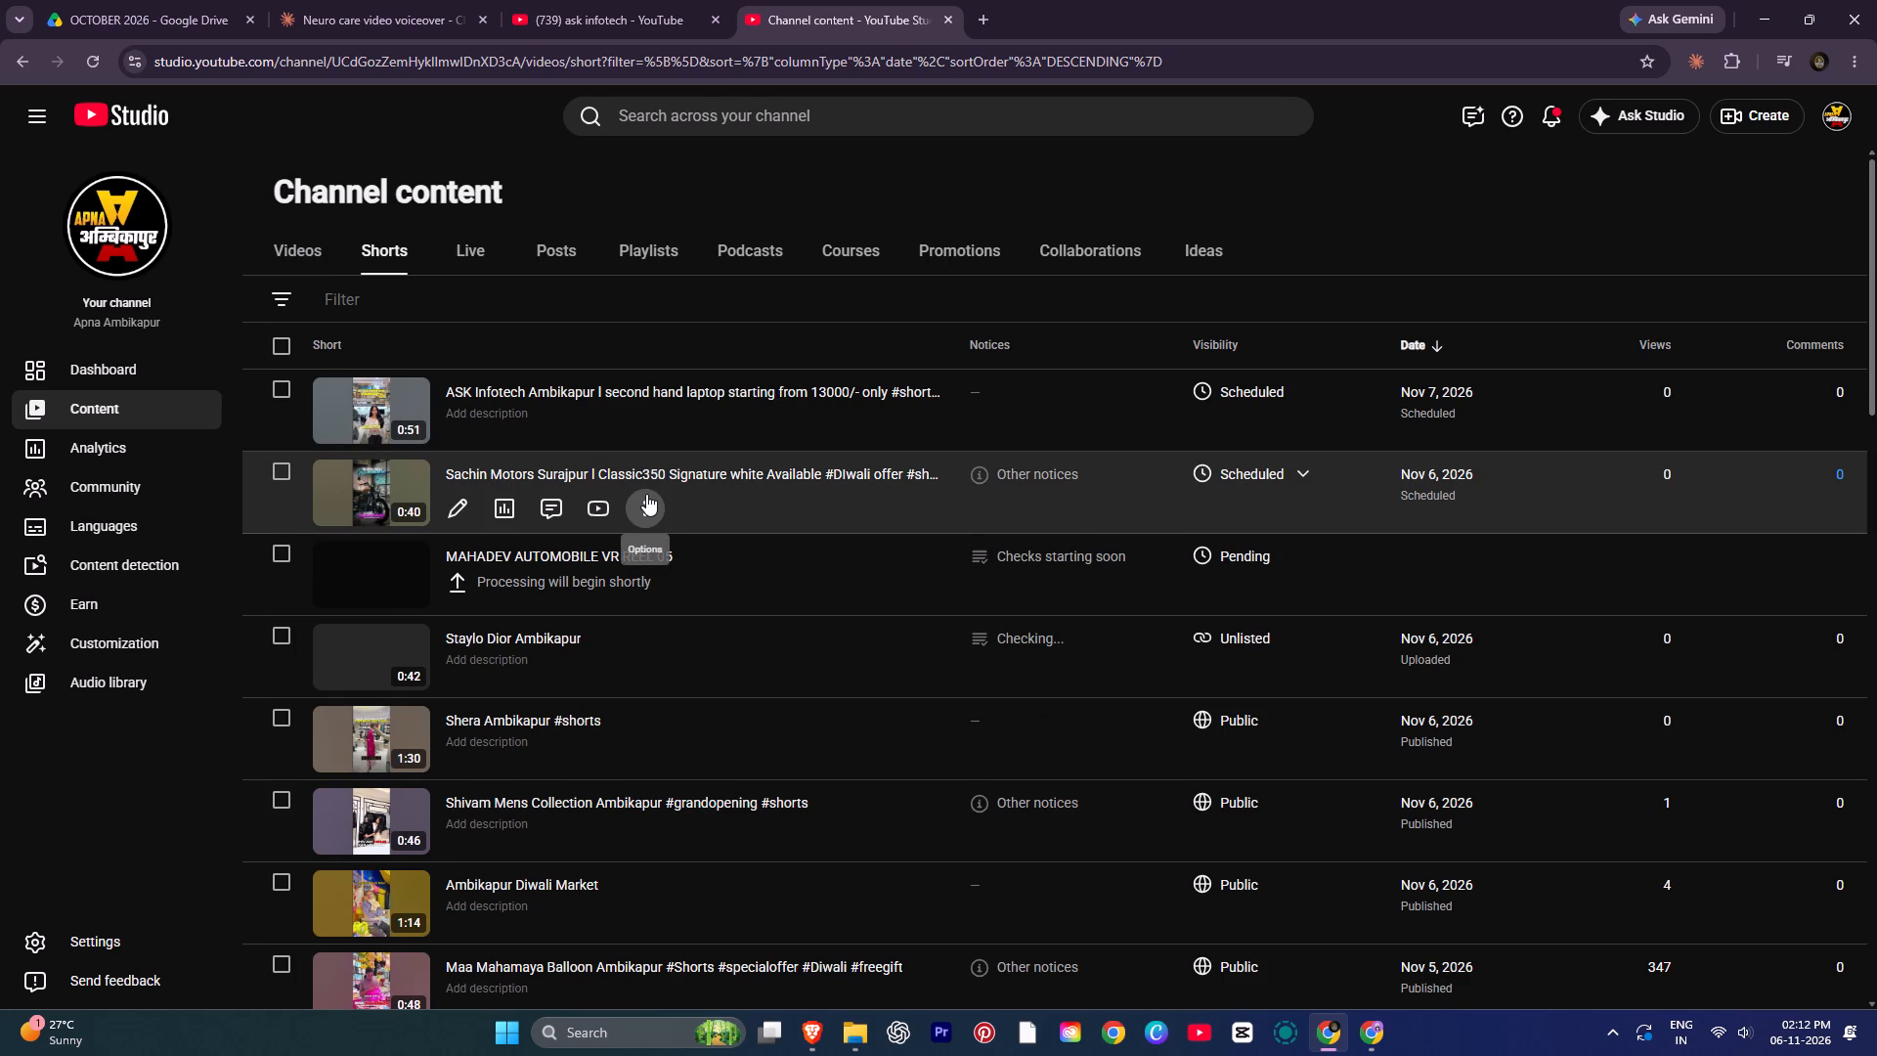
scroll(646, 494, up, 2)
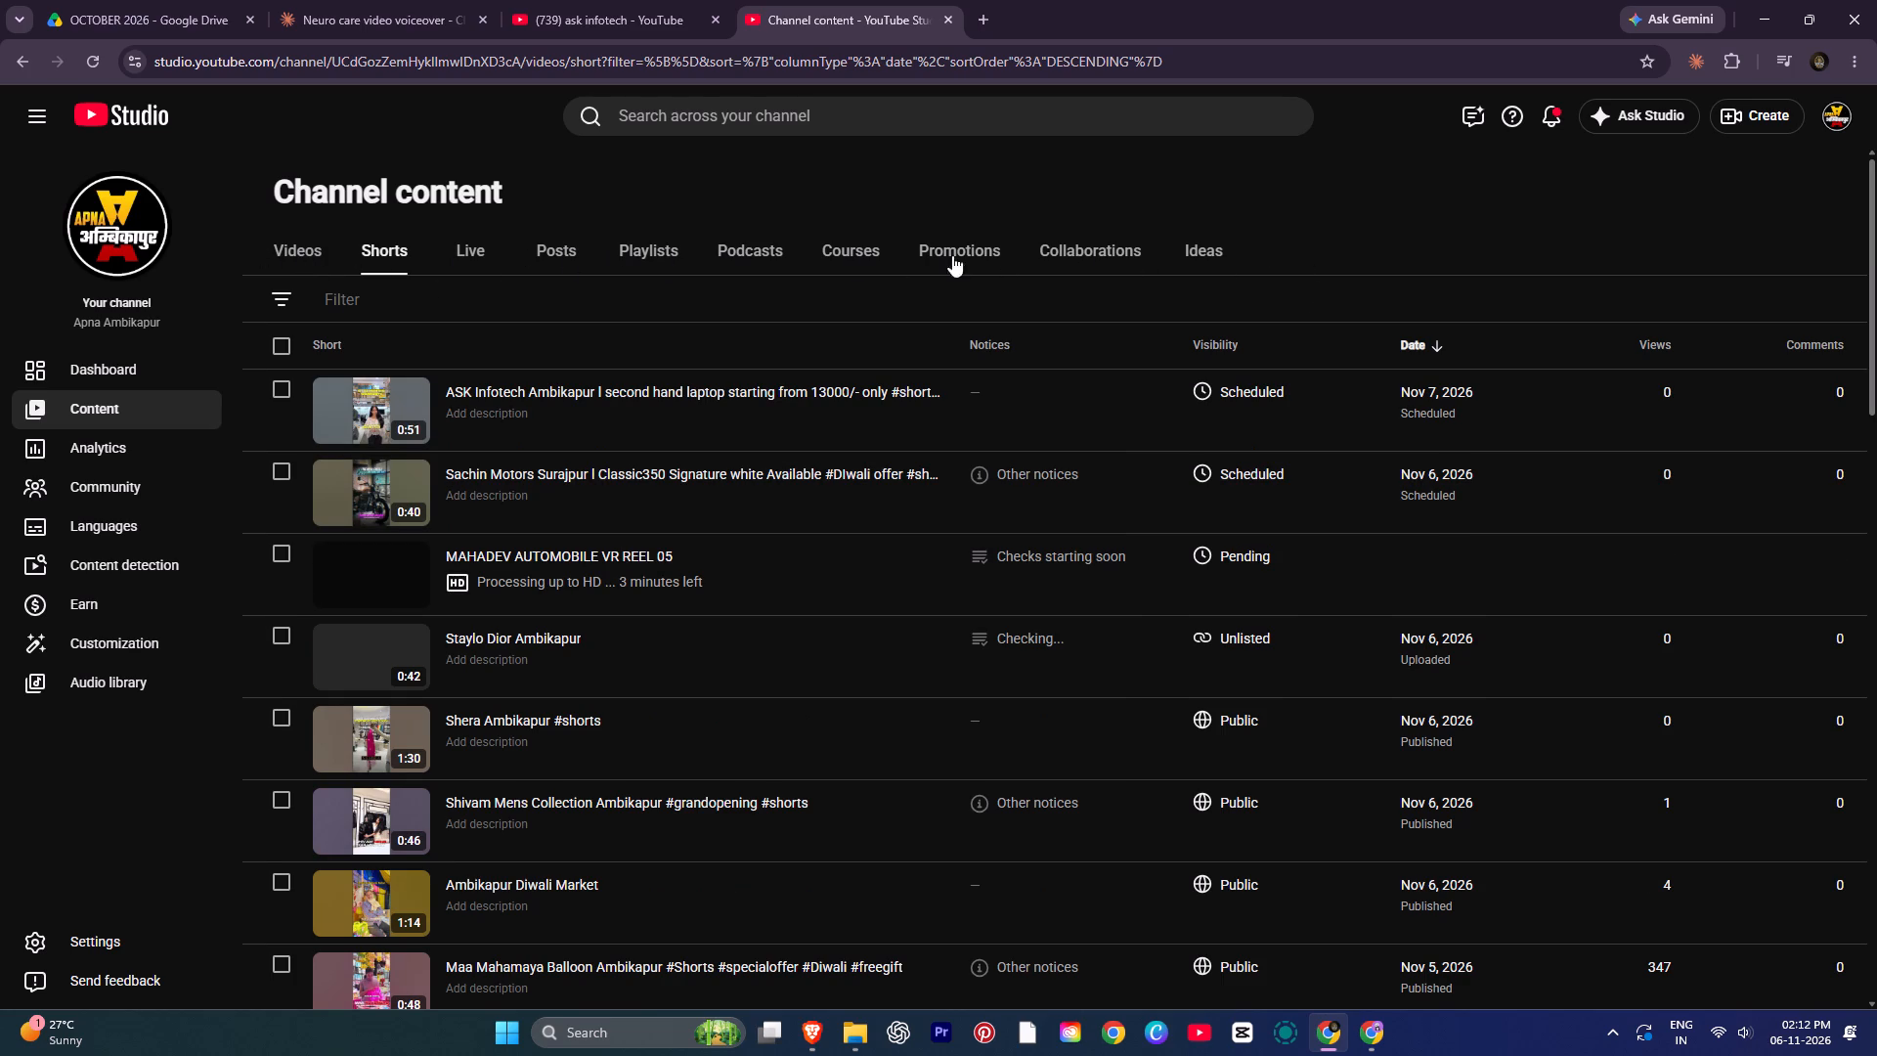
Start a new video upload in YouTube Studio.
click(1263, 255)
click(1520, 203)
click(1760, 122)
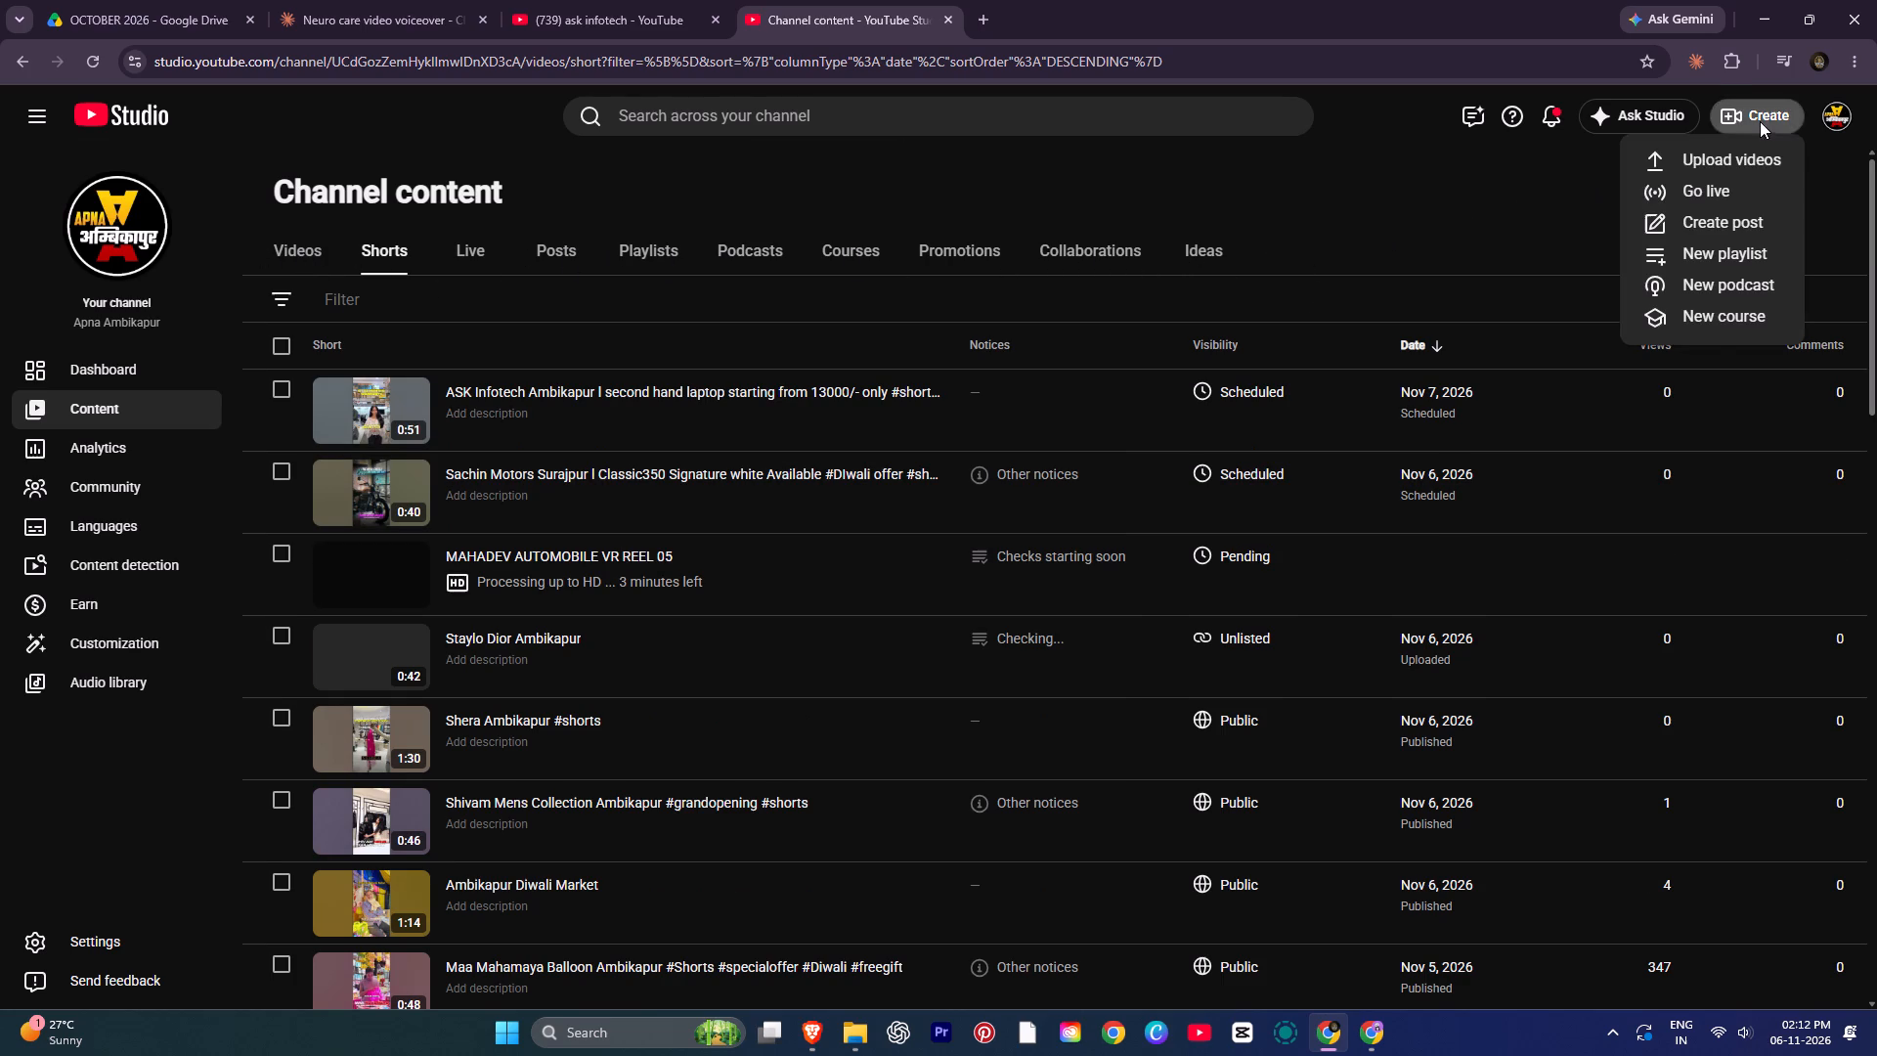
key(alt+Tab)
alt+click(1688, 156)
alt+click(1690, 156)
Switch to the October editing sheet and set the JASWANI HONDA row's YouTube upload status to UPLOADED.
key(alt+Tab)
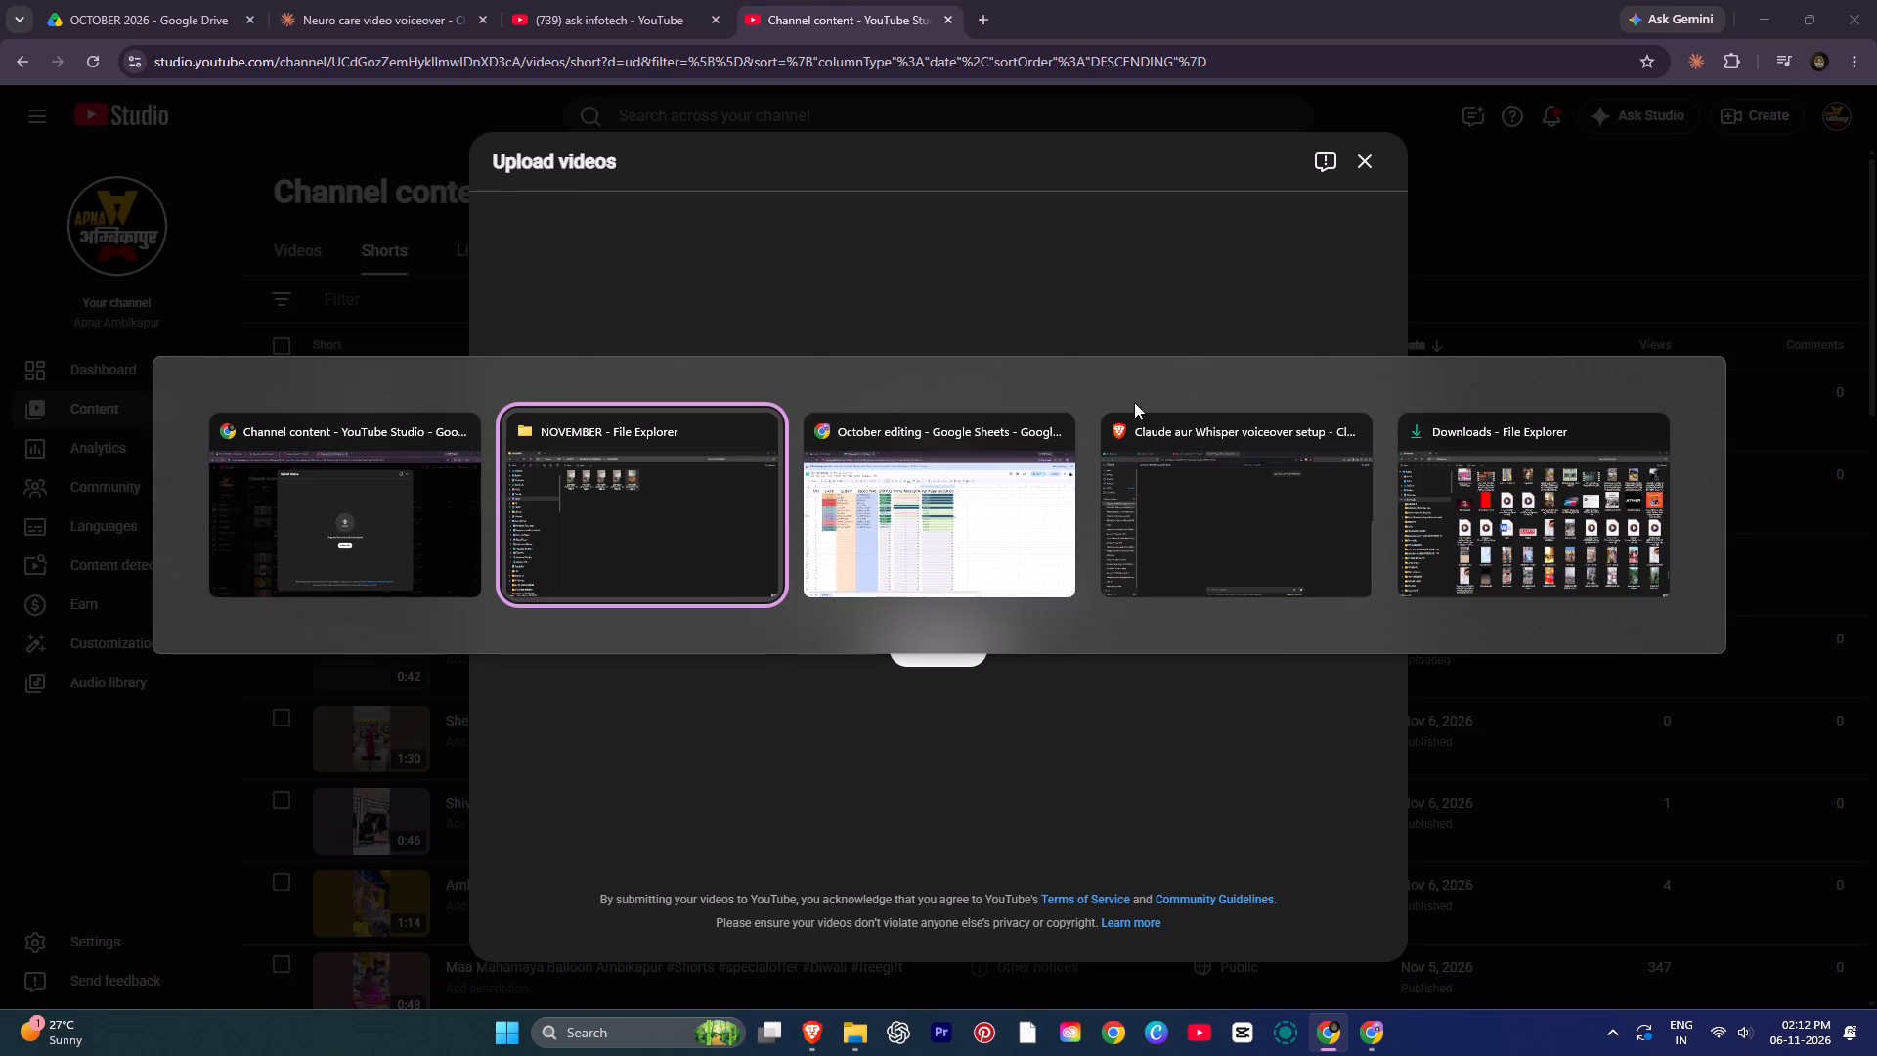
alt+click(897, 515)
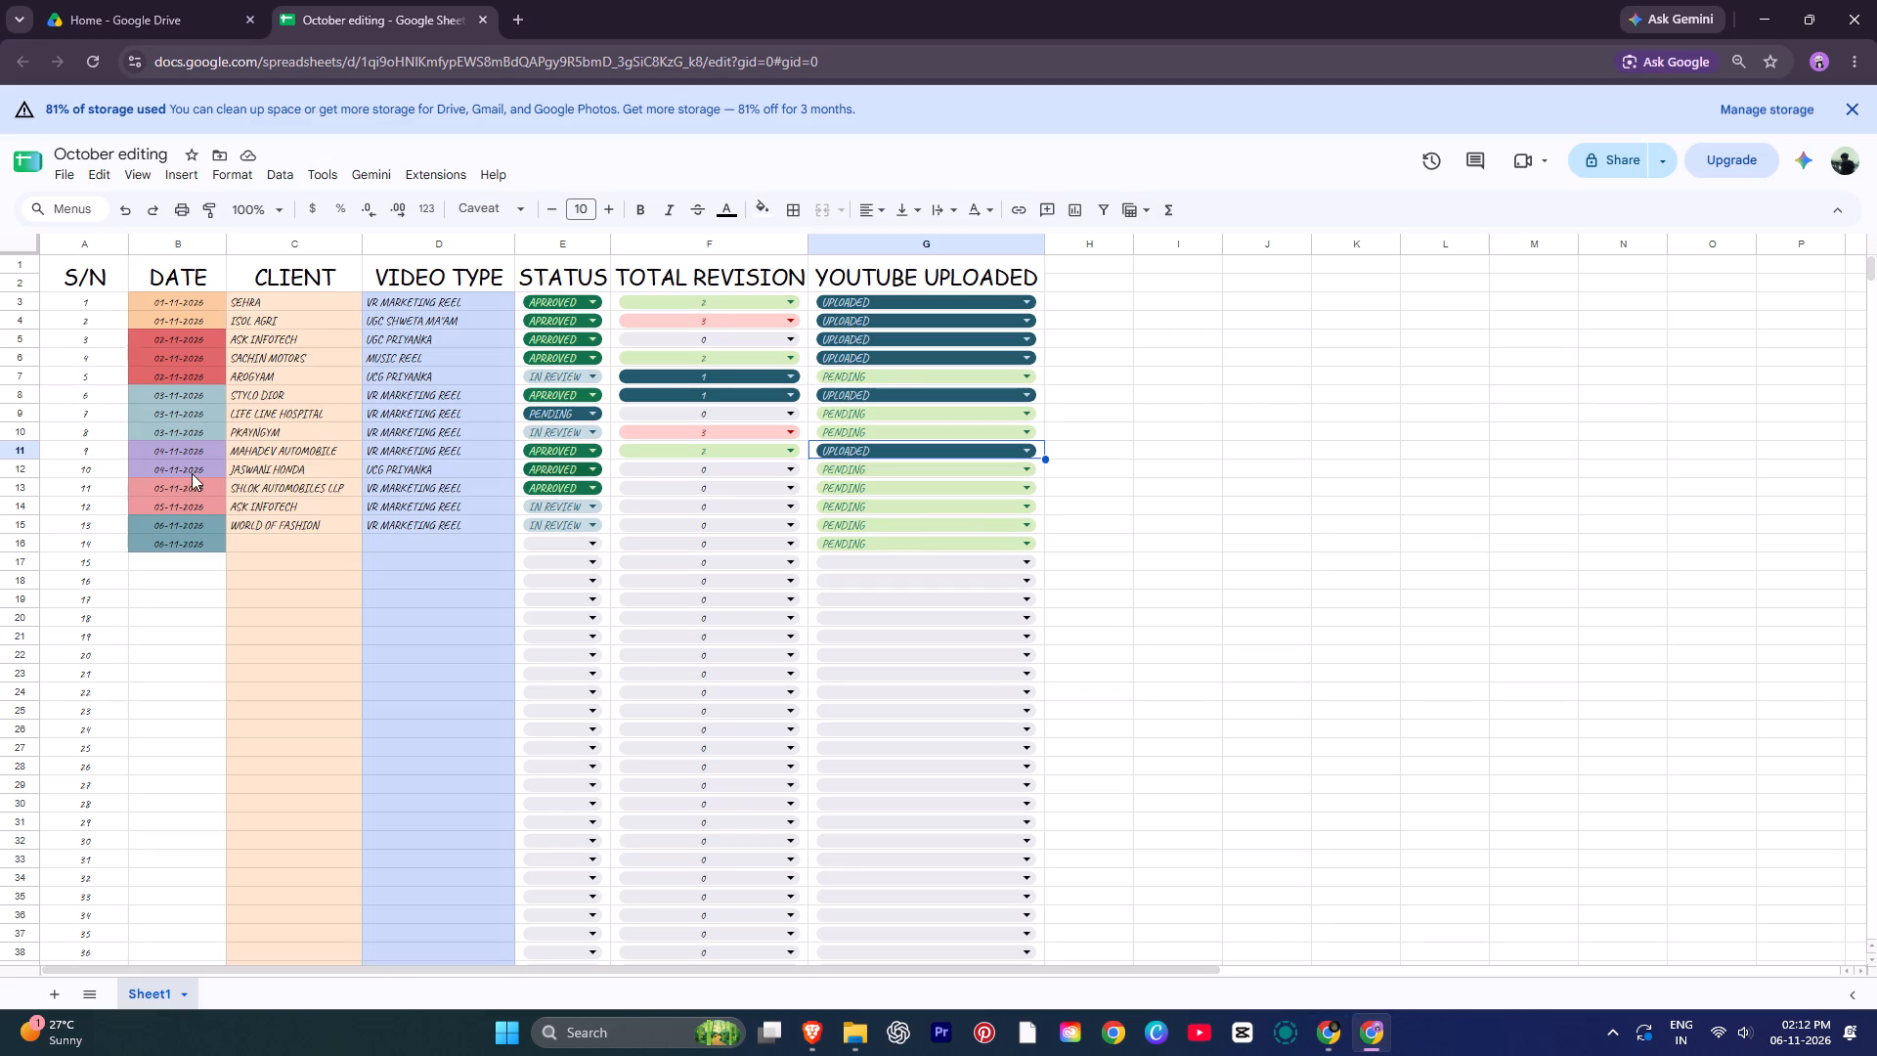
click(218, 466)
click(15, 472)
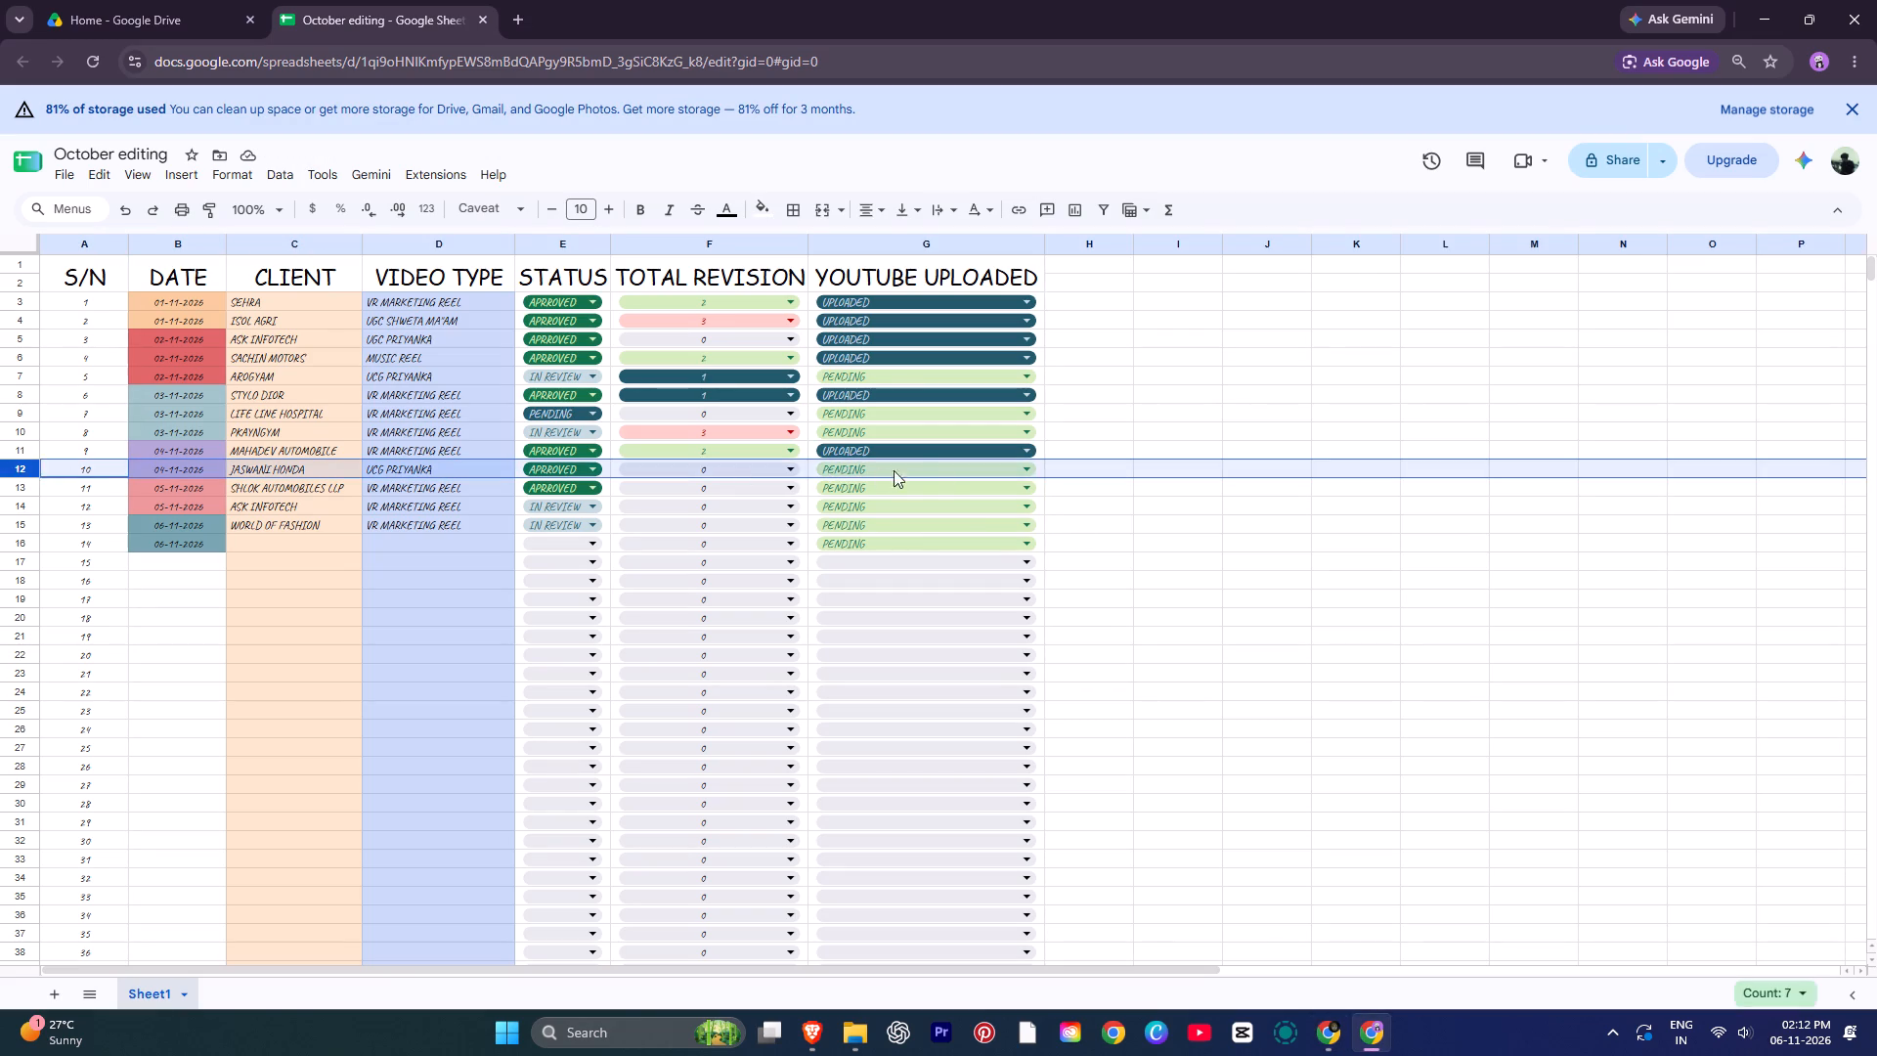
click(940, 468)
click(853, 495)
Switch to File Explorer and open the NOVEMBER folder under CAPCUT, JASWANI HONDA.
key(alt+Tab)
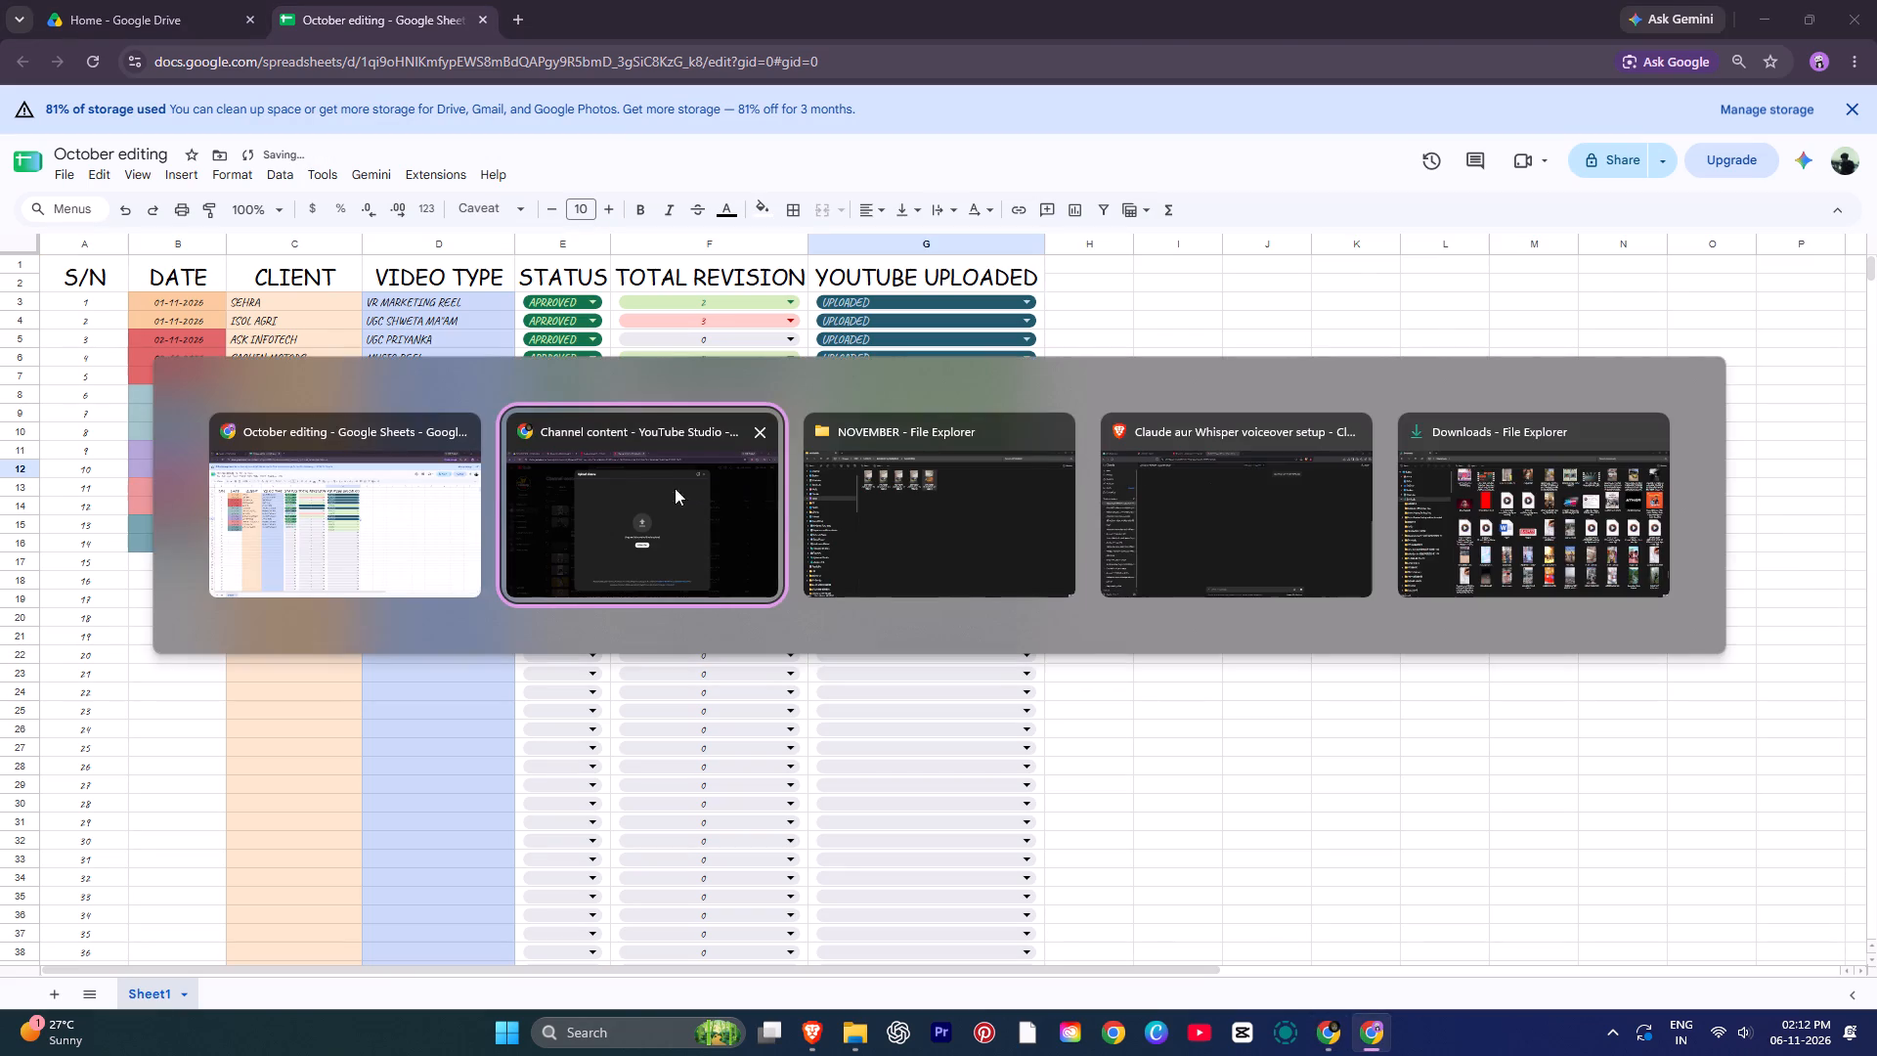
alt+click(638, 496)
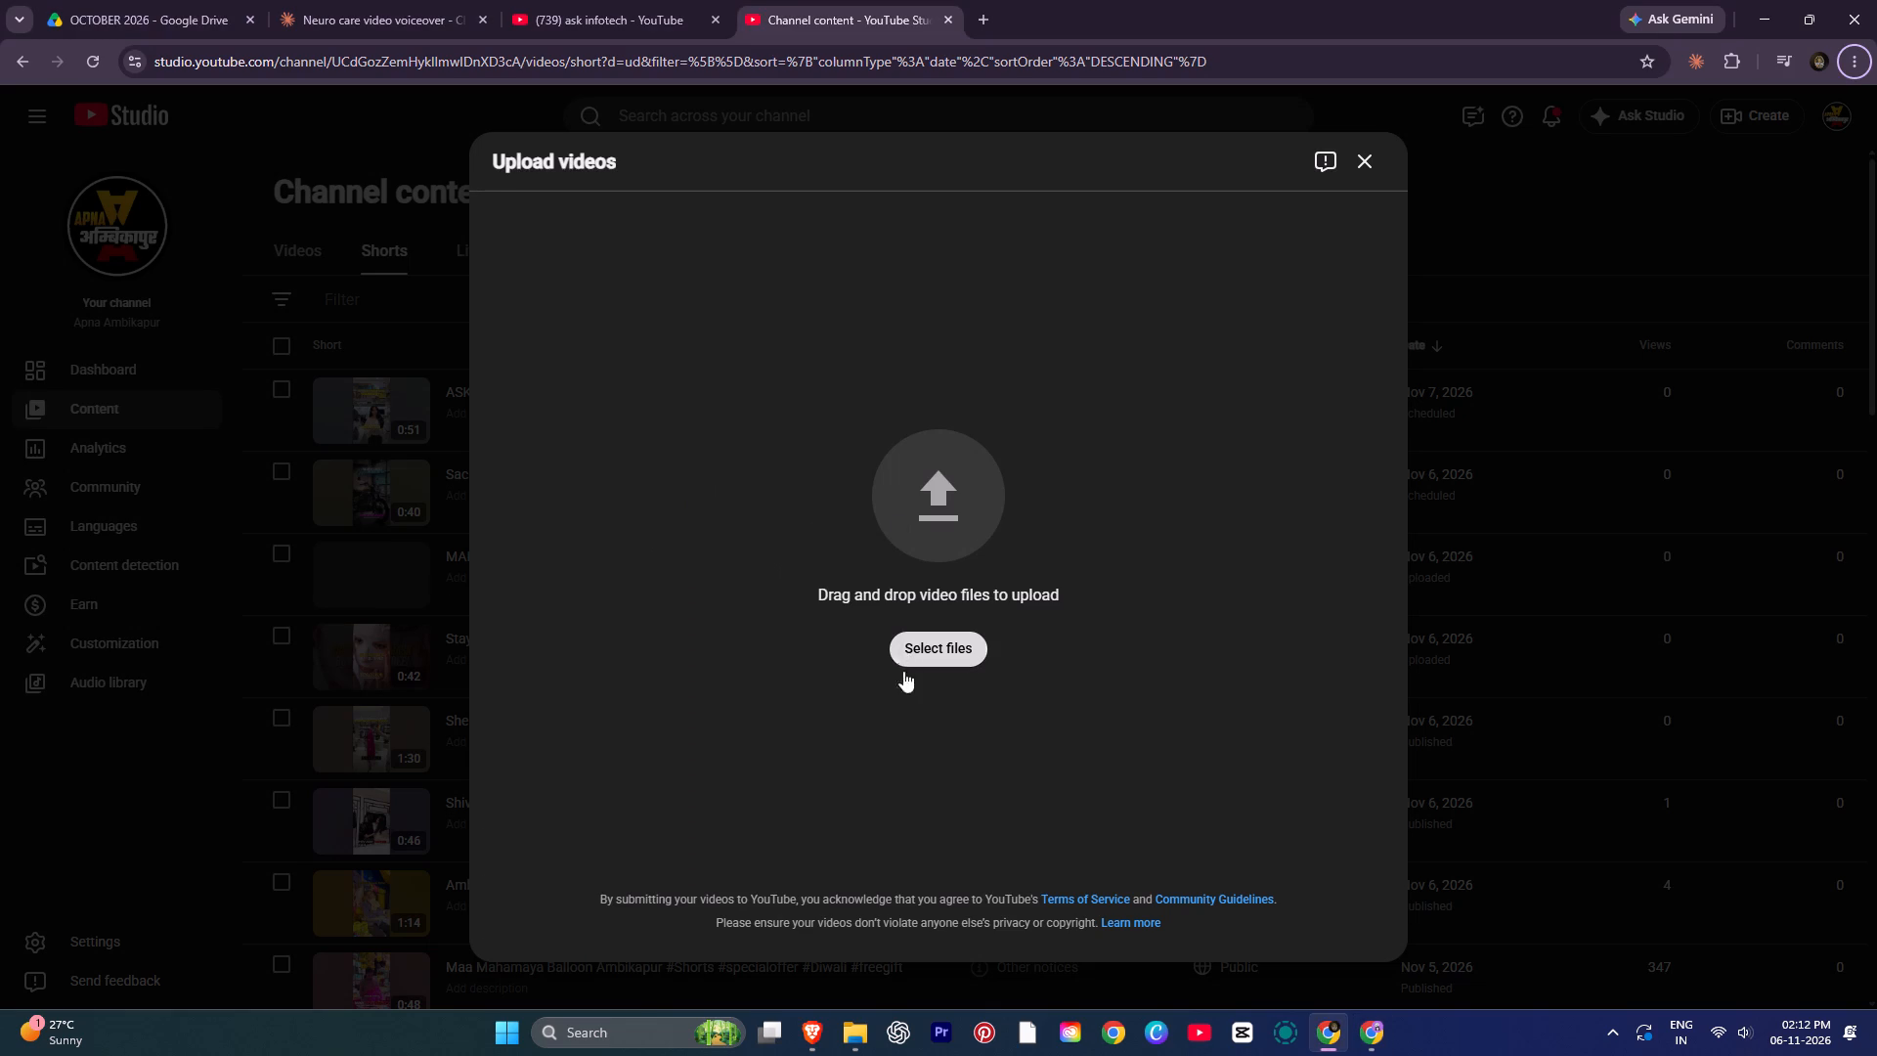
click(848, 1032)
click(969, 944)
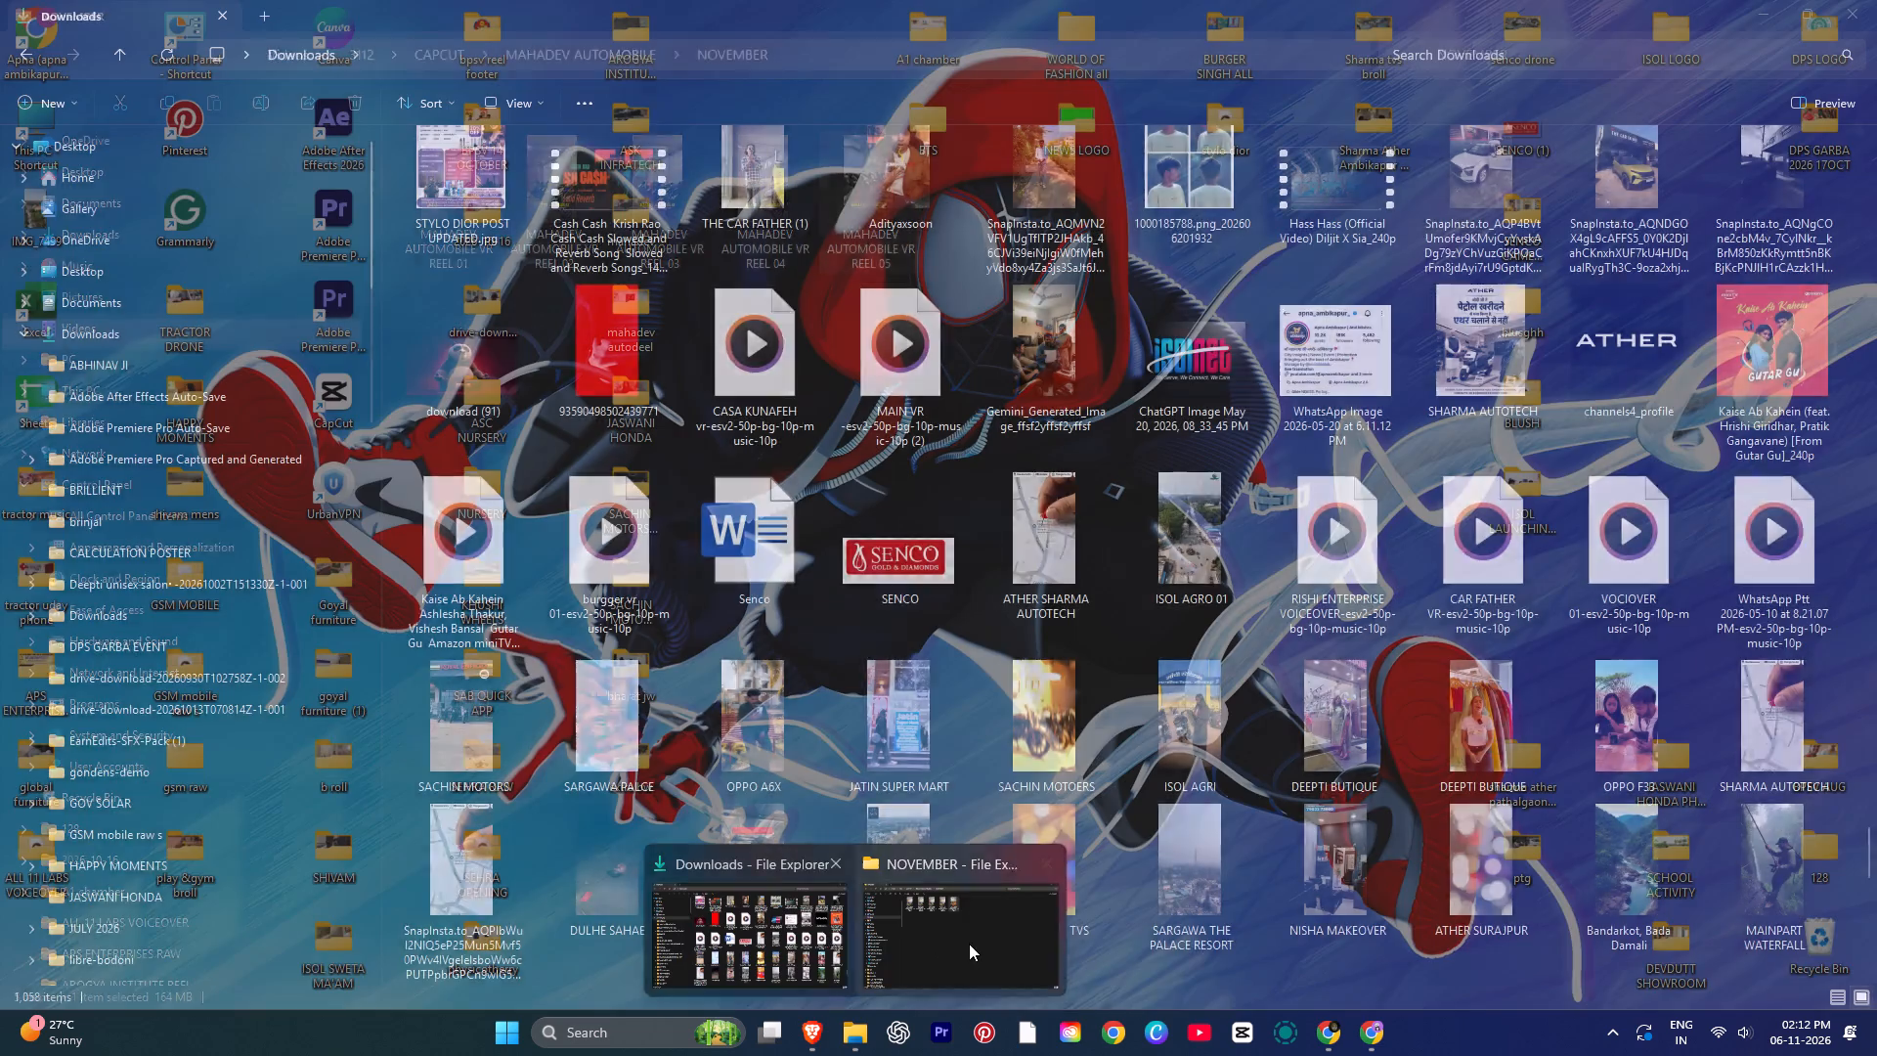
drag(711, 680, 707, 667)
drag(681, 665, 677, 647)
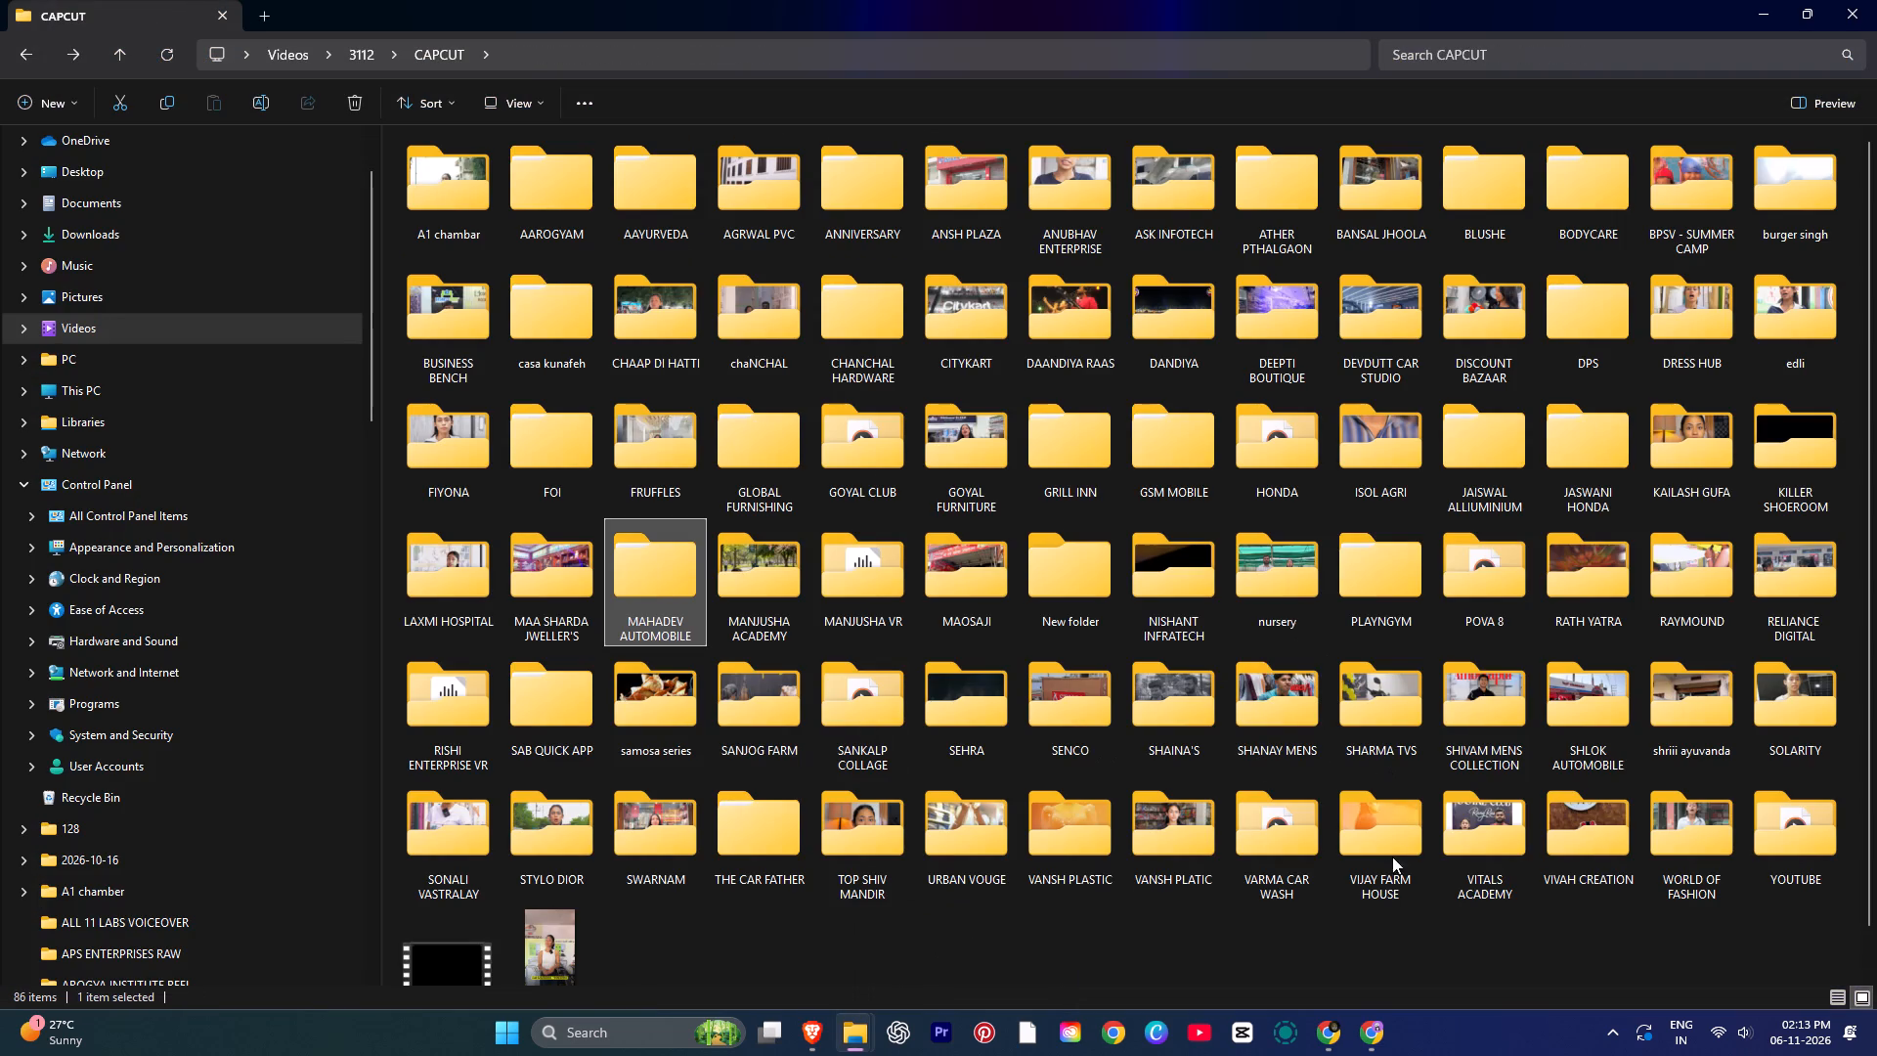
double_click(1583, 448)
drag(787, 547, 775, 540)
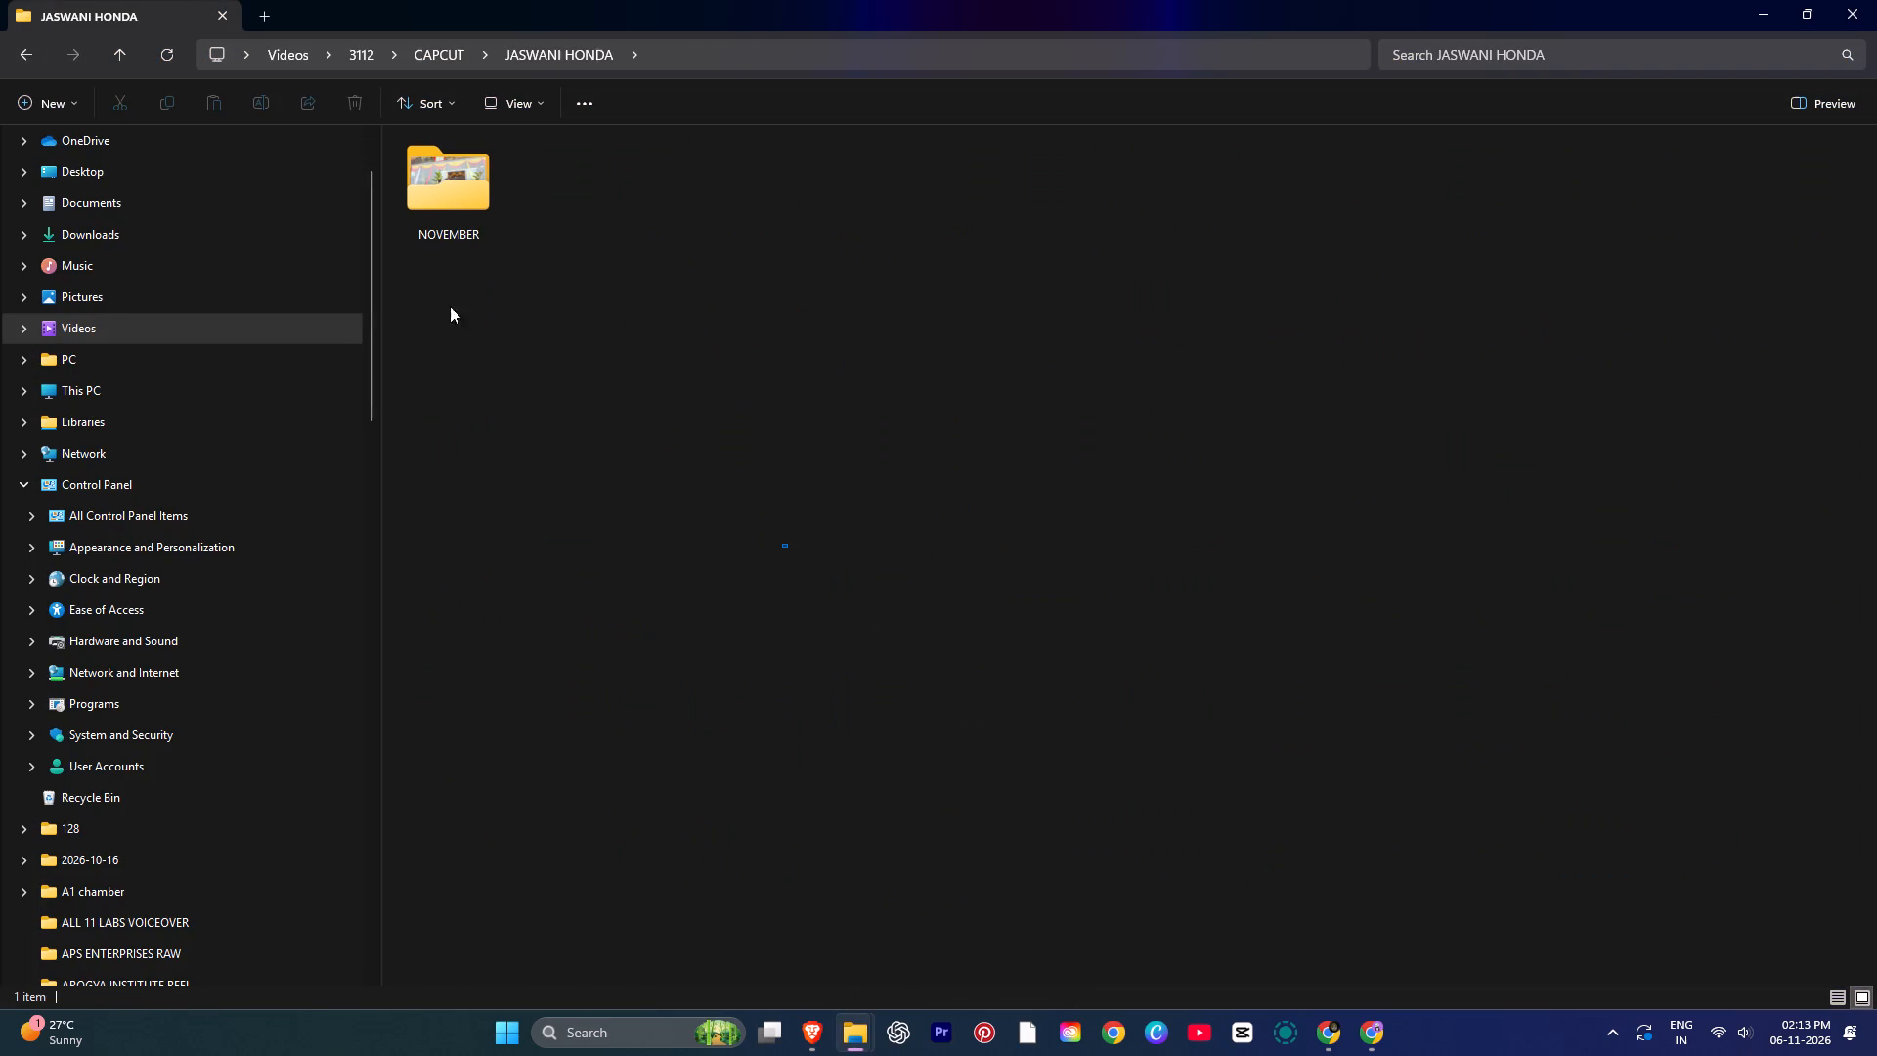
double_click(452, 211)
drag(627, 594, 620, 582)
Upload the JASWANI HONDA UGC REEL 01 file through YouTube Studio's open Upload videos dialog.
drag(440, 198, 978, 445)
key(alt+Tab)
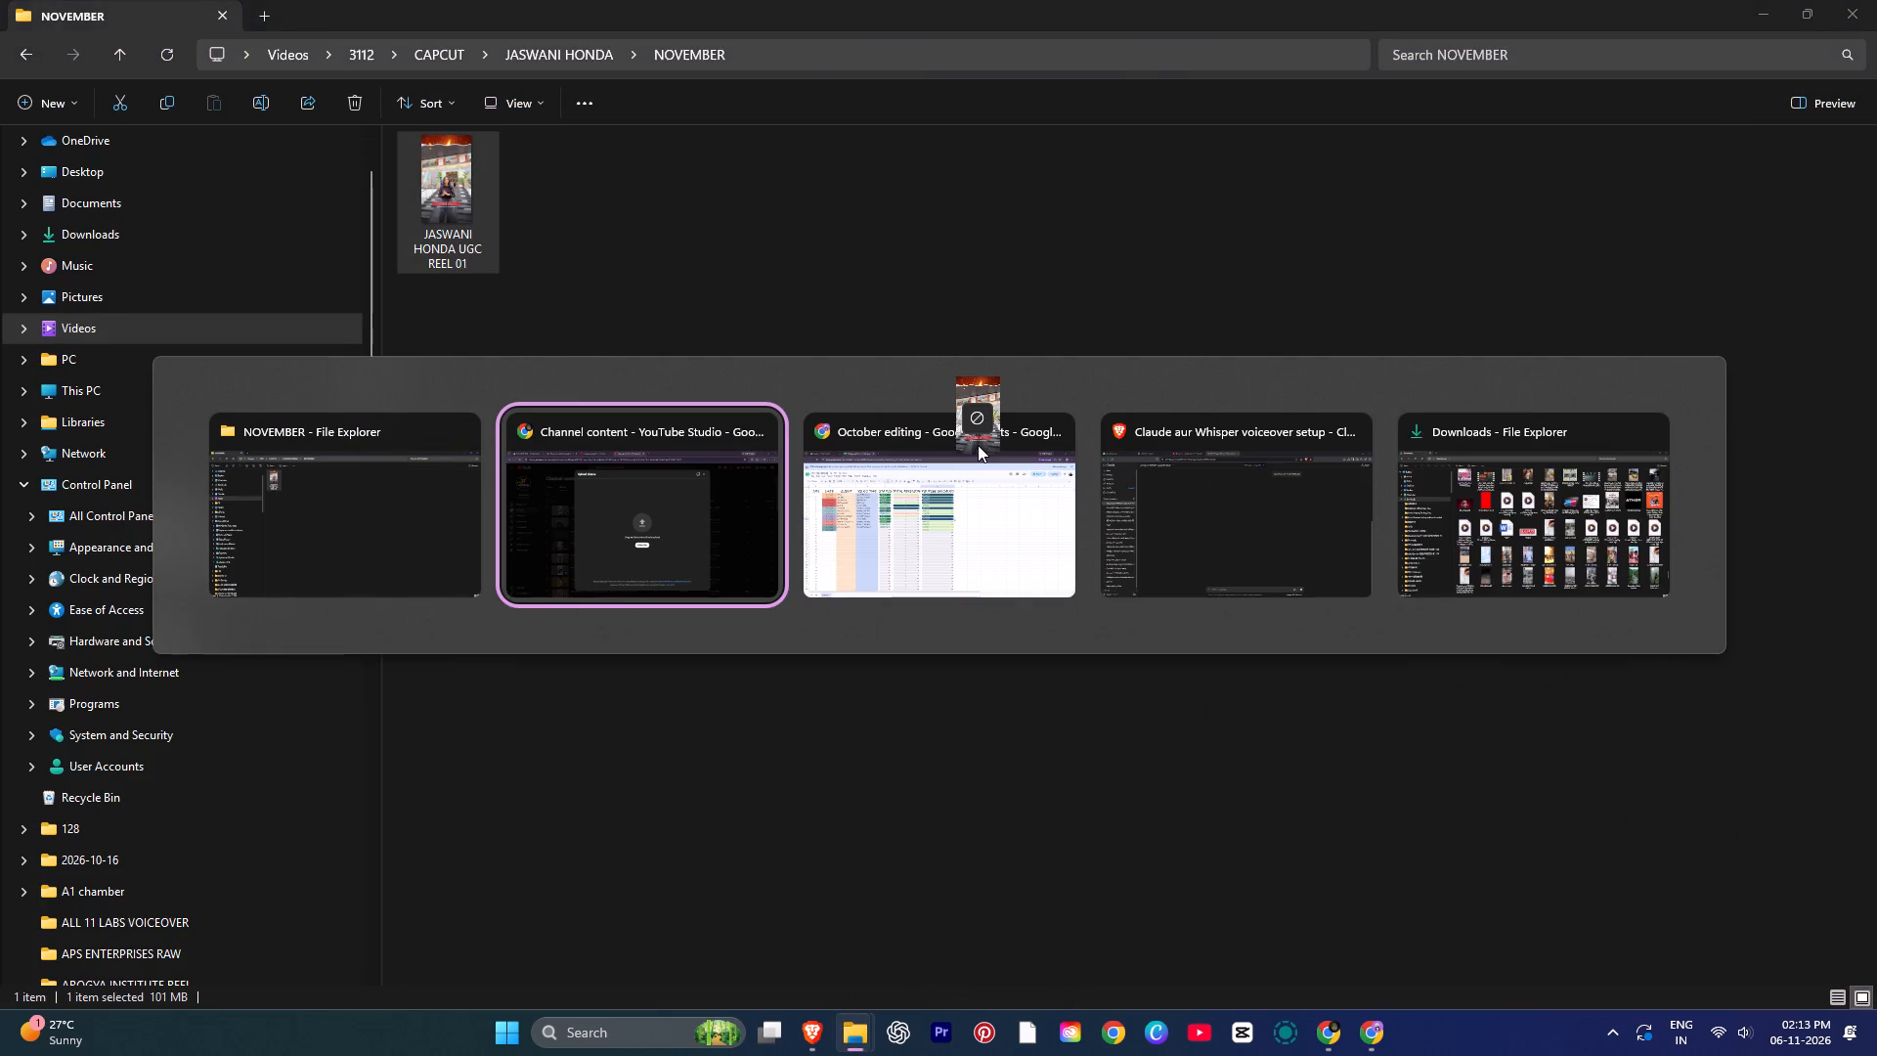
drag(978, 445, 950, 451)
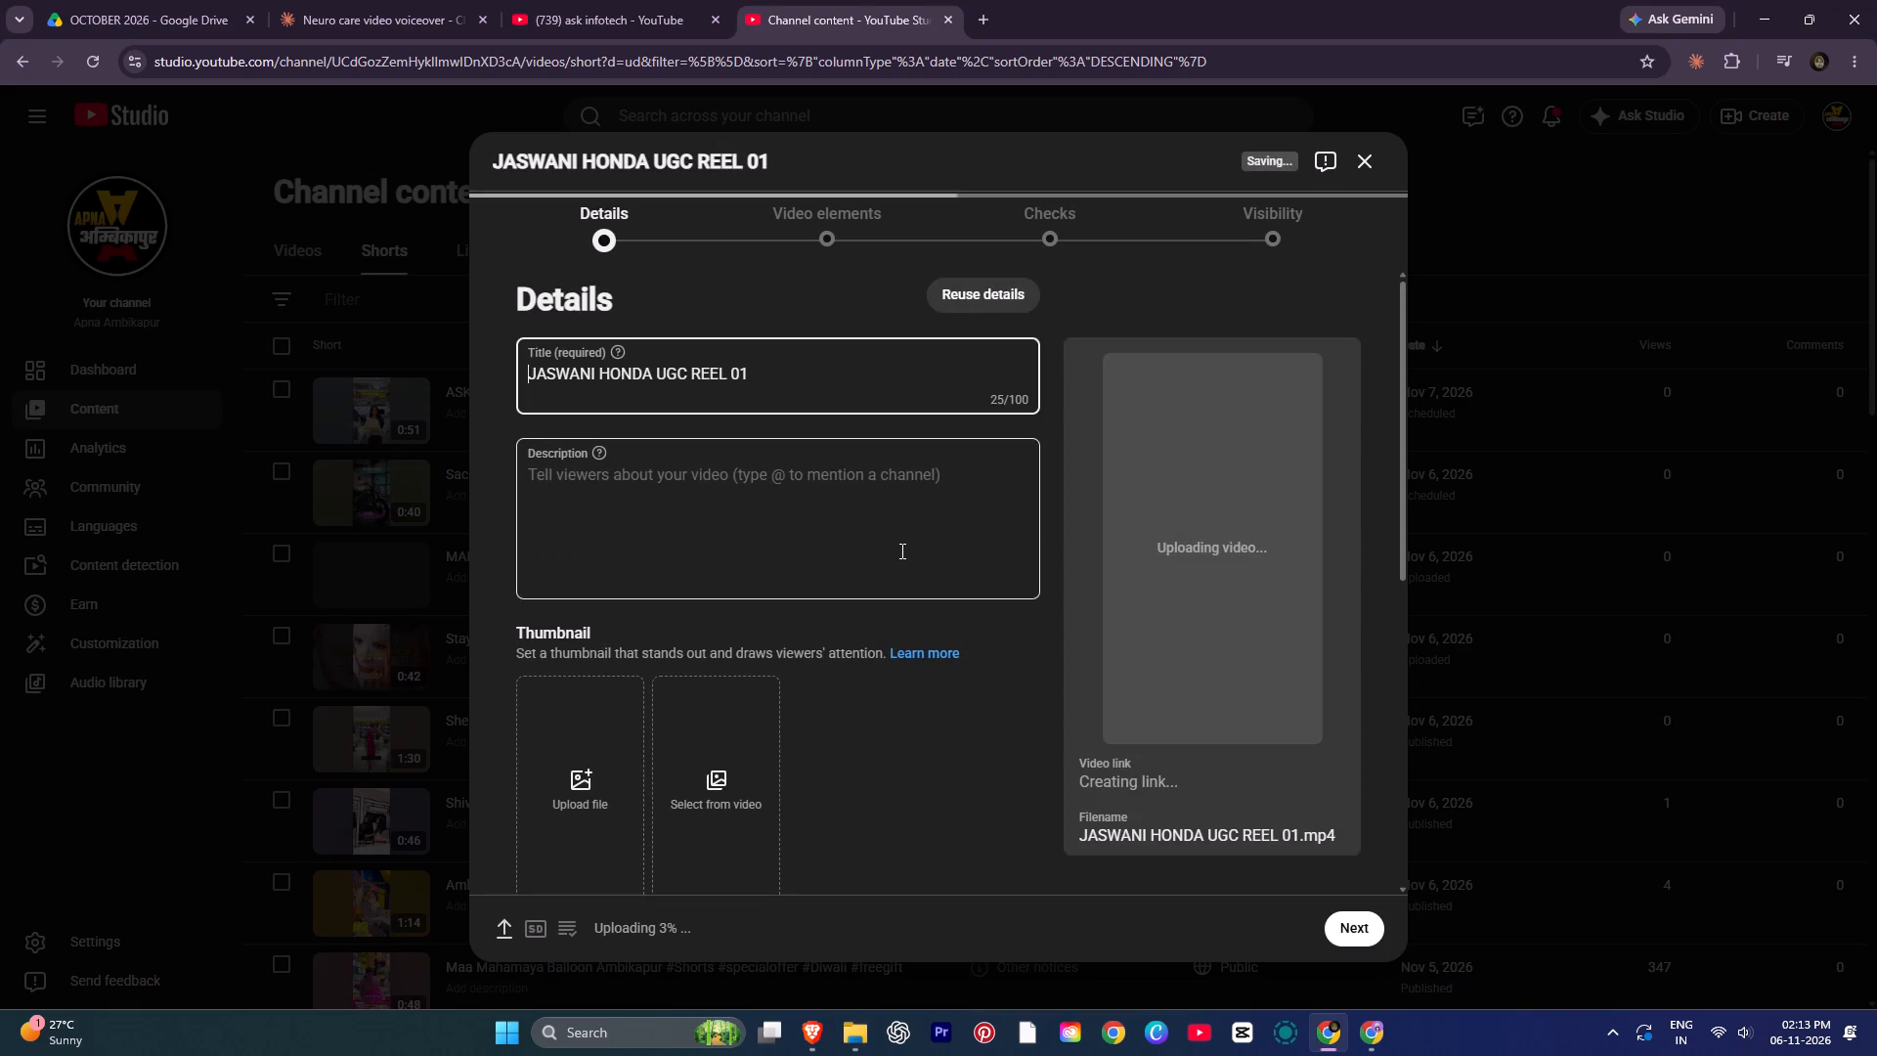
Set JASWANI HONDA UGC REEL 01 to Unlisted, publish it anyway before checks finish, and close the uploading notice.
click(1328, 931)
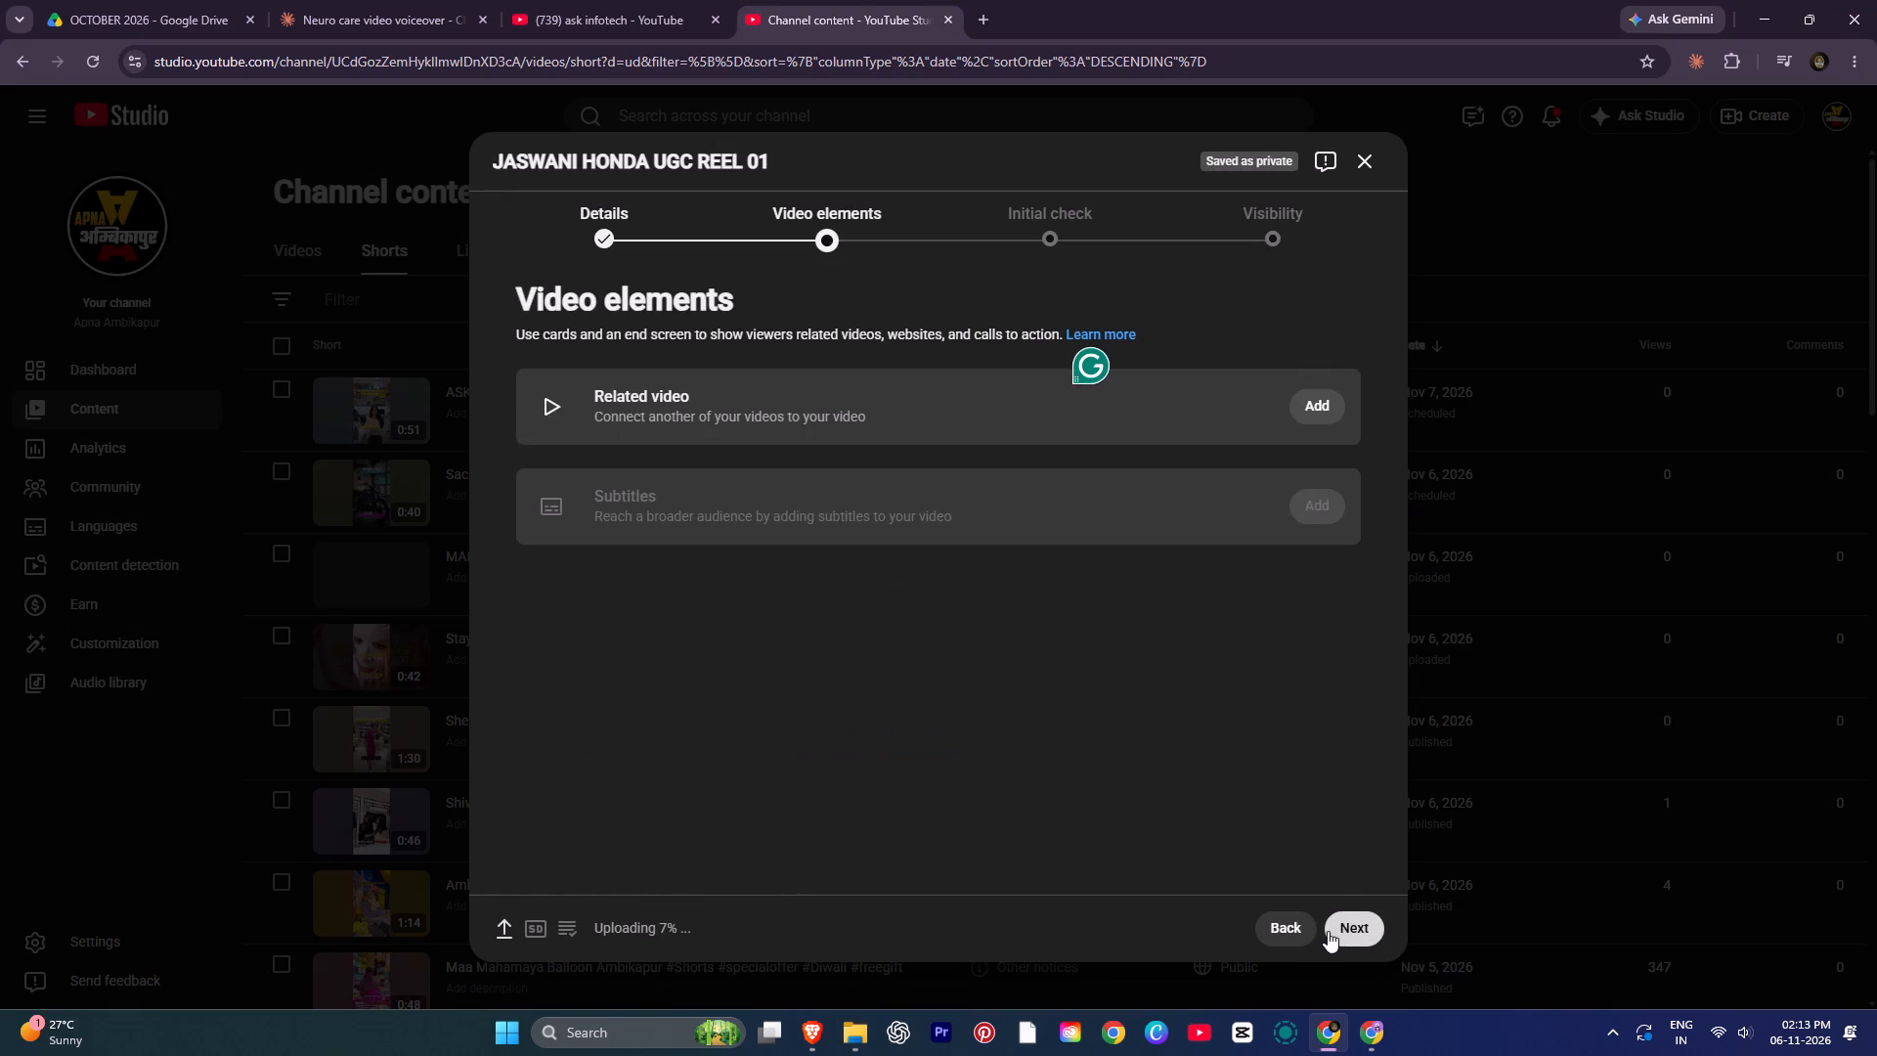
click(1360, 931)
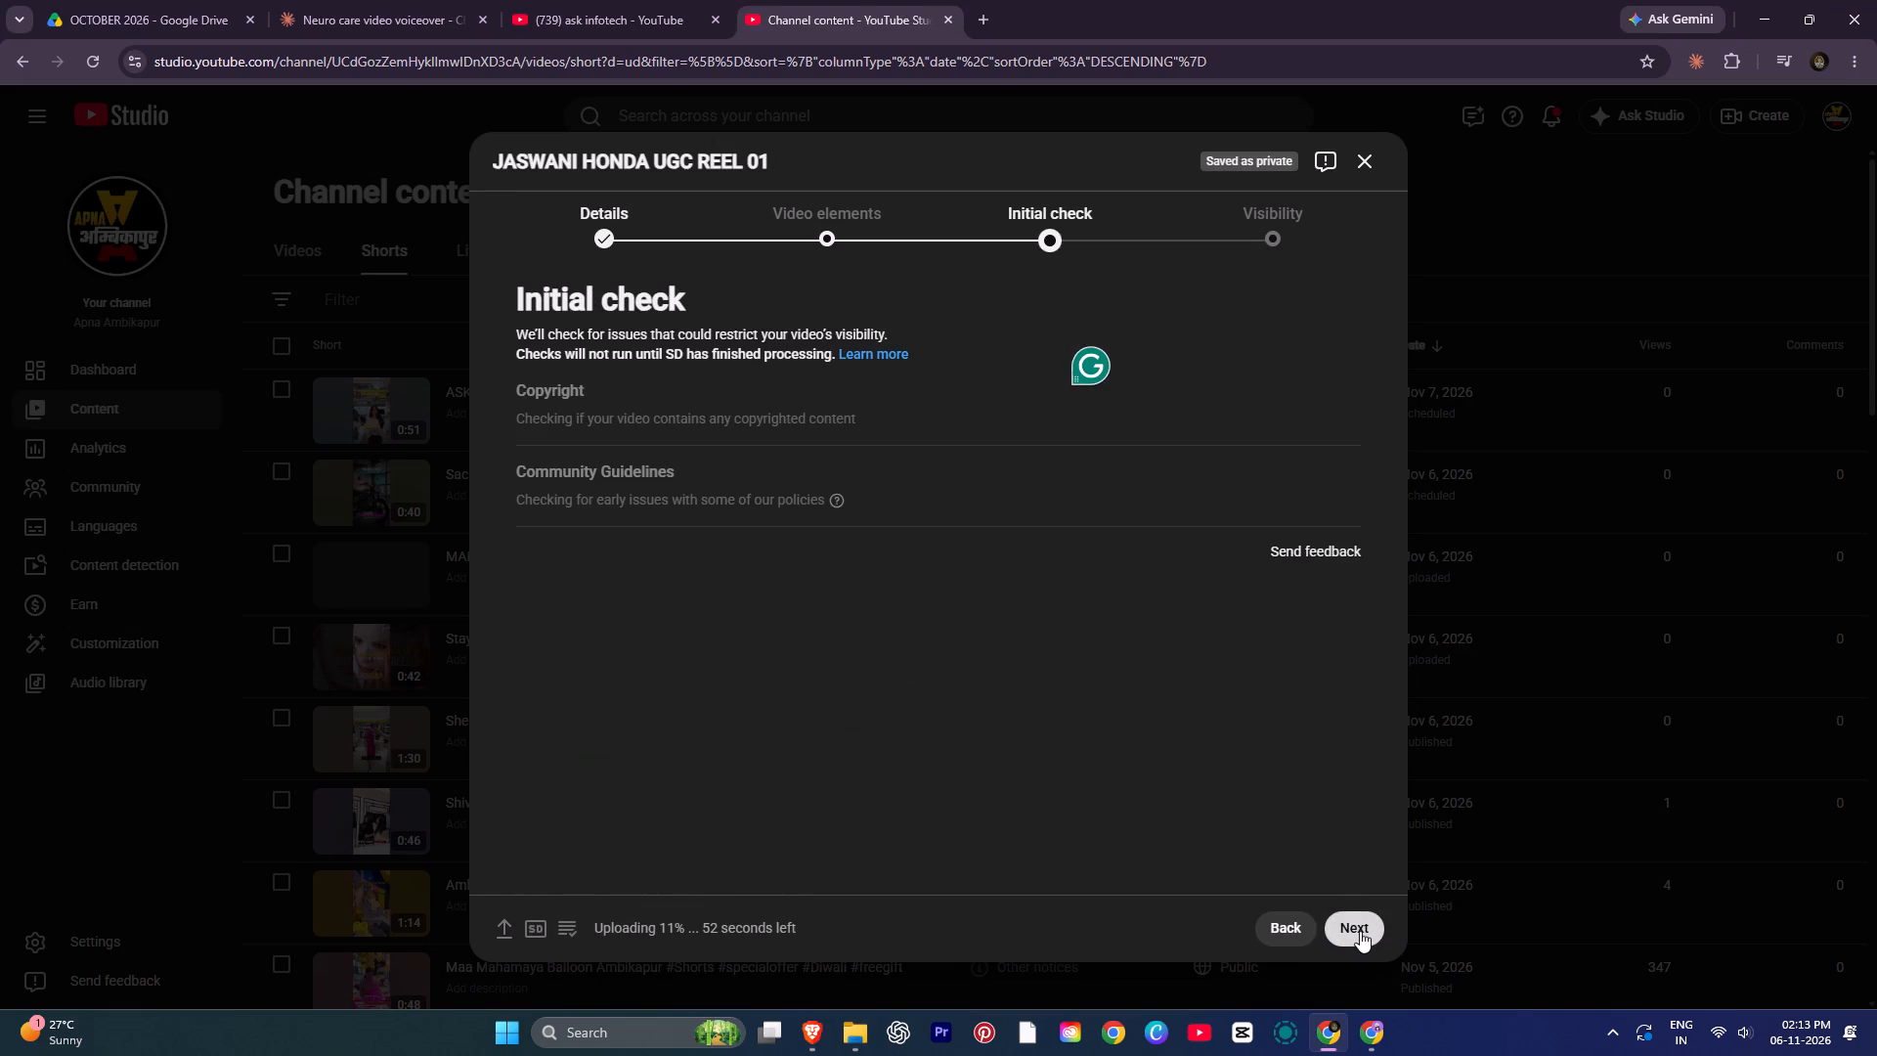
click(1360, 931)
click(568, 555)
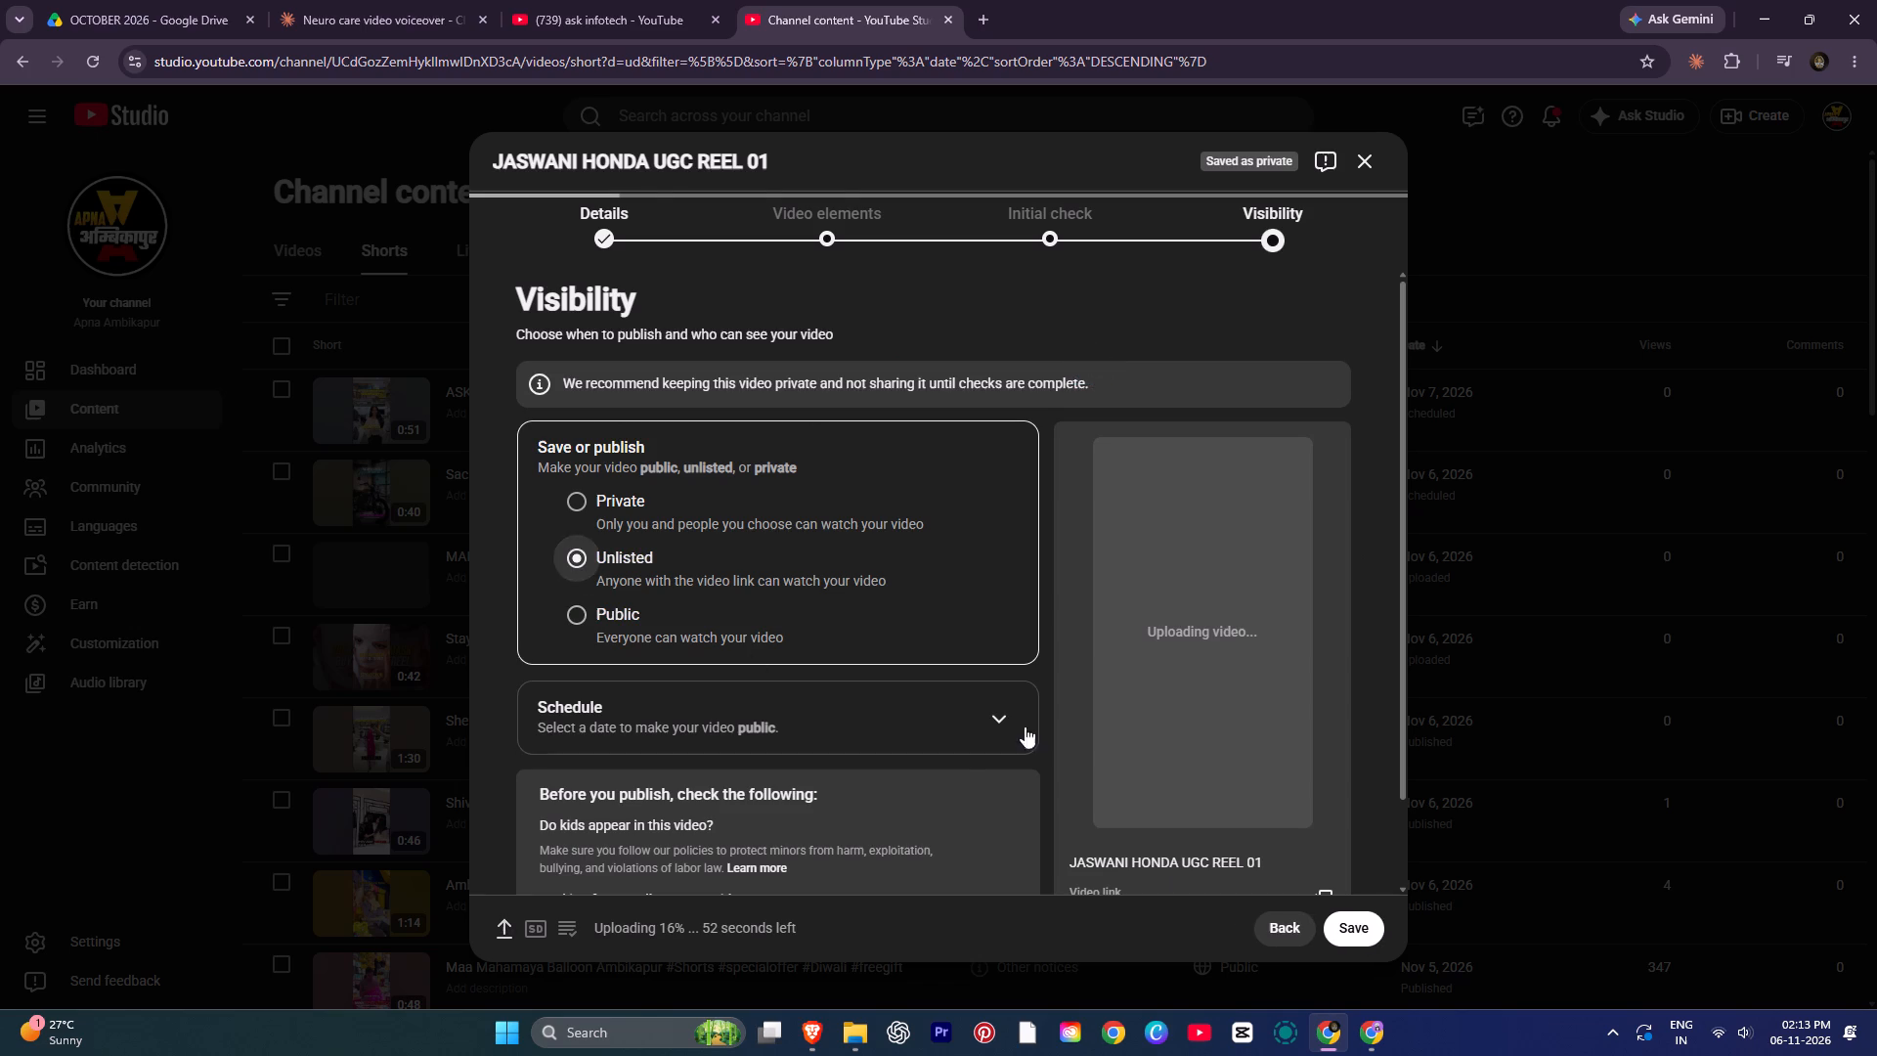
click(1365, 924)
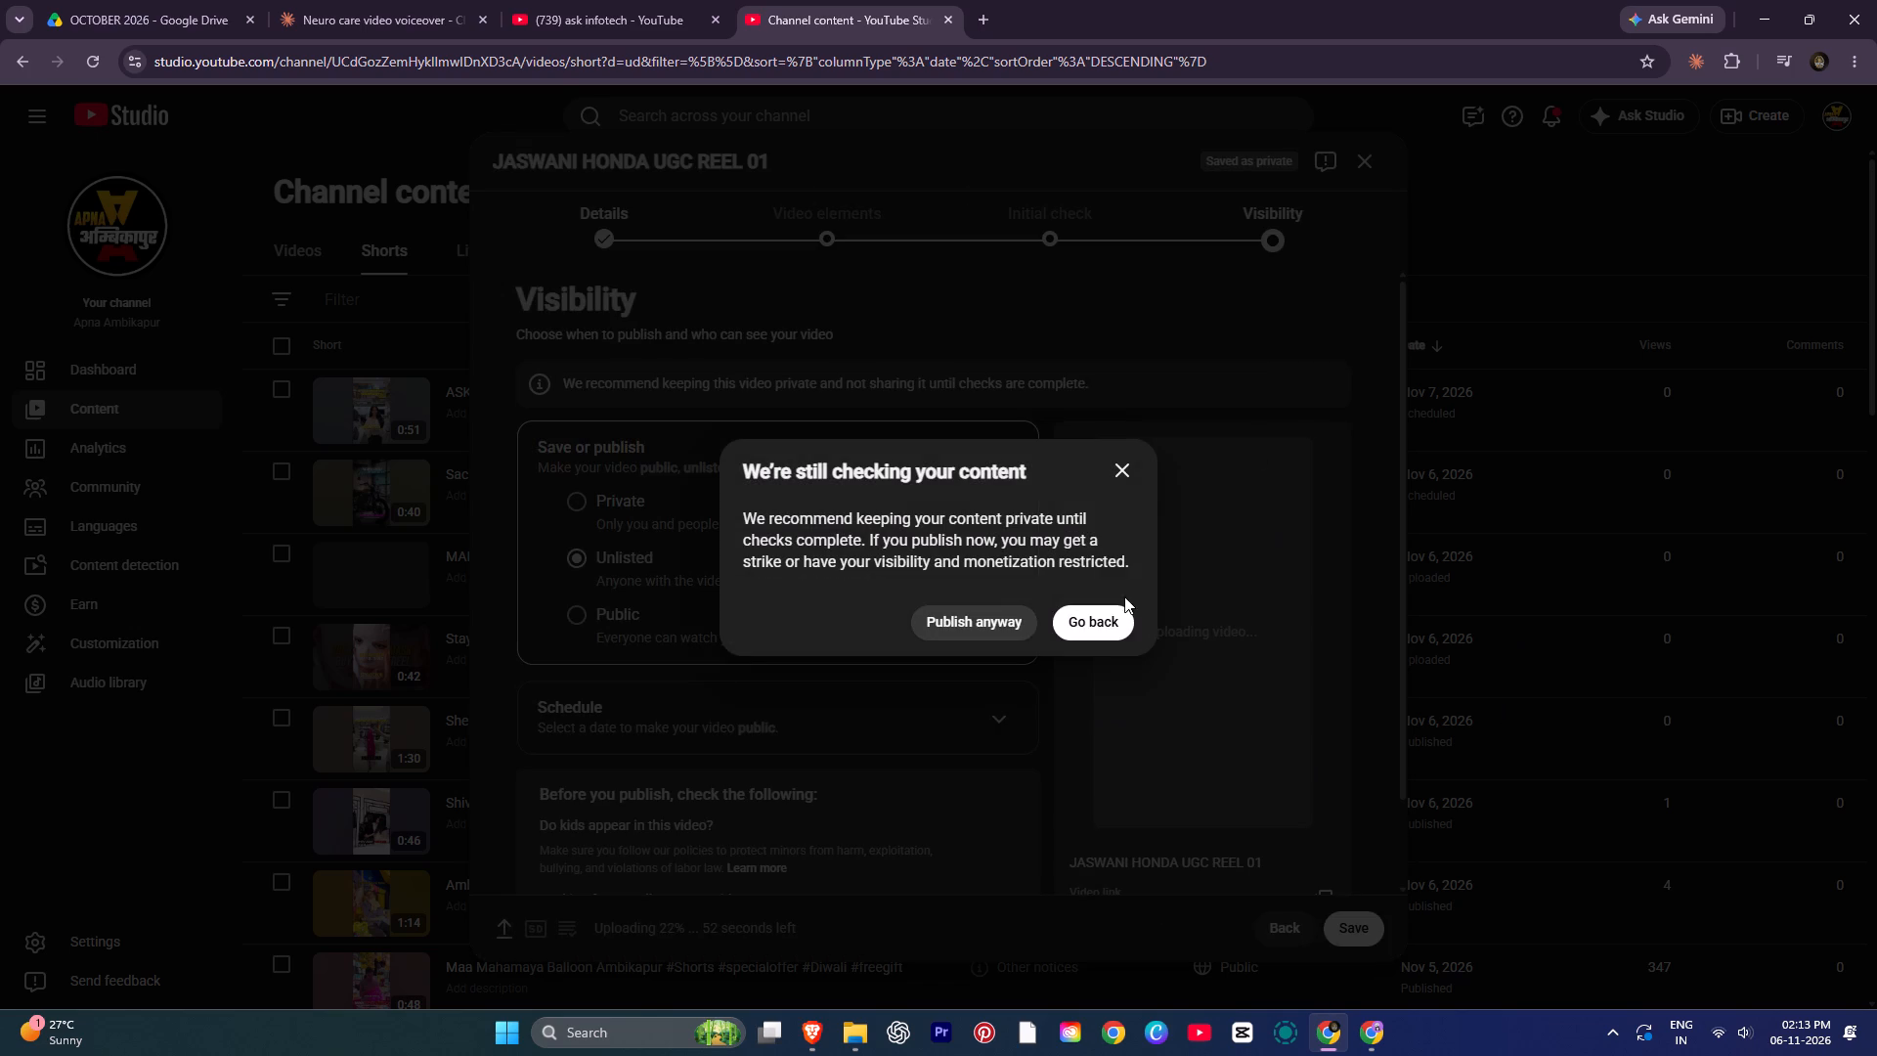
click(1000, 616)
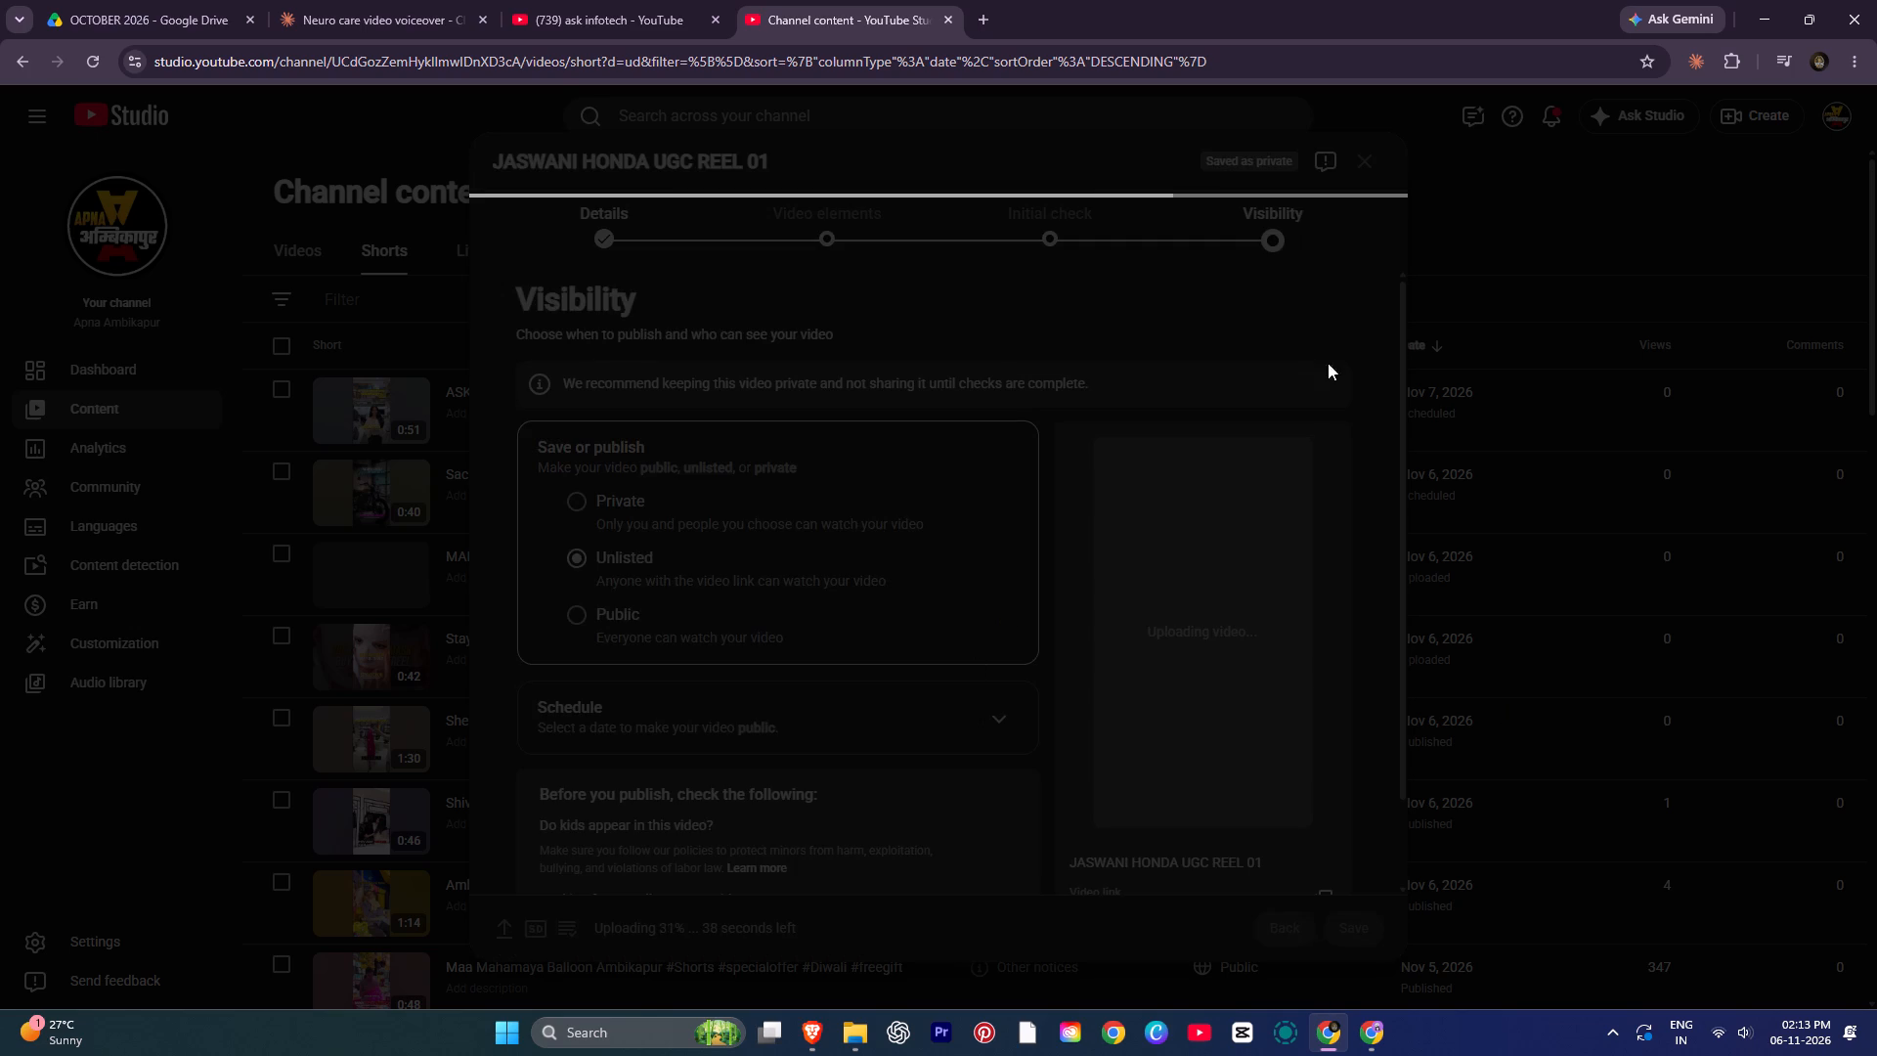
click(1139, 671)
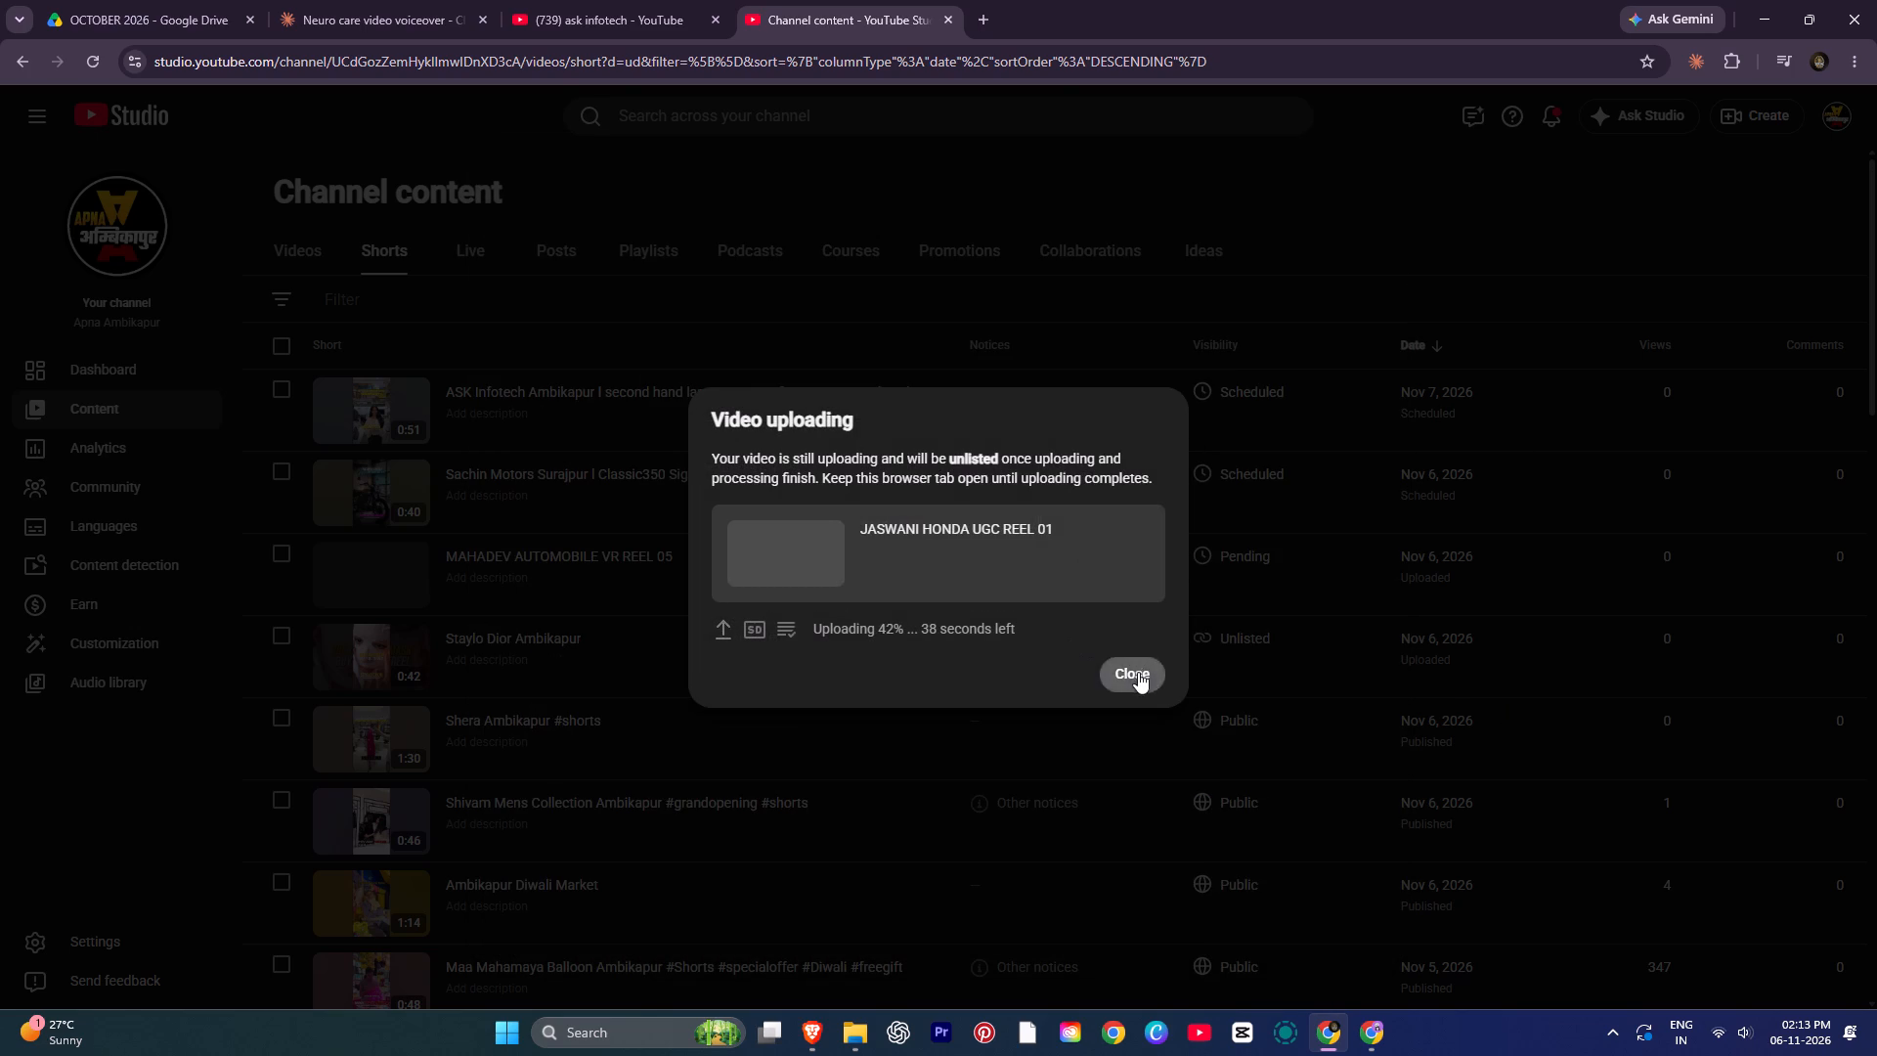
Start another video upload from the channel's Shorts list.
scroll(1020, 690, down, 3)
scroll(1020, 690, up, 5)
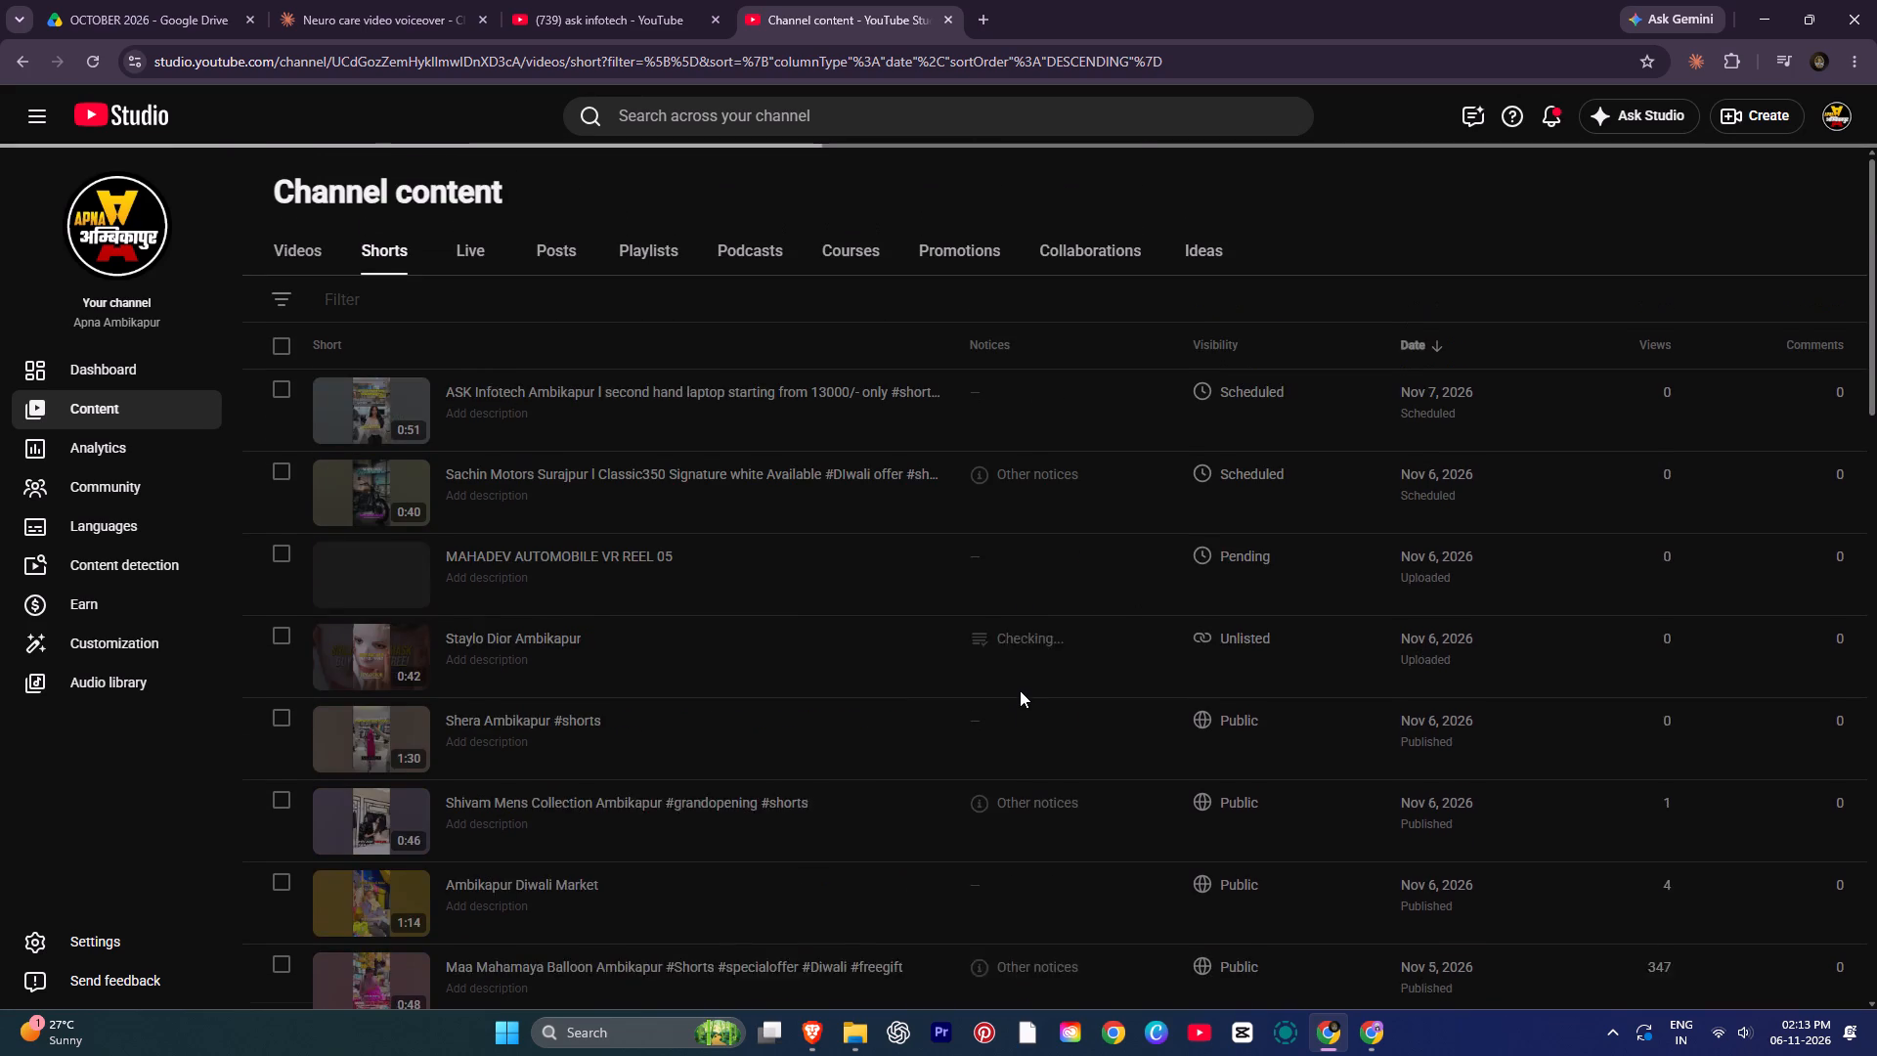
scroll(1020, 690, up, 2)
scroll(1020, 690, down, 1)
scroll(1020, 690, up, 5)
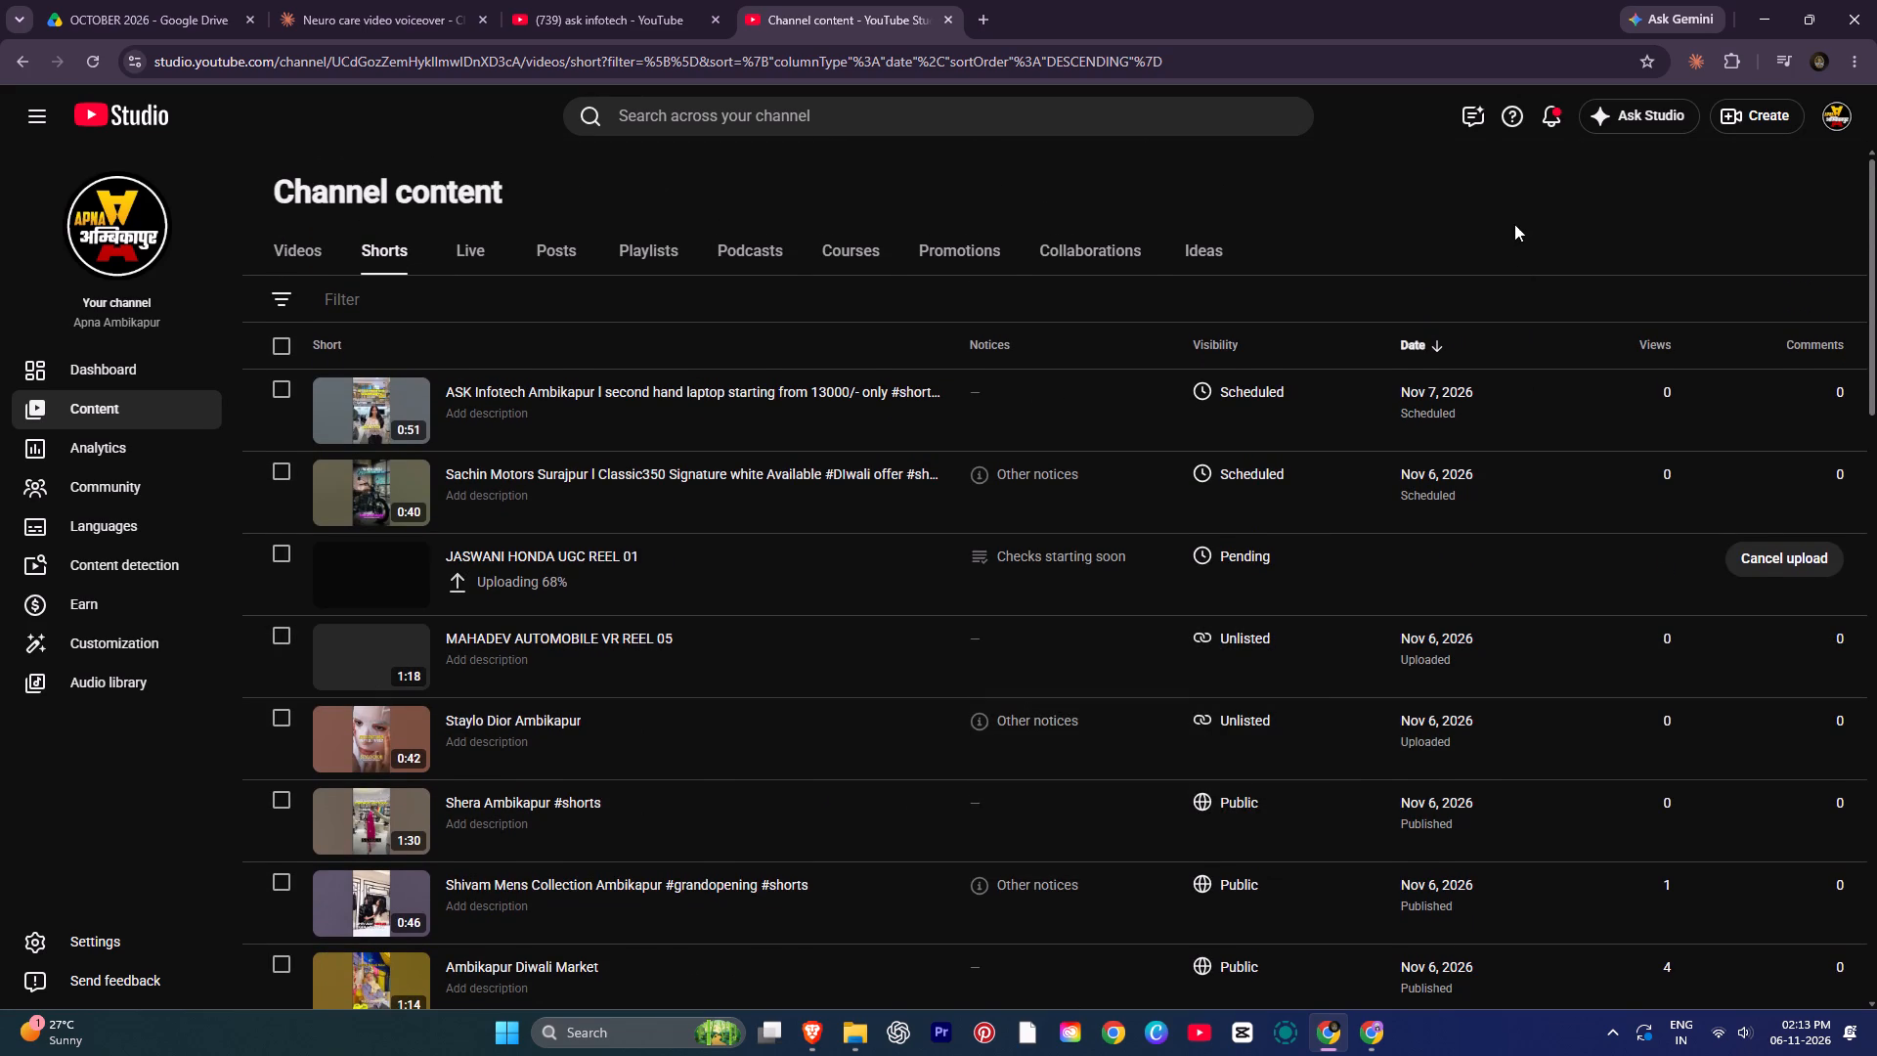
click(1514, 224)
click(1728, 117)
click(1712, 165)
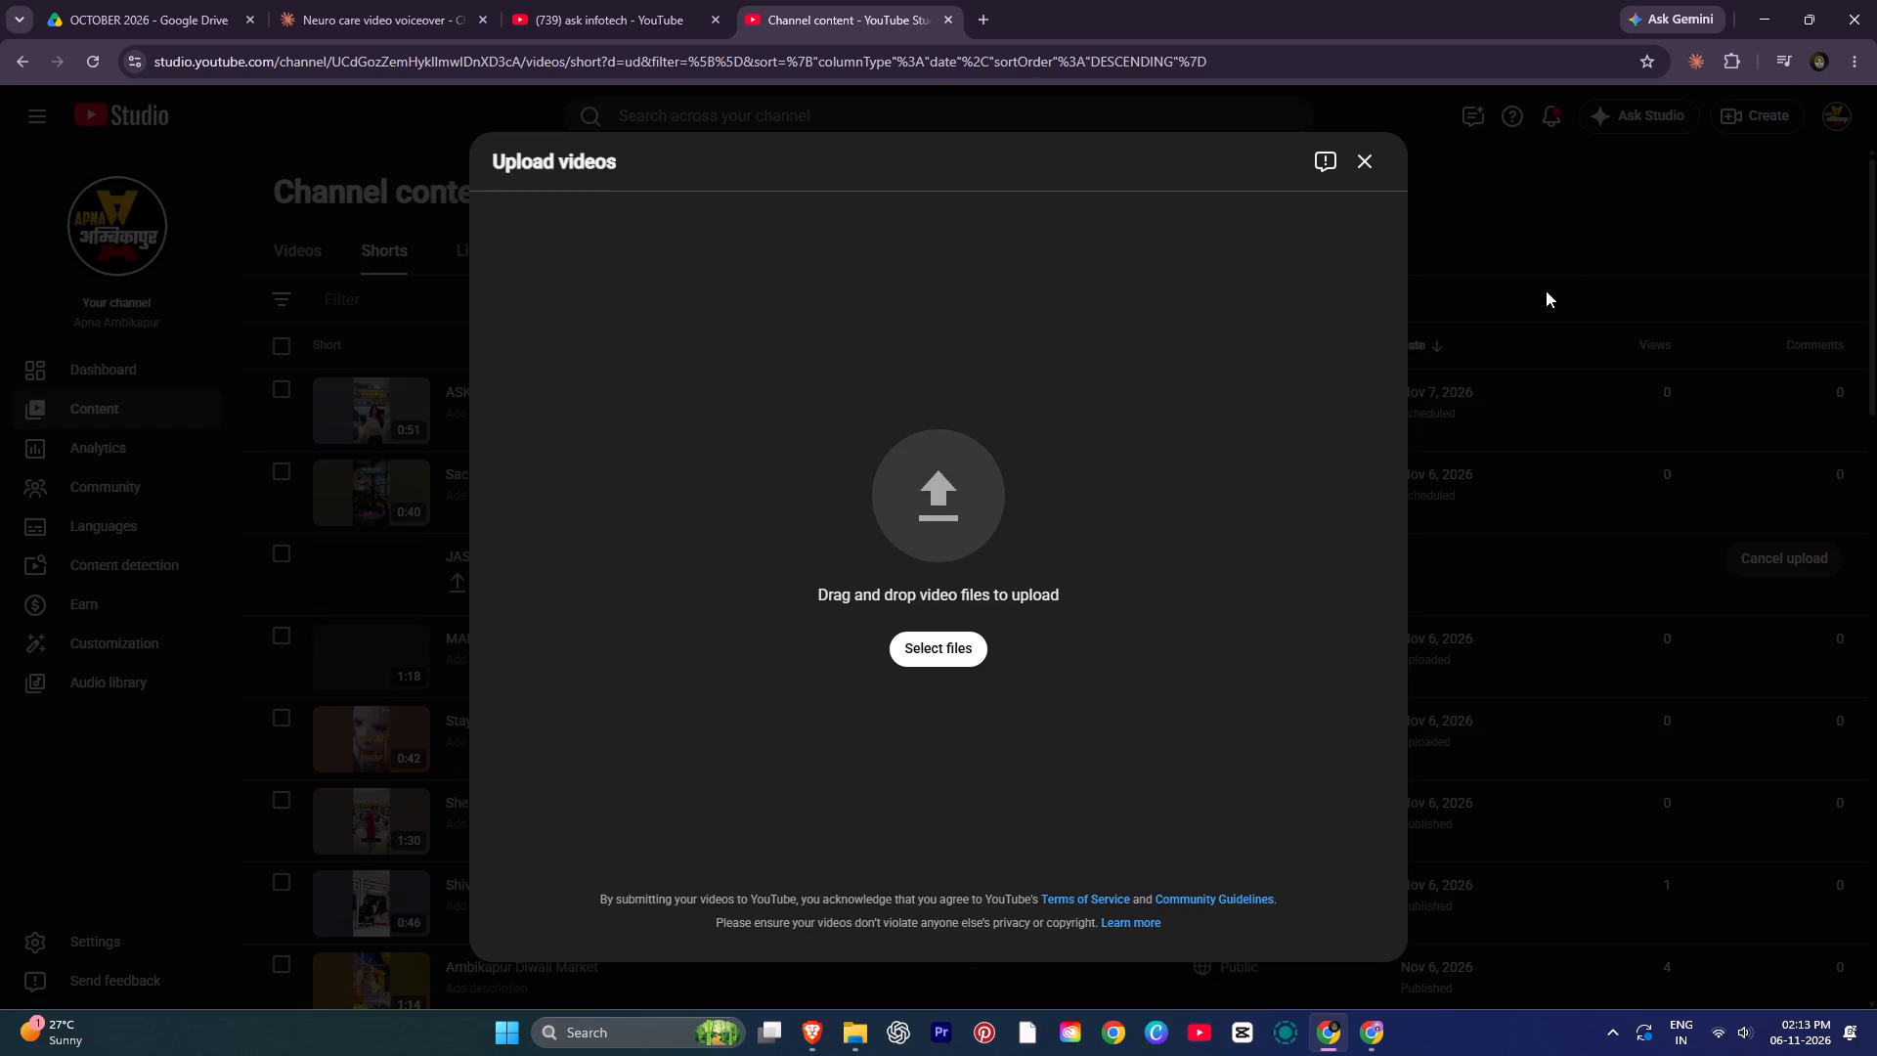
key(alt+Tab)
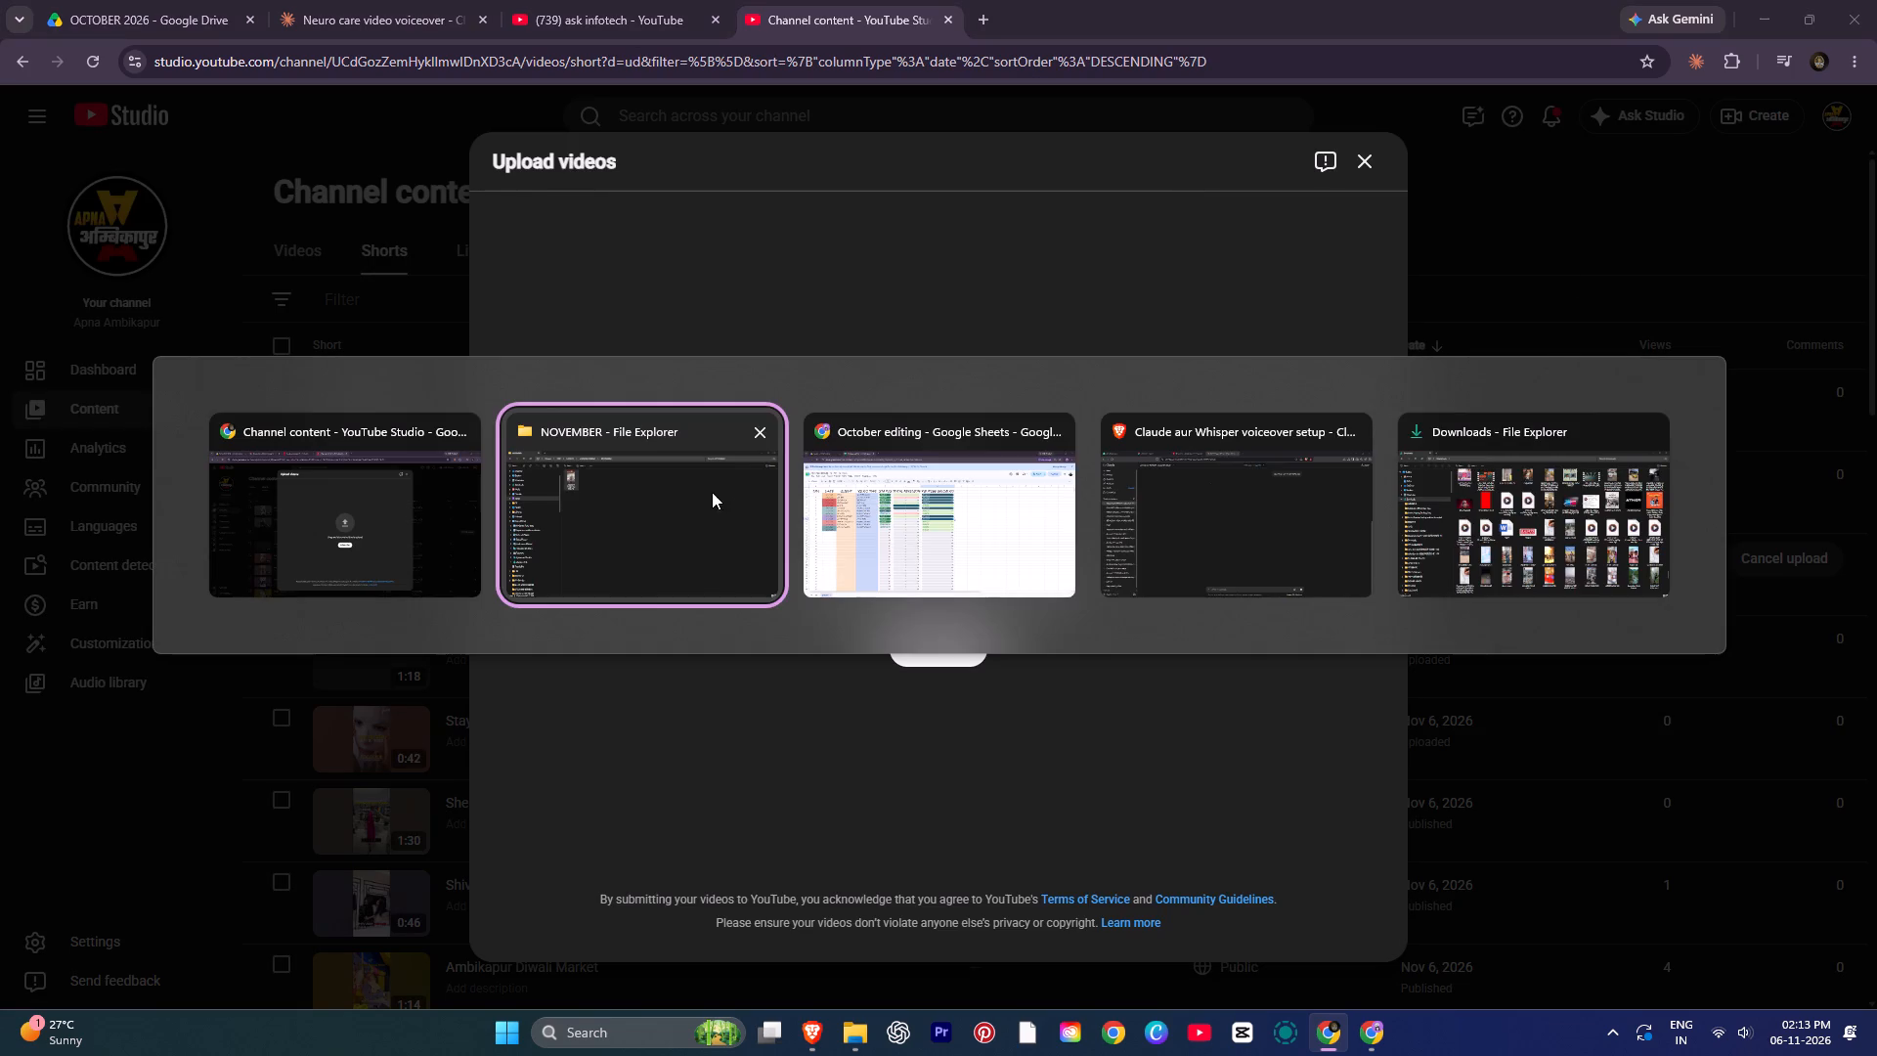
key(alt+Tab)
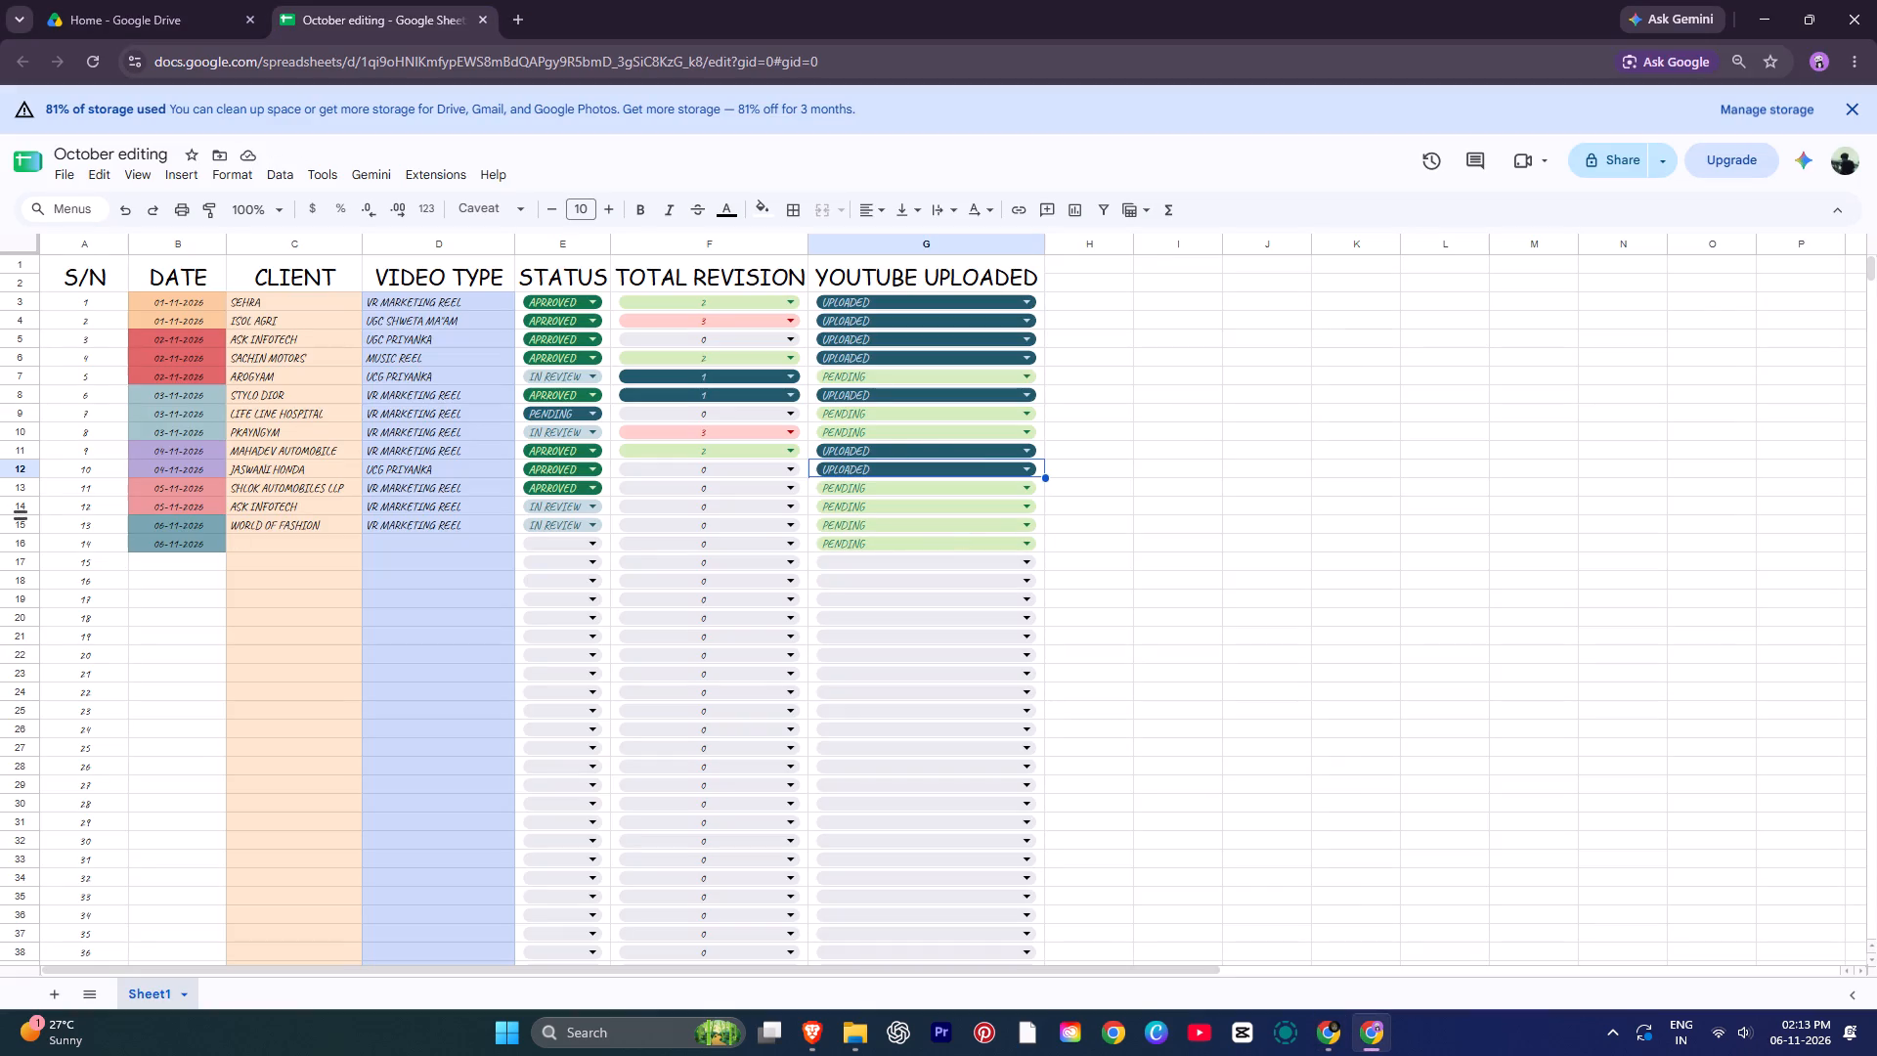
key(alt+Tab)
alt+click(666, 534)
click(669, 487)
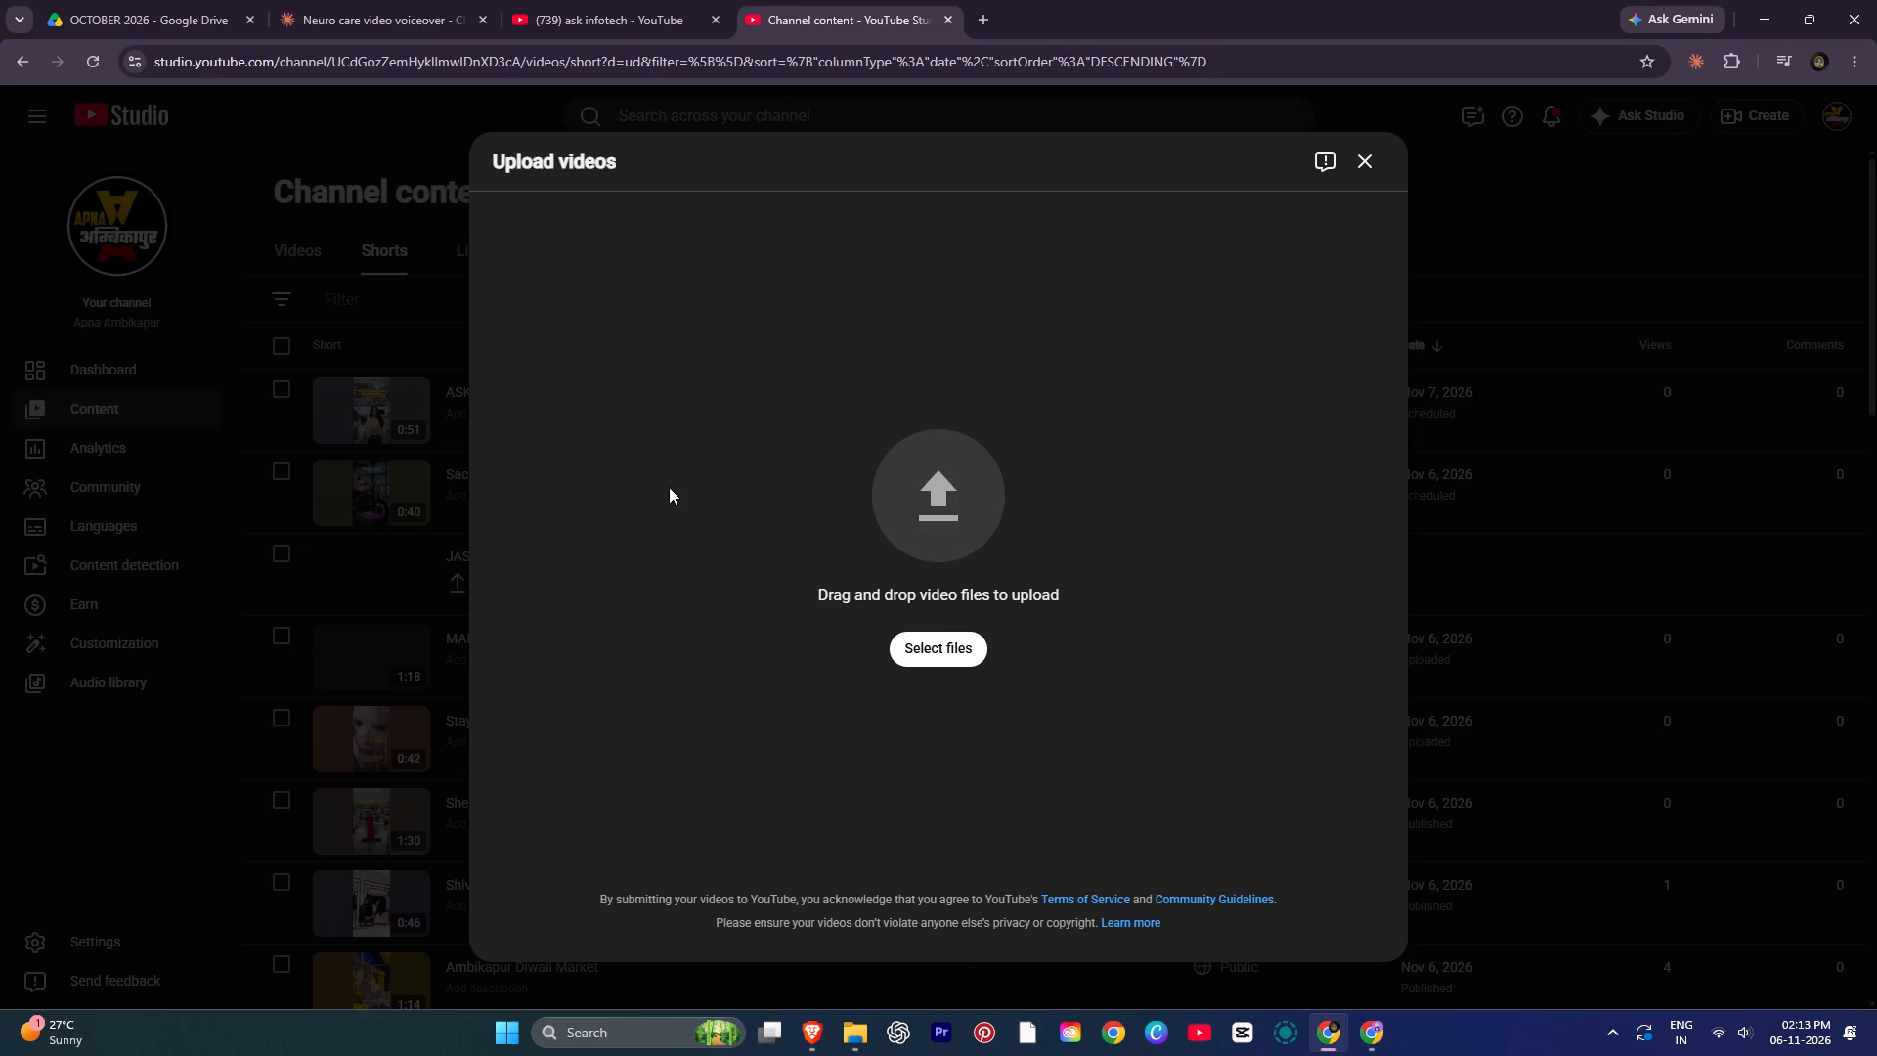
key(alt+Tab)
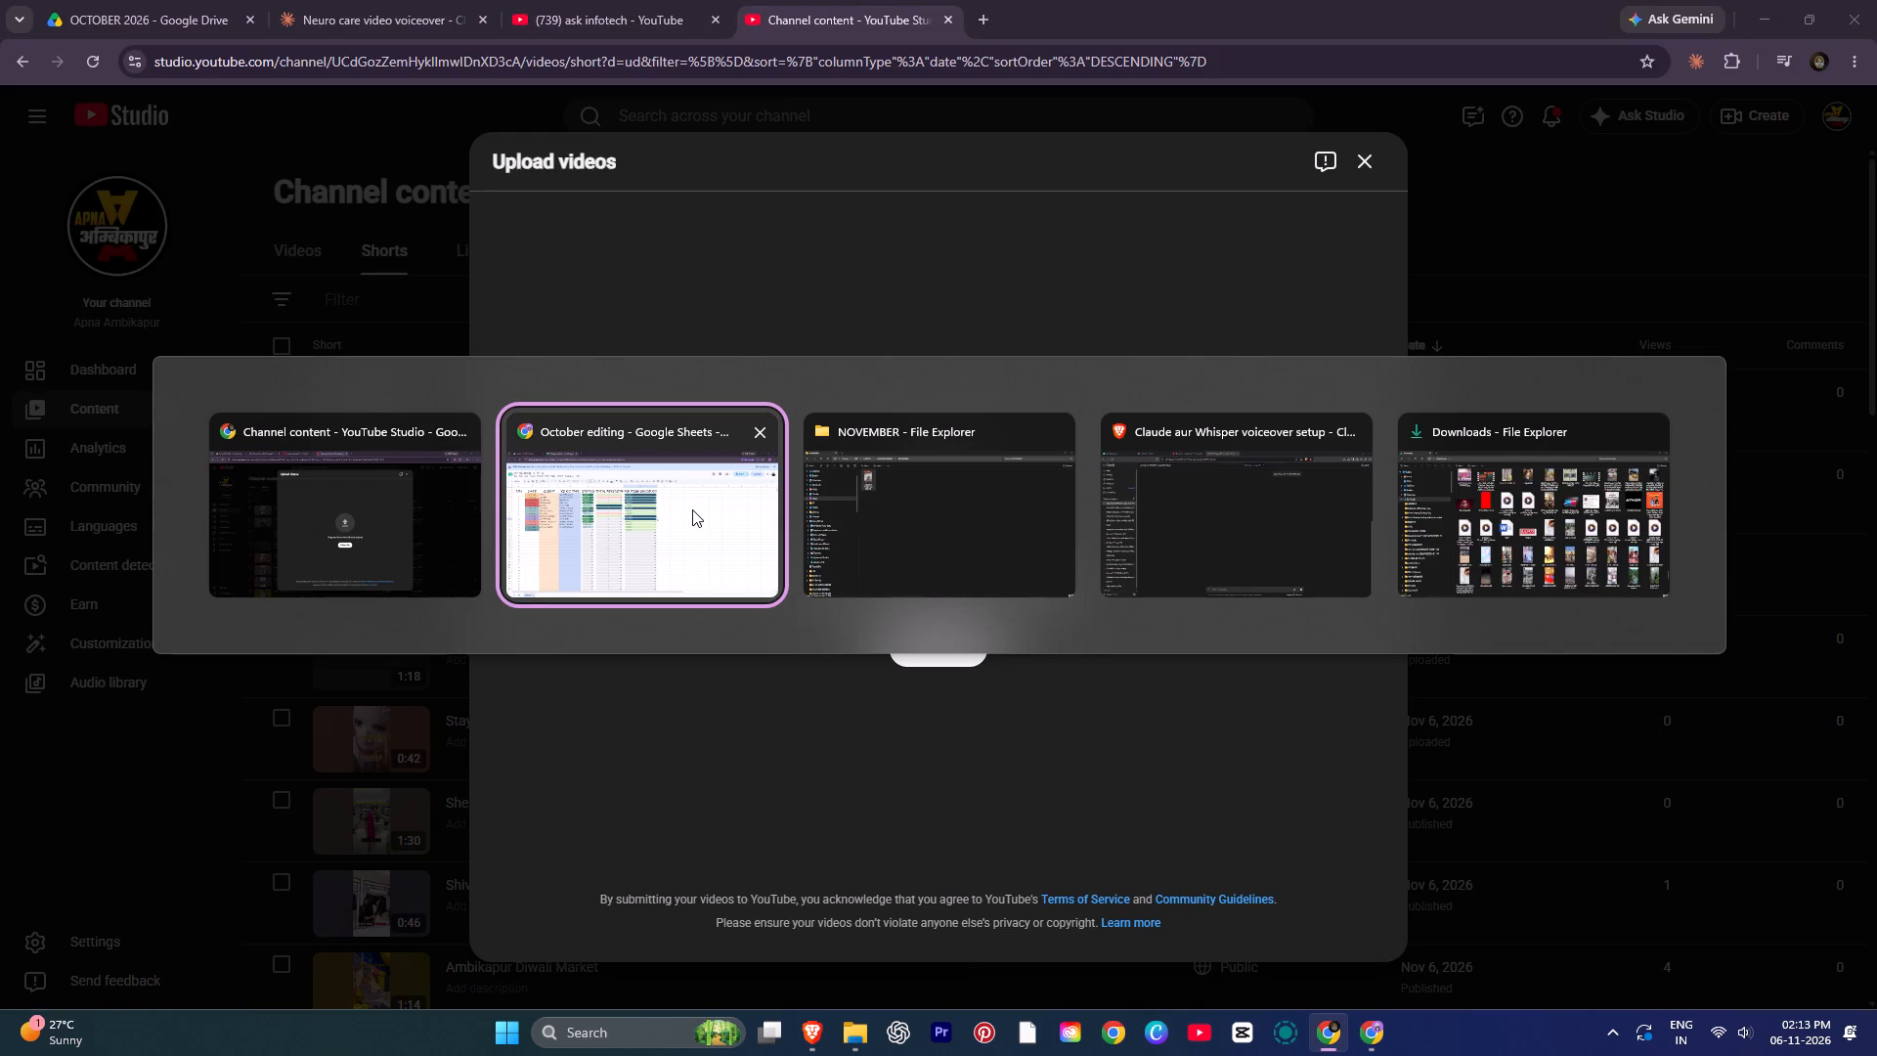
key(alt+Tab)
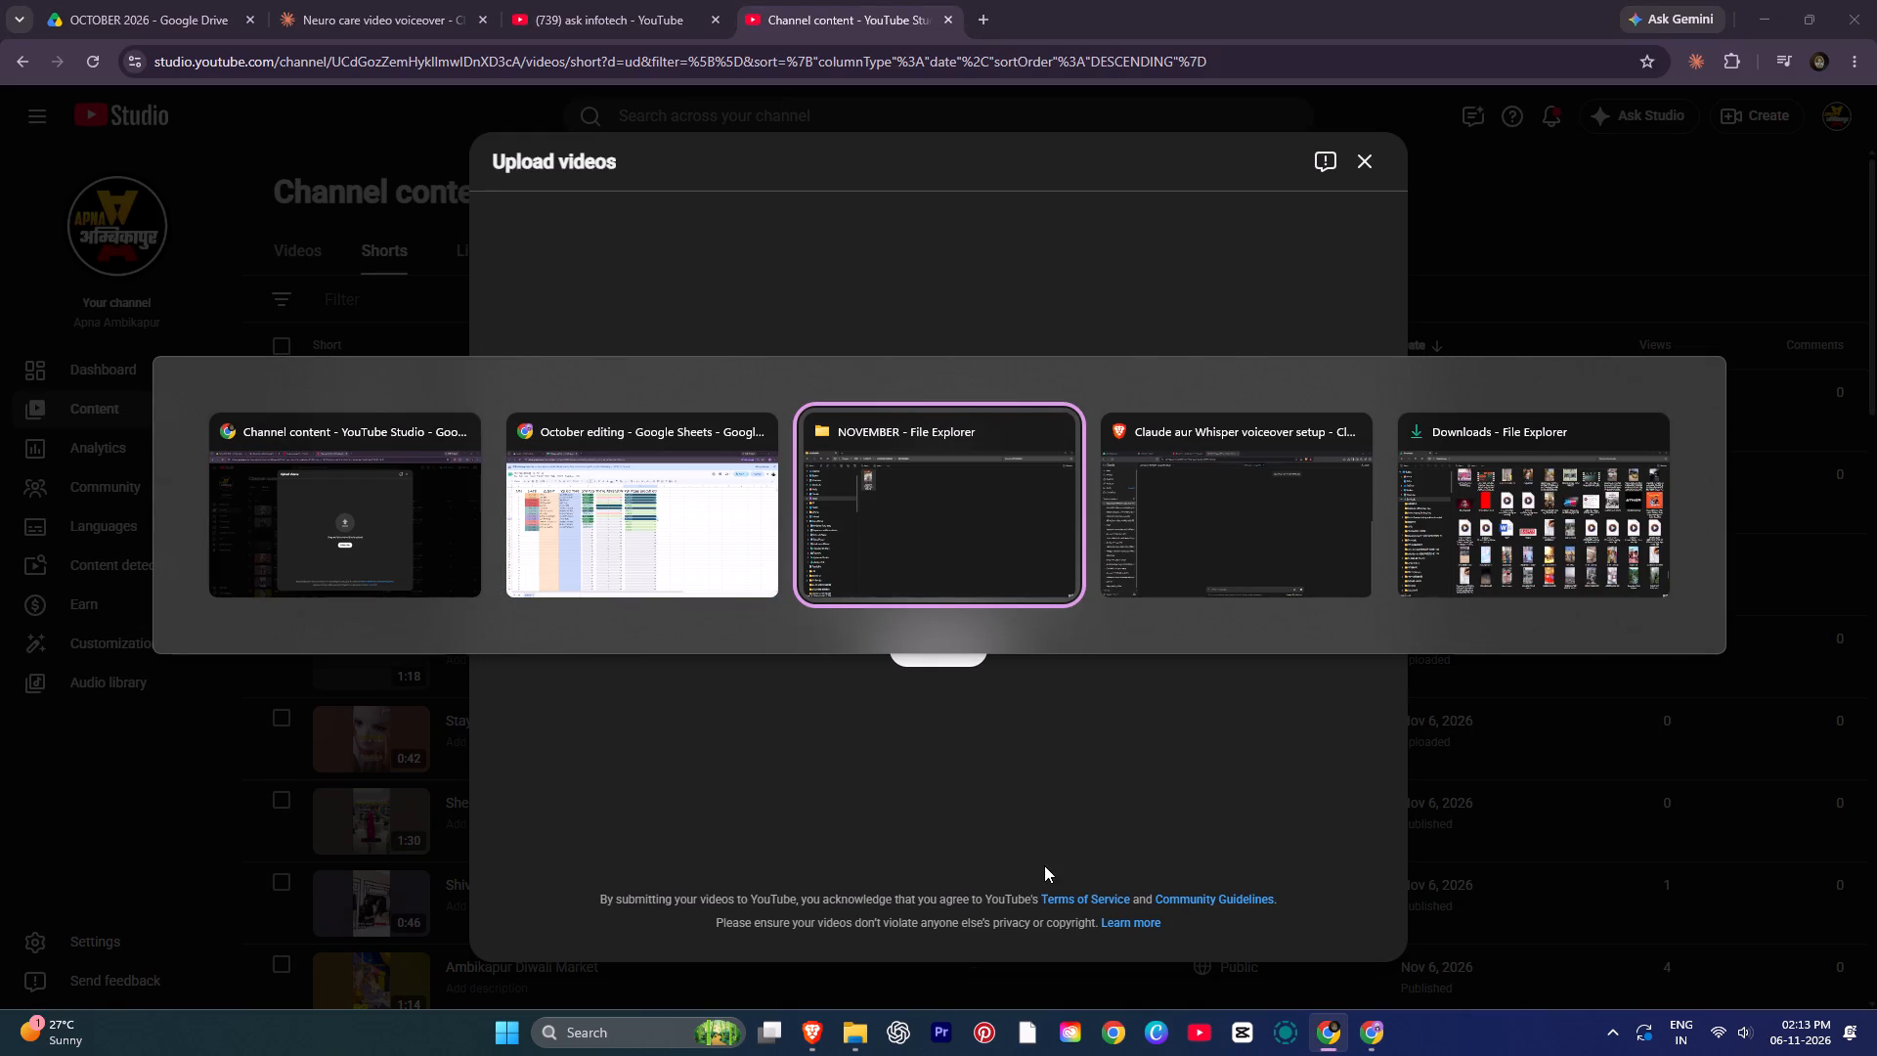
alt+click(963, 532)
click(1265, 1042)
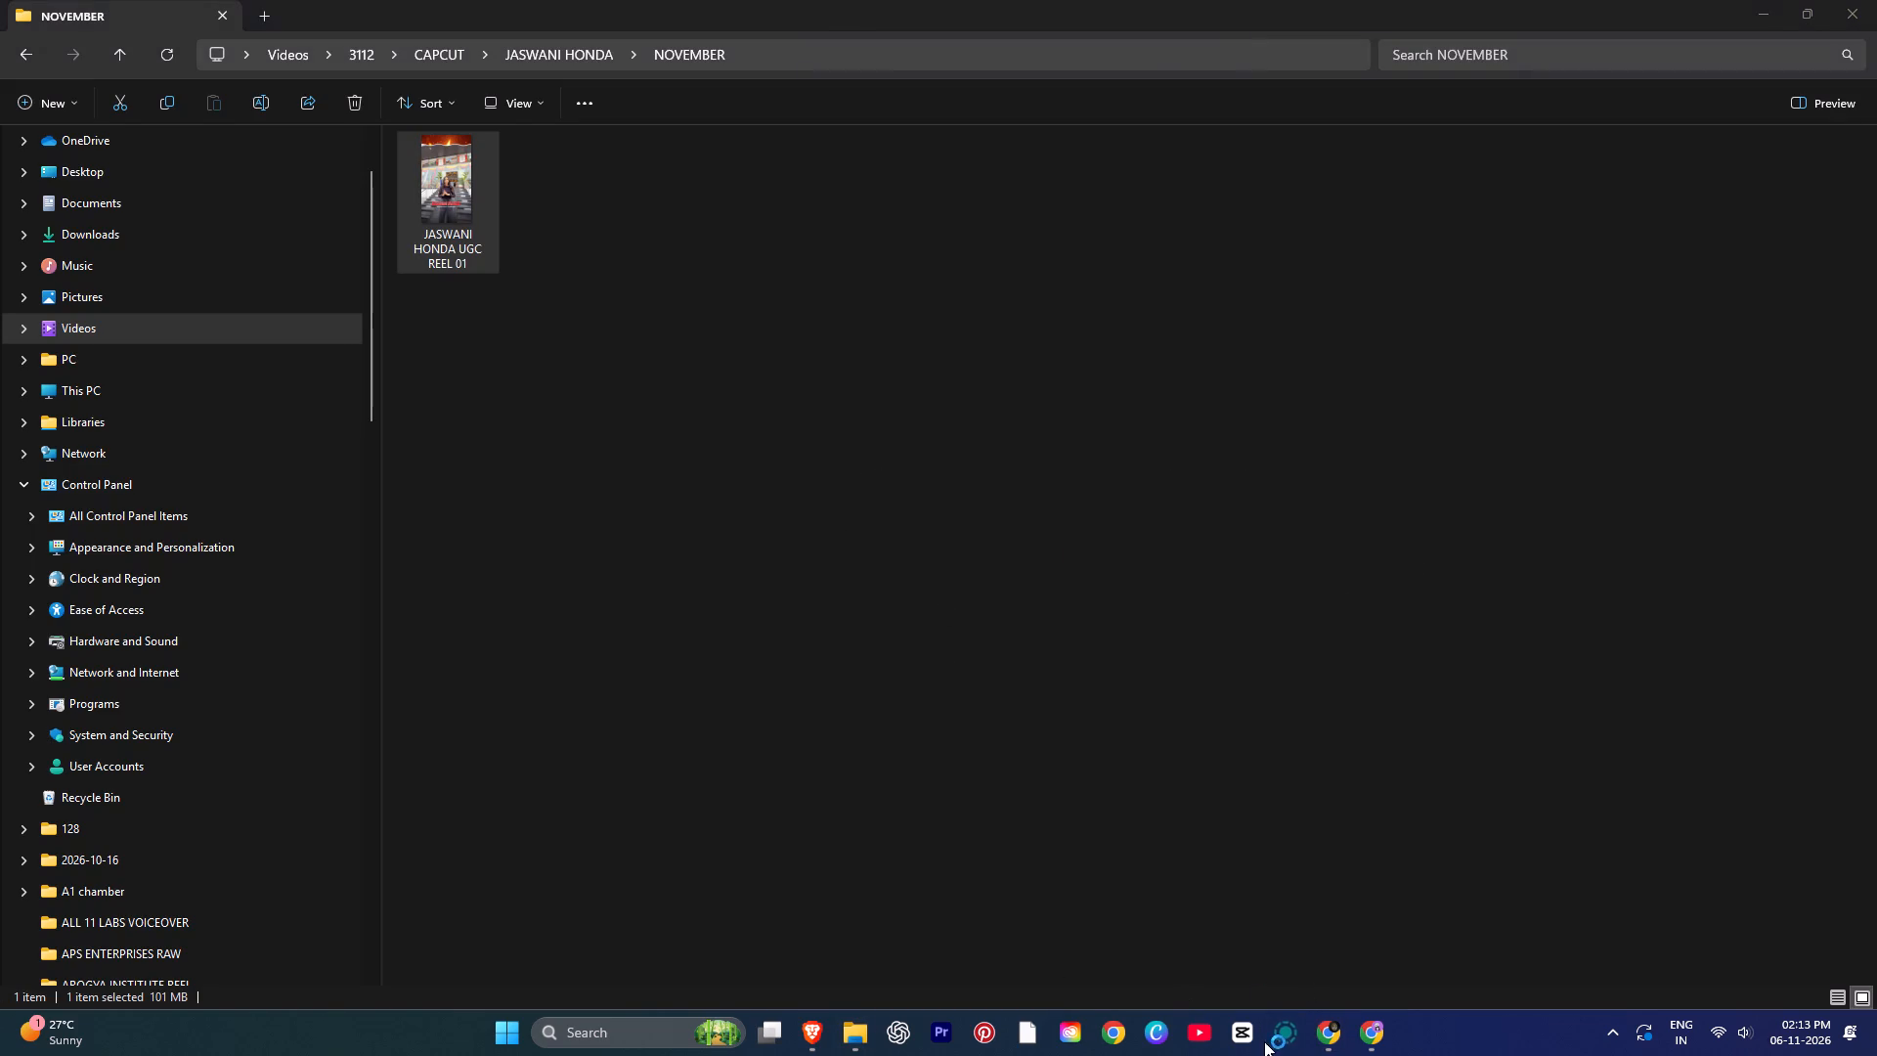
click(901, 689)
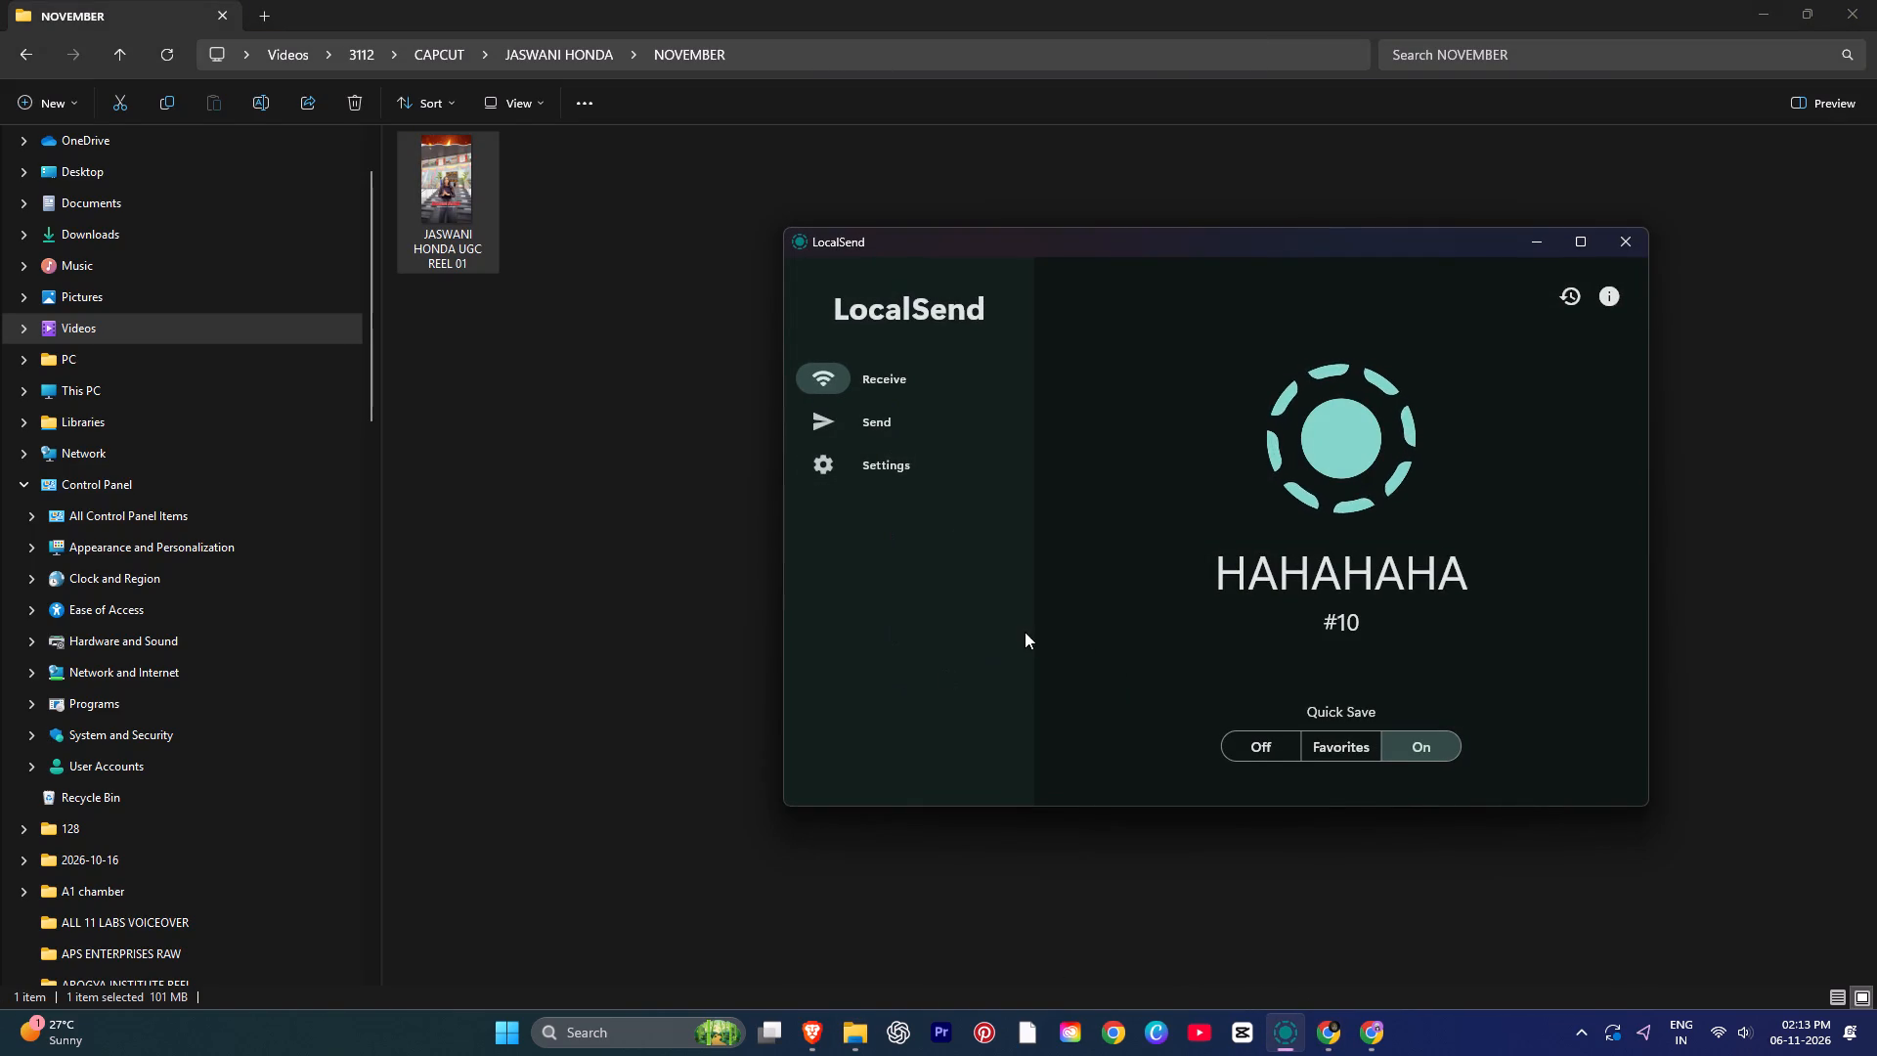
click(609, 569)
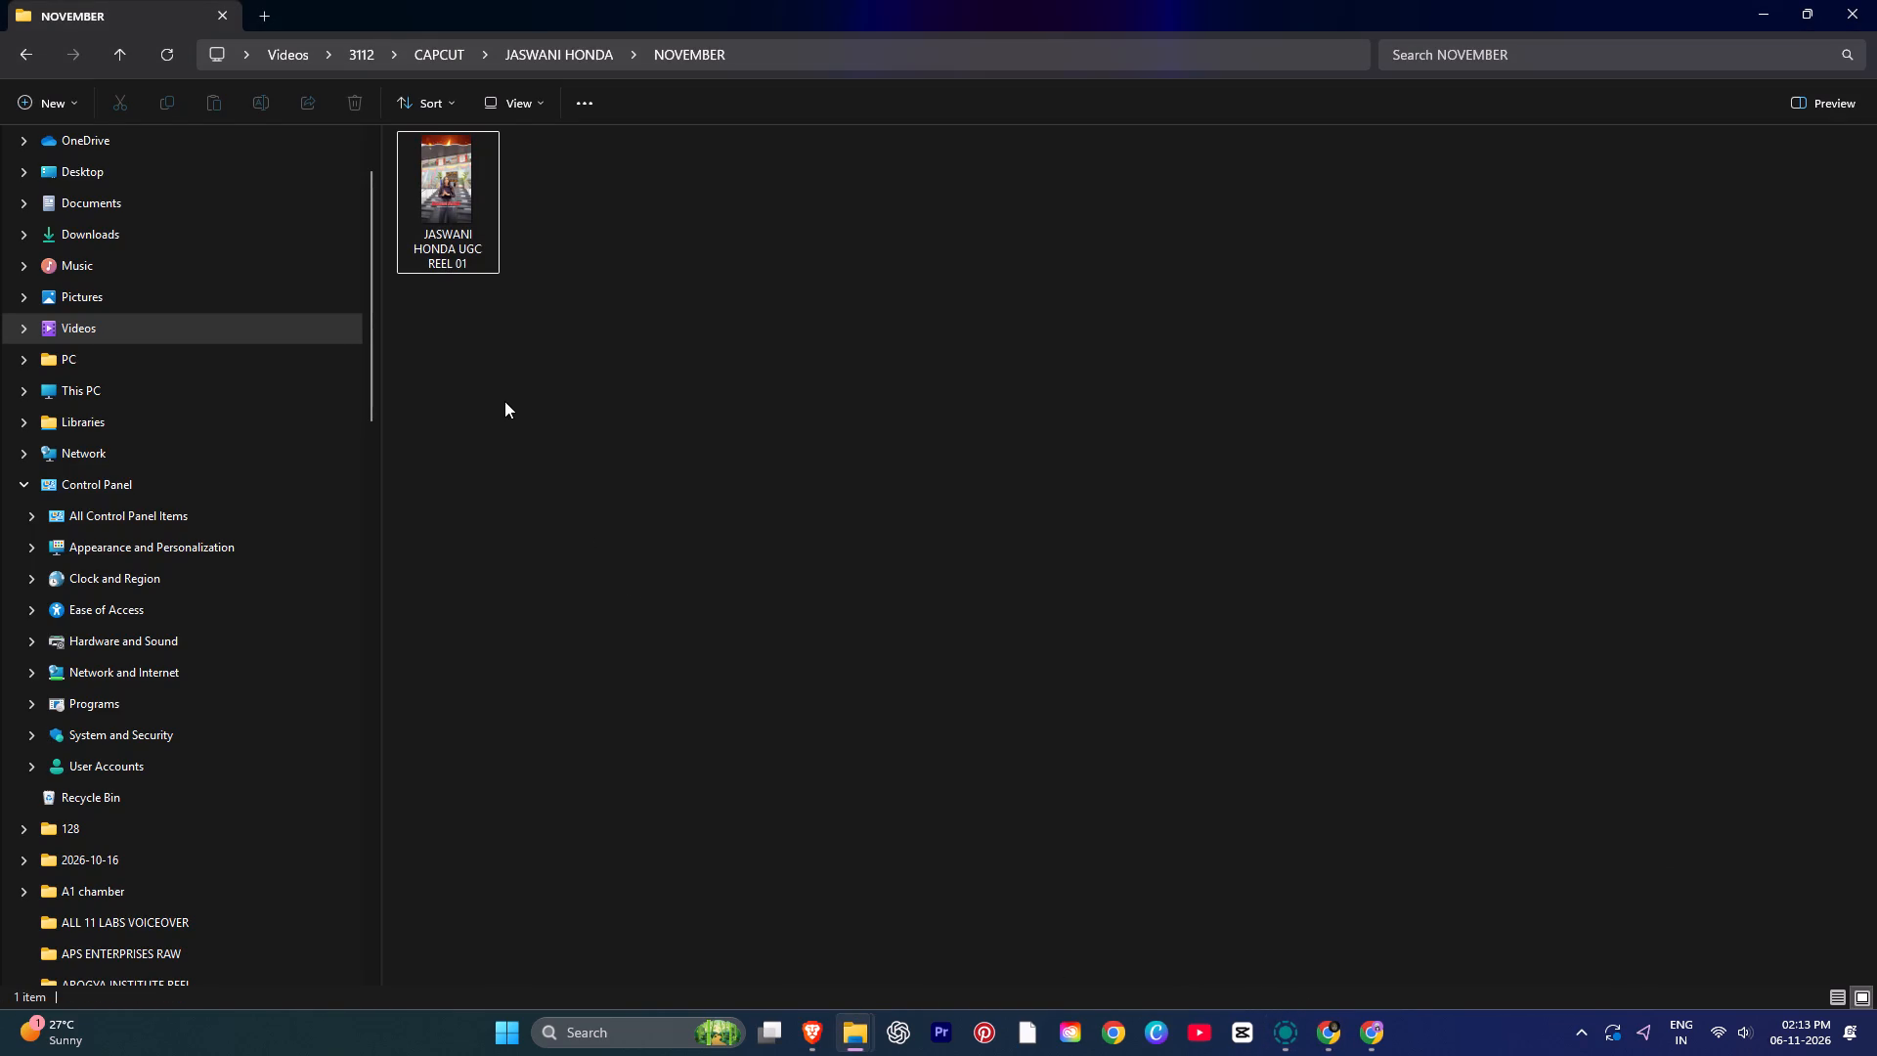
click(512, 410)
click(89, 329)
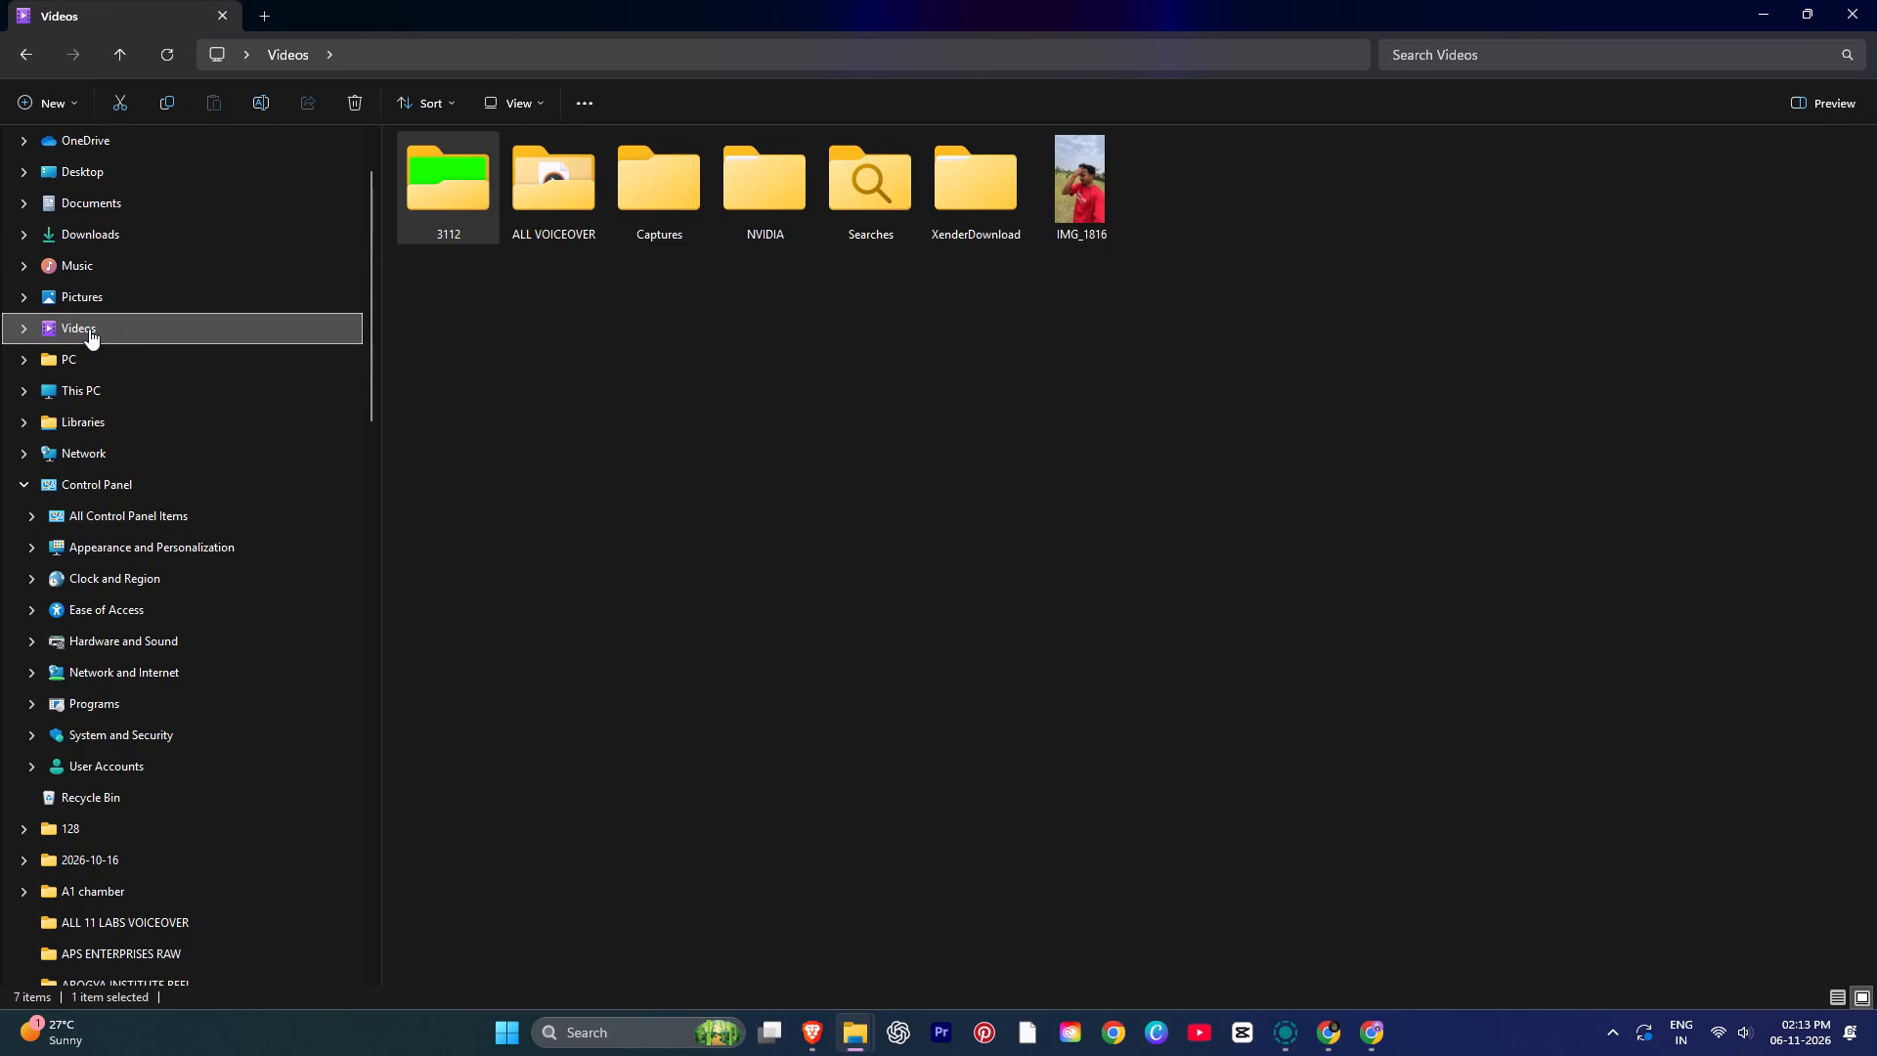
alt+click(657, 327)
Switch to the October editing sheet and select the SHLOK AUTOMOBILES LLP row to check the next client's entry.
key(alt+Tab)
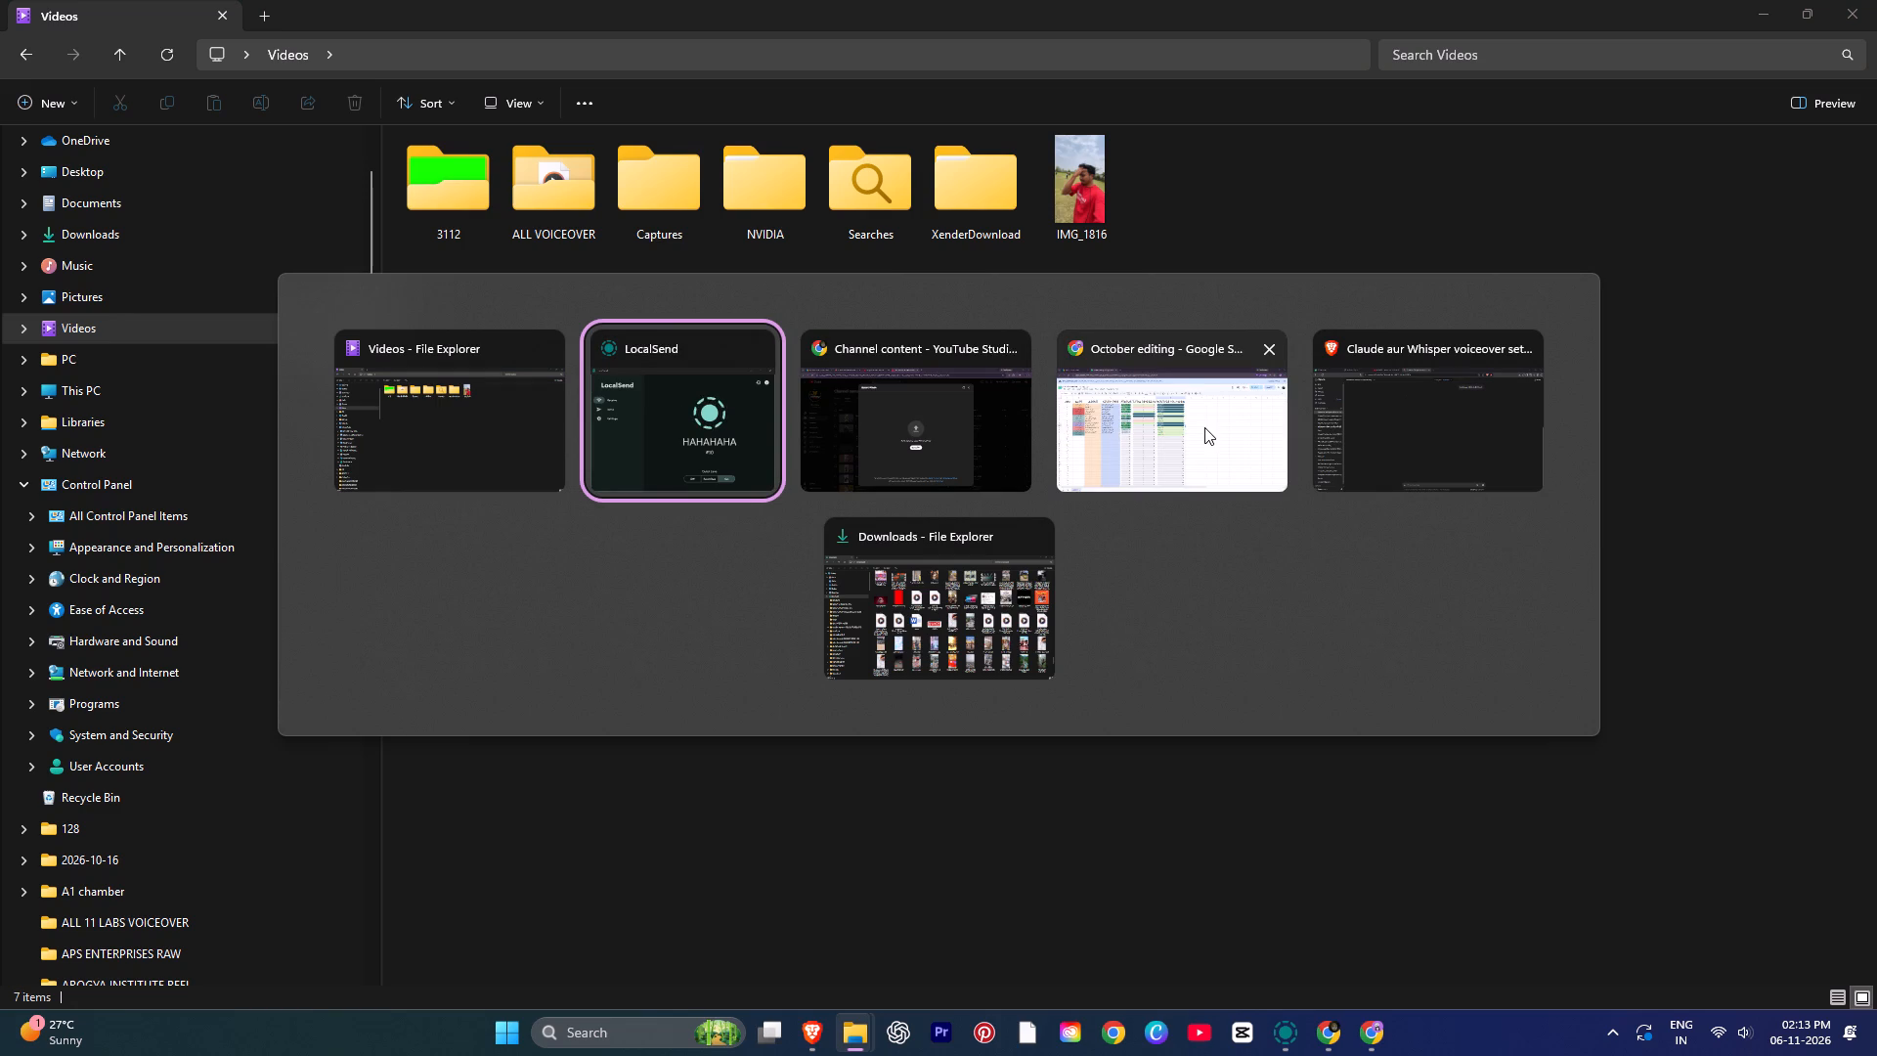
alt+click(1205, 427)
click(65, 495)
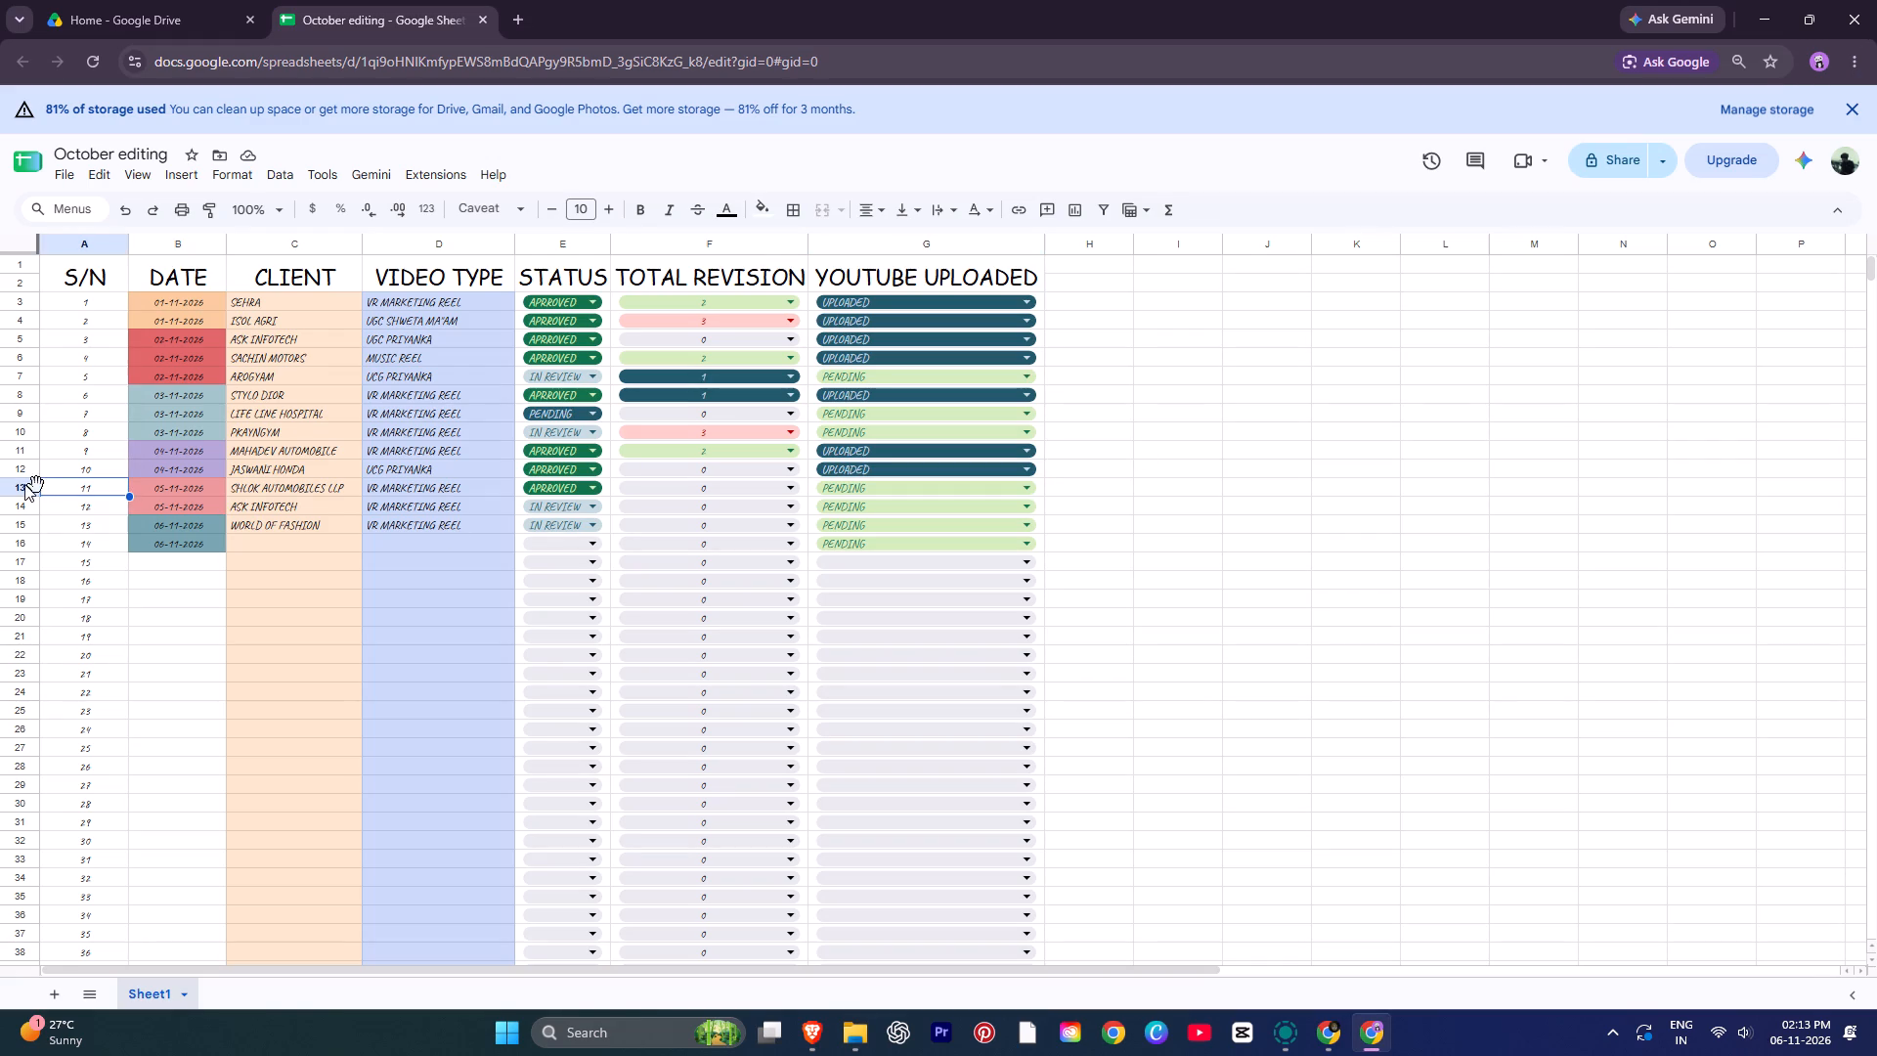
click(24, 484)
Switch to File Explorer and open the SHLOK AUTOMOBILE folder under CAPCUT.
key(alt+Tab)
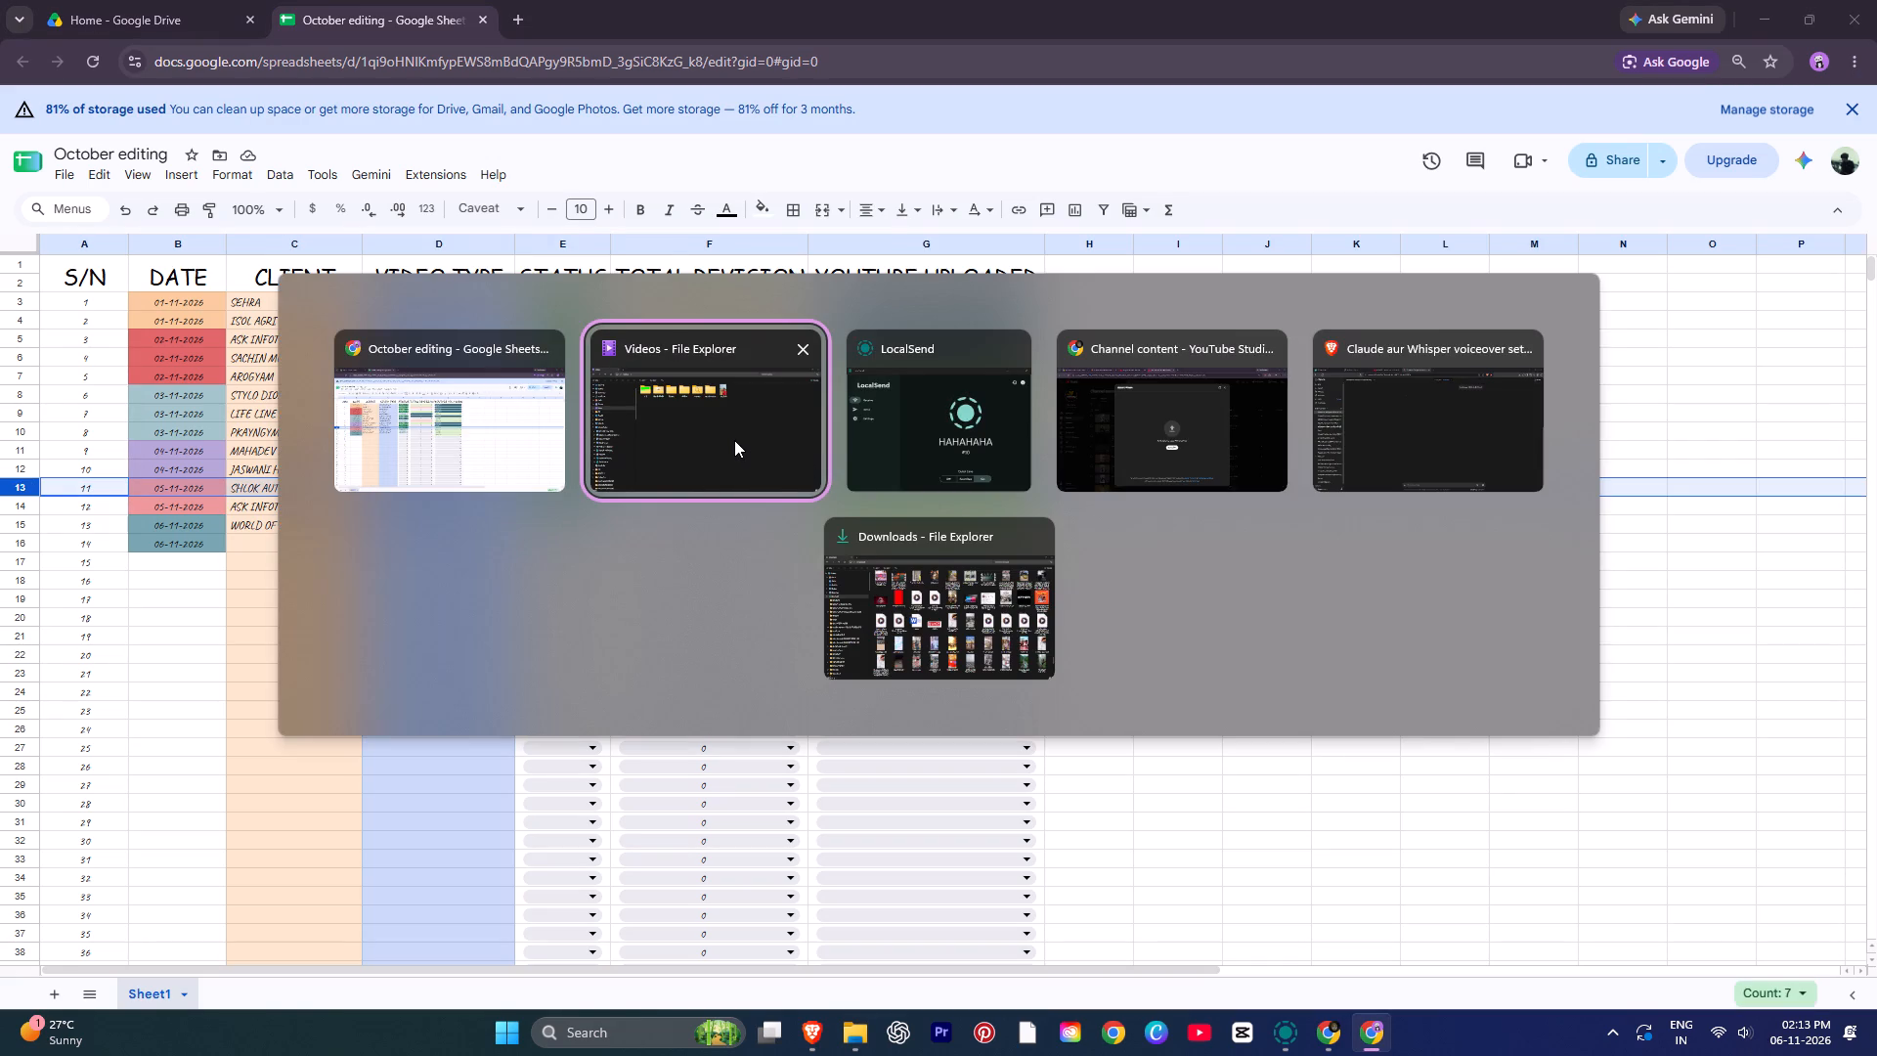
alt+click(732, 439)
click(1190, 515)
click(1186, 523)
click(923, 518)
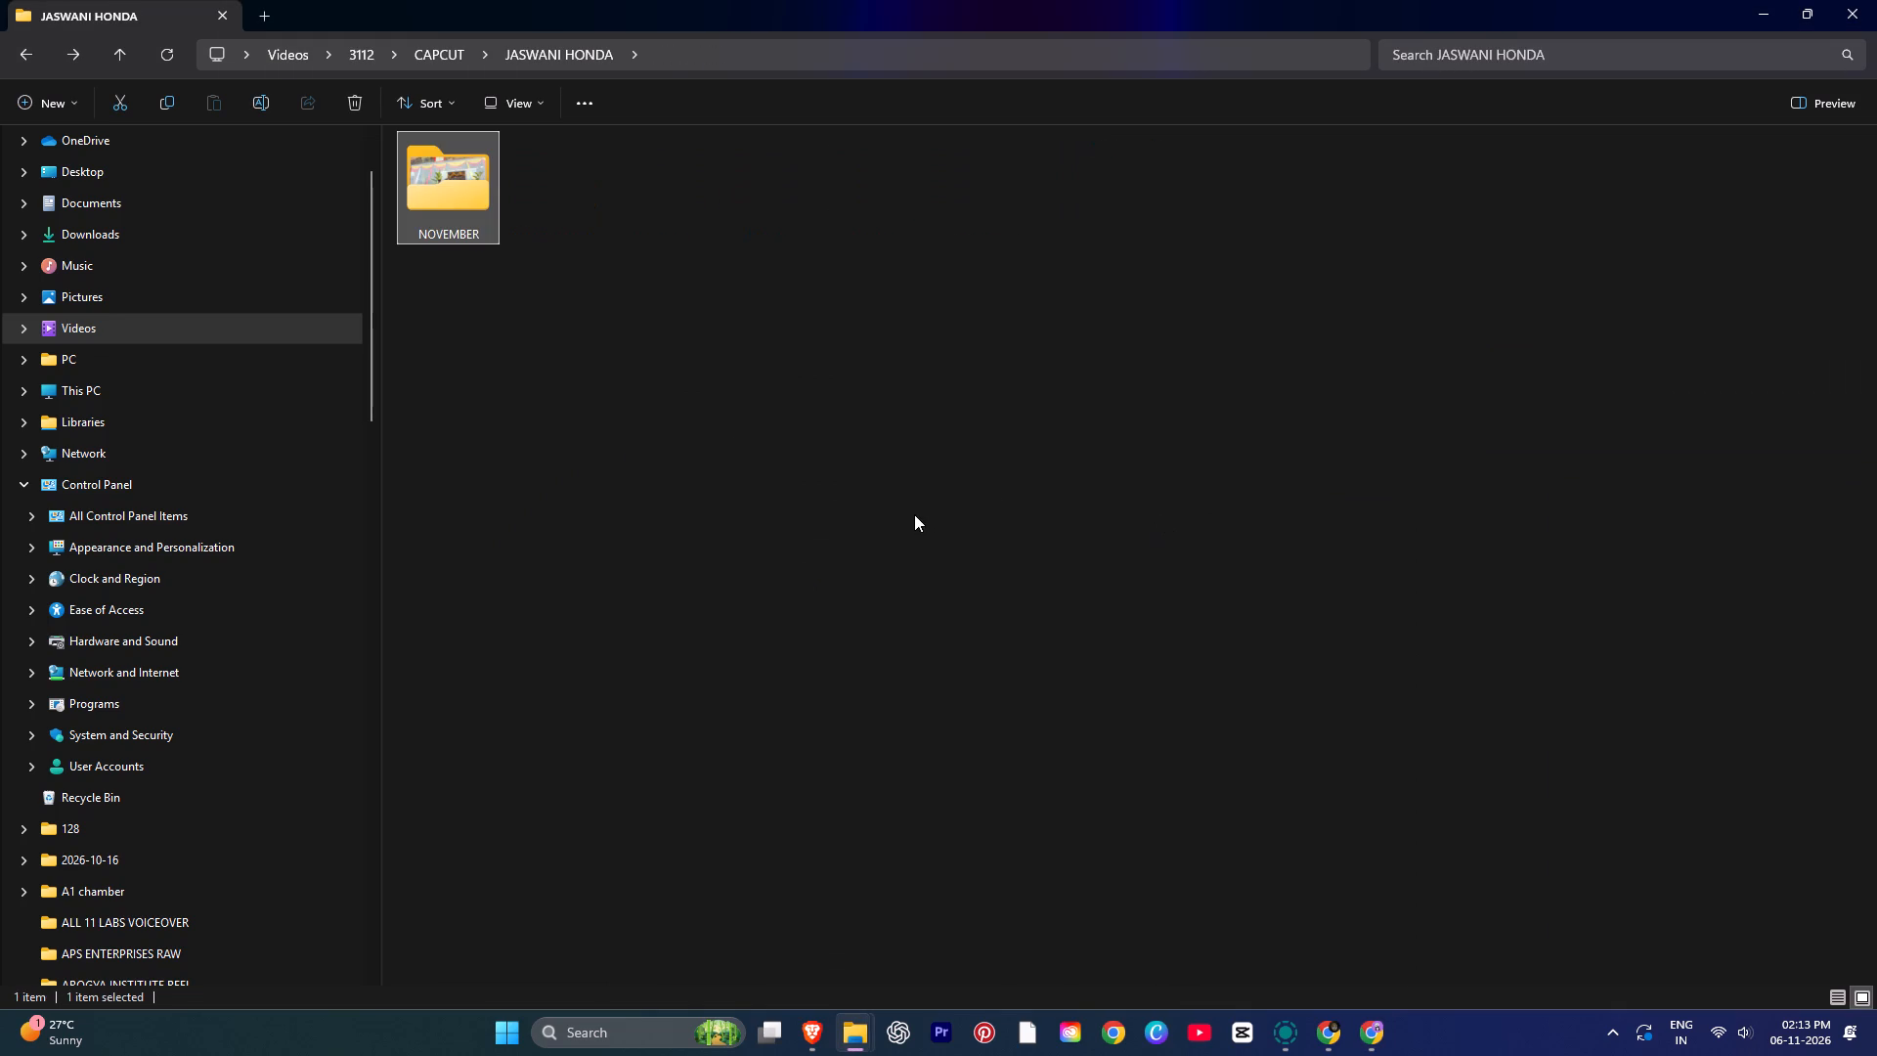
click(784, 490)
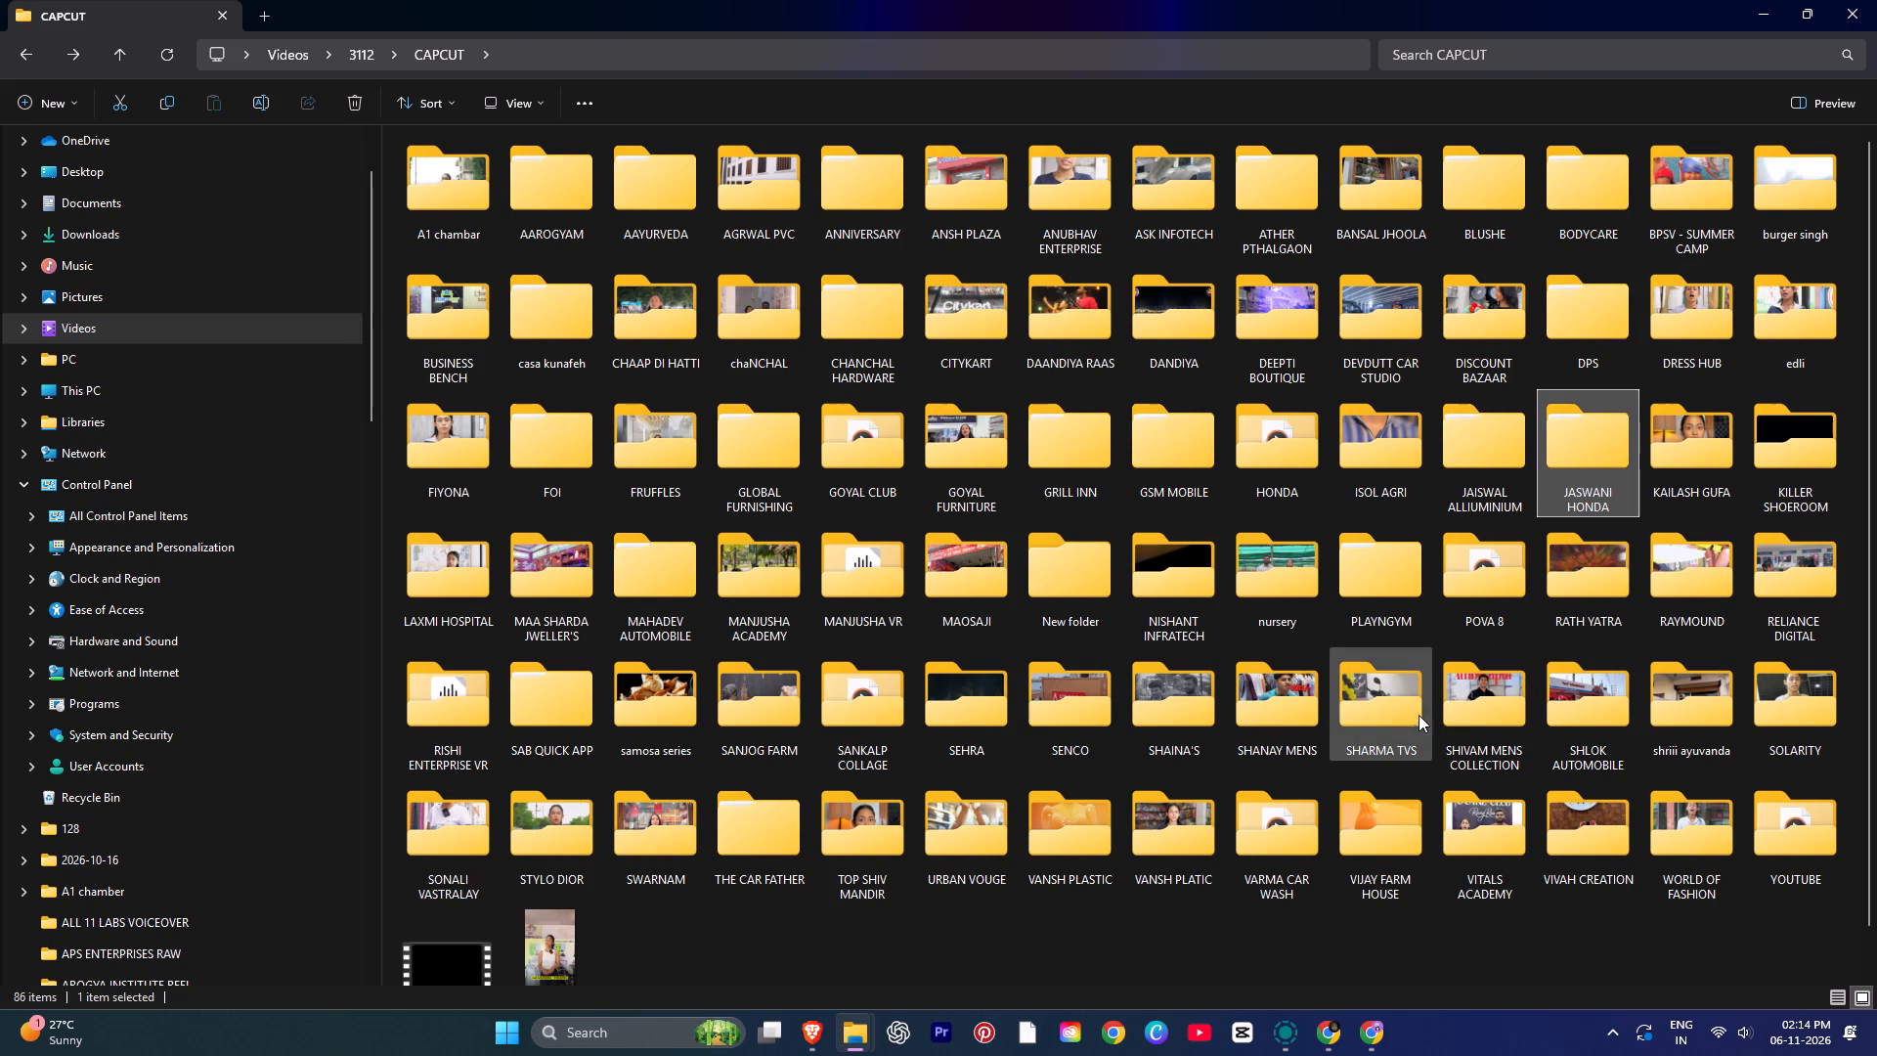
double_click(1589, 711)
click(837, 554)
Add SHLOK AUTOMOBILE VR REEL 02 from the SHLOK AUTOMOBILE folder to the waiting YouTube Studio video upload.
drag(549, 168, 733, 267)
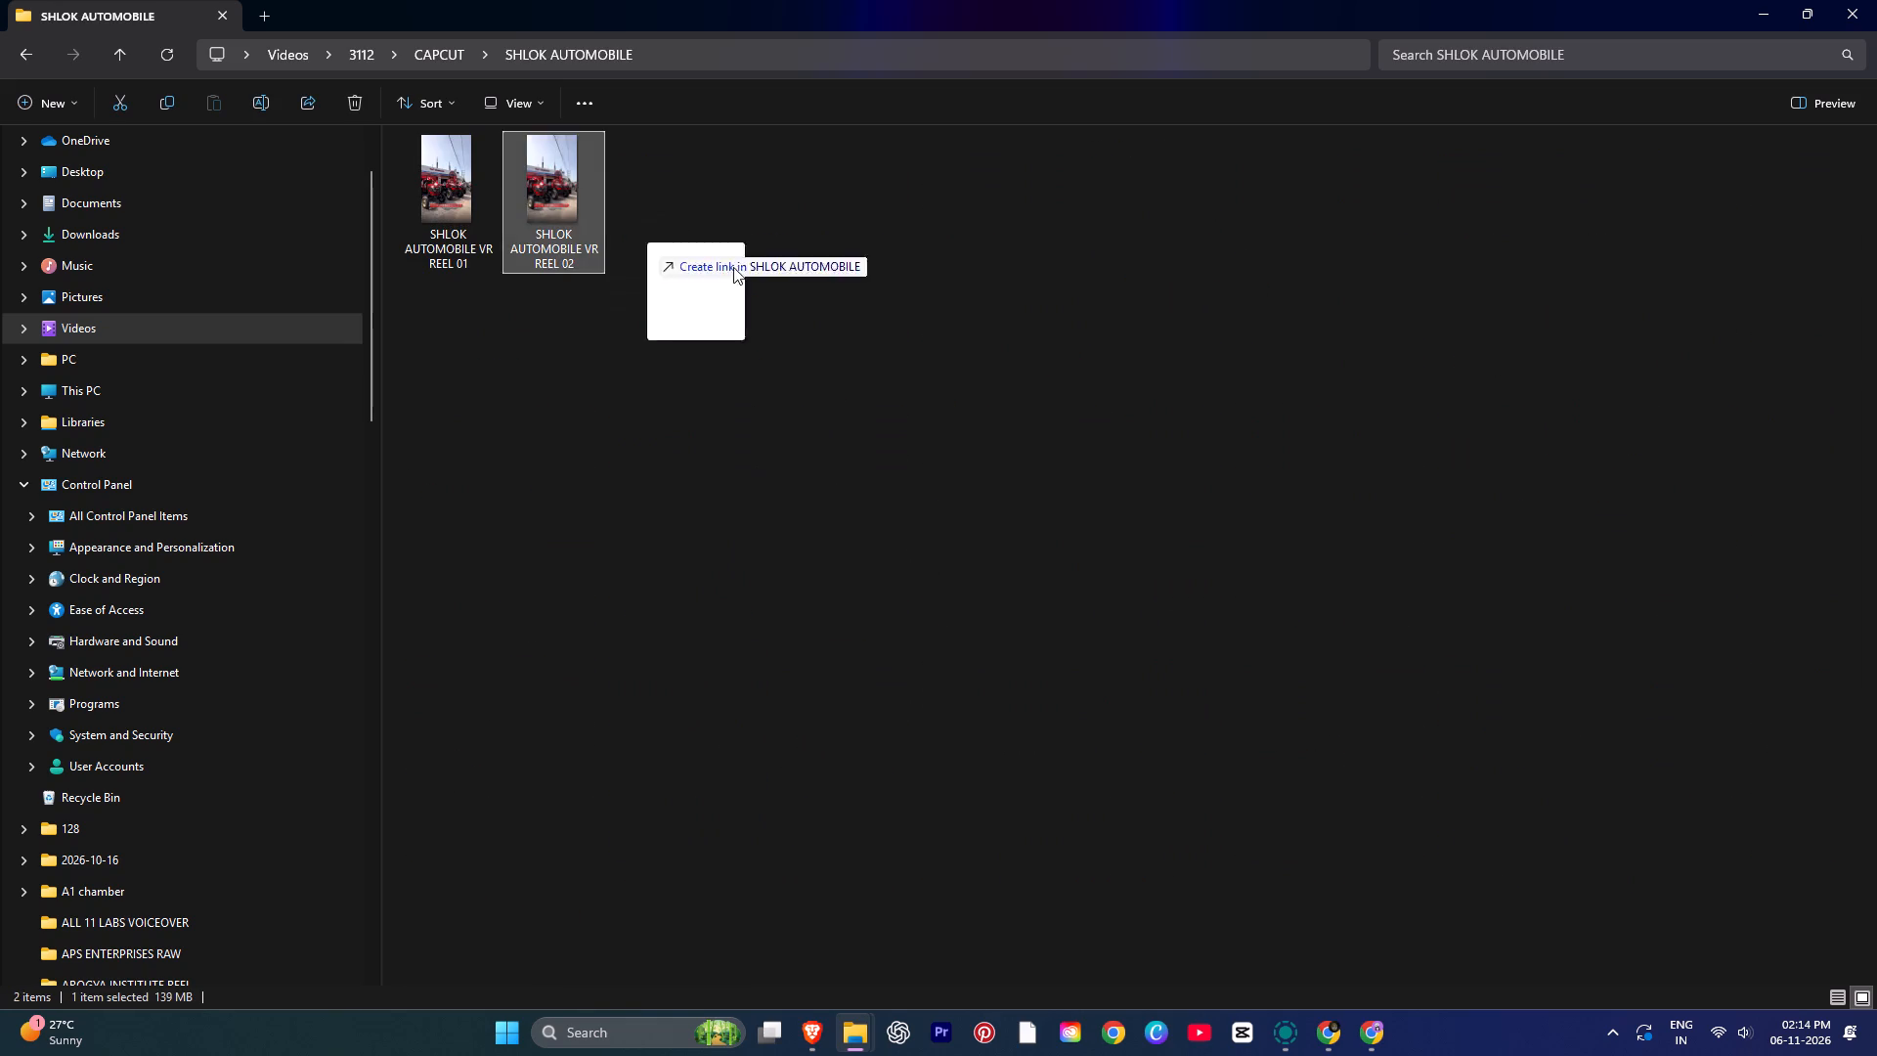
drag(733, 267, 886, 359)
key(alt+Tab)
key(alt+Tab)
key(alt+Tab)
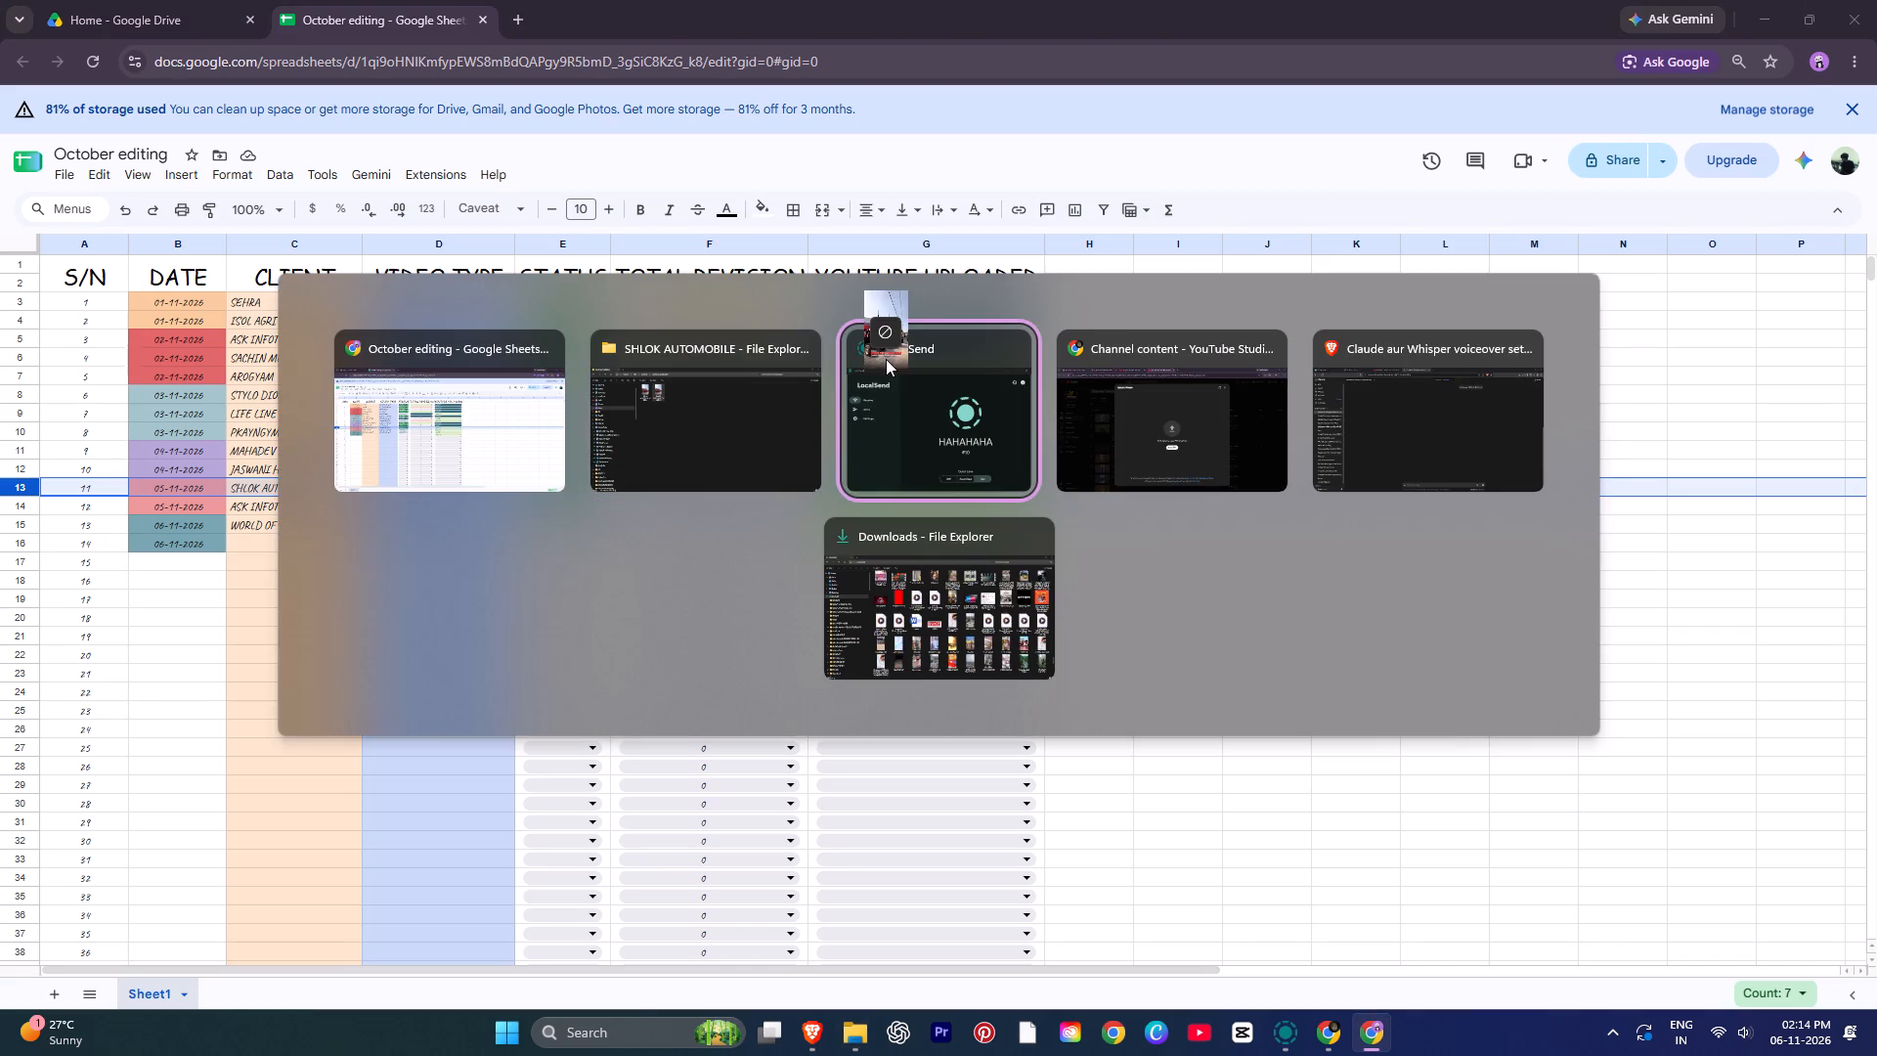
drag(886, 359, 913, 457)
key(alt+Tab)
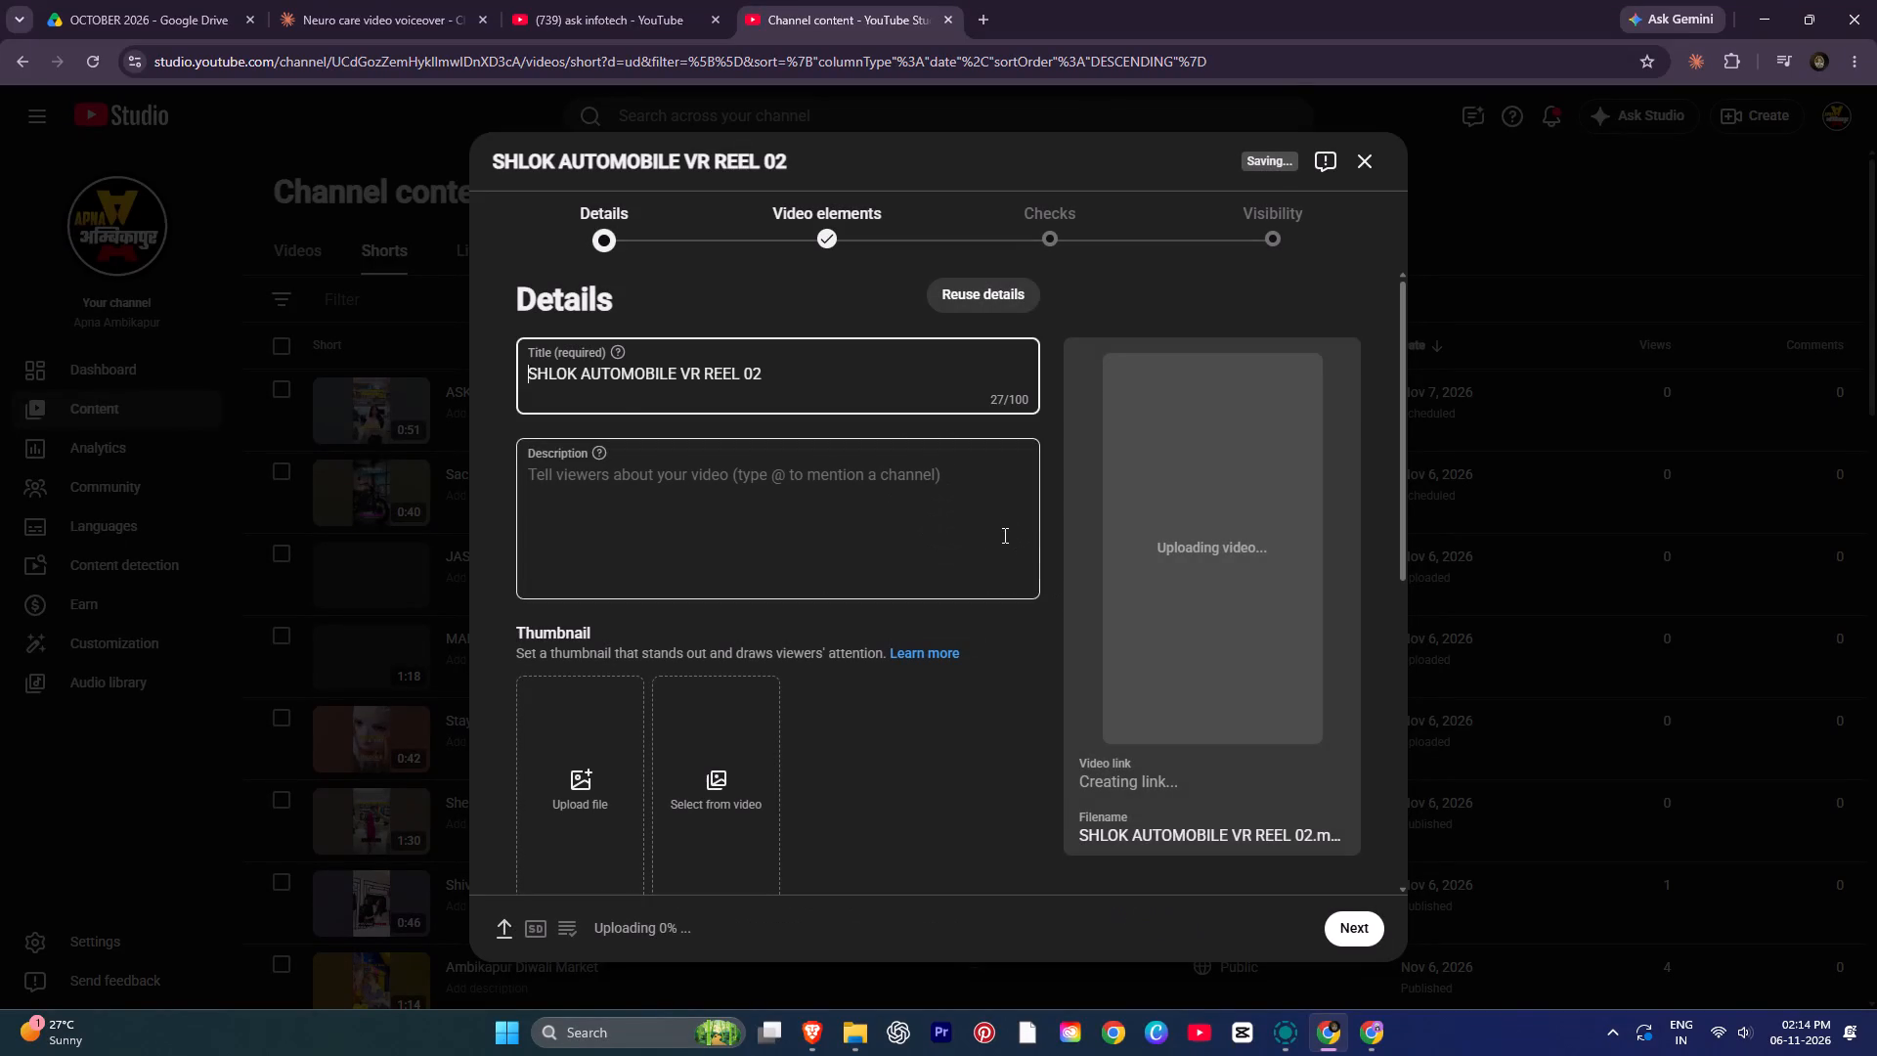
Advance the reel's upload to the Visibility stage and set its public schedule date to Nov 8, 2026.
click(1353, 927)
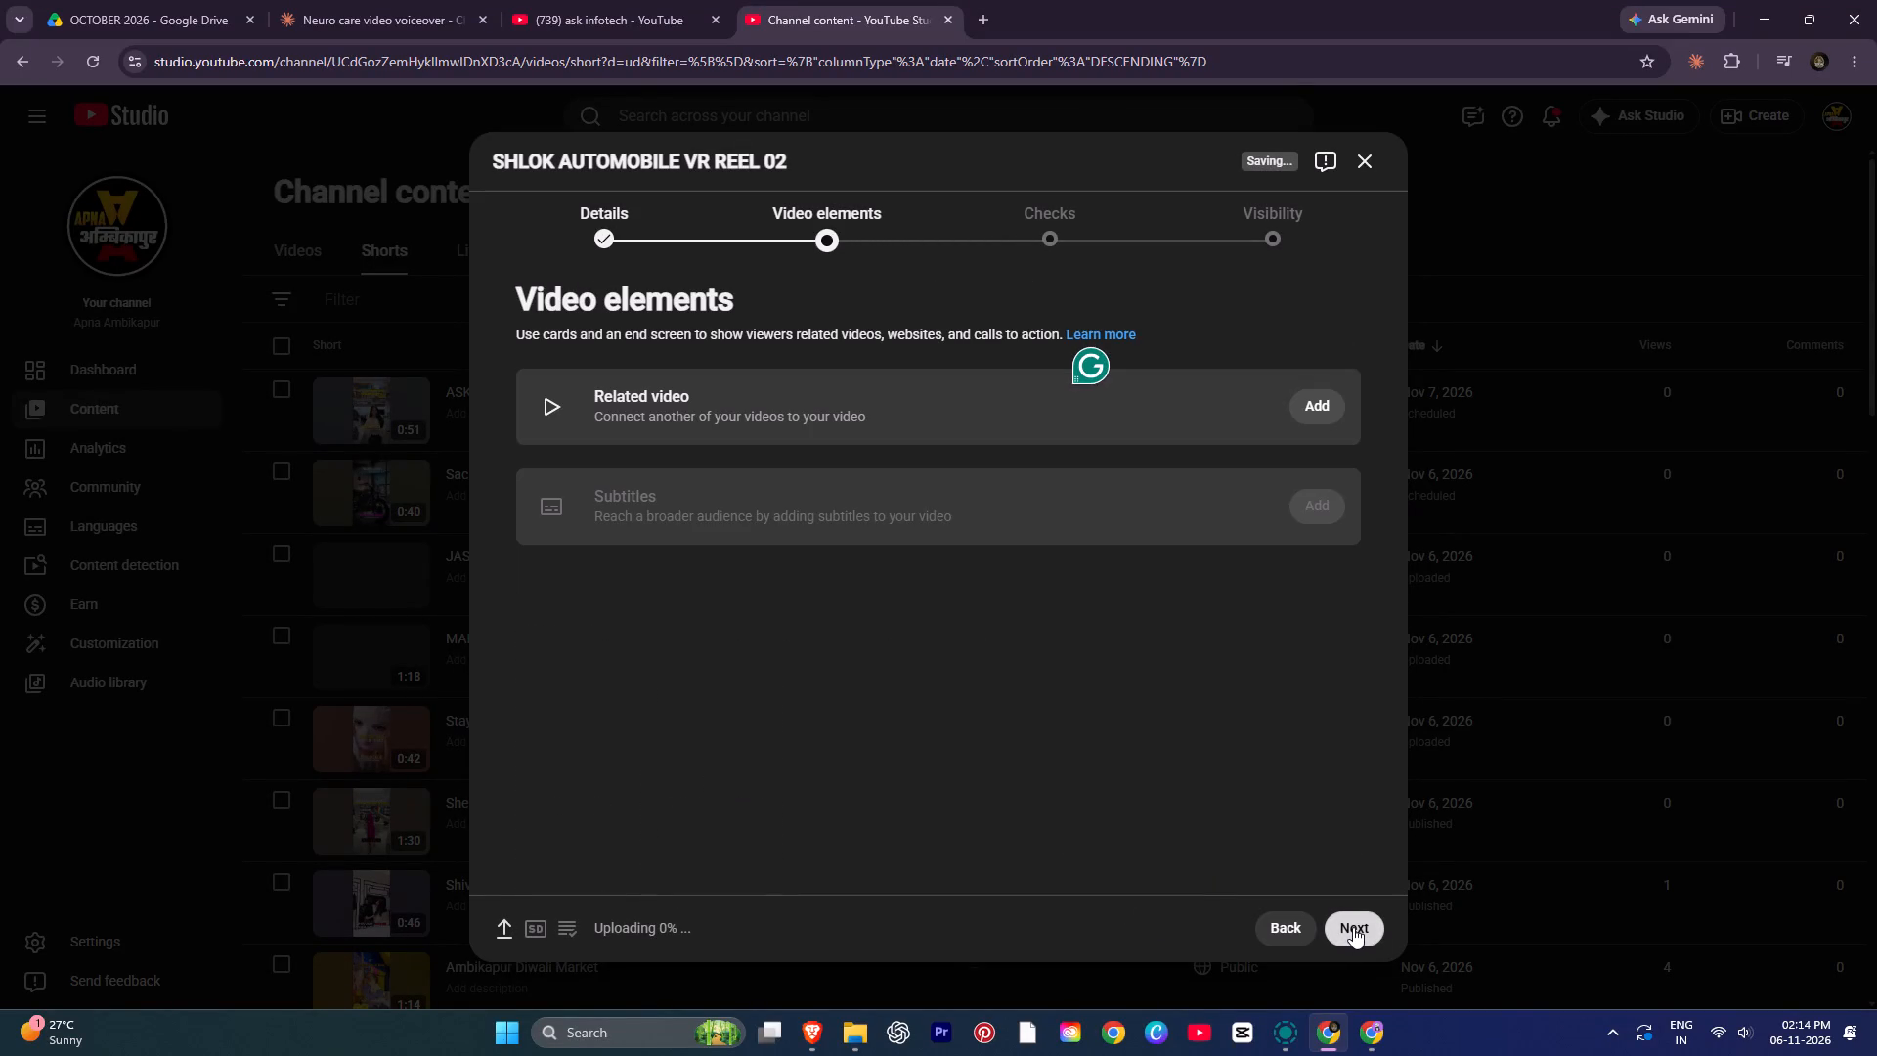
click(1353, 927)
click(1354, 927)
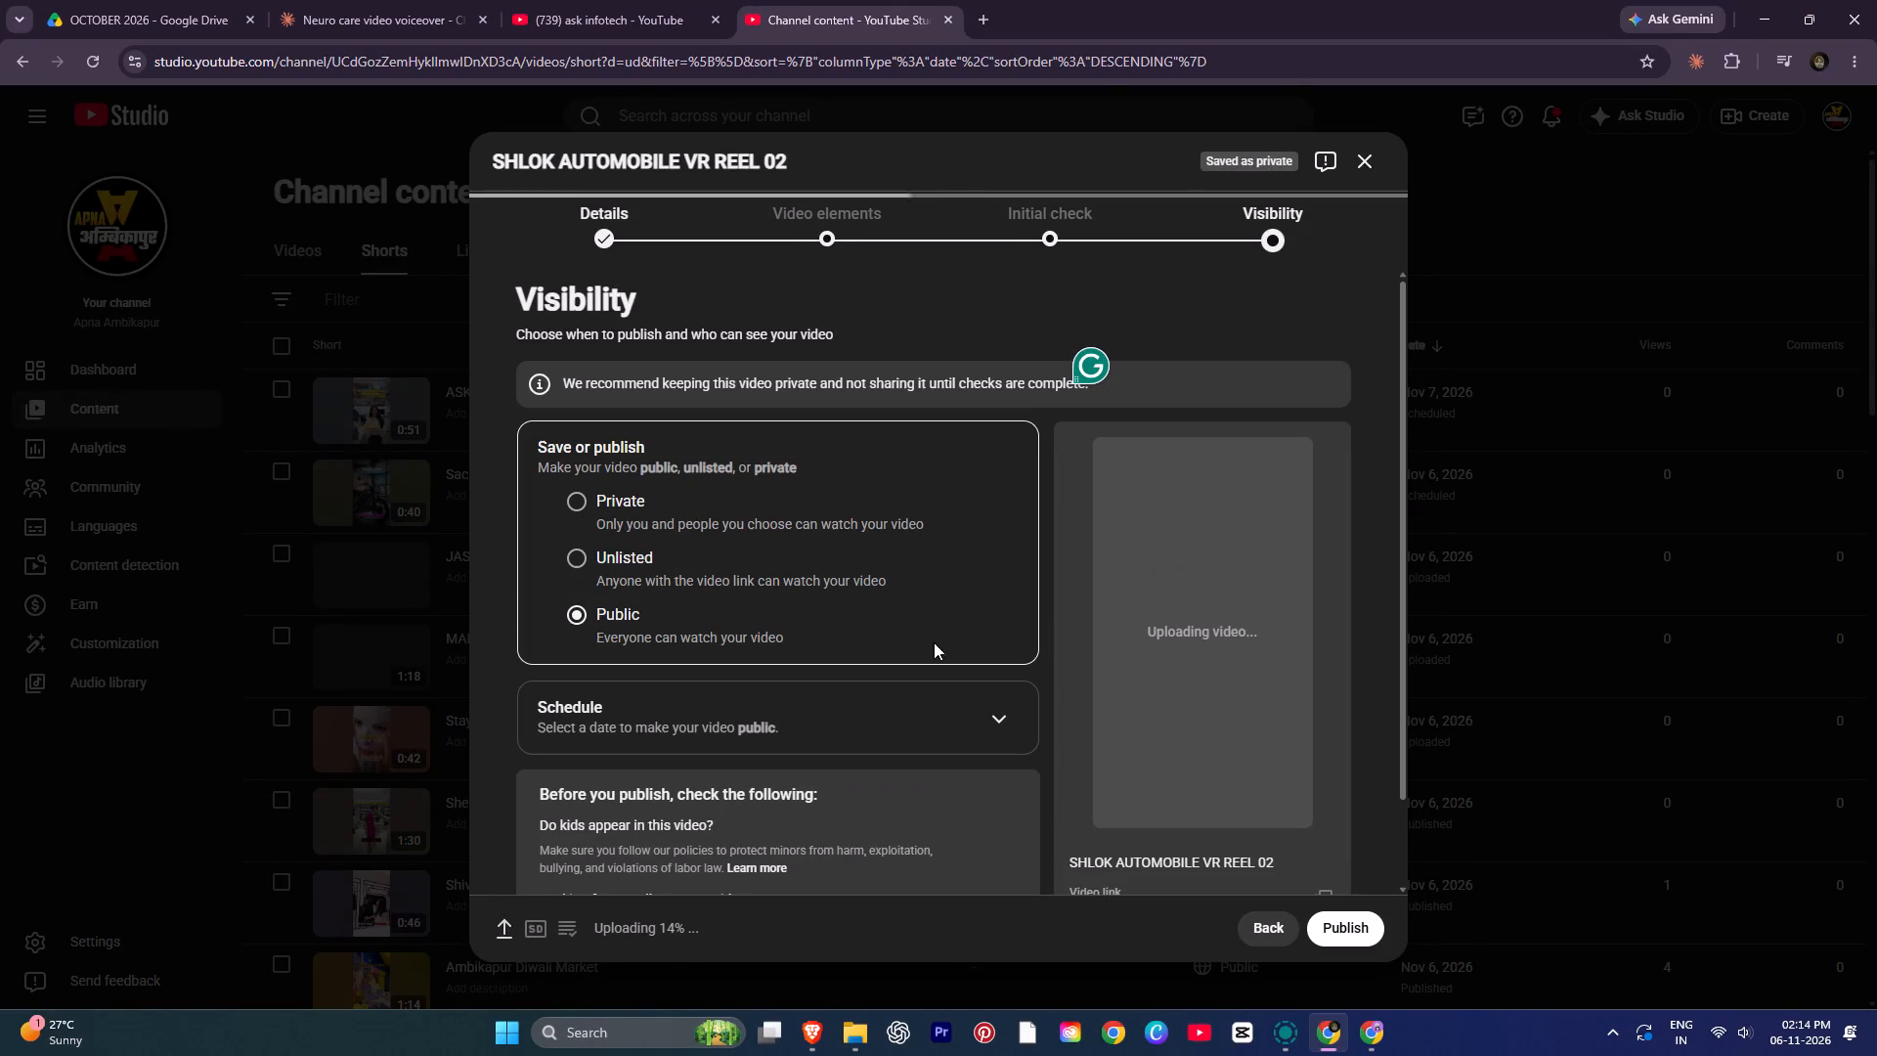
click(806, 695)
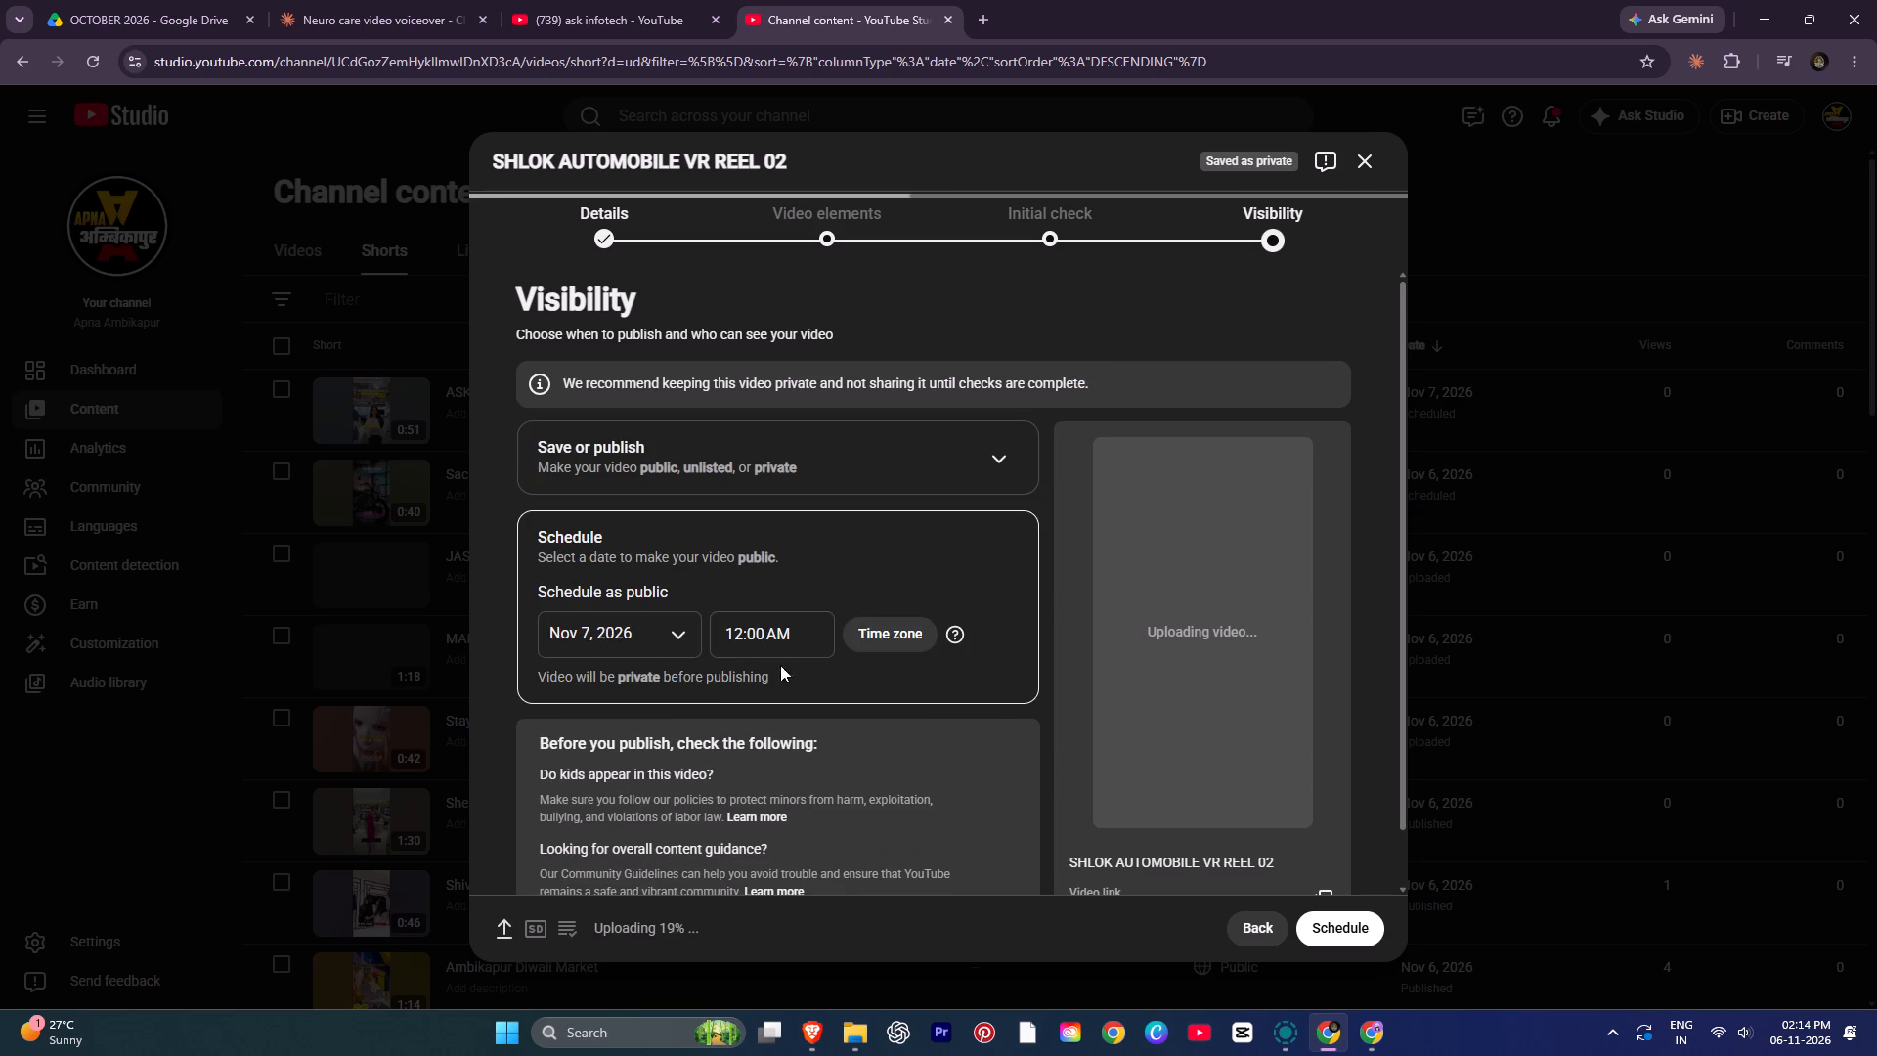
click(611, 633)
click(561, 428)
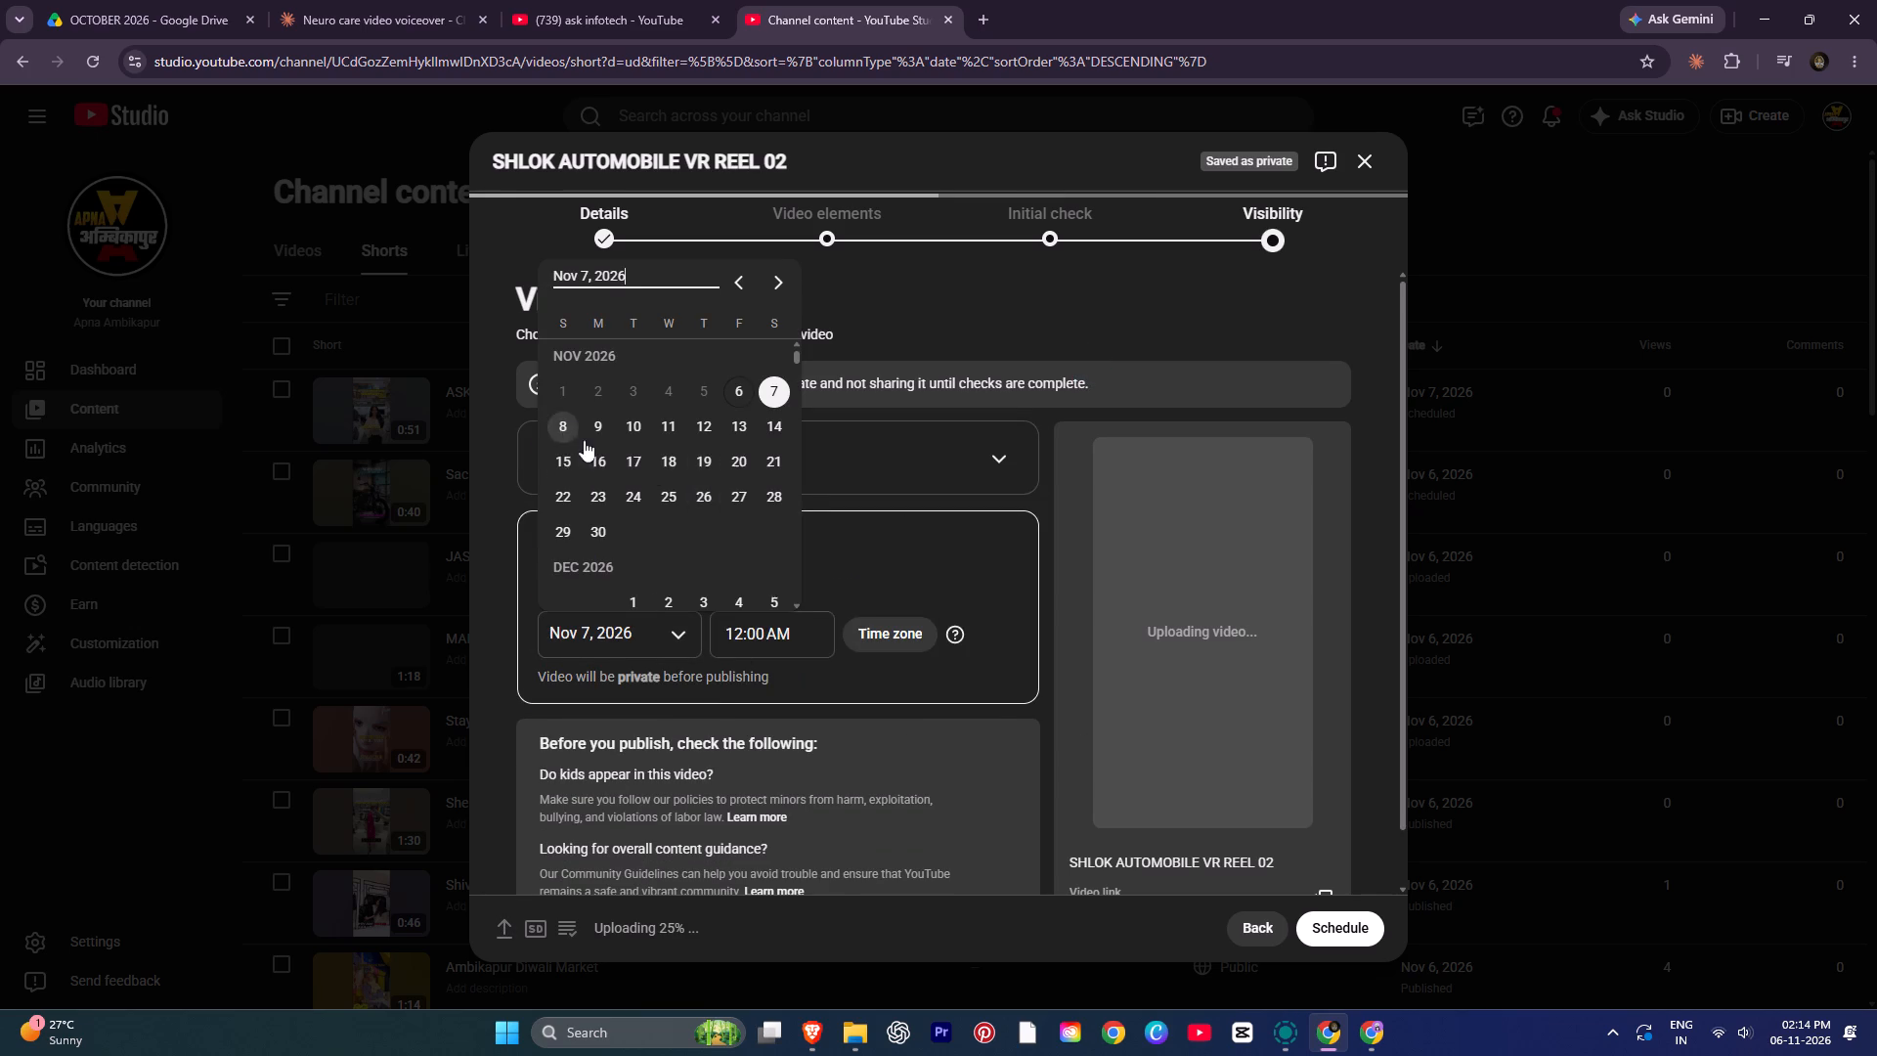
scroll(755, 732, down, 3)
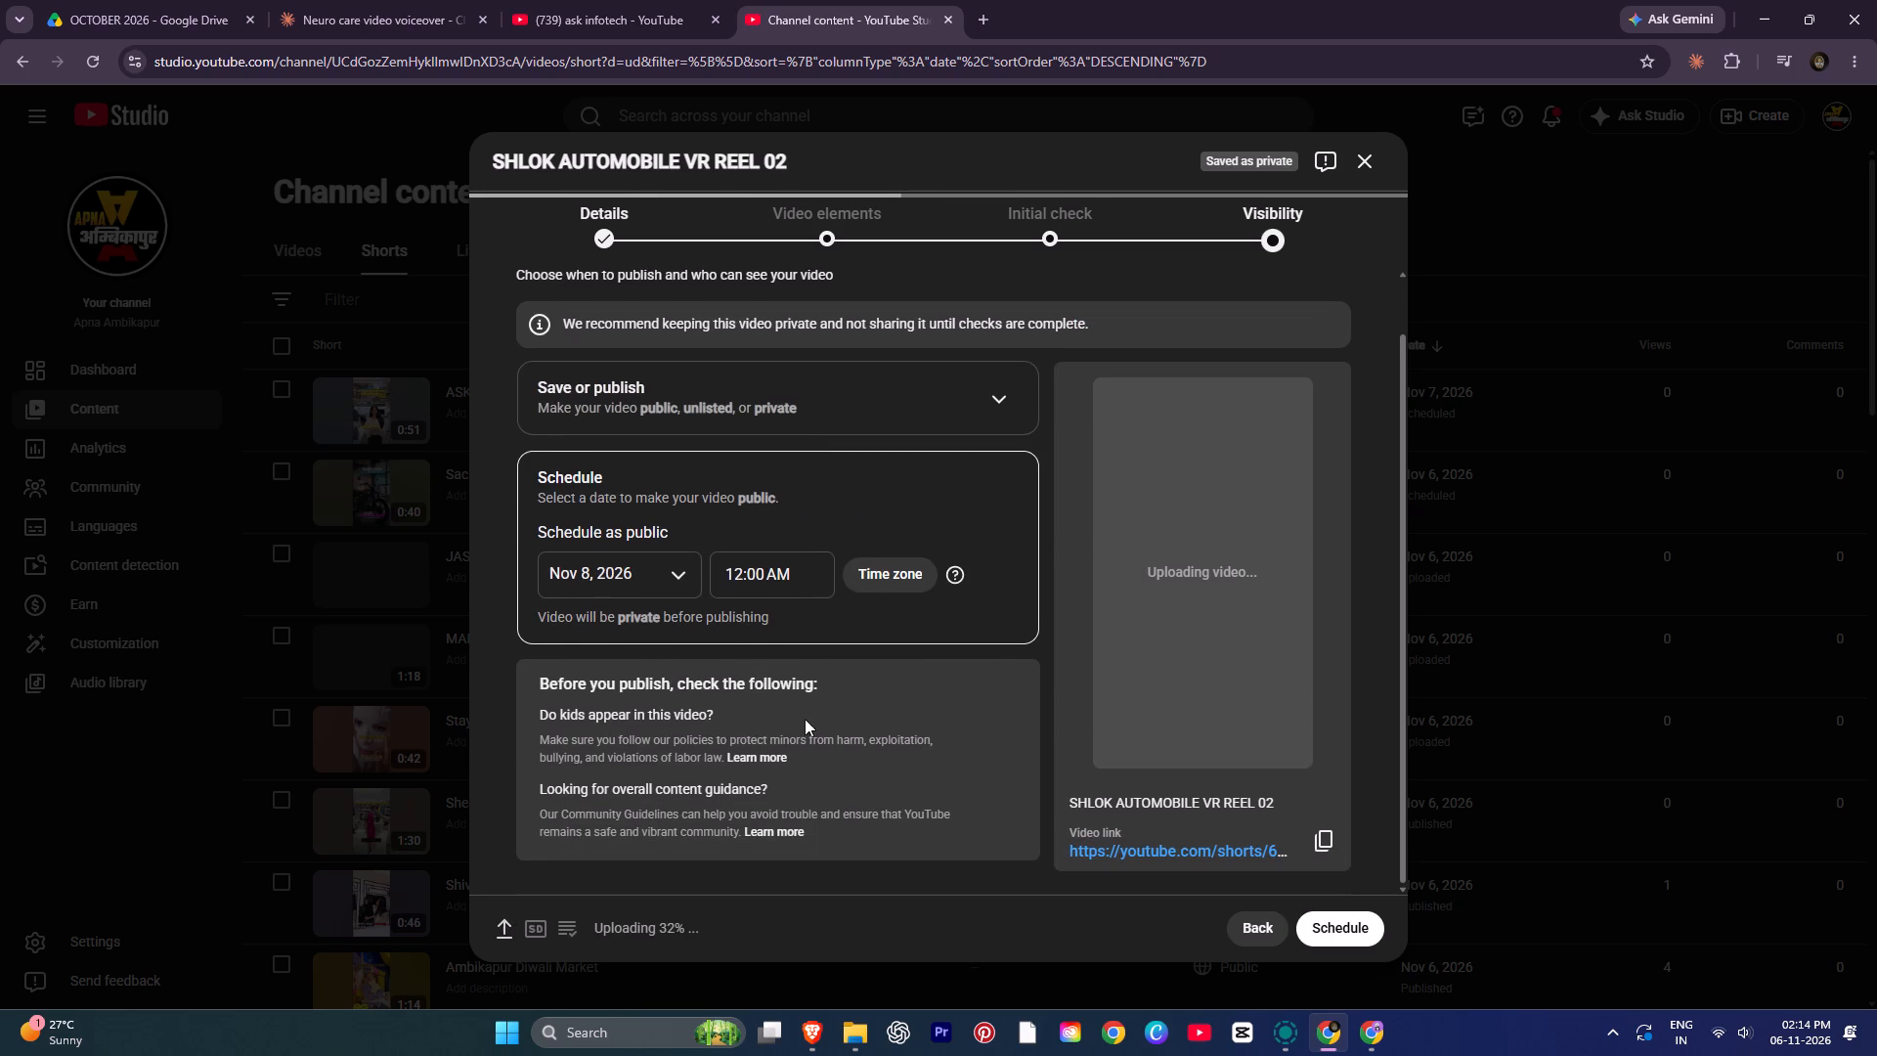
Set the publish time to 2:00 PM, schedule the reel despite the pending checks, and close the uploading notice.
click(777, 572)
scroll(790, 762, down, 7)
scroll(782, 763, up, 1)
scroll(782, 763, down, 6)
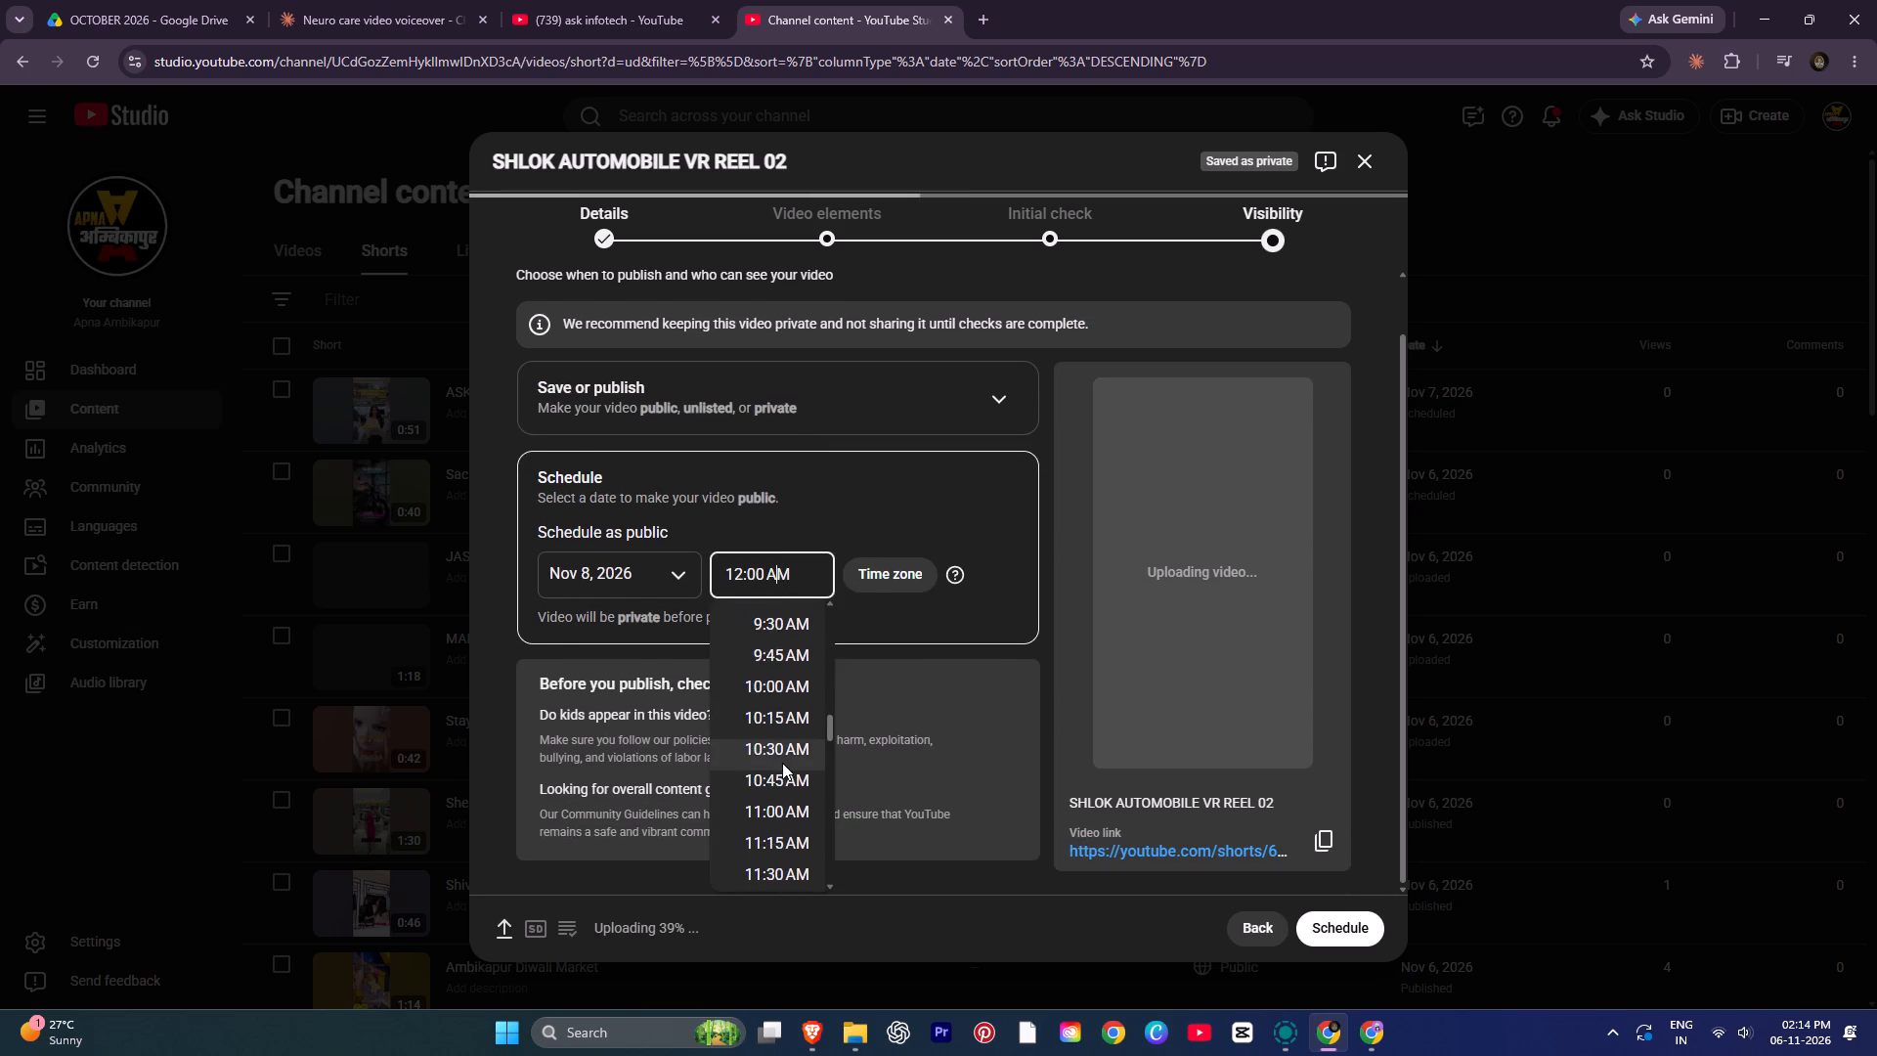
scroll(782, 763, down, 7)
scroll(779, 762, up, 3)
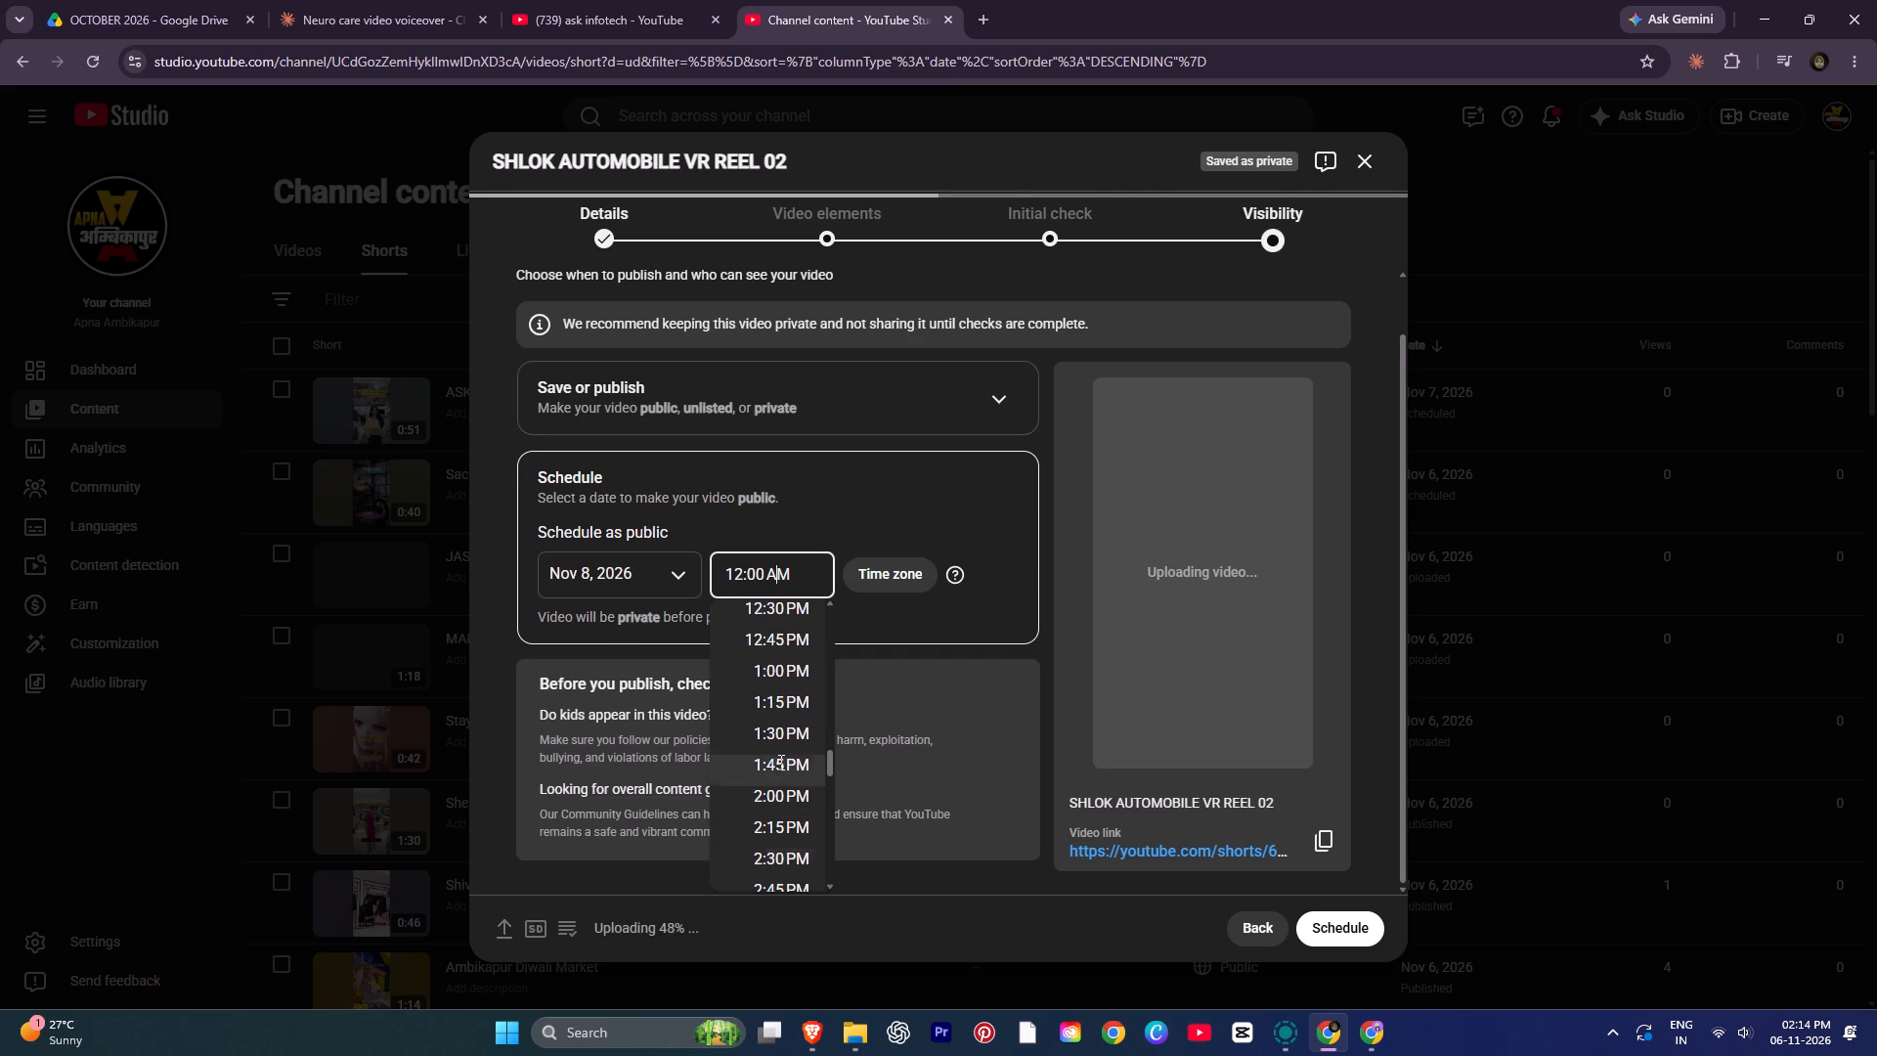
click(744, 788)
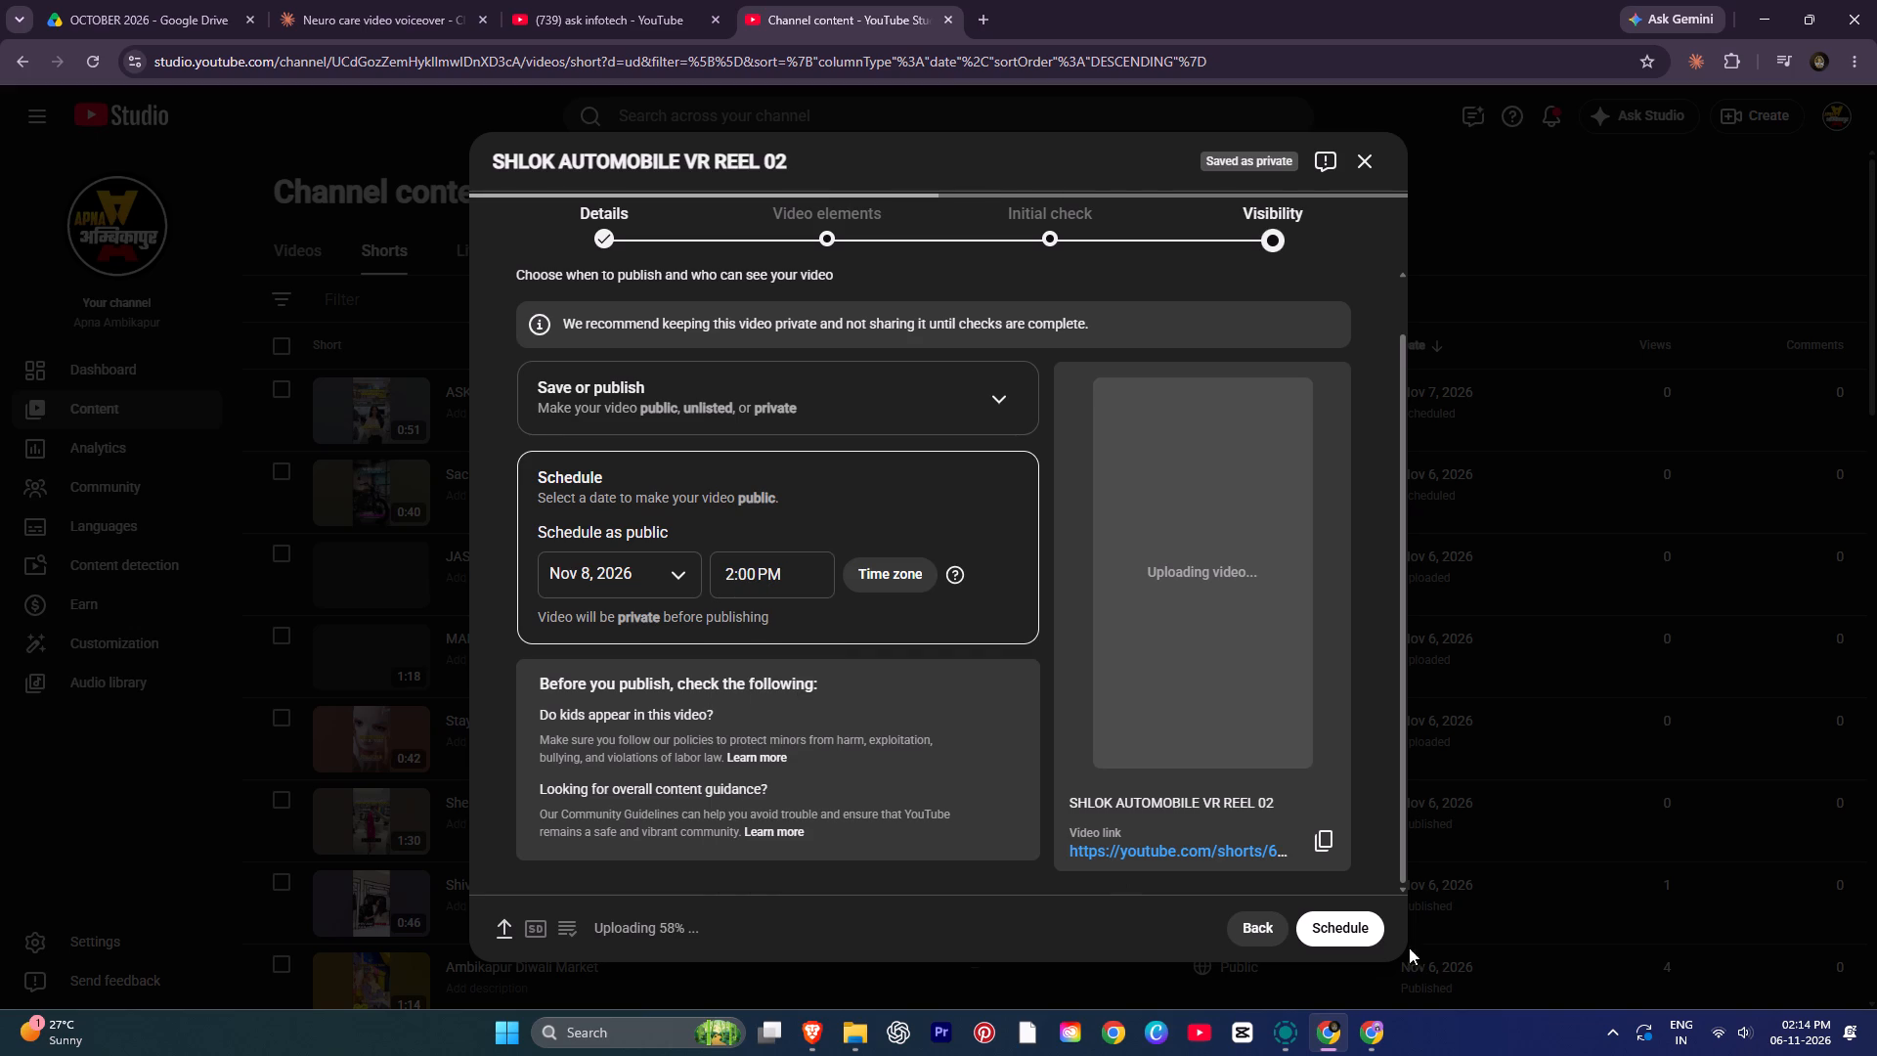
click(1323, 930)
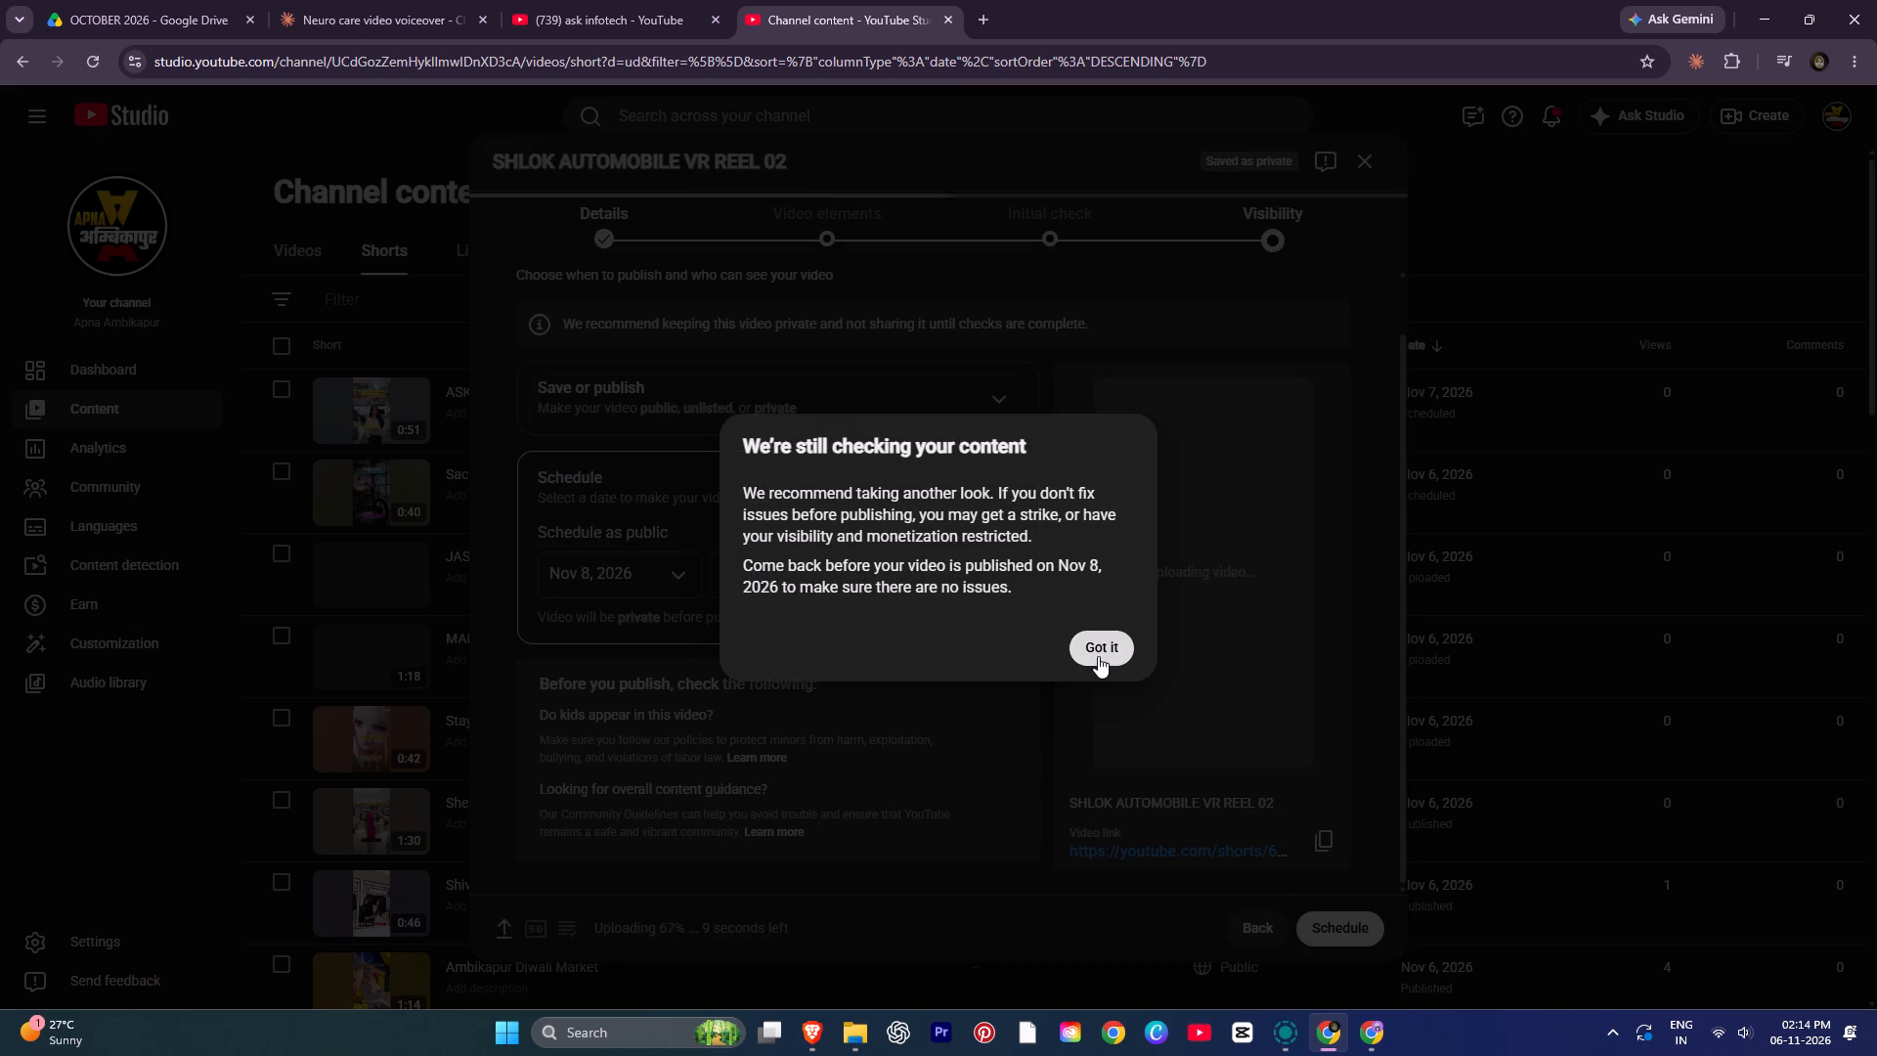
click(1098, 650)
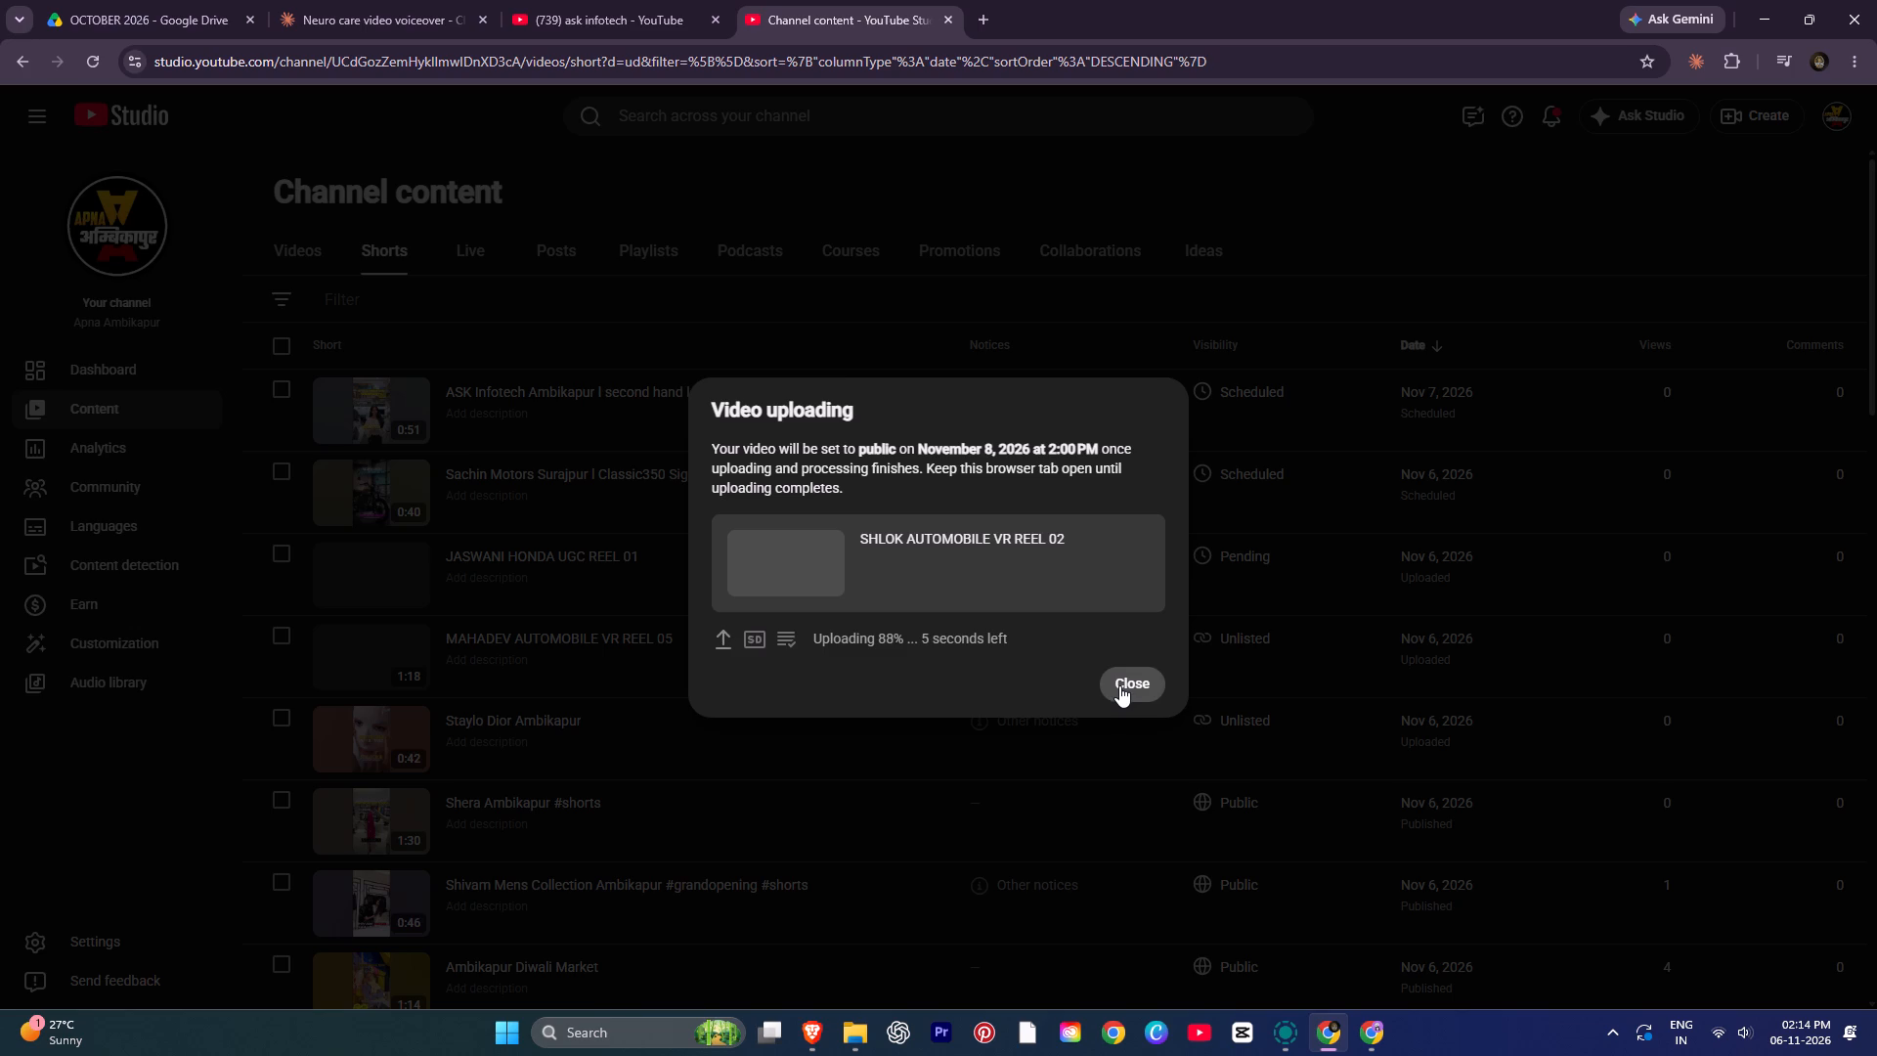
click(1119, 685)
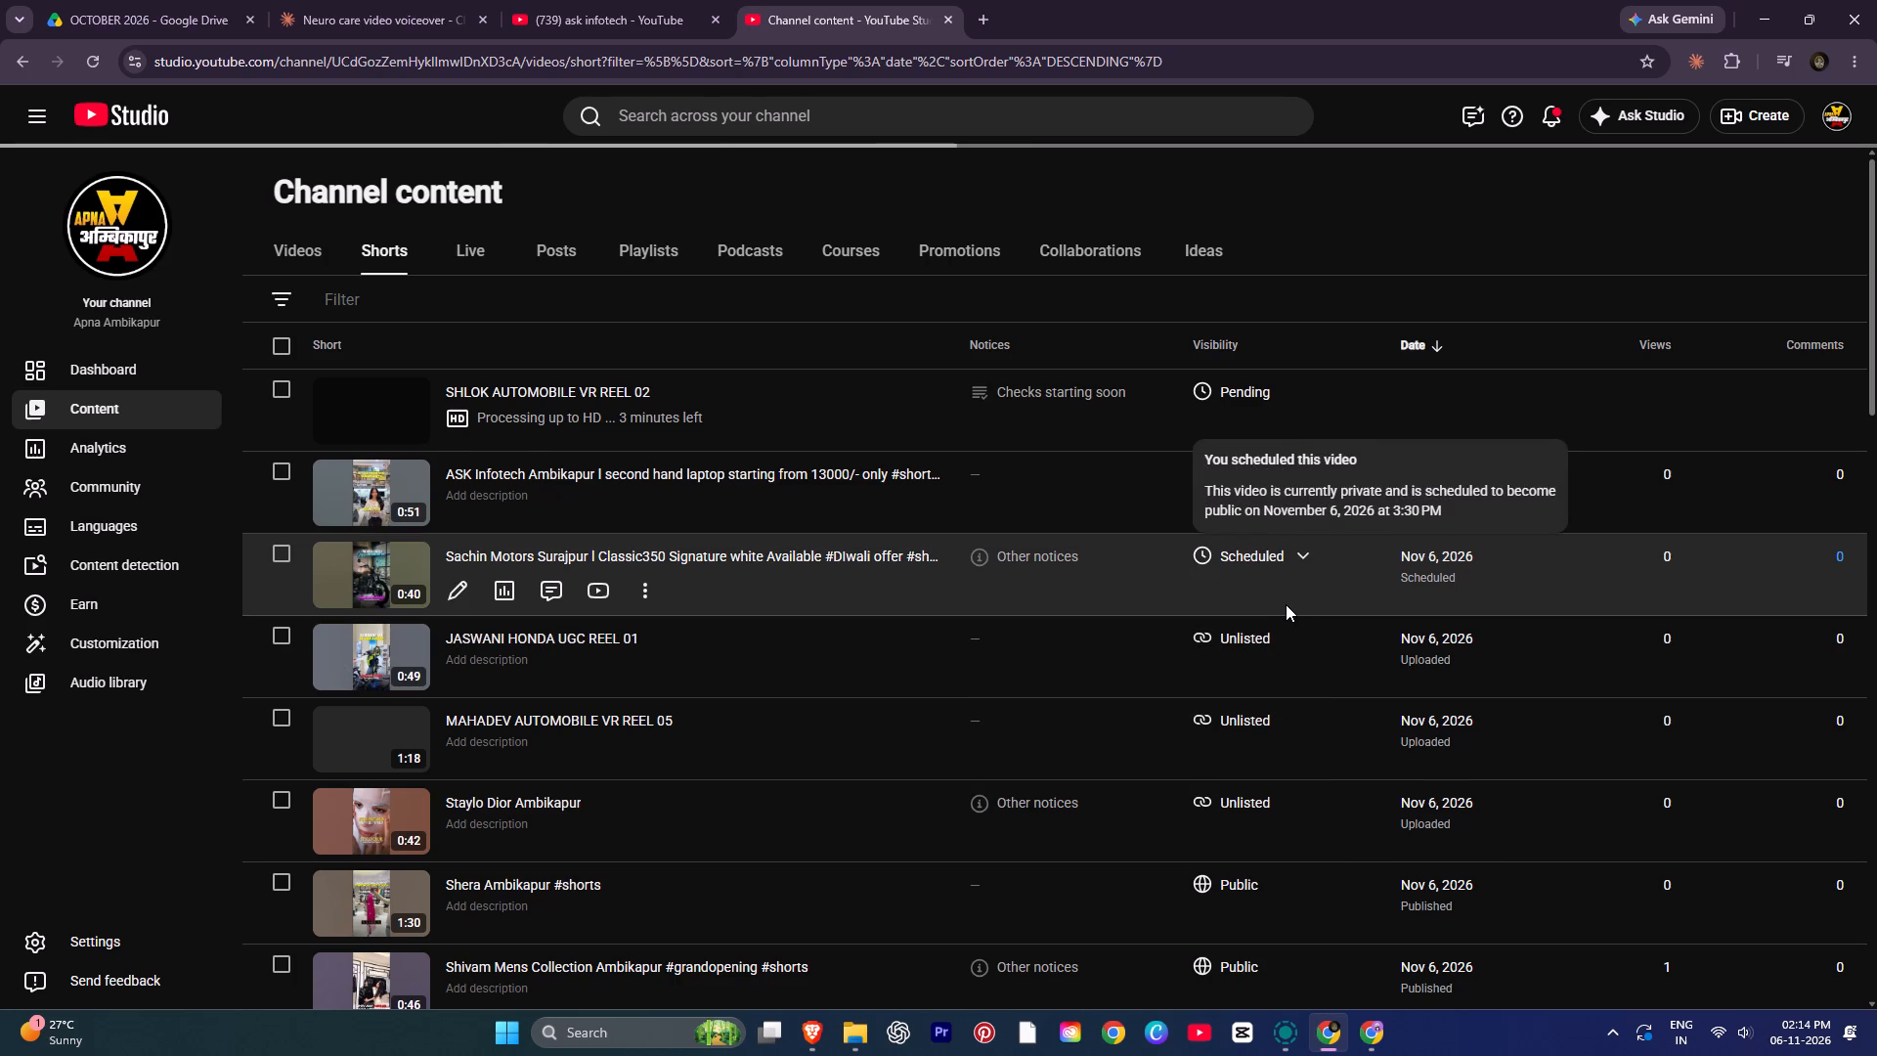
Switch to the LocalSend app.
click(1279, 1026)
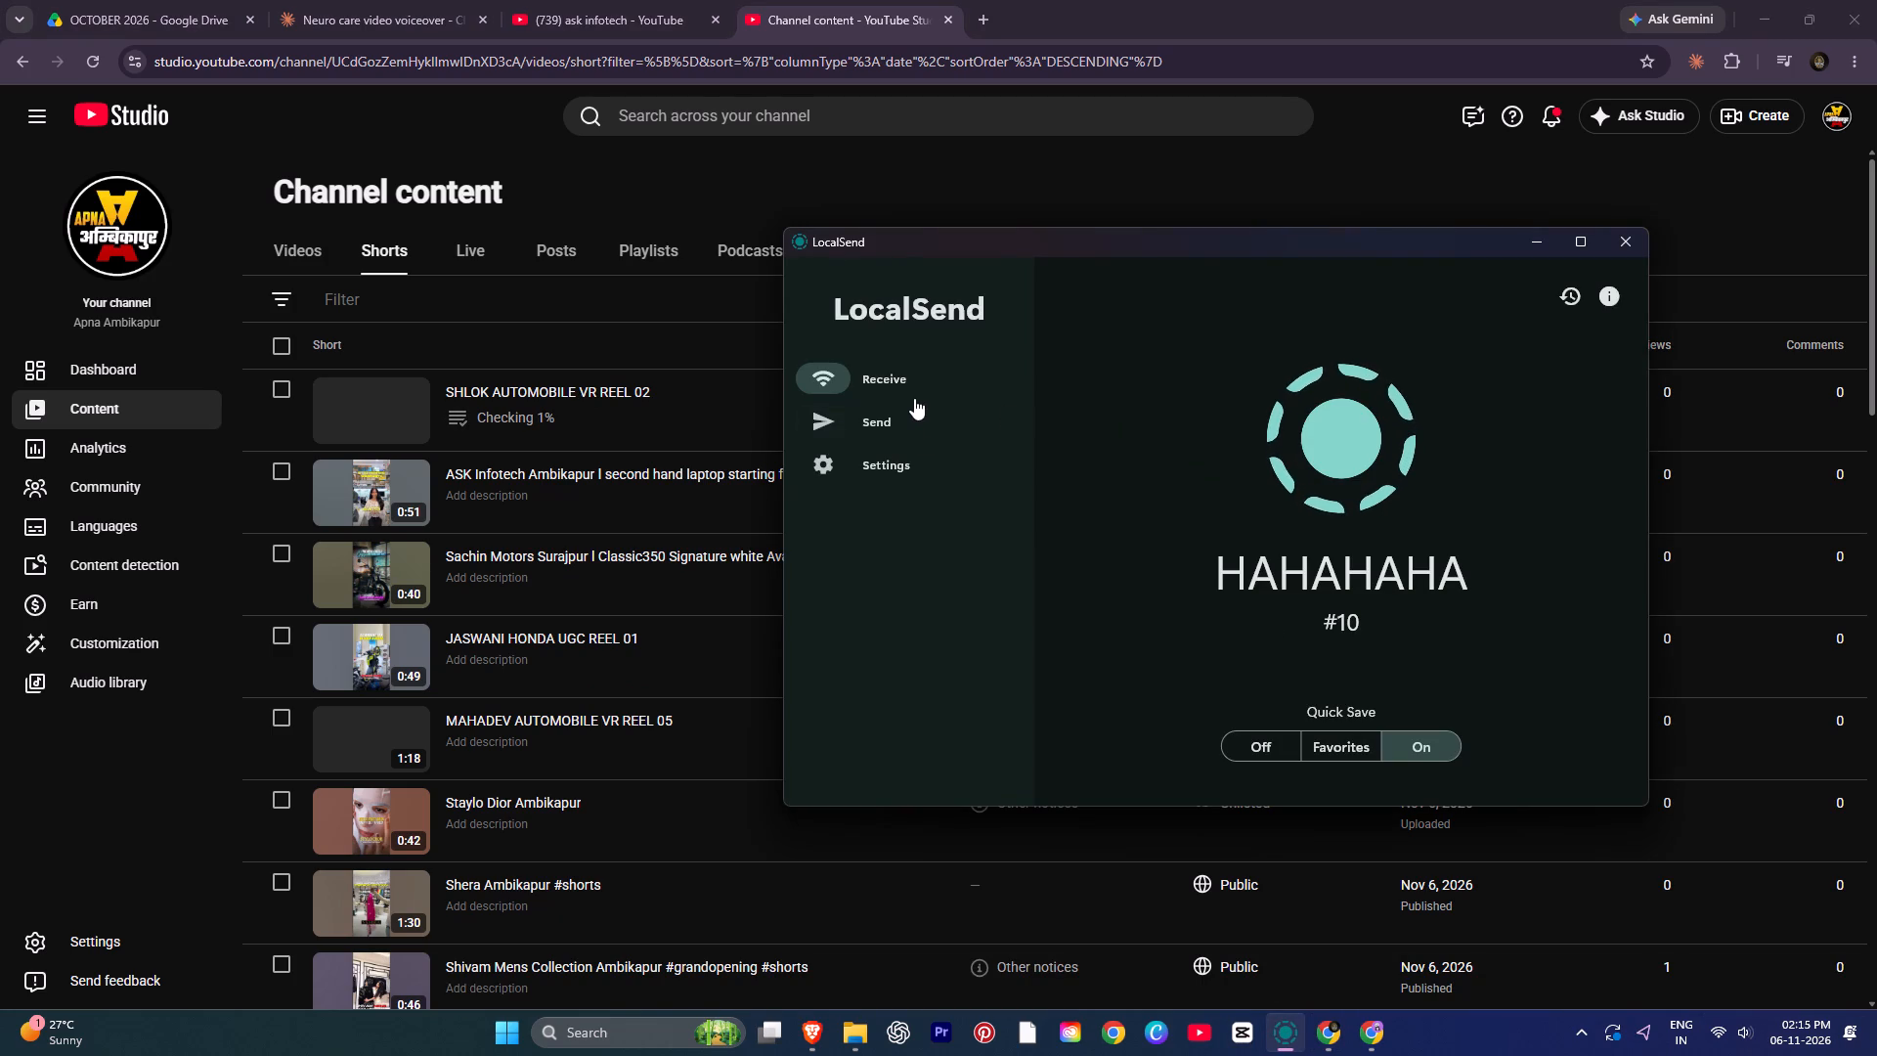
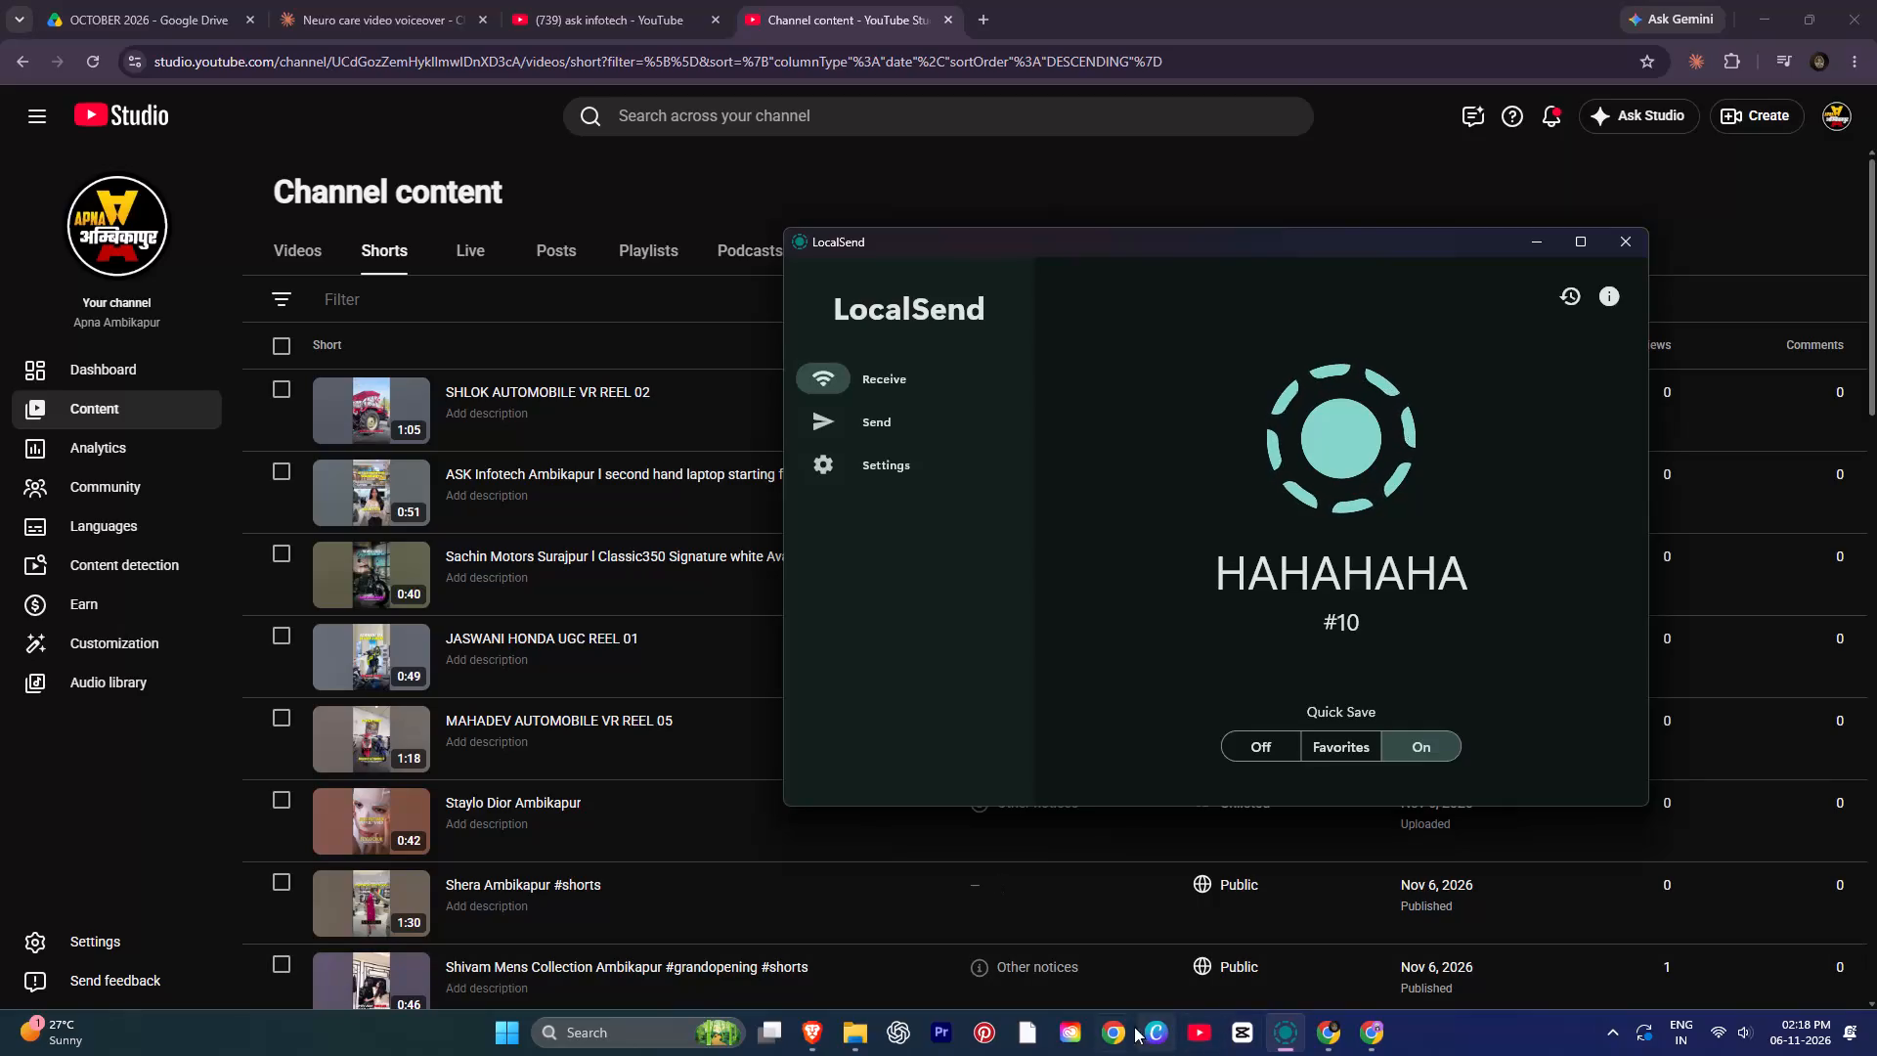
Go to the desktop and open the Downloads folder in File Explorer.
click(1374, 1039)
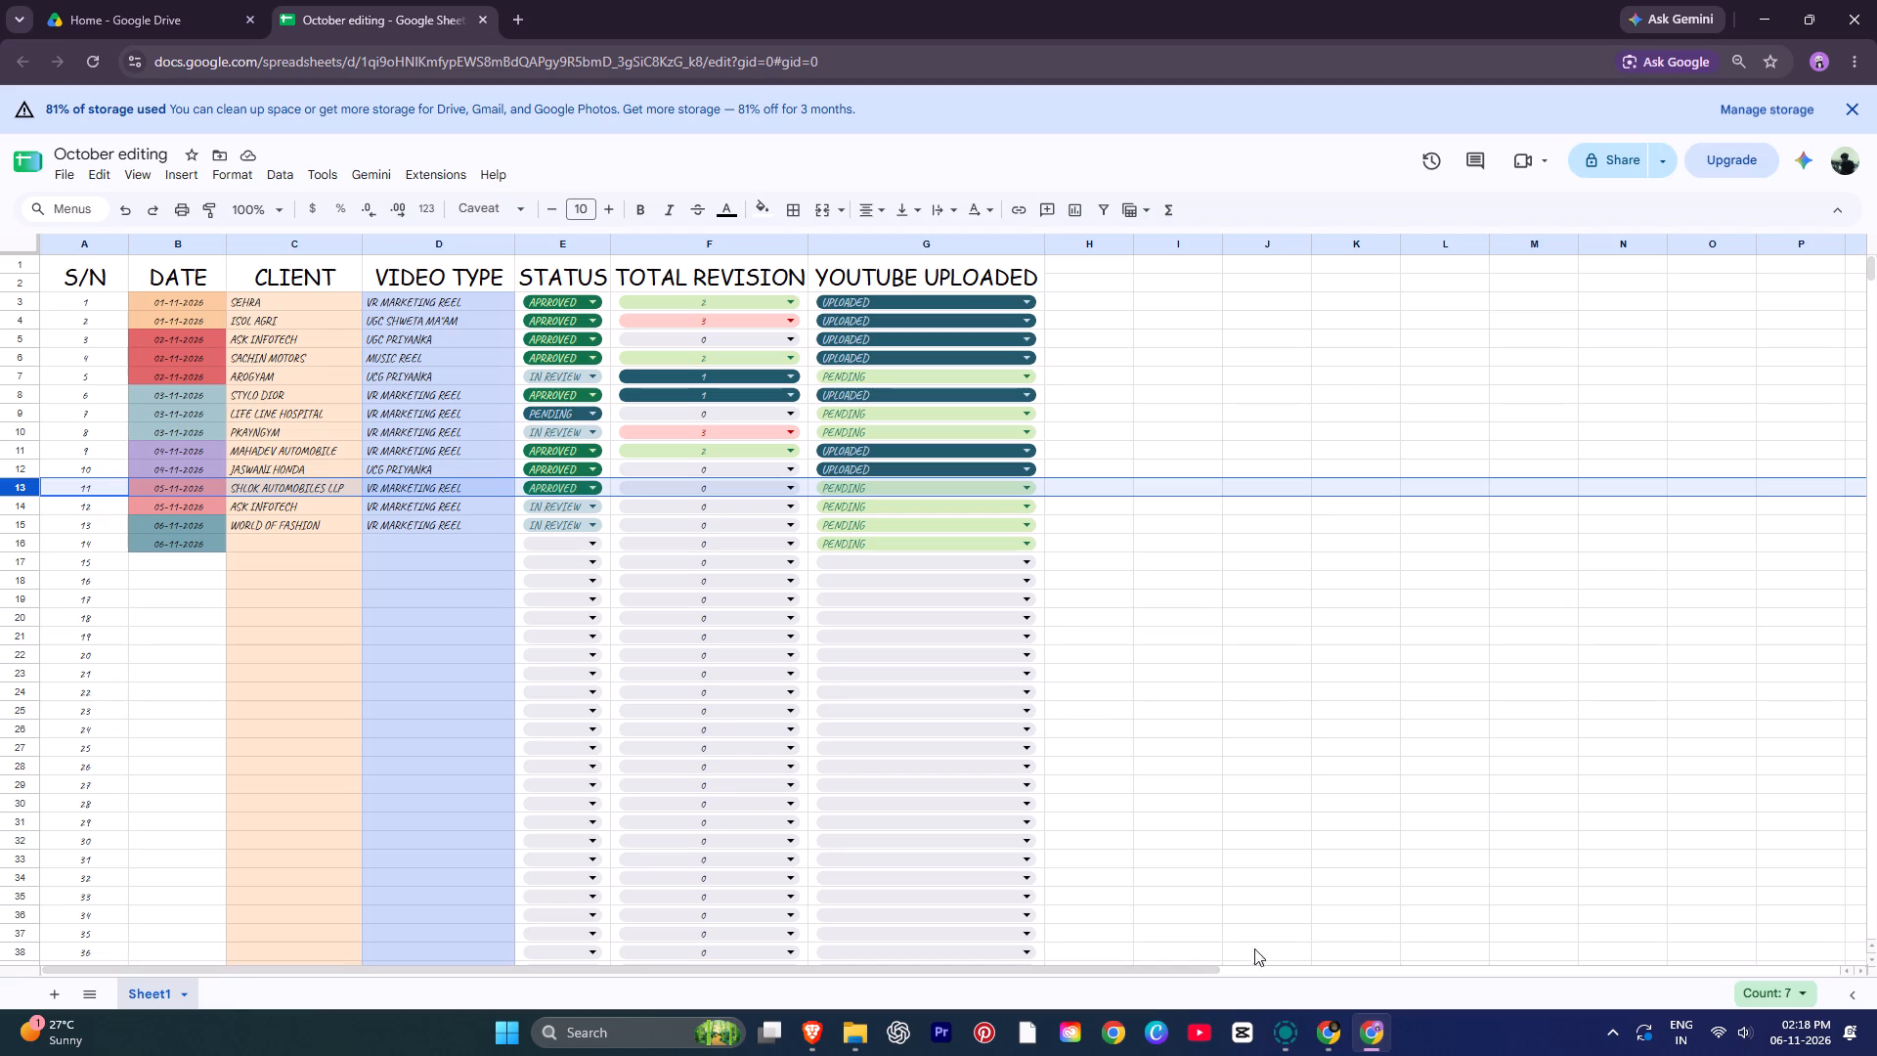
key(super+d)
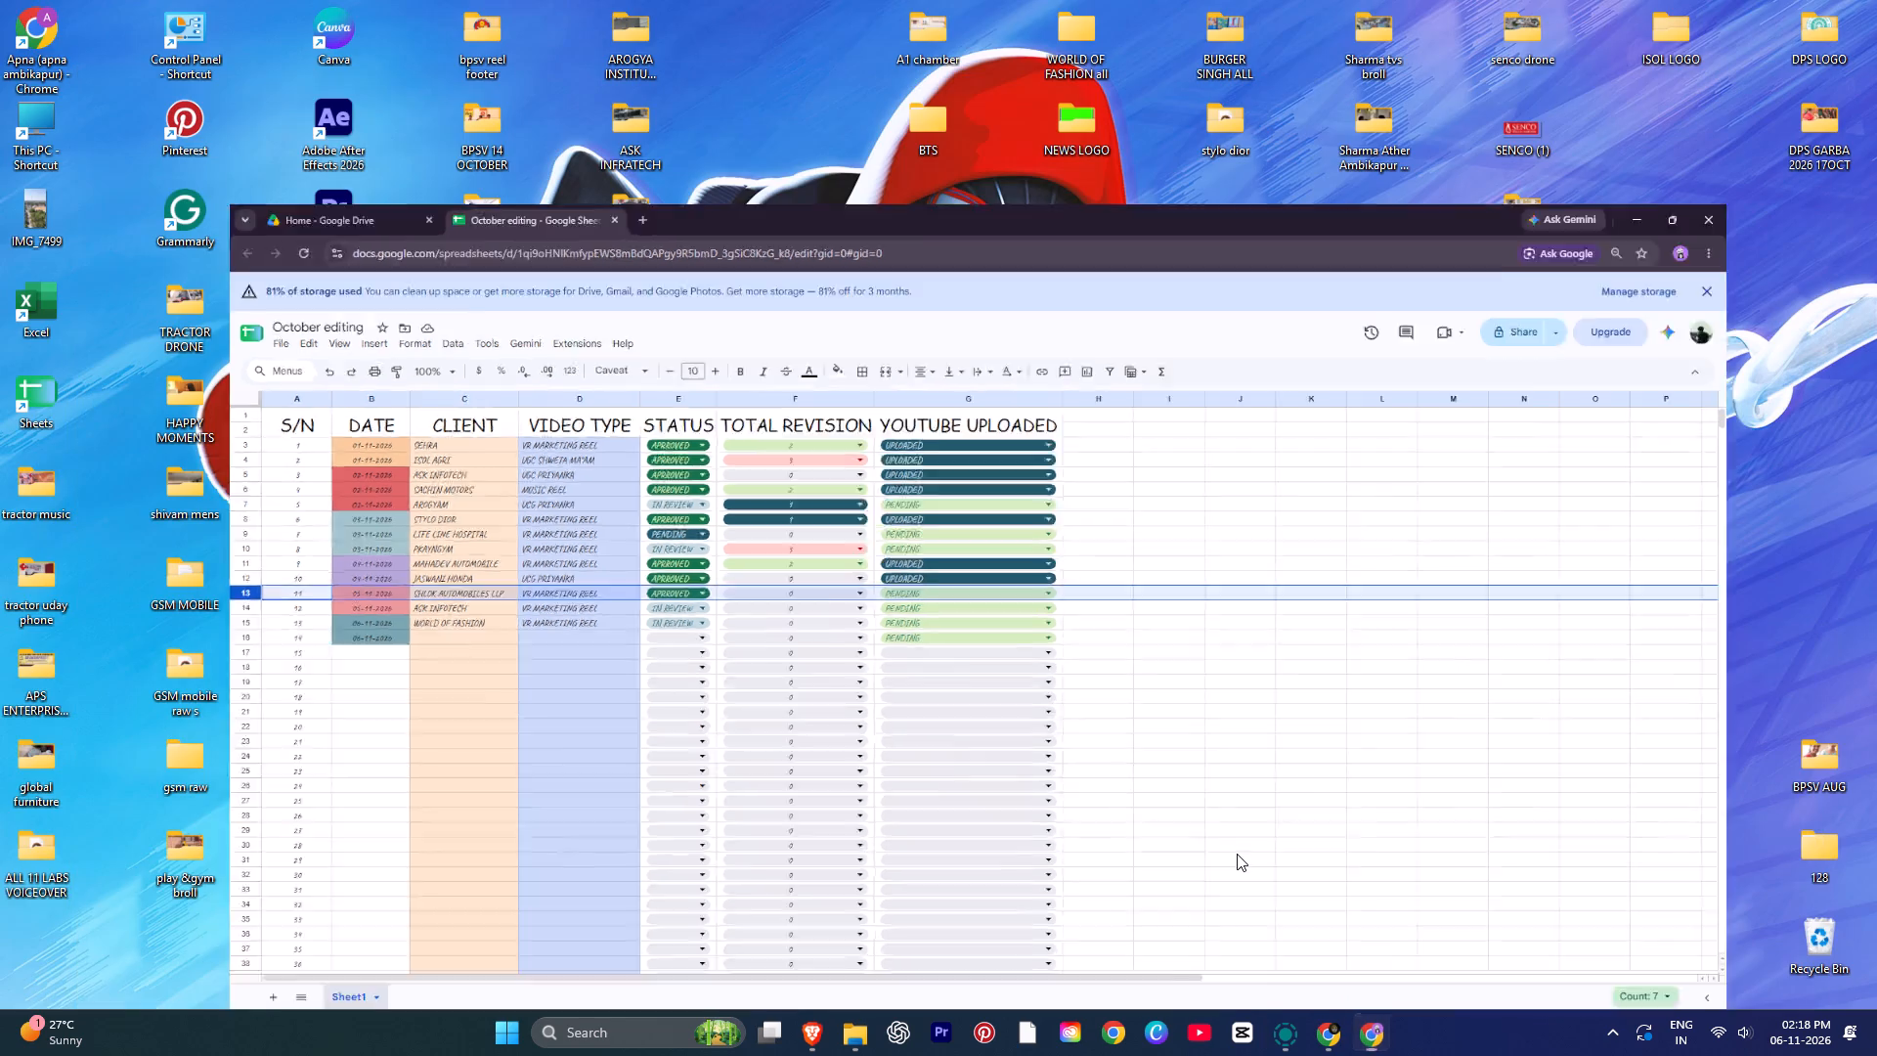
right_drag(856, 628, 873, 651)
click(932, 381)
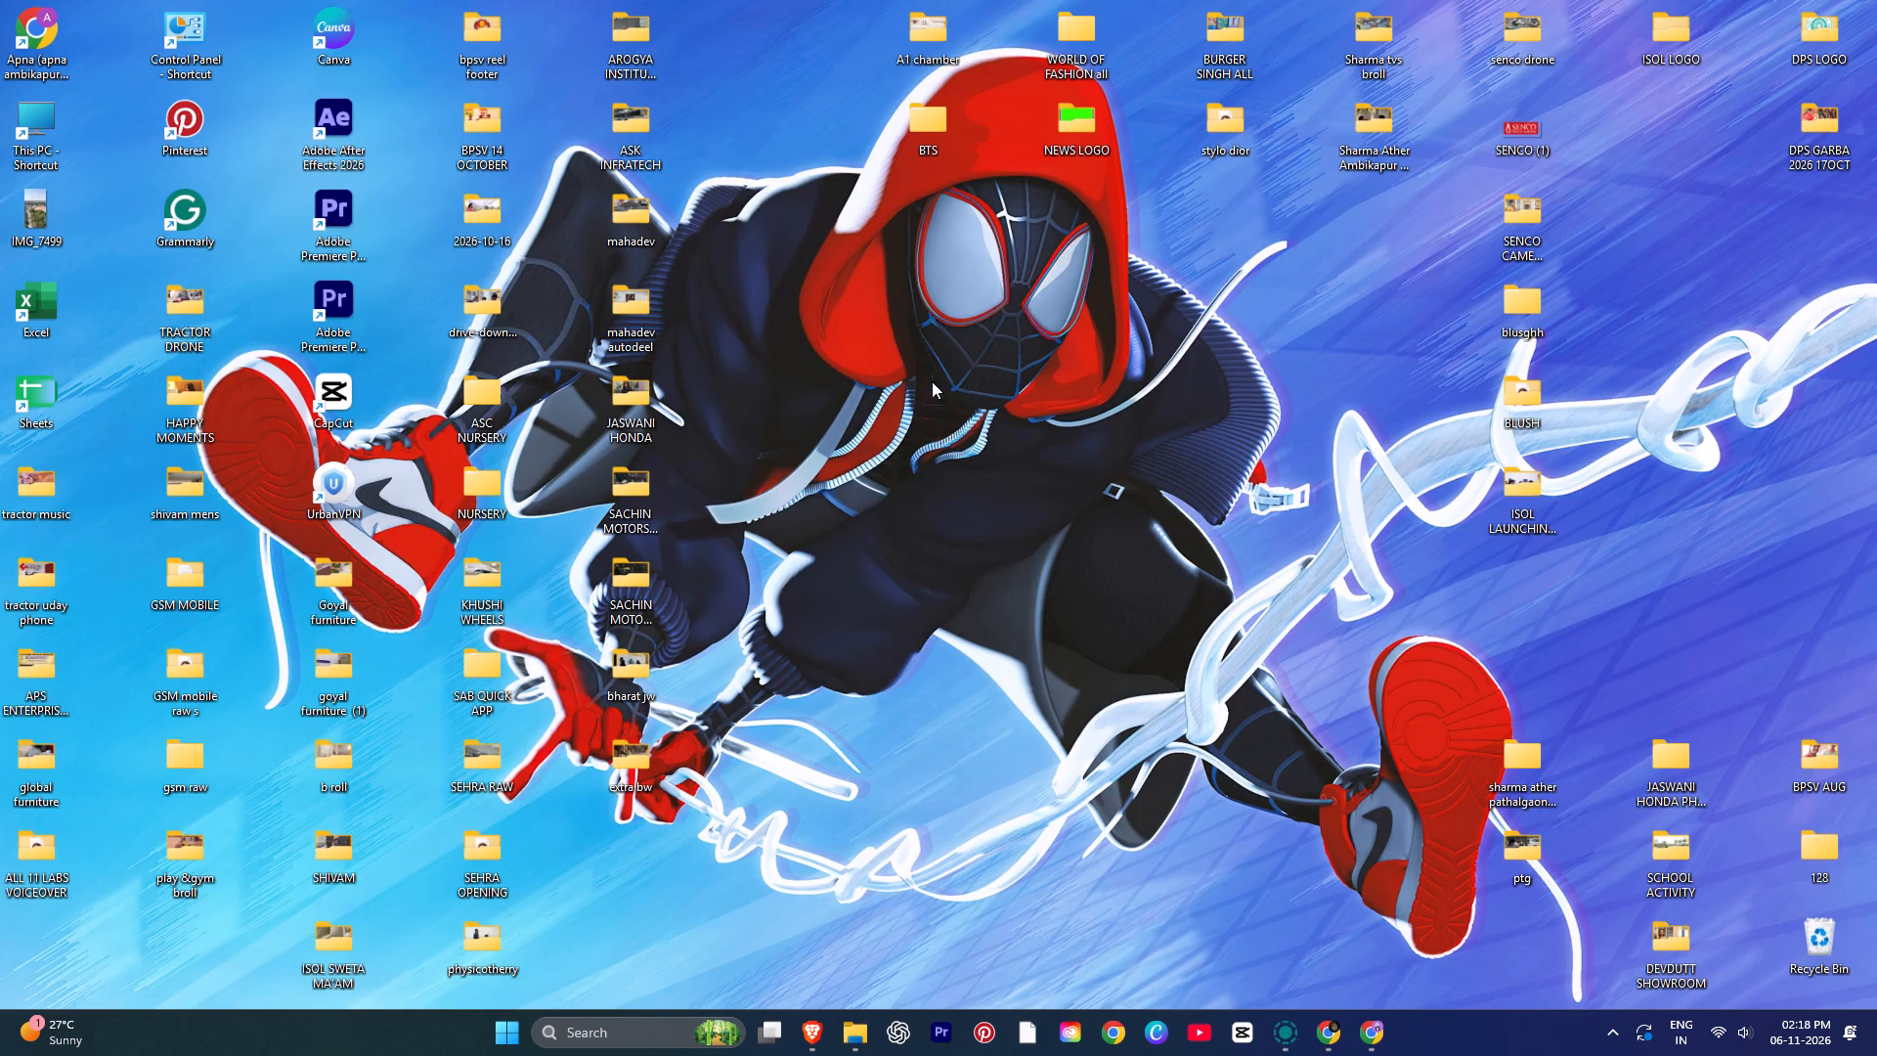
double_click(44, 115)
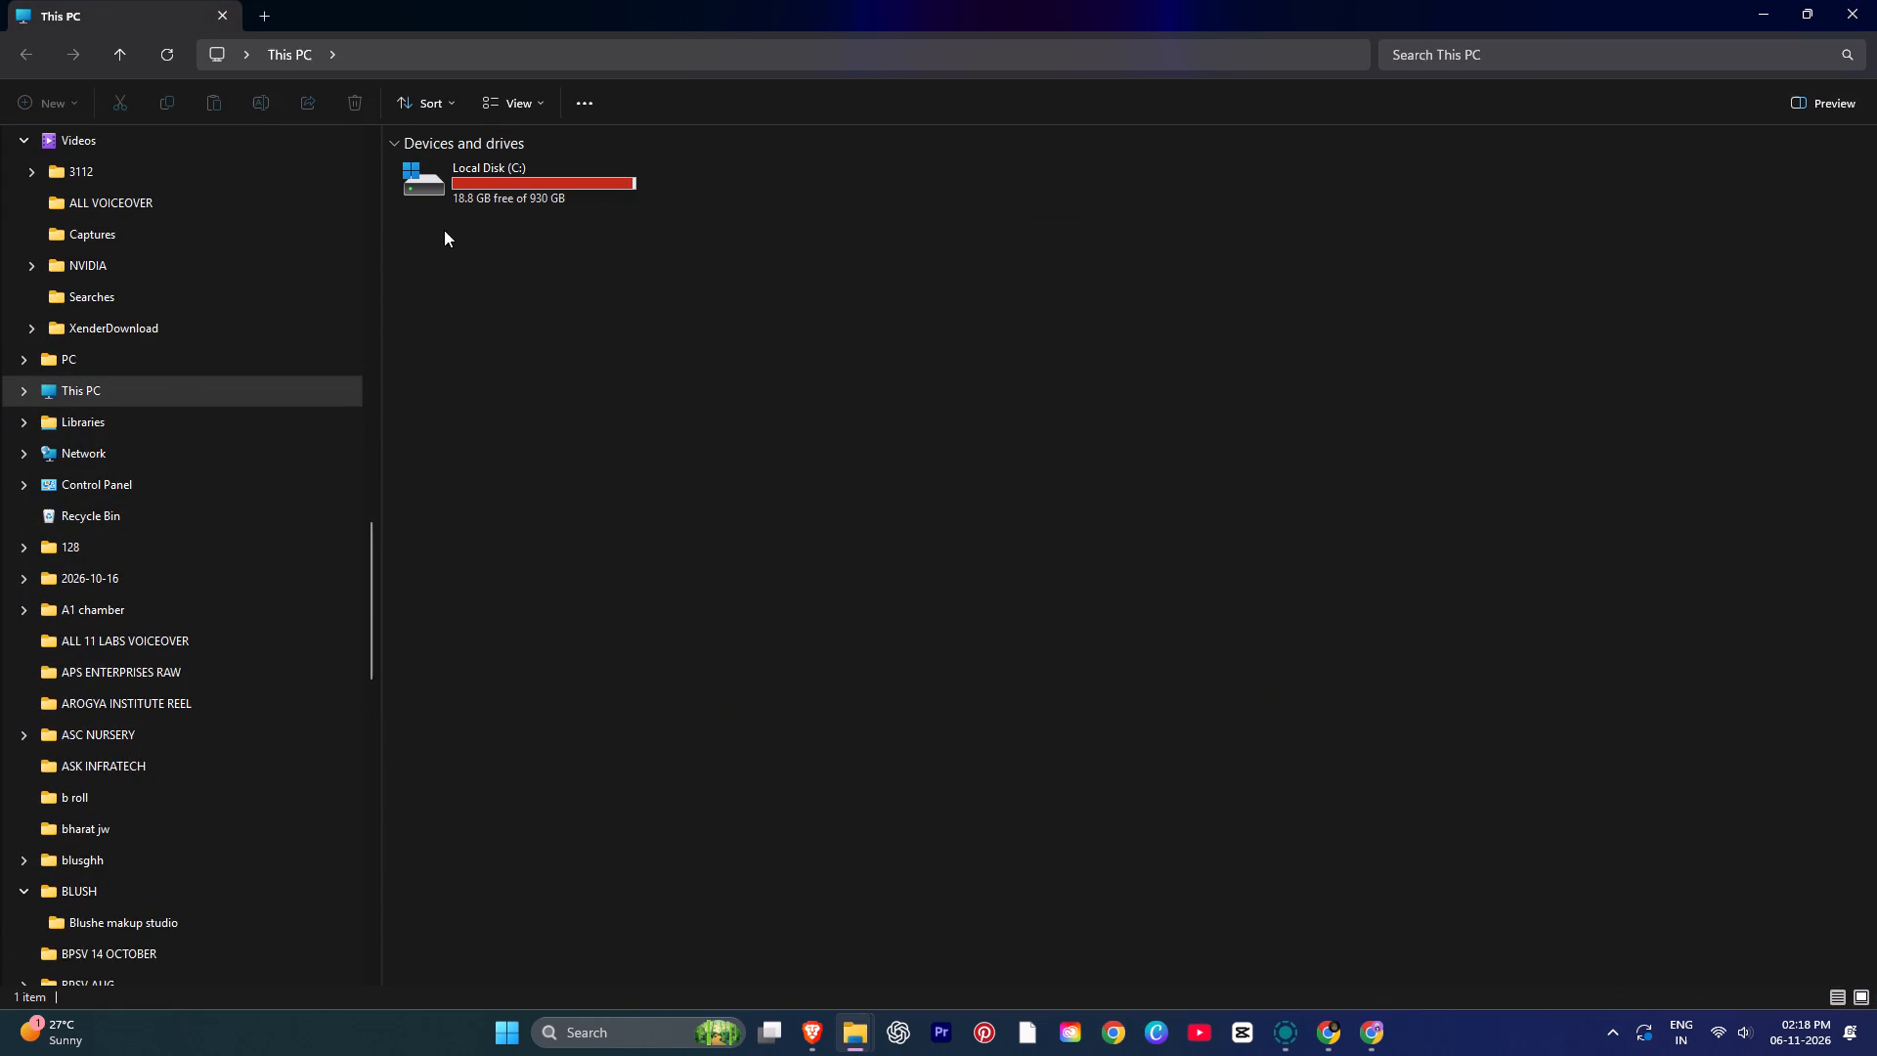
scroll(156, 417, up, 3)
scroll(156, 417, down, 1)
scroll(156, 417, up, 2)
scroll(155, 400, down, 1)
scroll(155, 400, up, 2)
scroll(118, 268, up, 5)
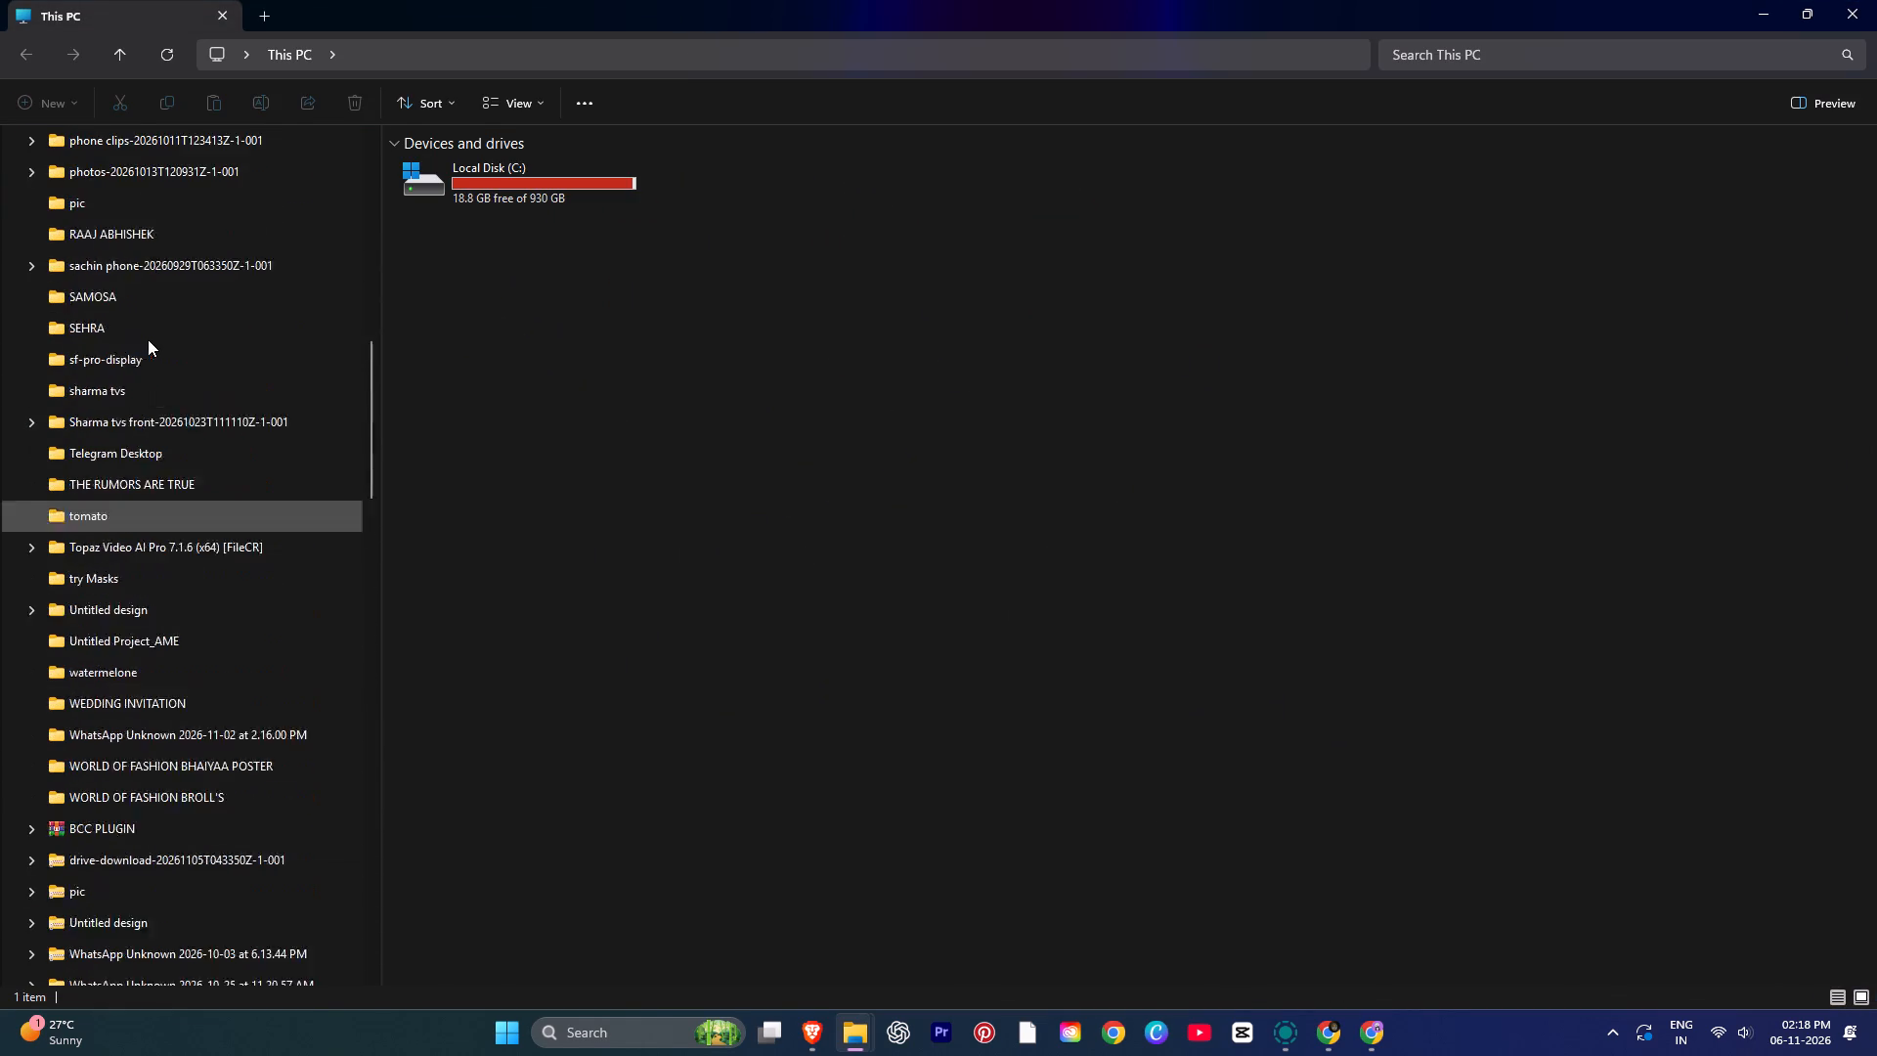
scroll(148, 339, up, 1)
double_click(465, 179)
scroll(456, 564, up, 2)
scroll(456, 564, down, 1)
scroll(456, 564, up, 1)
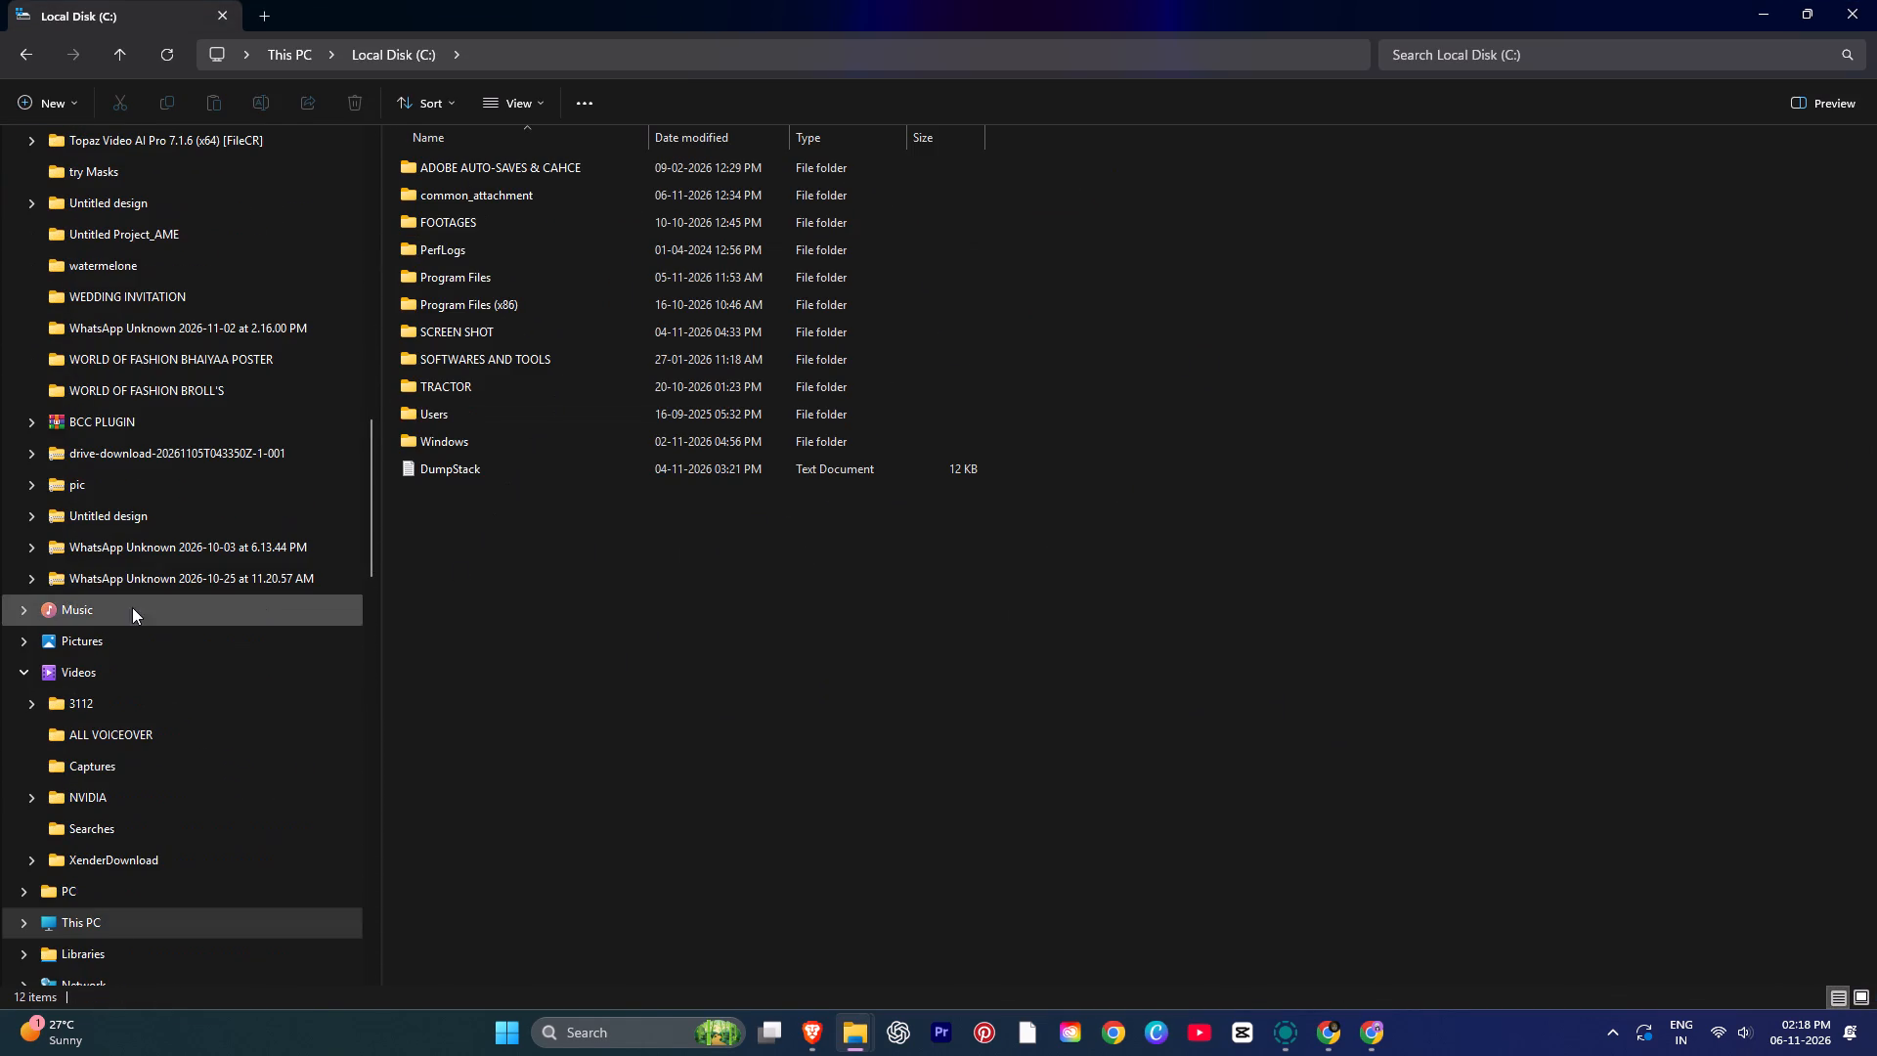
scroll(132, 607, up, 8)
scroll(132, 436, down, 2)
scroll(132, 435, up, 6)
scroll(132, 429, down, 2)
scroll(132, 429, up, 8)
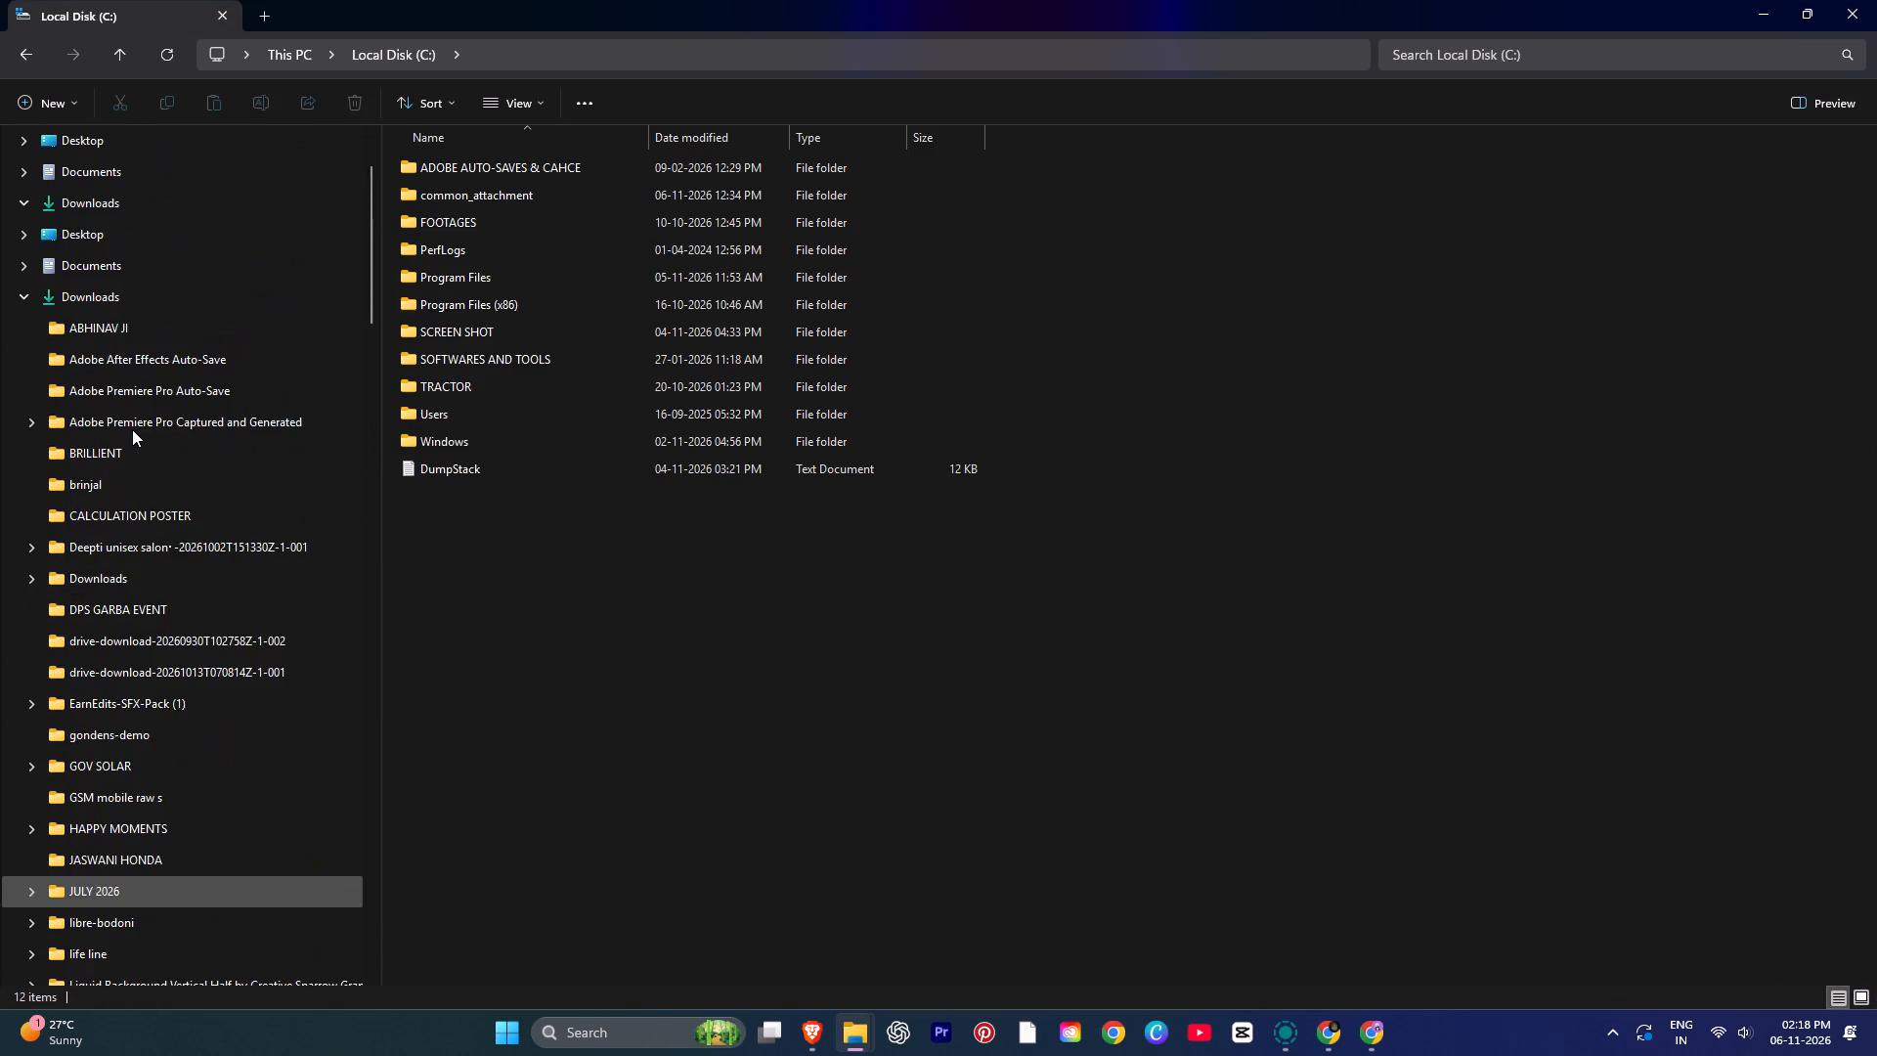
scroll(132, 429, up, 2)
click(149, 335)
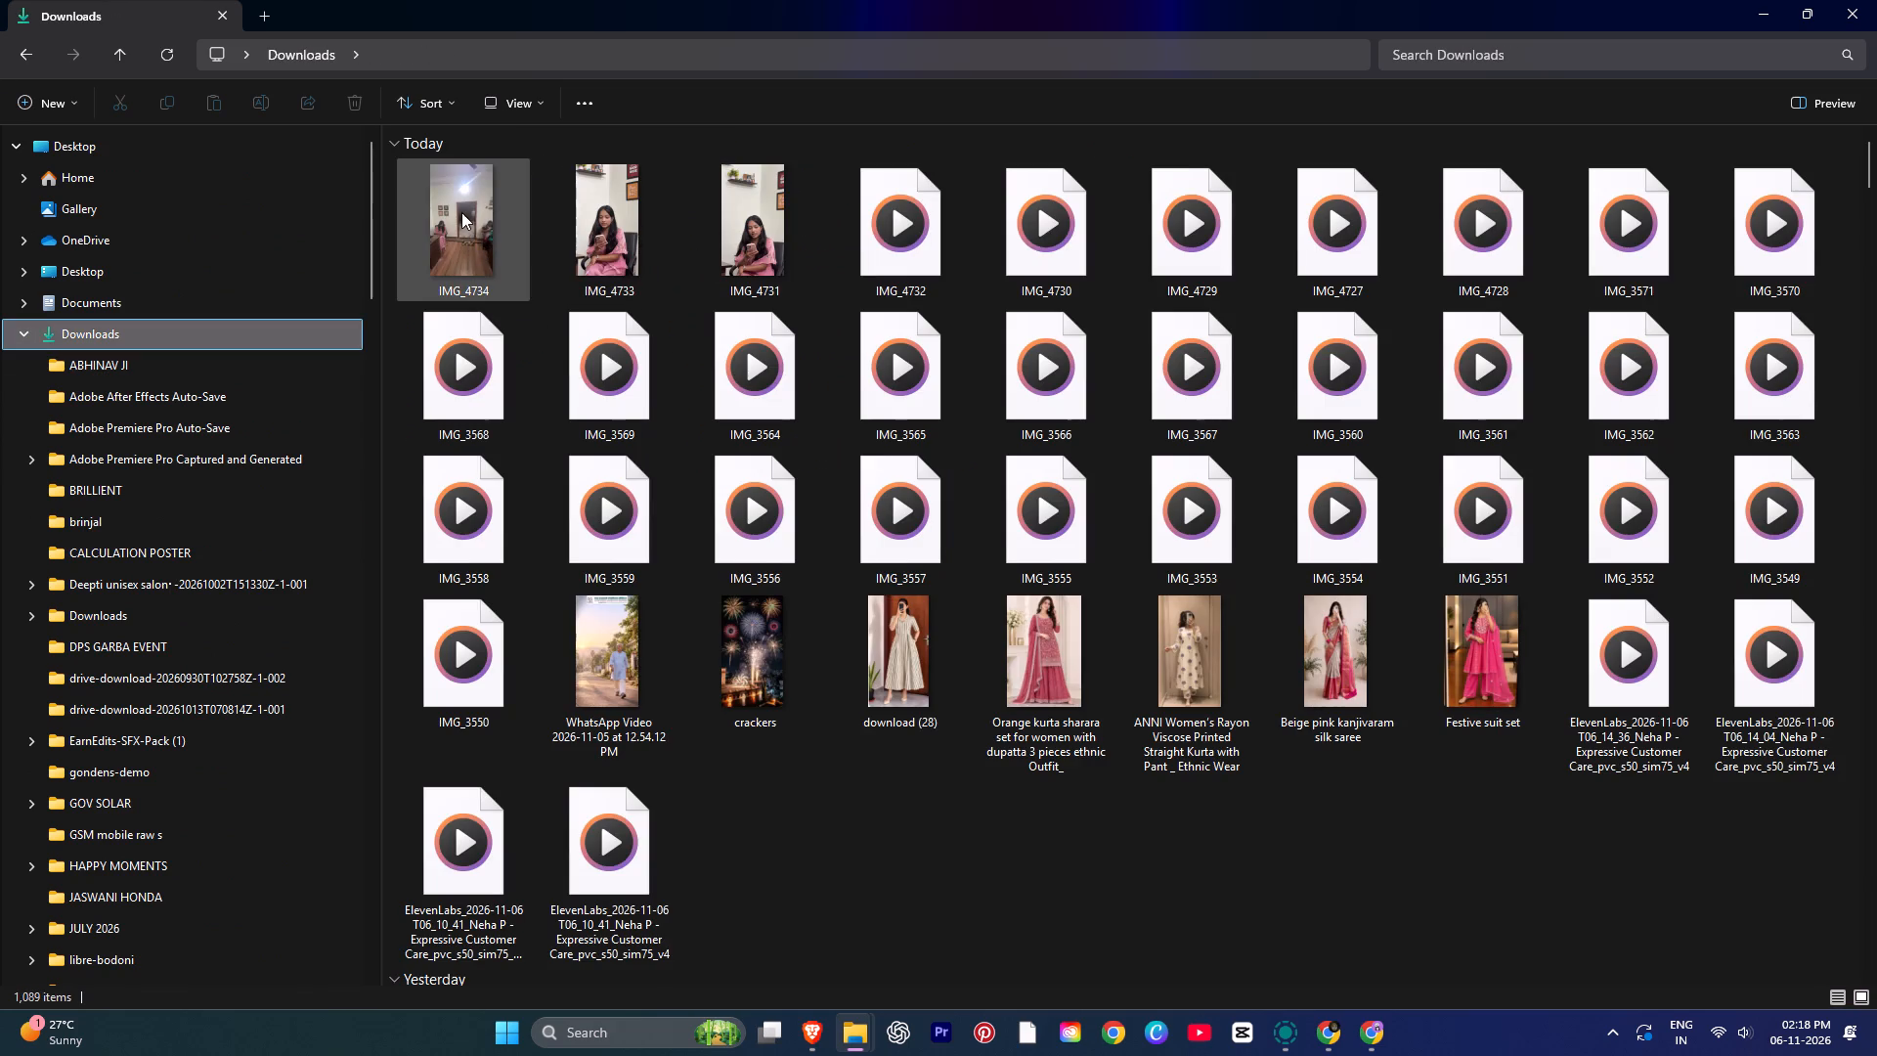
Cut today's video clips from IMG_4734 through IMG_3550 in the Downloads folder.
click(460, 212)
shift+click(459, 594)
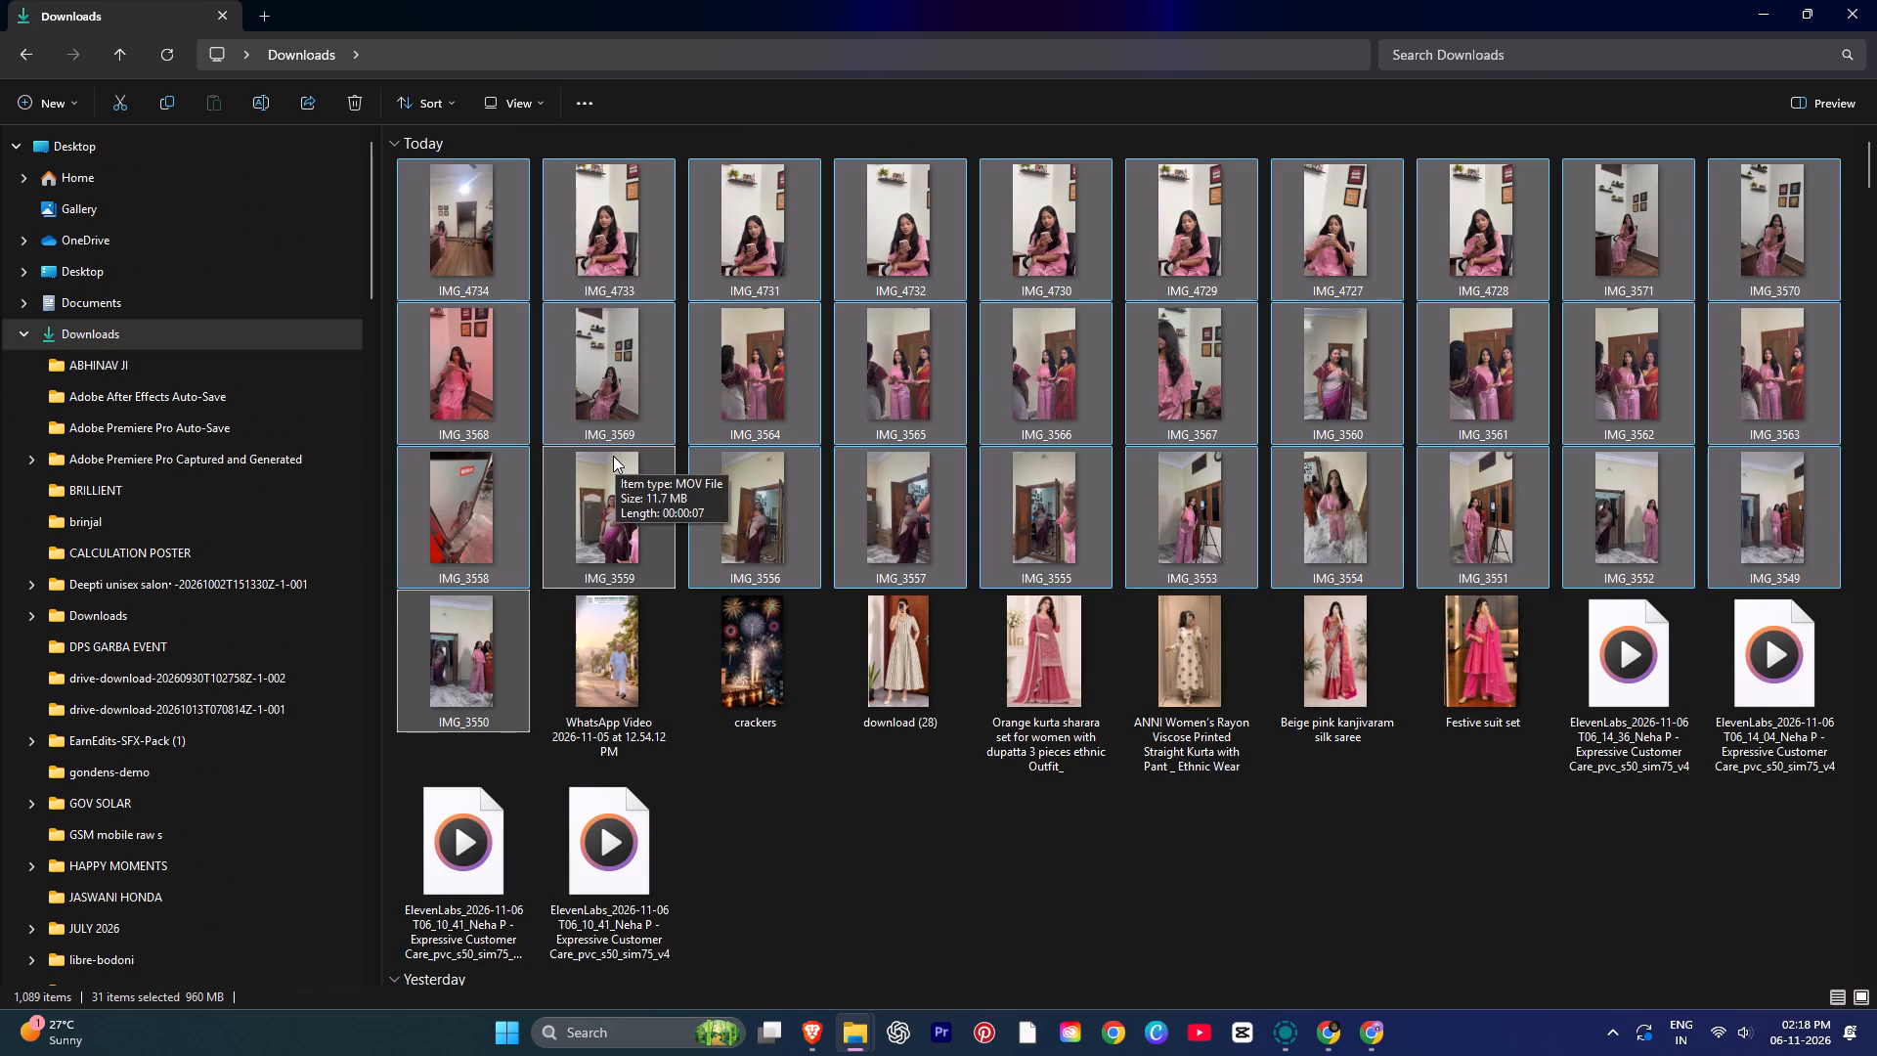
key(ctrl+x)
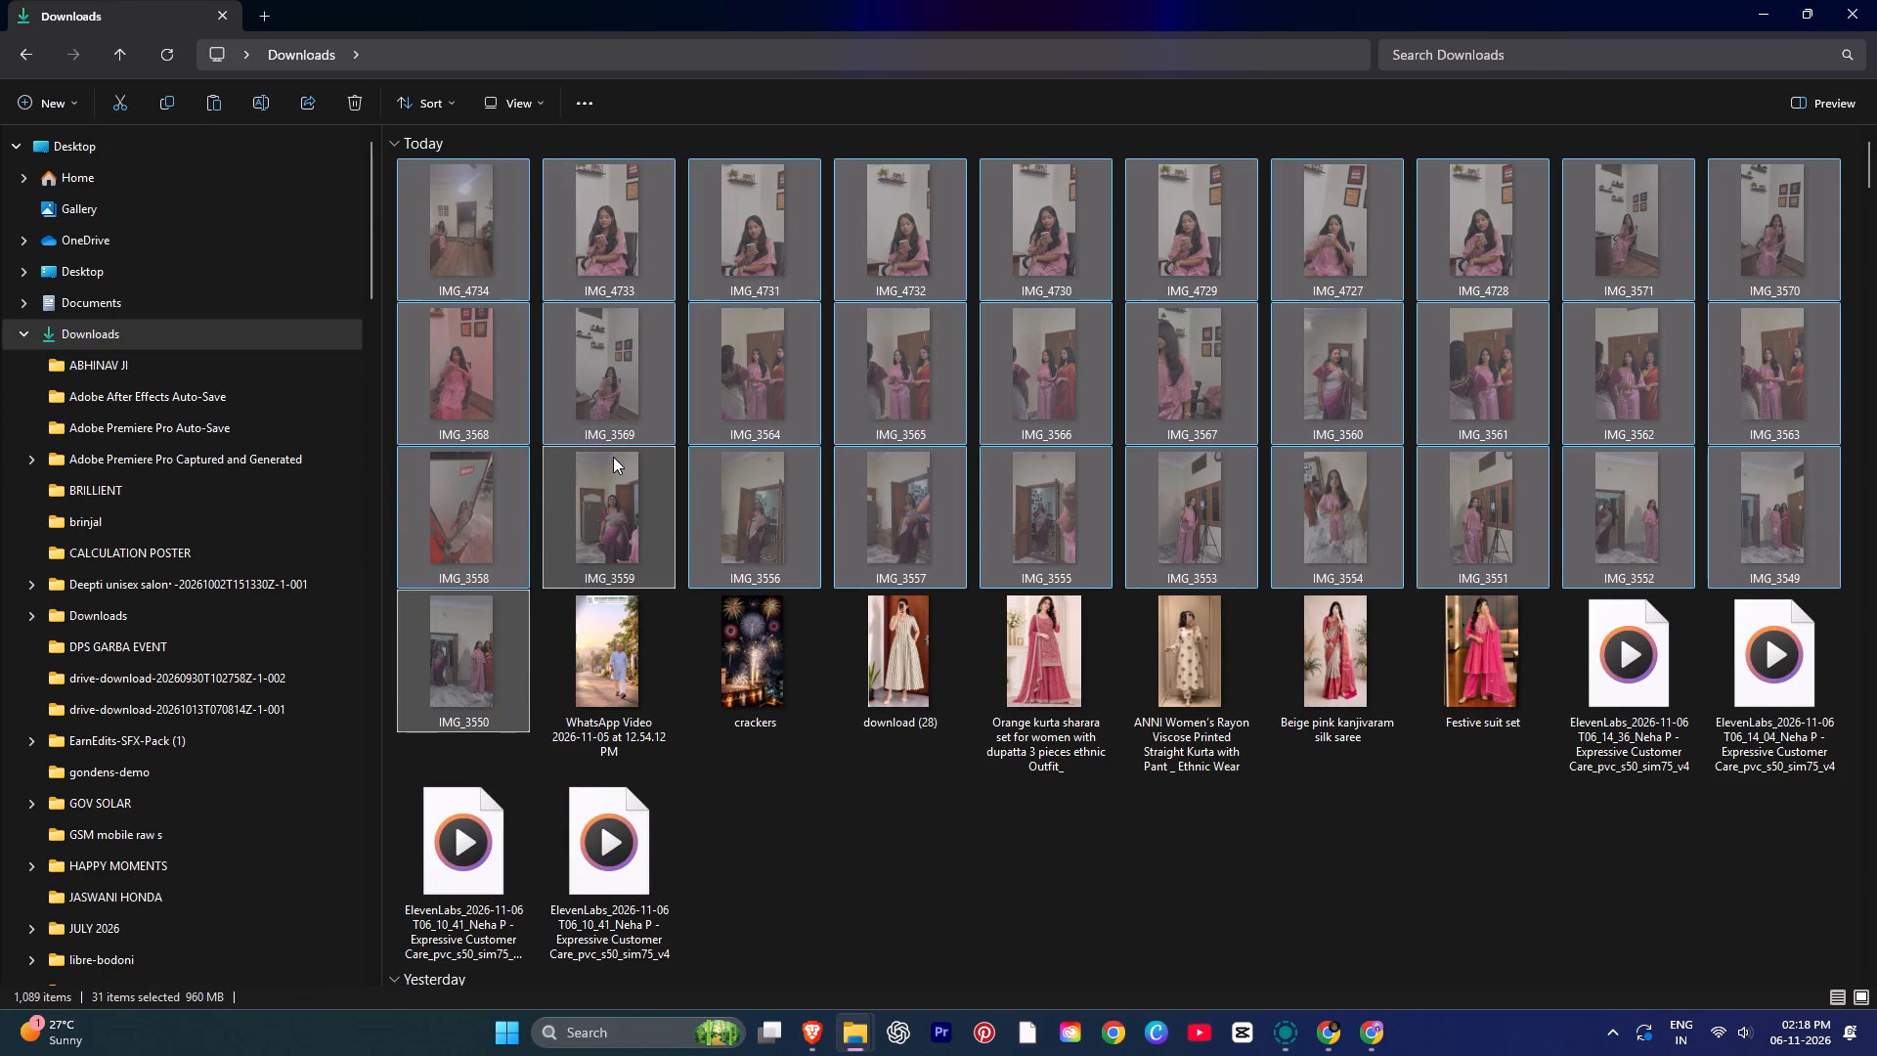
Create a new folder on the desktop named BPCL shashy phn.
key(super+d)
right_click(856, 560)
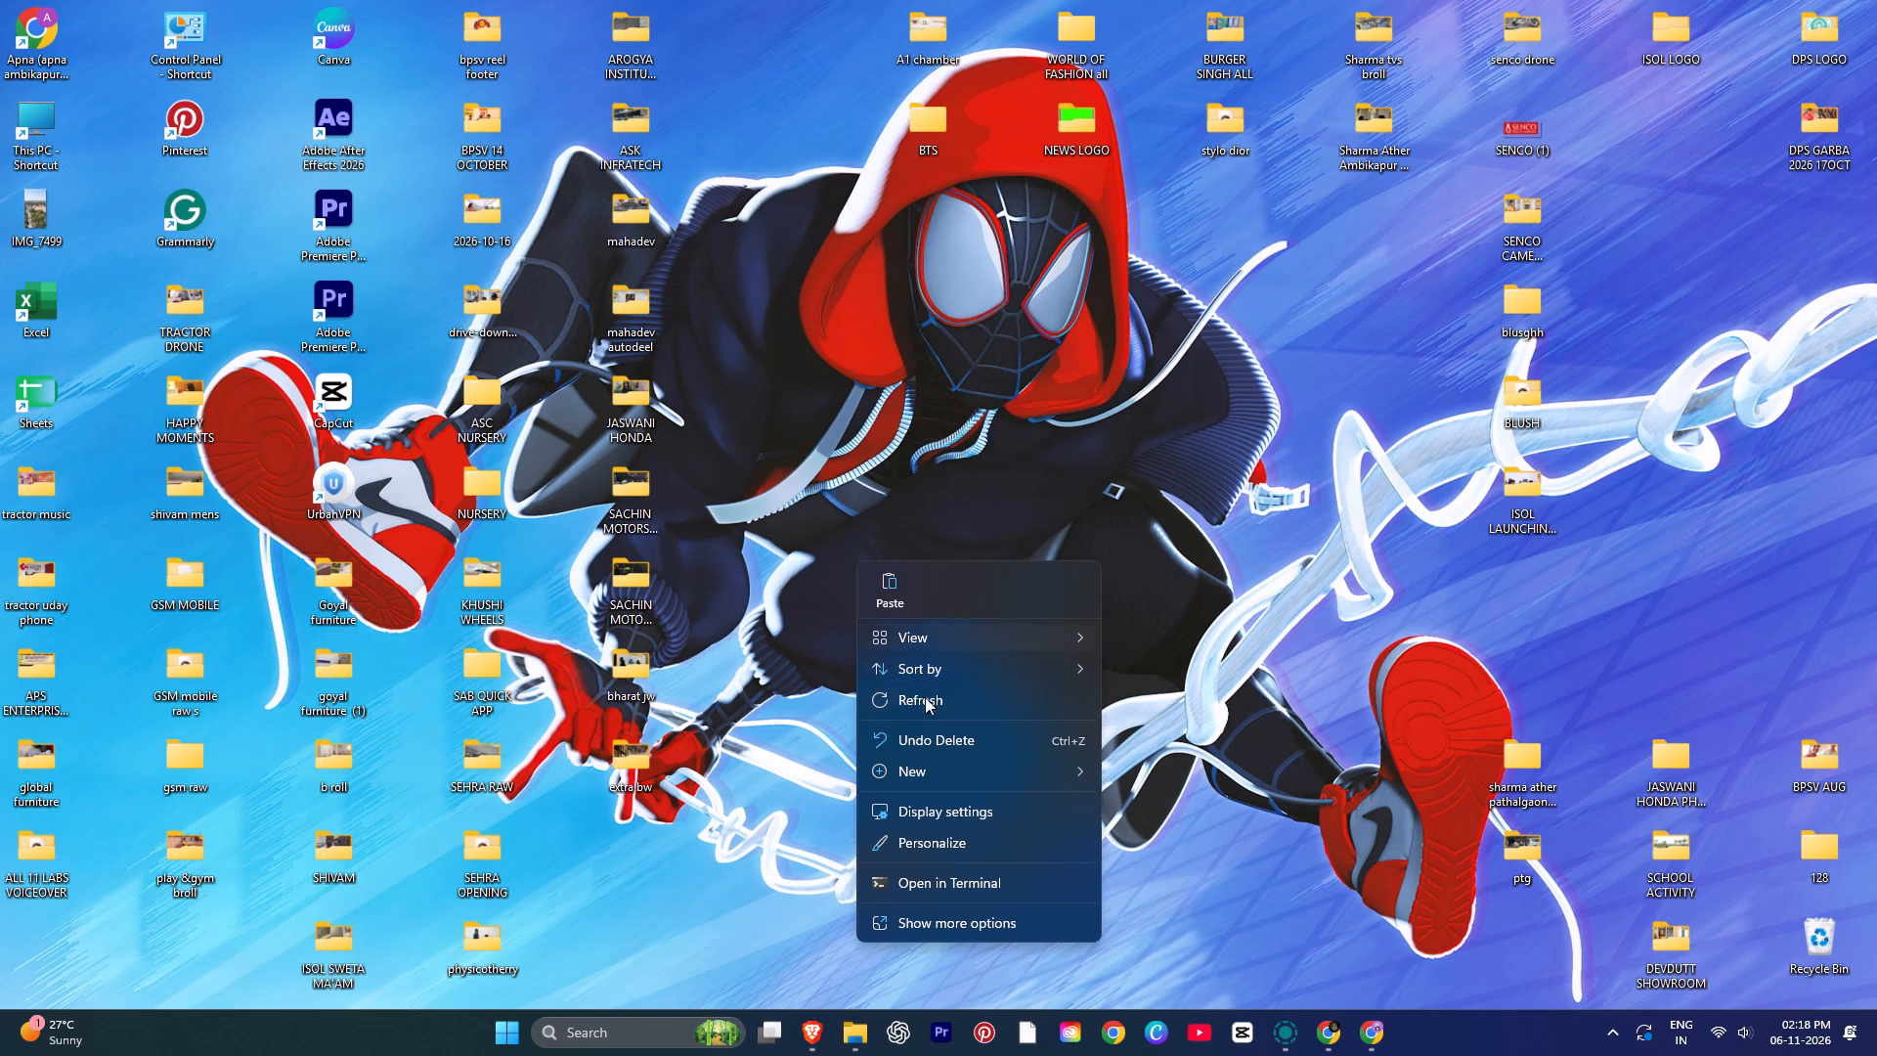
click(919, 706)
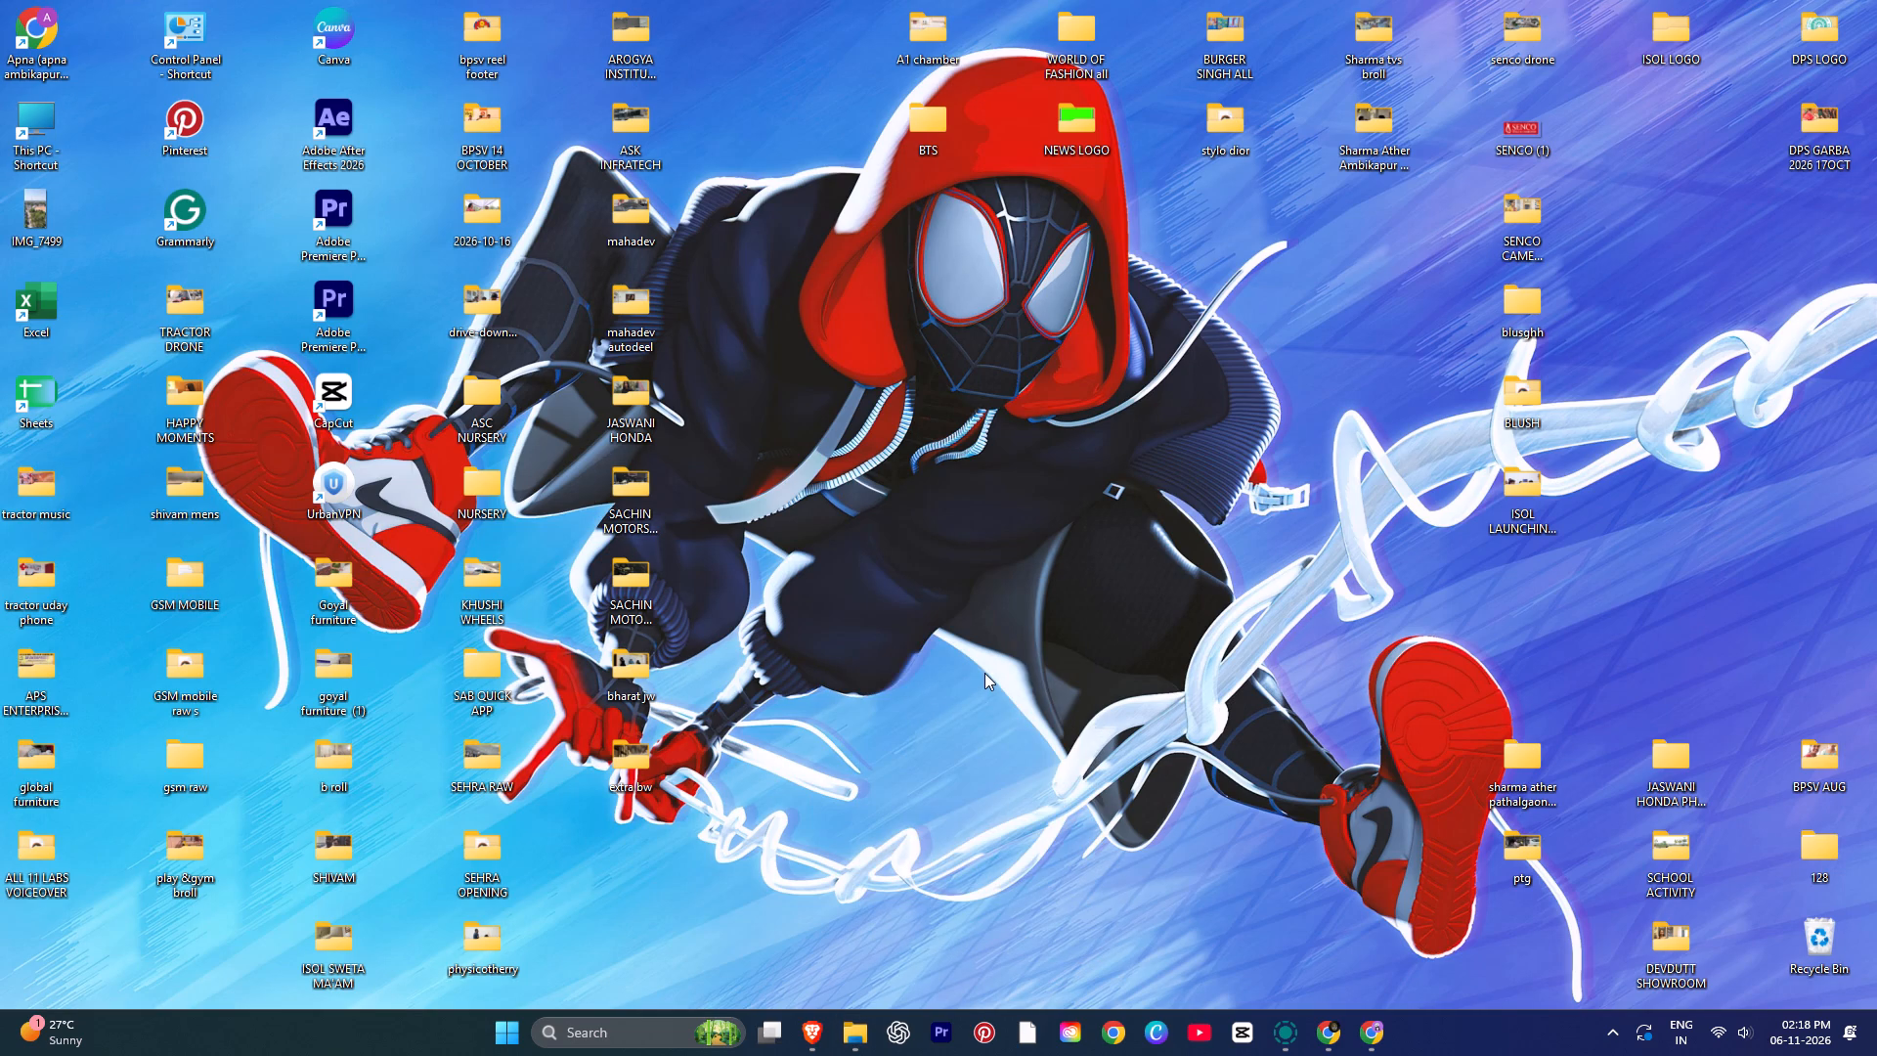
right_click(933, 646)
click(992, 481)
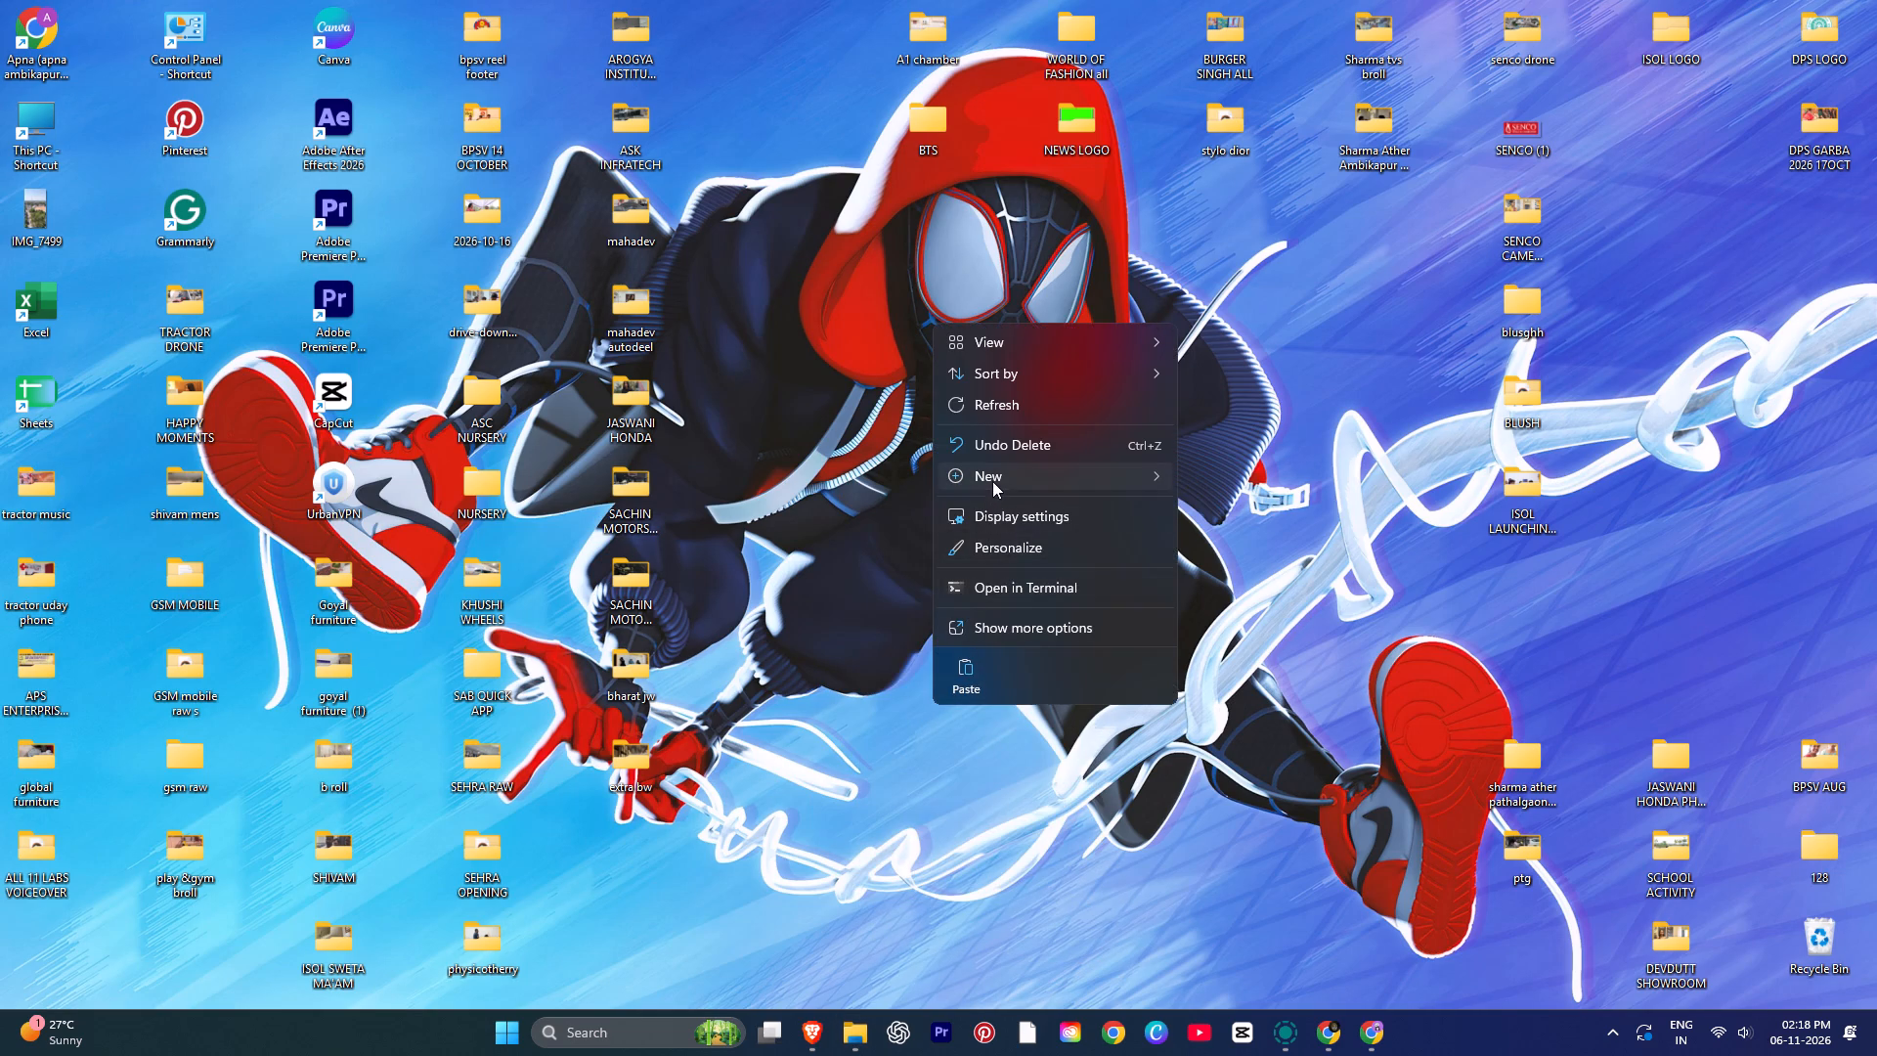
click(1206, 482)
key(BackSpace)
key(BackSpace)
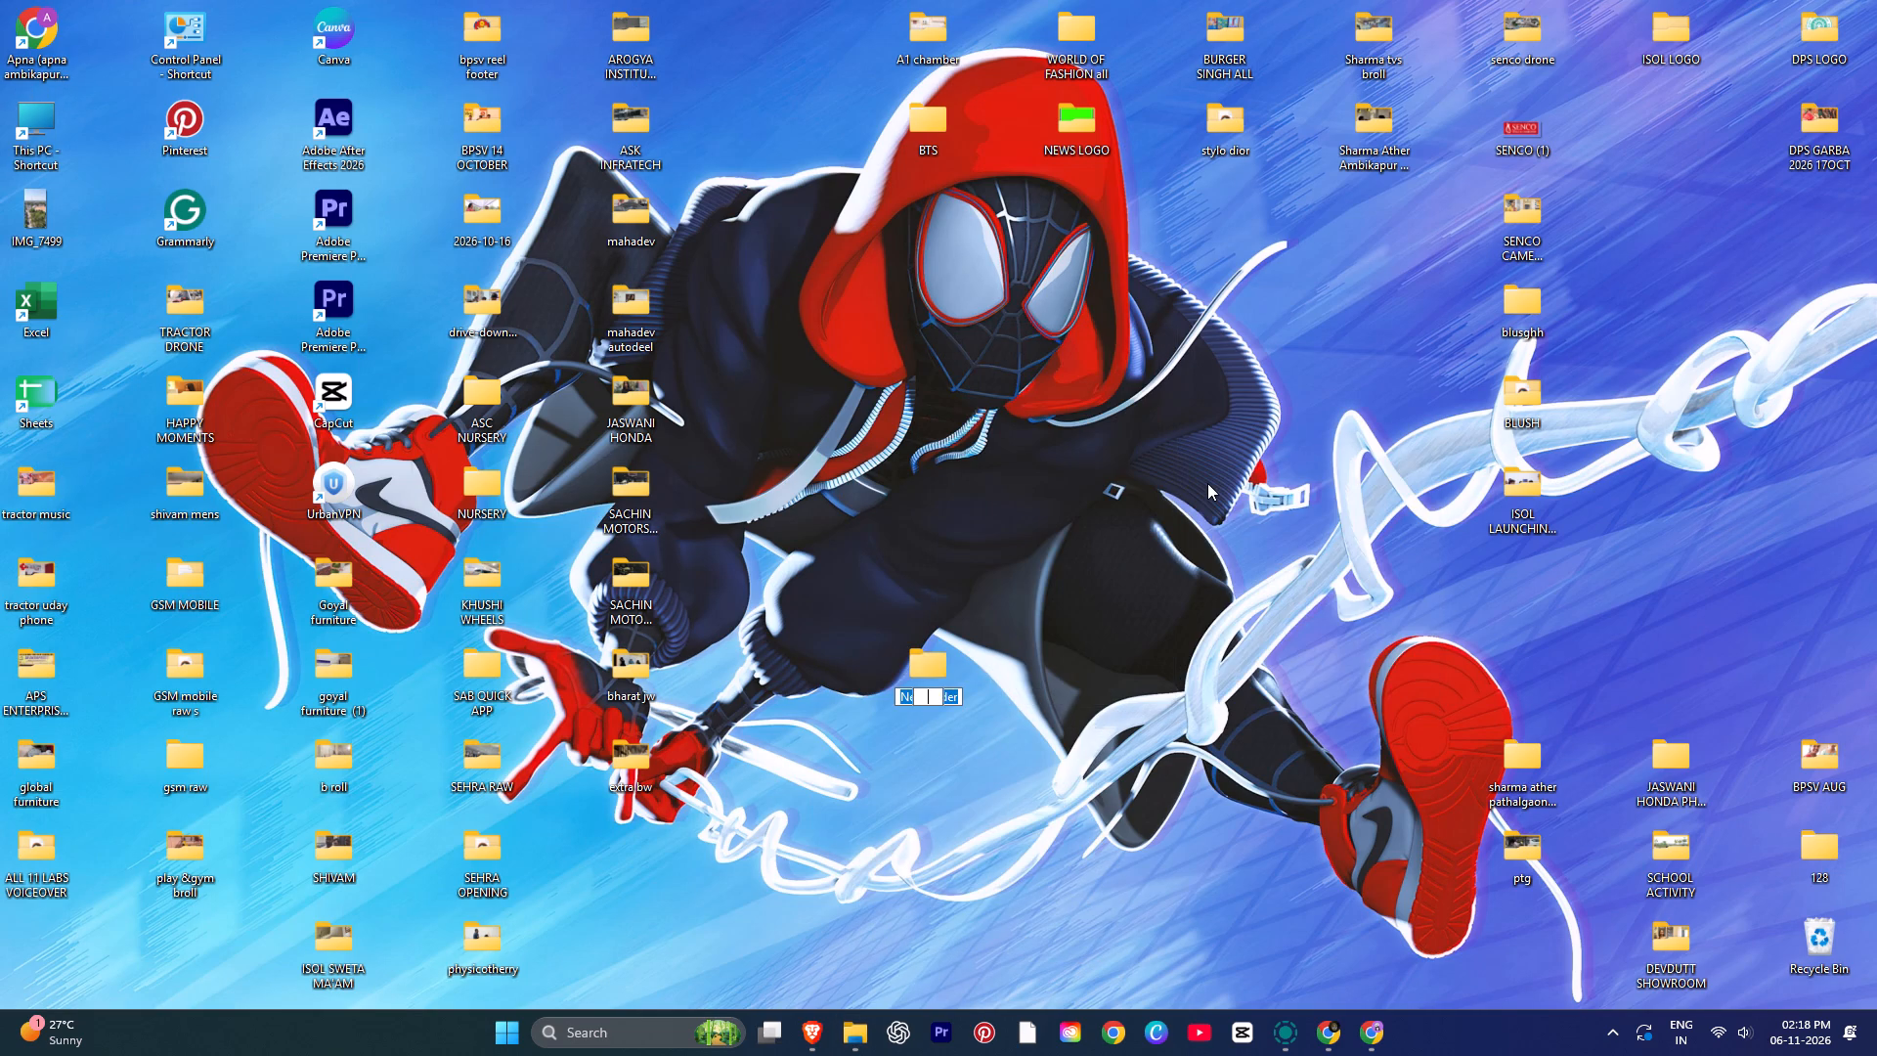
key(BackSpace)
text(CL)
key(space)
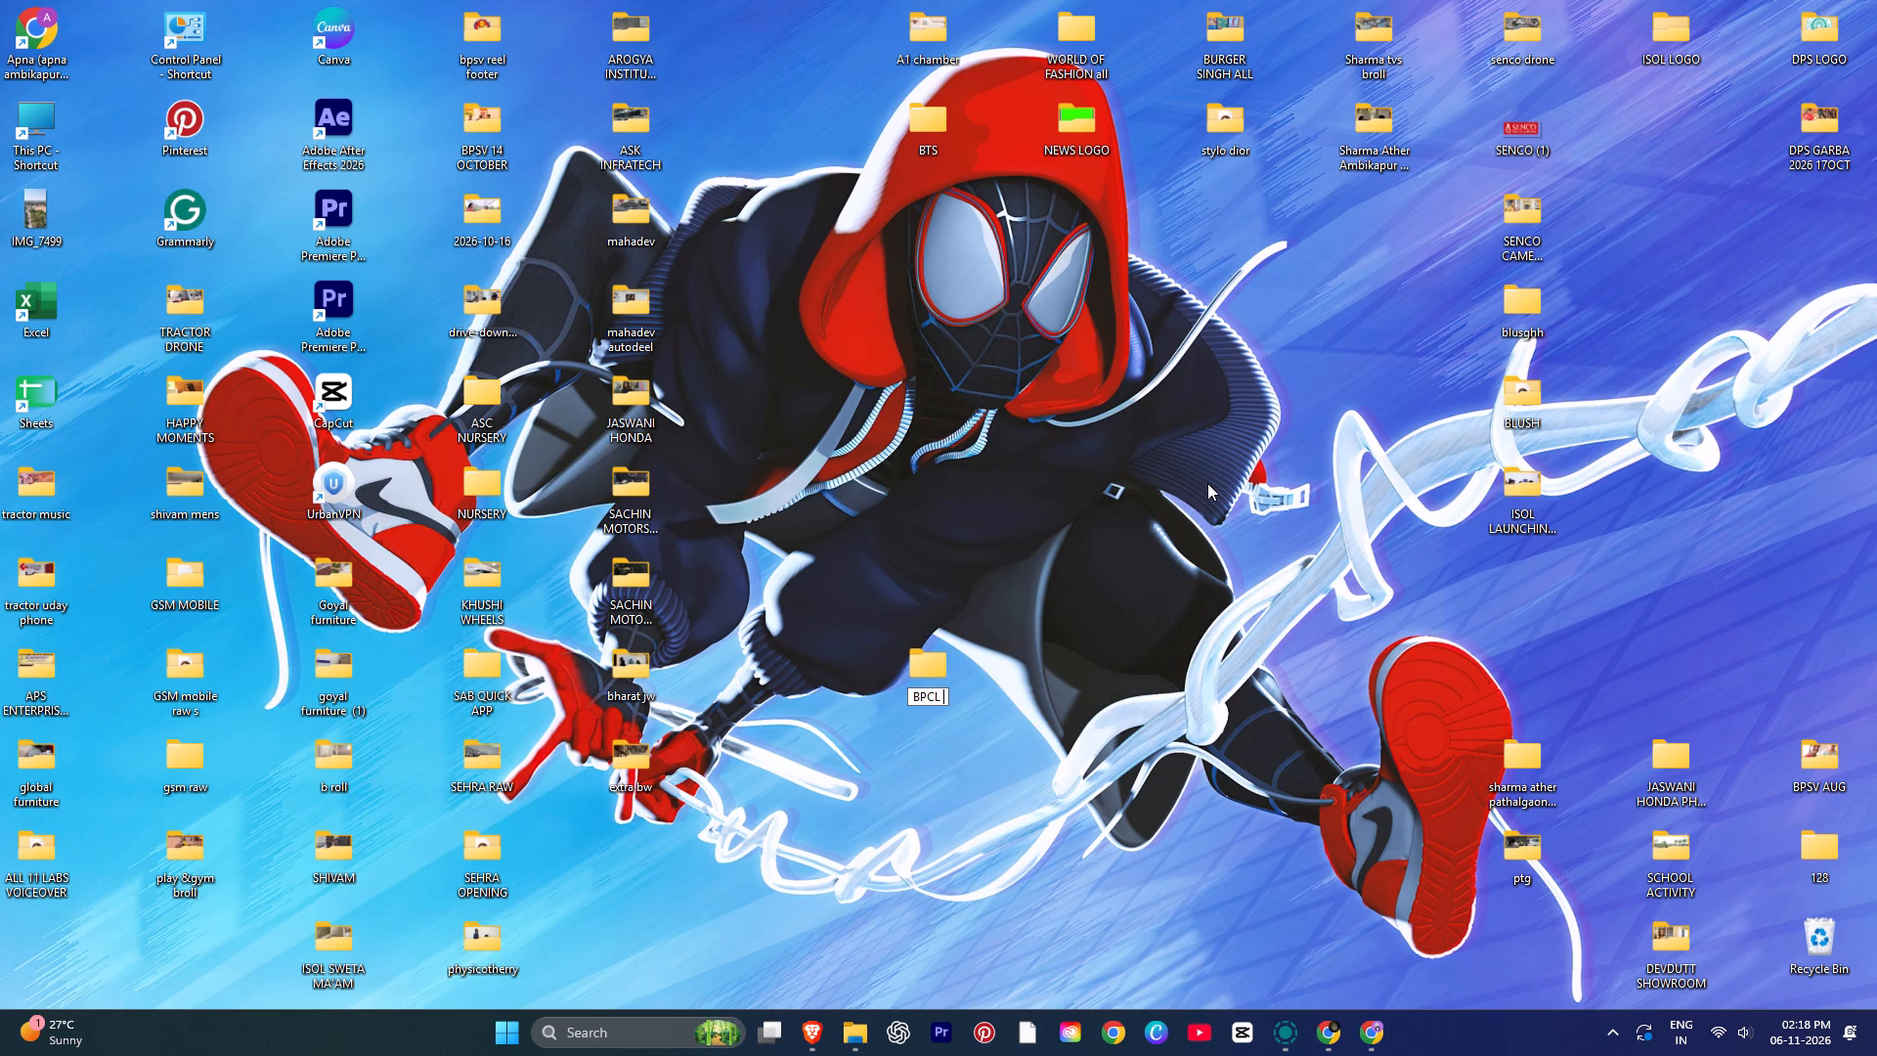
text(sha)
text(sh)
text(y)
key(space)
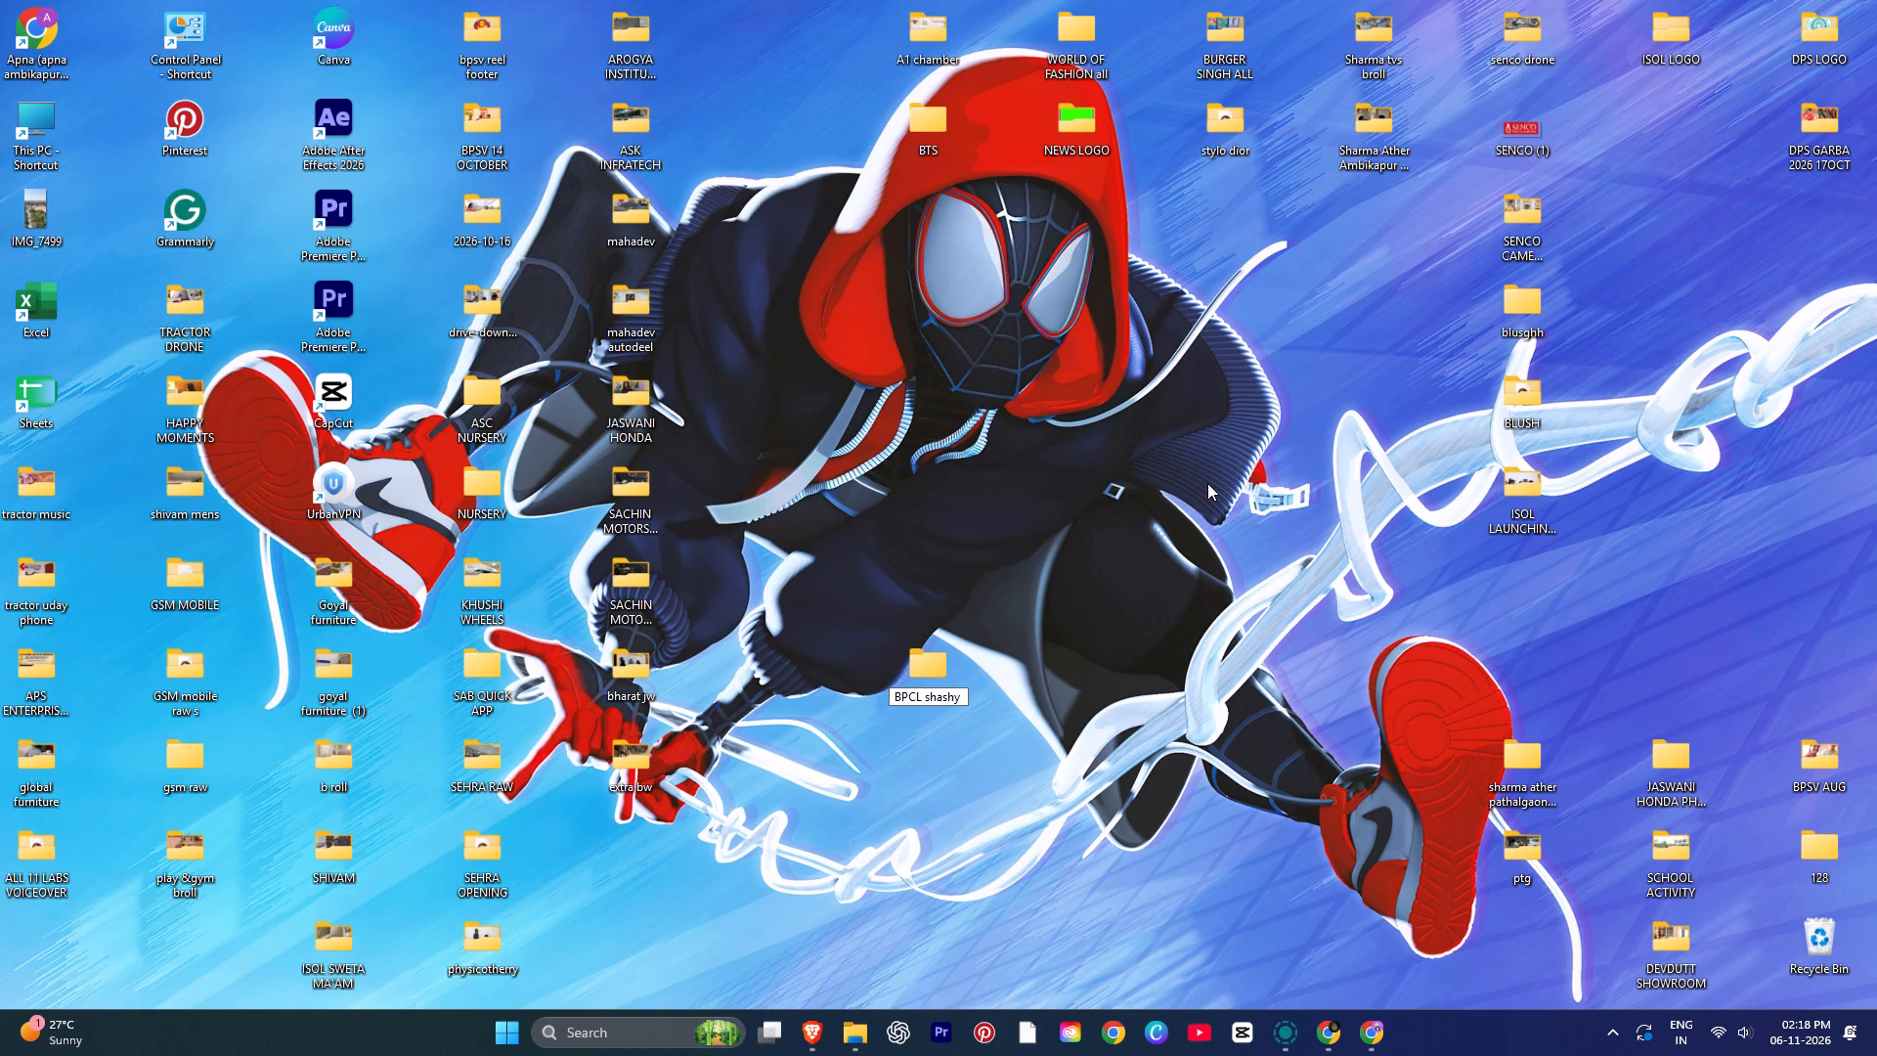
text(phn)
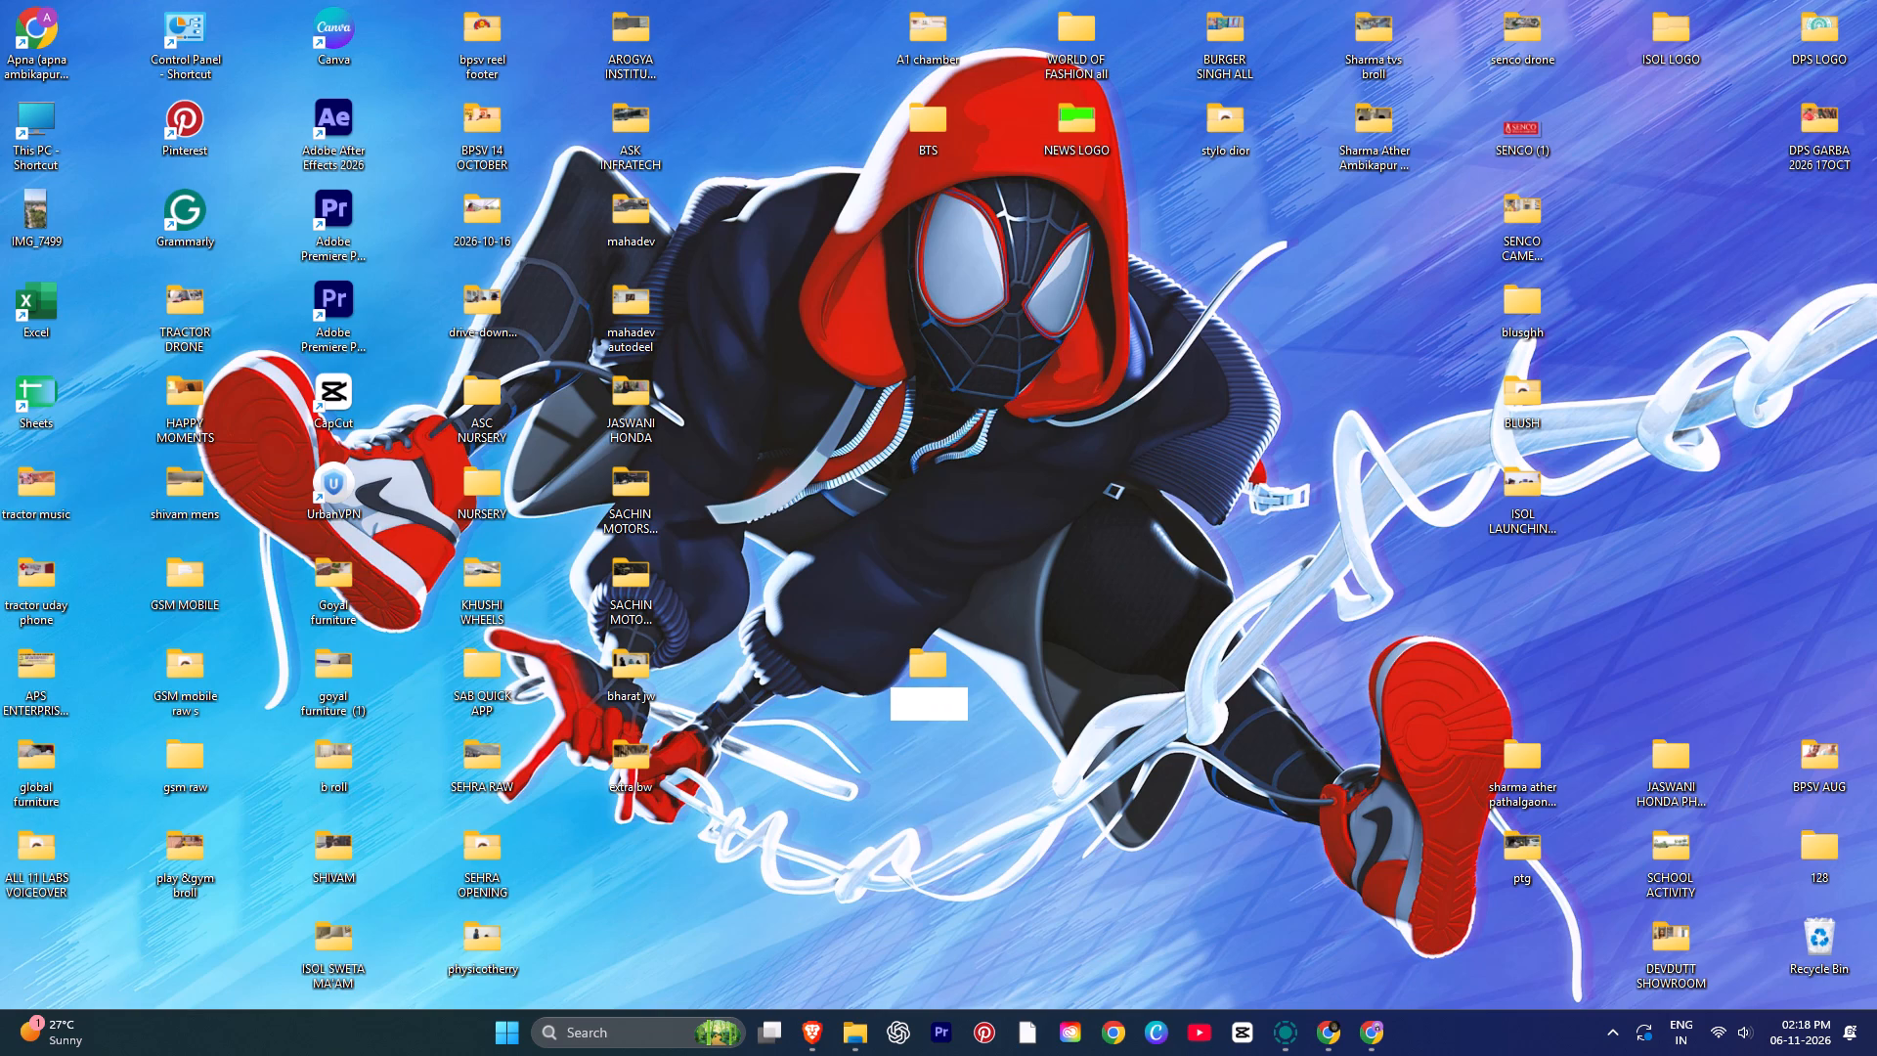
key(Return)
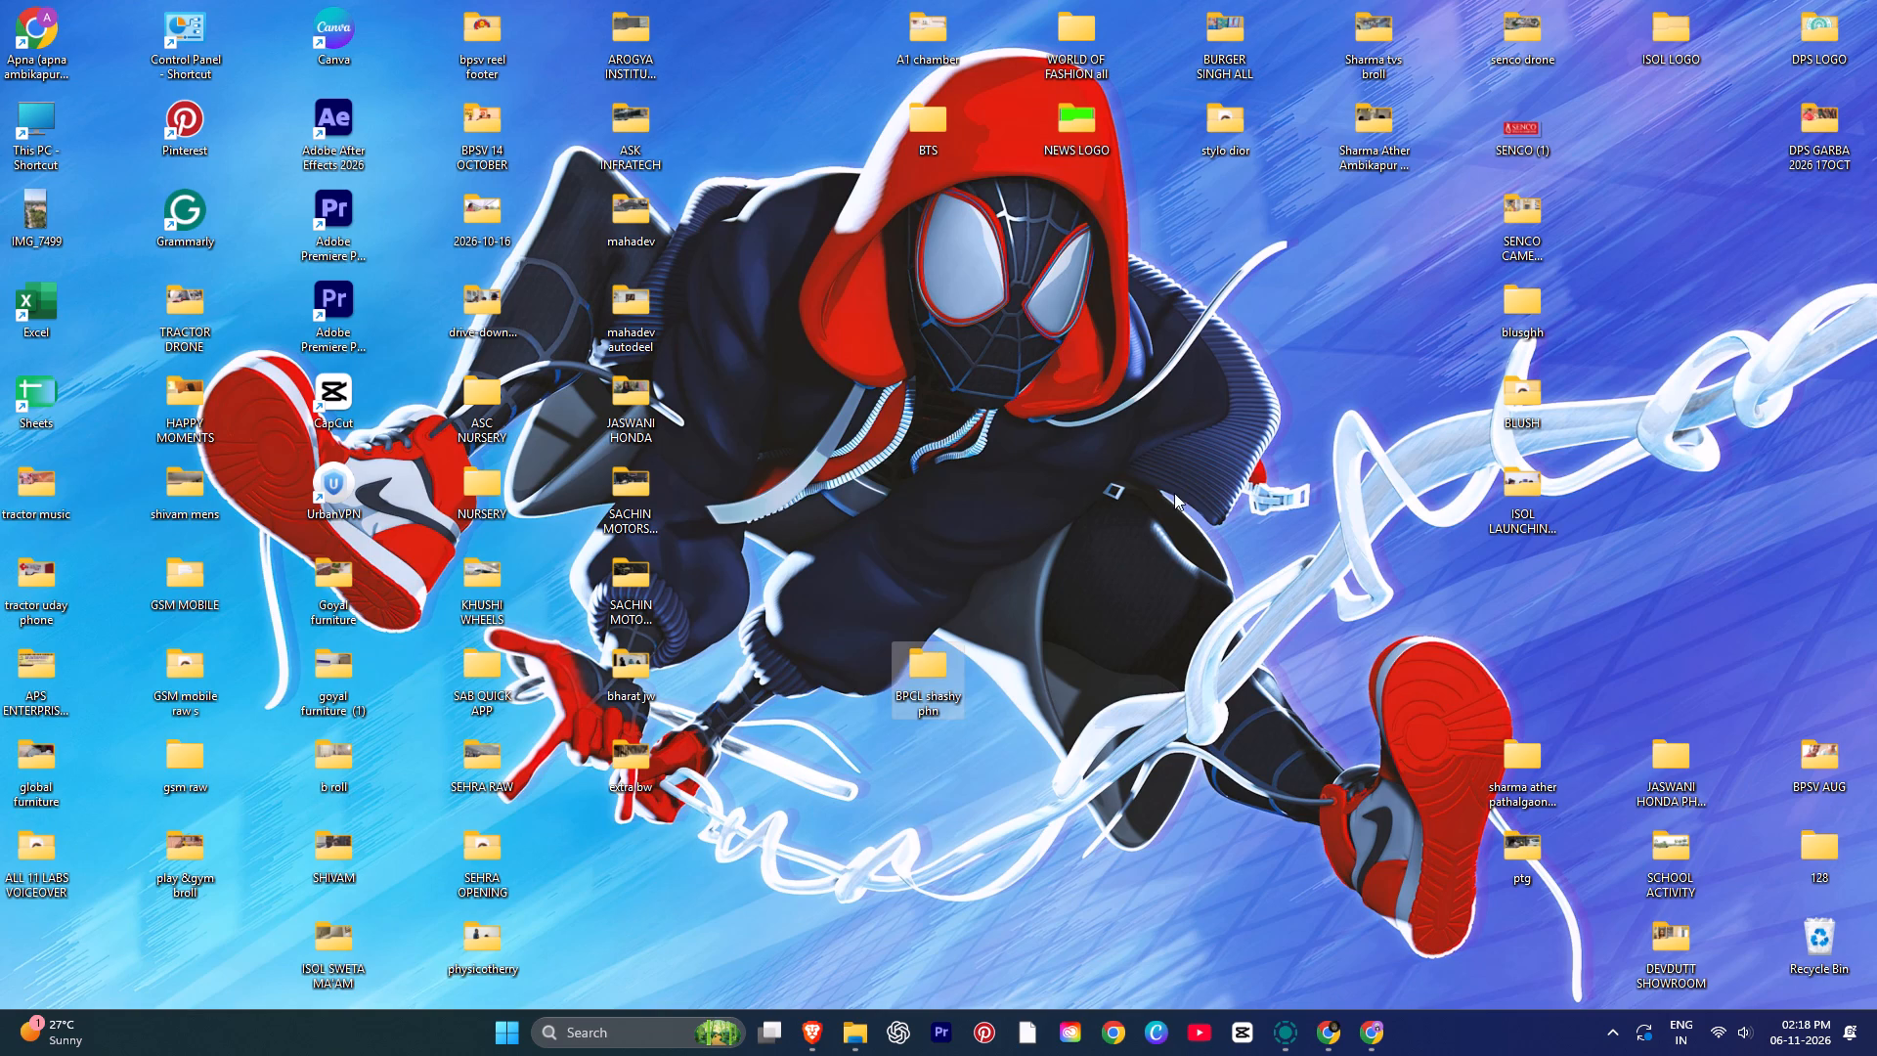
Paste the cut clips into the BPCL shashy phn folder and close its window.
double_click(943, 662)
click(631, 500)
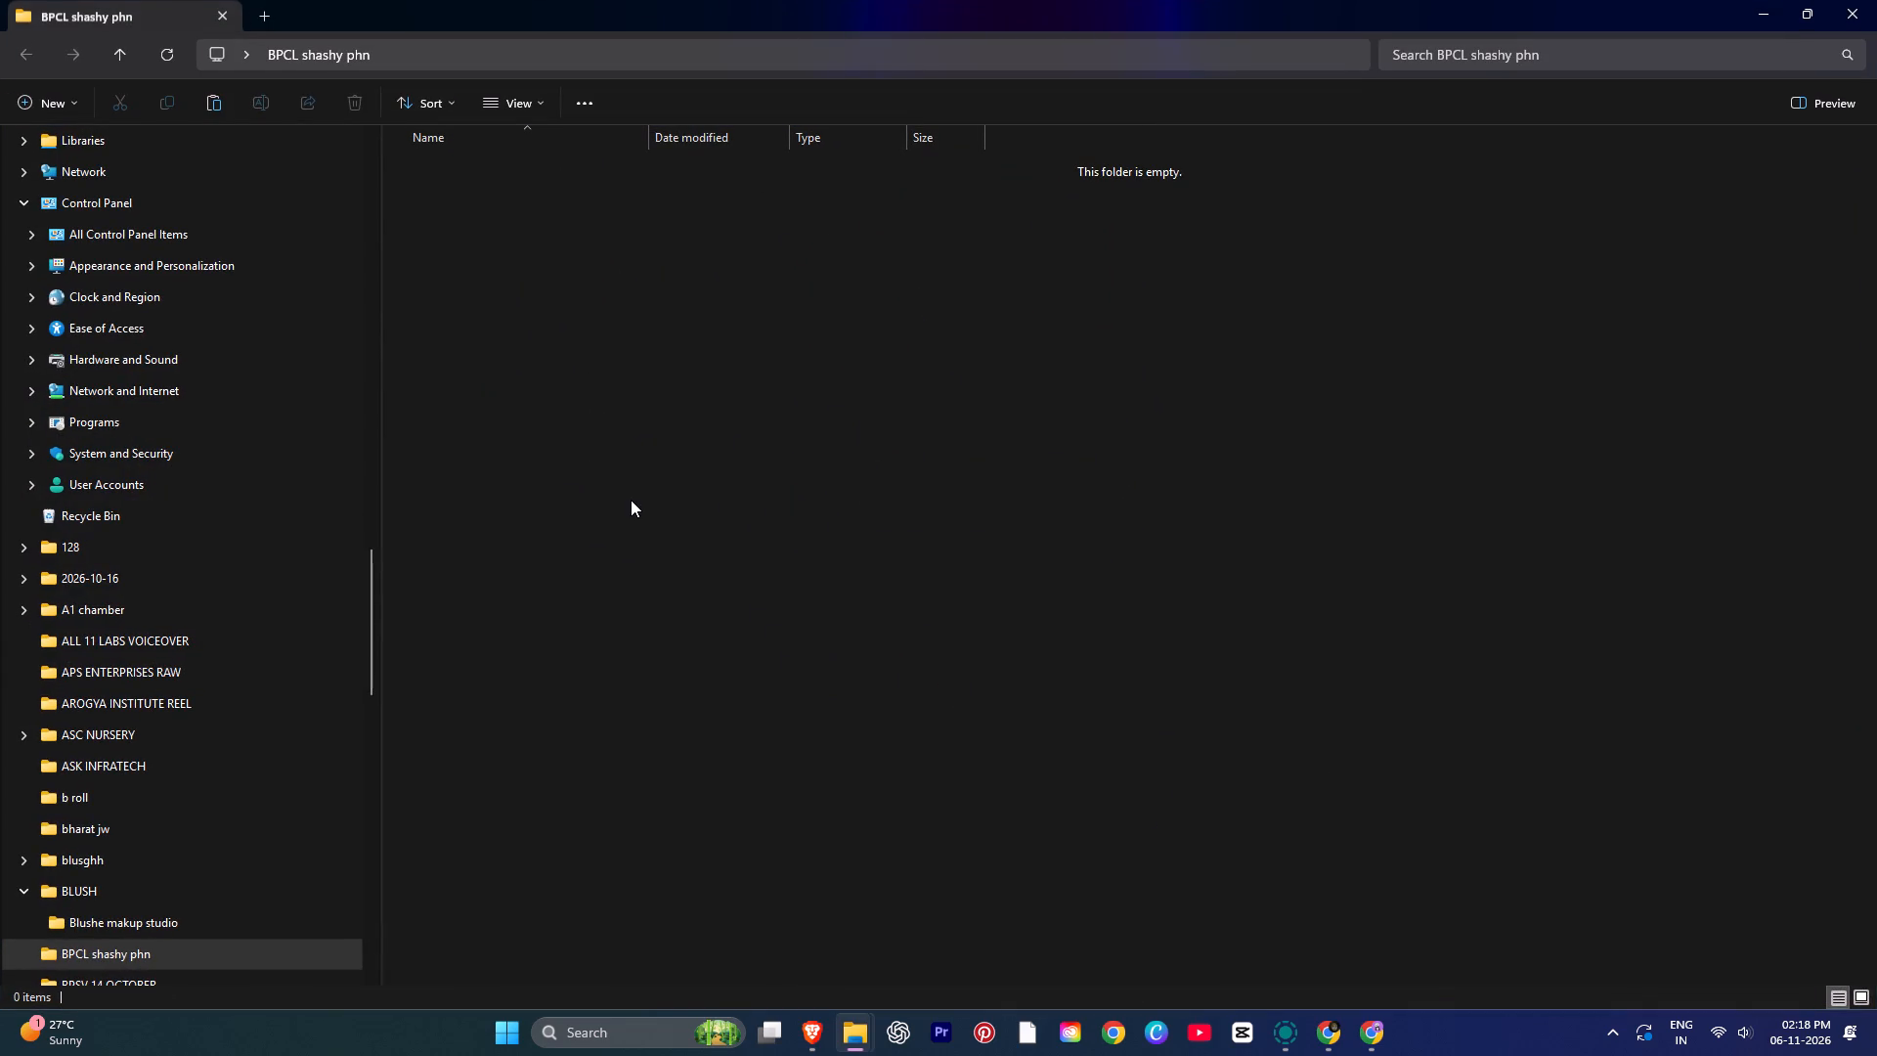
key(ctrl+v)
click(1172, 492)
click(1567, 410)
click(1856, 0)
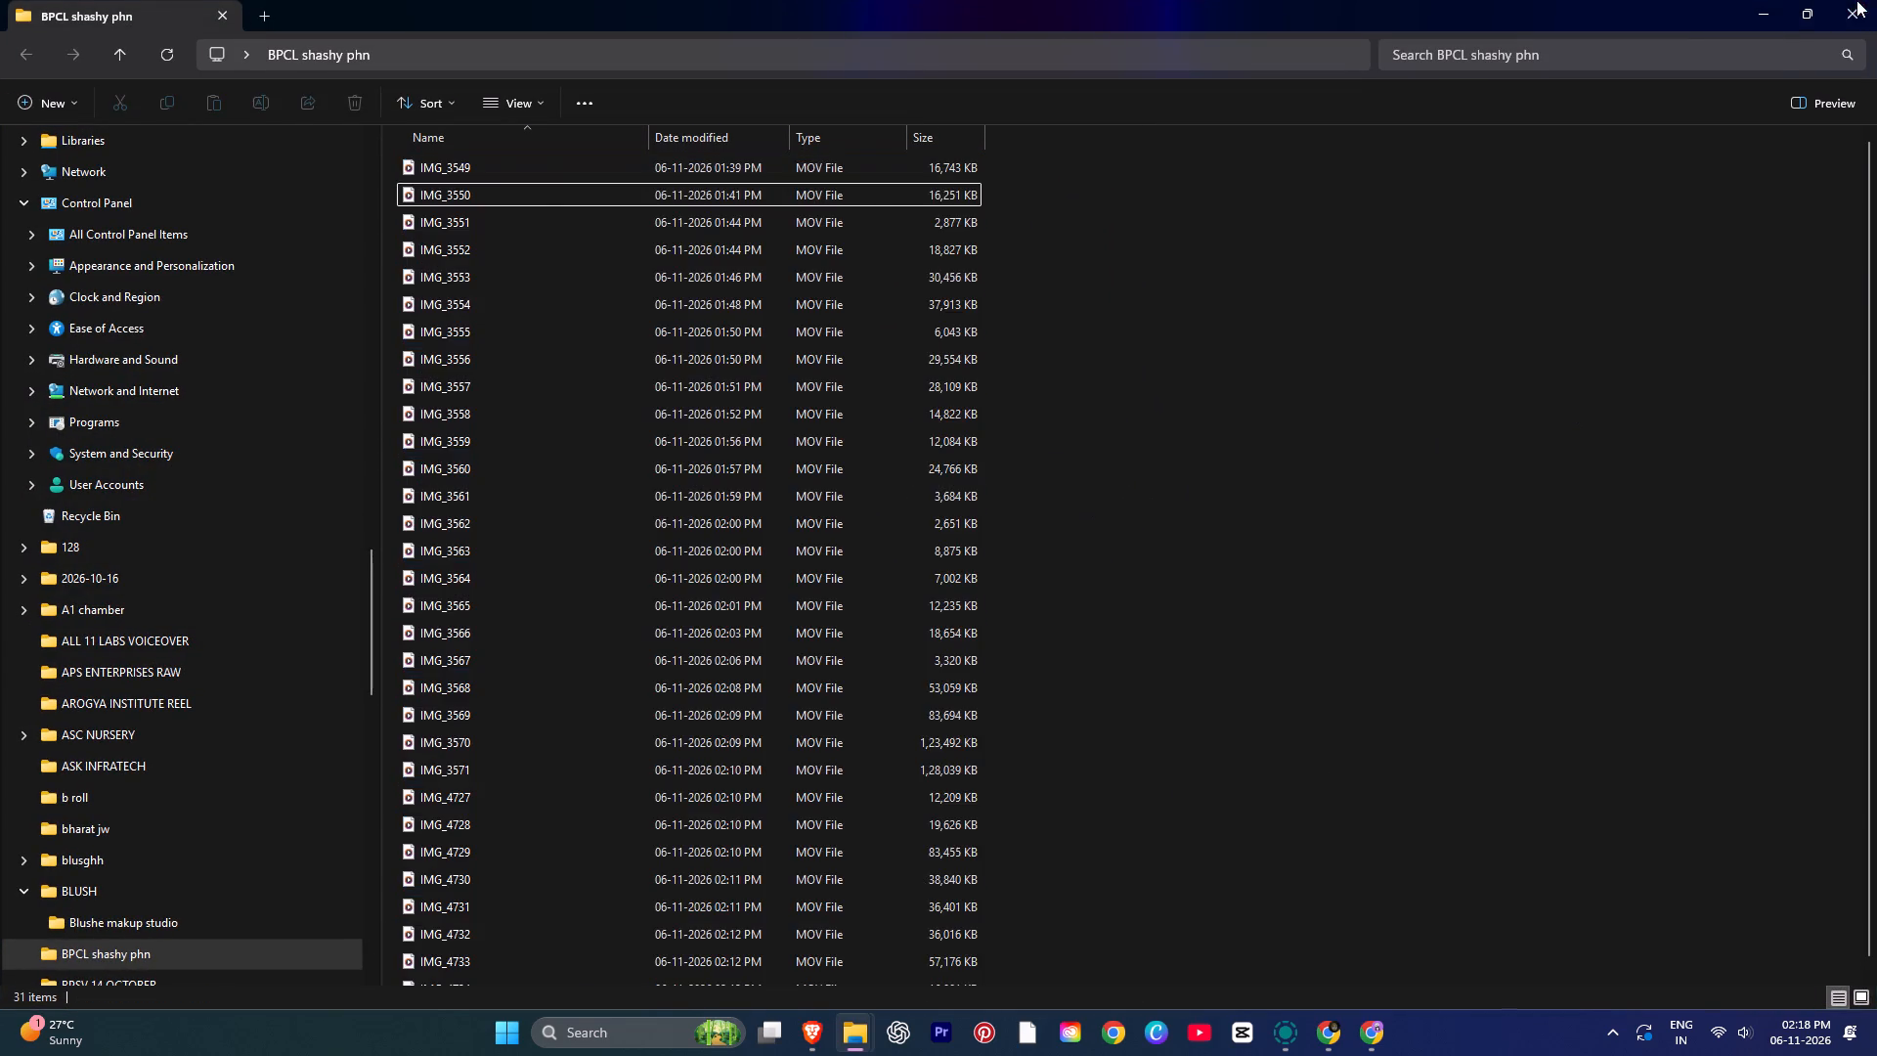
Move the BPCL shashy phn folder to the free desktop spot beside SEHRA OPENING and refresh the desktop.
drag(1053, 563, 958, 727)
click(953, 719)
drag(1011, 541, 941, 689)
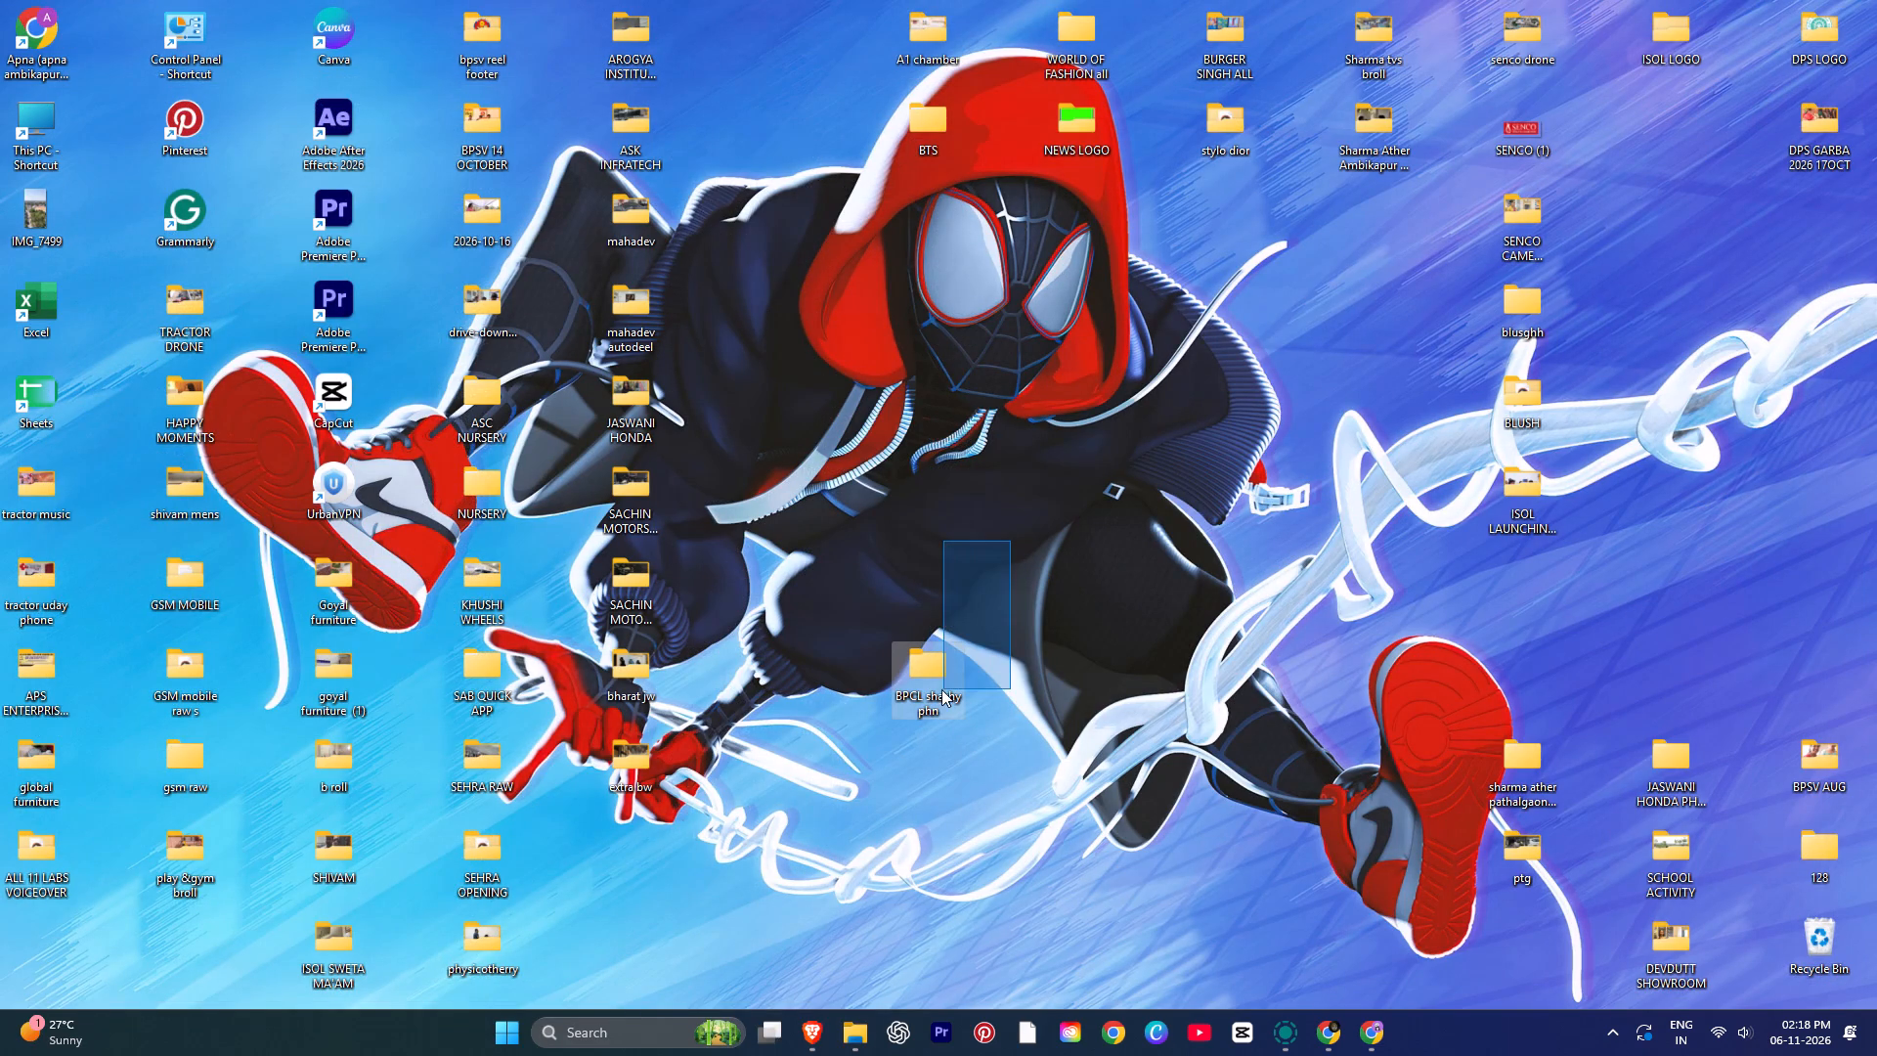
drag(941, 689, 938, 687)
drag(926, 658, 628, 840)
right_drag(808, 668, 818, 678)
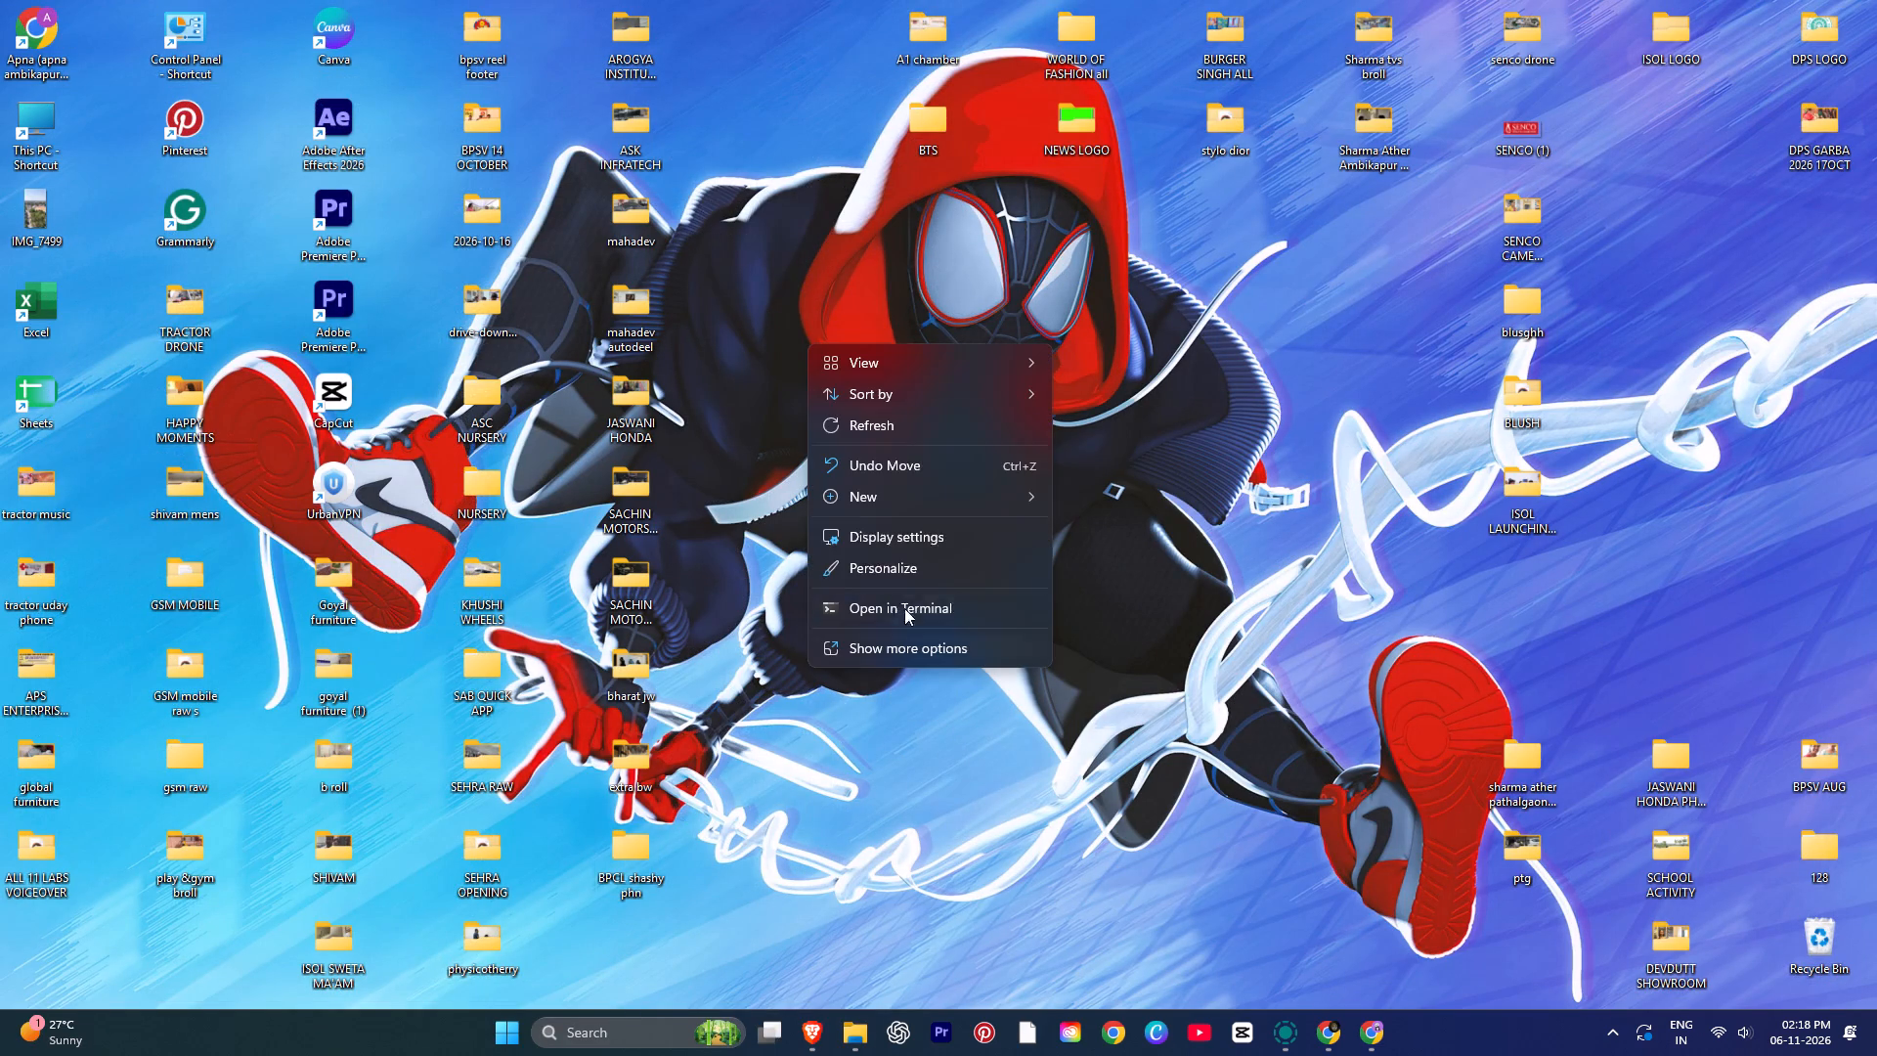
click(907, 417)
right_drag(857, 500, 855, 537)
click(869, 578)
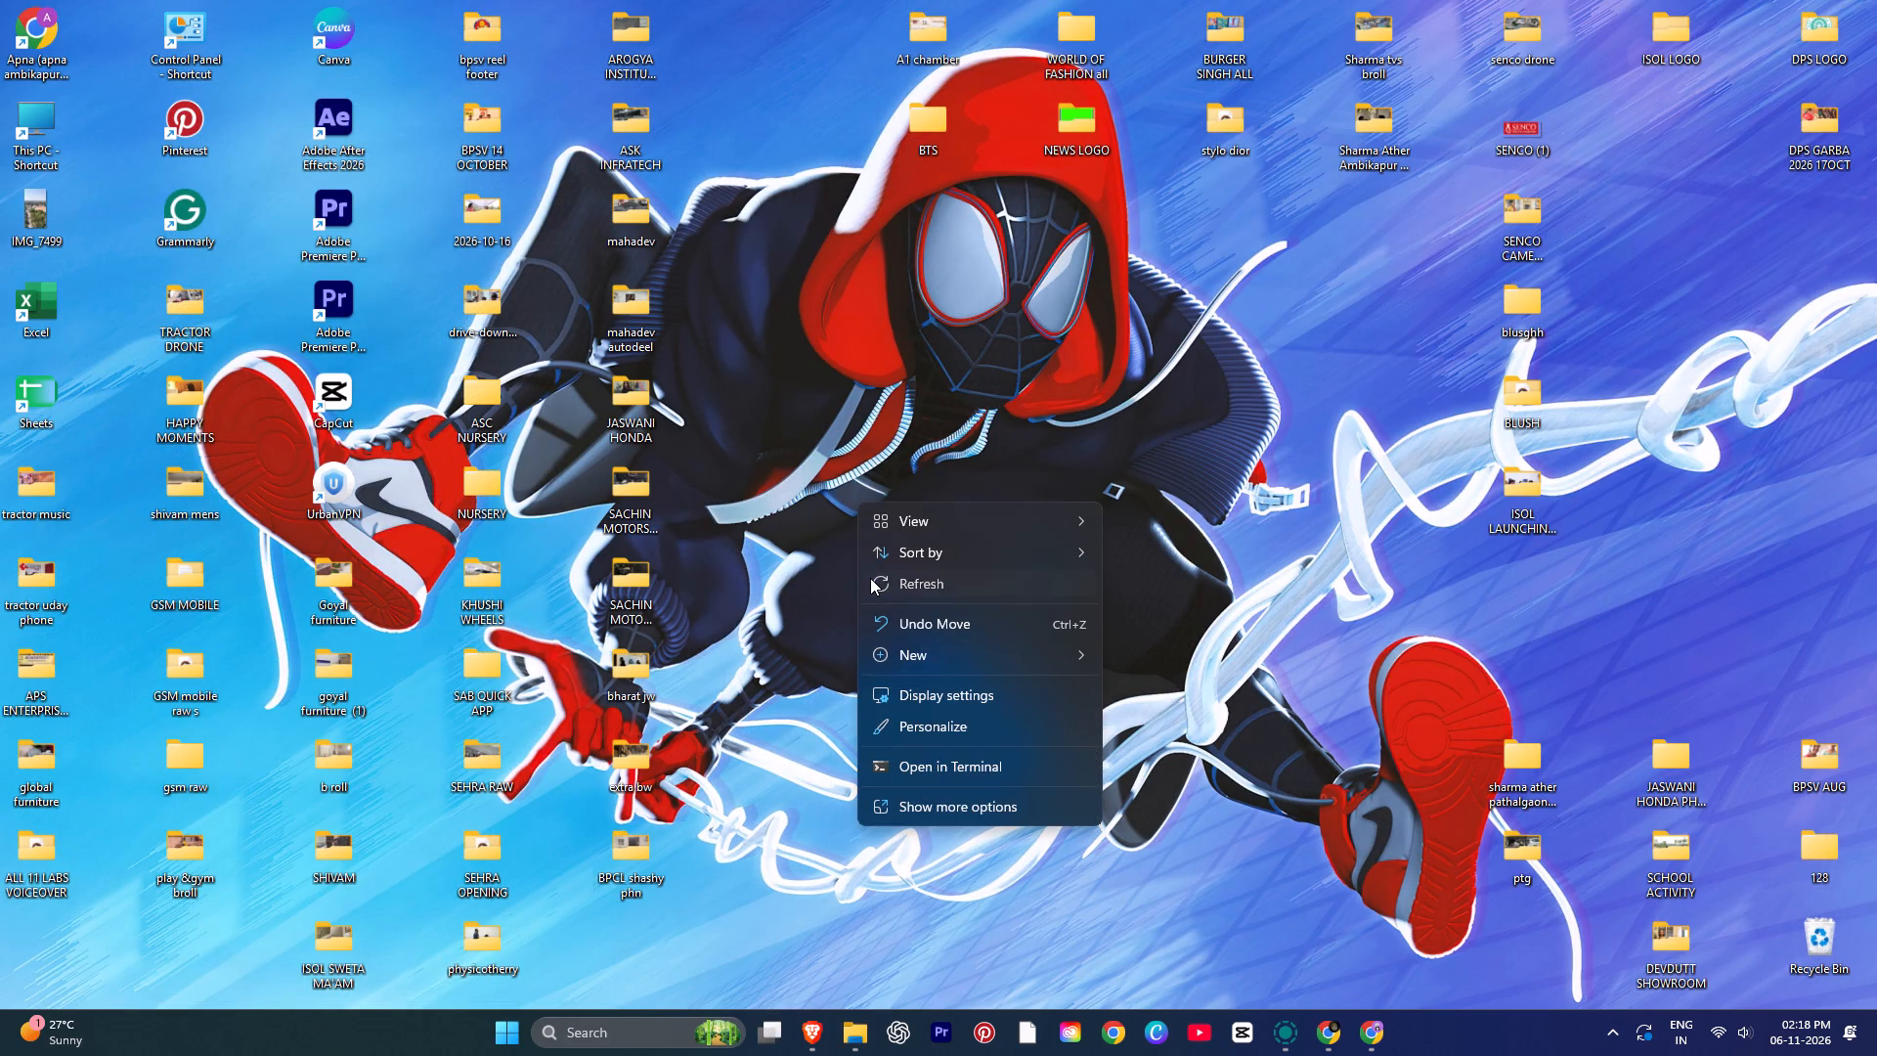
In the October editing sheet, set YouTube Uploaded to UPLOADED for ASK INFOTECH in row 14 and SHLOK AUTOMOBILES LLP in row 13.
key(alt+Tab)
alt+click(815, 391)
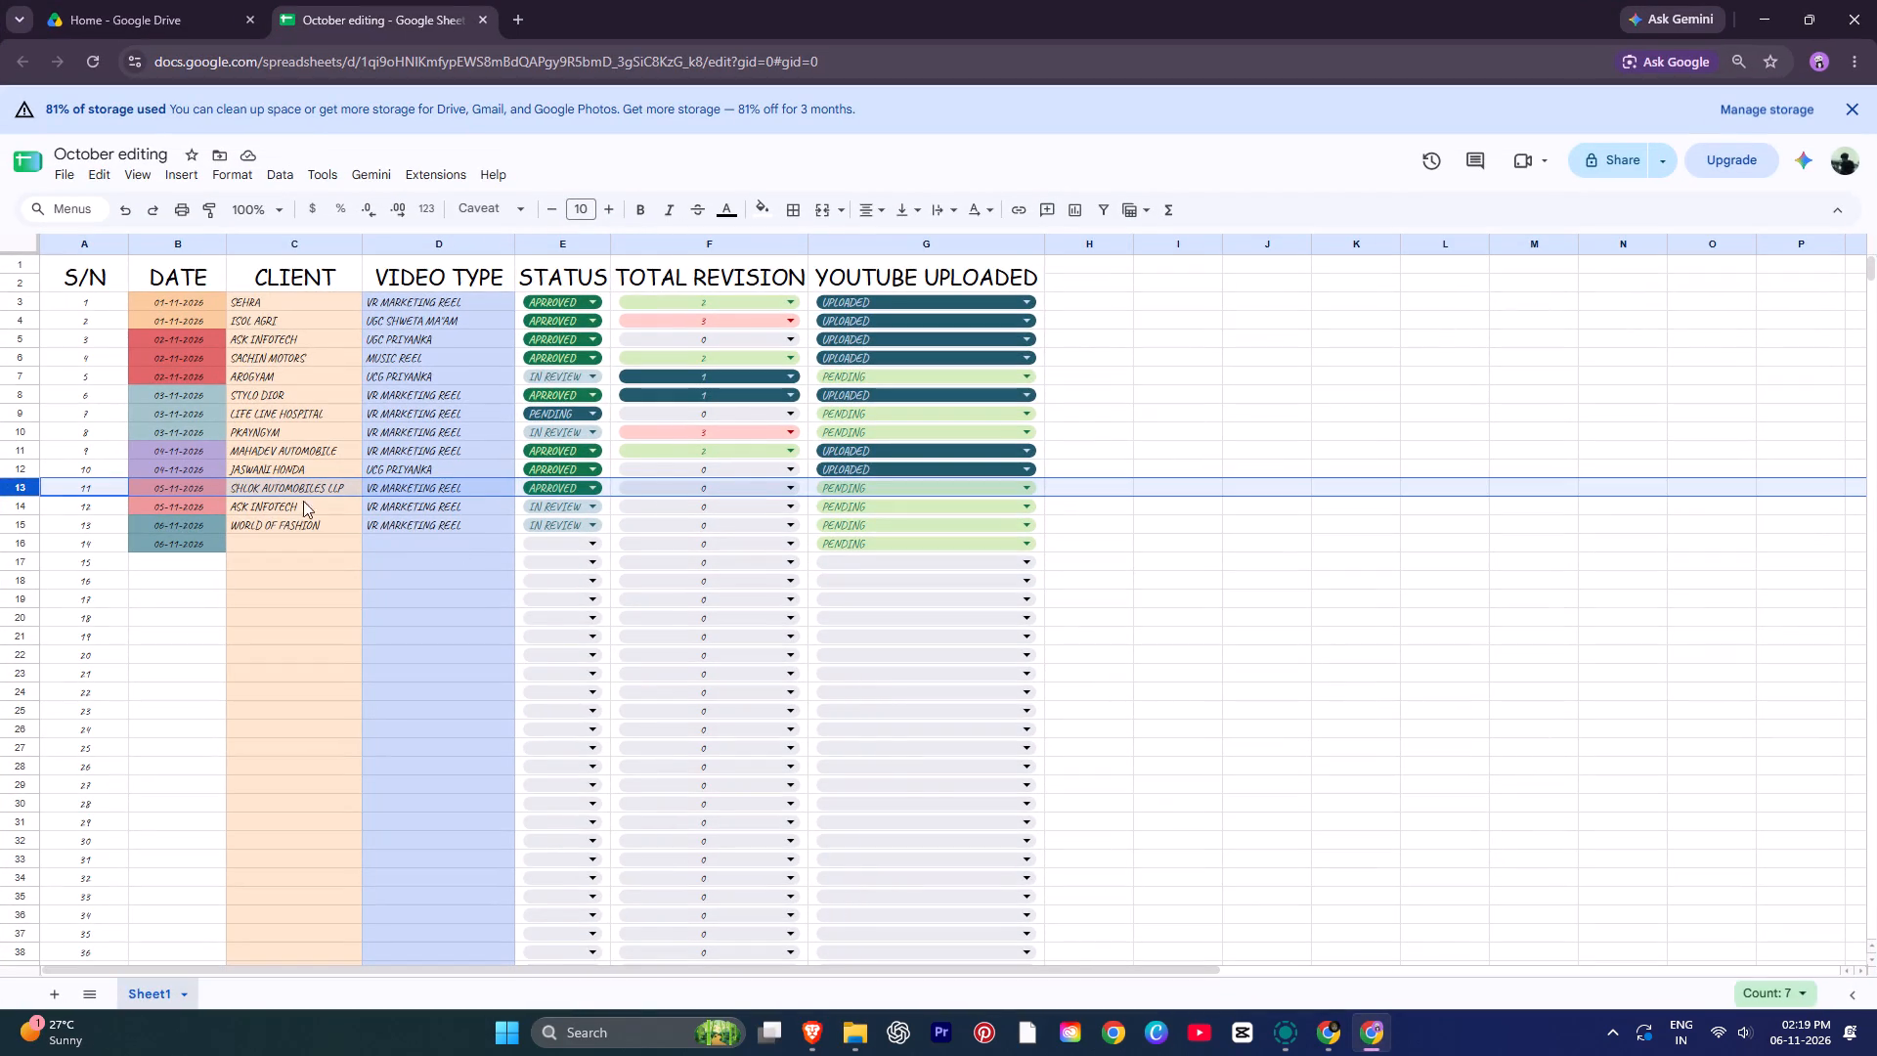
click(20, 507)
key(alt+Tab)
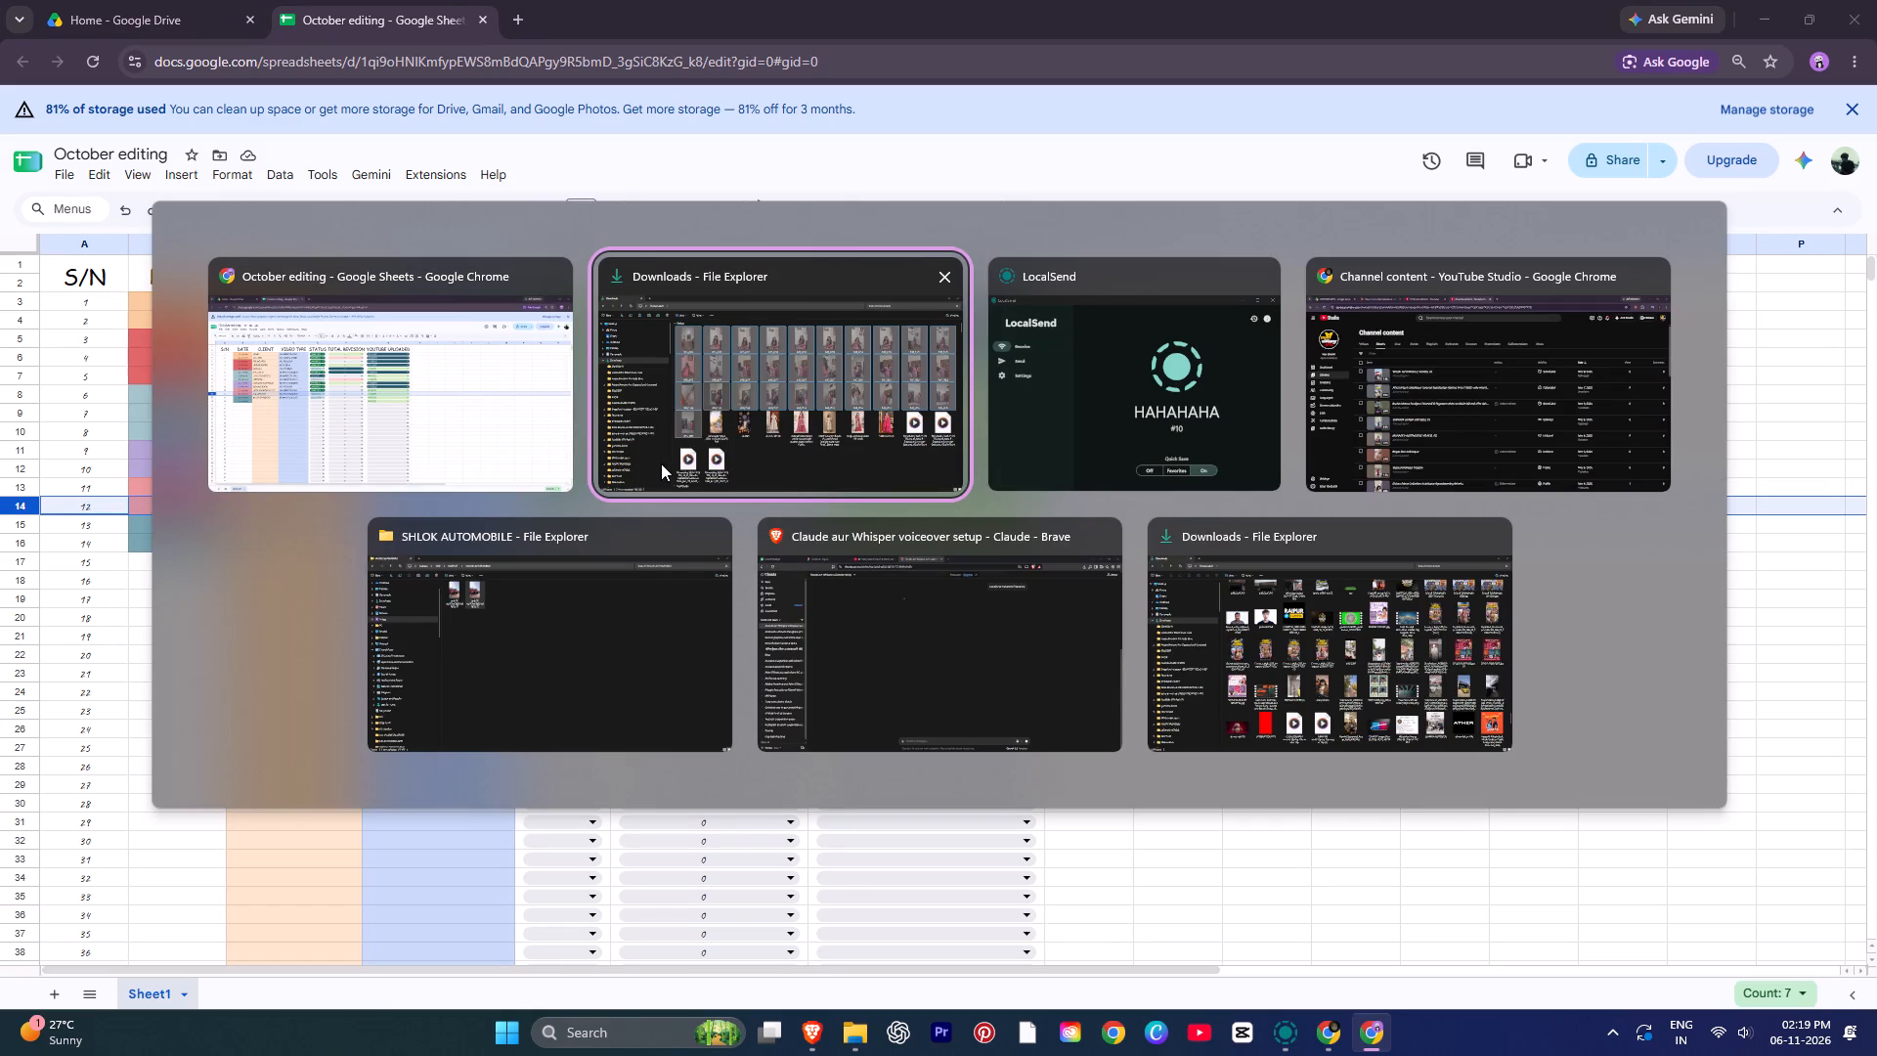
alt+click(384, 446)
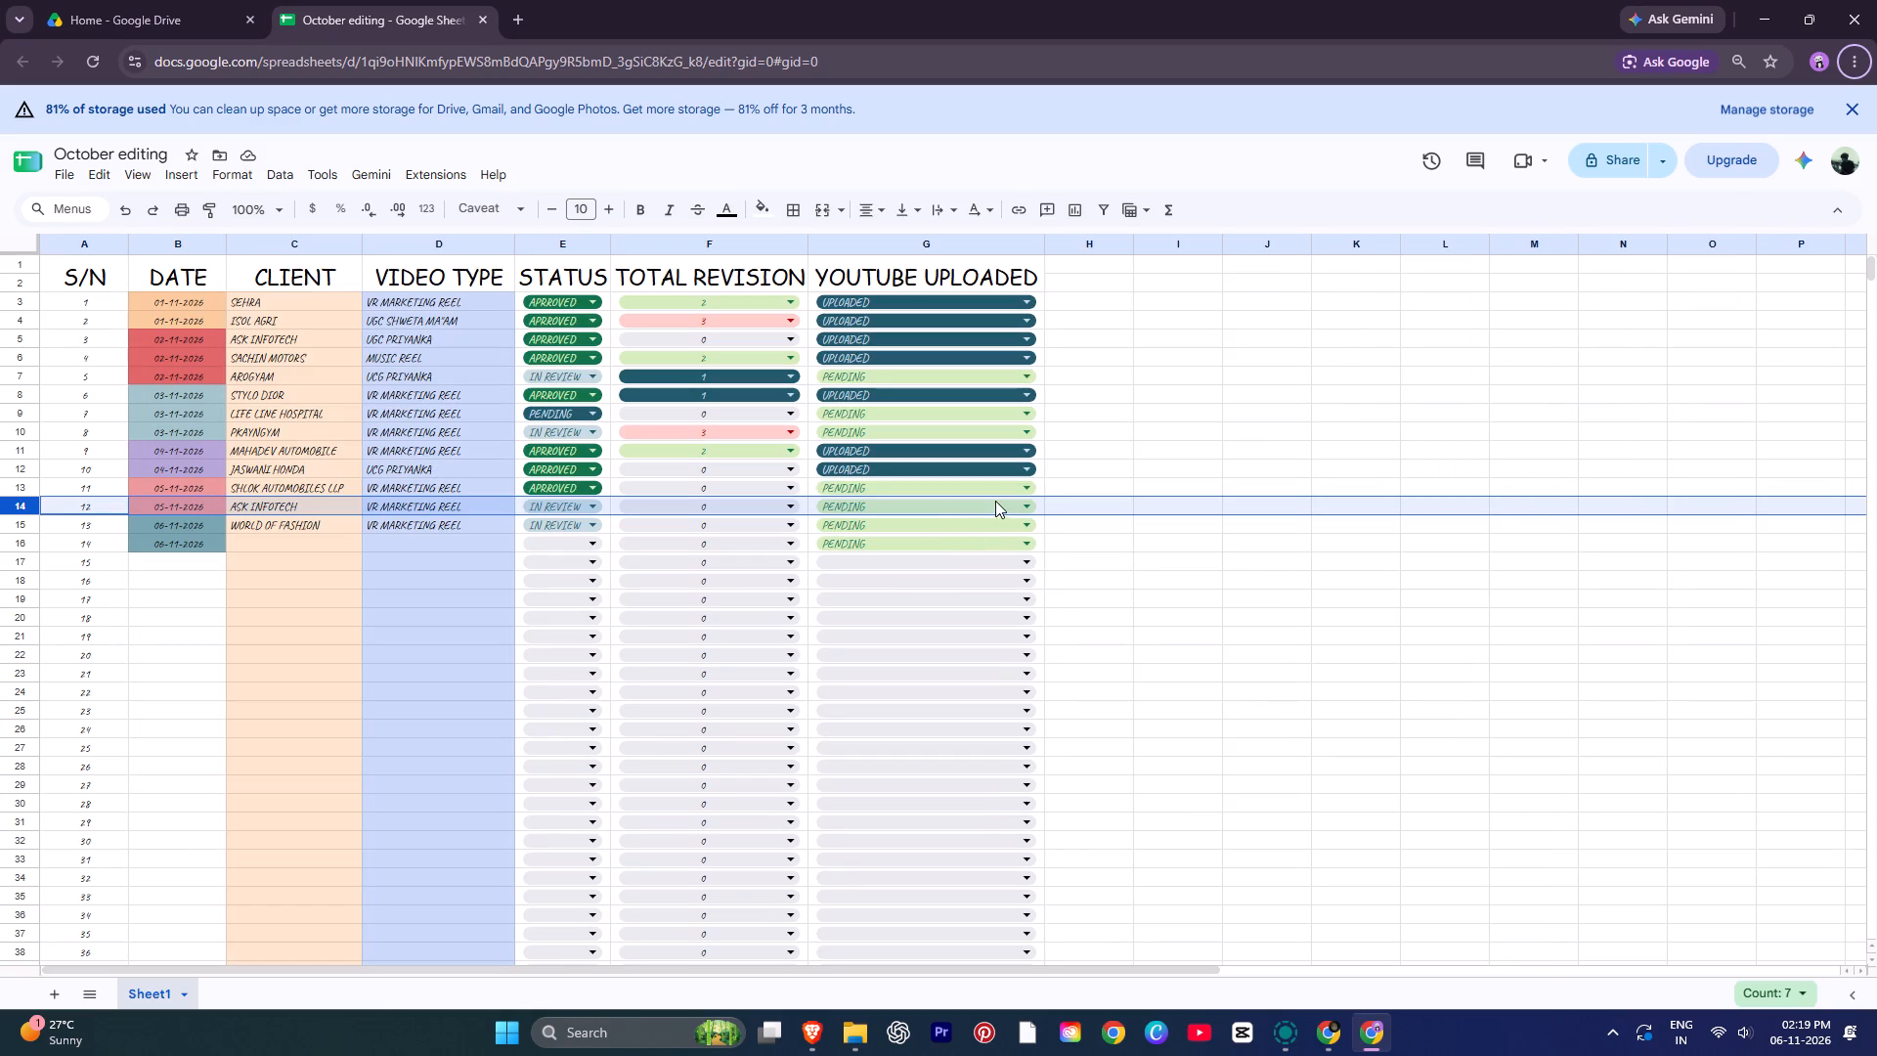
click(1018, 506)
click(850, 533)
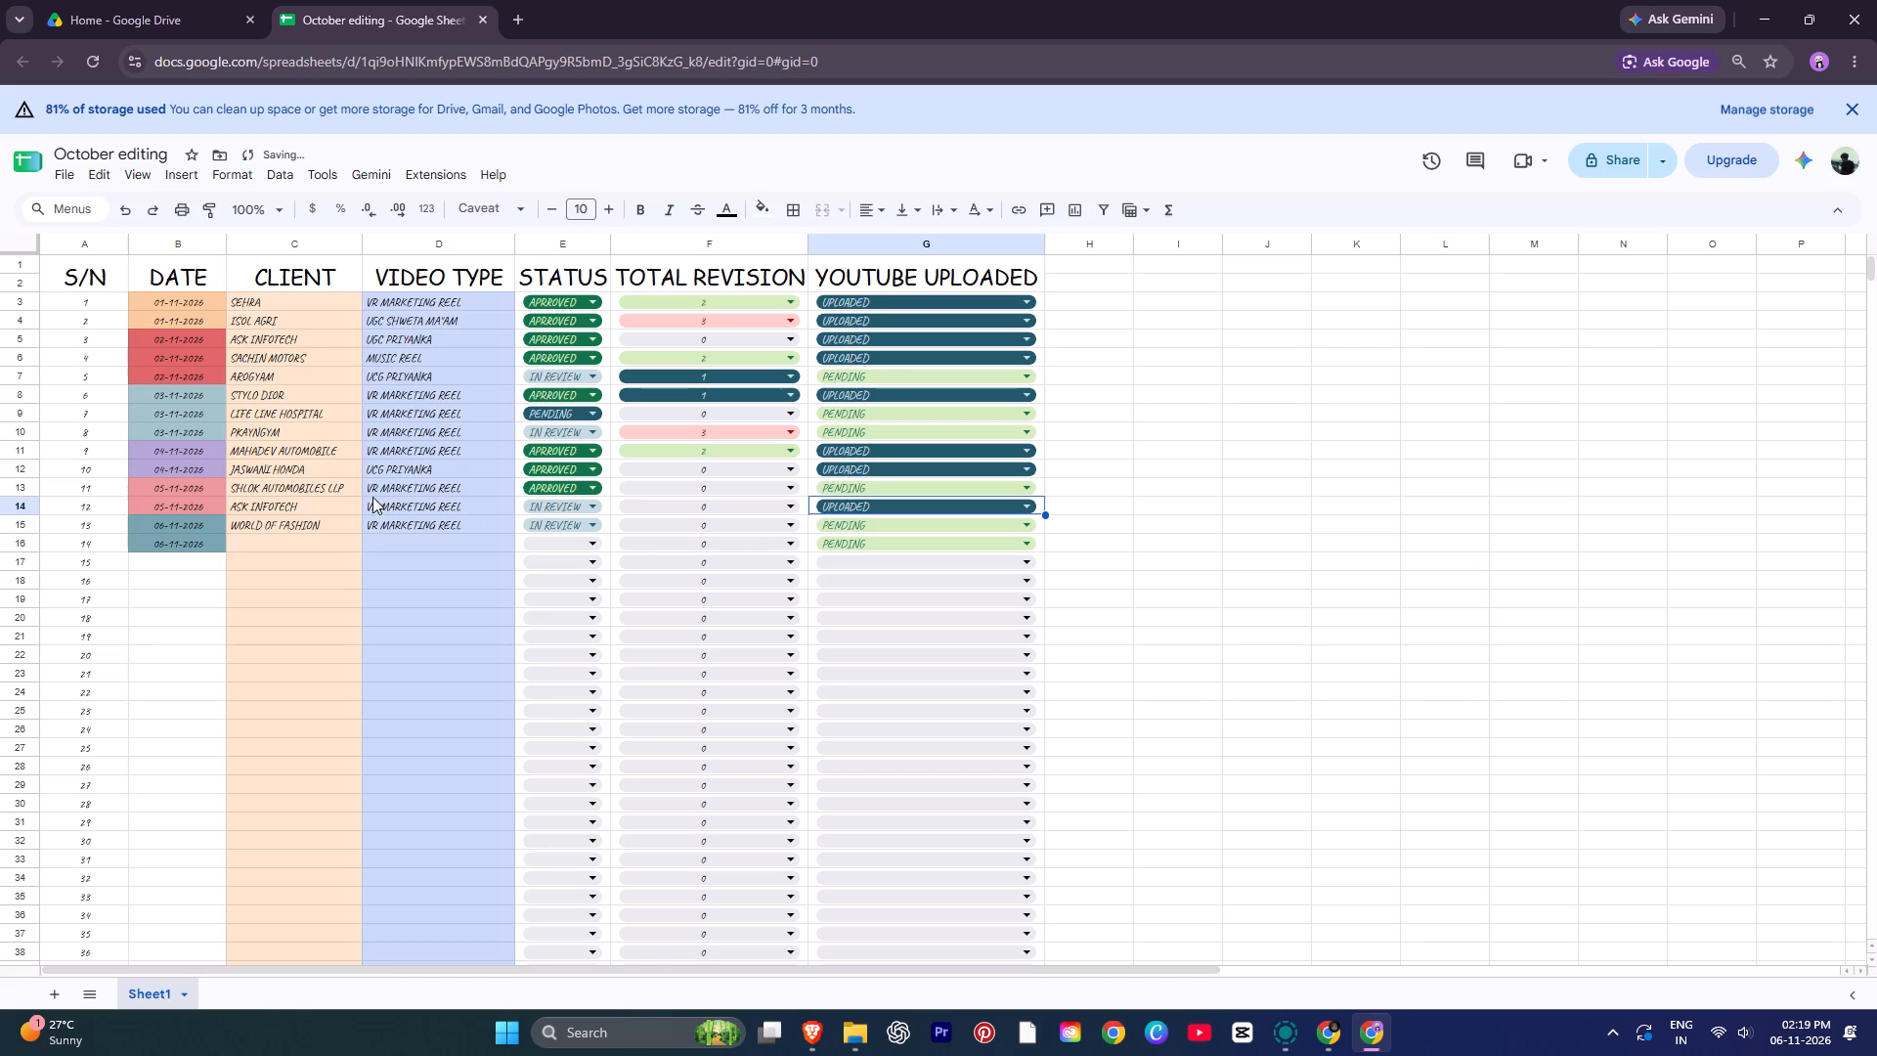
click(958, 494)
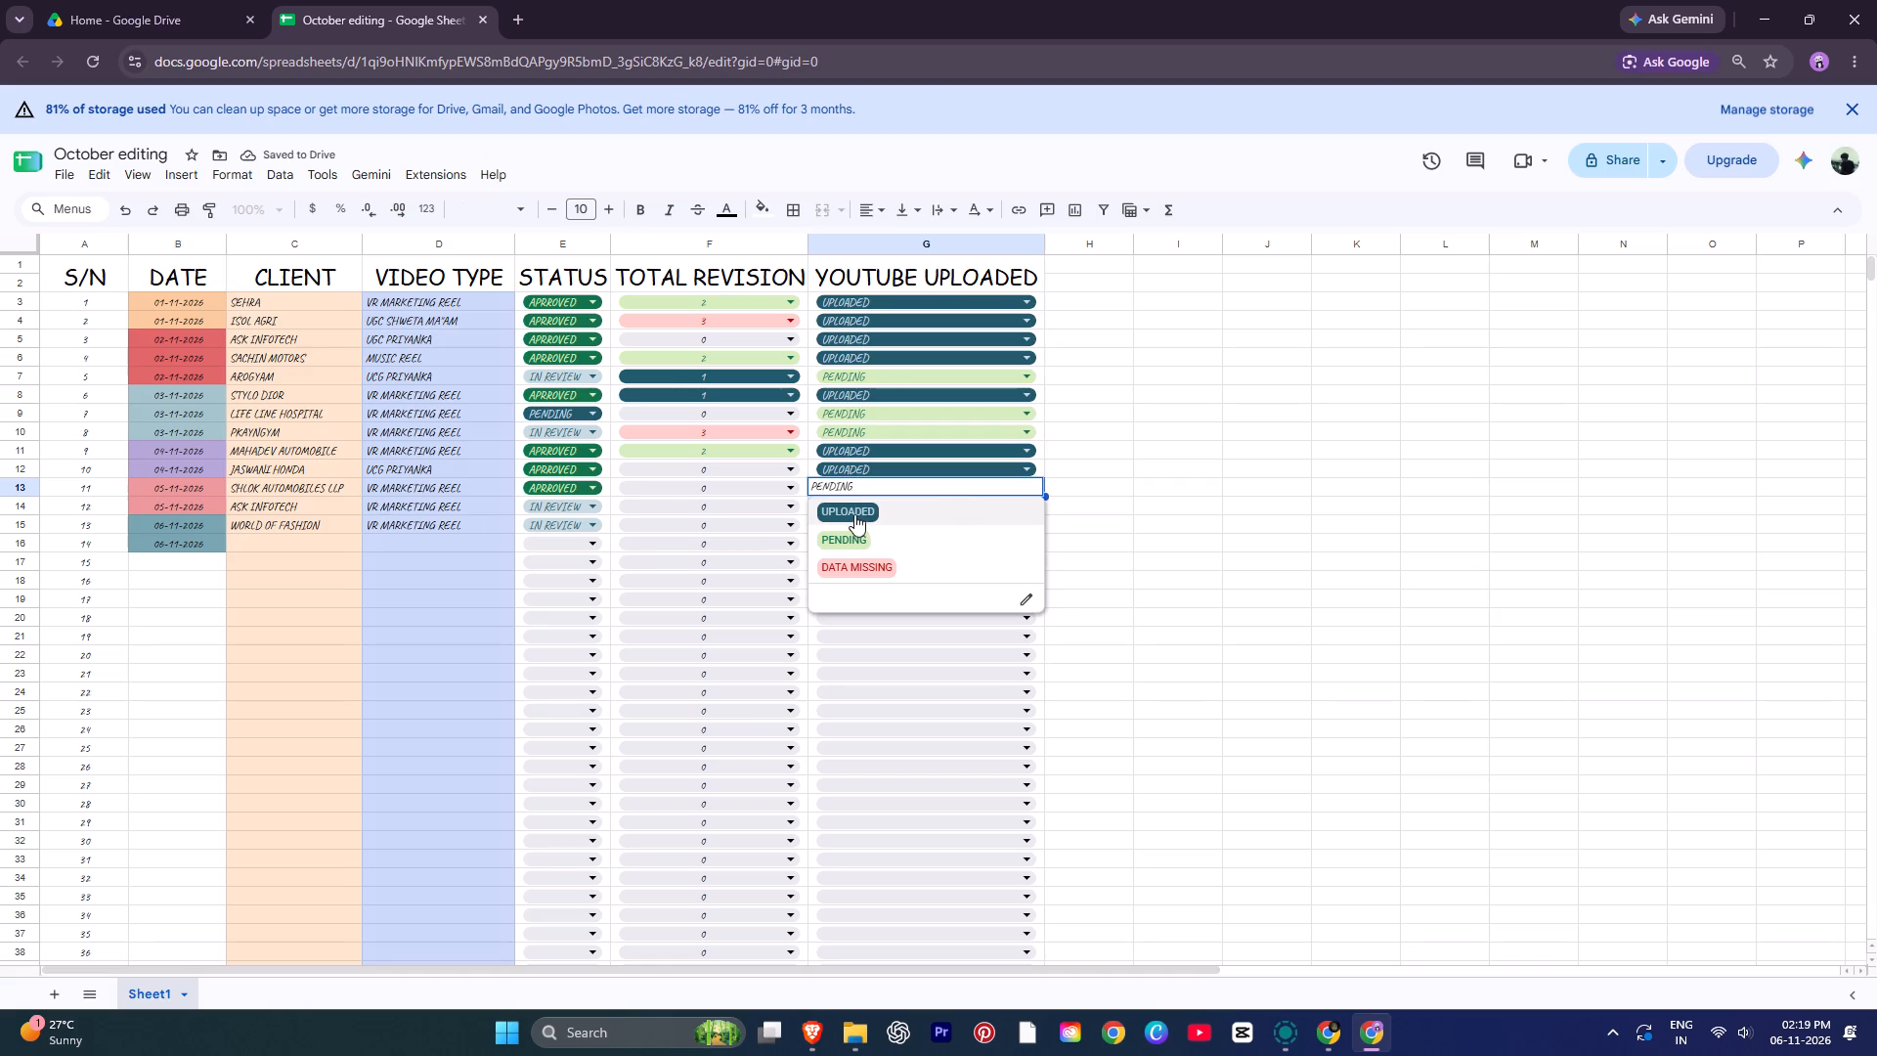
click(854, 509)
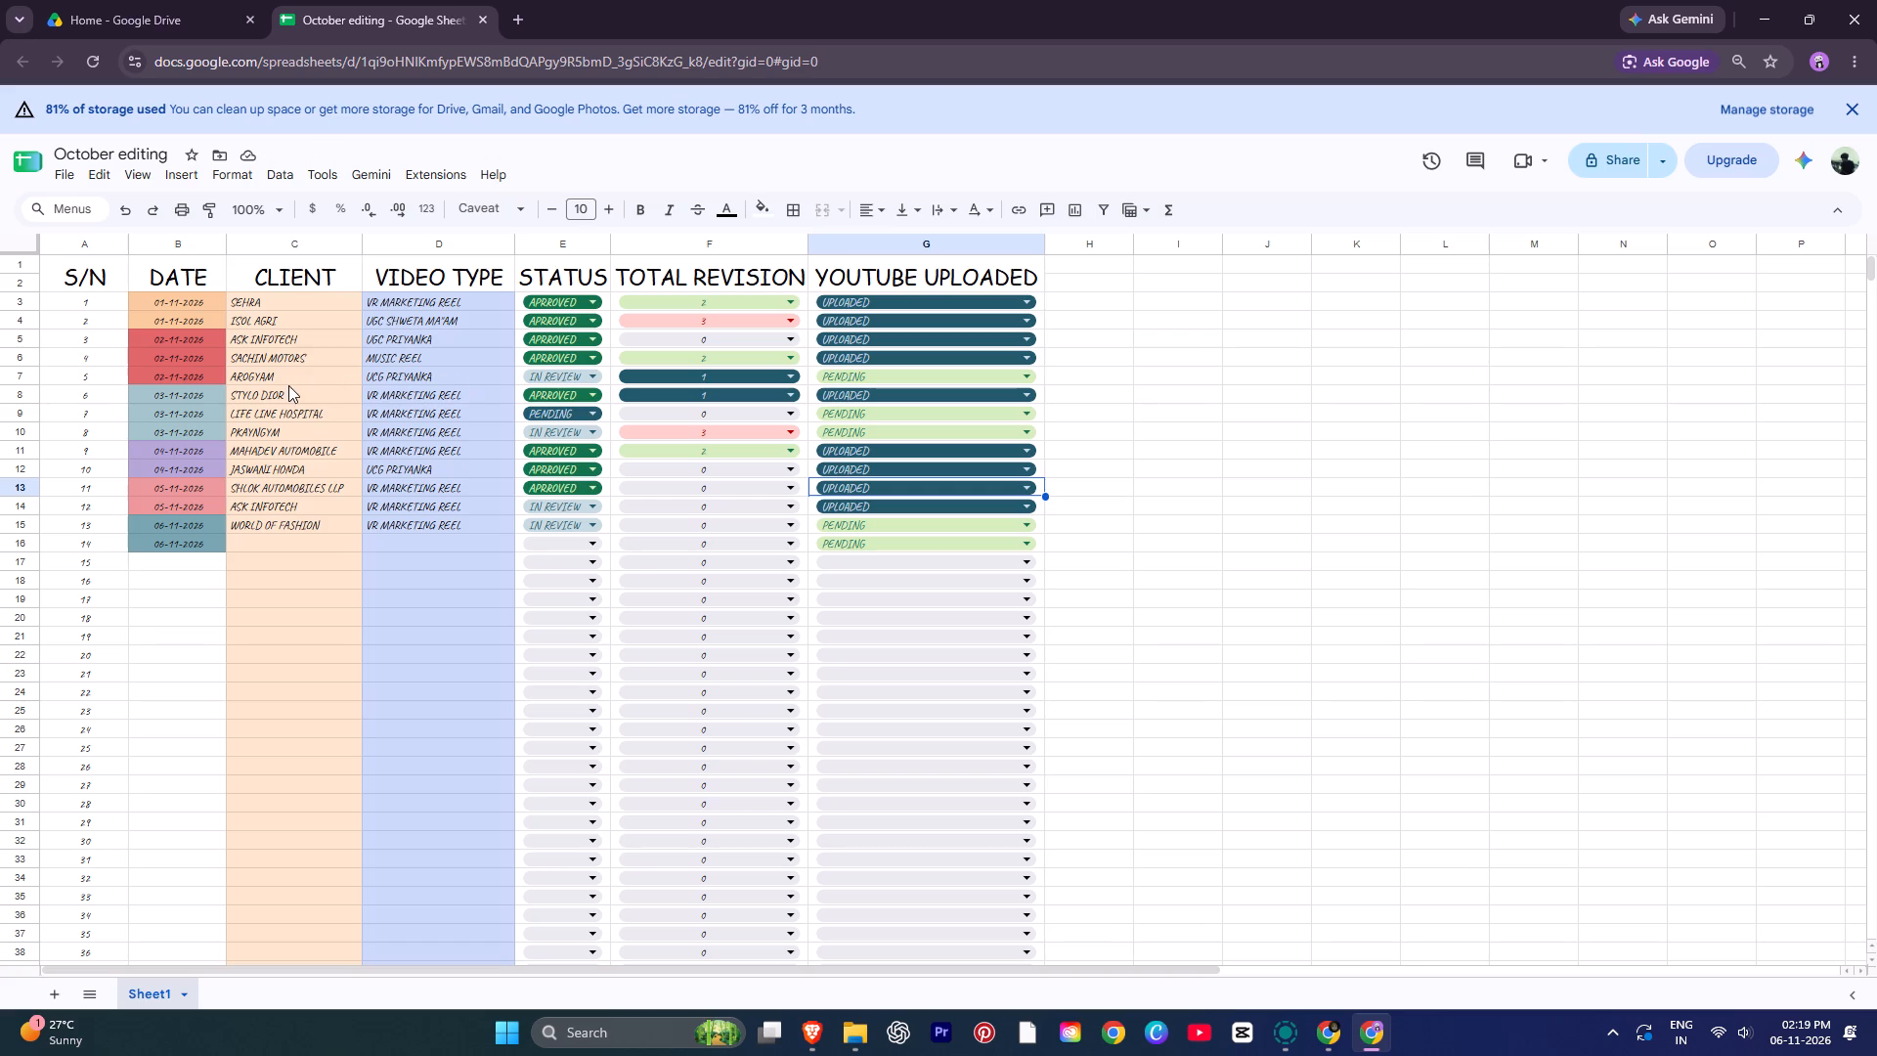
Examine the AROGYAM entry in row 7 and its YouTube upload status options, keeping the row selected.
click(860, 372)
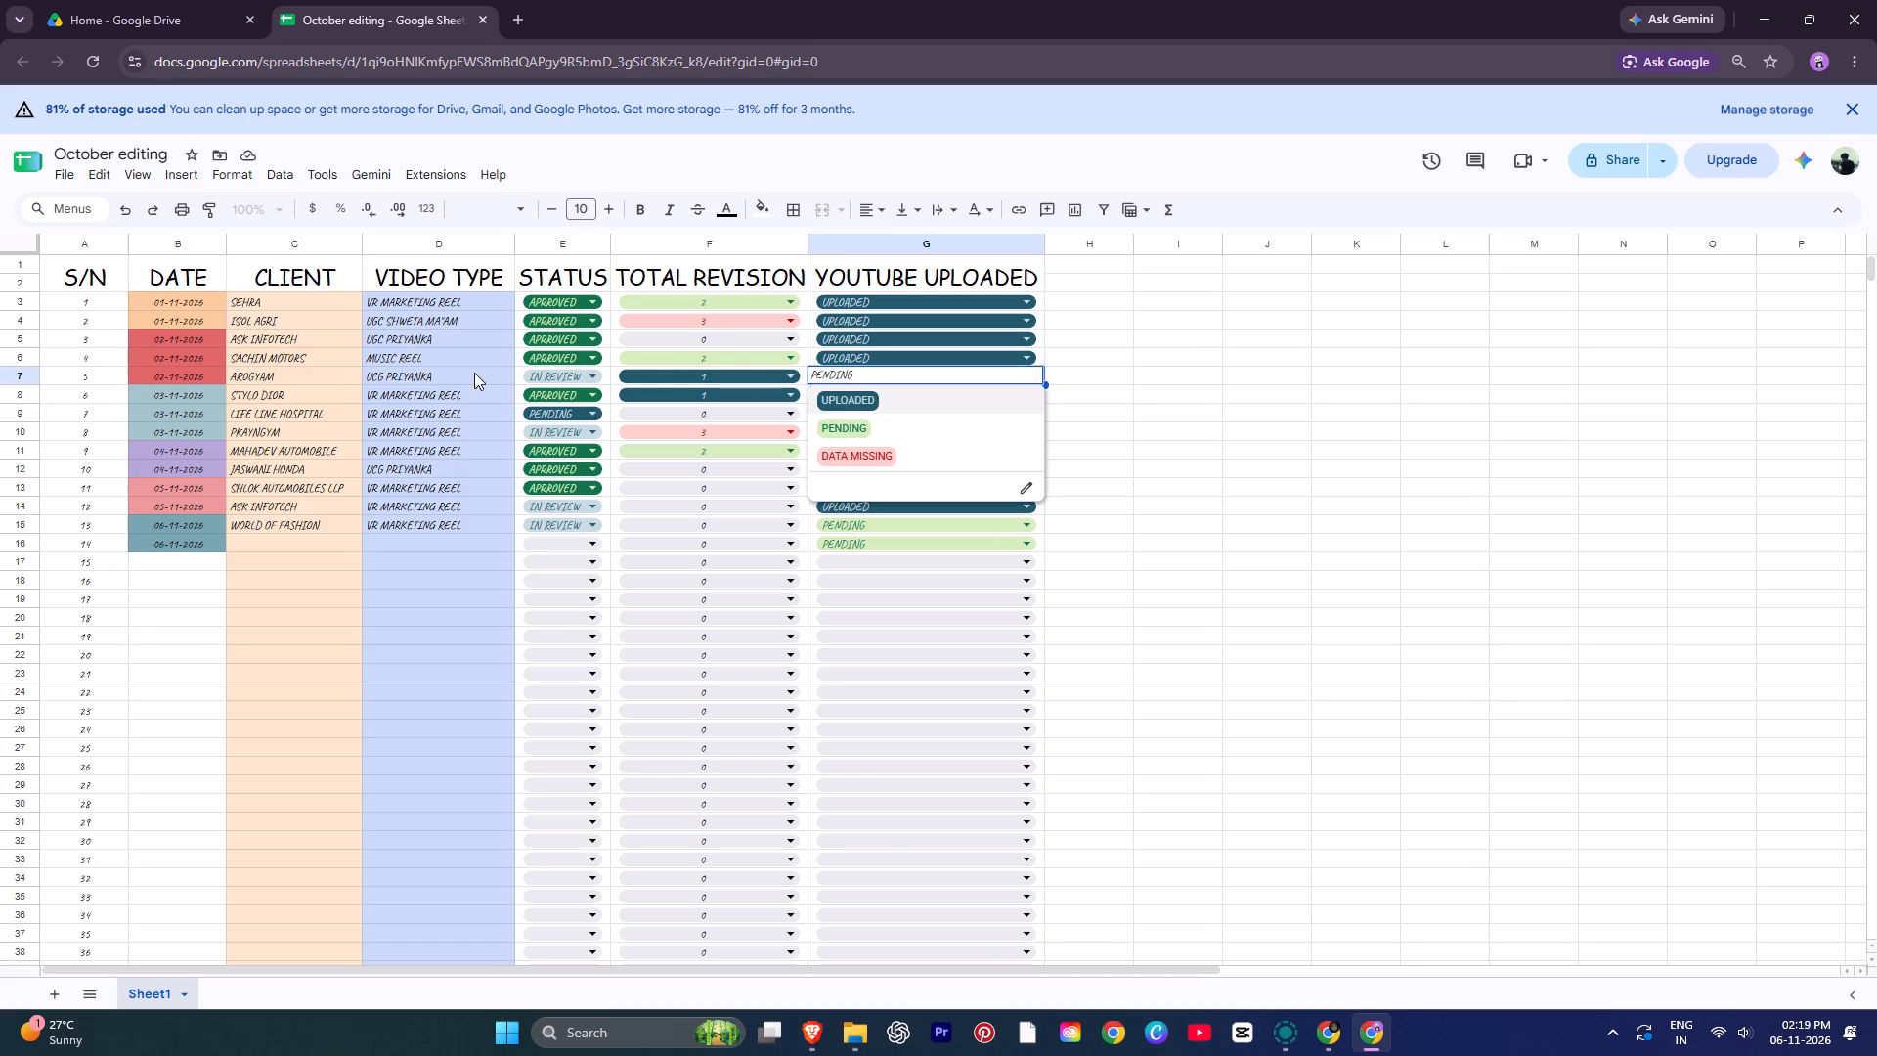
click(434, 376)
click(17, 372)
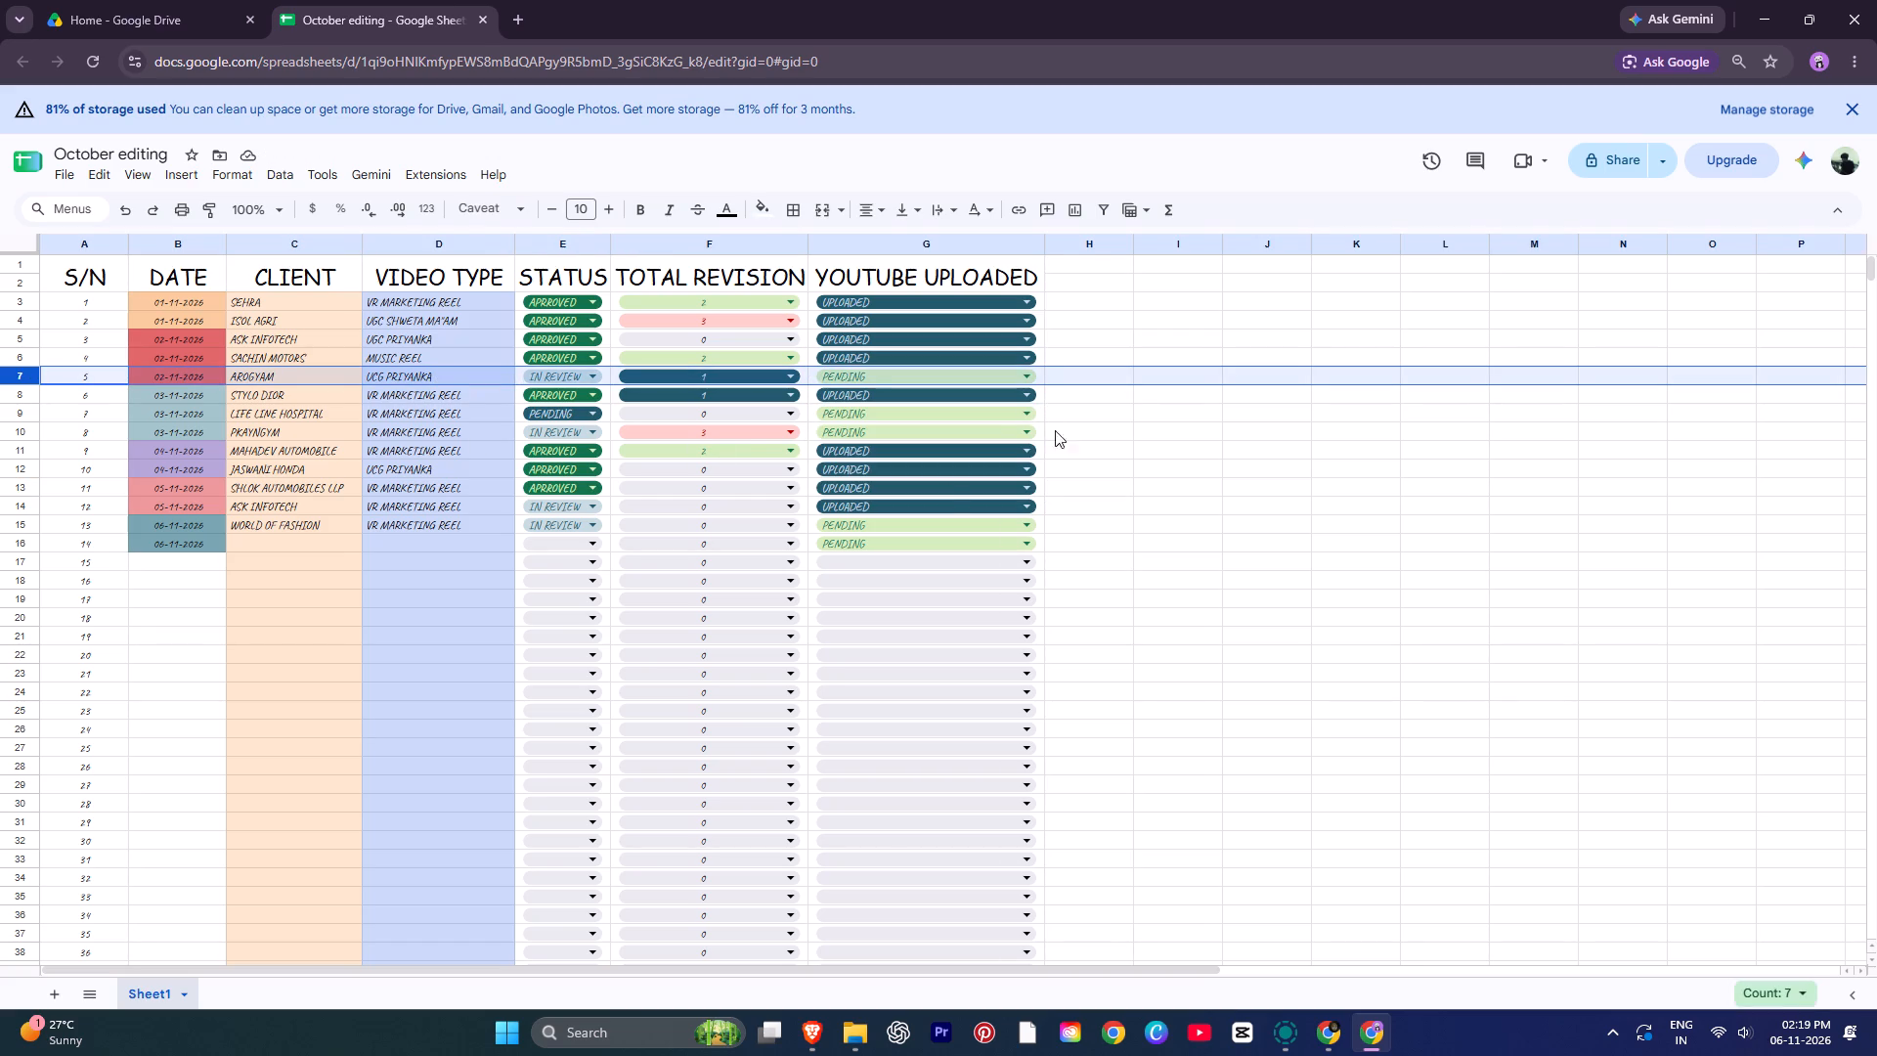
scroll(994, 525, down, 1)
scroll(994, 525, up, 3)
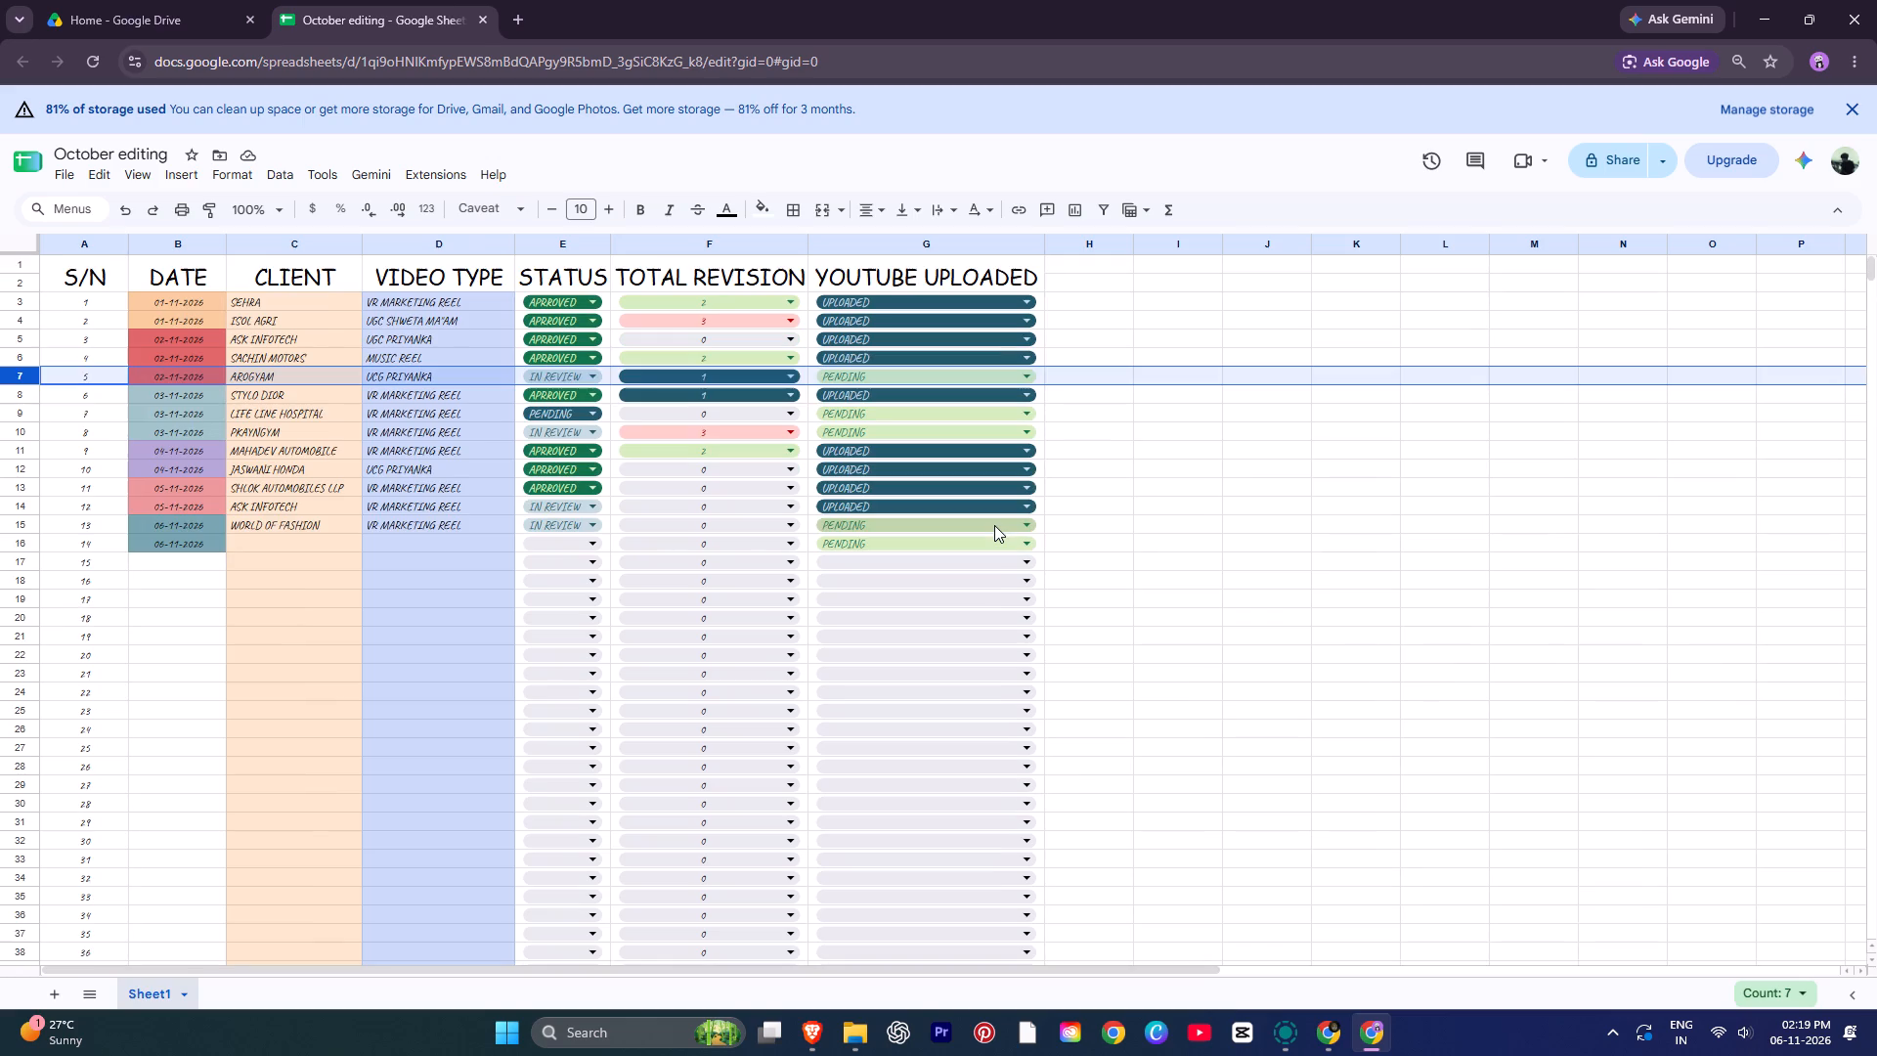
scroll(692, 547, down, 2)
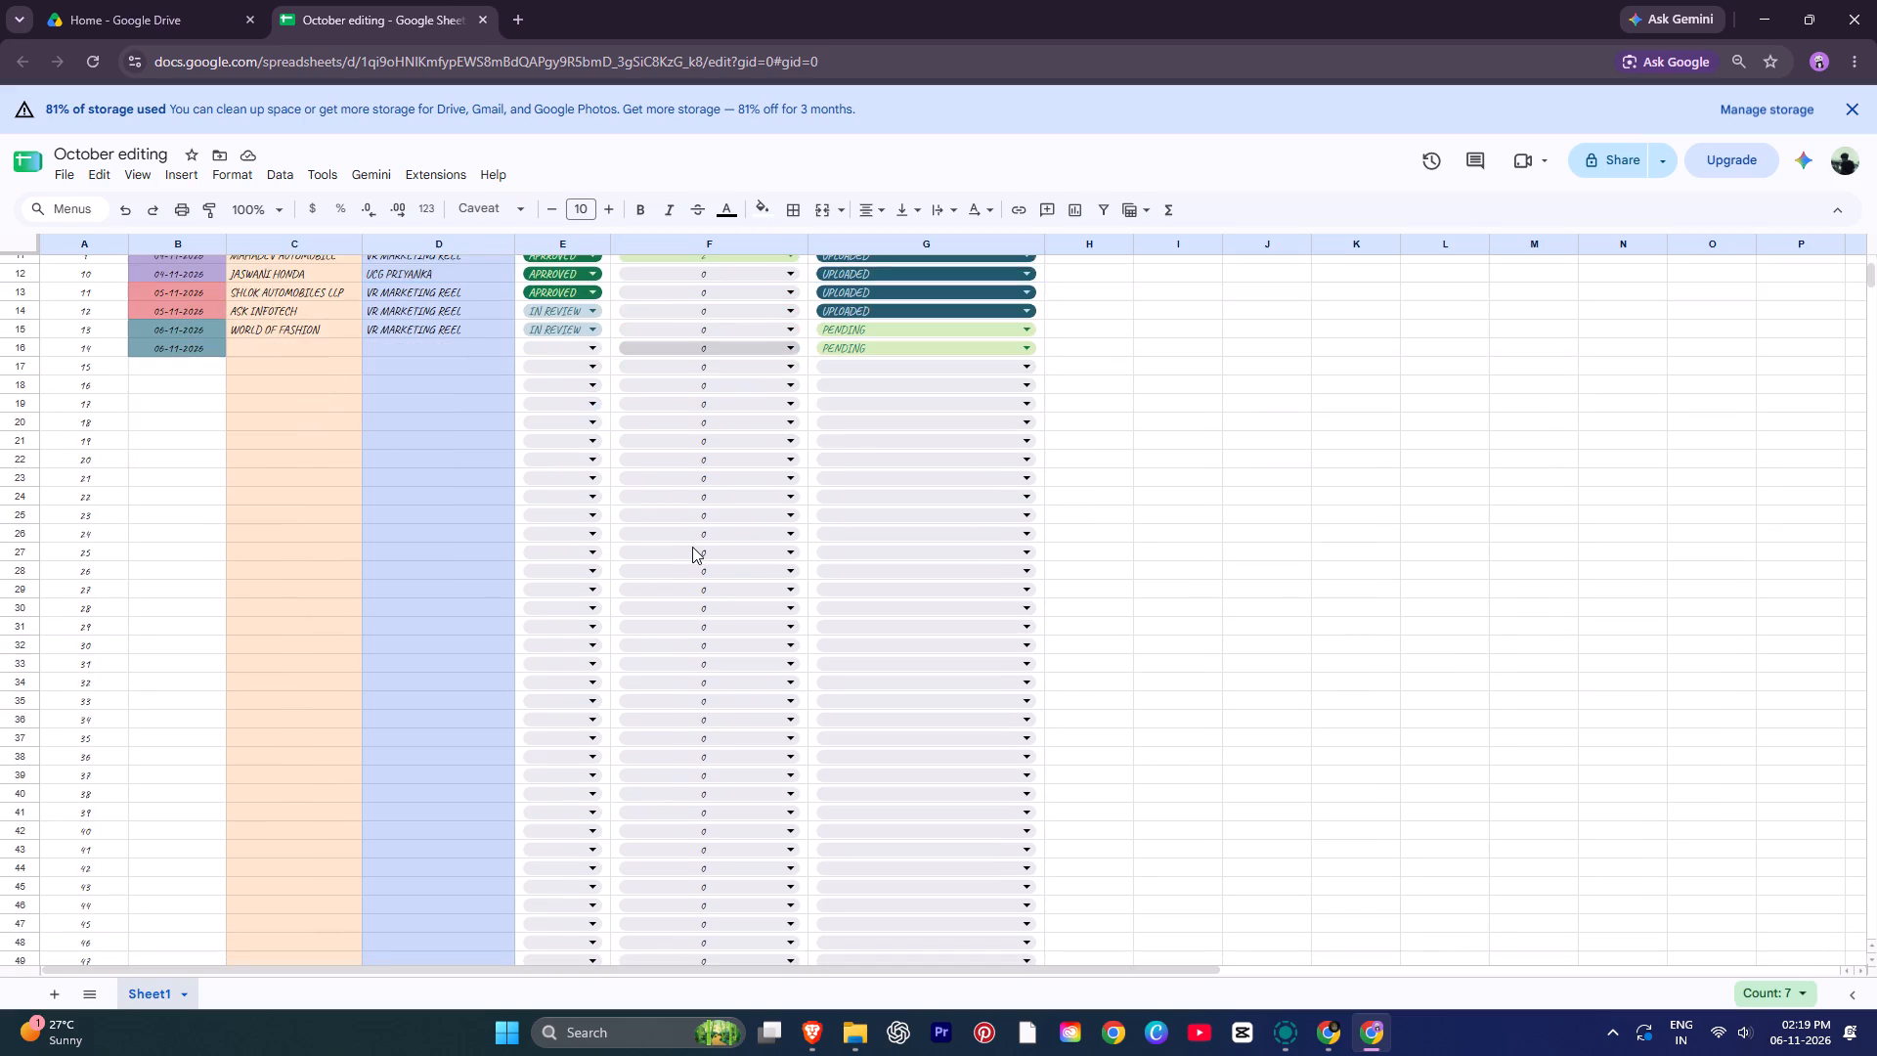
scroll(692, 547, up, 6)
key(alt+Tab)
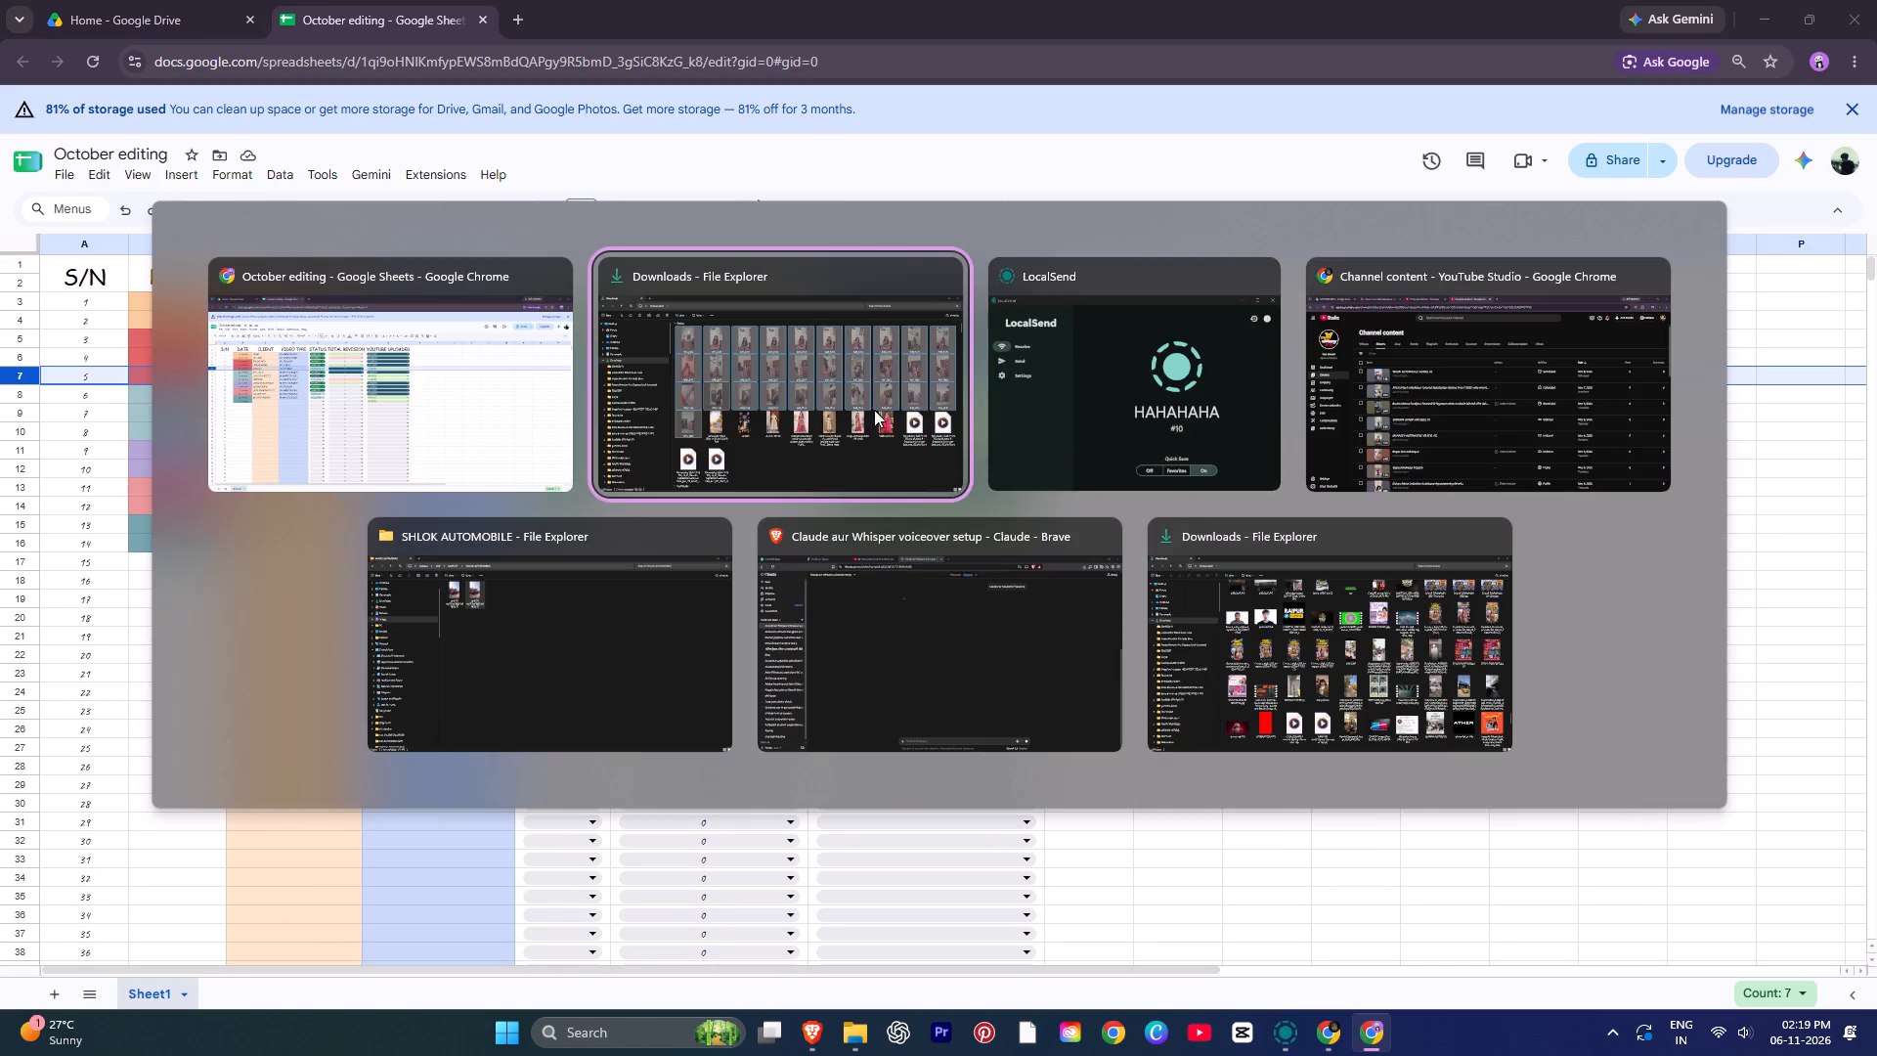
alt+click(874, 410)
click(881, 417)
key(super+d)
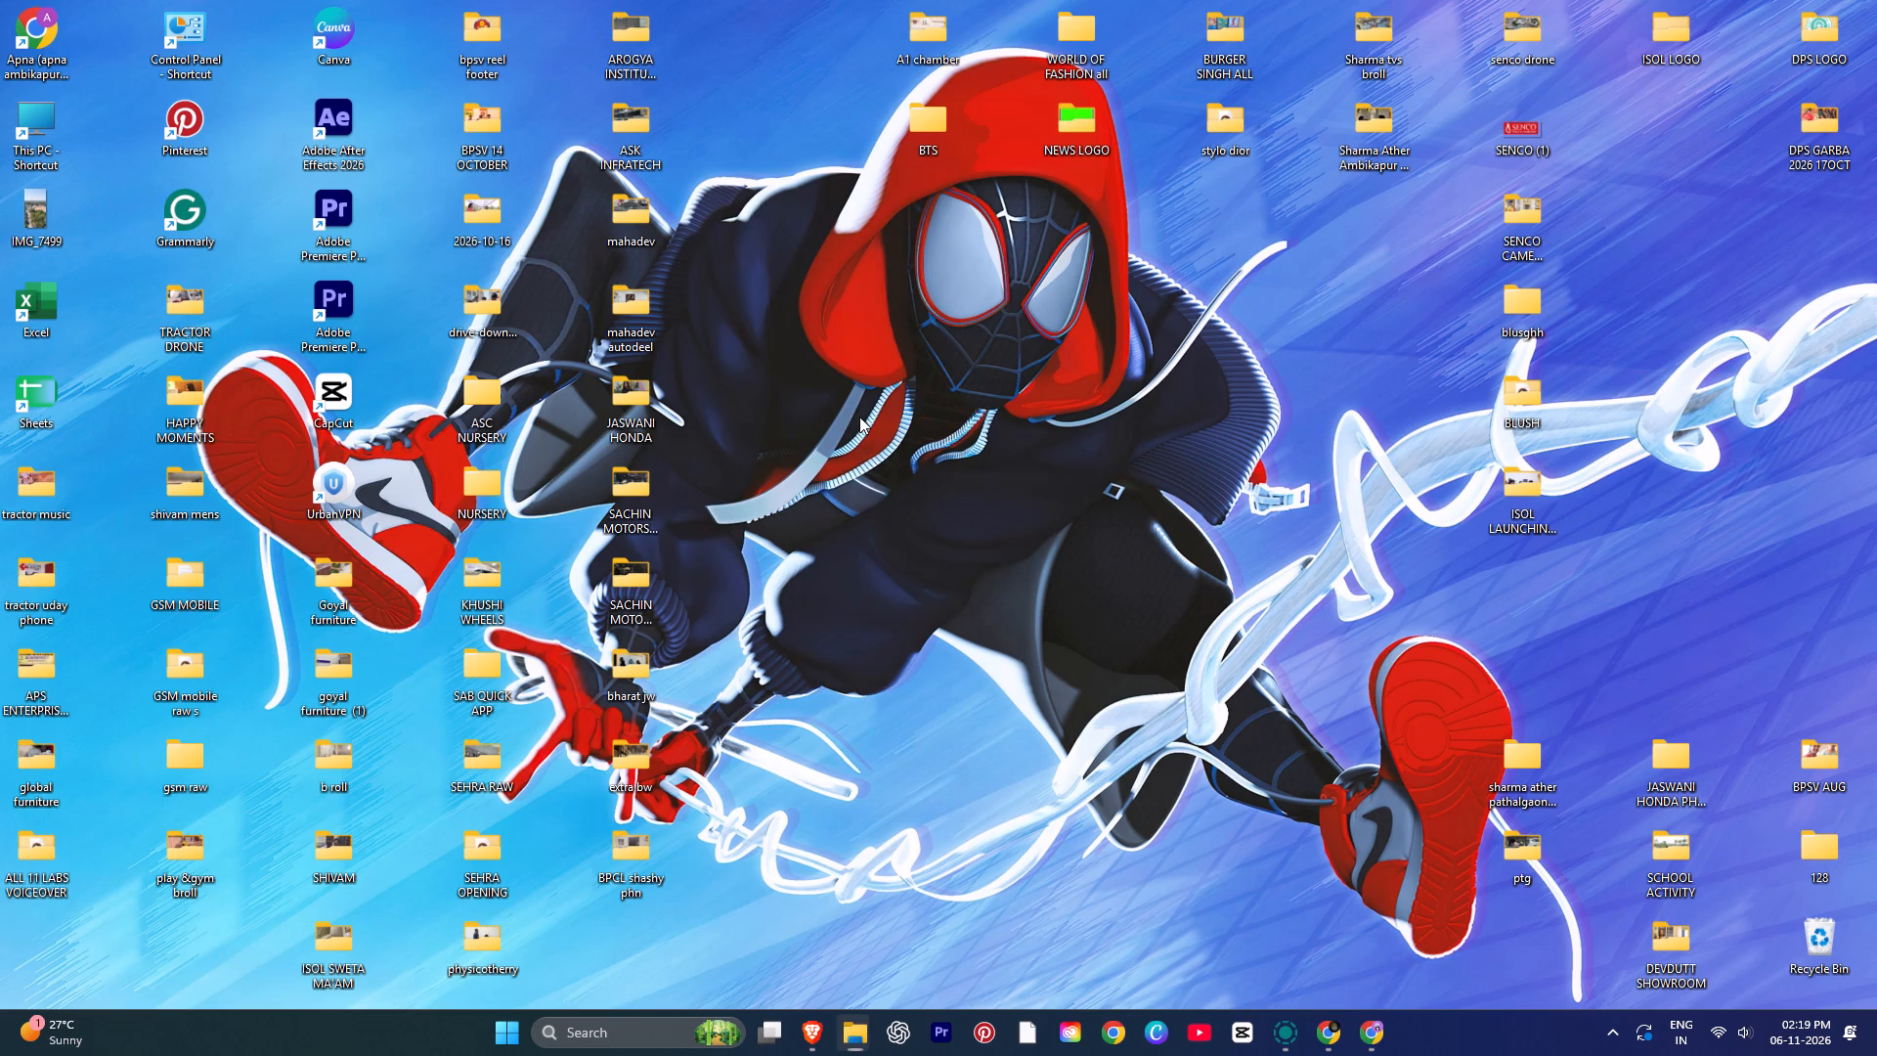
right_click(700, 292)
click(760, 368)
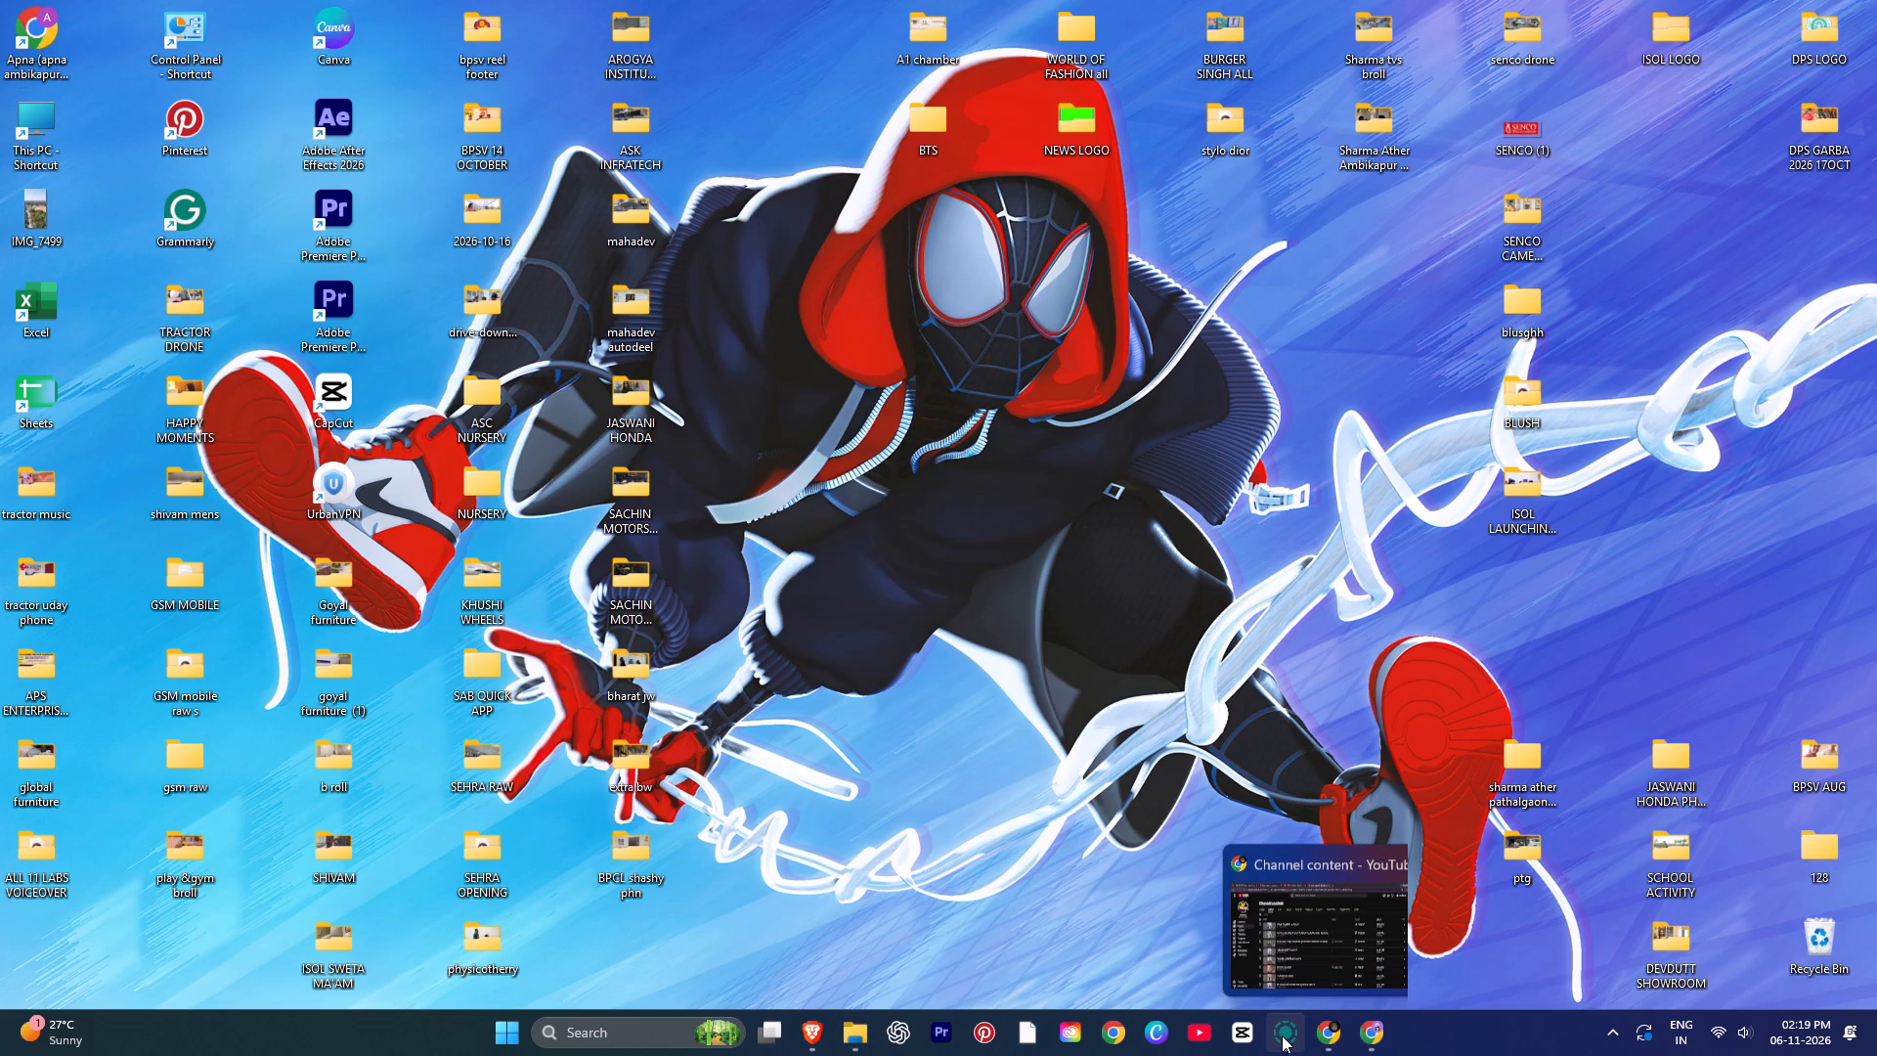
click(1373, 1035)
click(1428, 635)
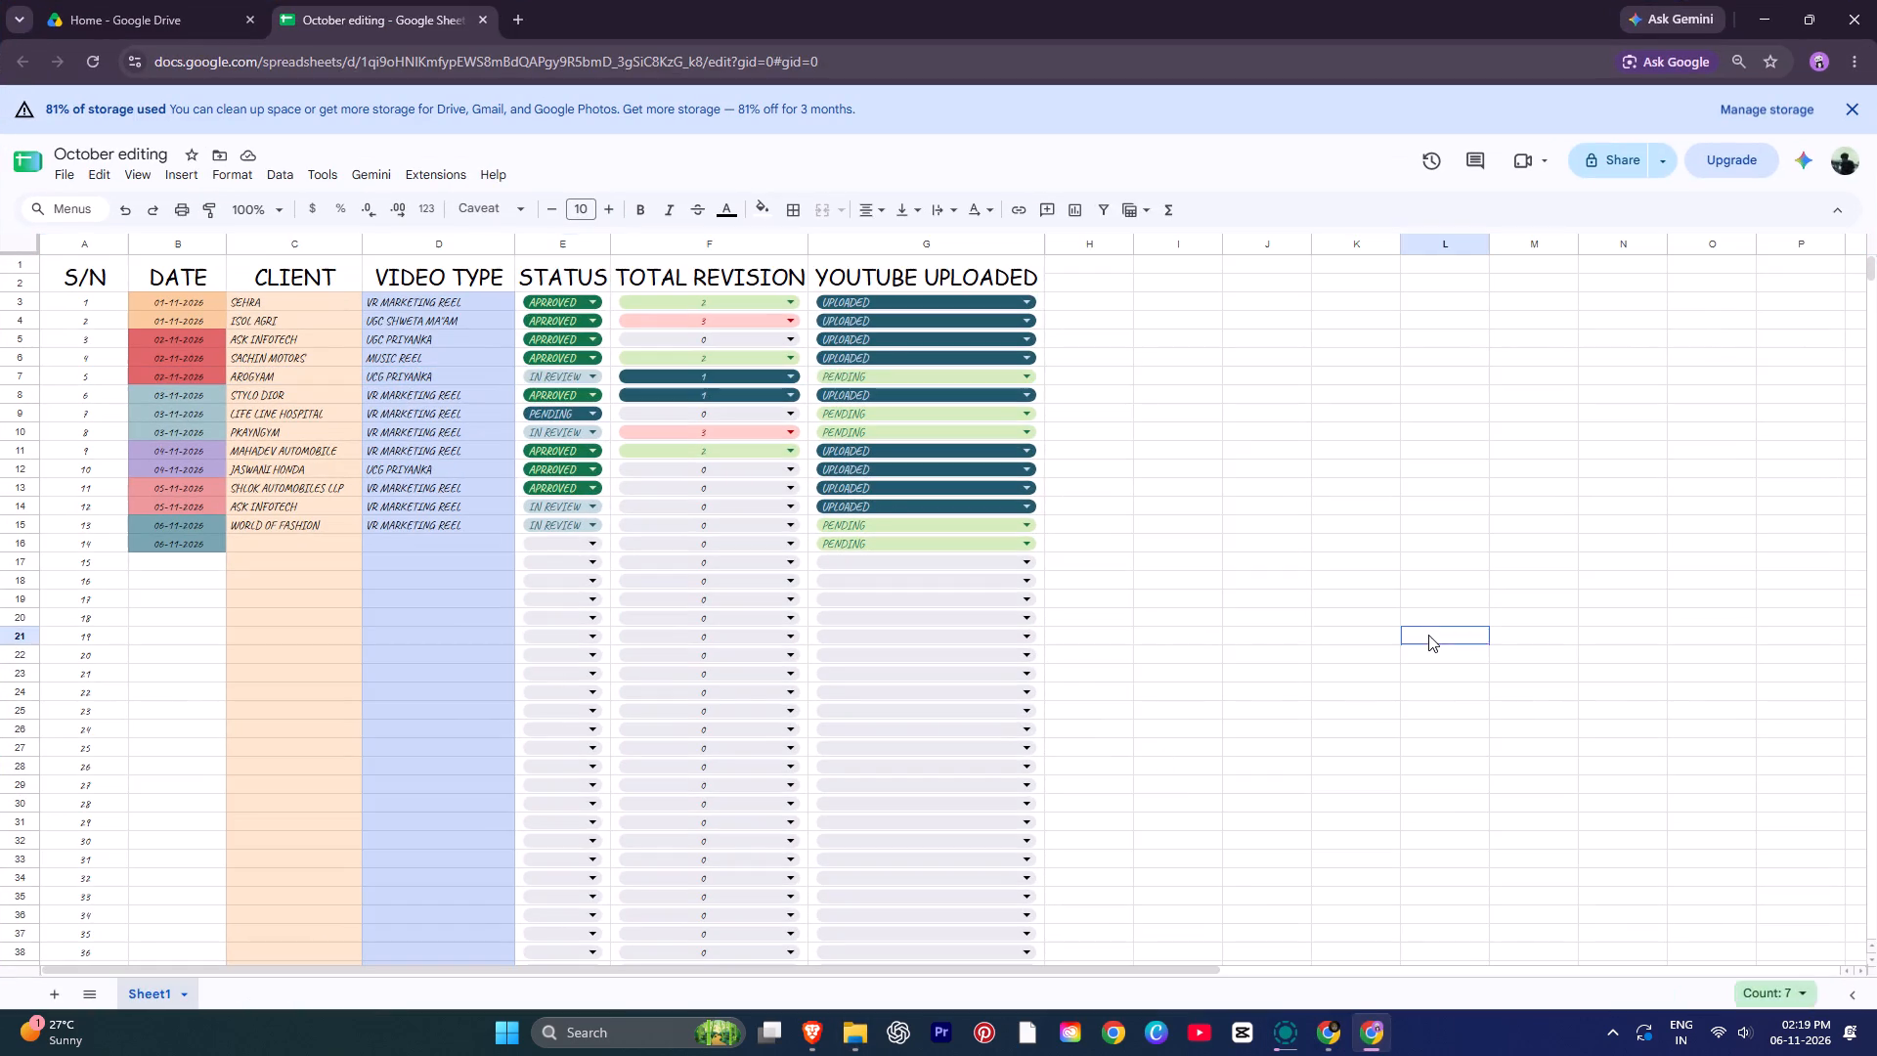
In a new browser tab, search for yt studio, go to YouTube and start a new video upload.
click(513, 19)
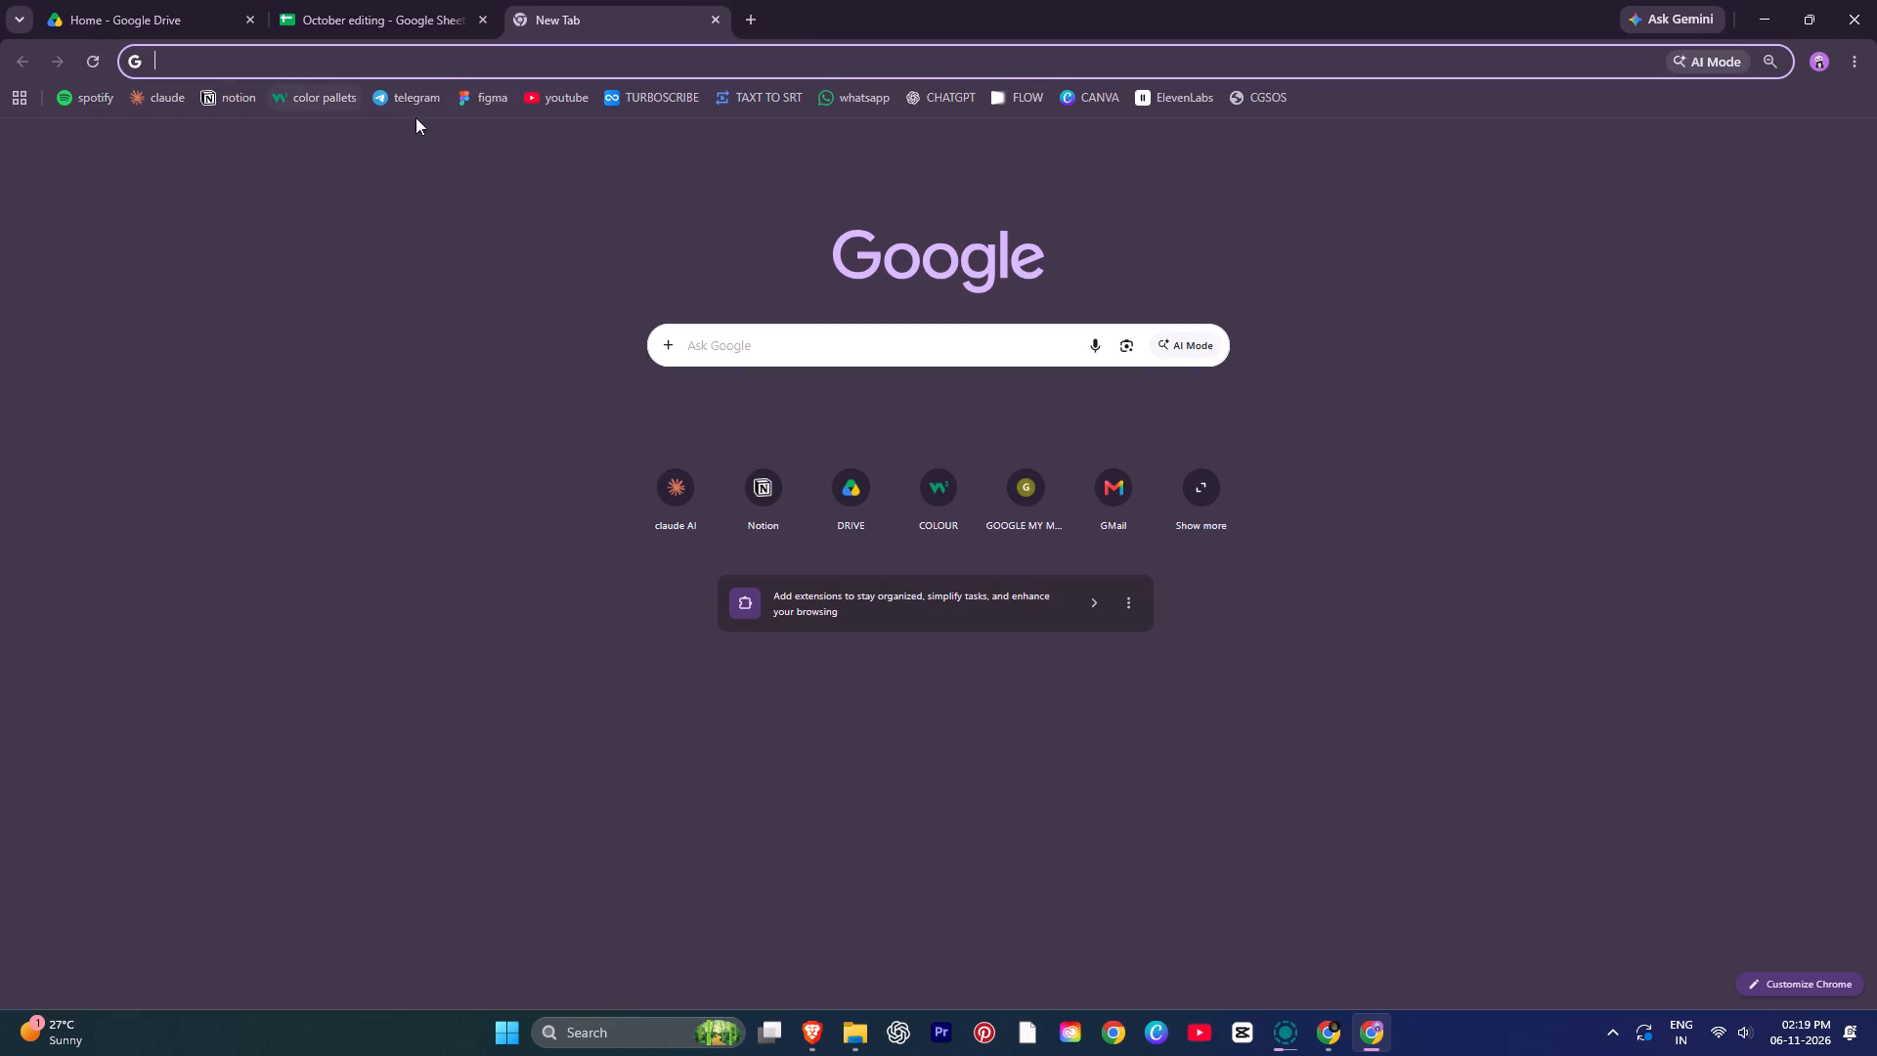
text(yt studio)
key(space)
key(Return)
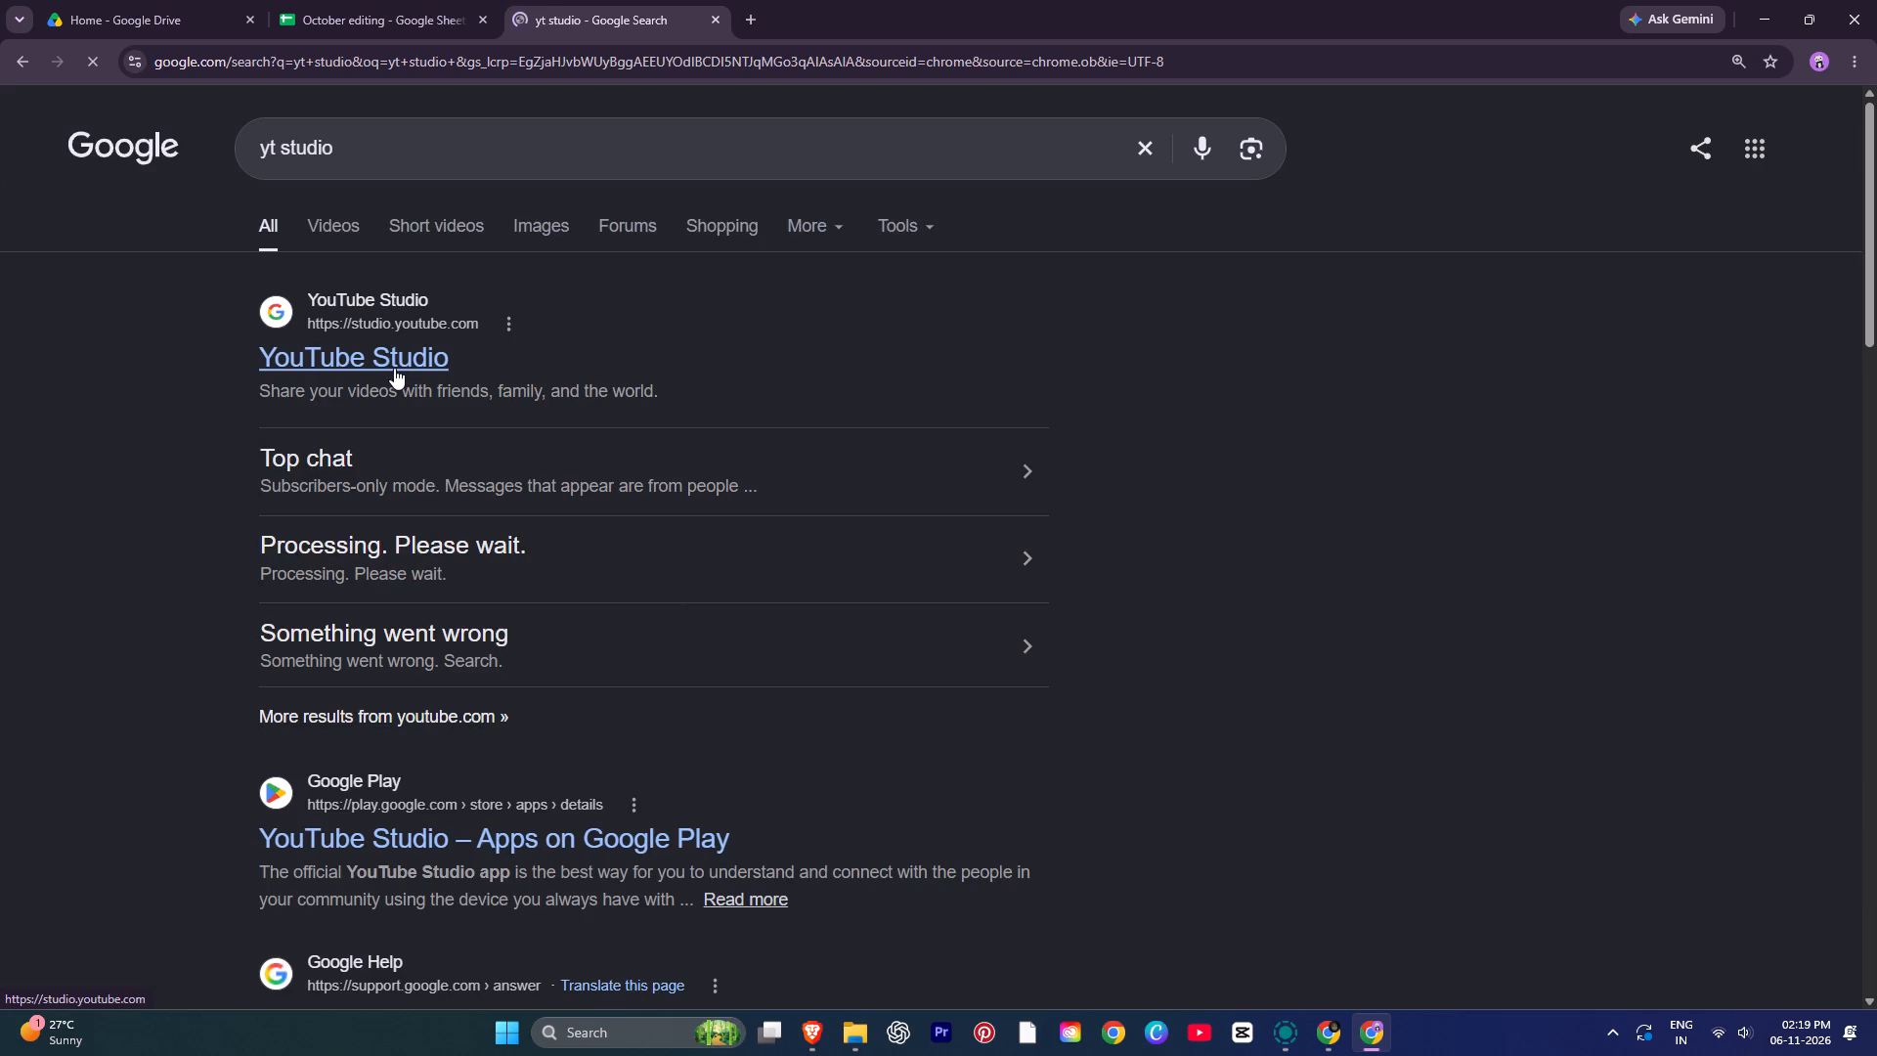
scroll(359, 641, down, 6)
scroll(358, 649, up, 11)
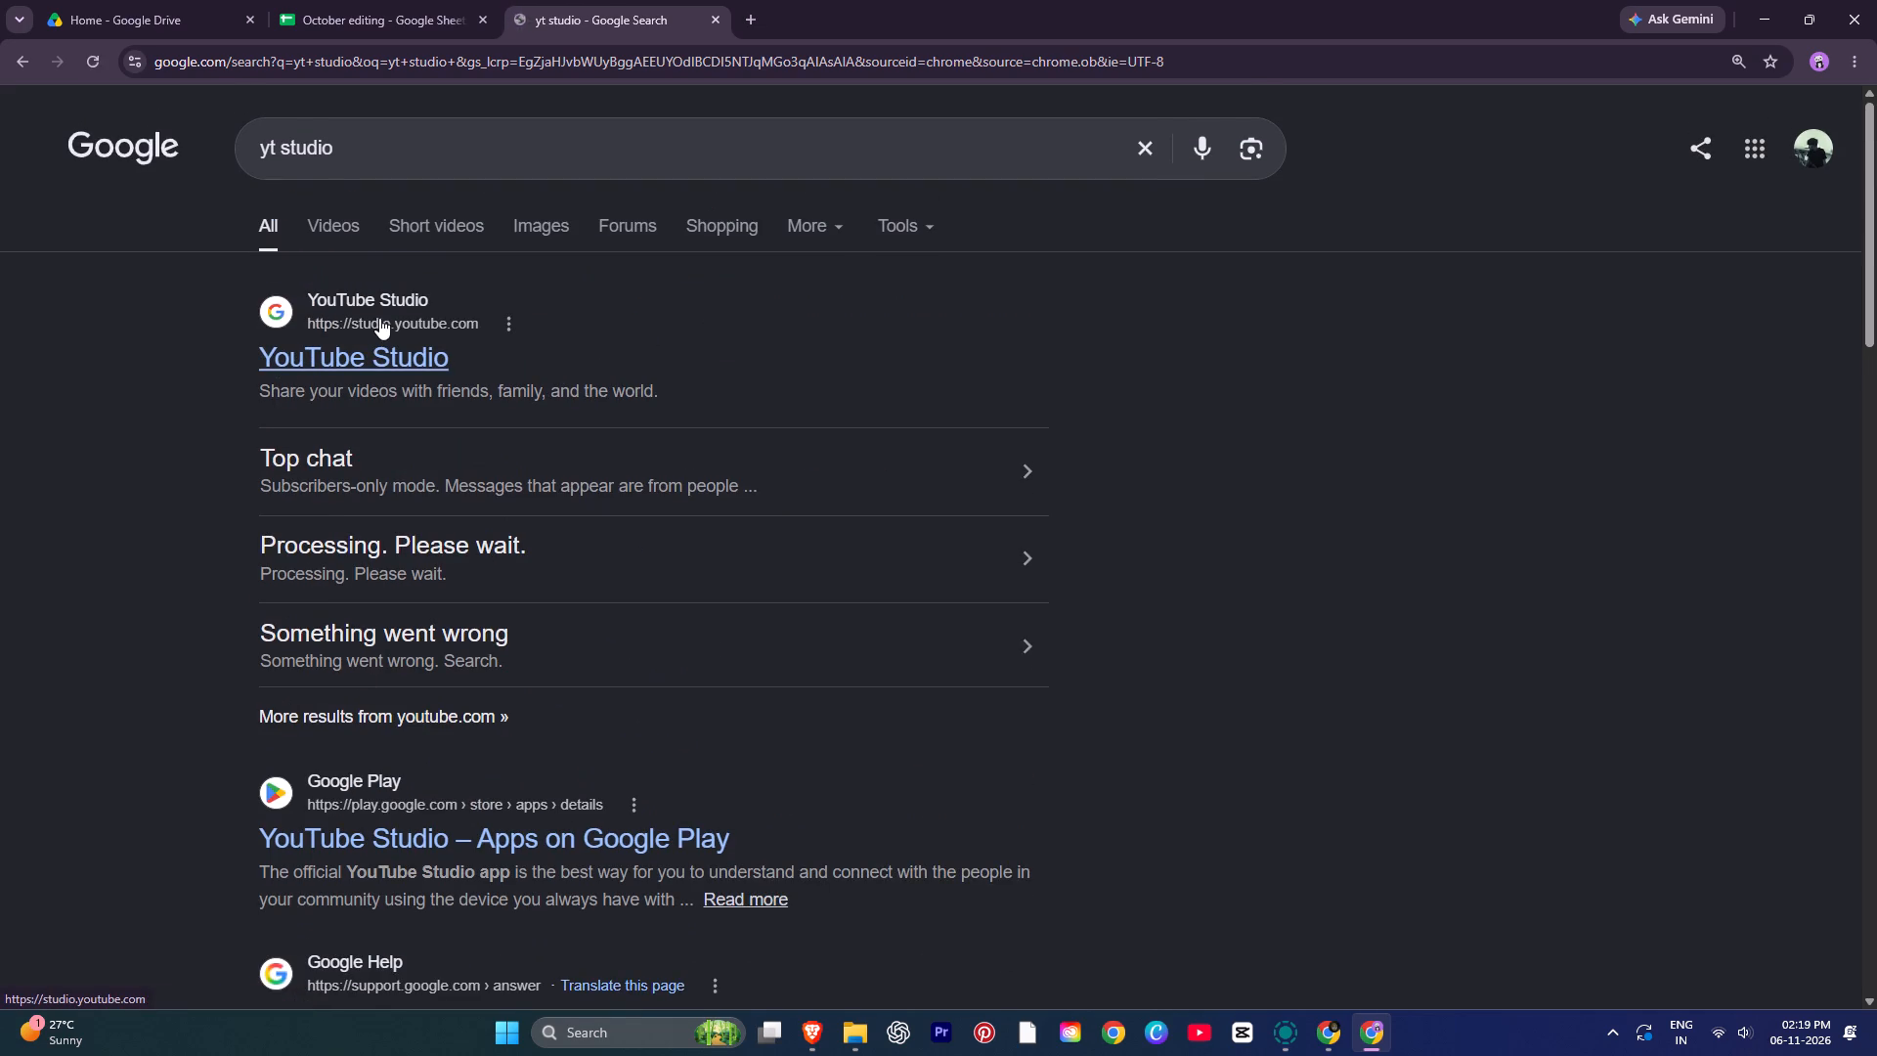
click(380, 318)
click(578, 89)
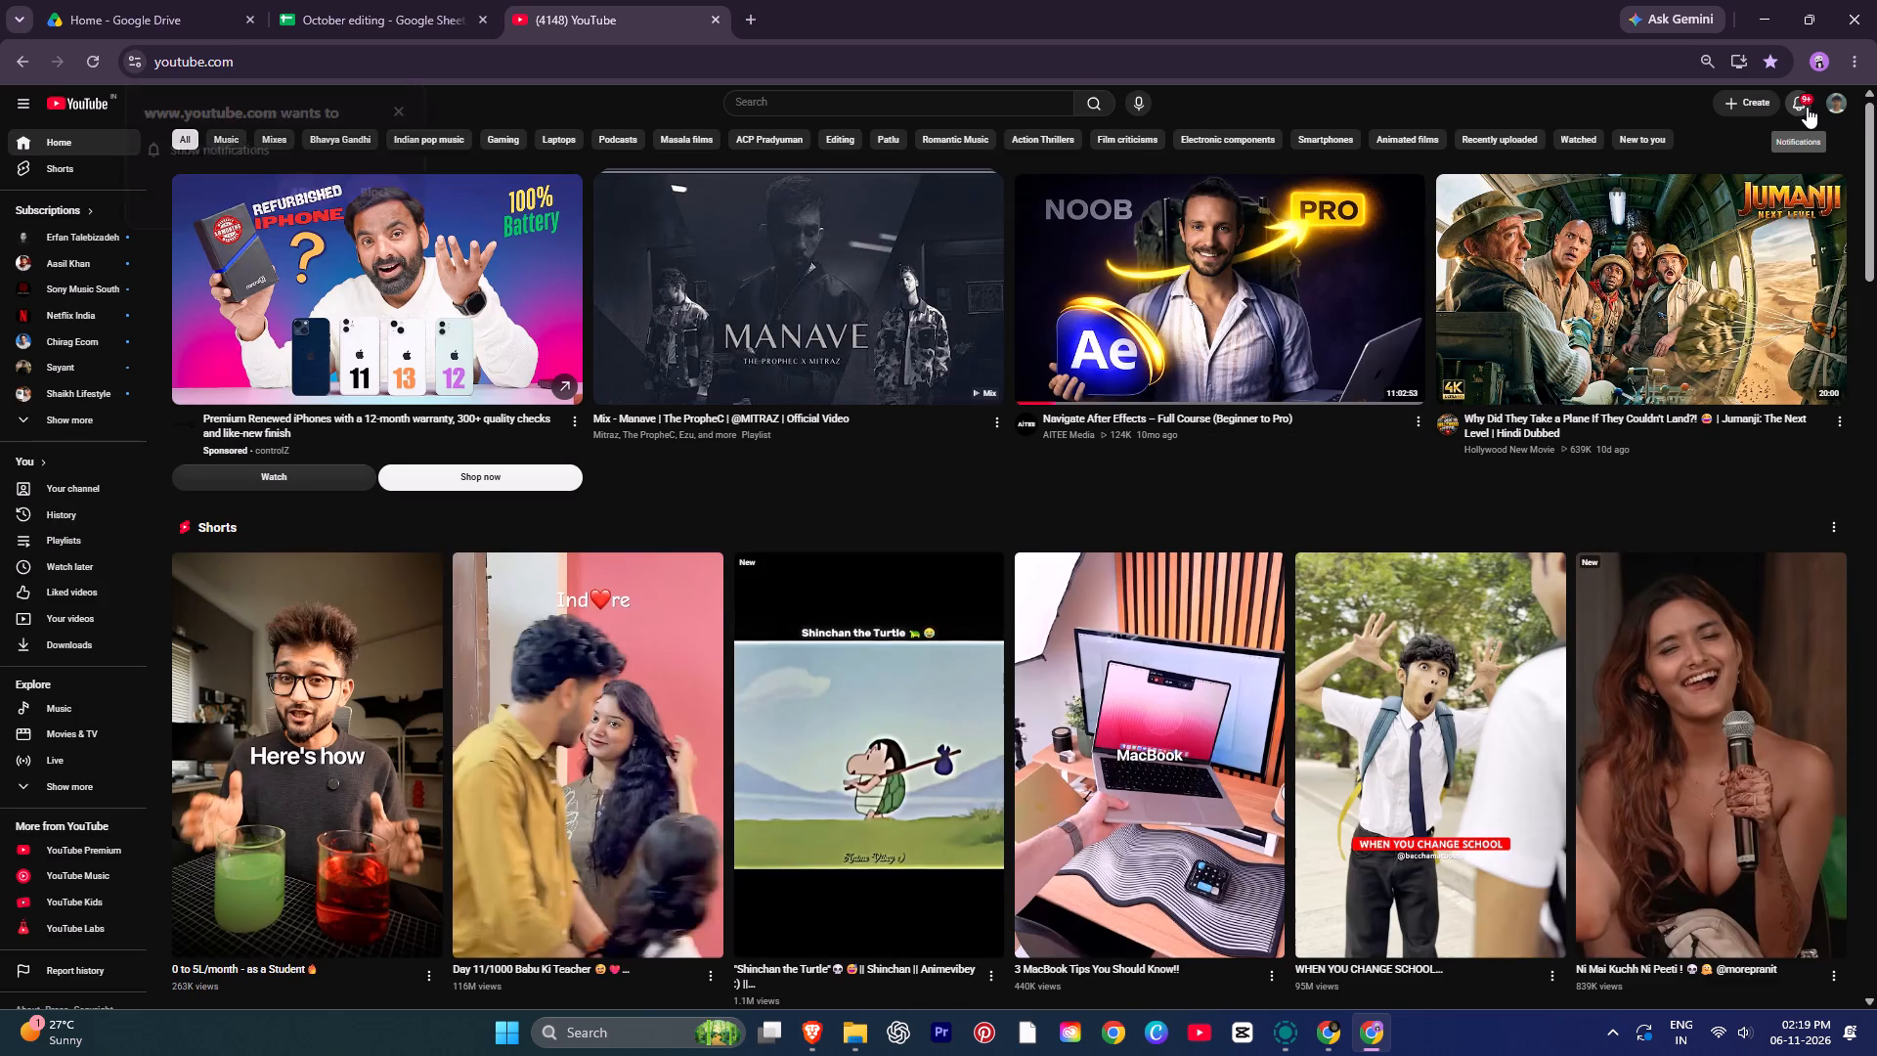
click(1765, 105)
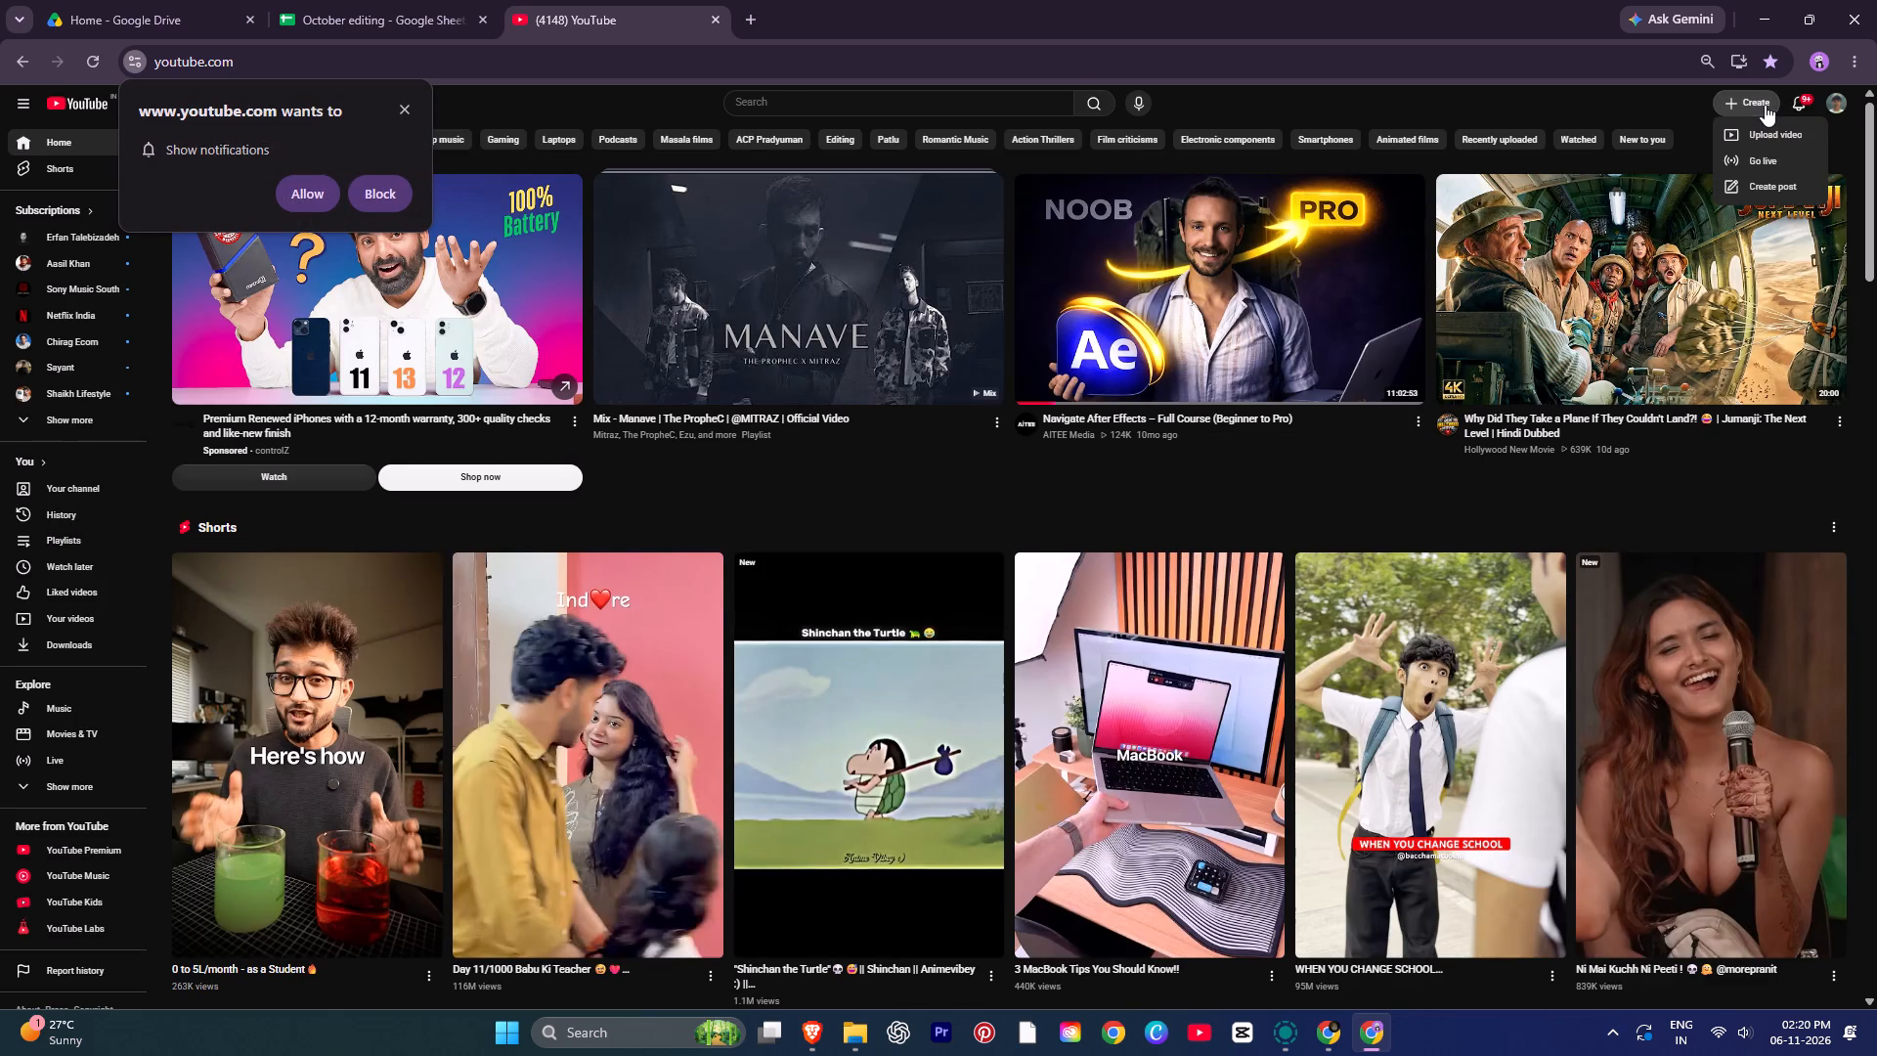
click(1748, 126)
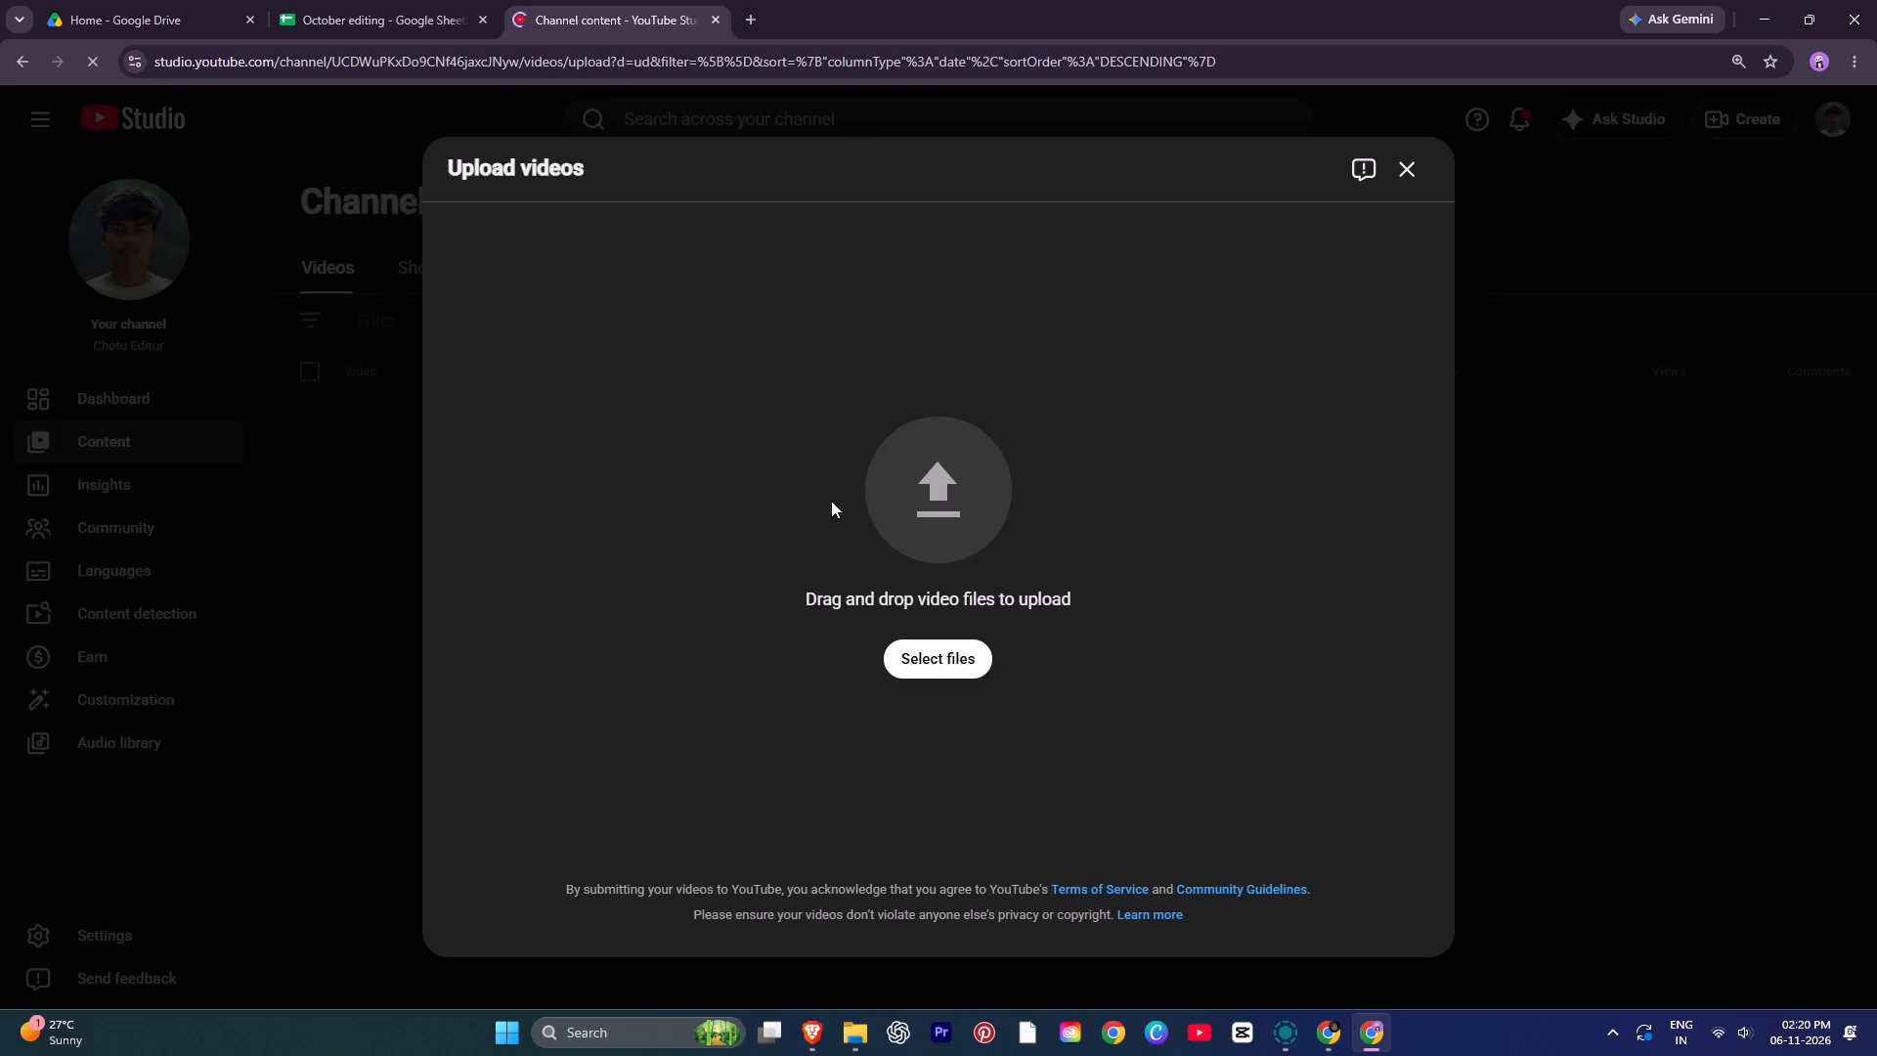
Switch to File Explorer and, in a new tab, open the APNA AMBIKAPUR folder inside FOOTAGES on Local Disk (C:).
key(alt+Tab)
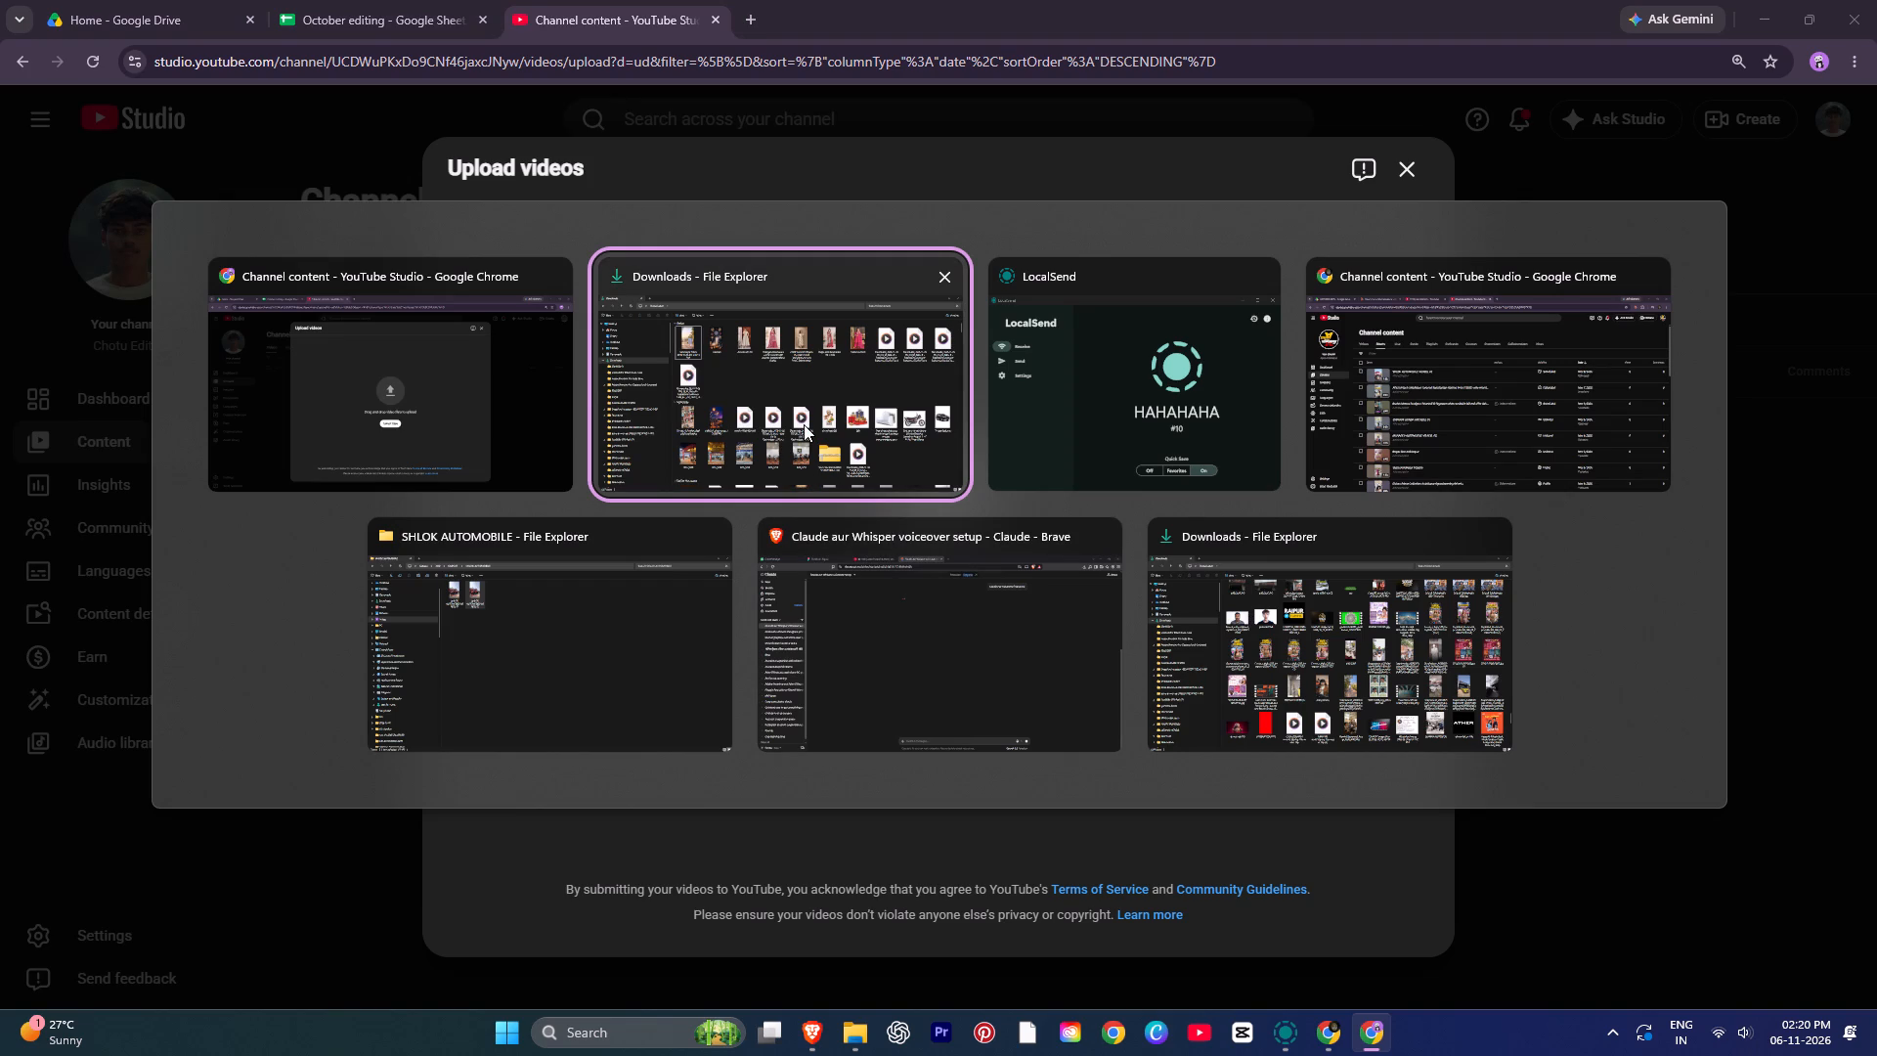
alt+click(801, 423)
scroll(414, 520, up, 2)
scroll(221, 398, up, 6)
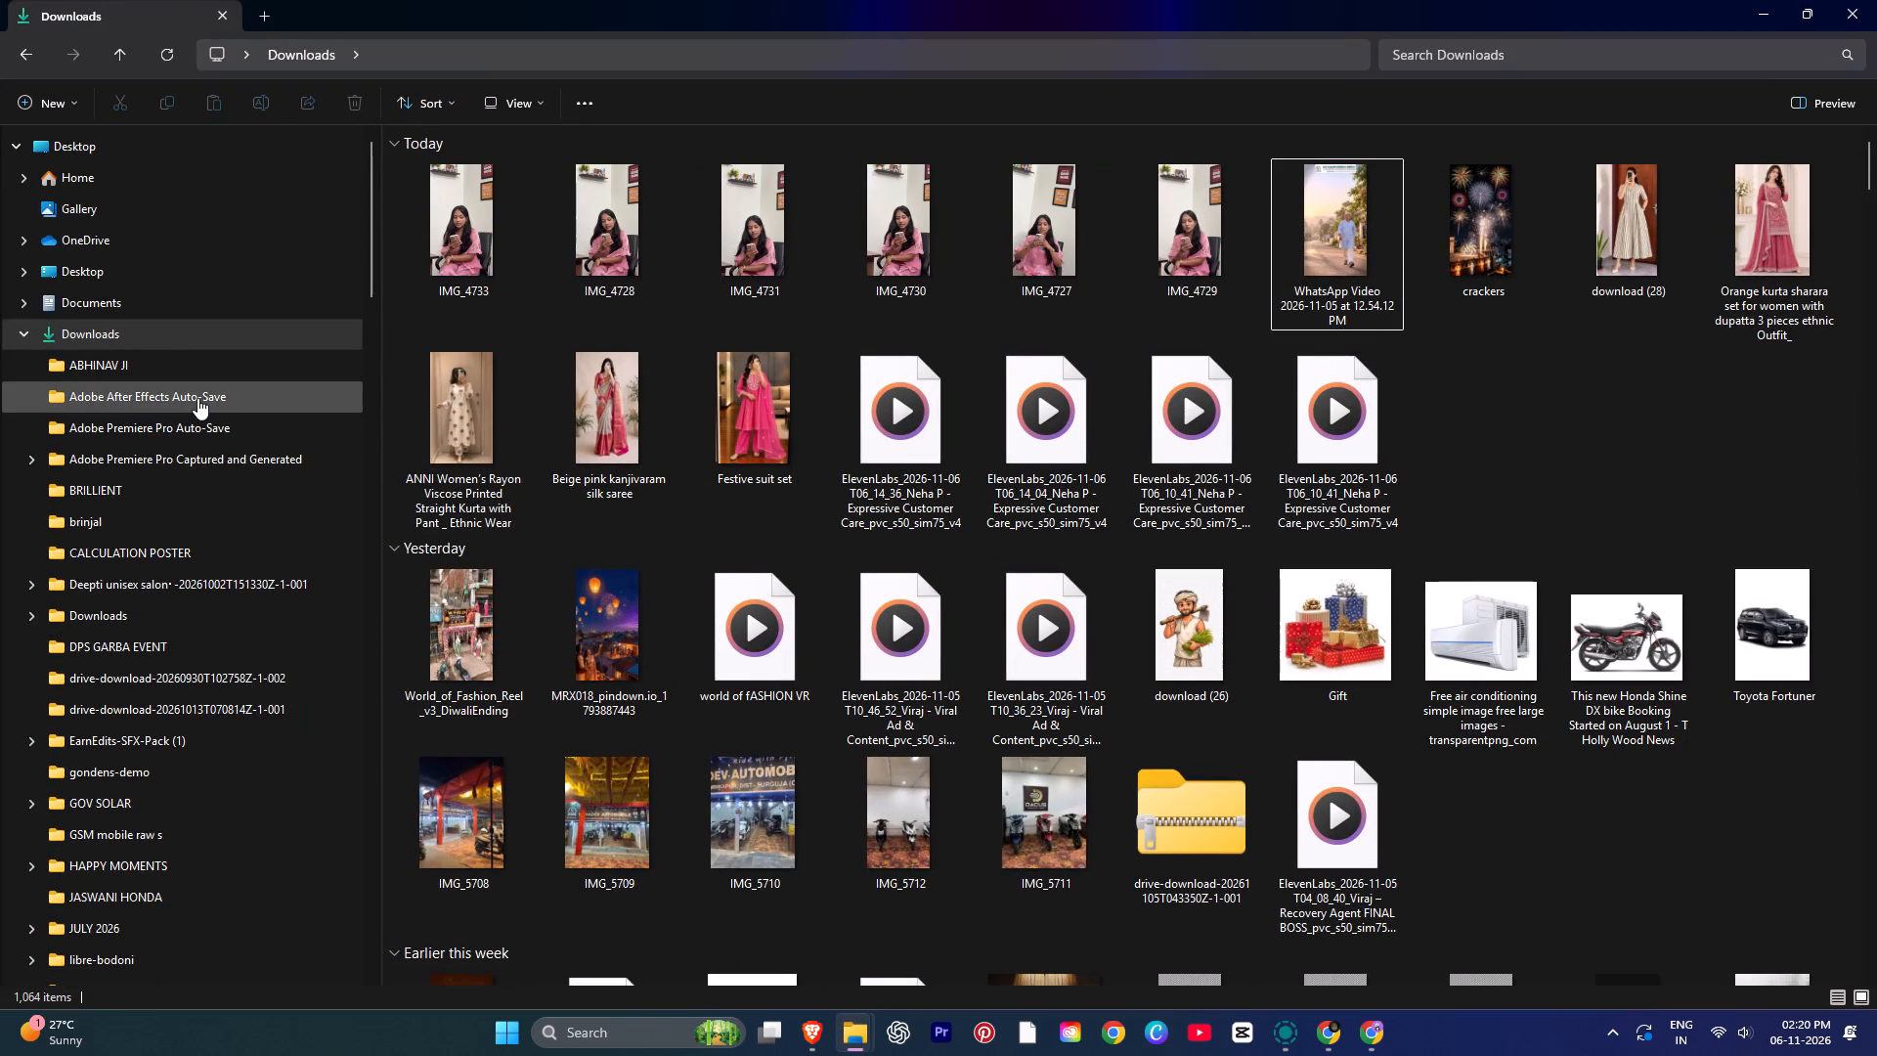
scroll(197, 398, up, 3)
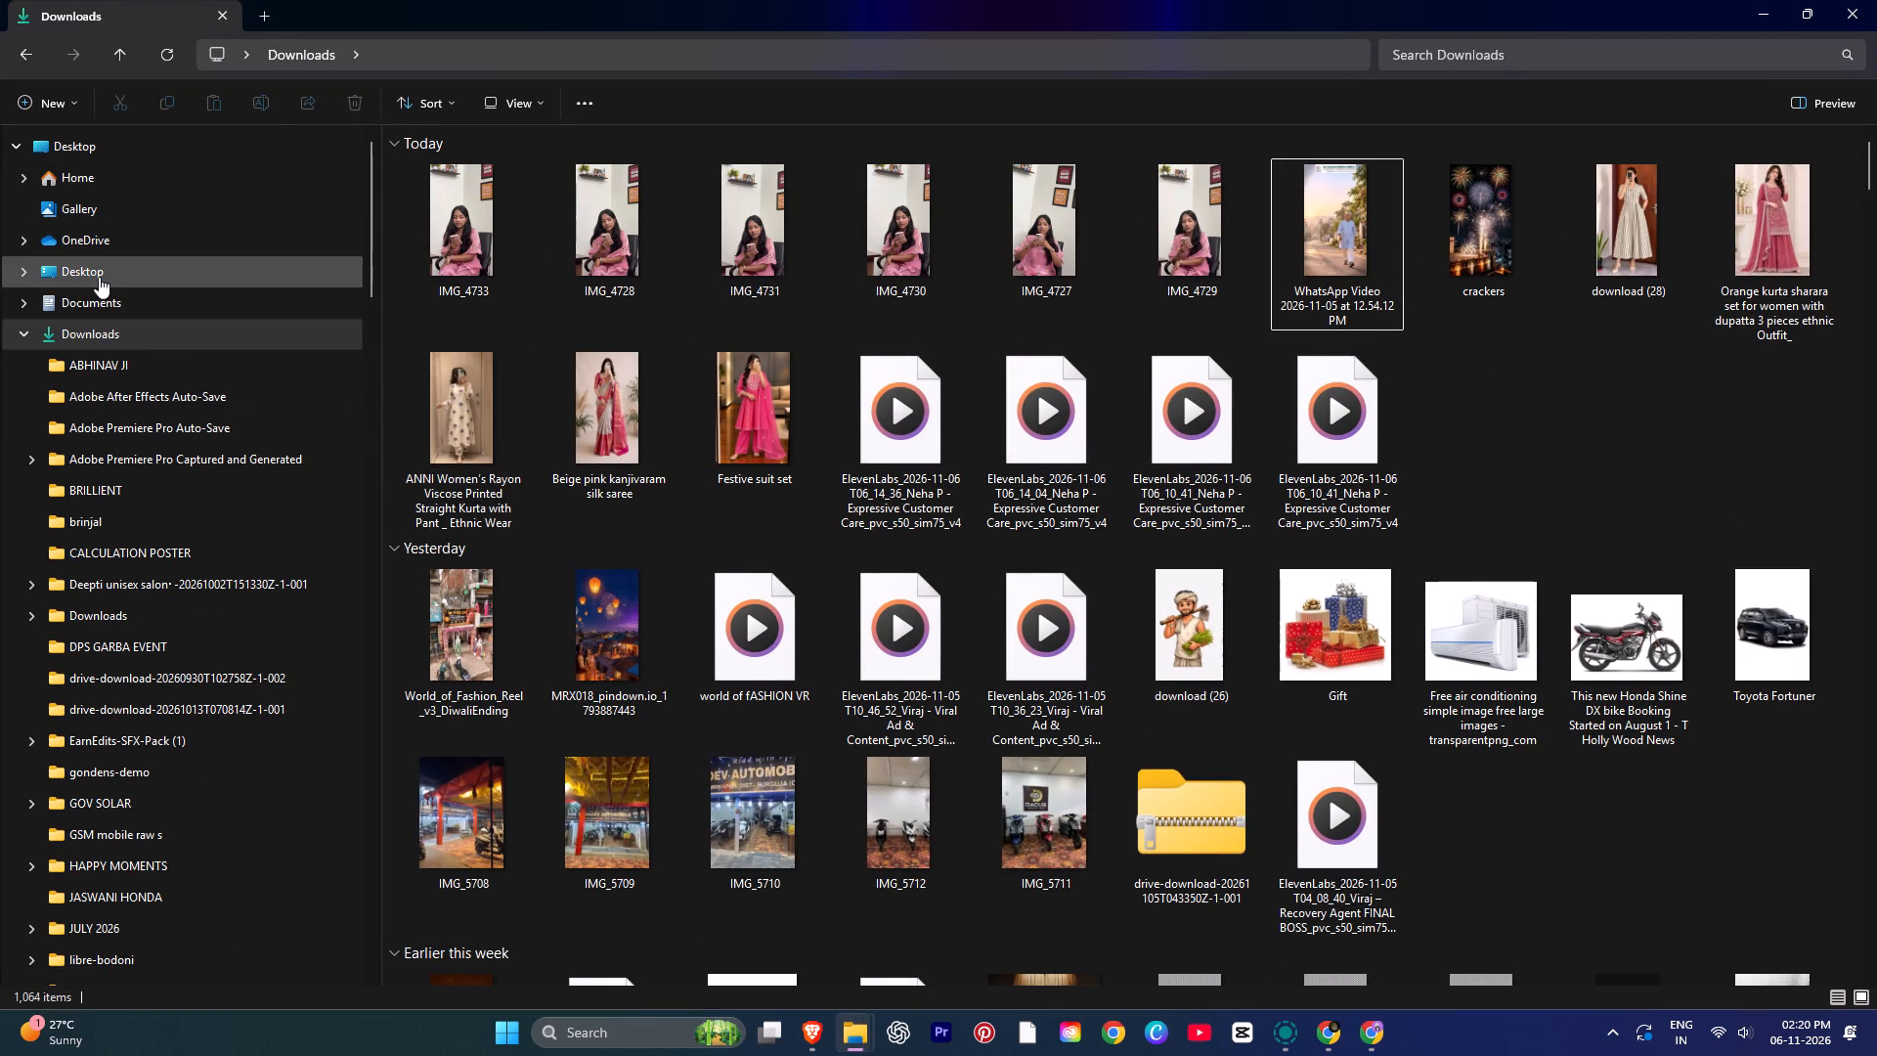
scroll(124, 505, down, 5)
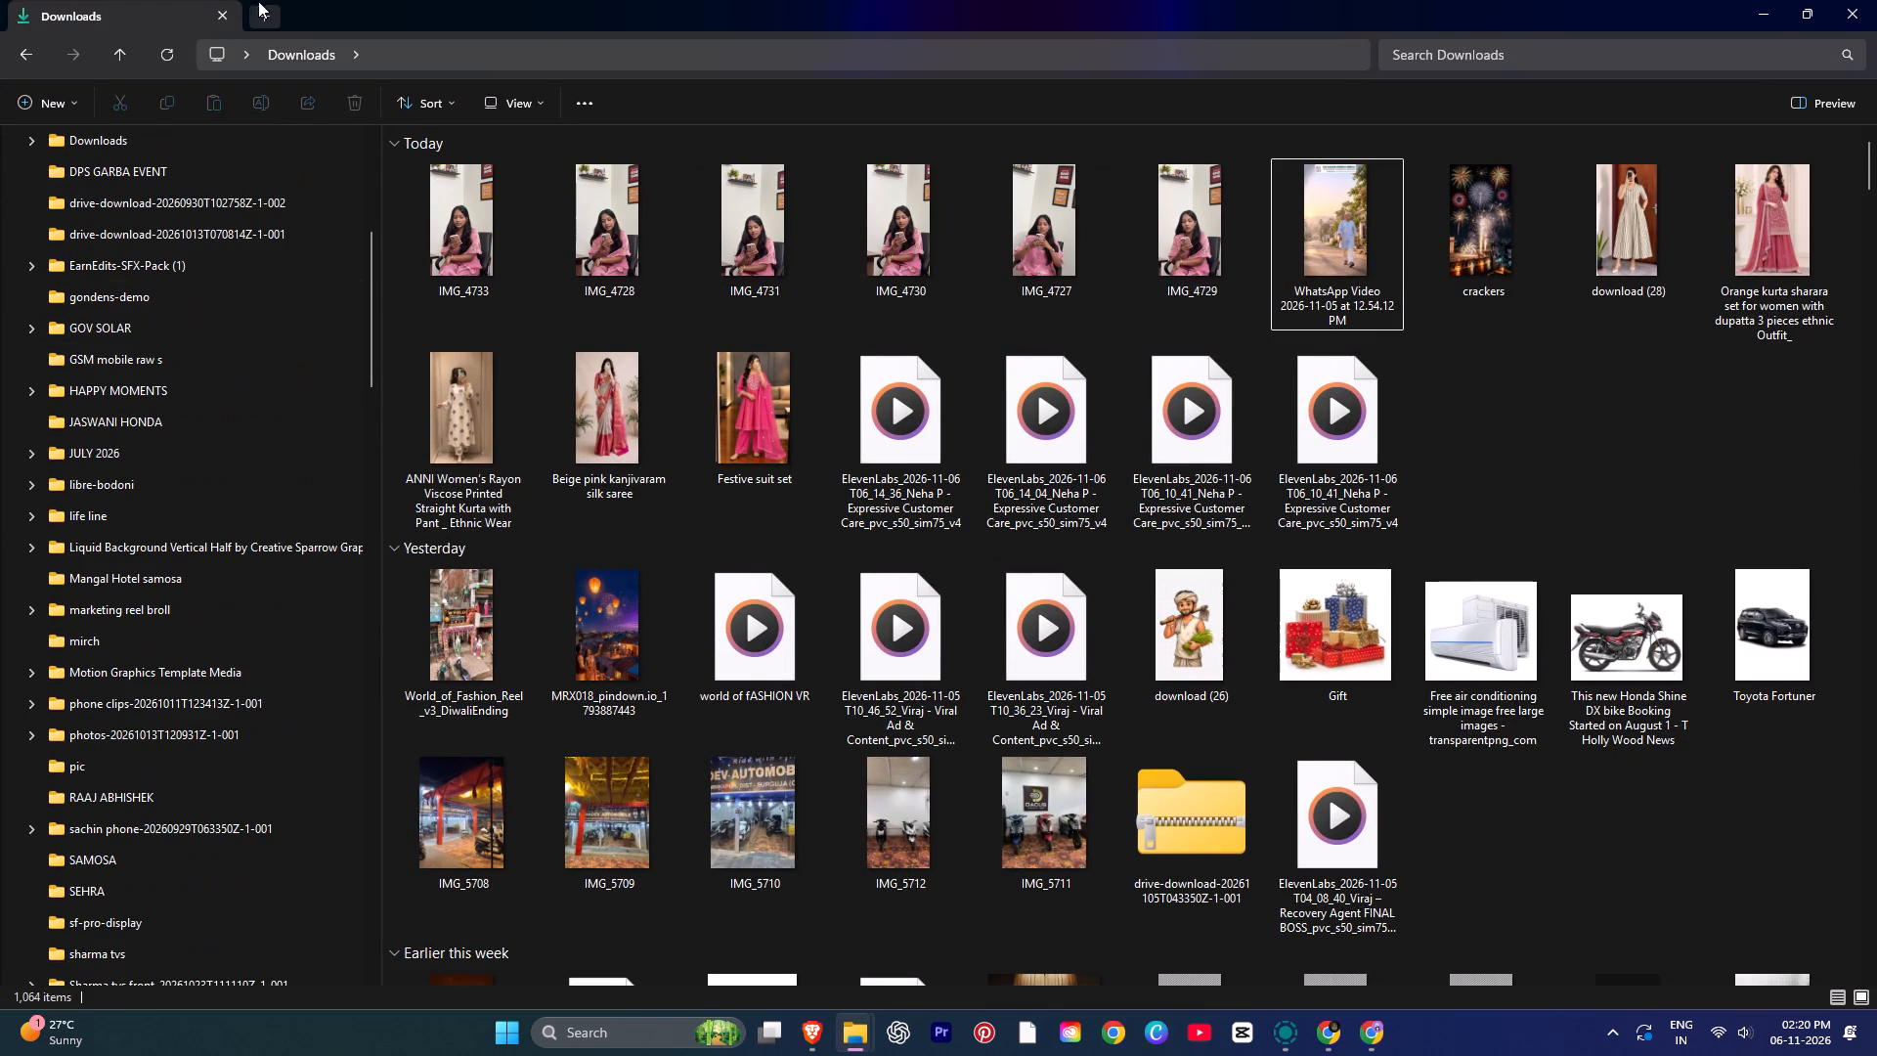
click(264, 10)
scroll(92, 520, up, 10)
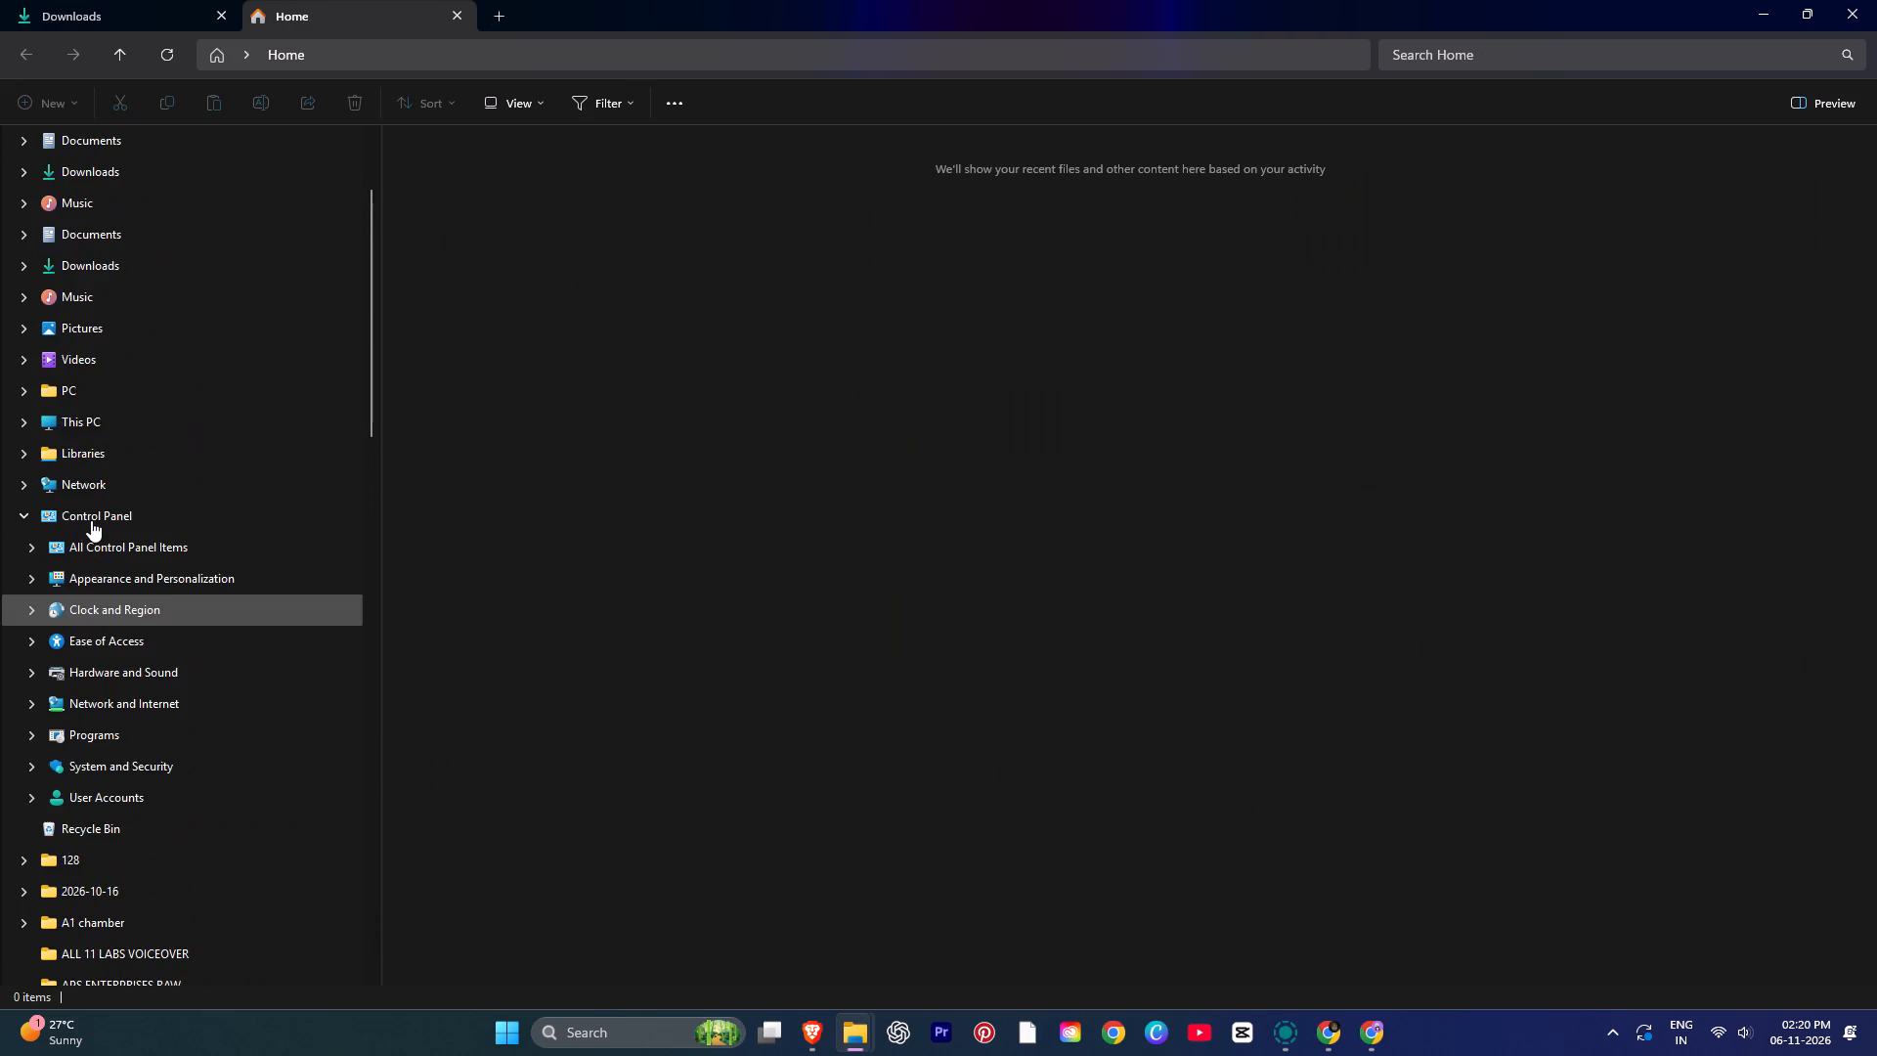
click(93, 494)
click(452, 218)
double_click(487, 193)
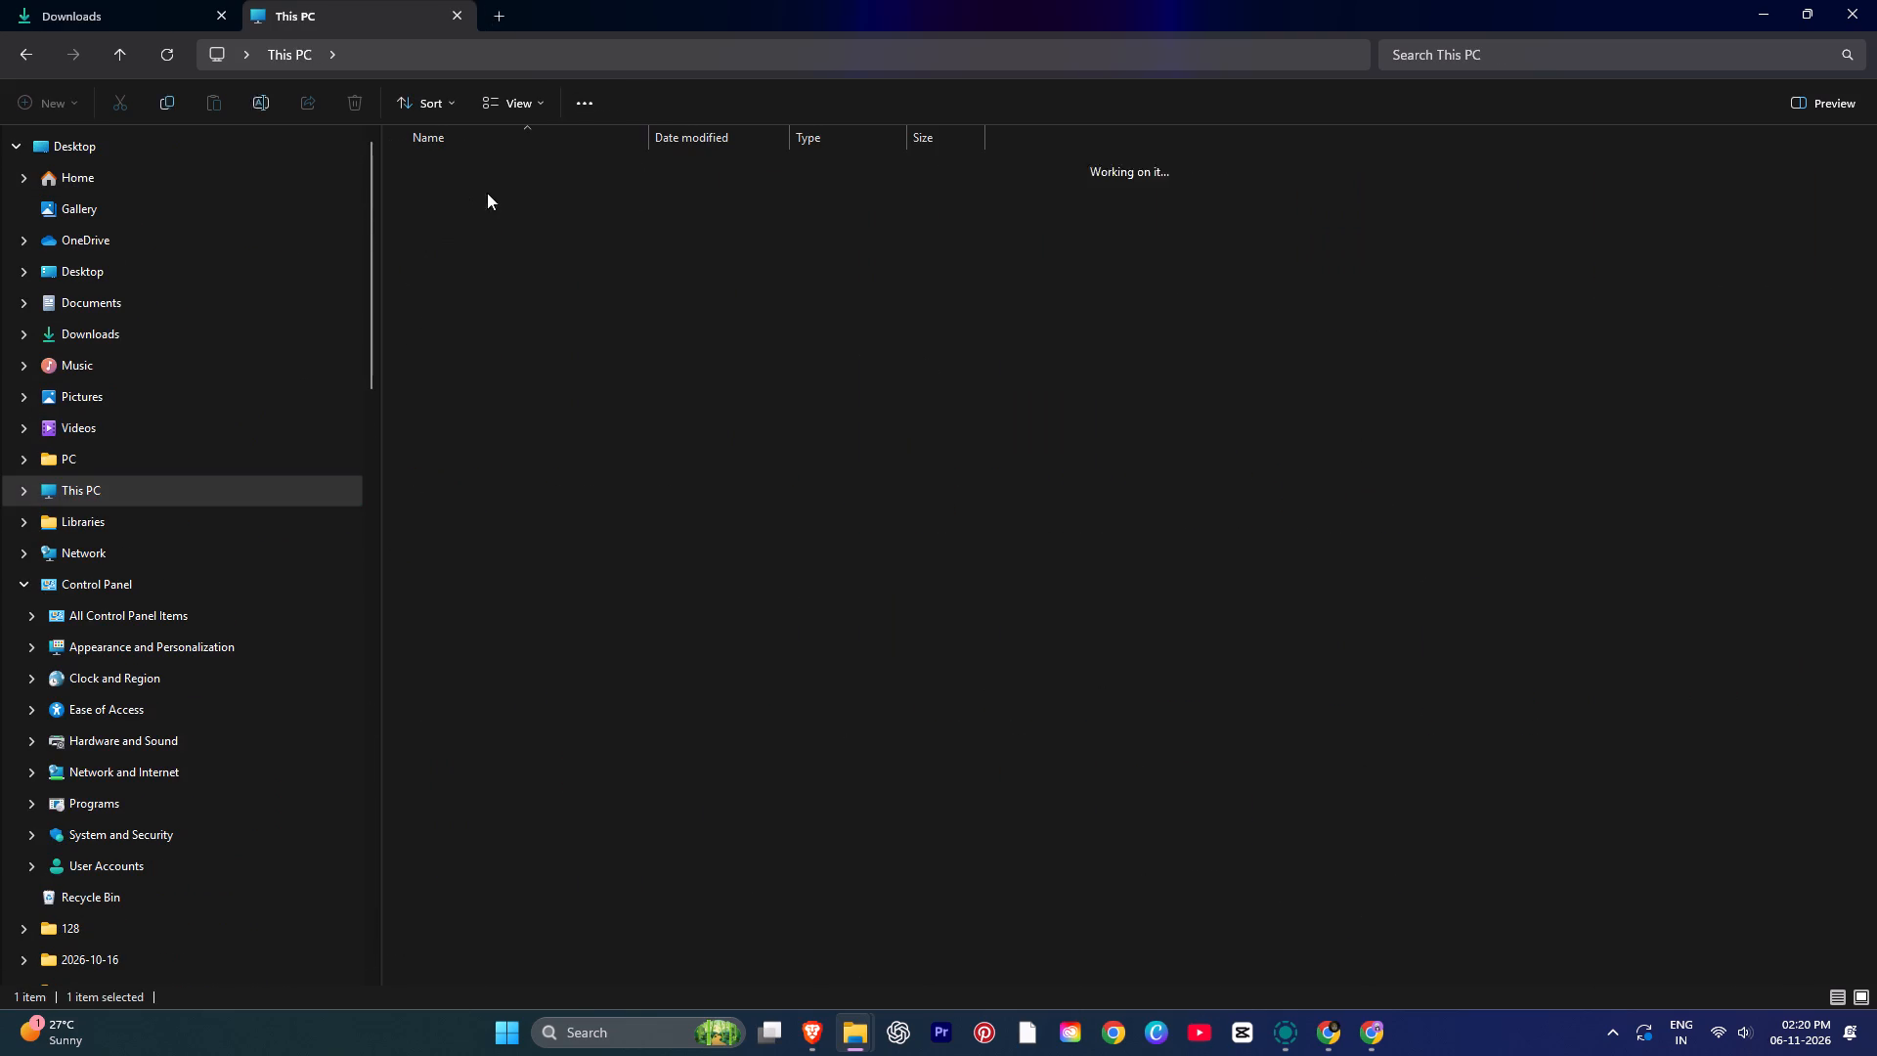
double_click(460, 232)
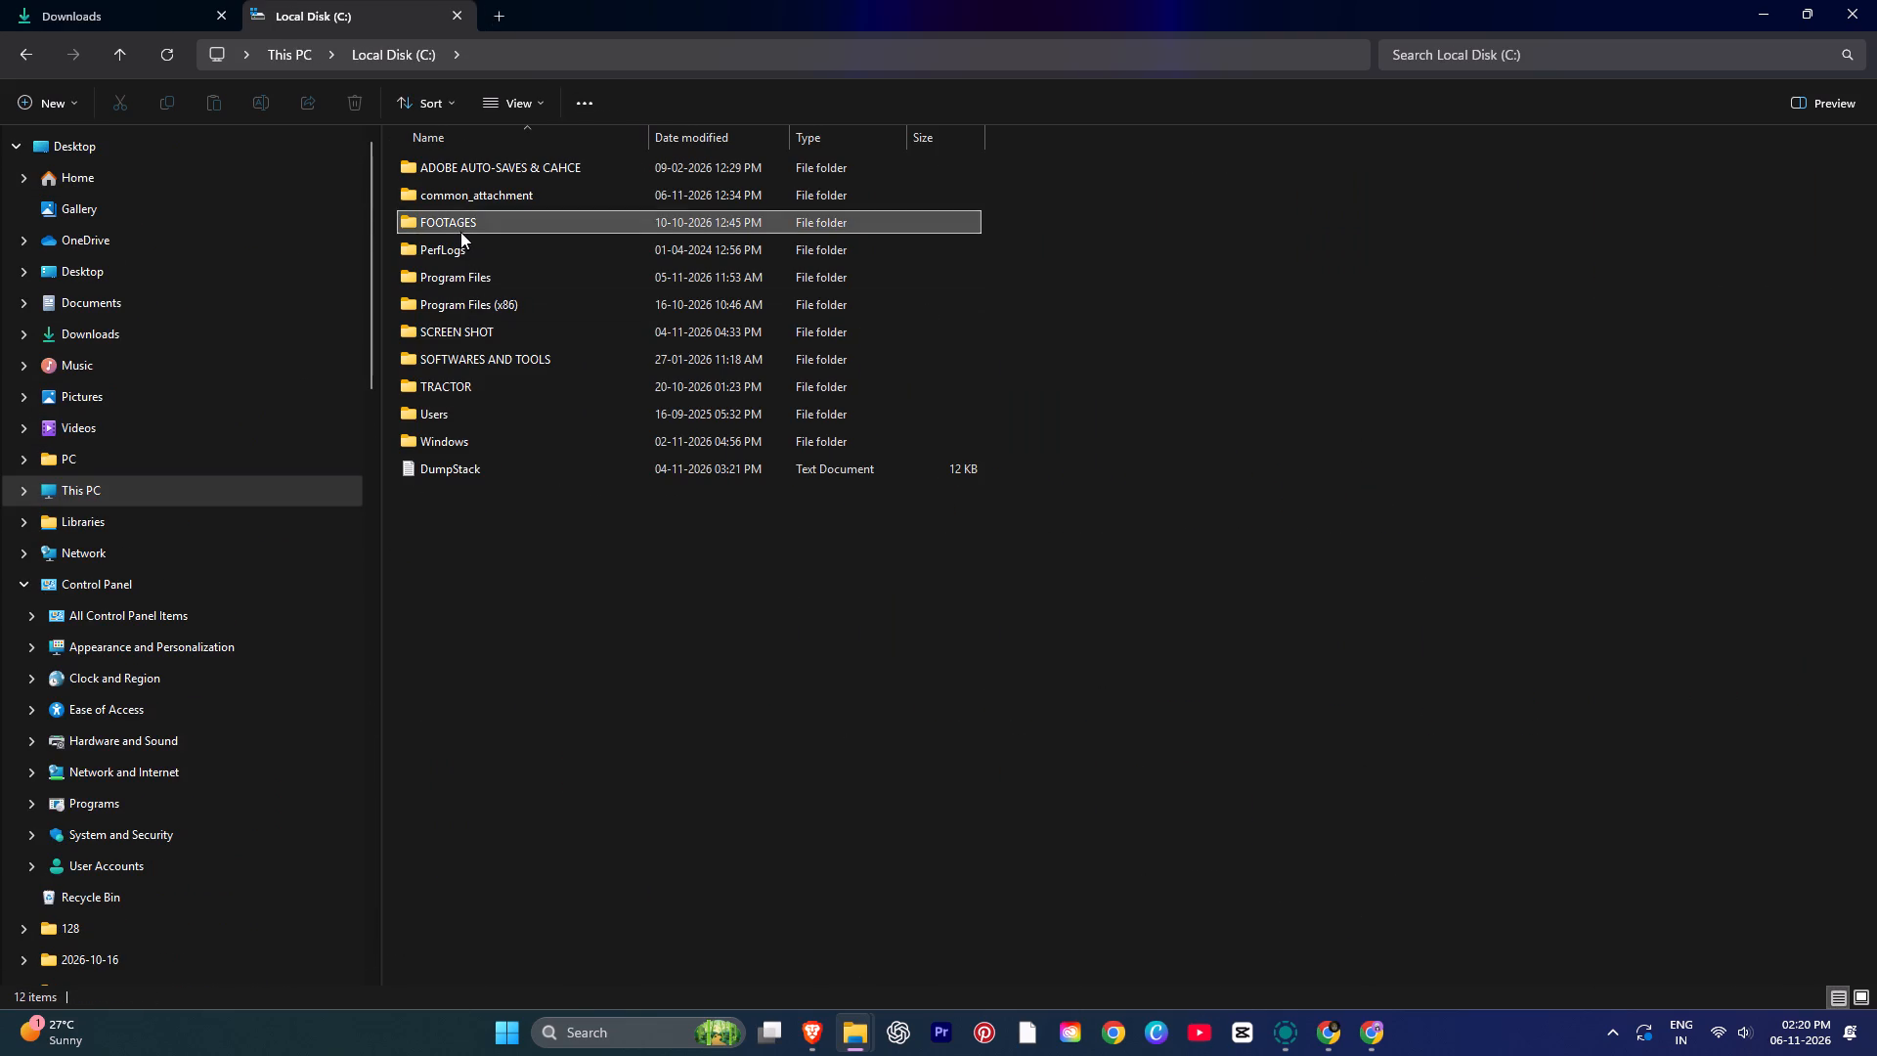
double_click(470, 190)
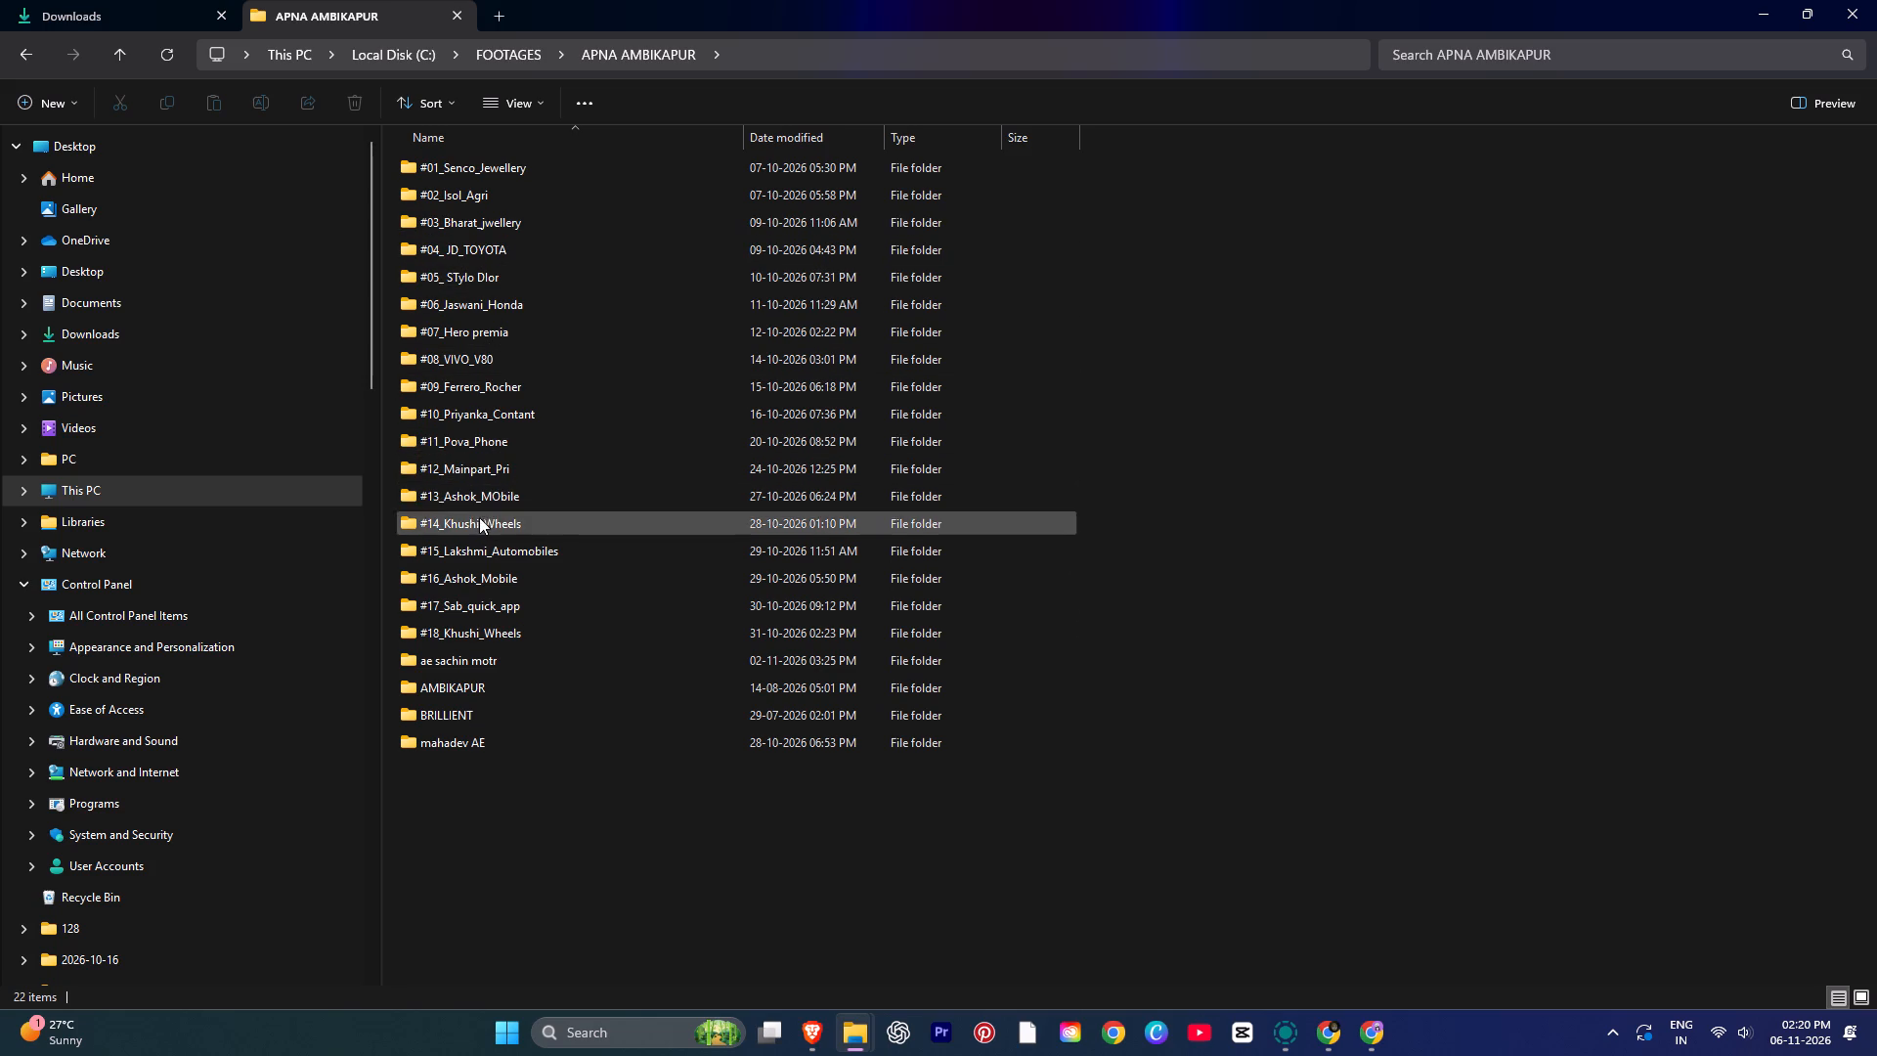
Open the Final exports folder under 2026-10_Oct in #13_Ashok_MObile.
click(462, 470)
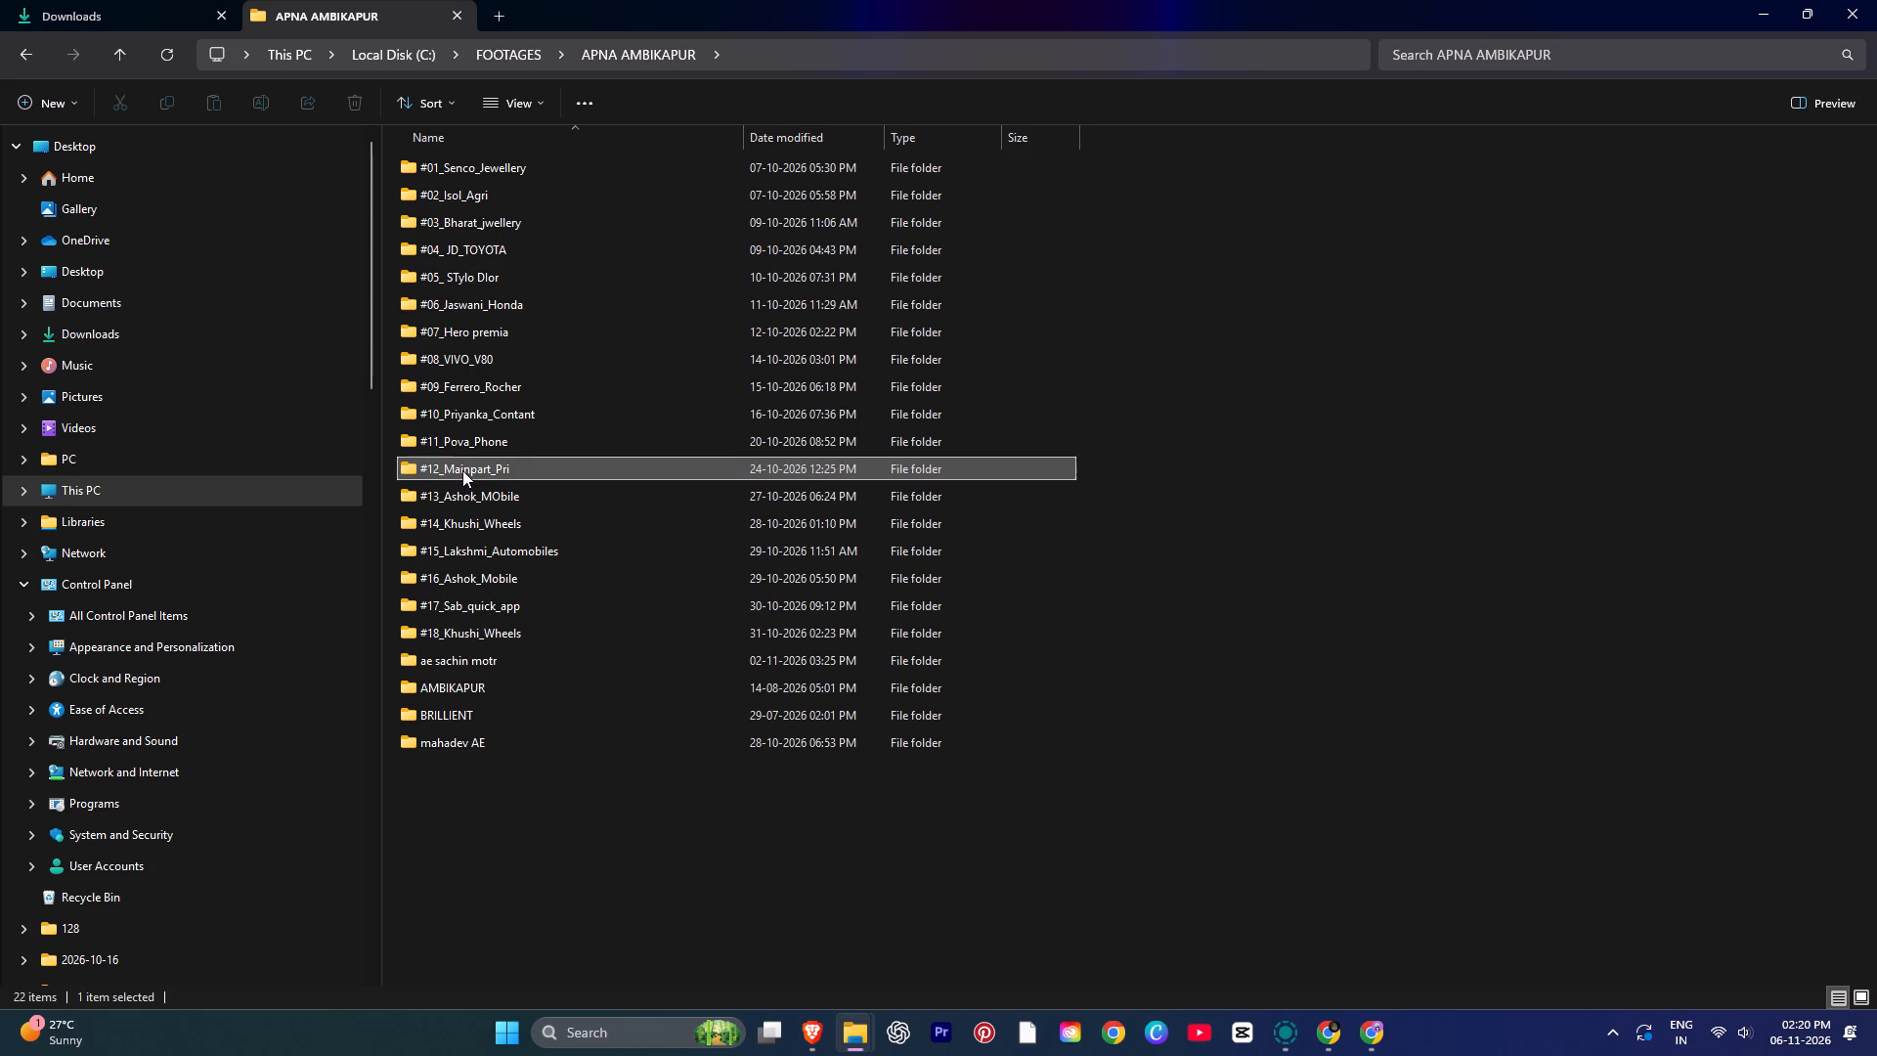
double_click(465, 491)
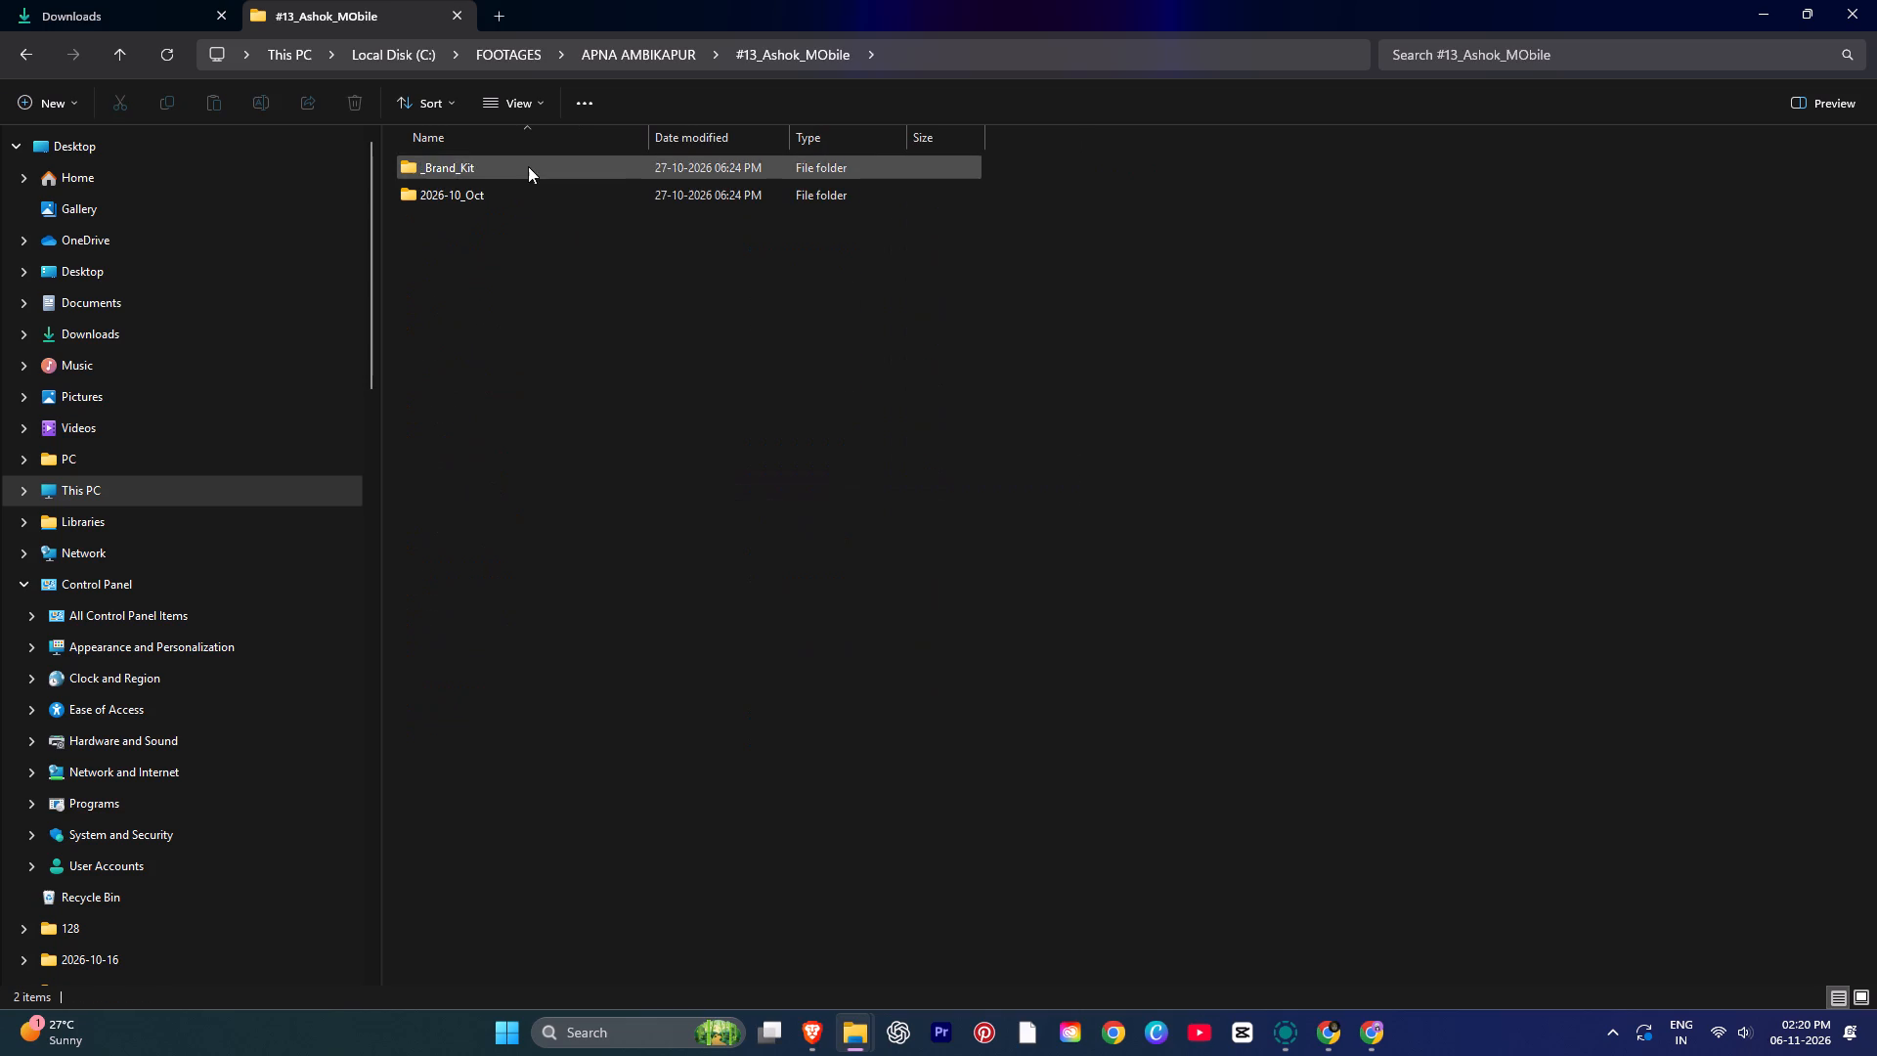
click(507, 208)
double_click(509, 190)
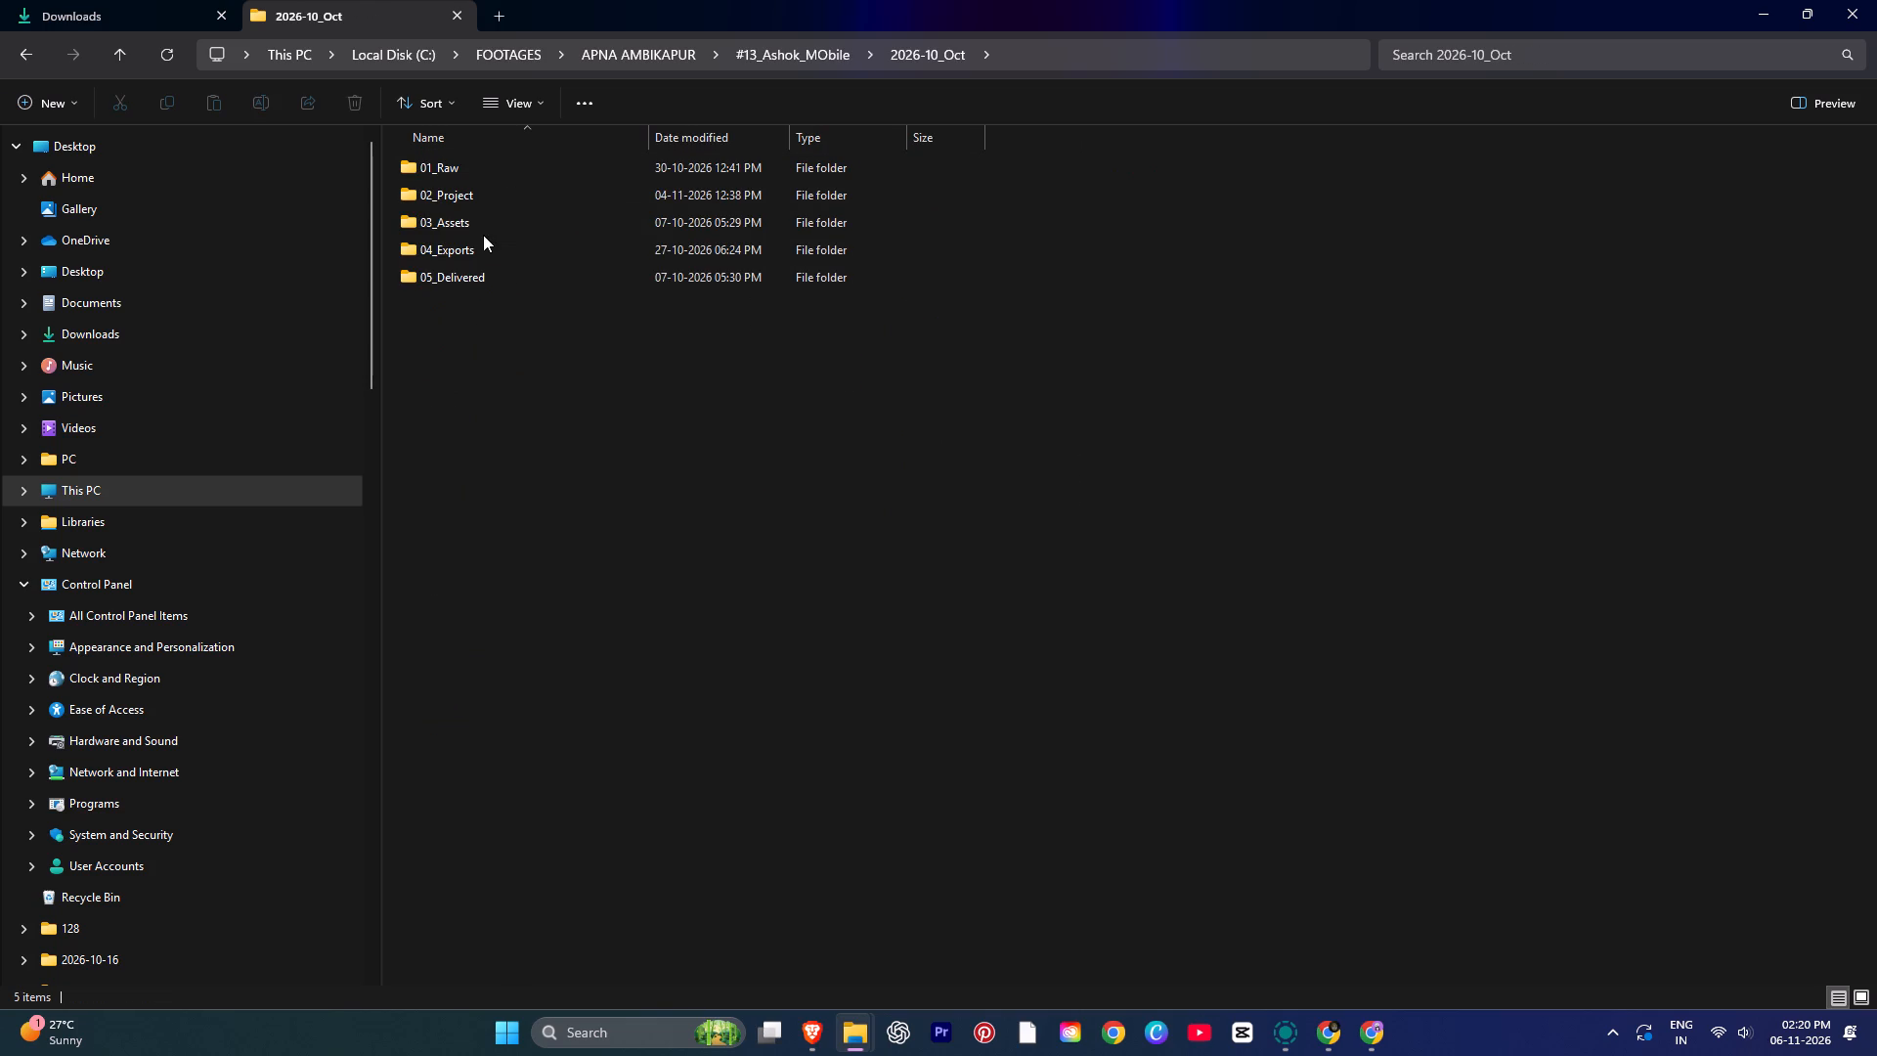
double_click(479, 240)
double_click(460, 194)
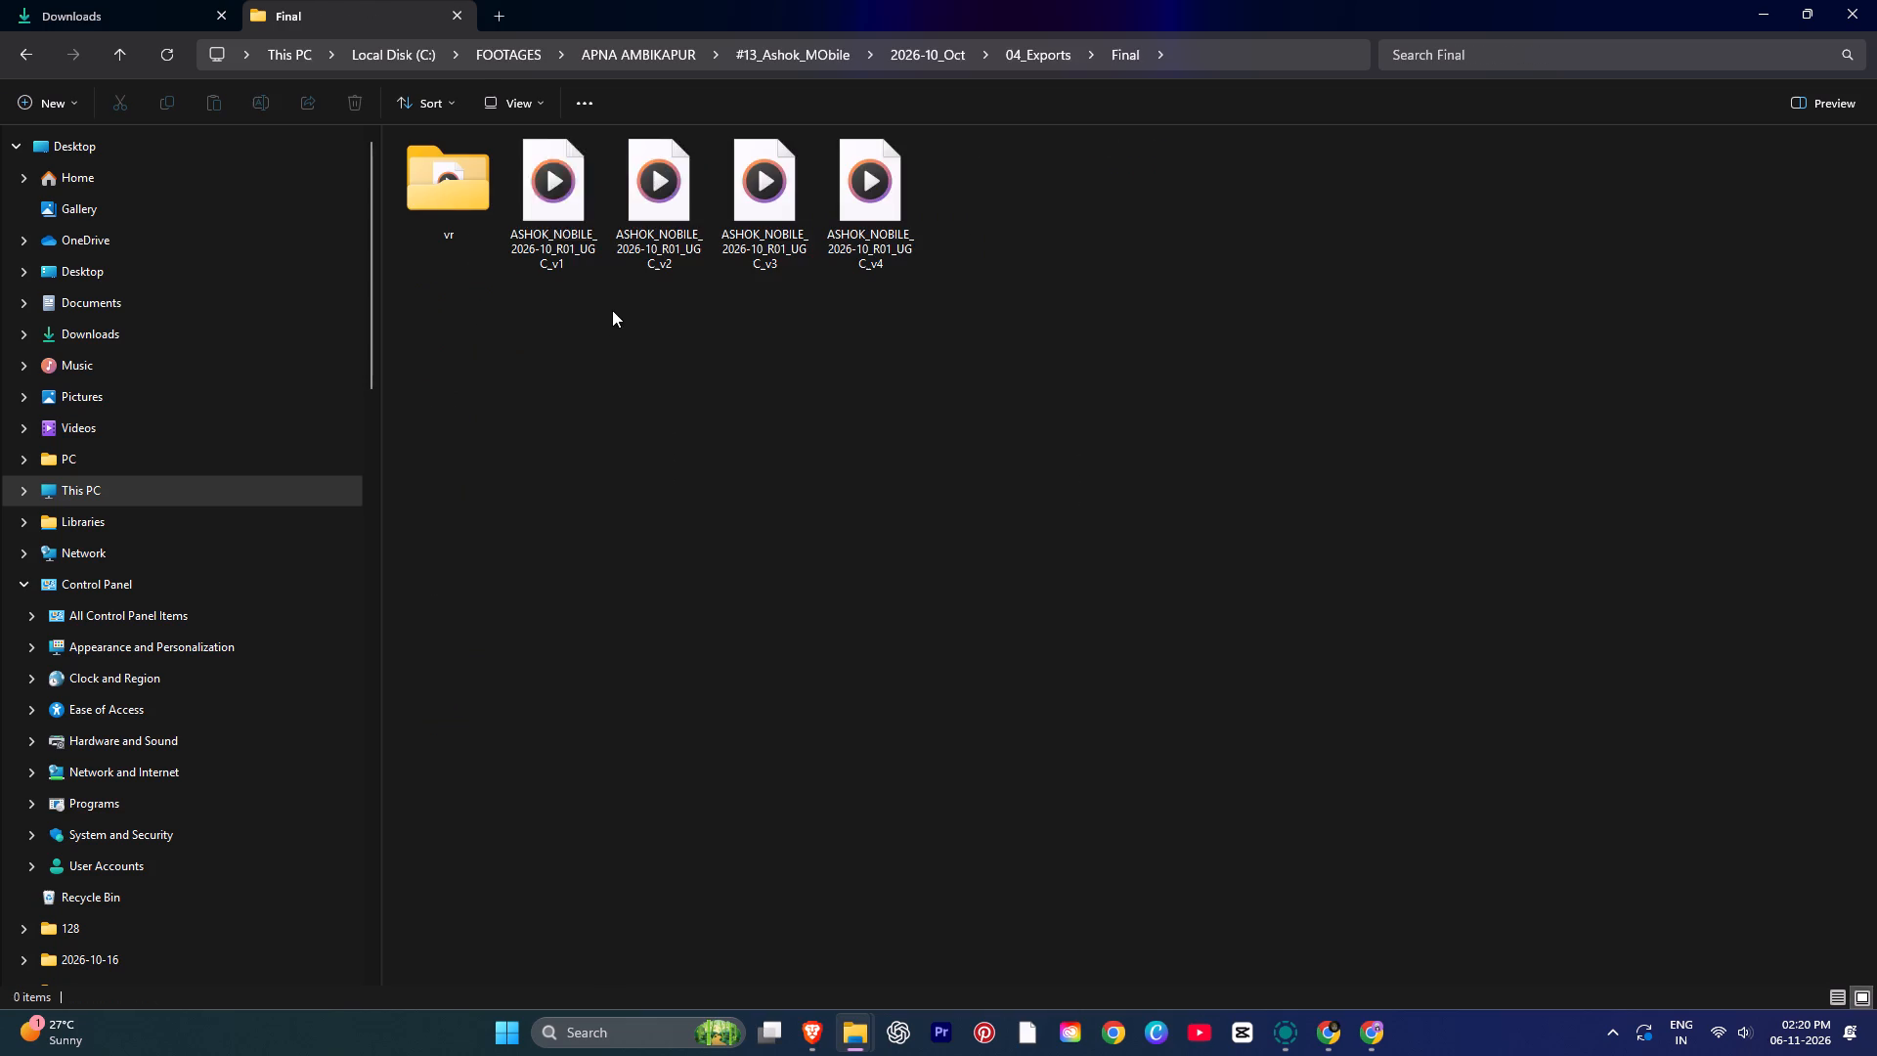
click(797, 377)
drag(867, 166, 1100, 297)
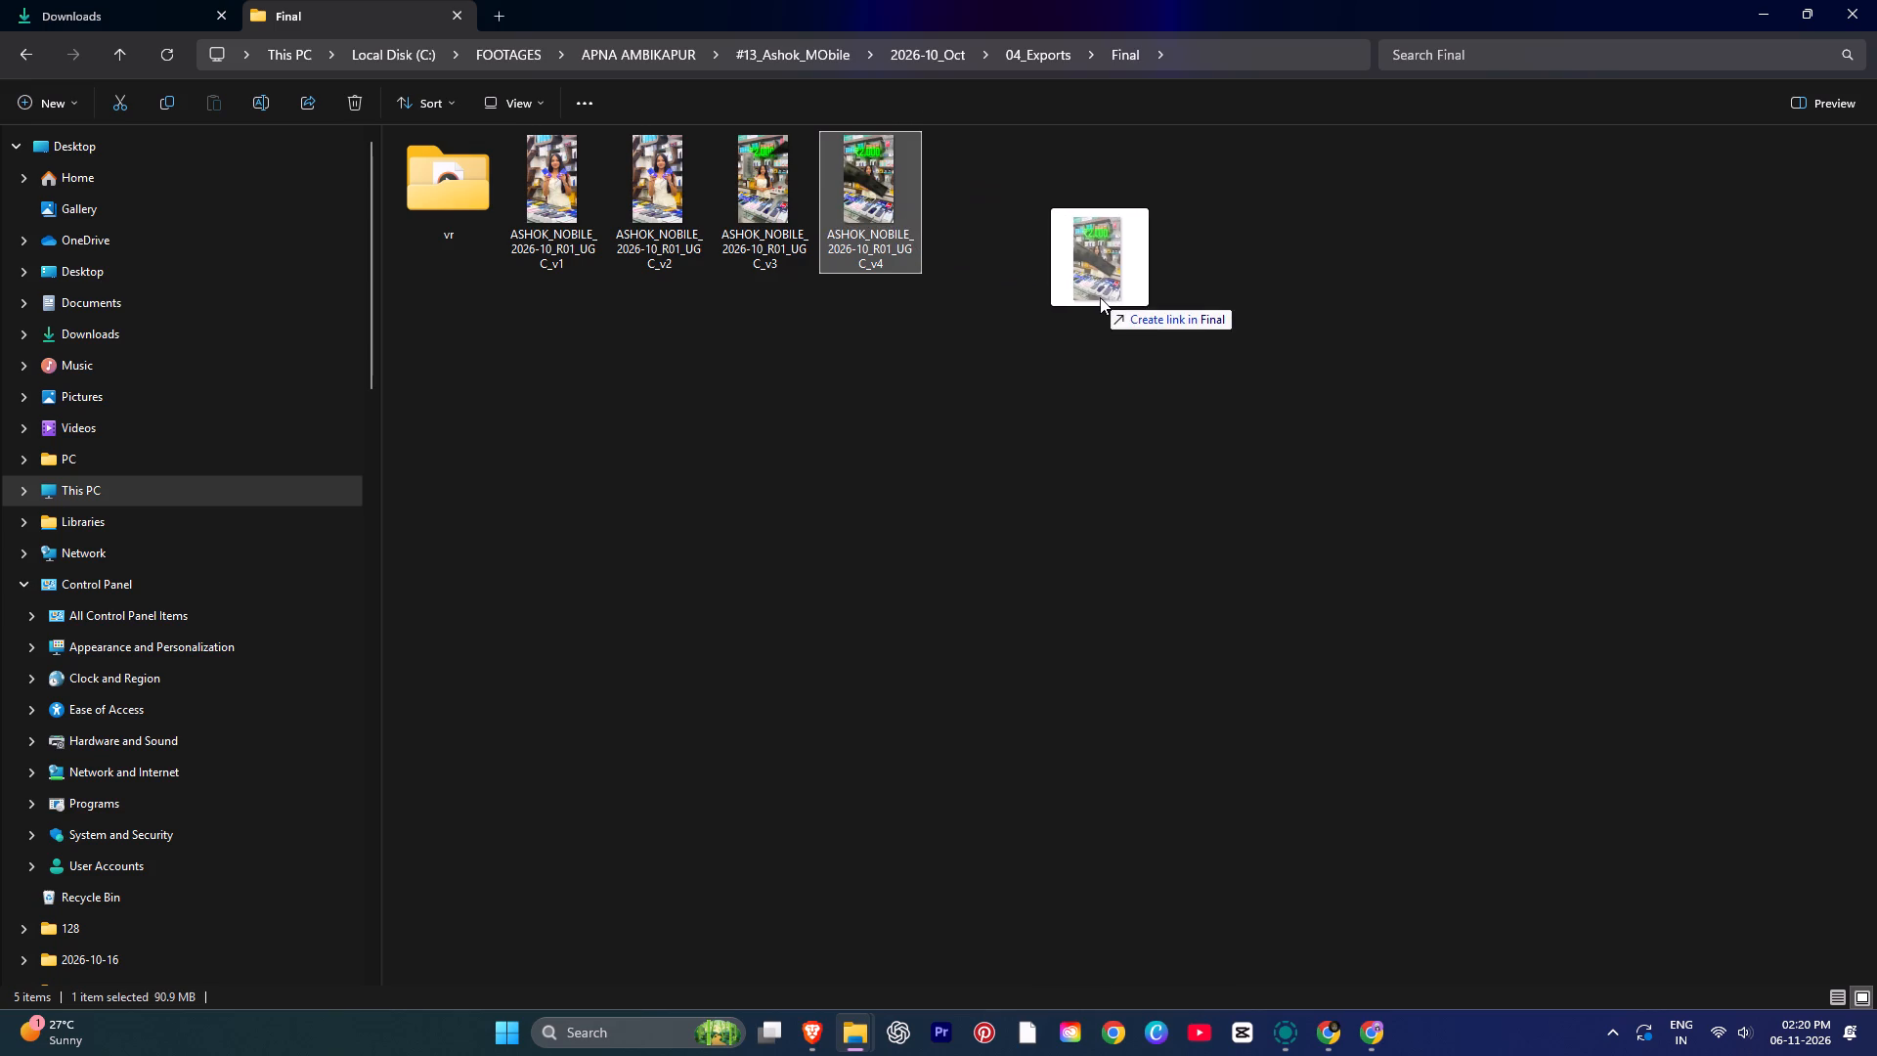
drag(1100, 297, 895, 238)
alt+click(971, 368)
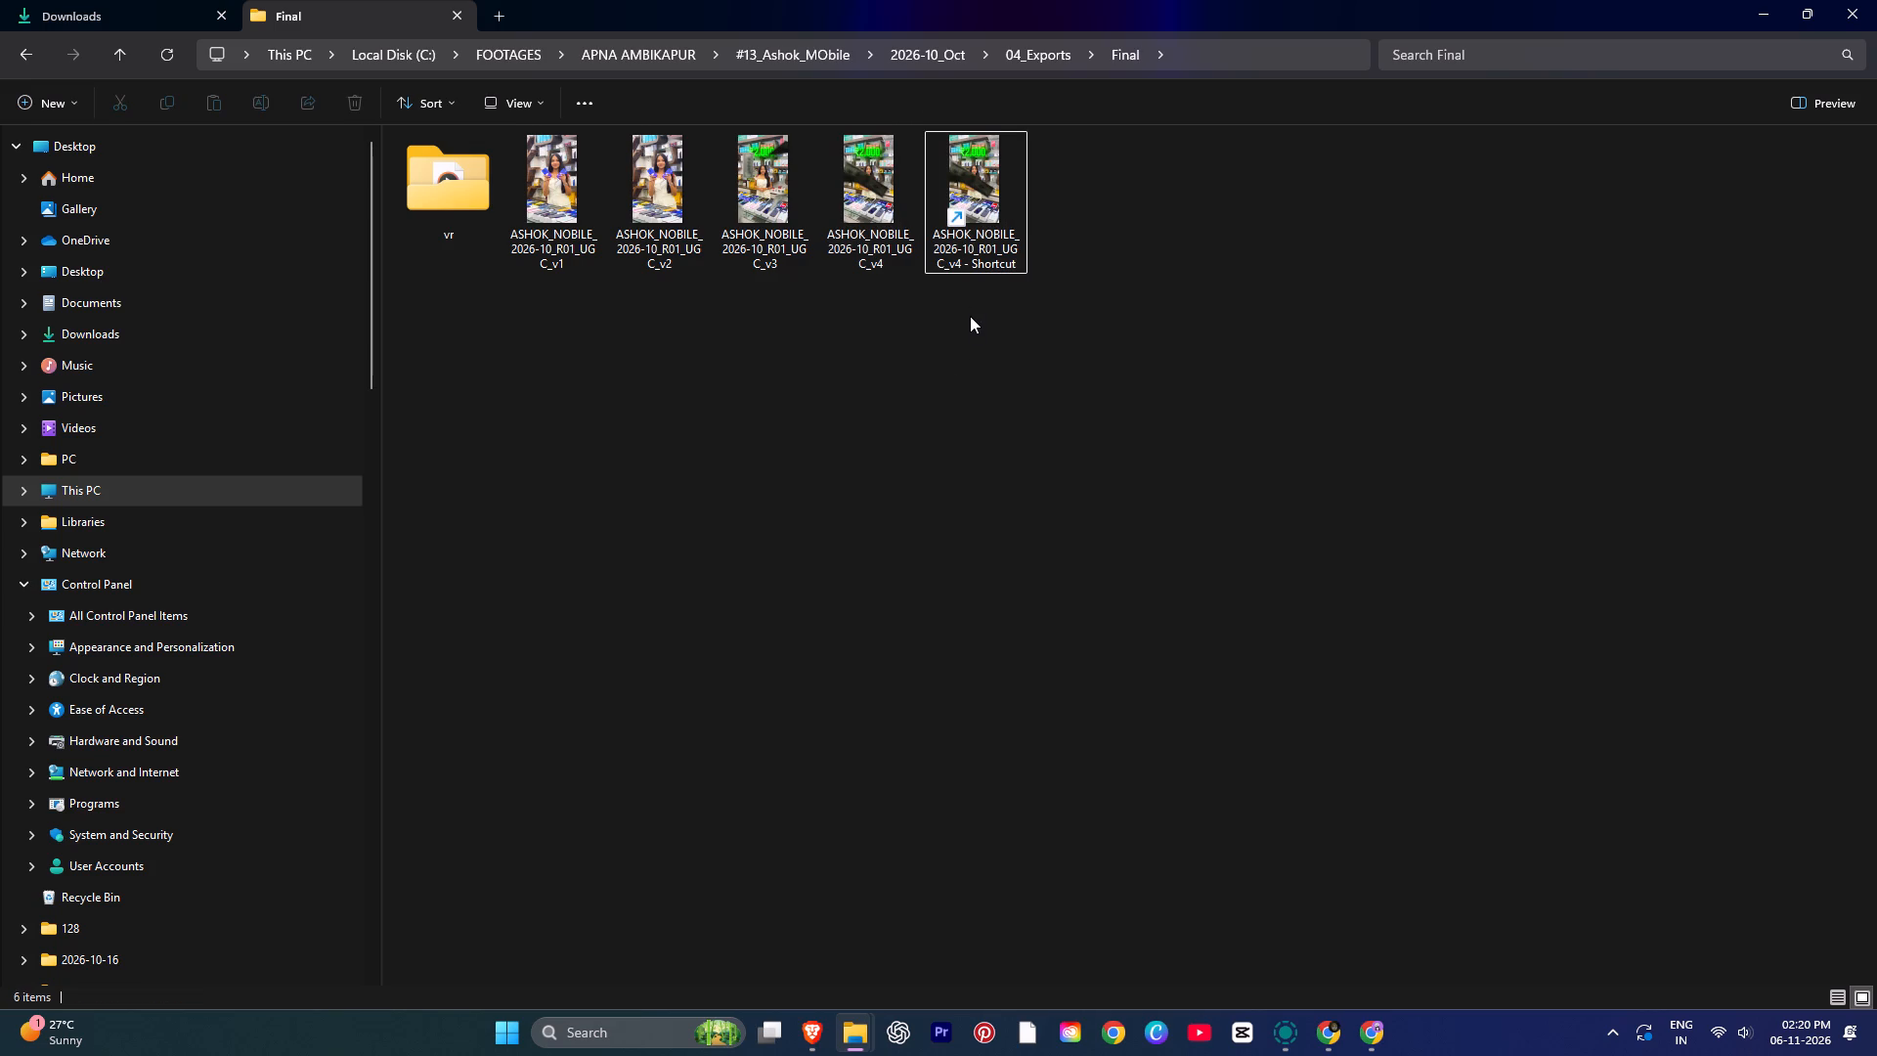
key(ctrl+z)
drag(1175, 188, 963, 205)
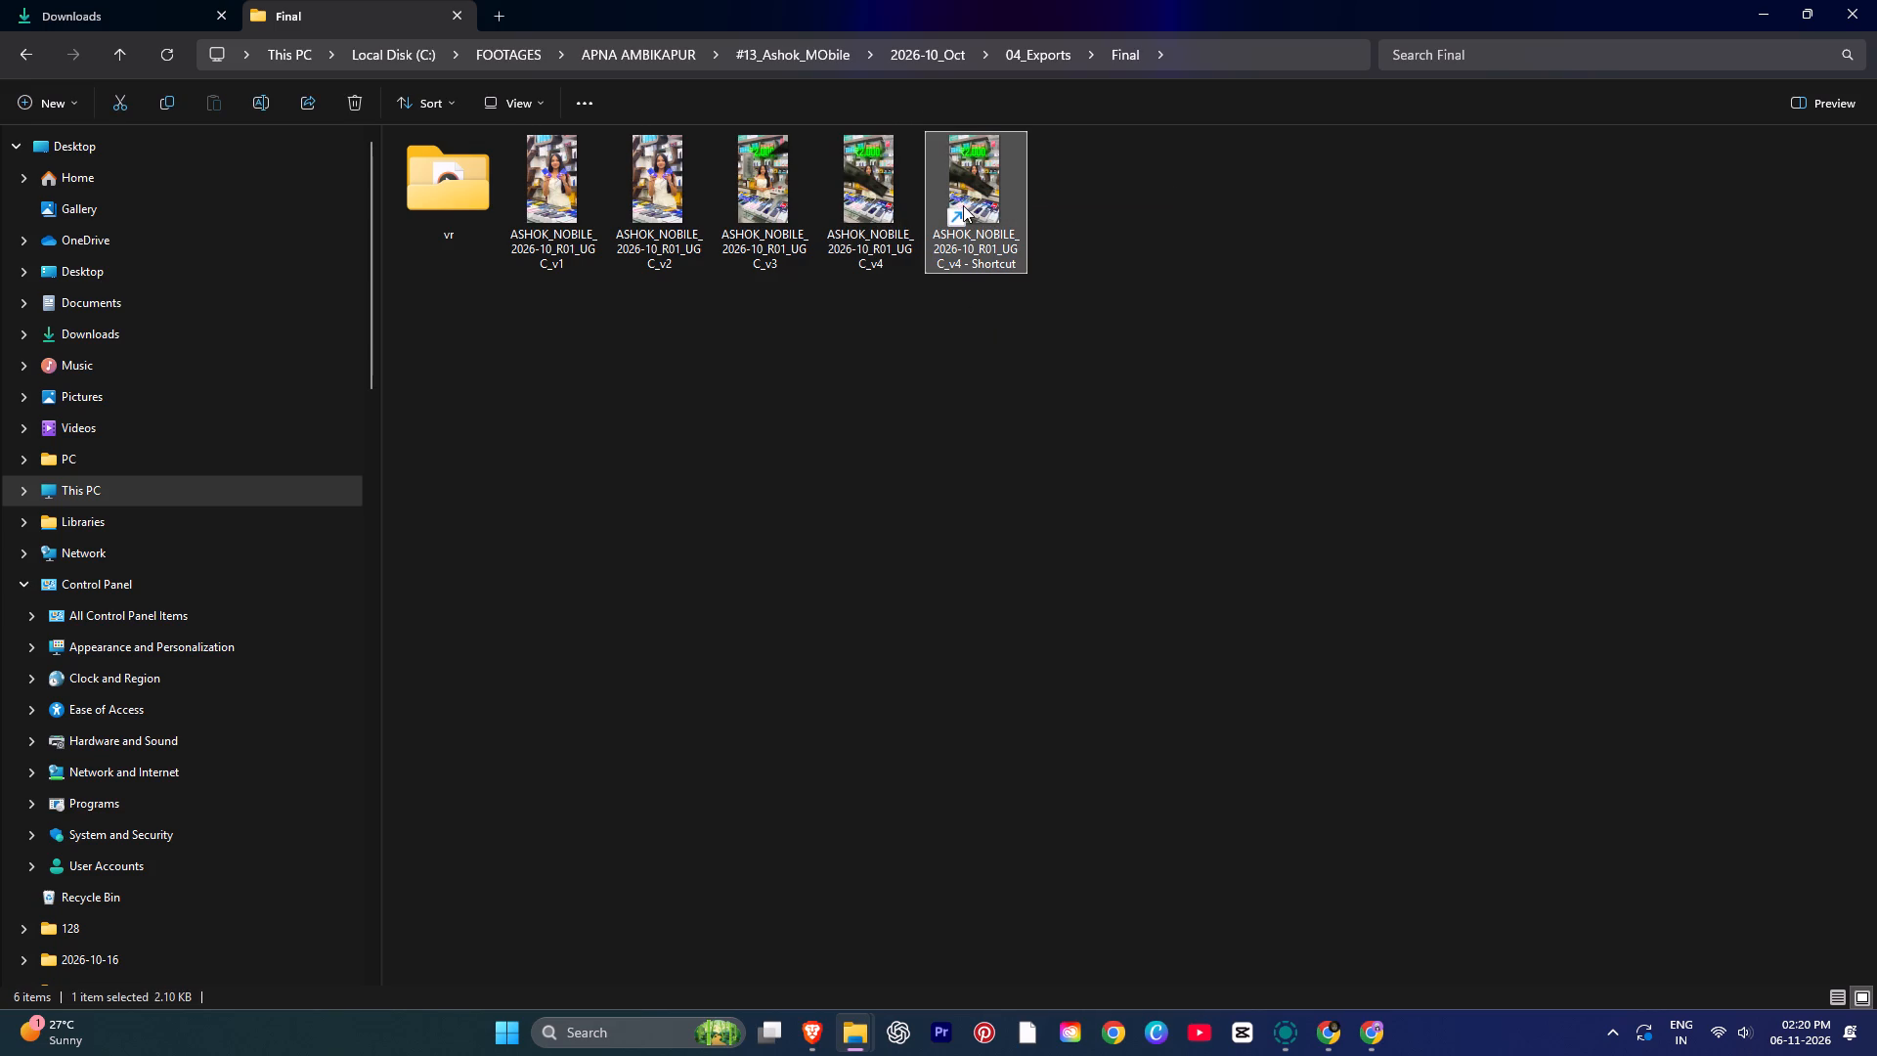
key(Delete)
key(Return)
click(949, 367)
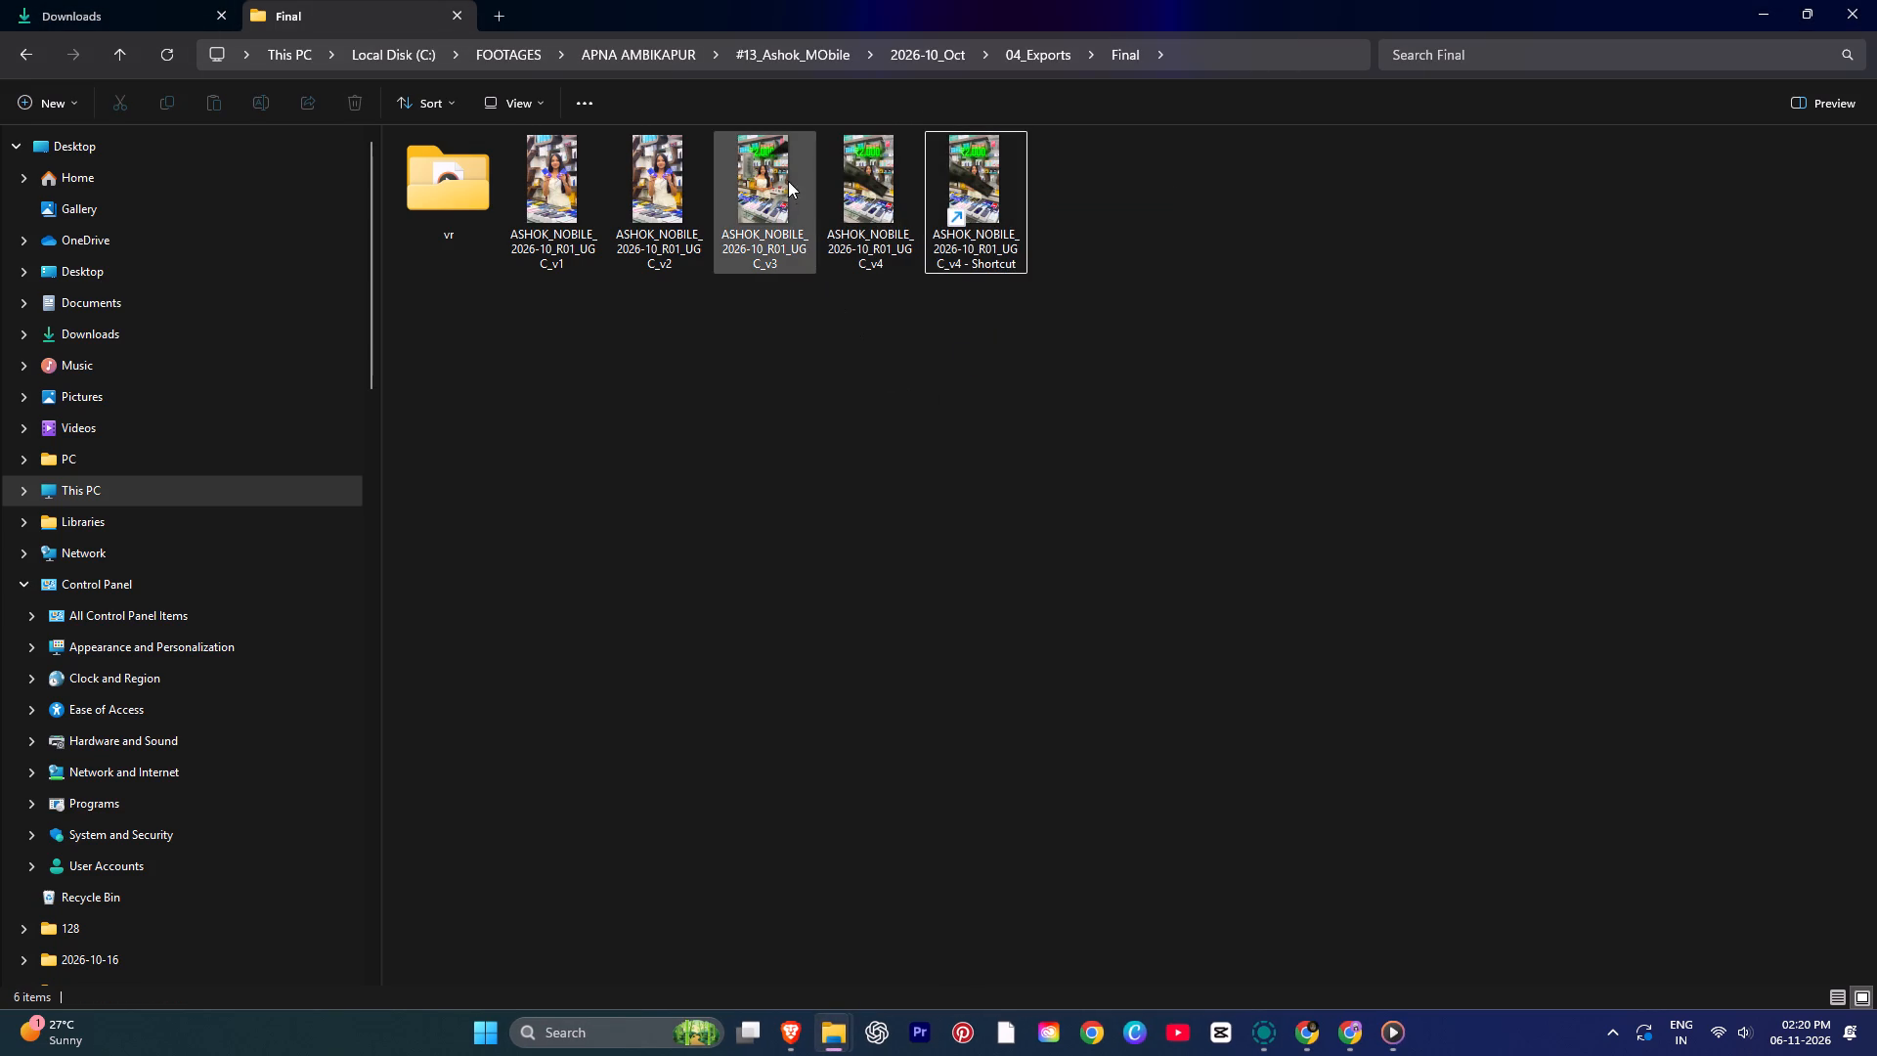
Add ASHOK_NOBILE_2026-10_R01_UGC_v3 from the Final folder to the YouTube Studio video upload.
drag(749, 178, 772, 391)
key(alt+Tab)
key(alt+Tab)
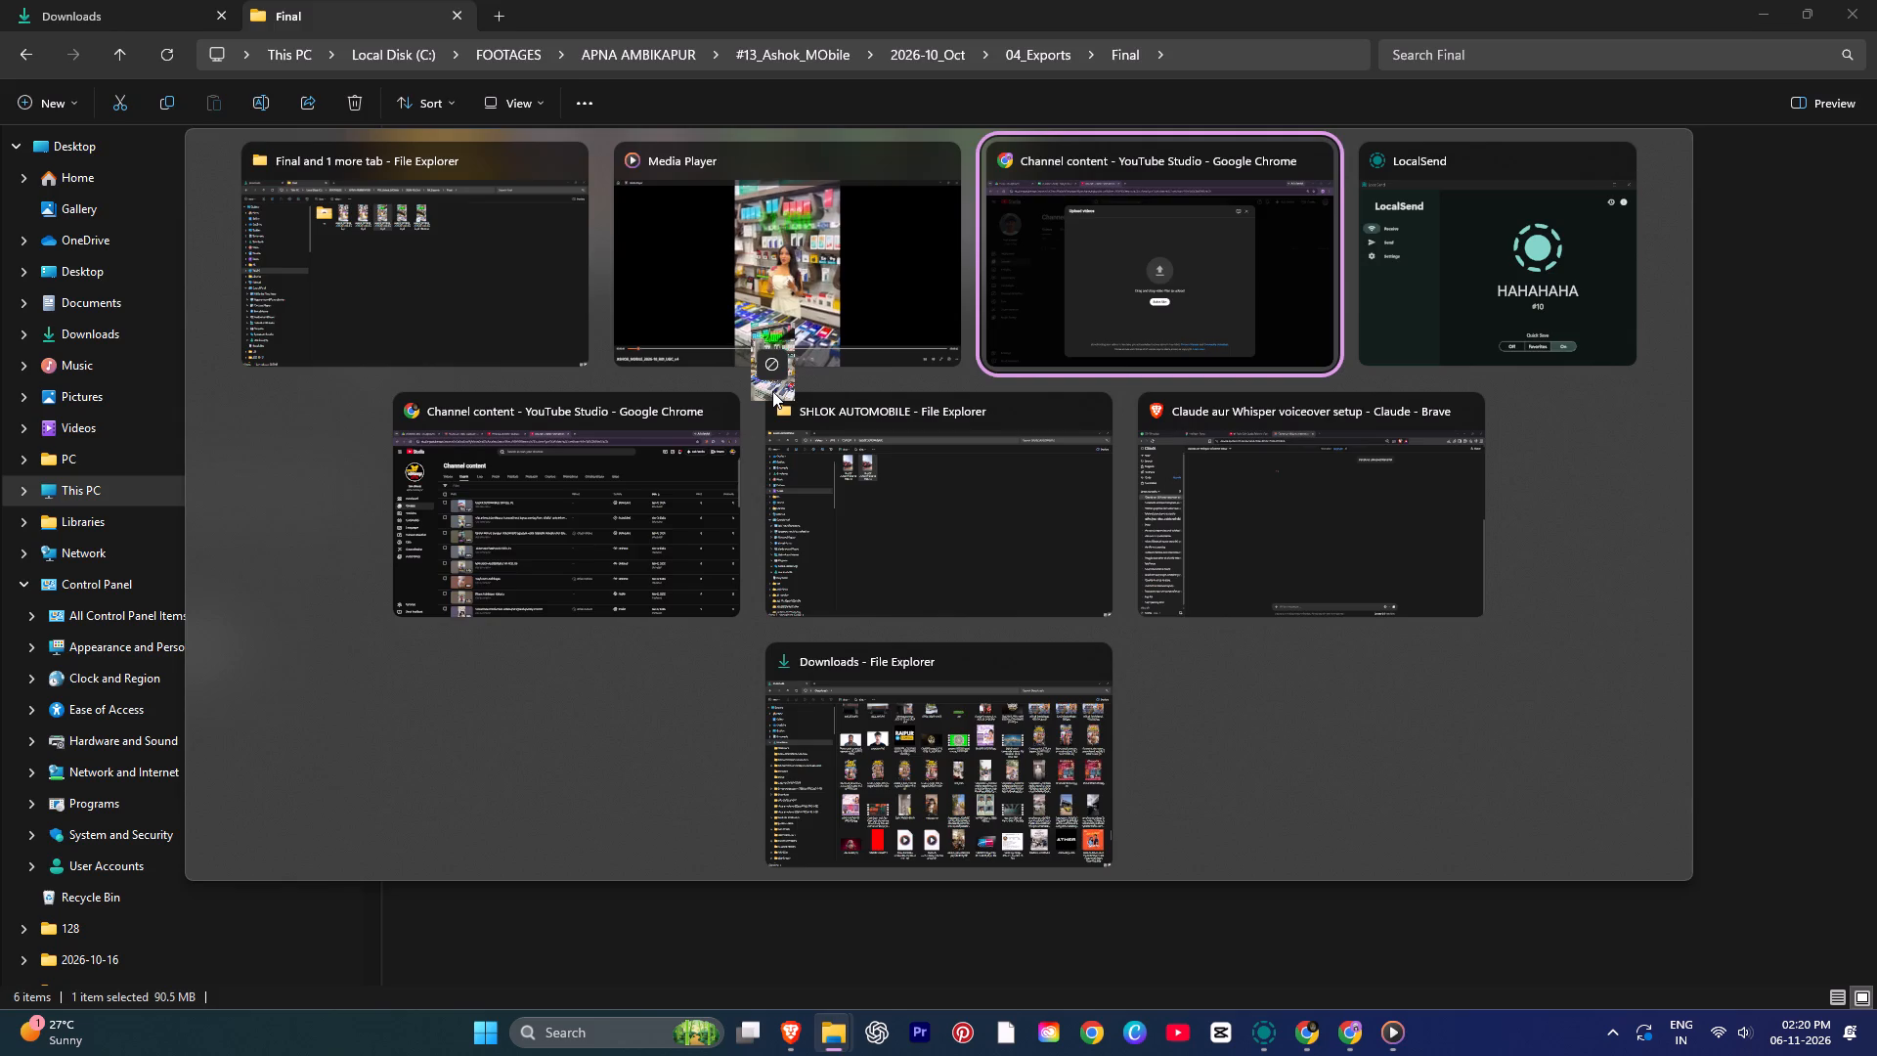
drag(772, 391, 942, 489)
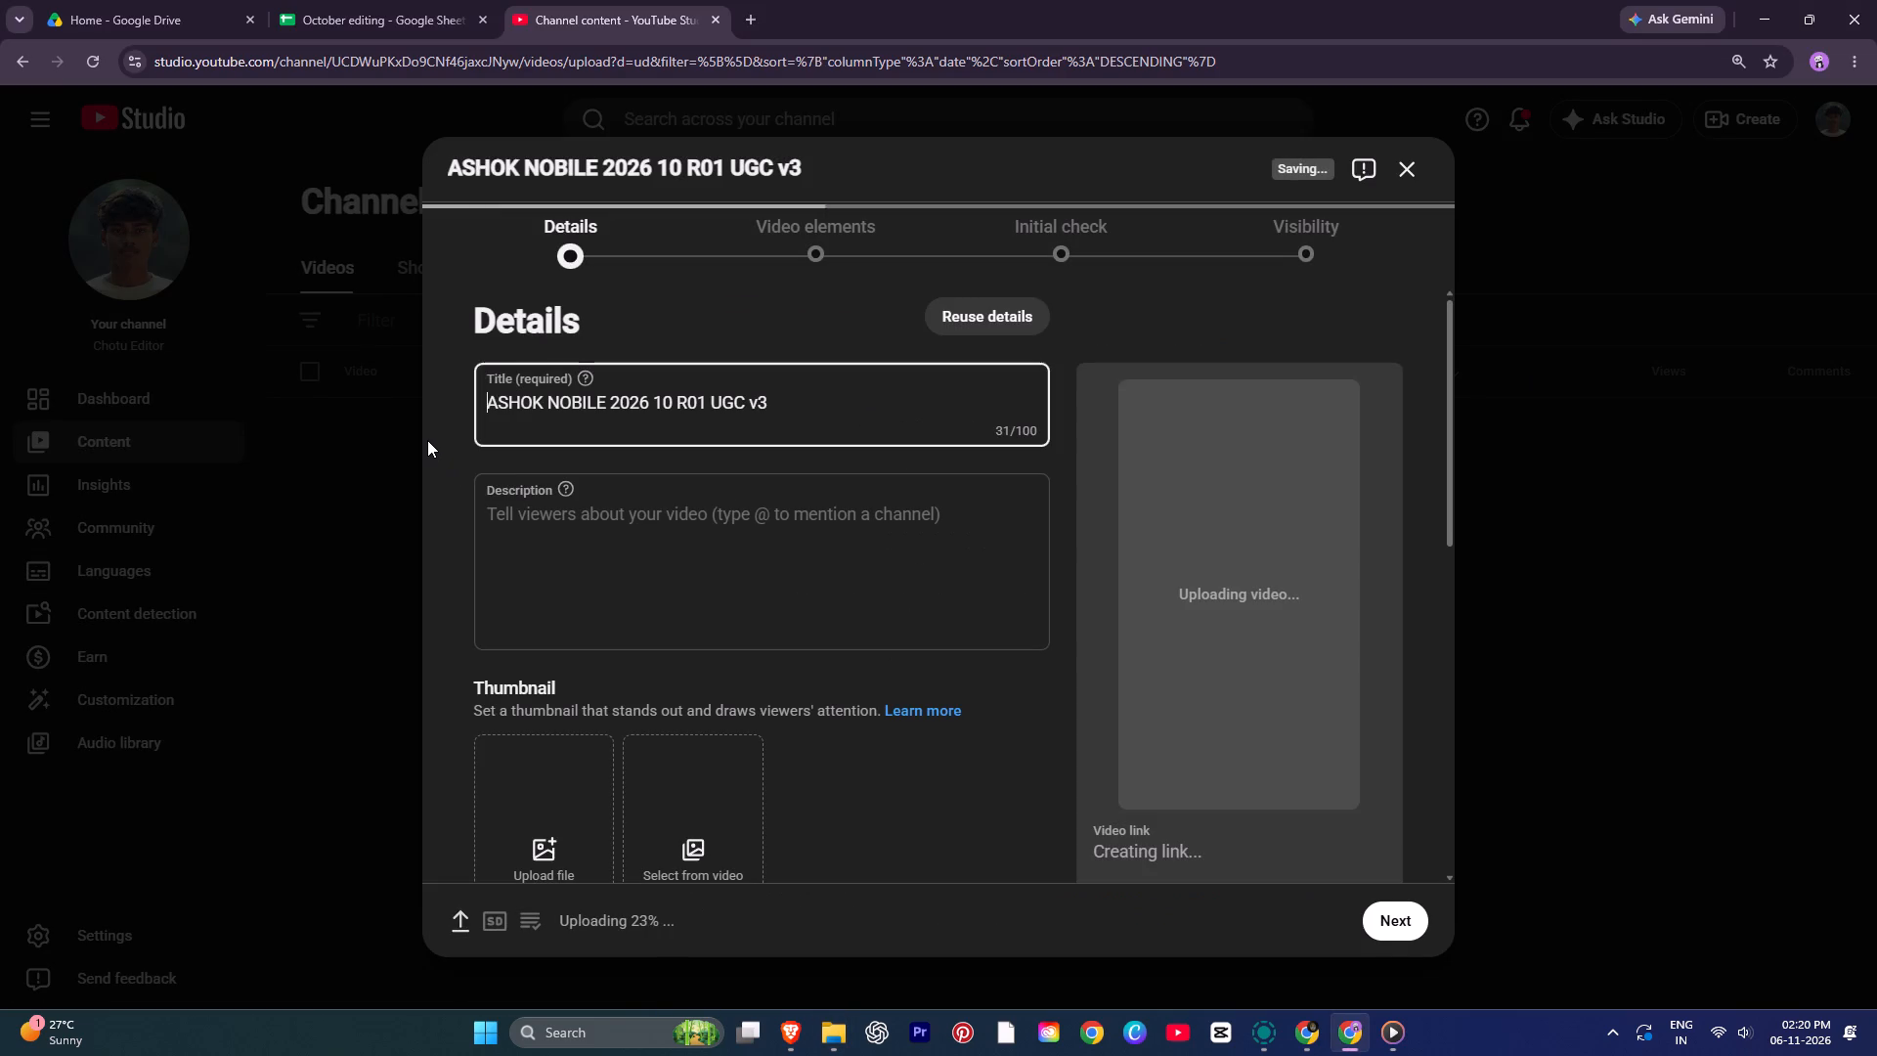
Change the uploading video's title to ASHOK MOBILE.
drag(848, 407, 660, 410)
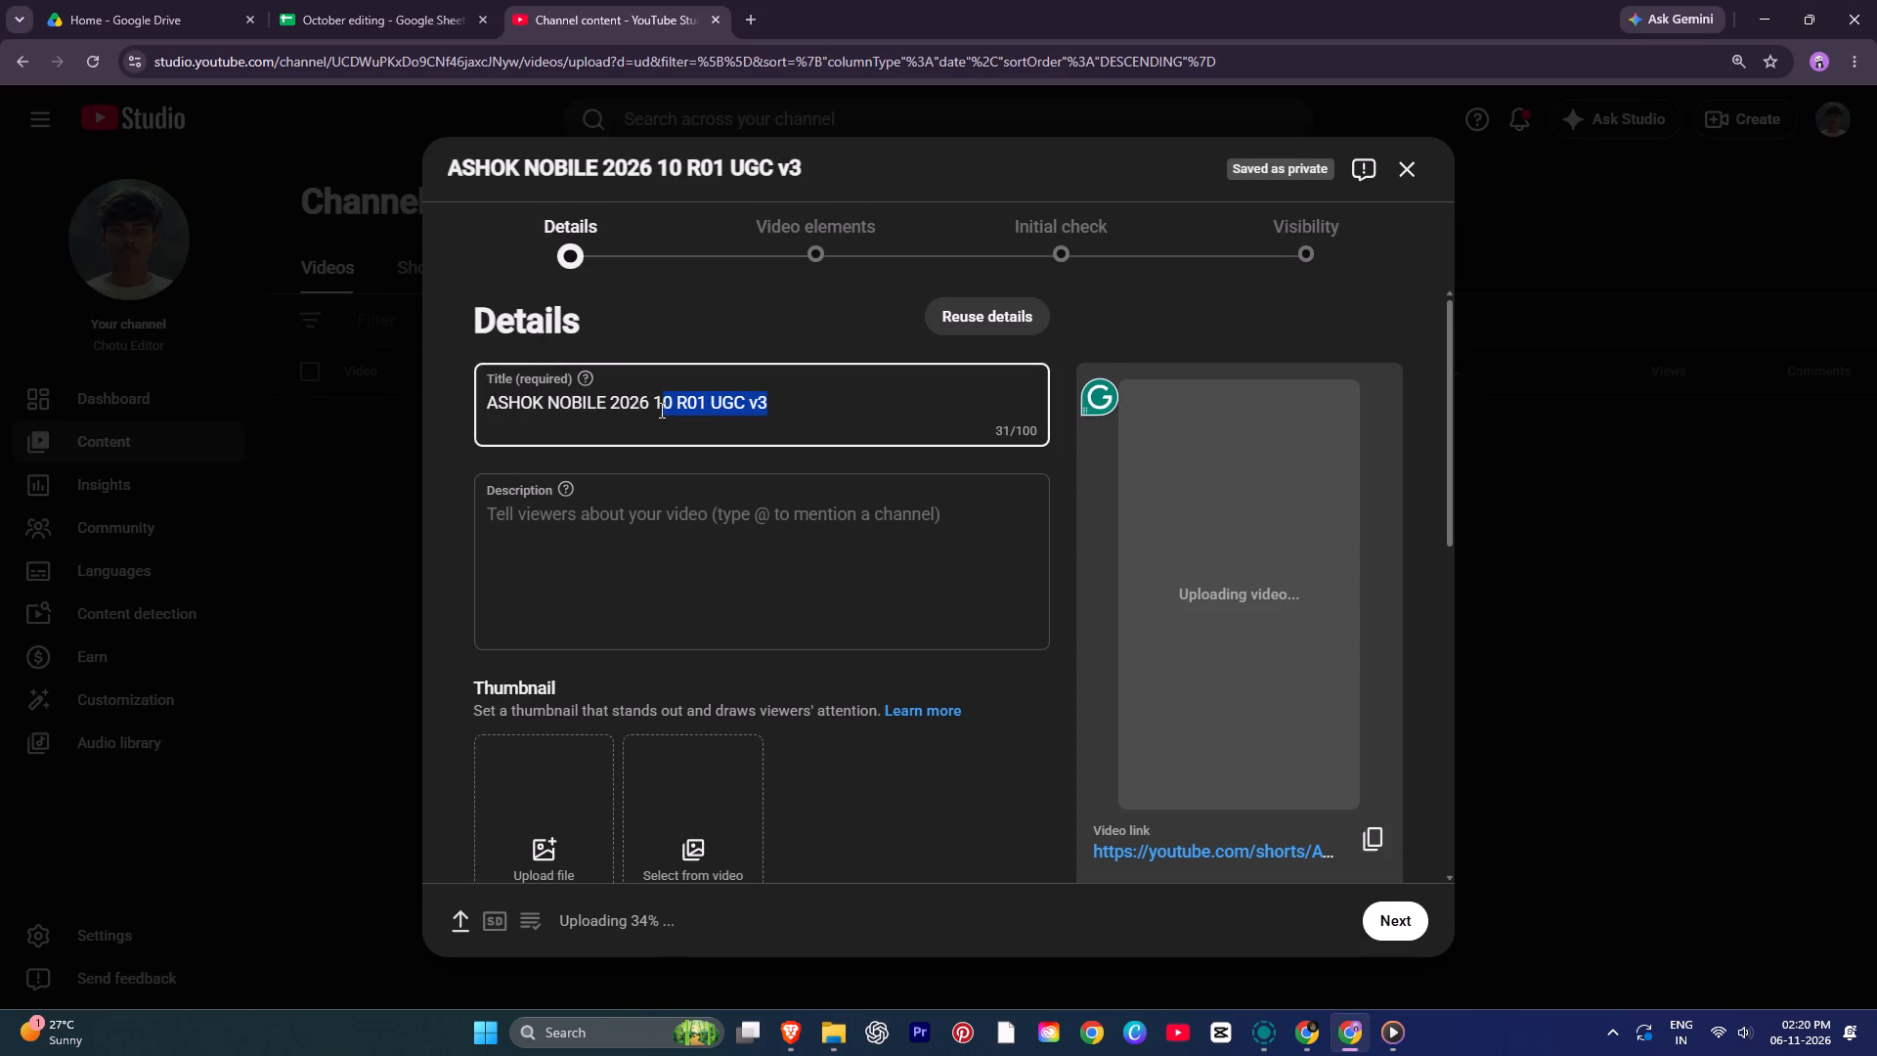
drag(660, 410, 654, 408)
key(BackSpace)
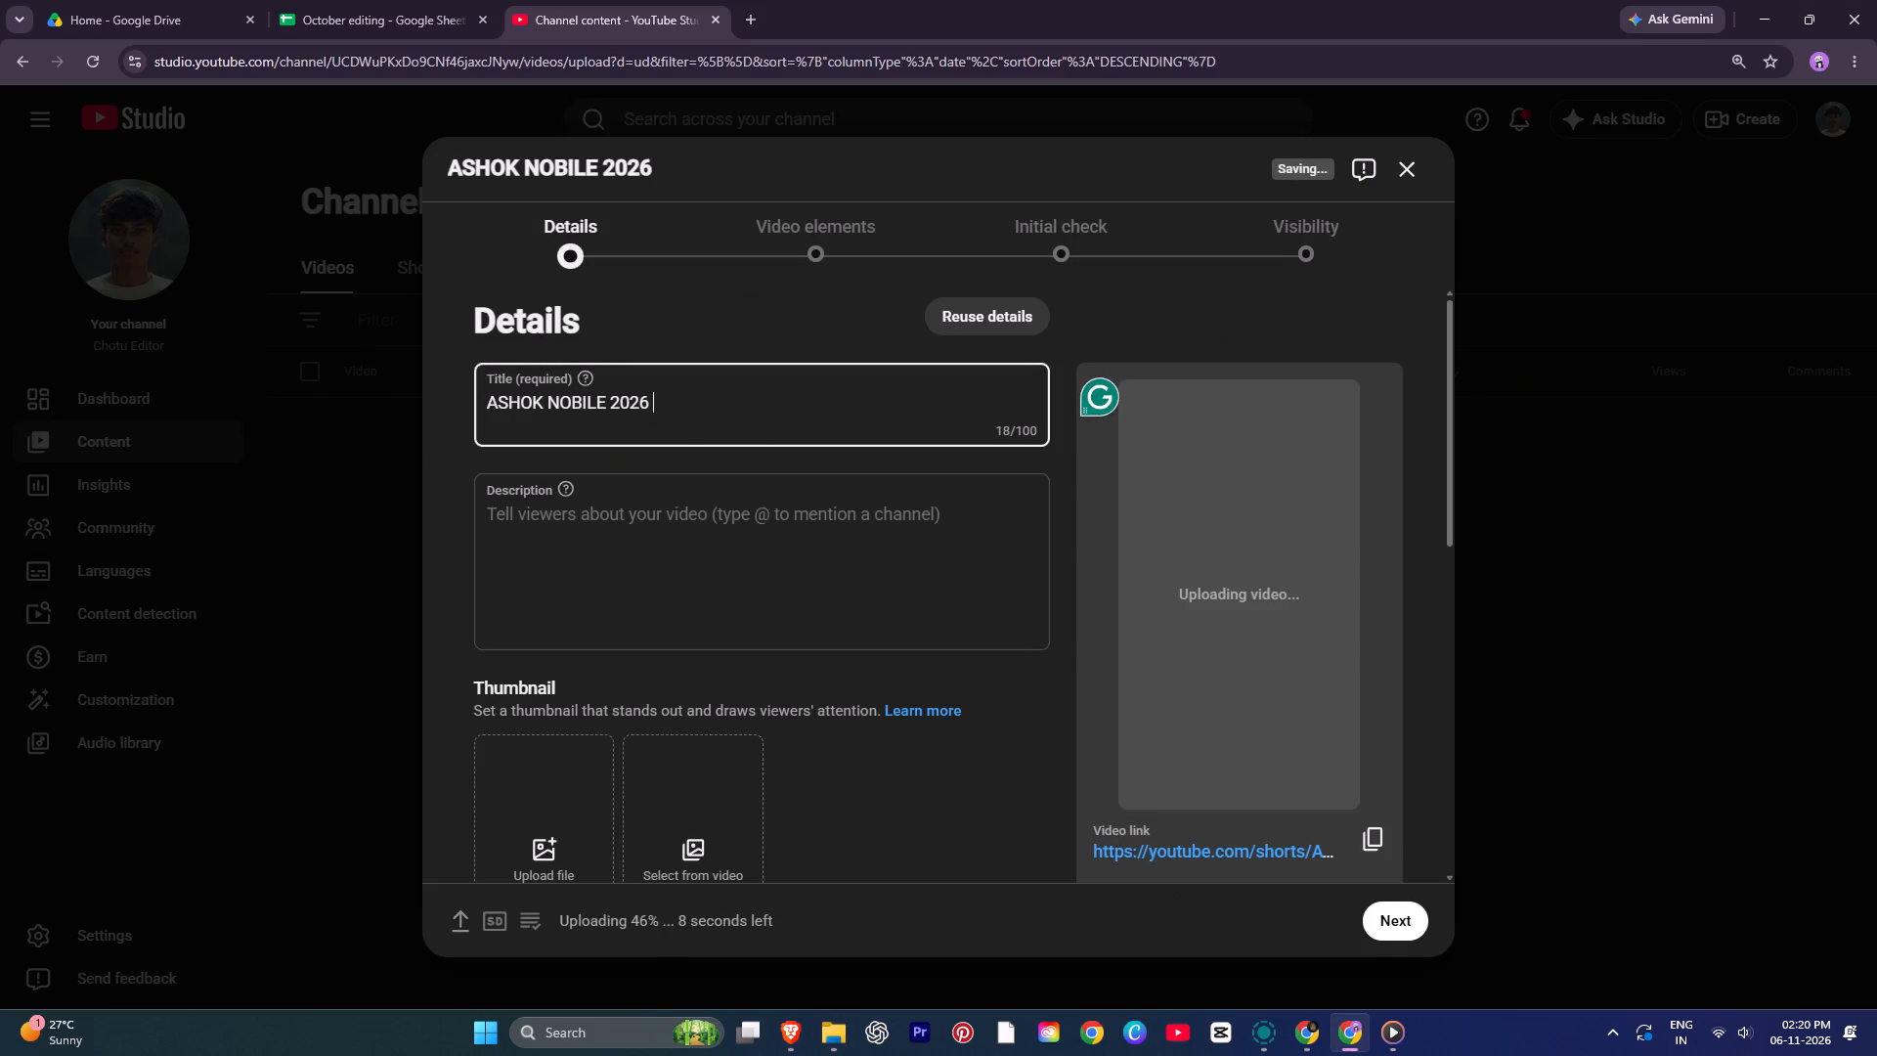
key(BackSpace)
key(Left)
key(Left)
key(Left)
key(Left)
key(Left)
key(Left)
key(Left)
key(Left)
key(Left)
key(Left)
key(BackSpace)
key(shift+m)
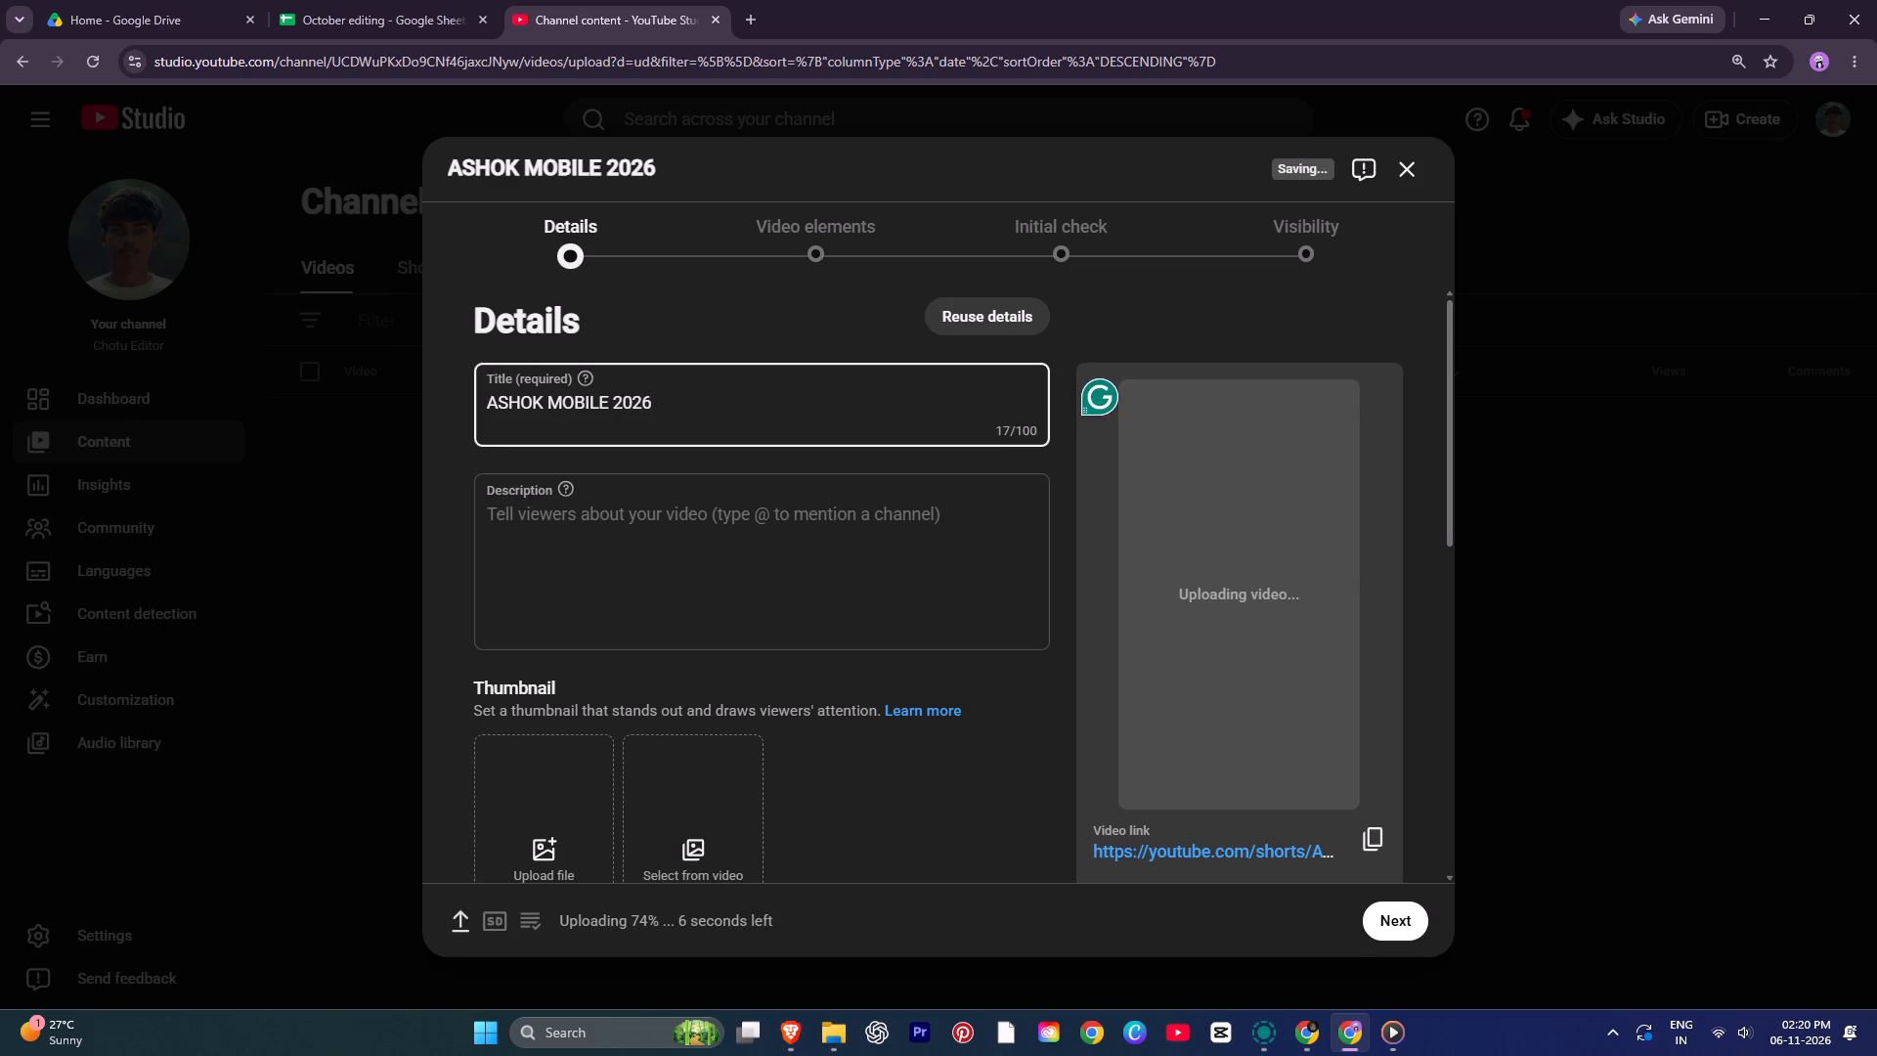
drag(677, 402, 616, 405)
key(BackSpace)
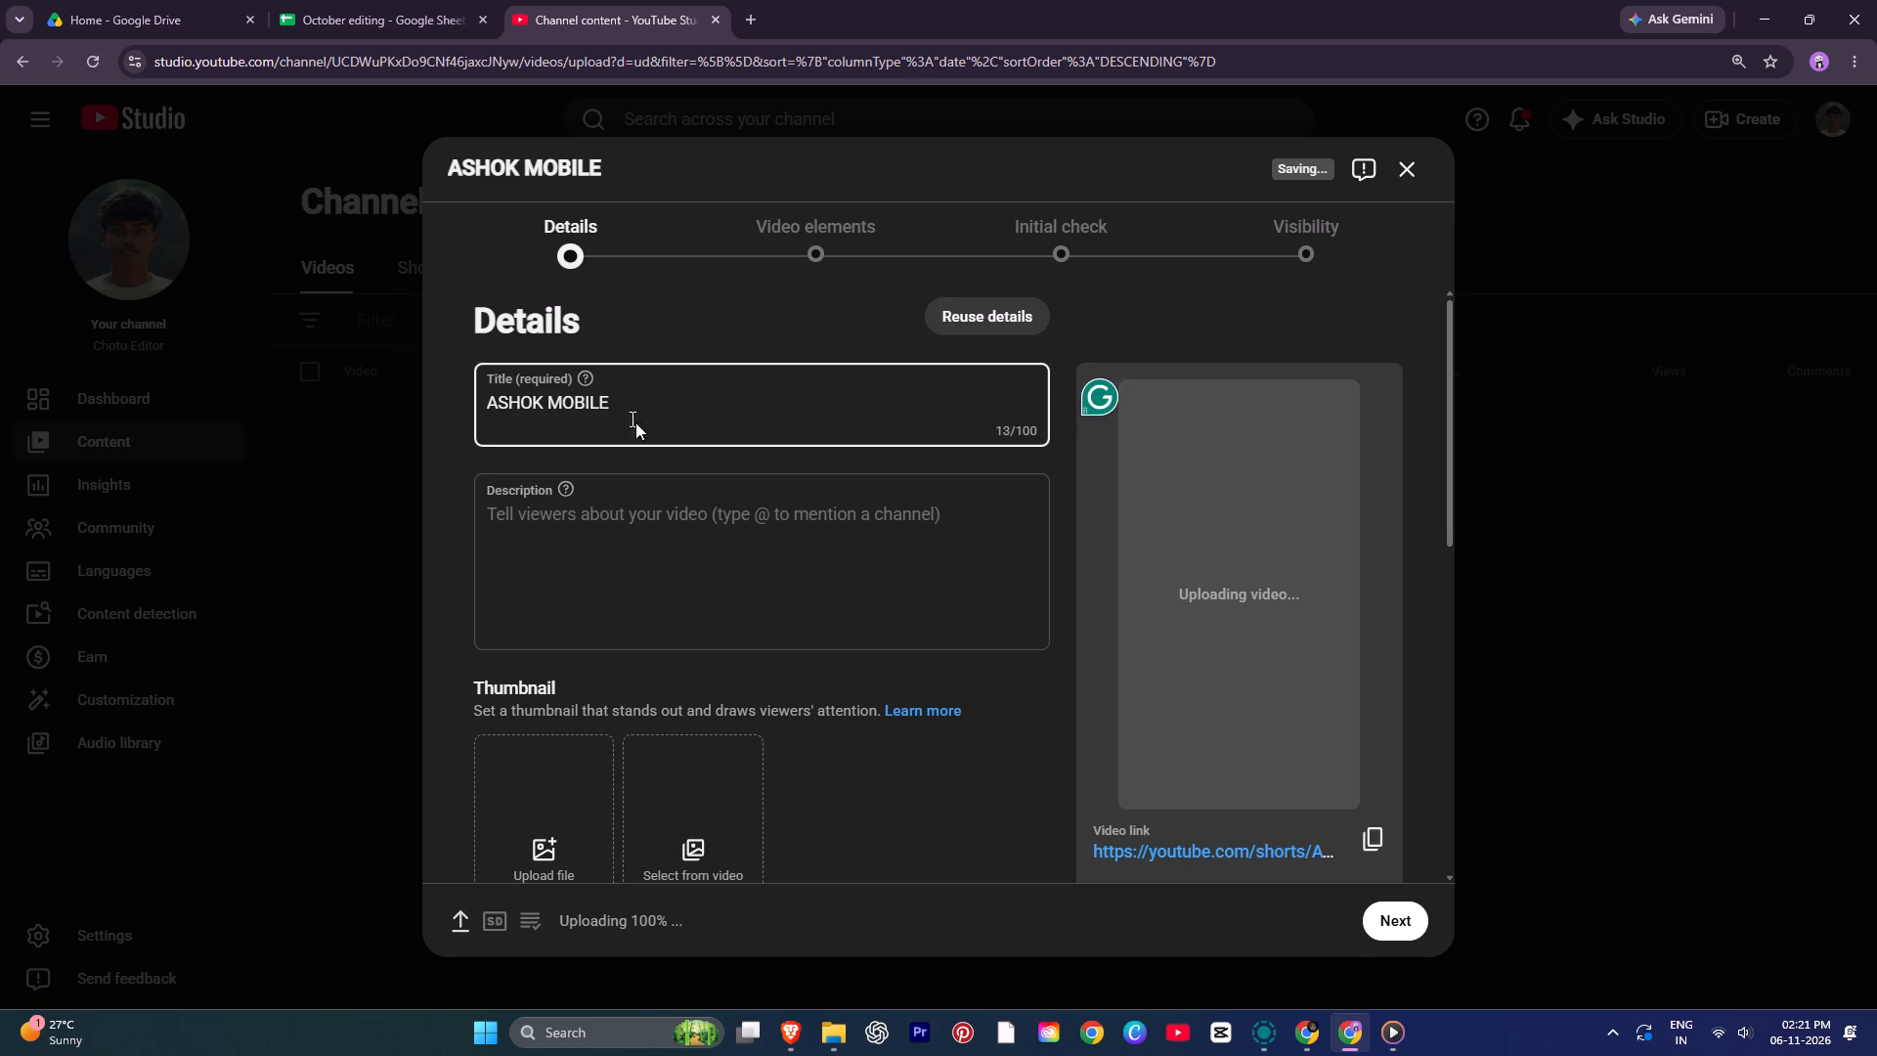
key(BackSpace)
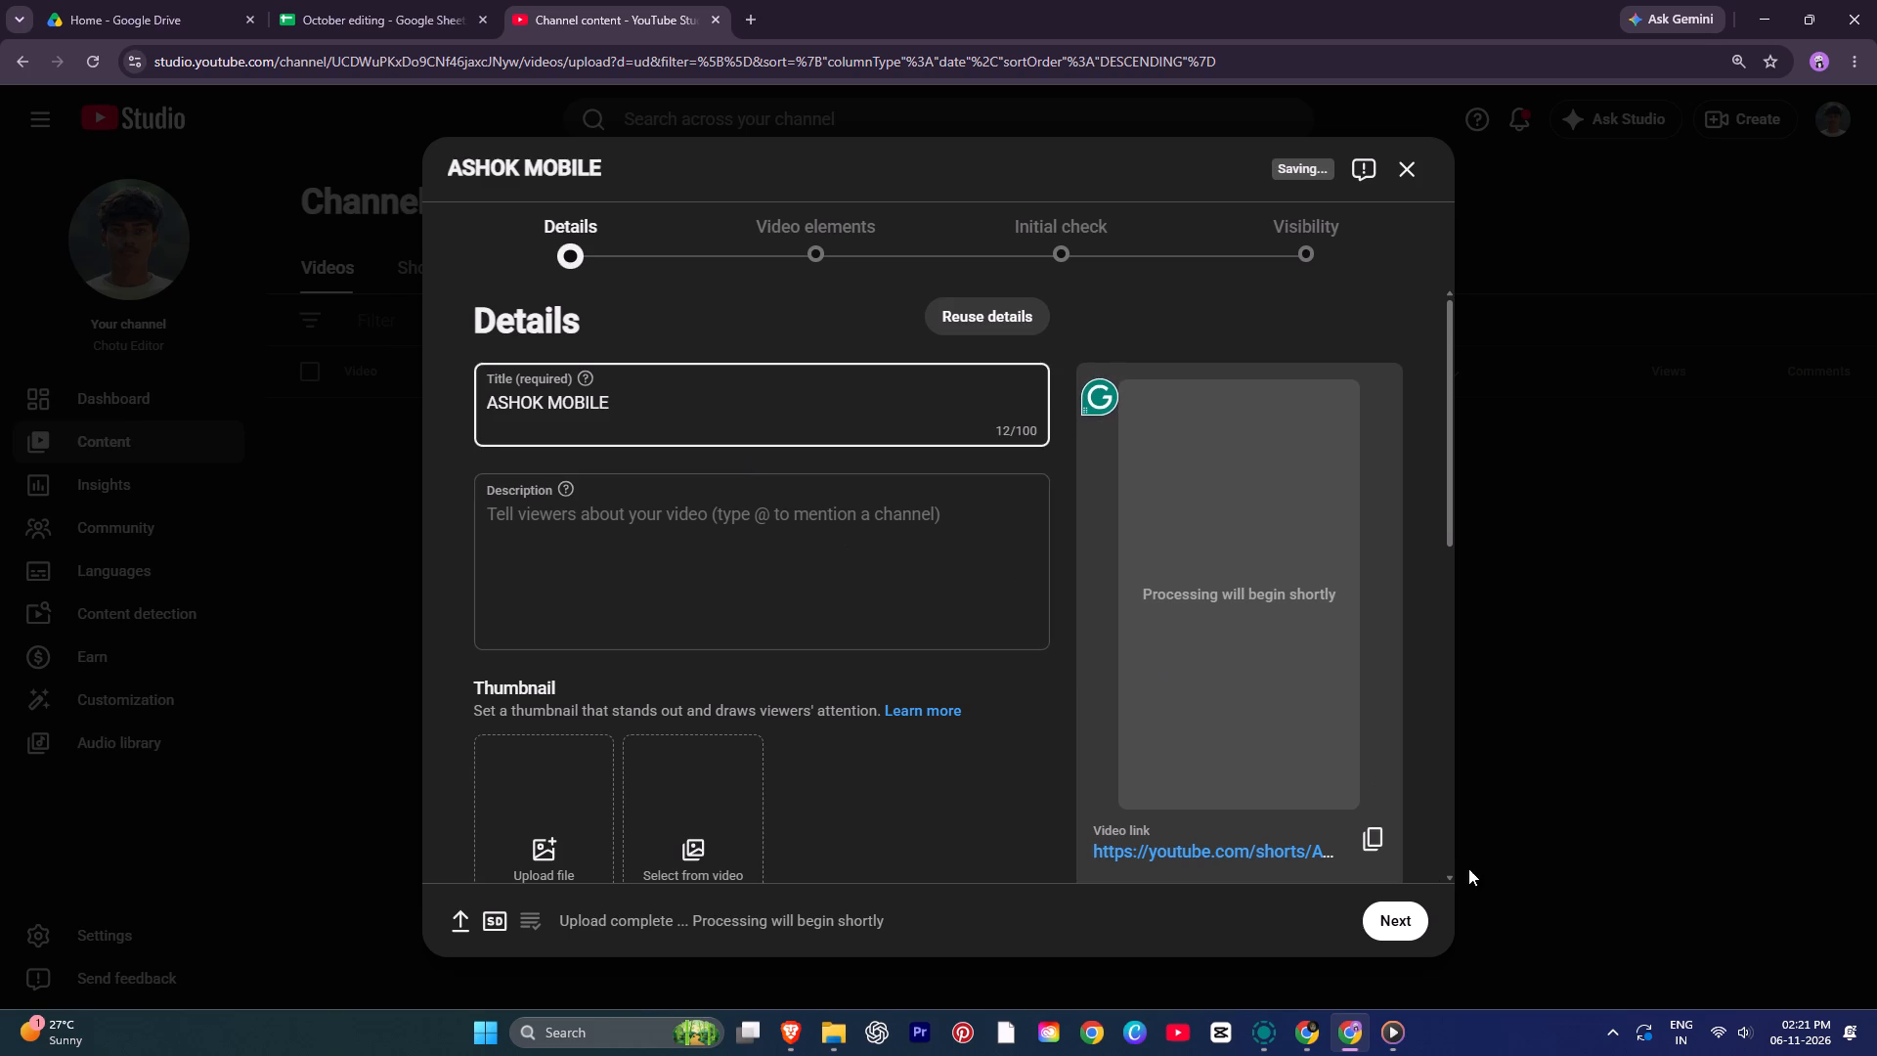
Publish the ASHOK MOBILE upload as Unlisted without waiting for the content checks, and dismiss the processing notice.
click(1403, 922)
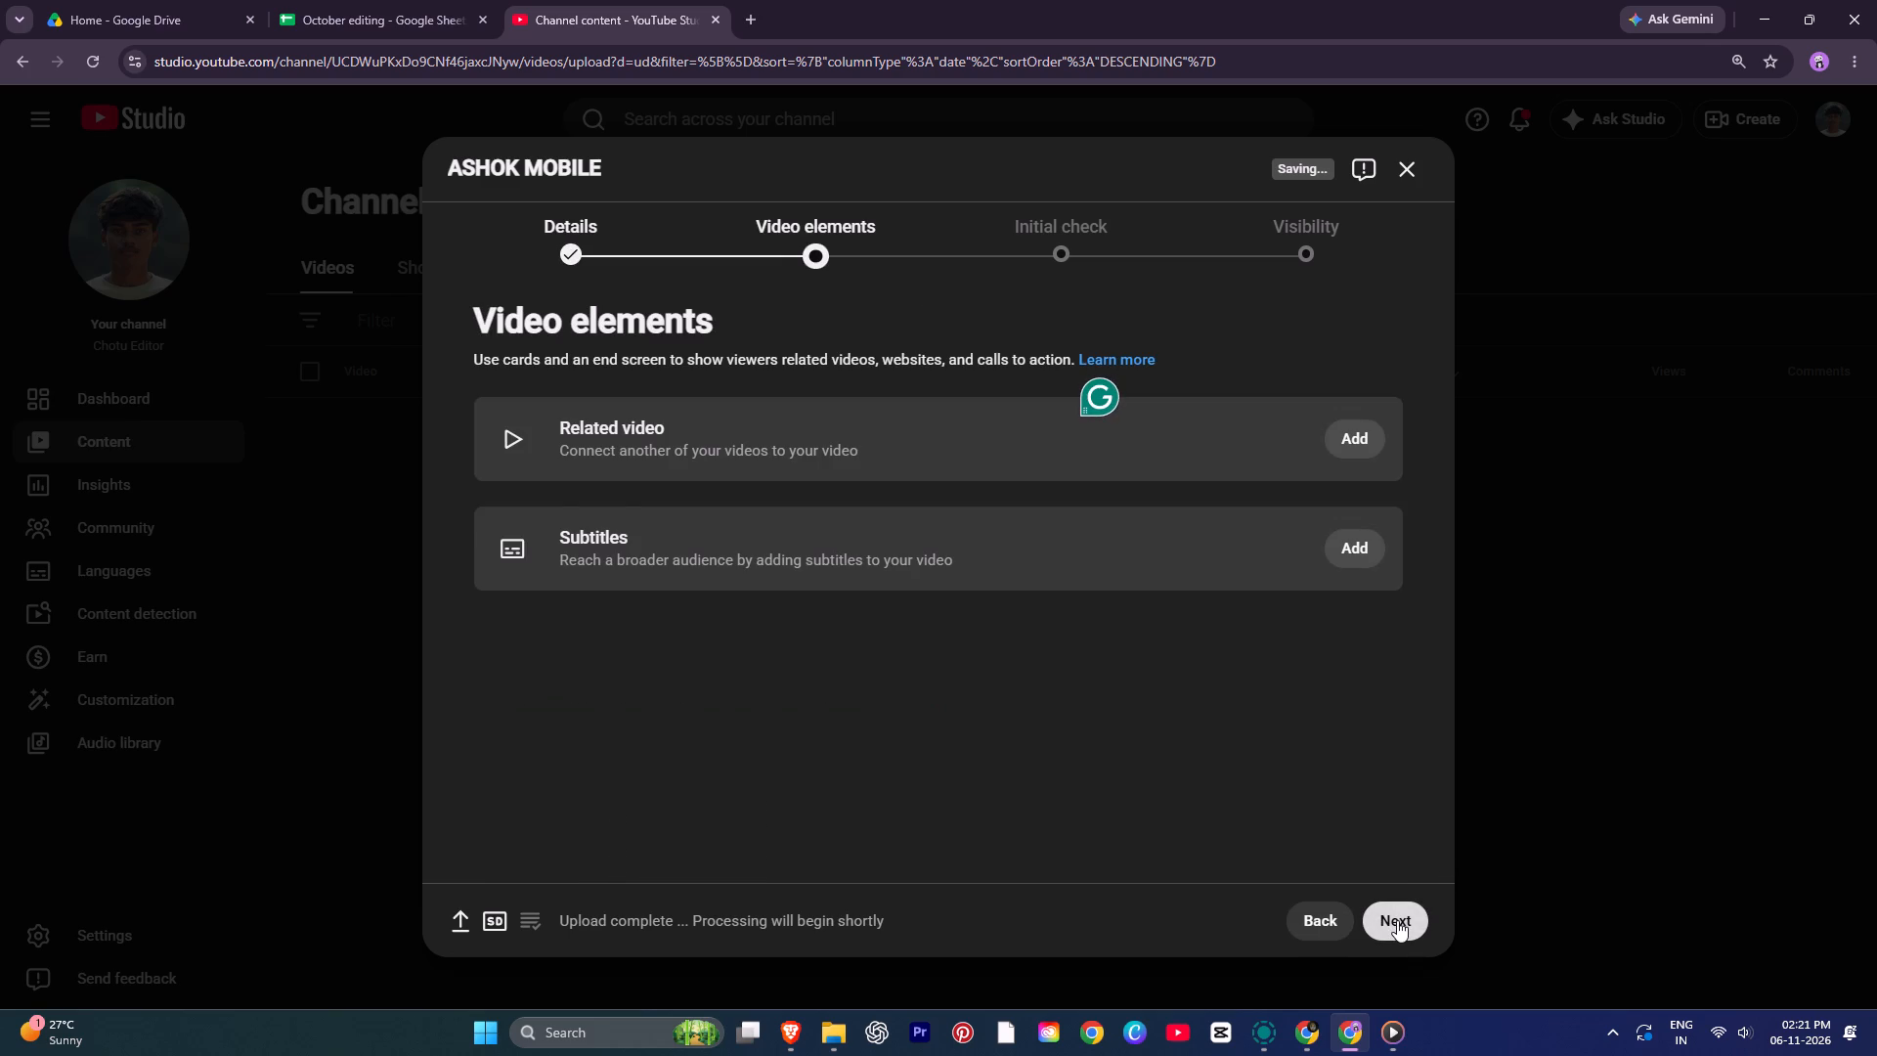
click(1397, 920)
click(1397, 920)
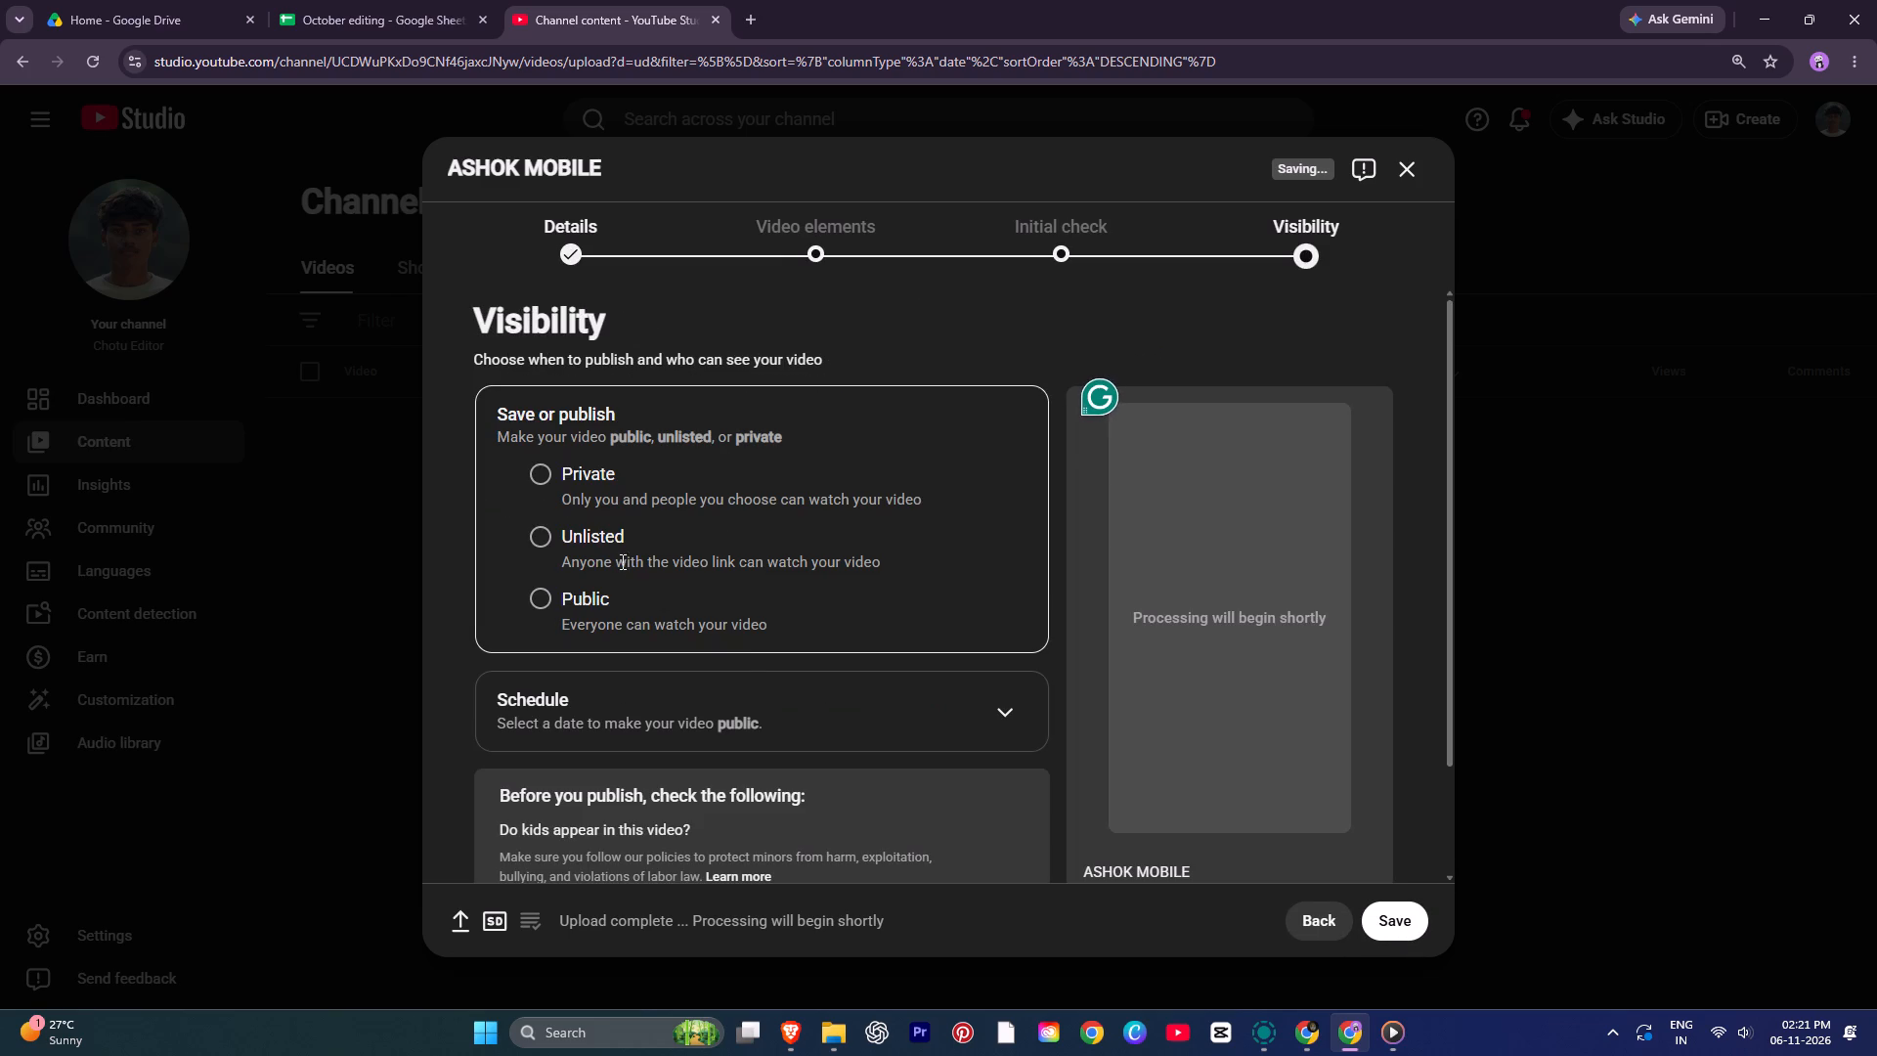
click(554, 545)
click(1389, 917)
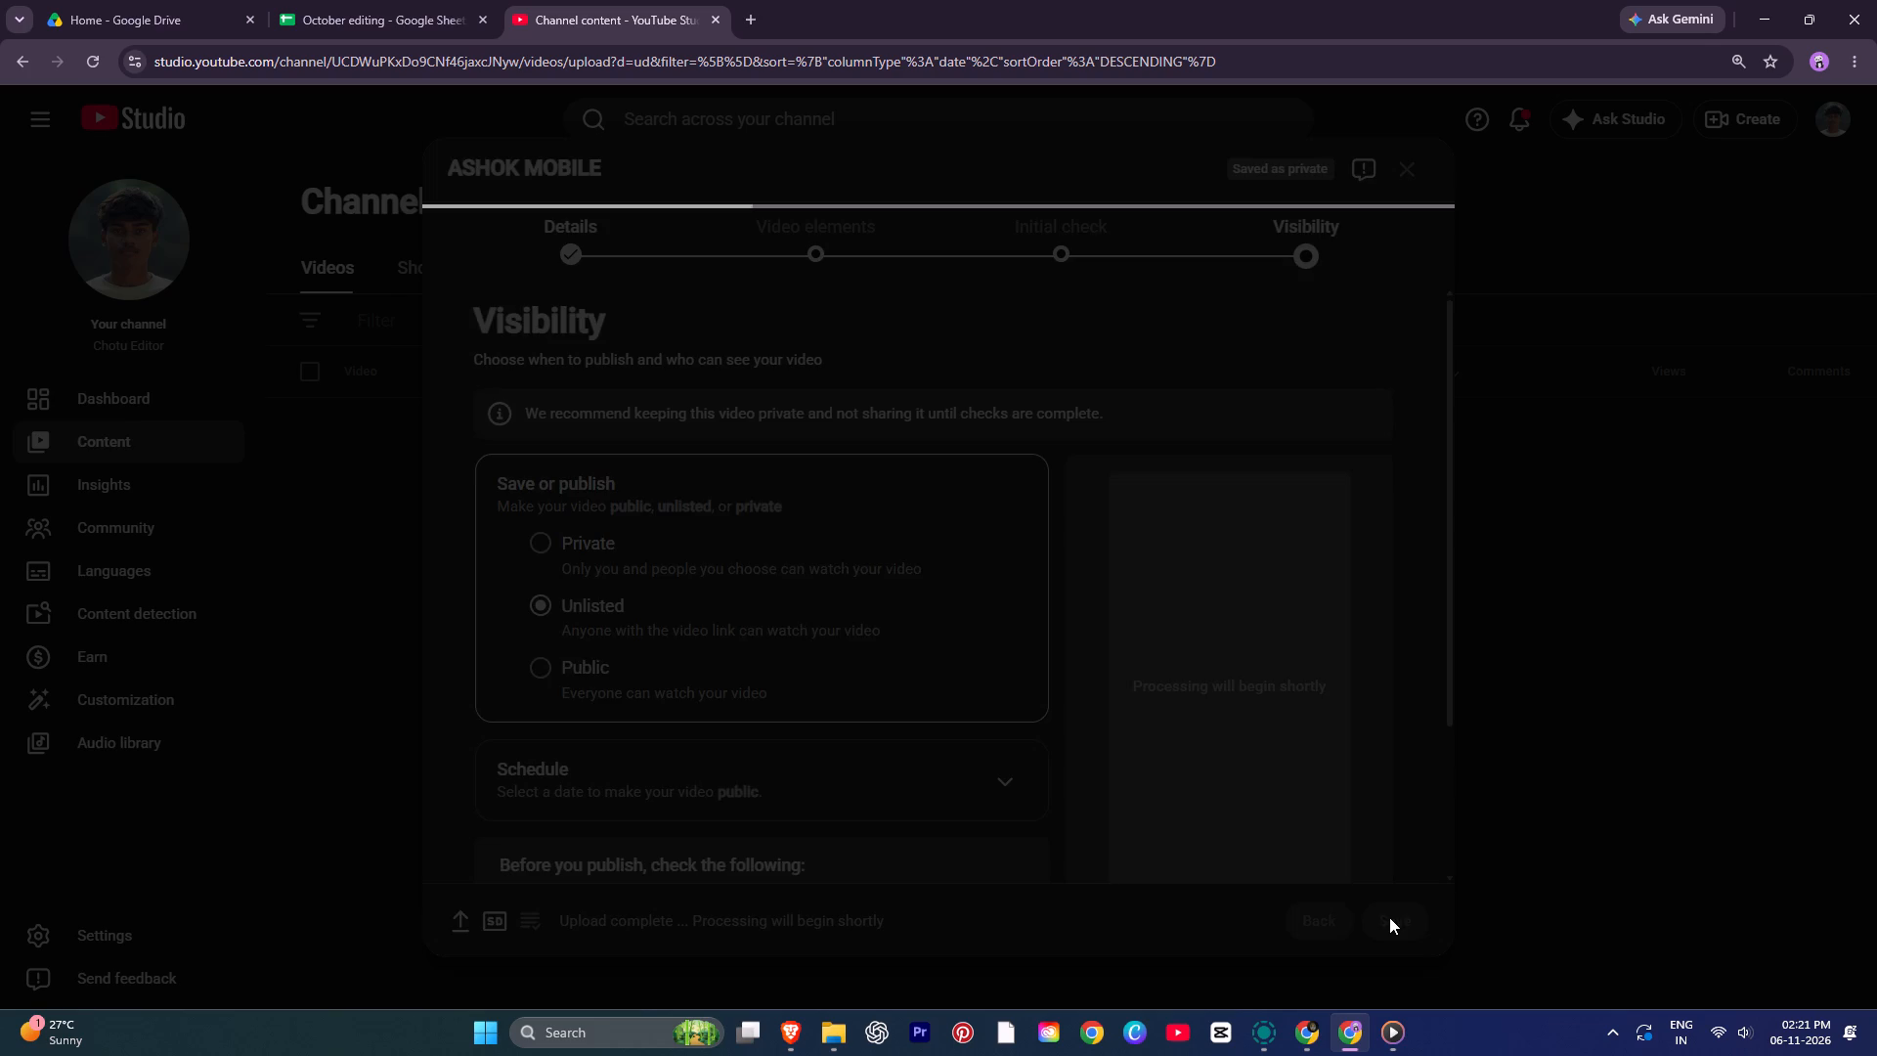
click(970, 654)
click(968, 633)
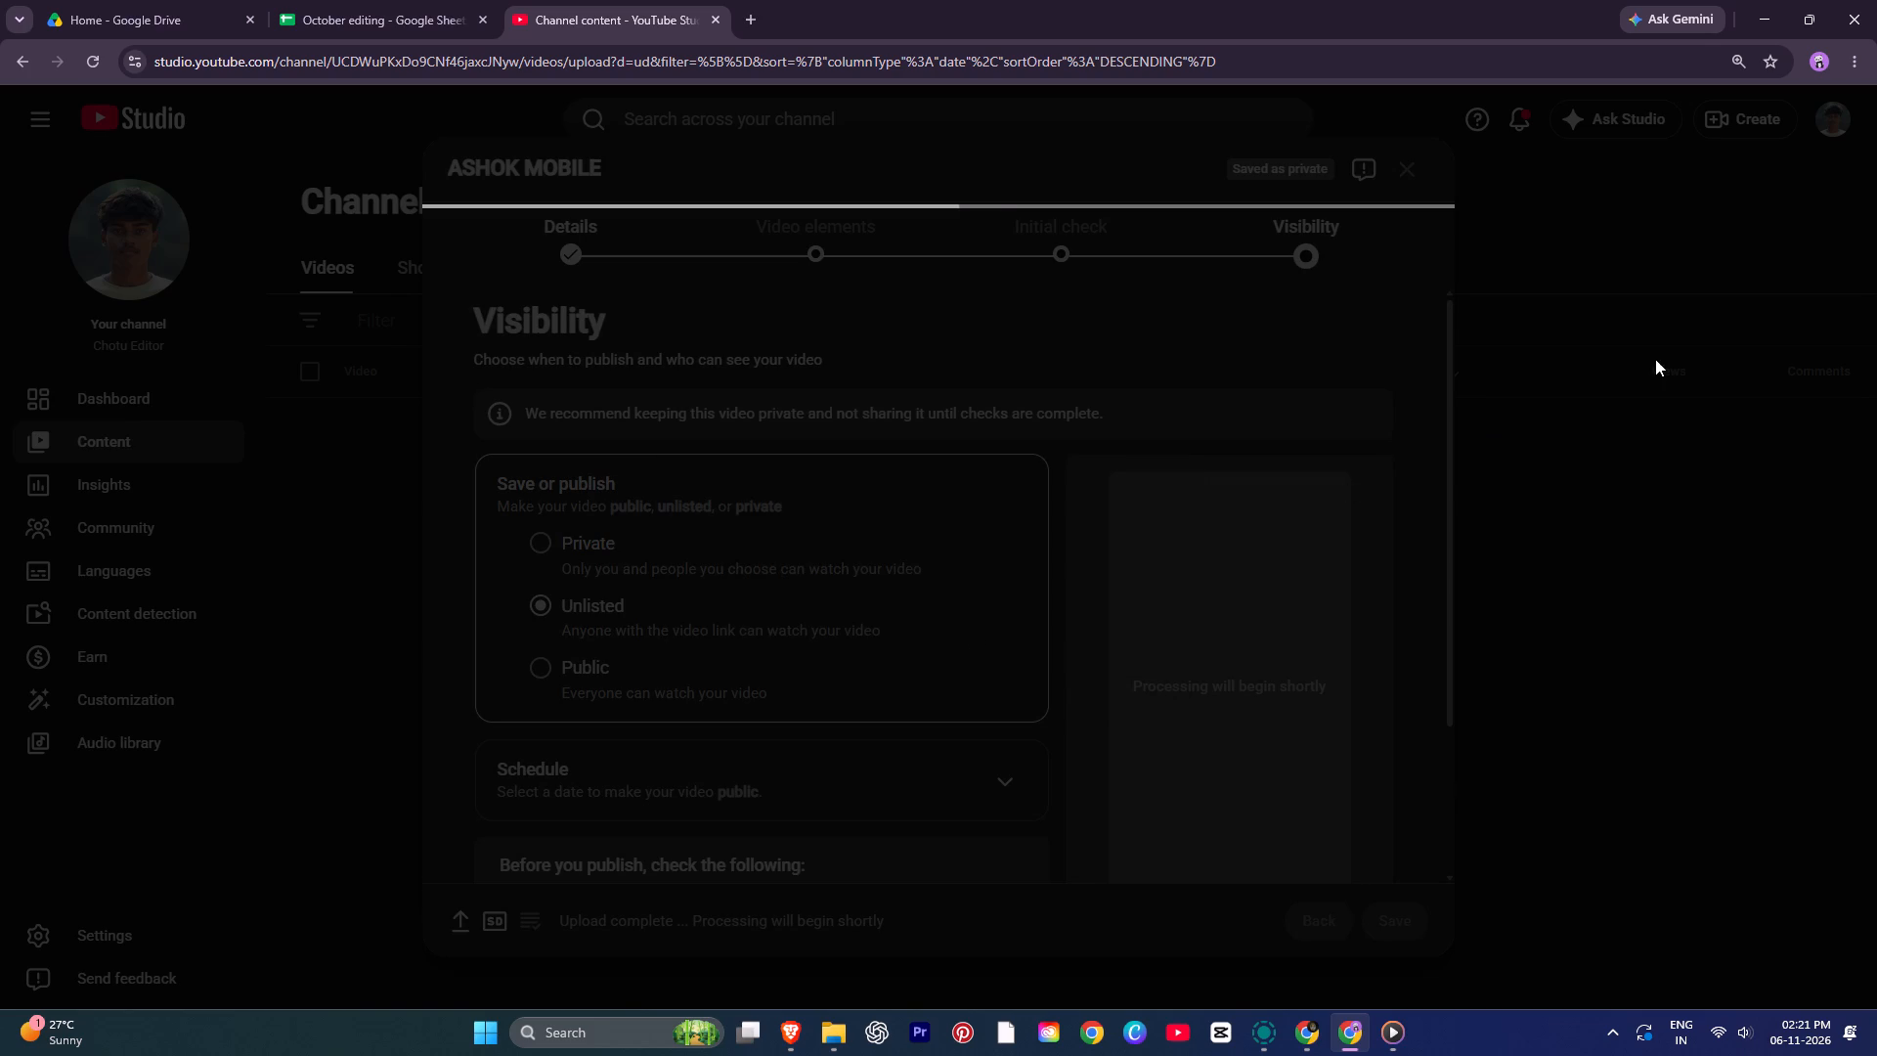
click(1655, 359)
click(1164, 684)
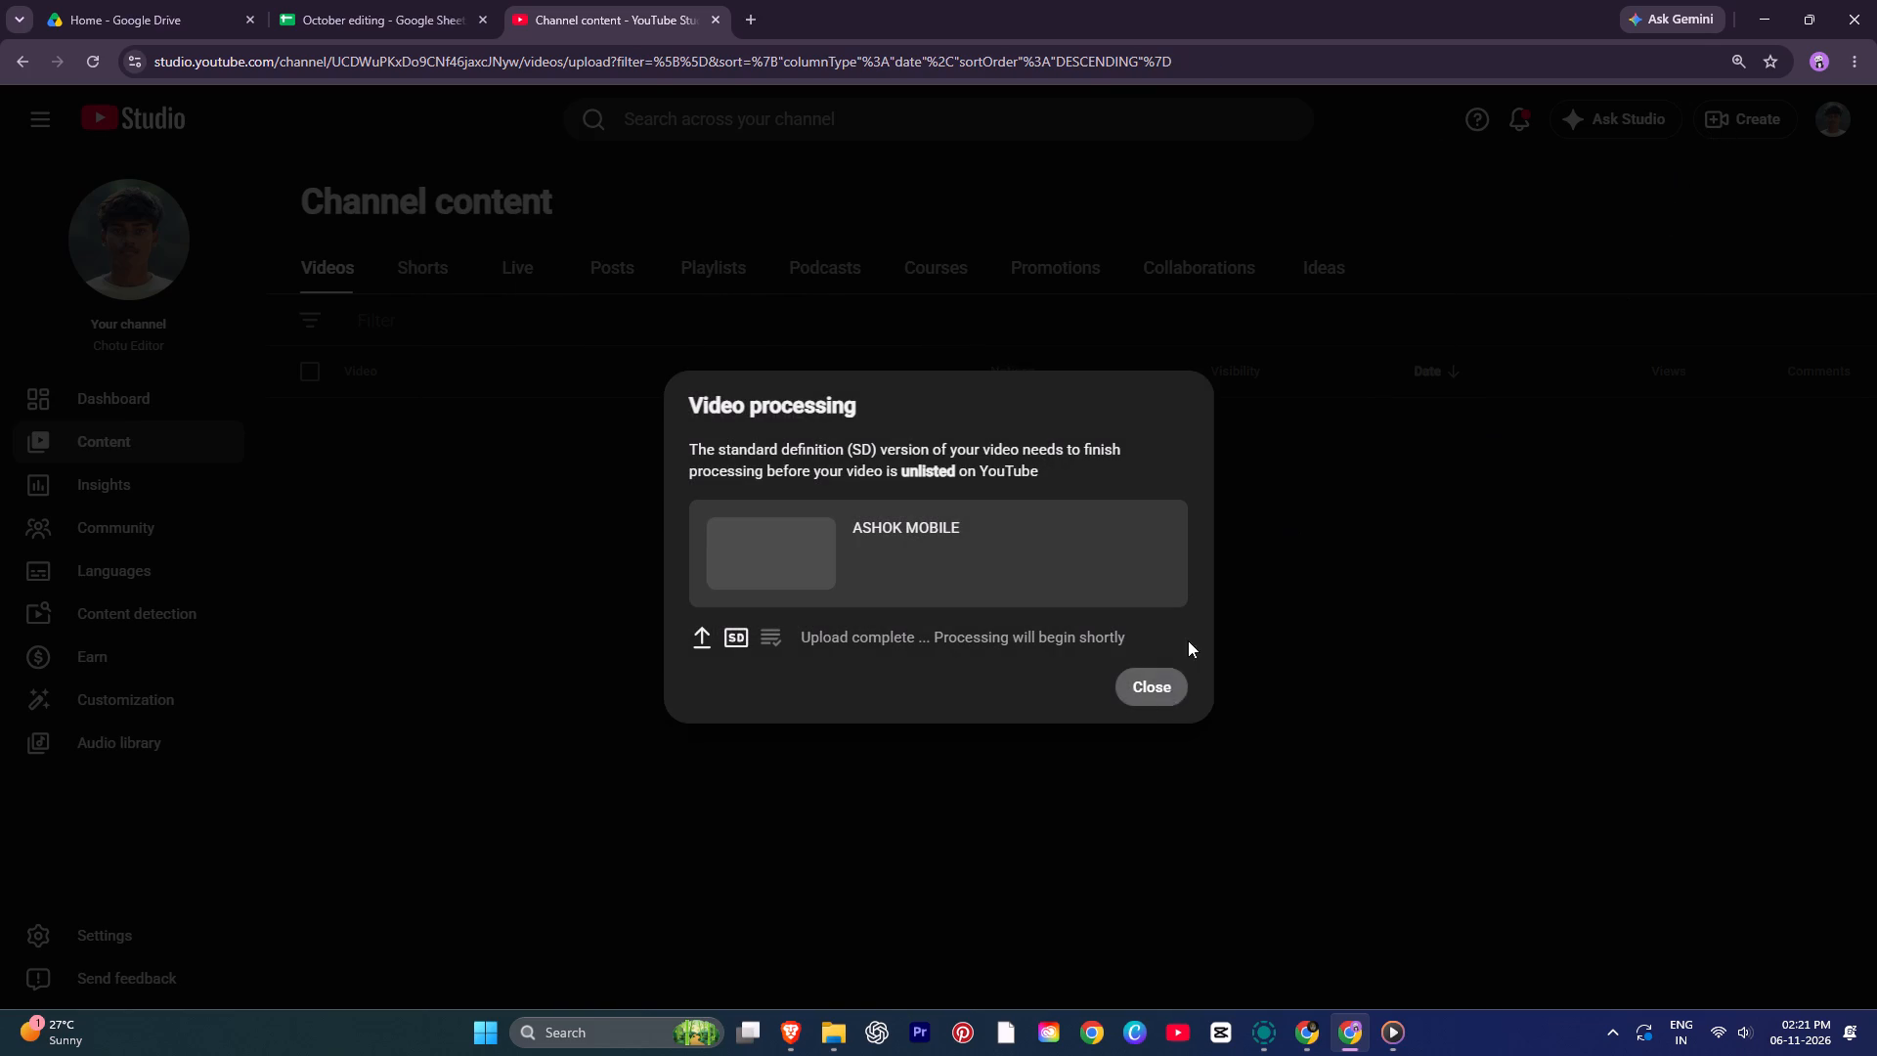
Start another video upload and open the Final exports folder under 2026-10_Oct in #14_Khushi_Wheels.
click(1721, 118)
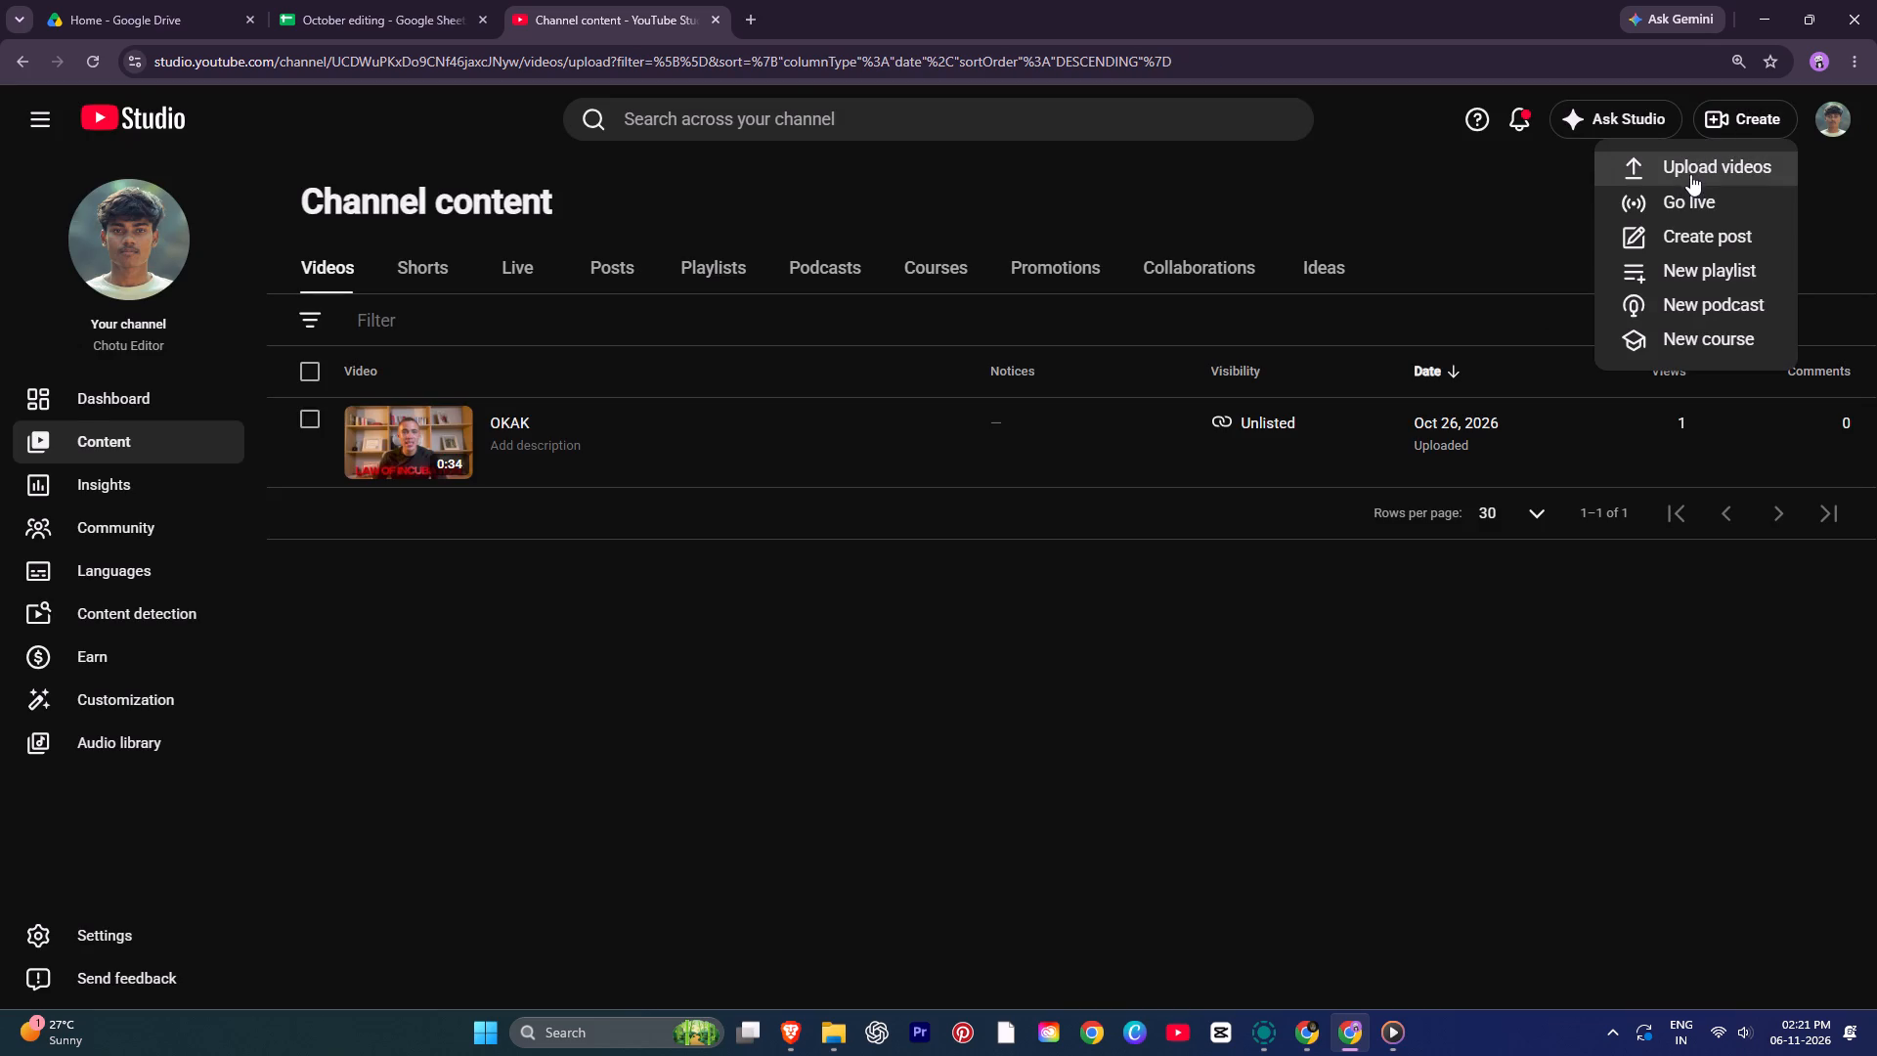
click(1690, 172)
key(alt+Tab)
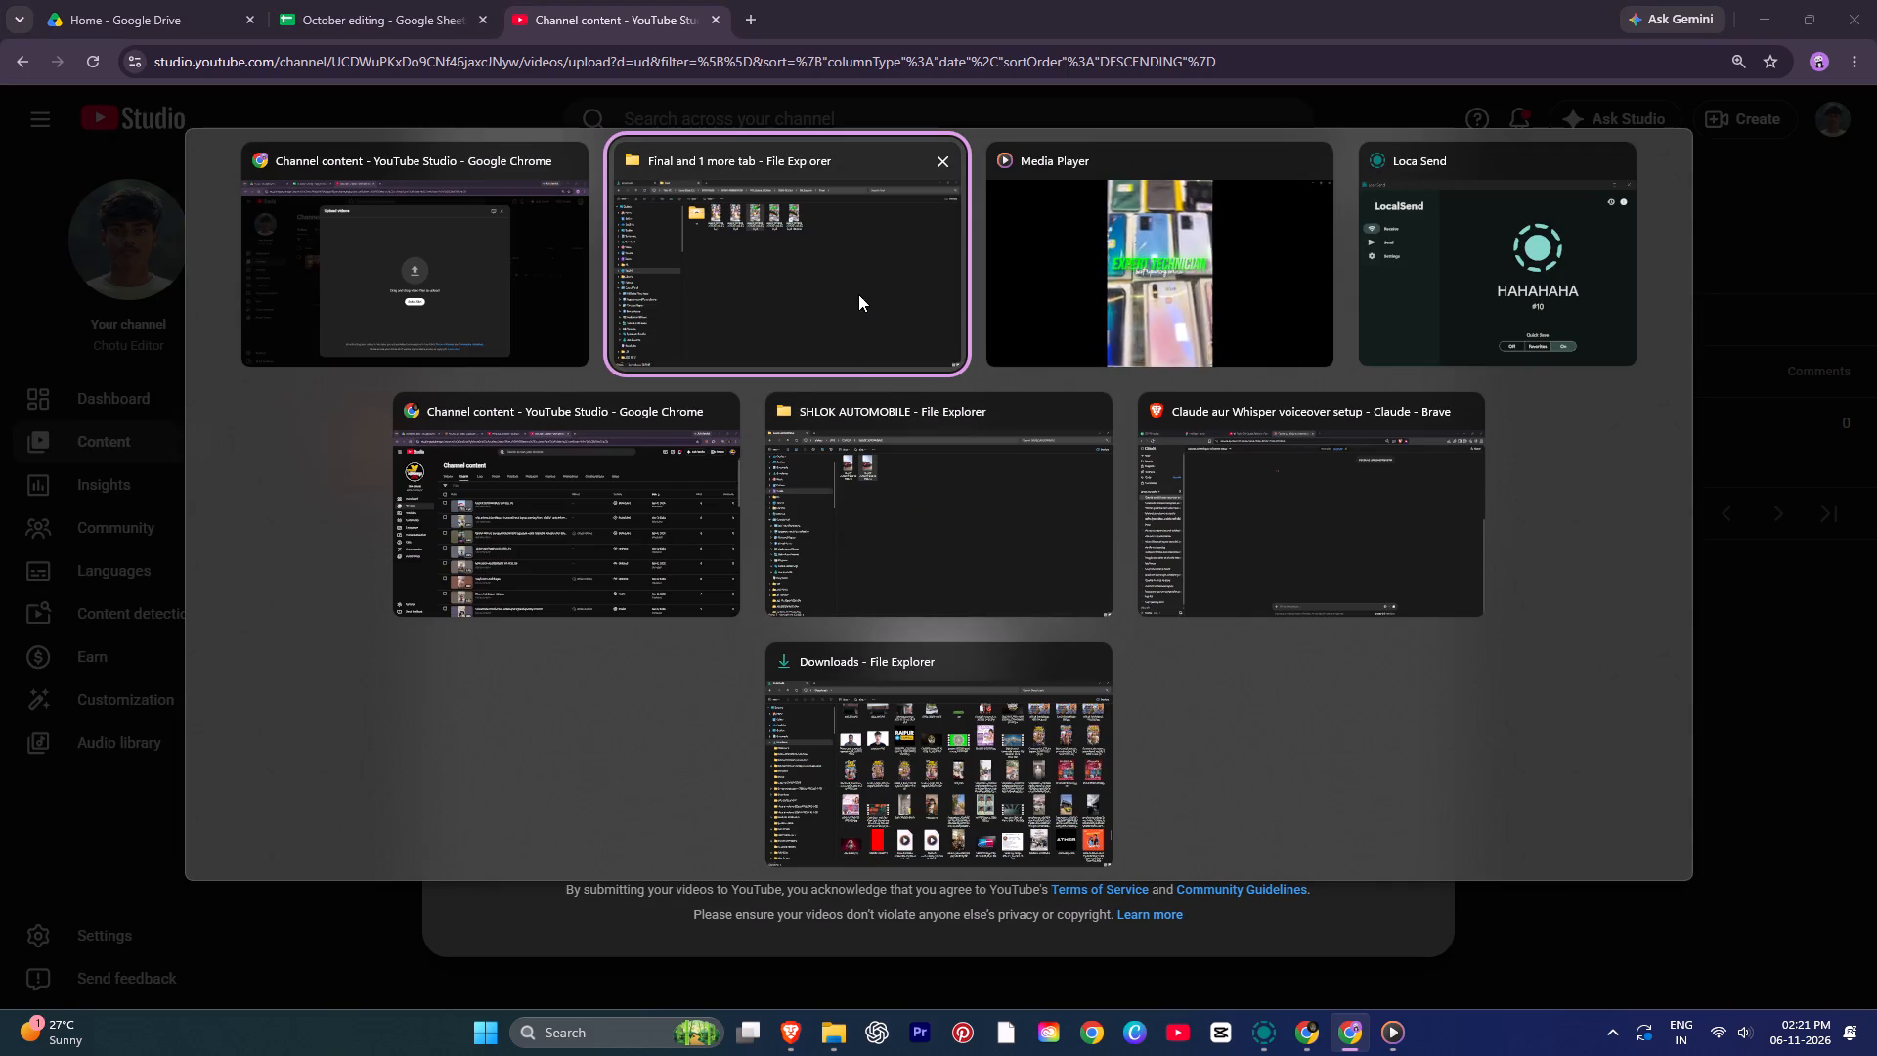
alt+click(858, 294)
click(729, 524)
click(669, 493)
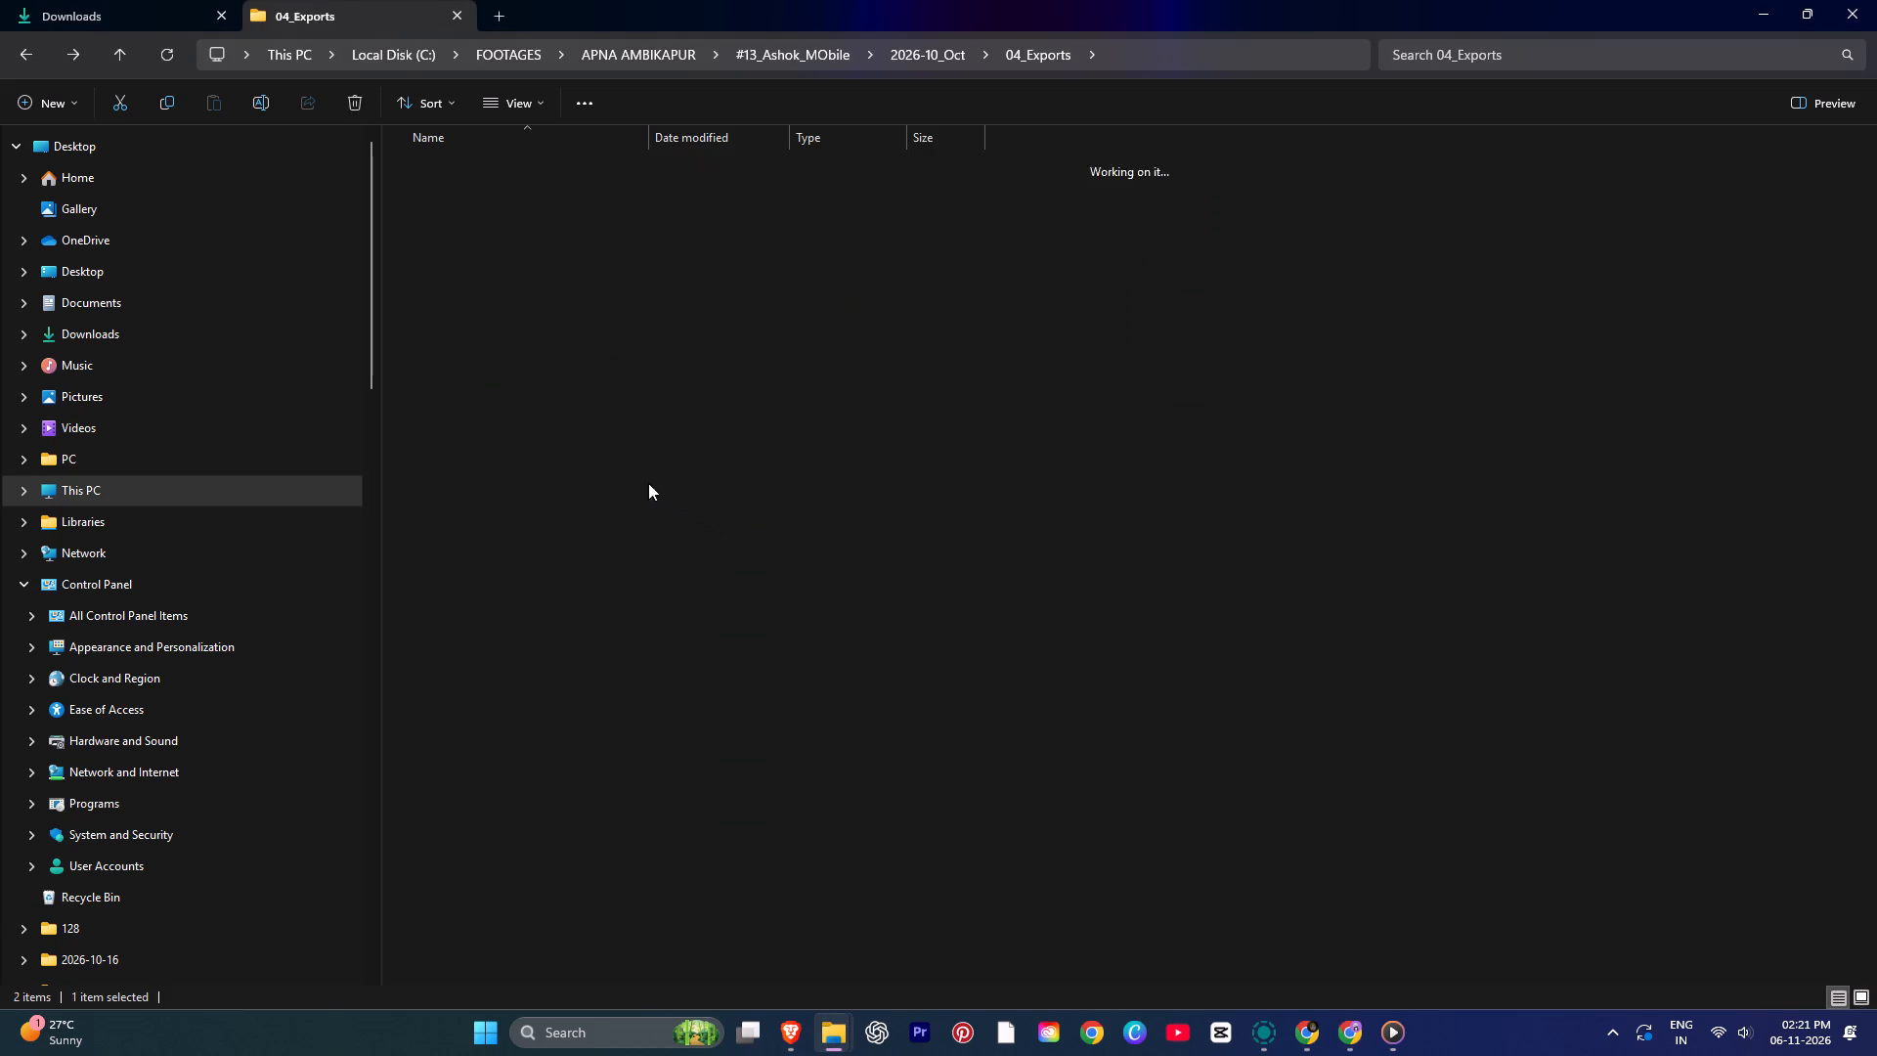
click(546, 322)
click(624, 273)
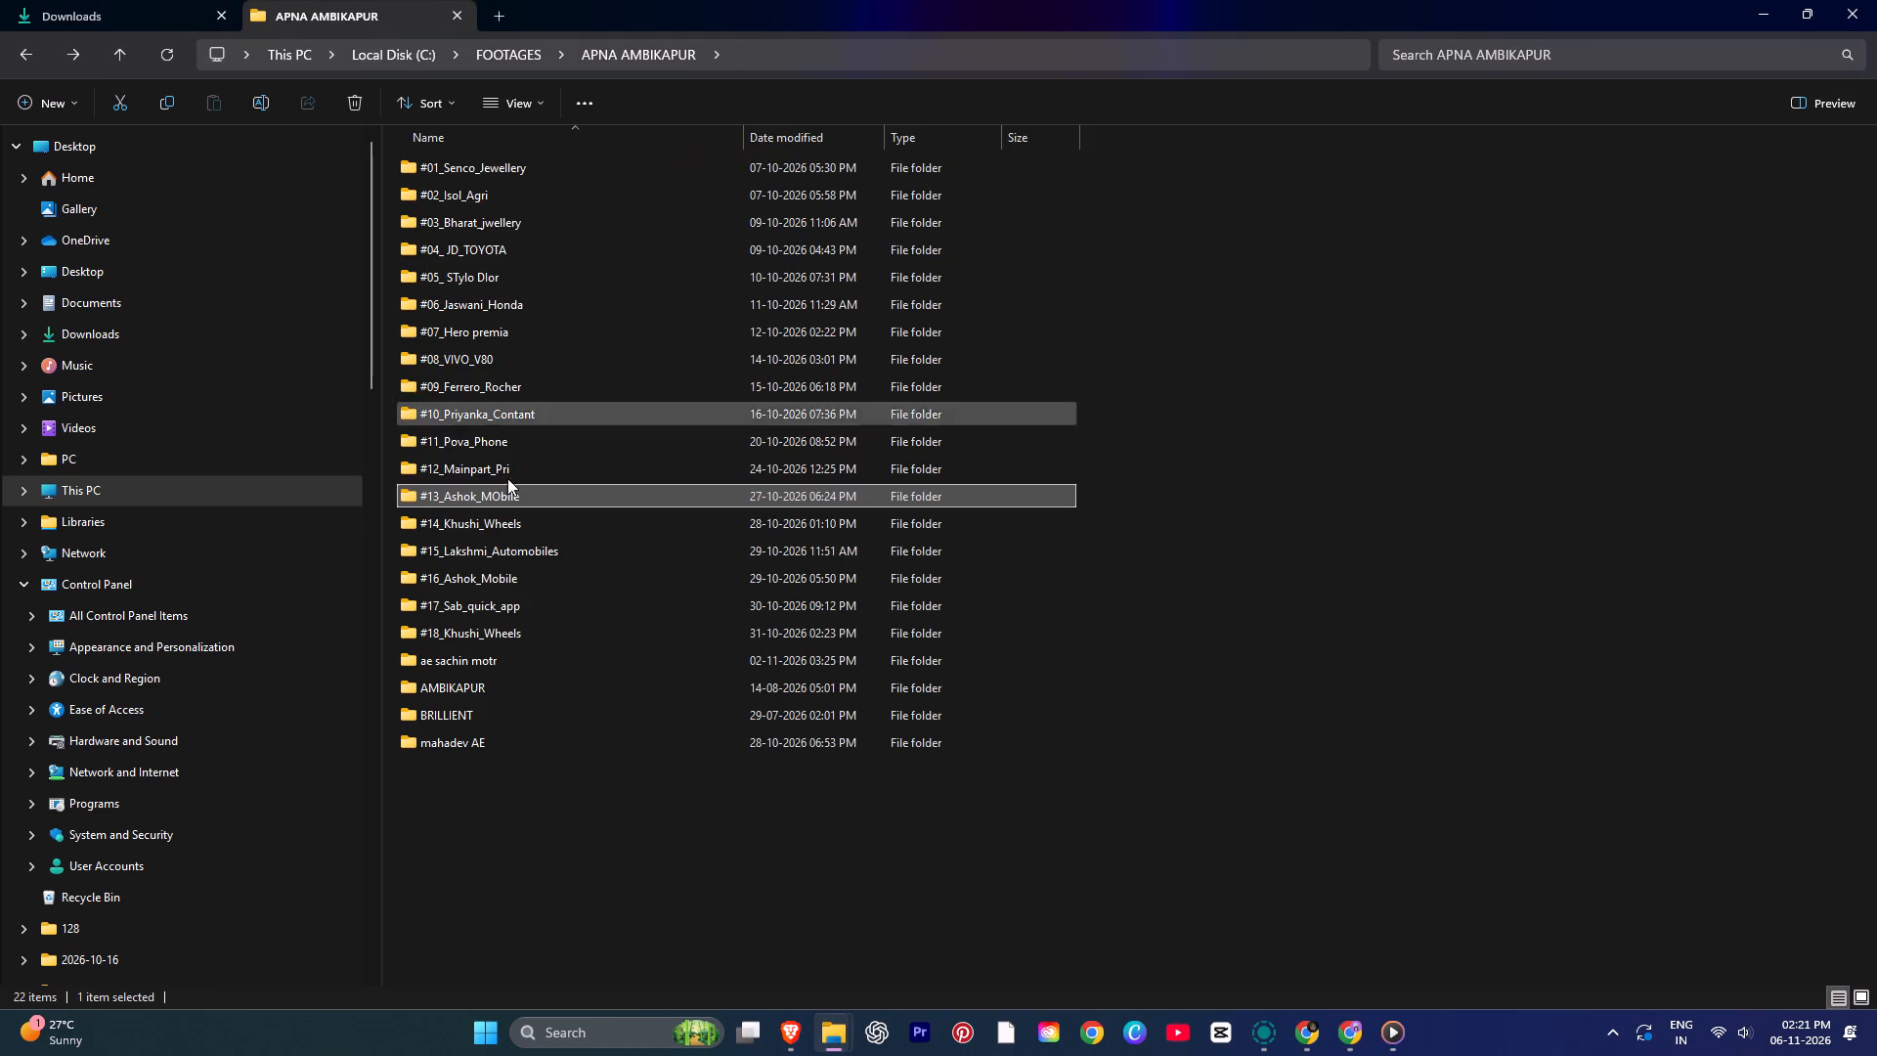
double_click(494, 515)
click(539, 408)
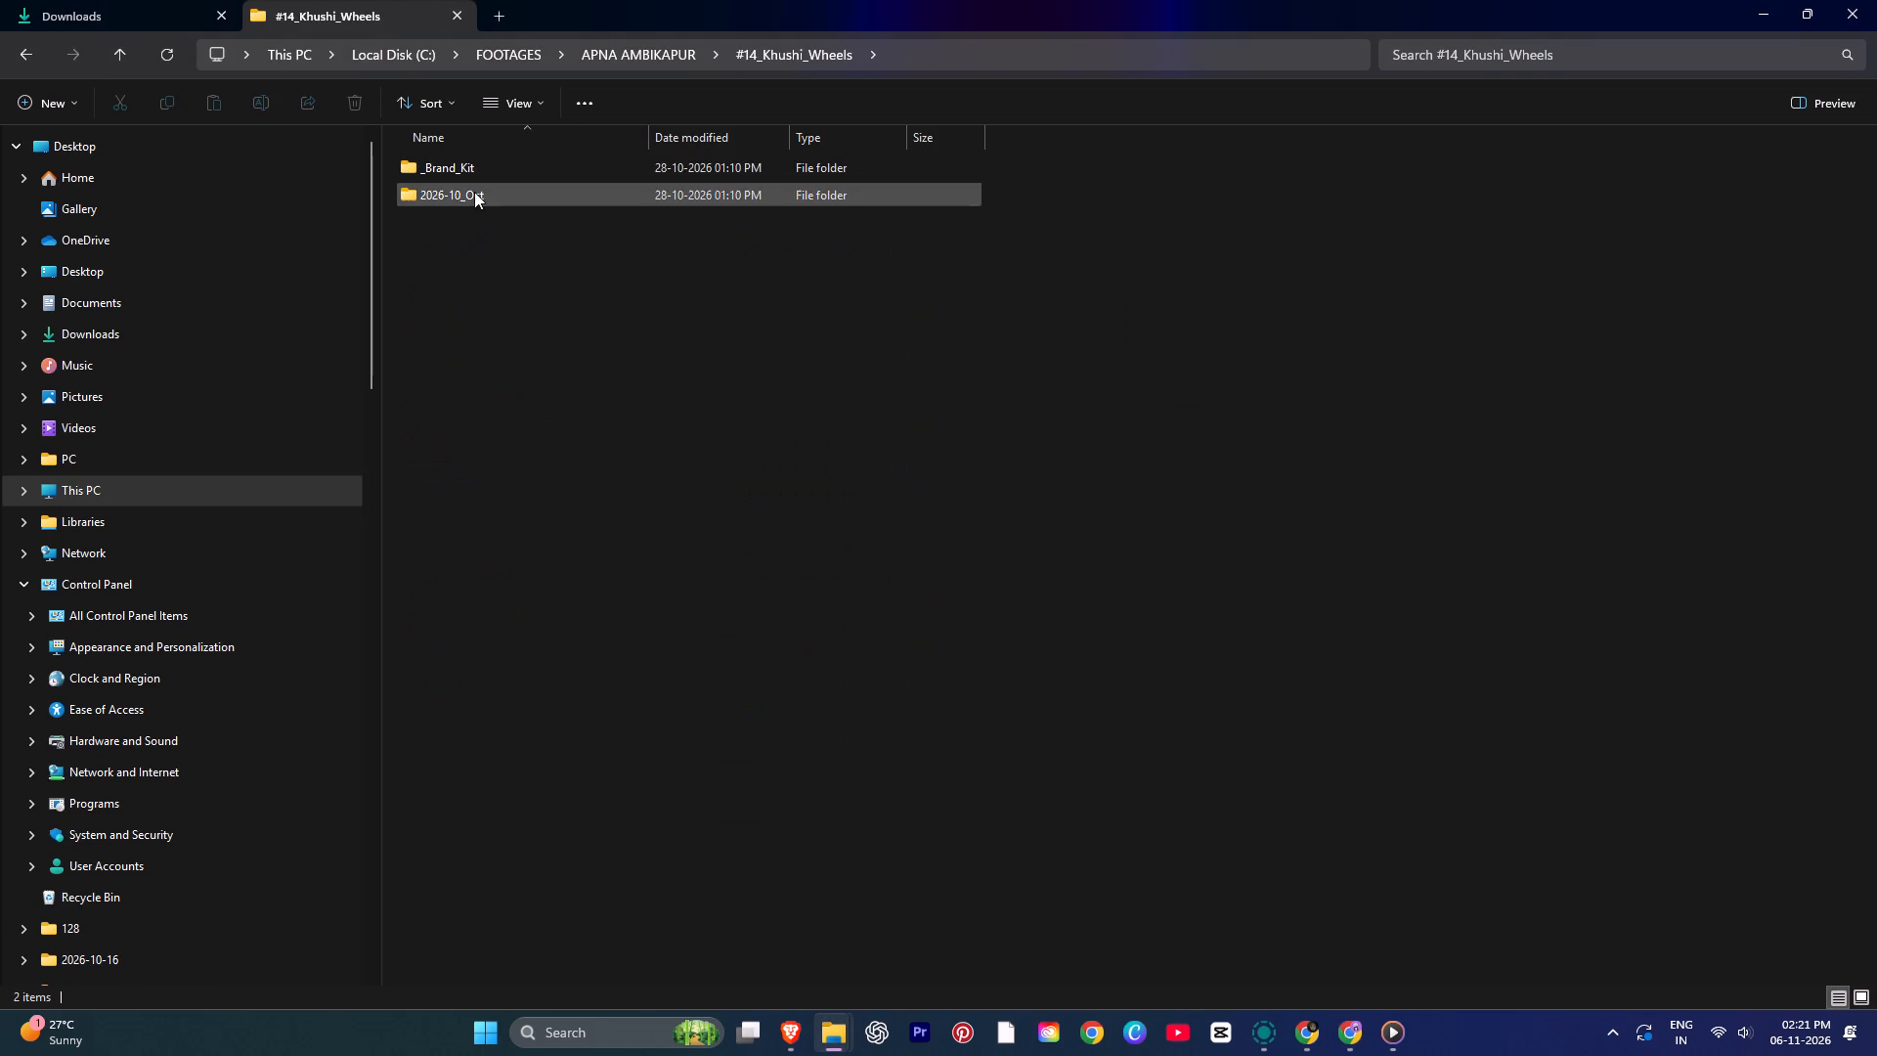
double_click(474, 192)
double_click(452, 244)
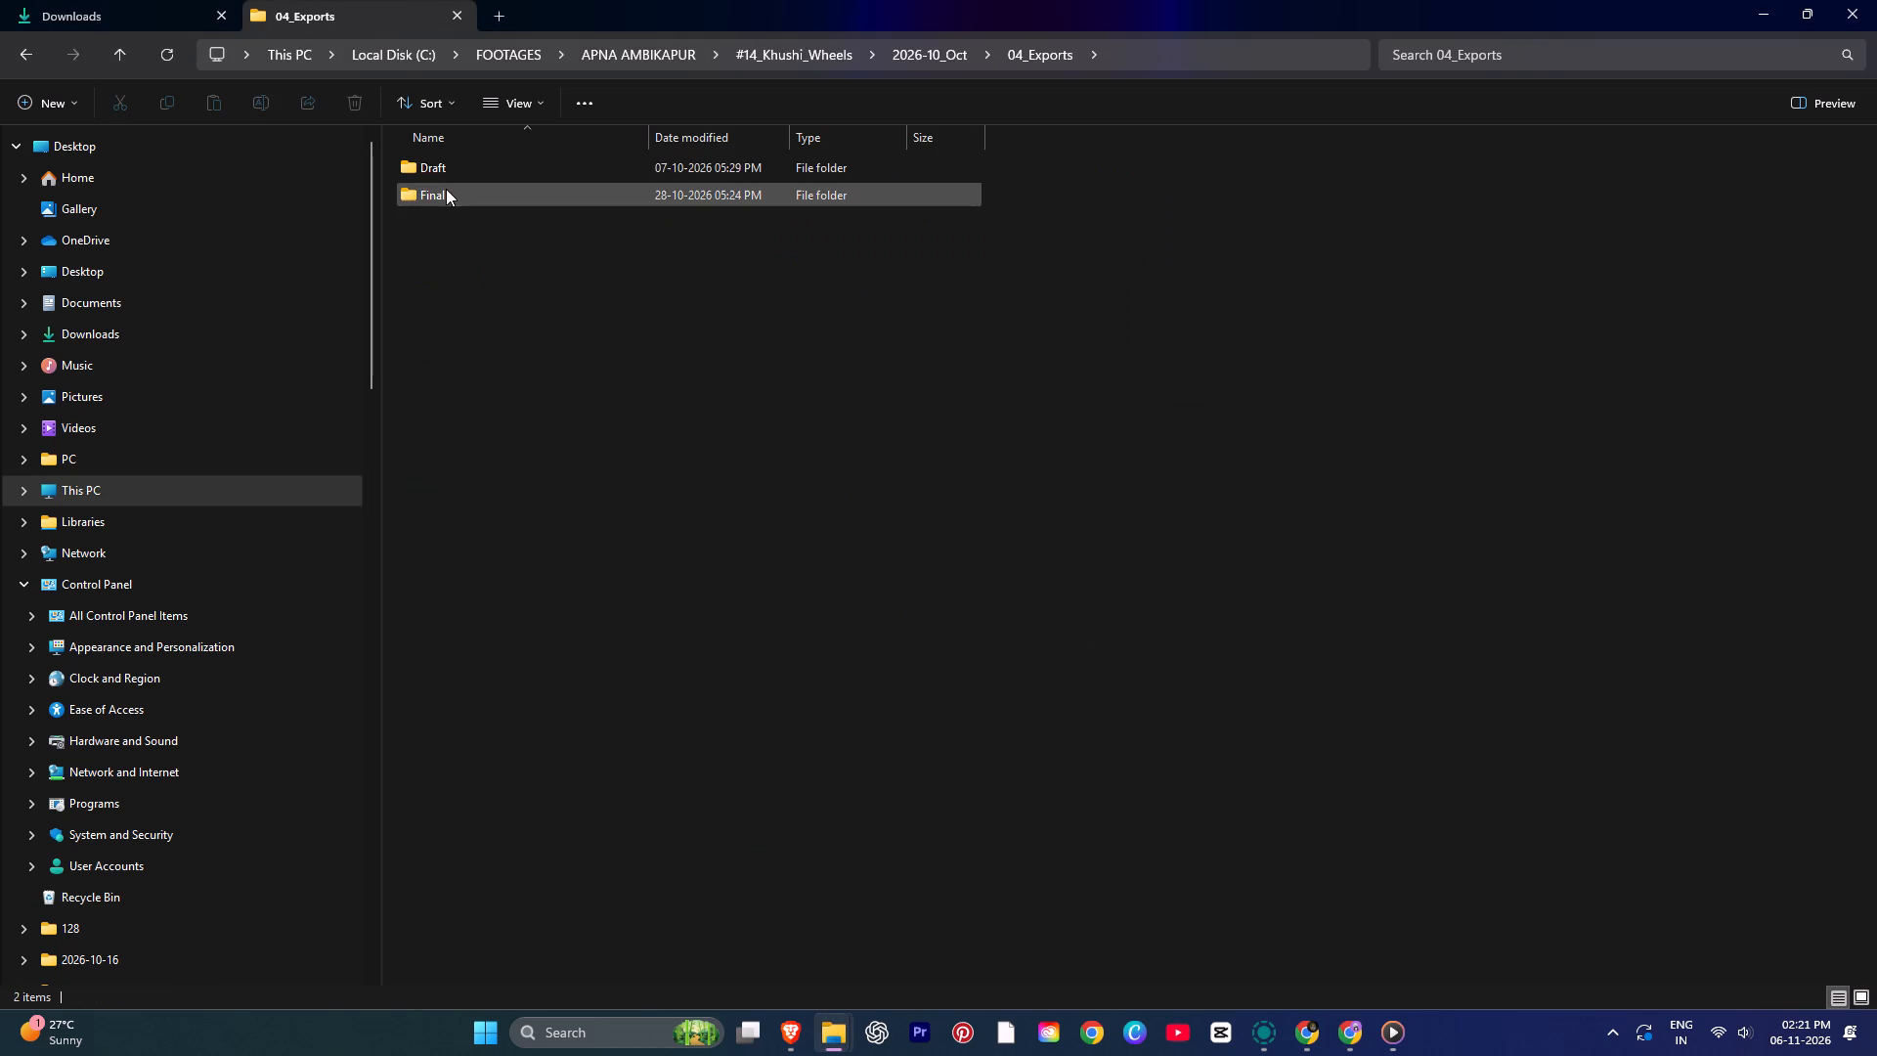
double_click(446, 189)
click(482, 378)
Add Khushi_Wheels_2026-10_R01_UGC_v2 from the Final folder to the YouTube Studio video upload.
drag(762, 178, 918, 269)
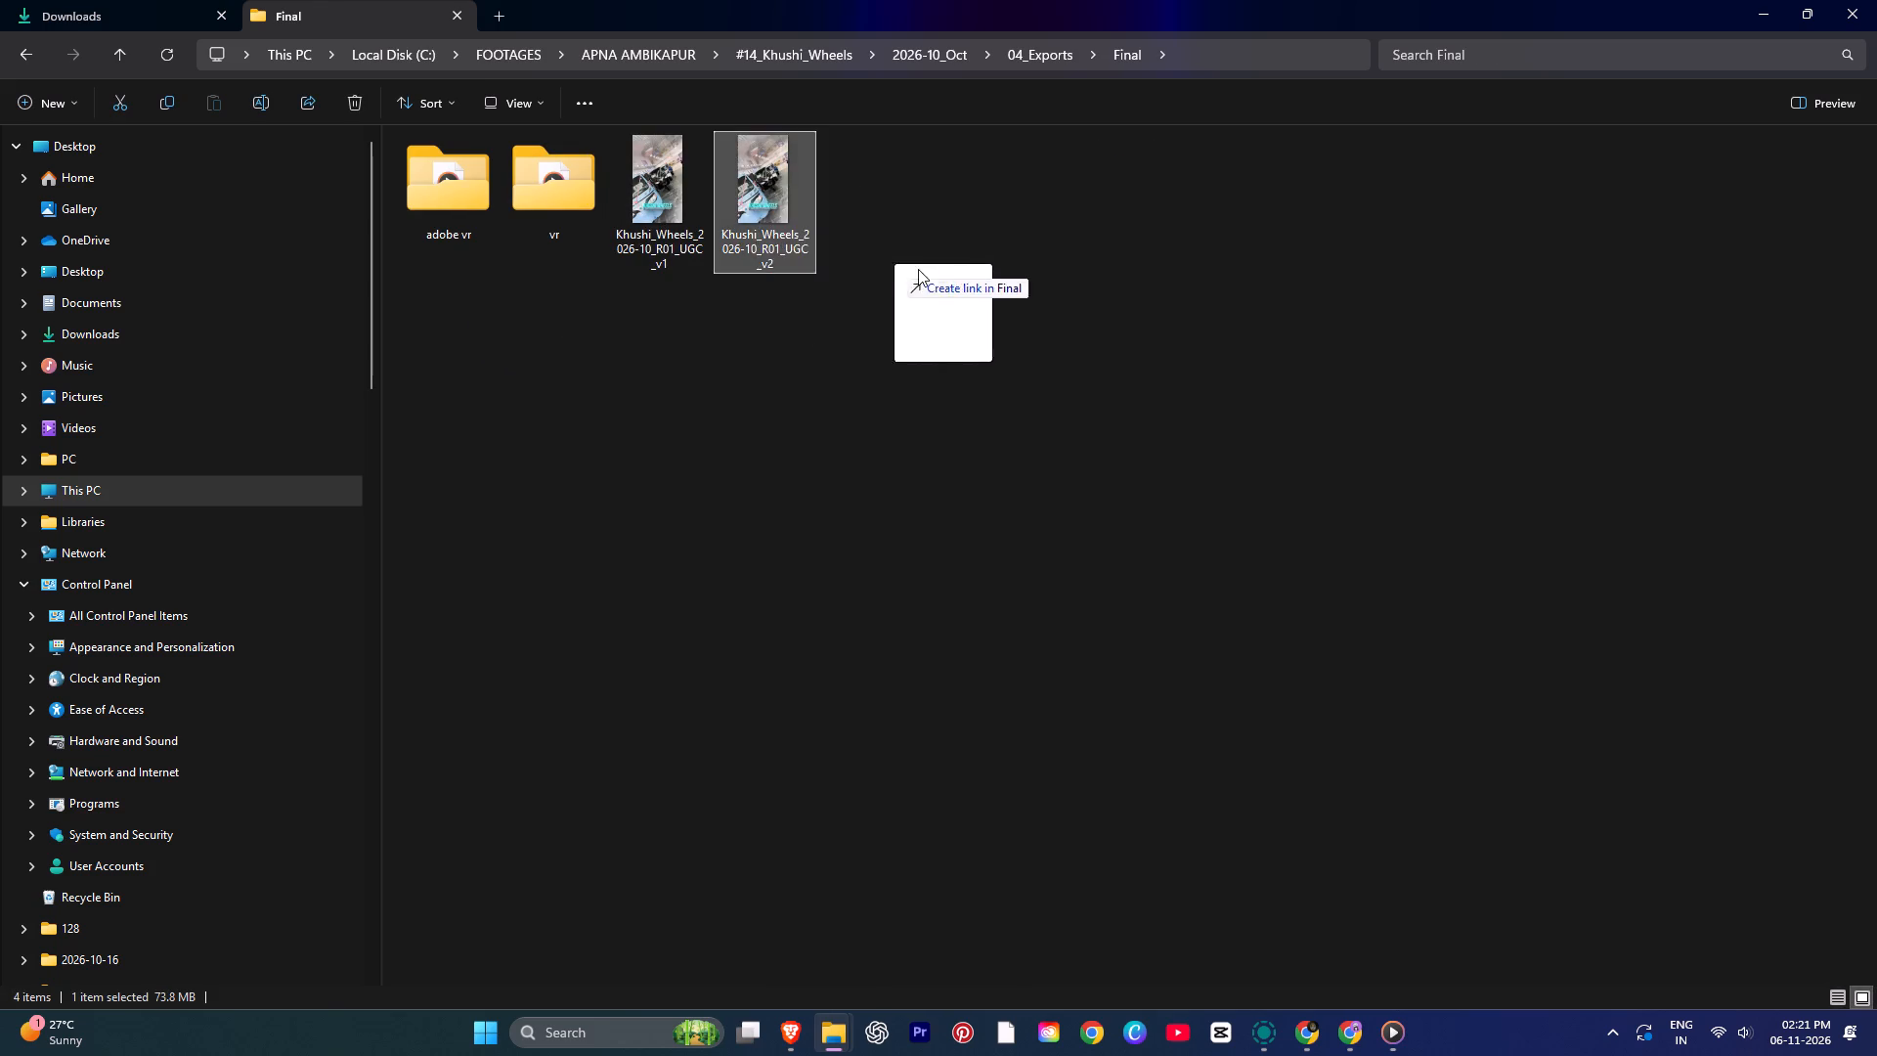
drag(918, 269, 897, 443)
key(alt+Tab)
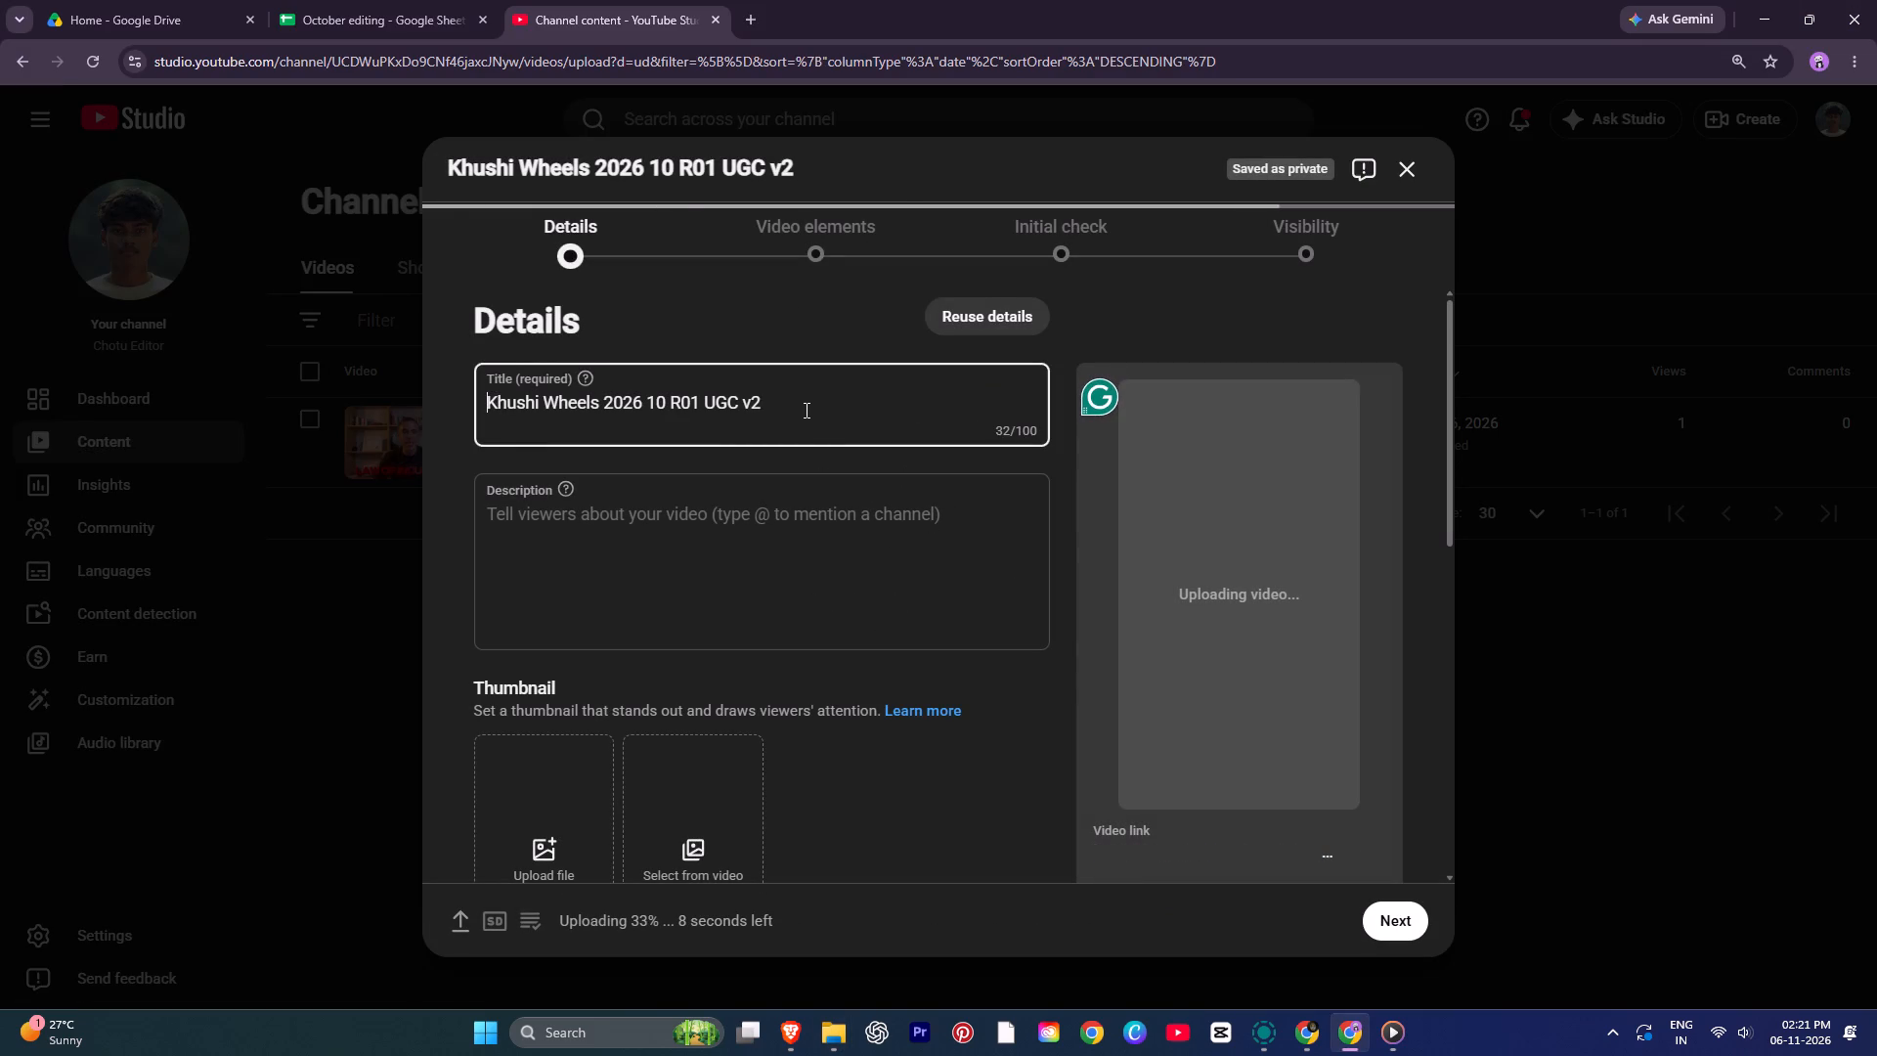
Publish the Khushi Wheels upload as Unlisted without waiting for the content checks, and dismiss the processing notice.
click(1402, 924)
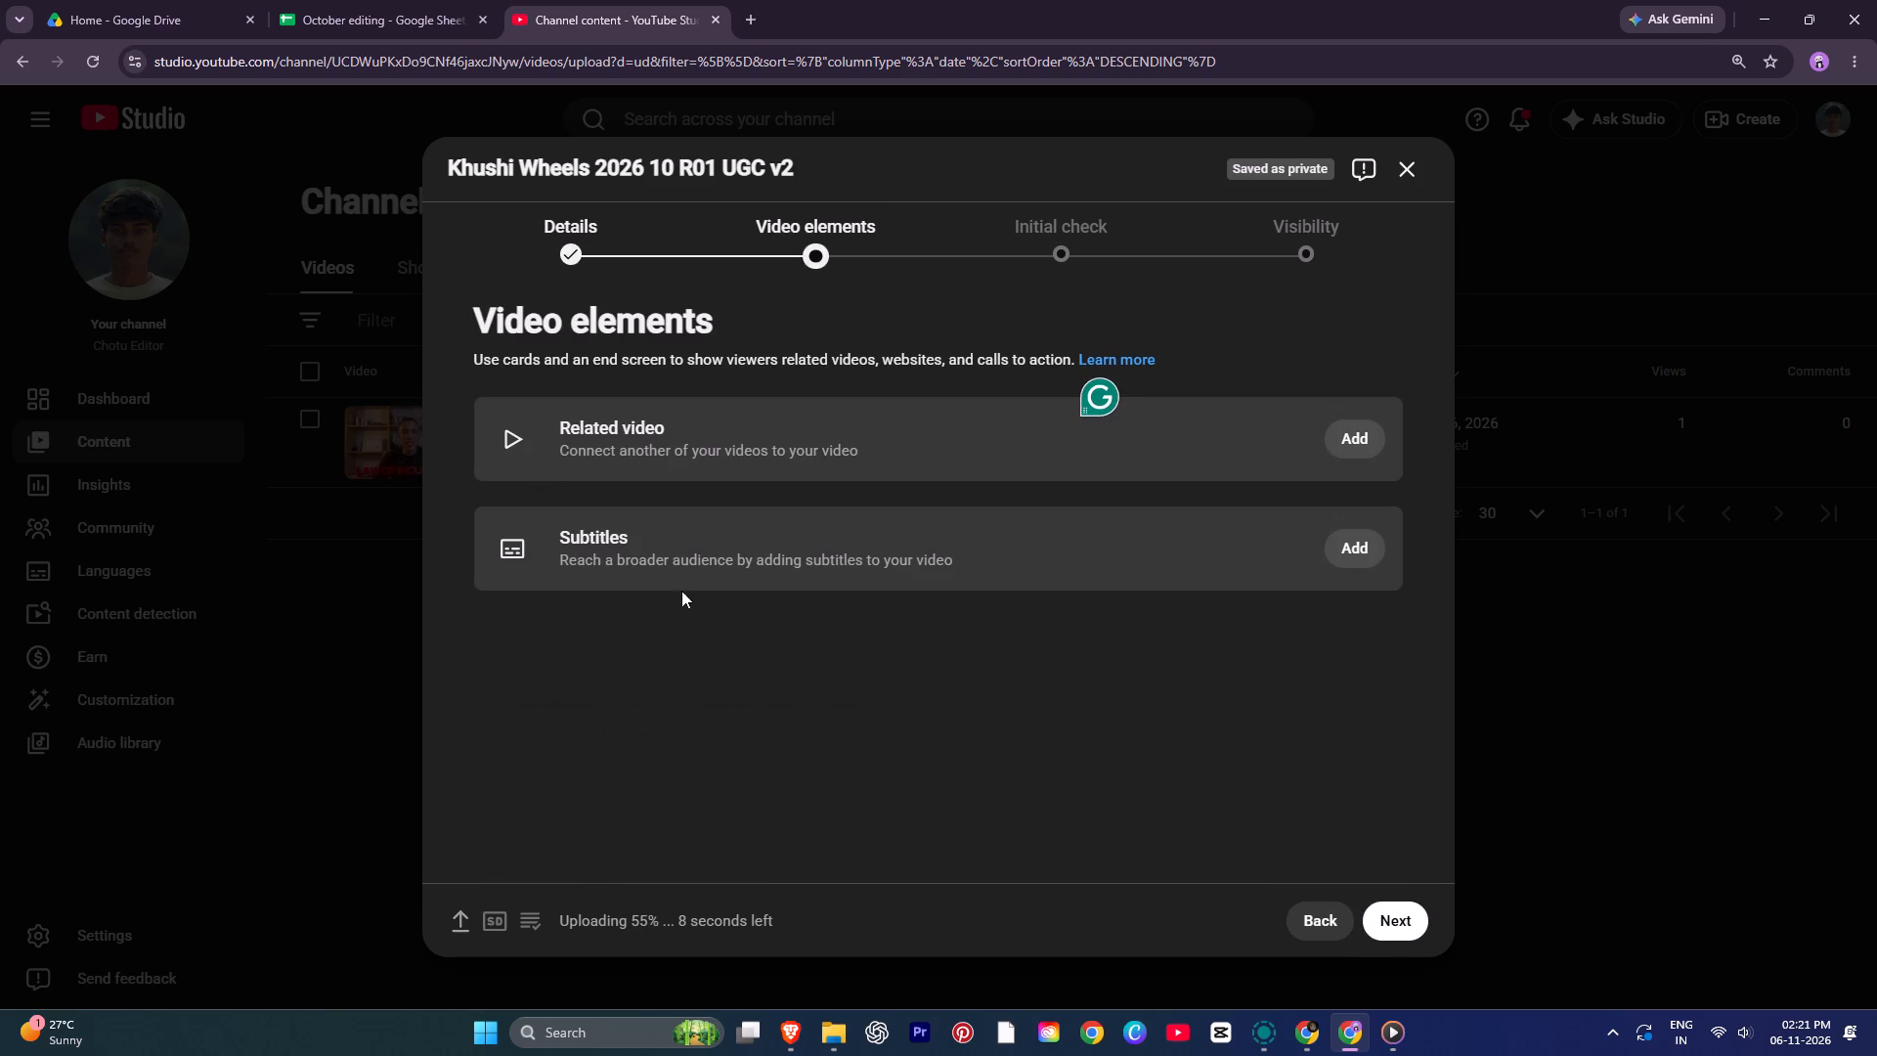
click(1402, 924)
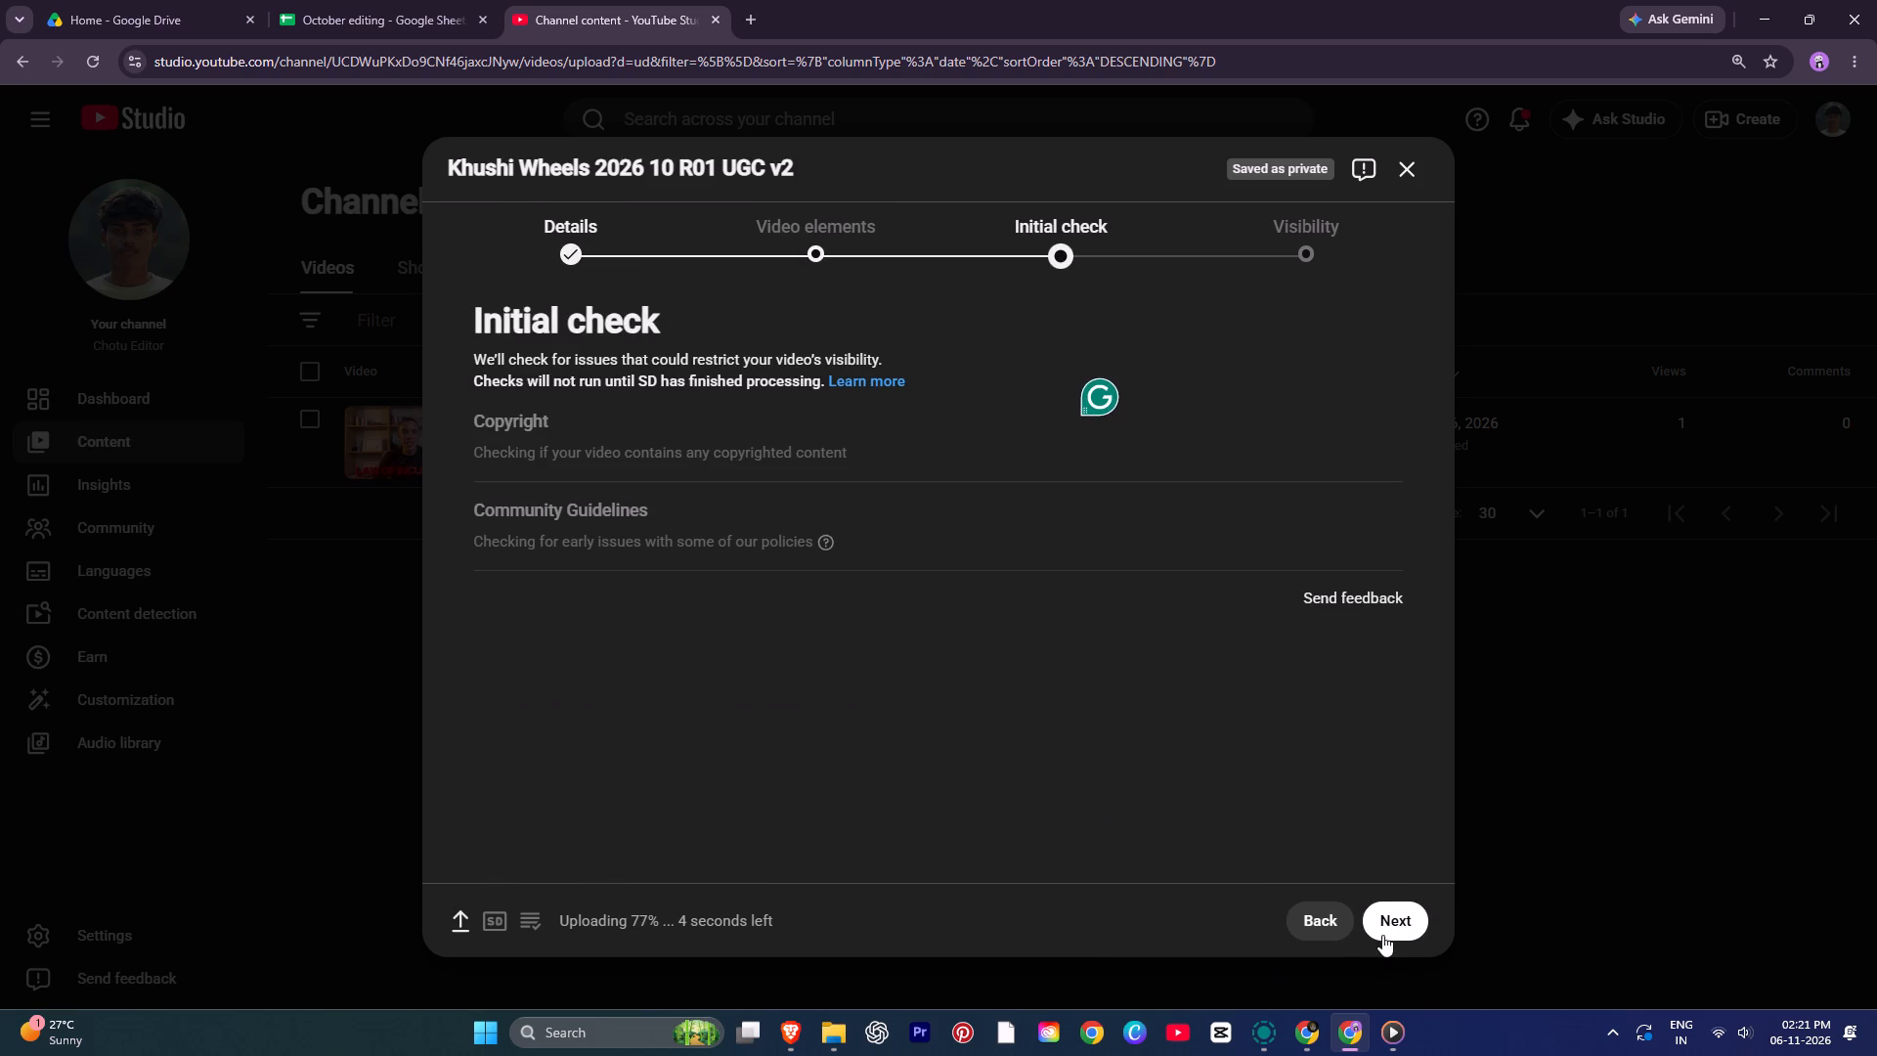
click(1388, 923)
click(532, 536)
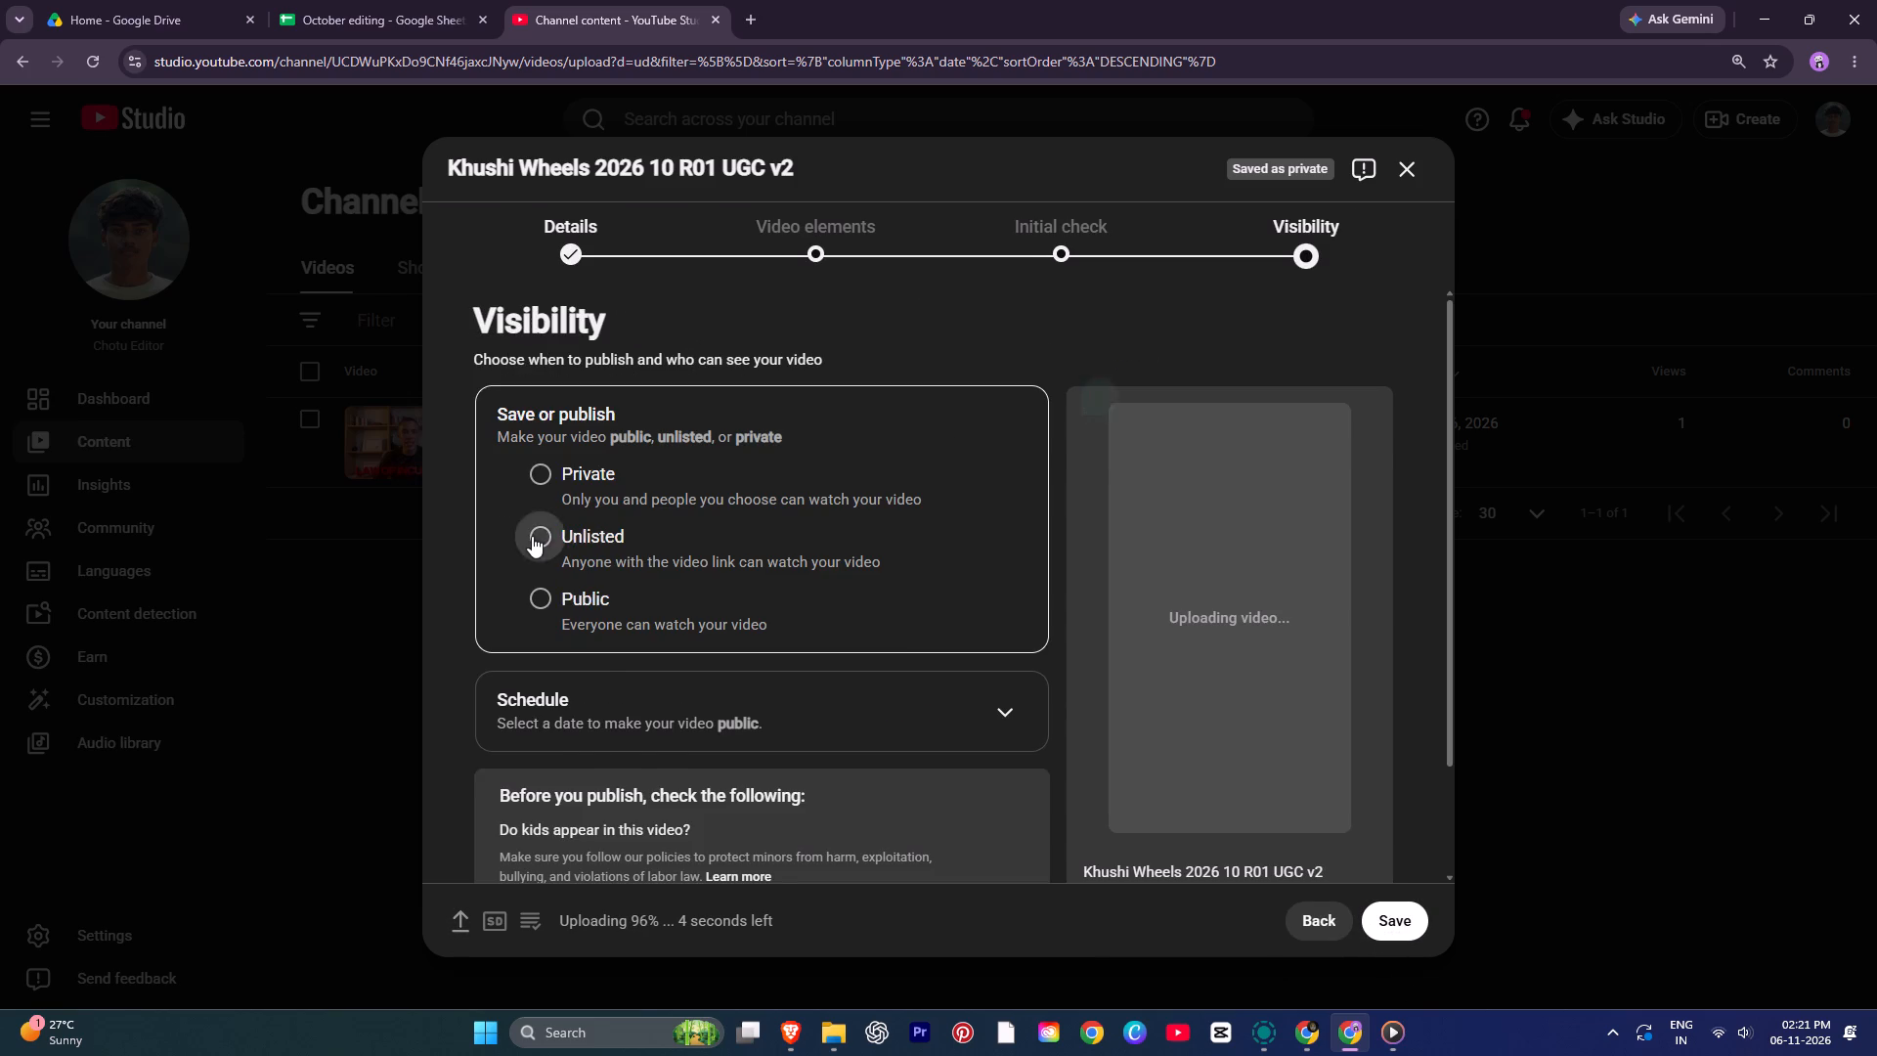
click(1392, 920)
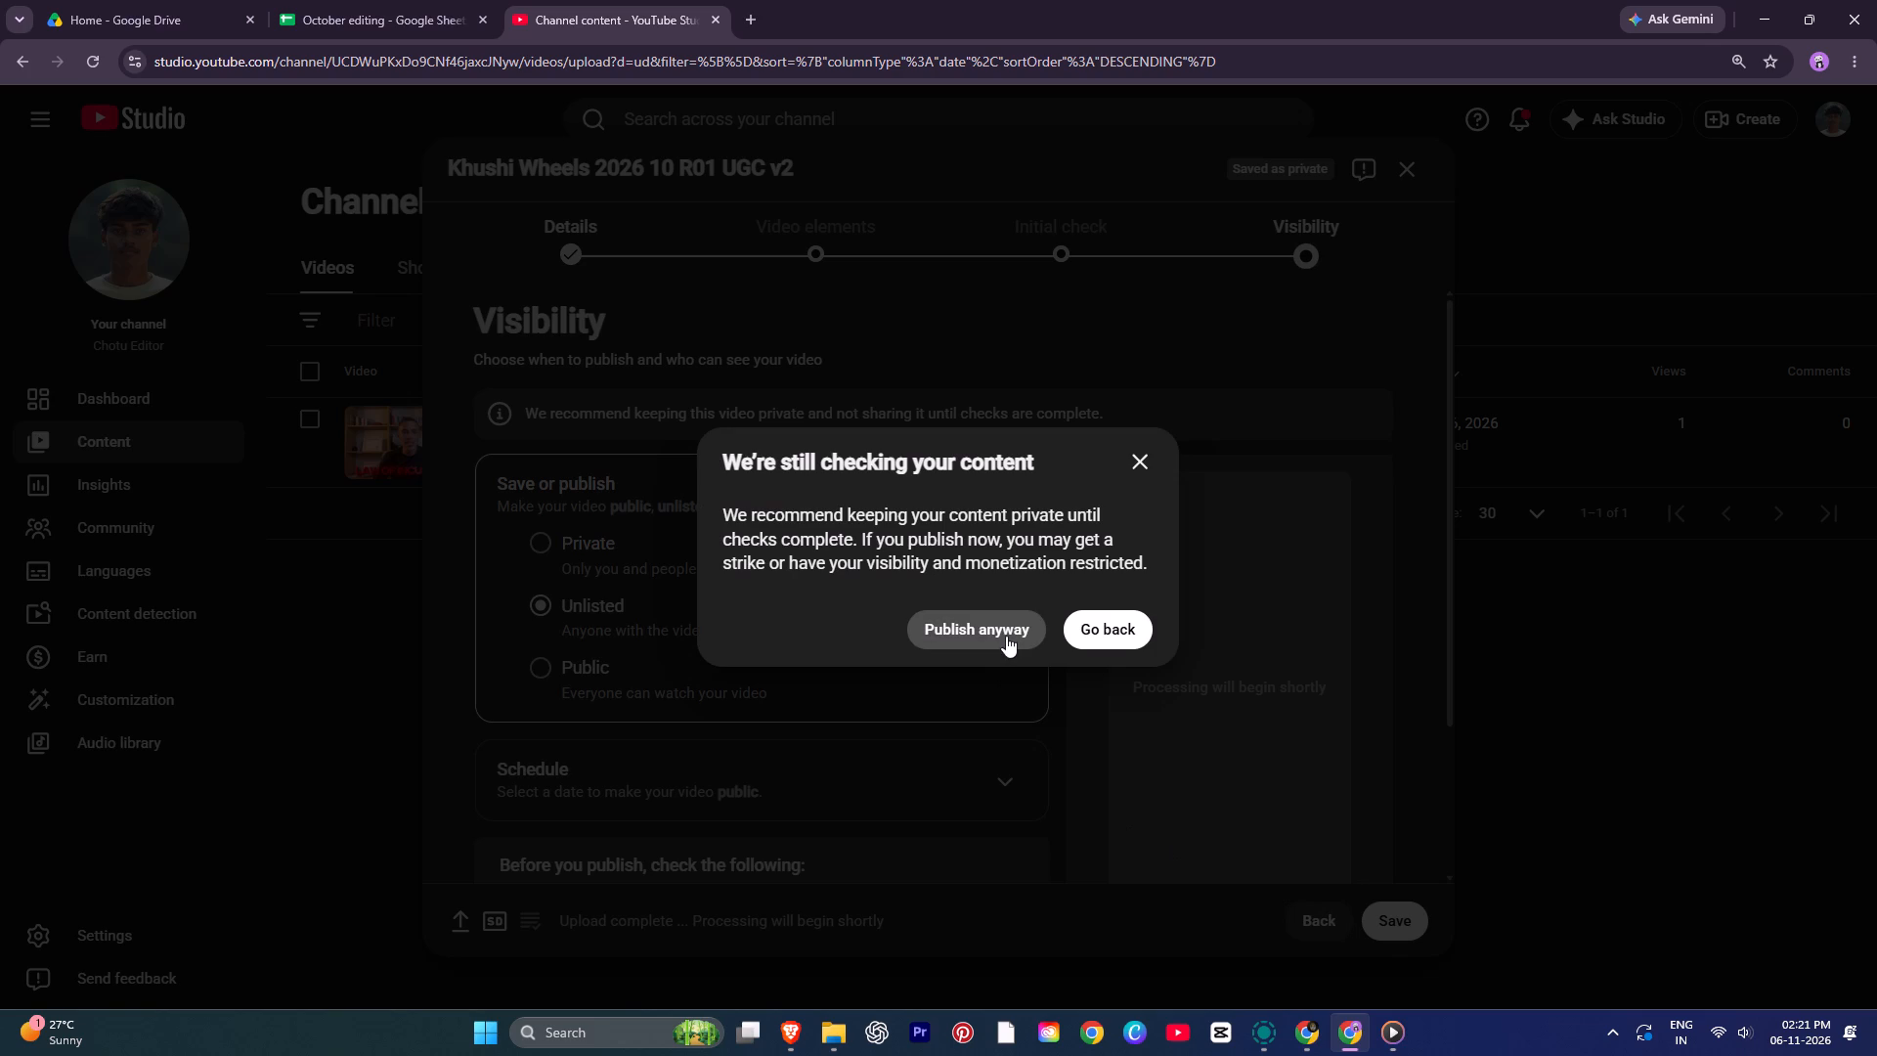
click(1006, 633)
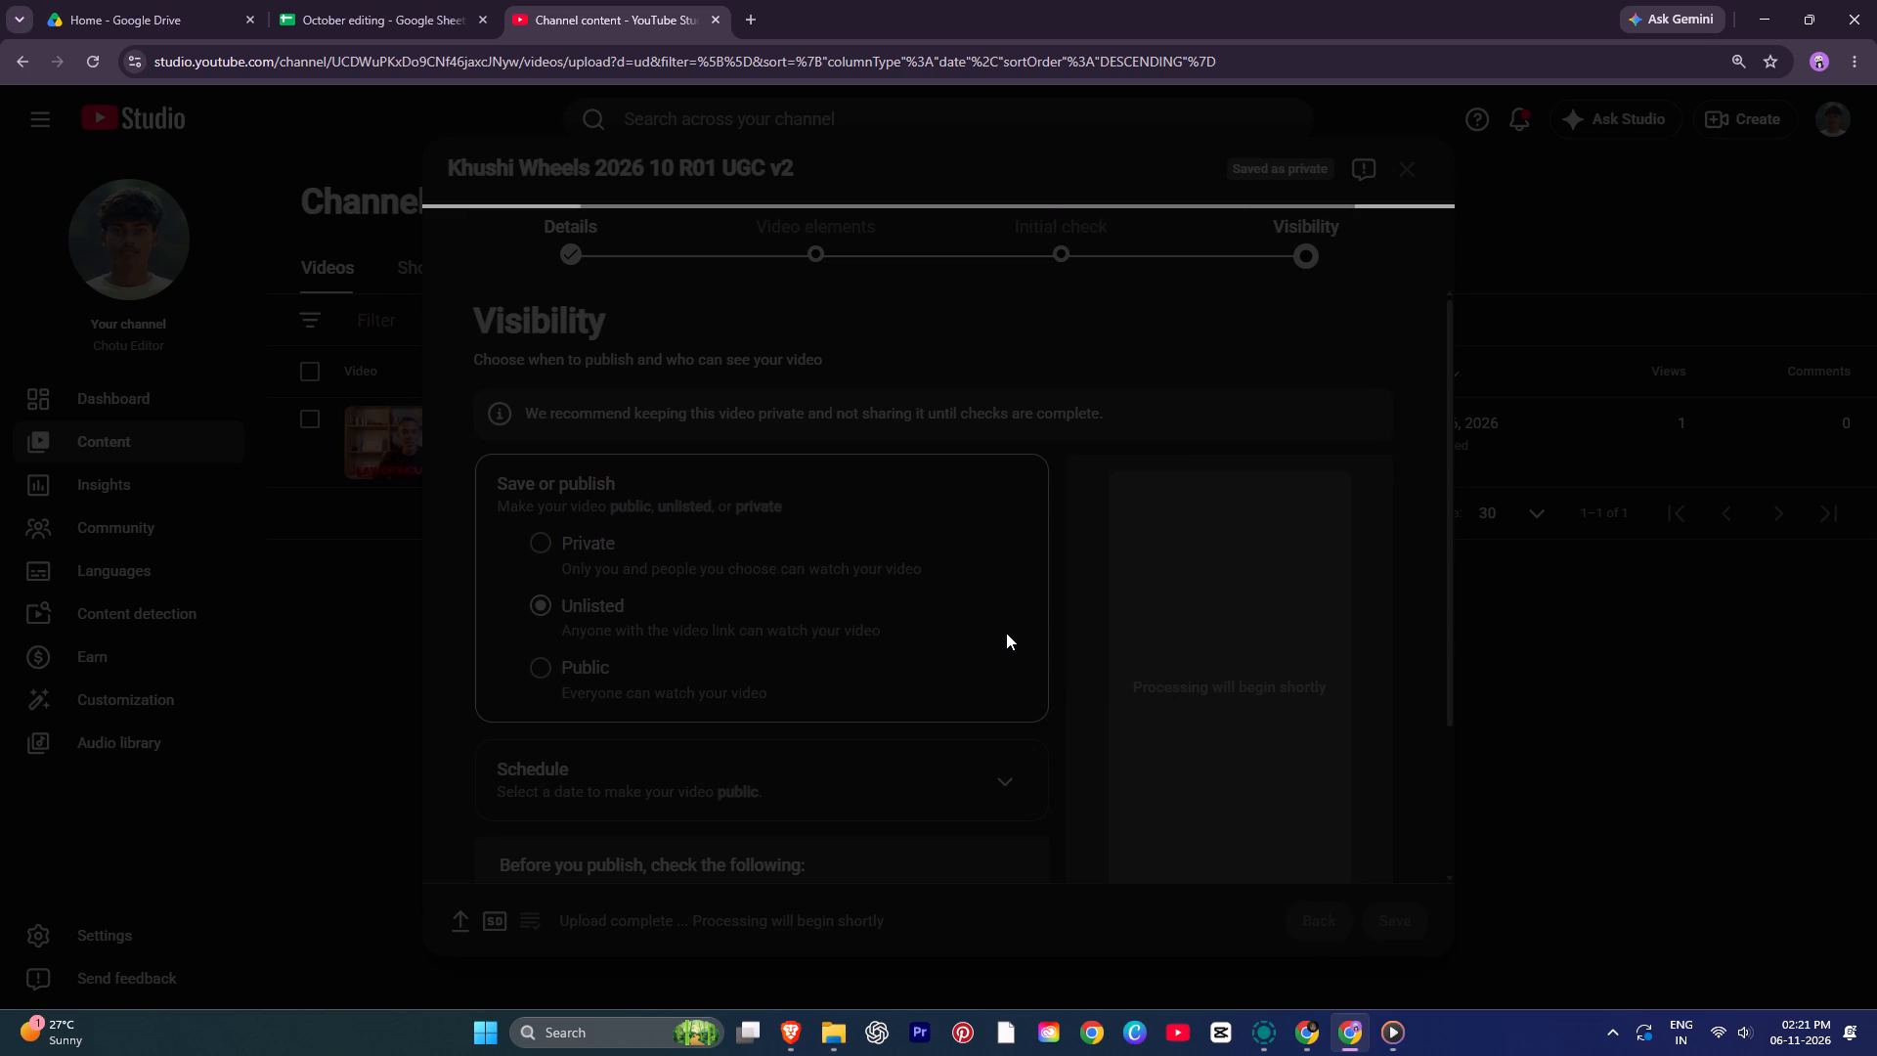
click(1134, 684)
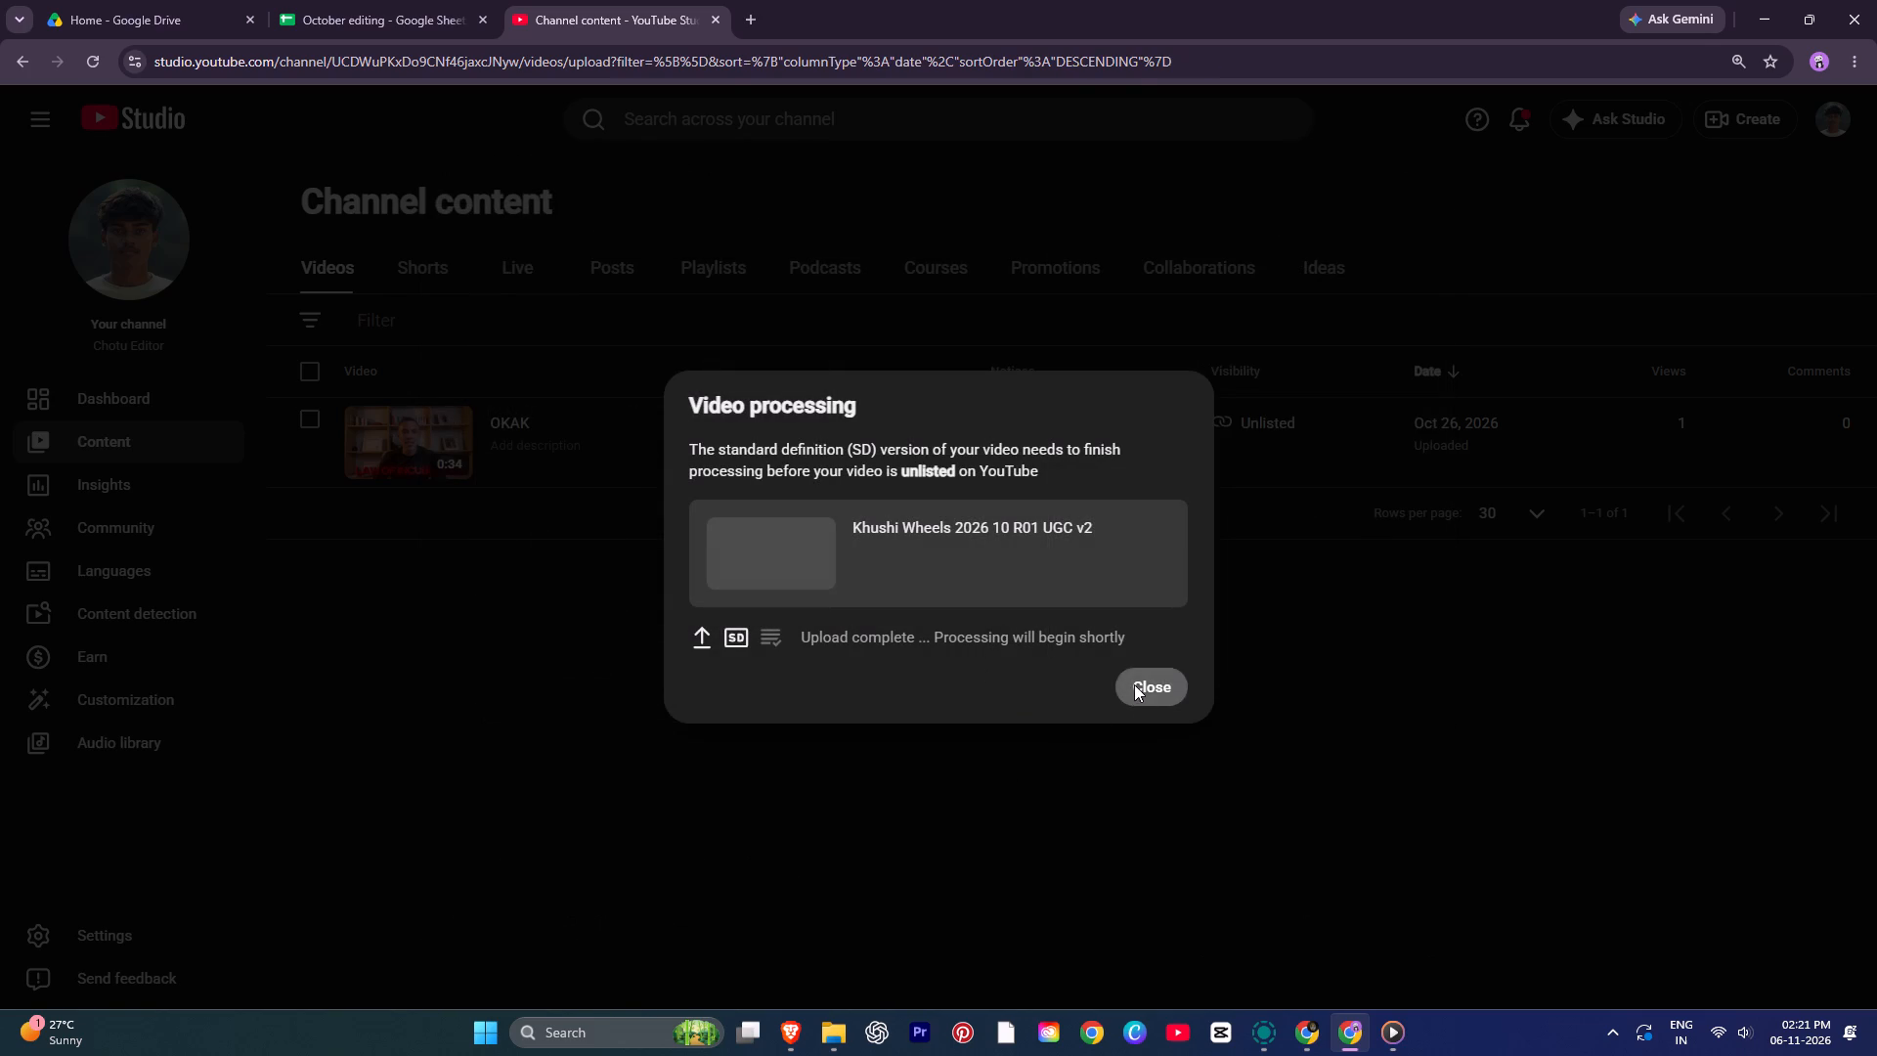
click(901, 687)
Show the channel's Shorts list to check the newly uploaded videos.
click(427, 280)
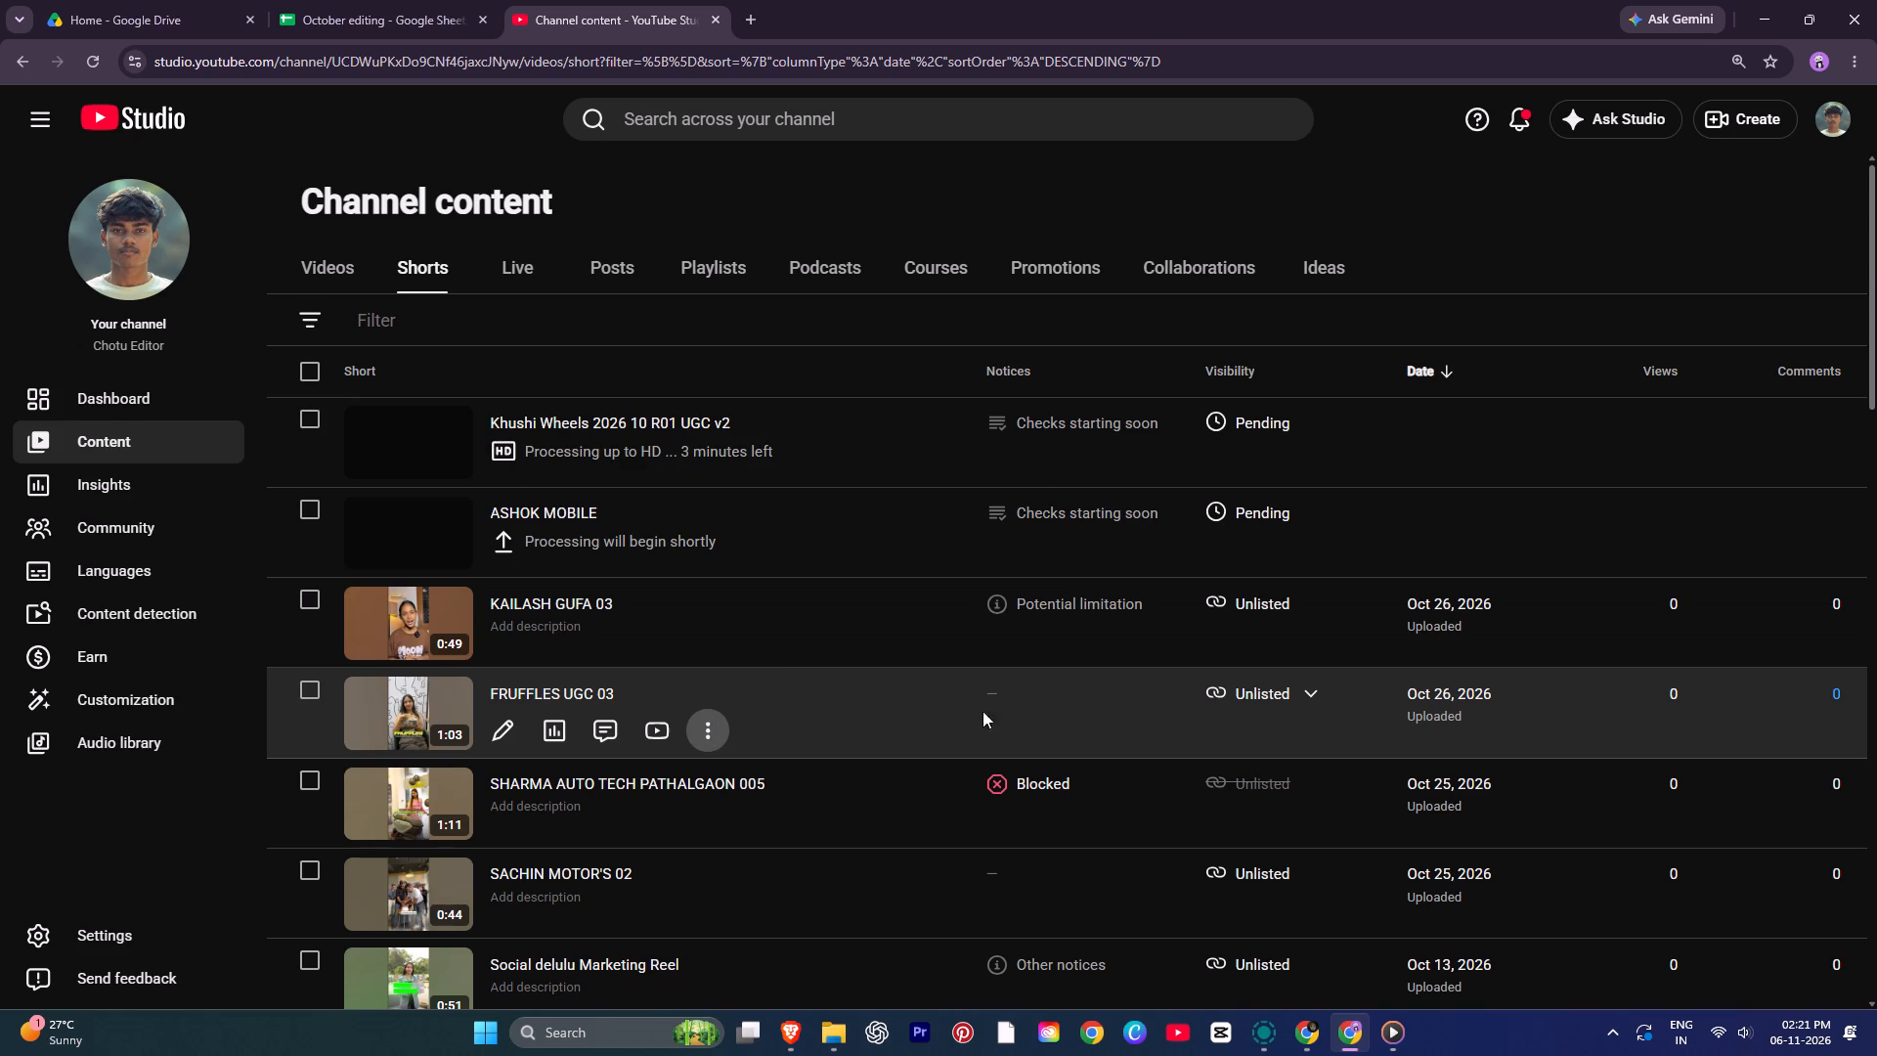
scroll(719, 685, up, 4)
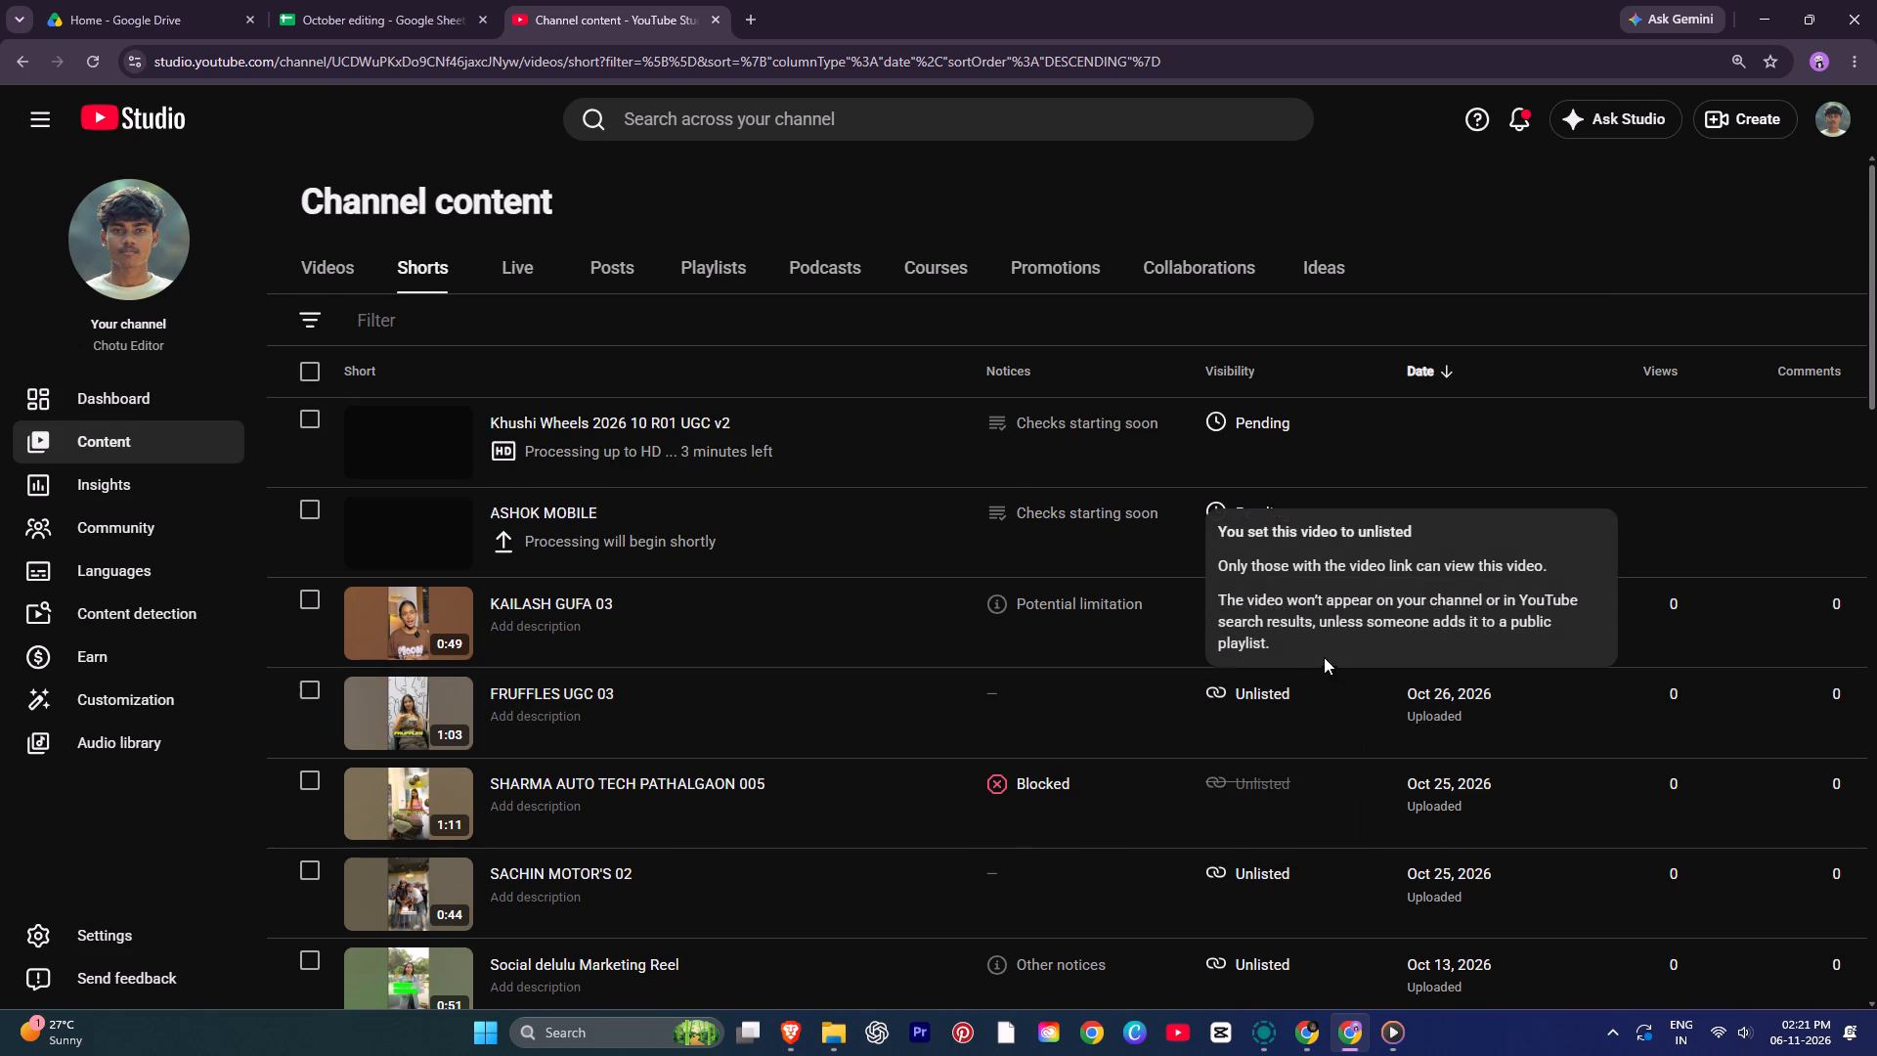
click(1647, 198)
Start another video upload and open the Final exports folder under 2026-10_Oct in #15_Lakshmi_Automobiles.
click(1756, 118)
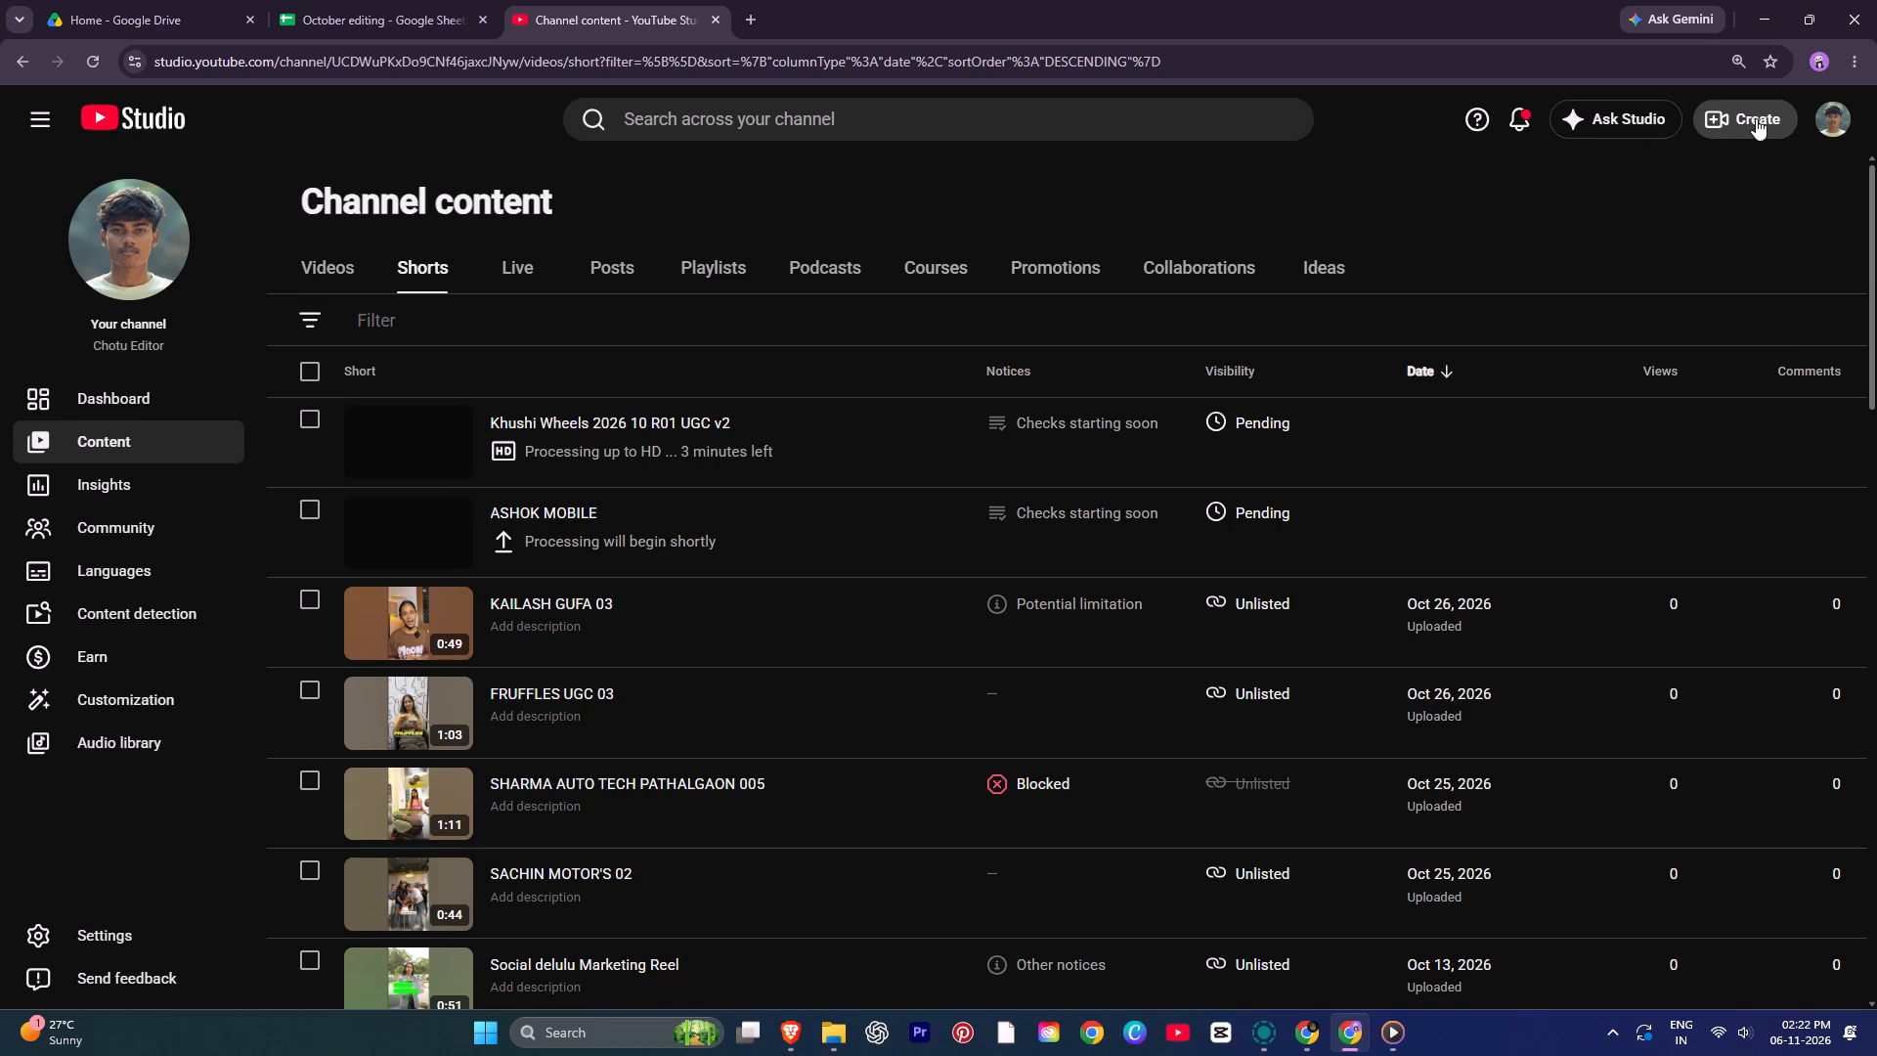
click(1689, 173)
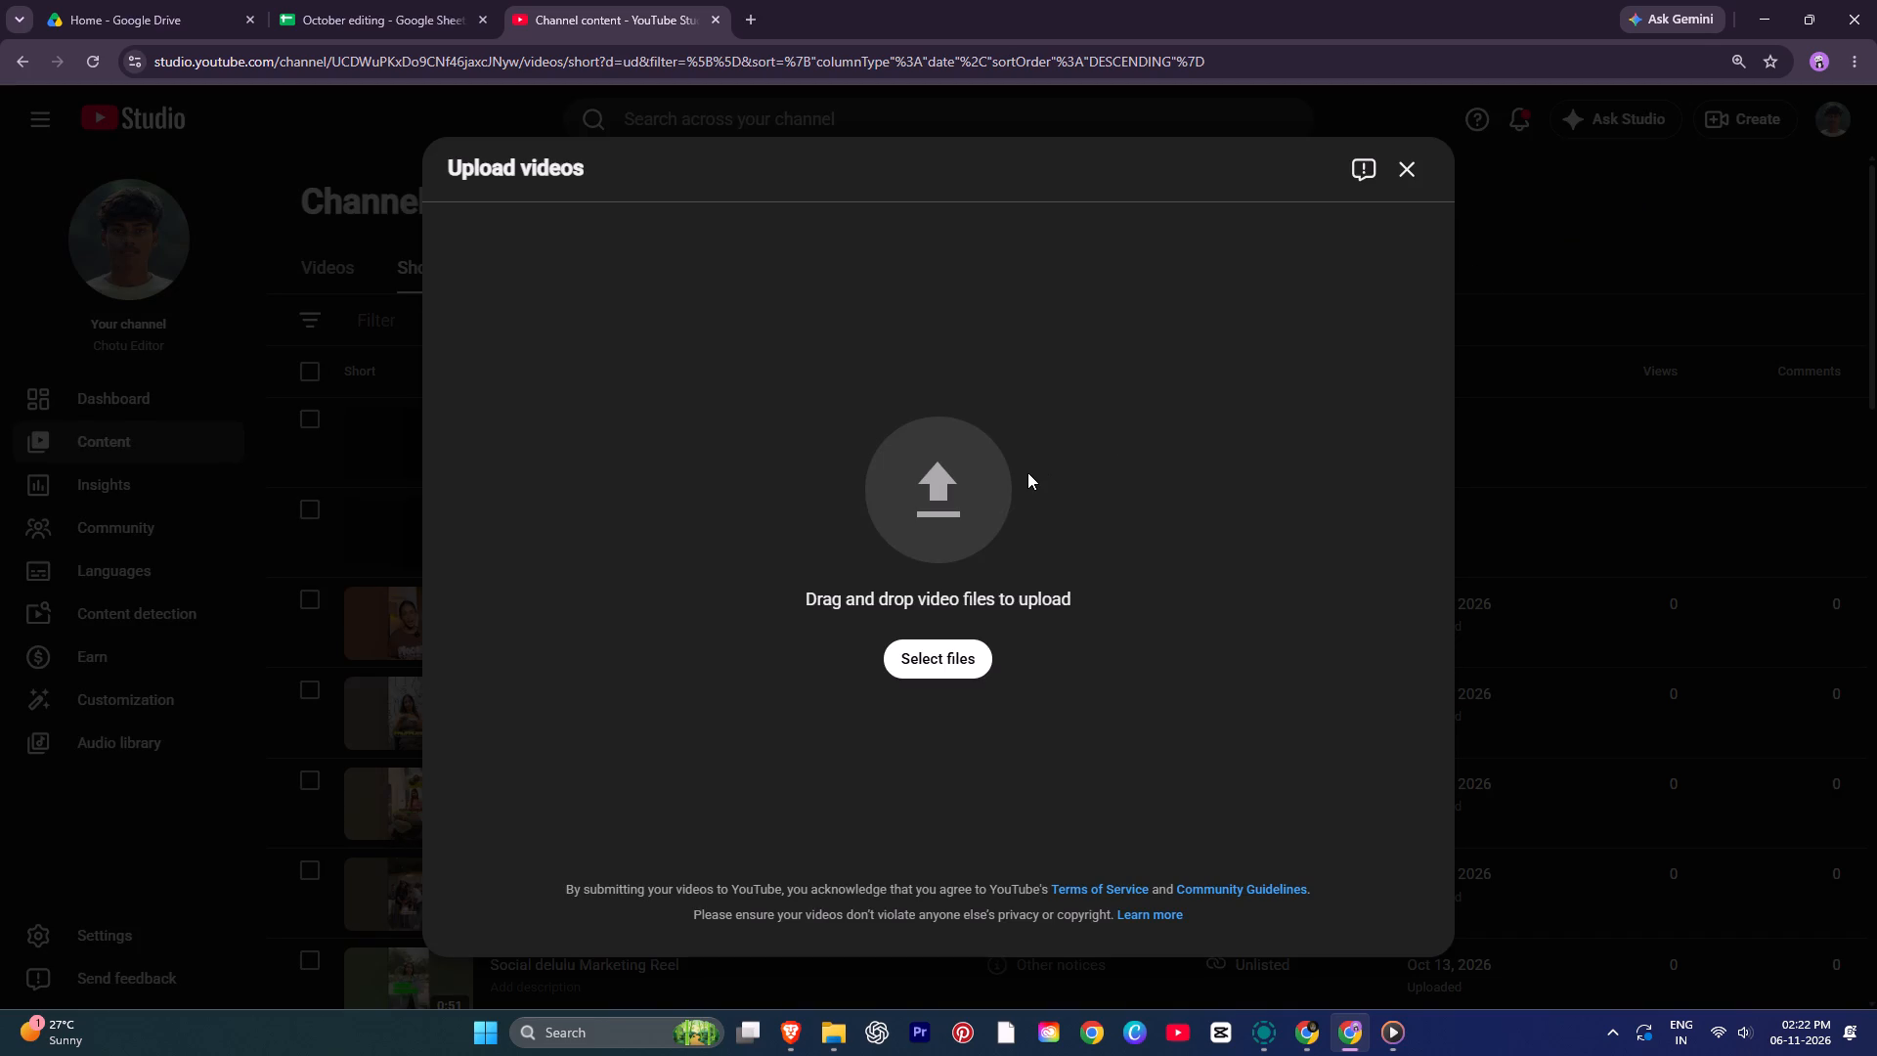
key(alt+Tab)
alt+click(755, 294)
double_click(770, 300)
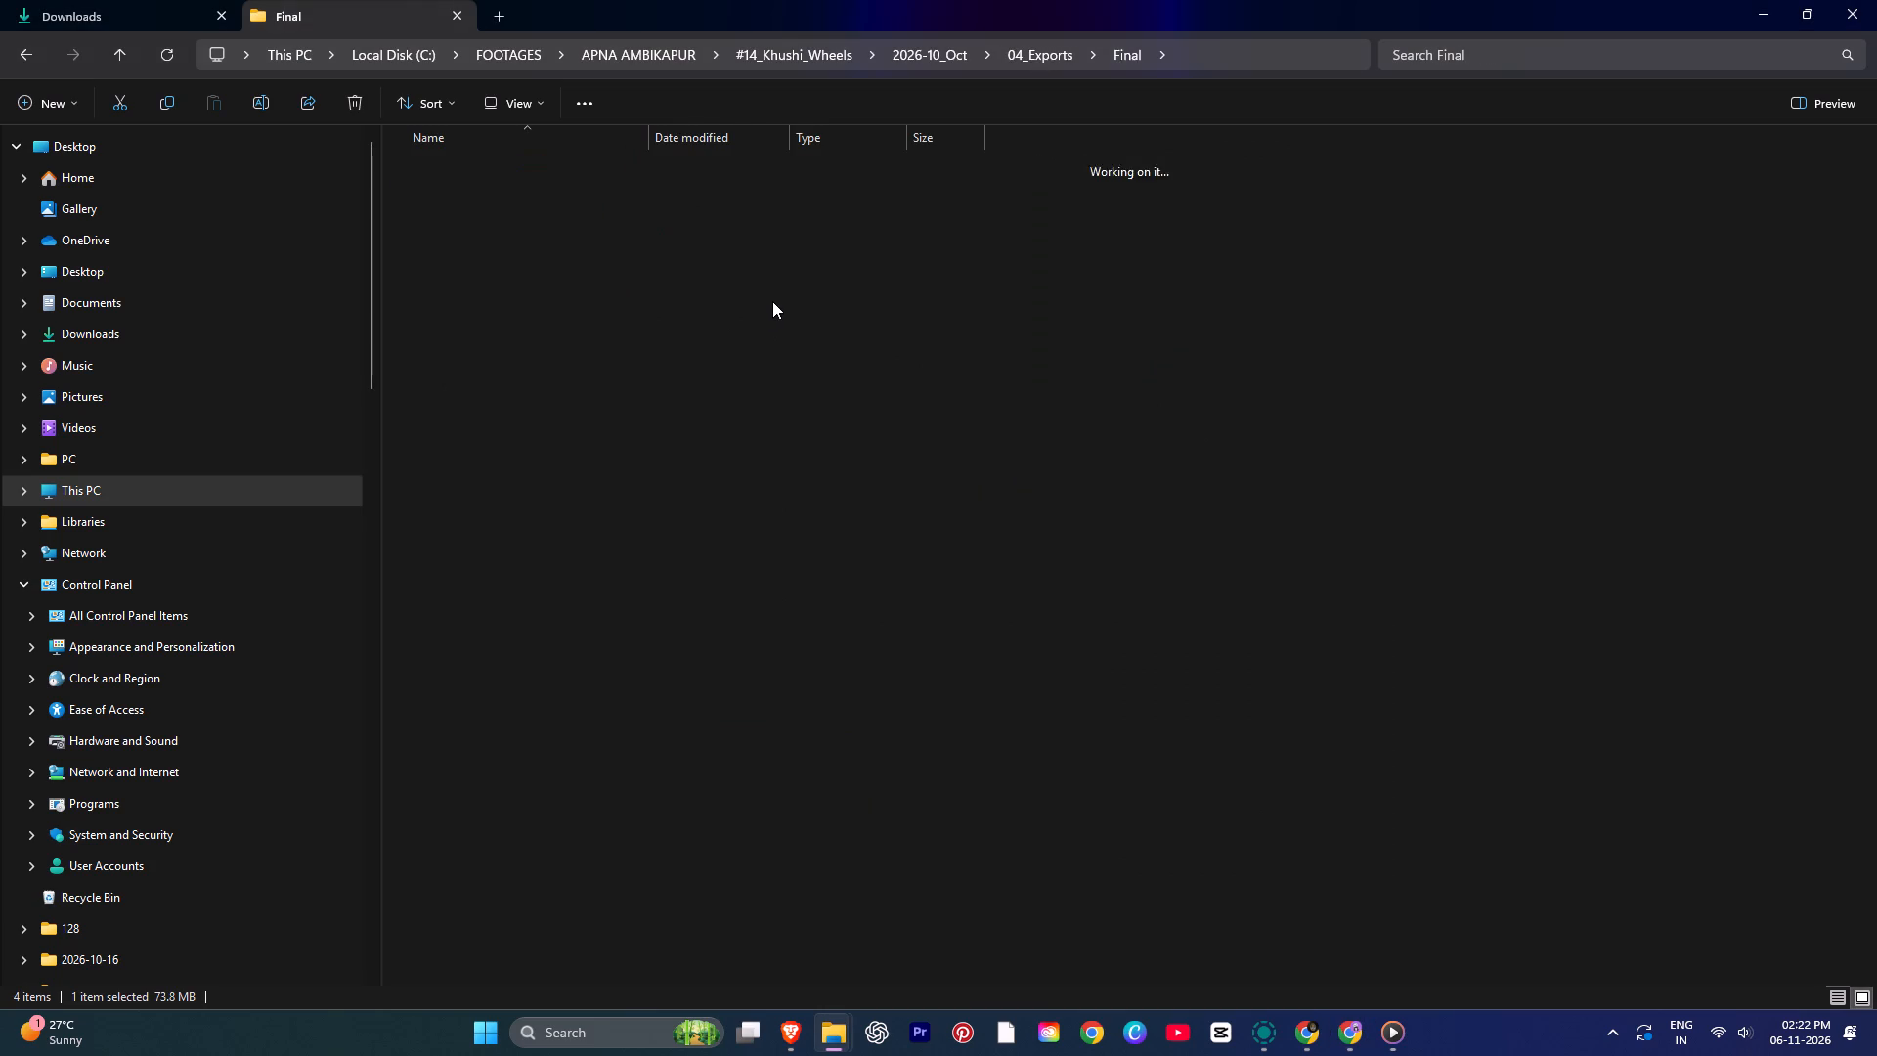
click(772, 301)
click(574, 333)
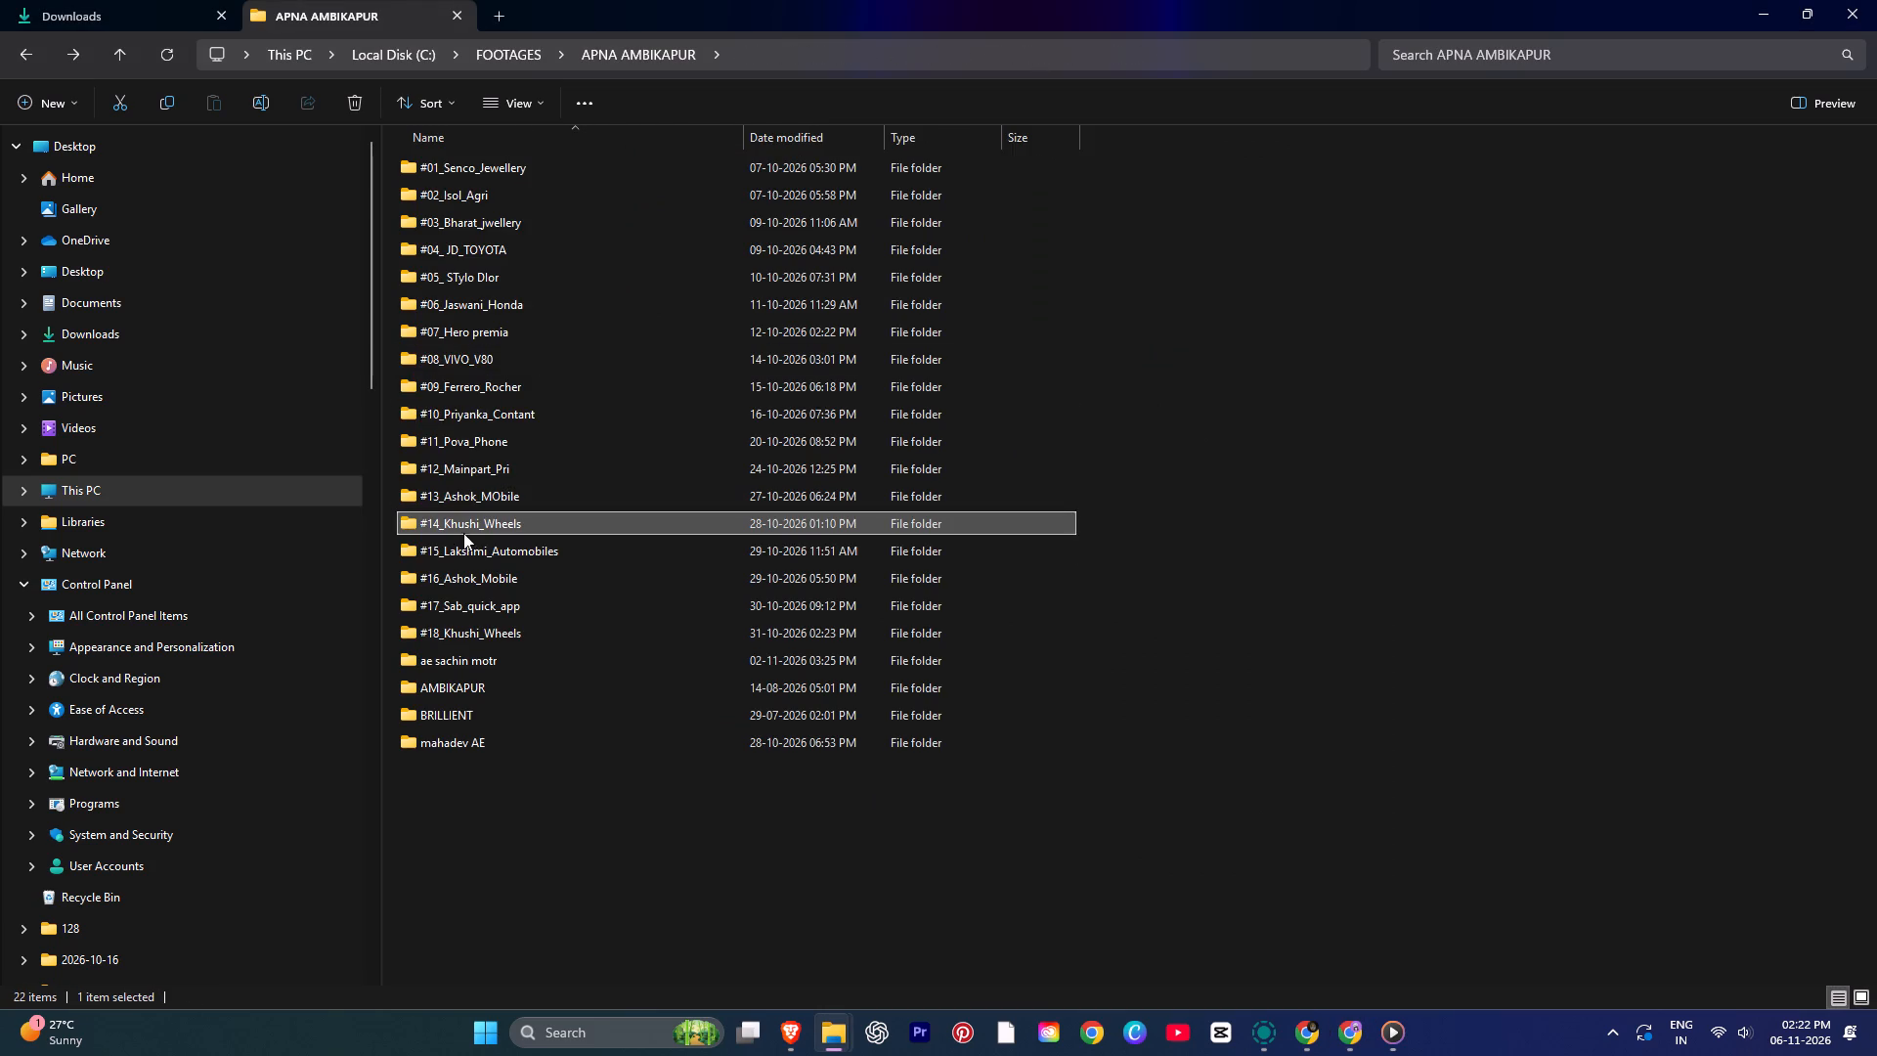
double_click(467, 558)
double_click(502, 205)
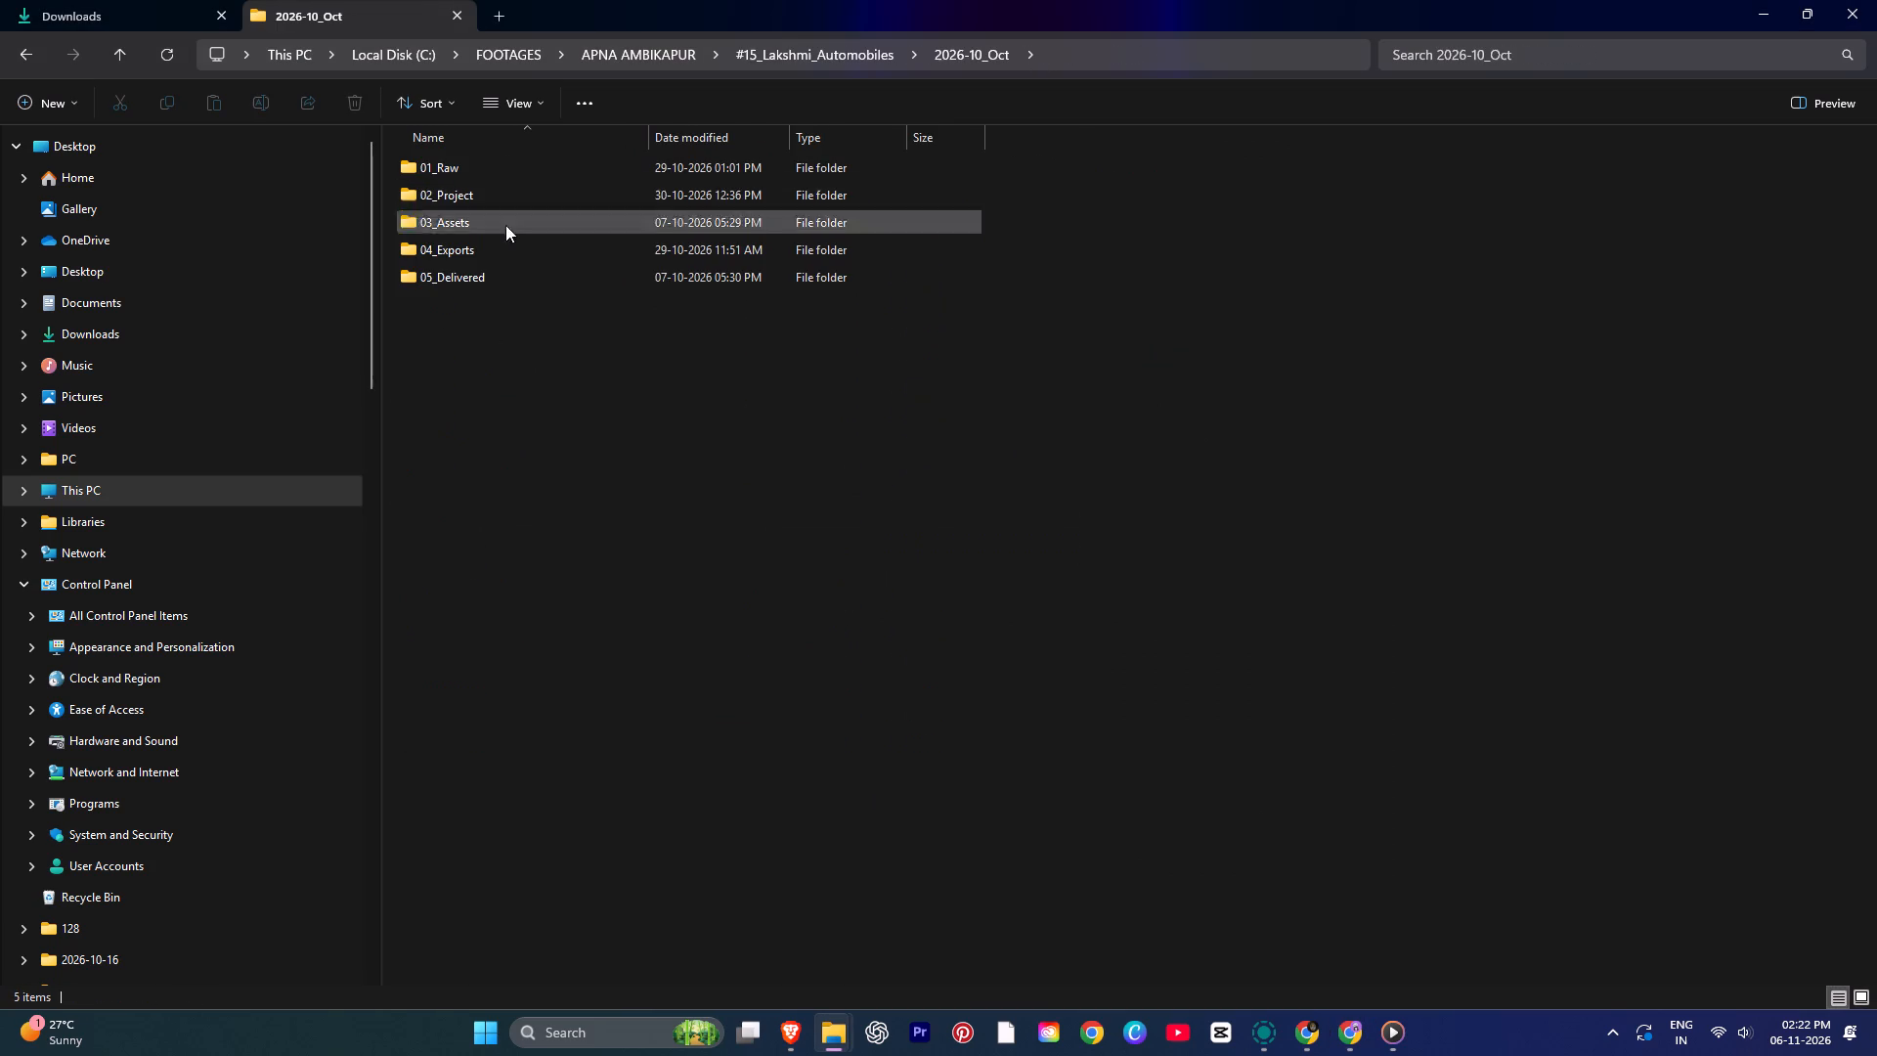
double_click(503, 250)
double_click(481, 196)
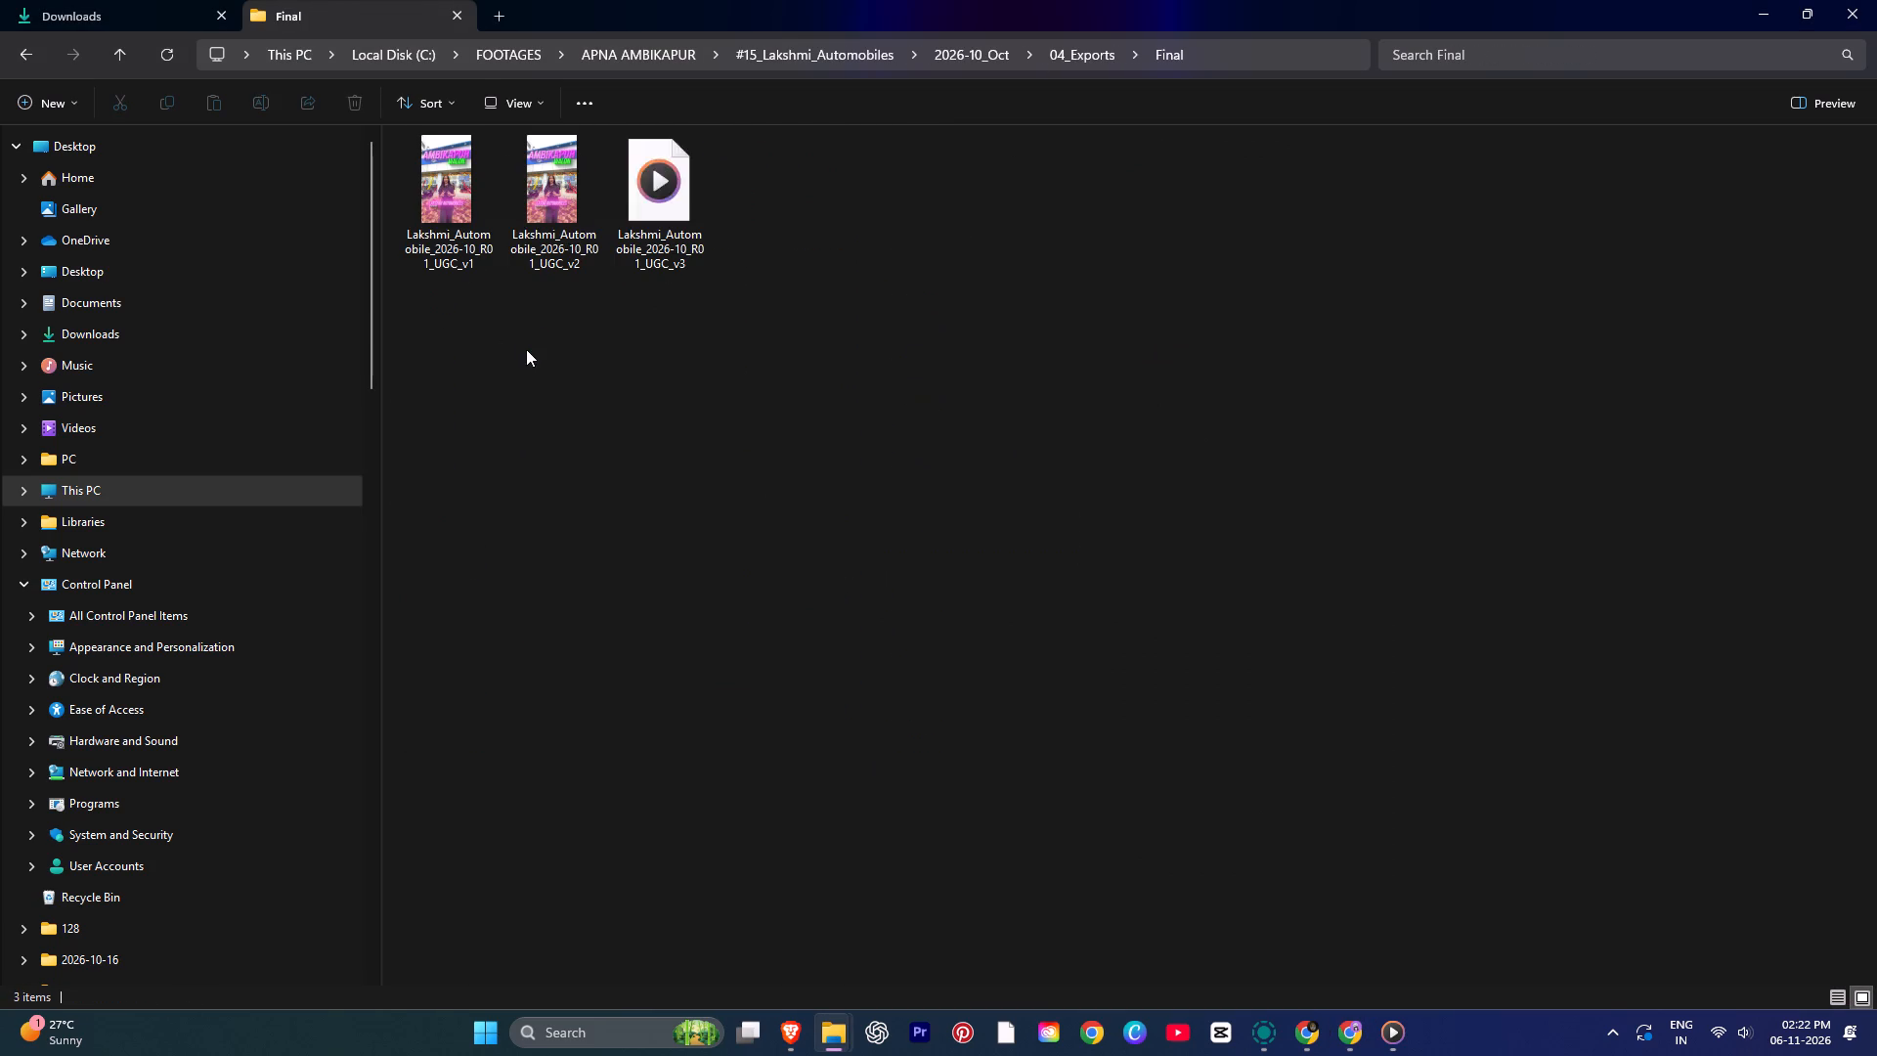
click(658, 352)
Add Lakshmi_Automobile_2026-10_R01_UGC_v3 from the Final folder to the YouTube Studio video upload.
drag(657, 185, 1034, 369)
key(alt+Tab)
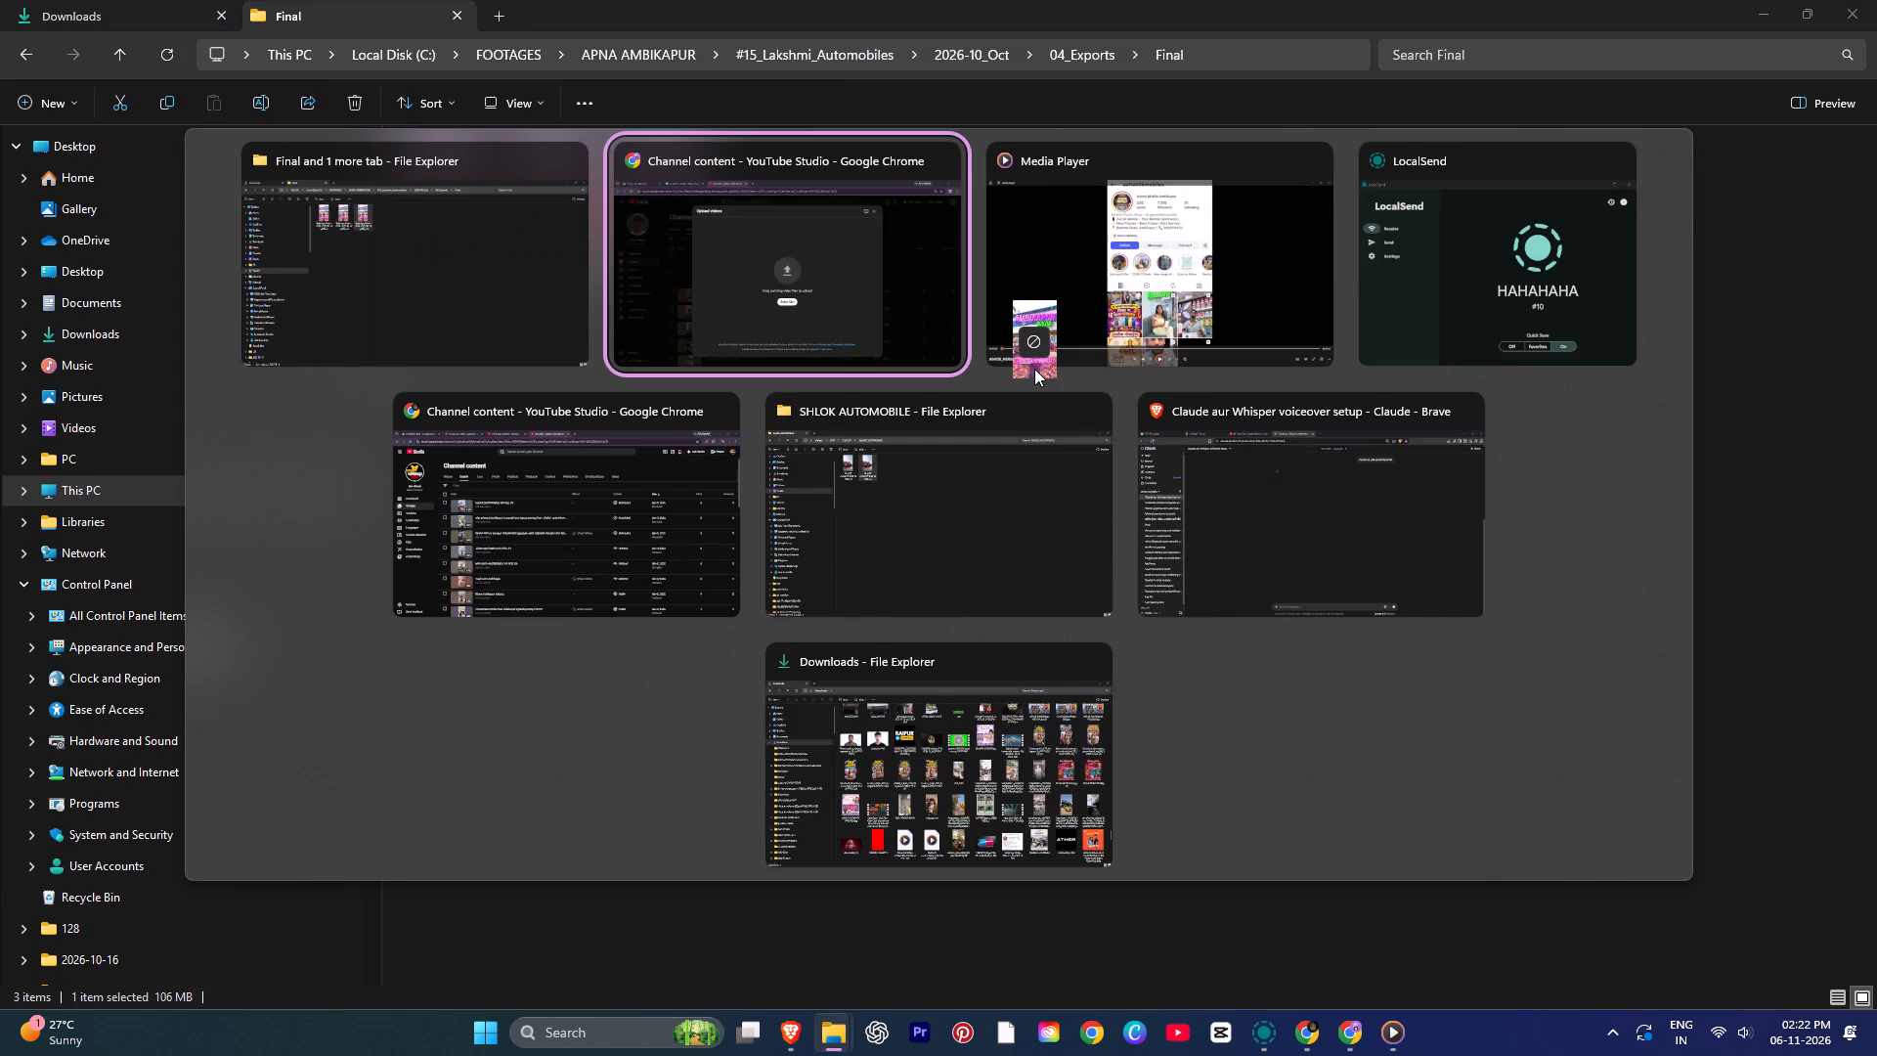
drag(1034, 369, 917, 491)
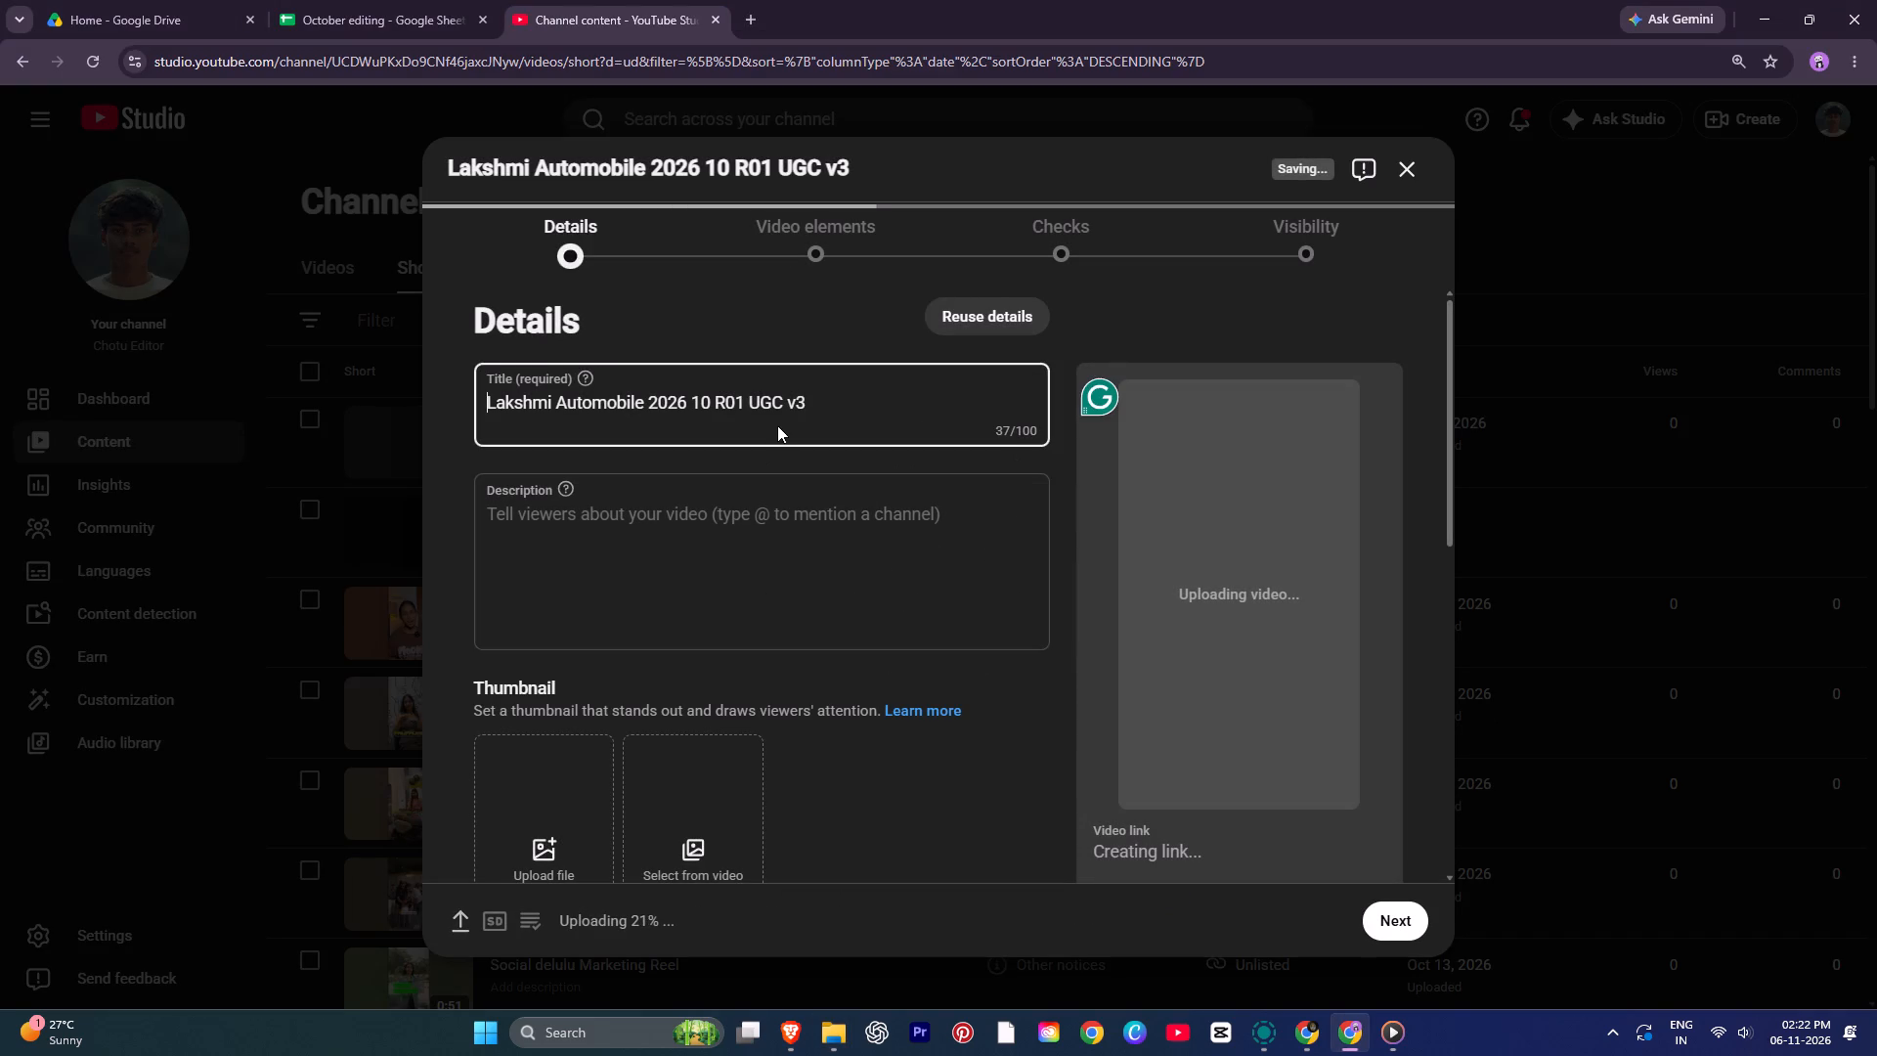
Publish the Lakshmi Automobile upload as Unlisted without waiting for the content checks, and dismiss the upload notice.
click(1406, 918)
click(1406, 919)
click(1406, 919)
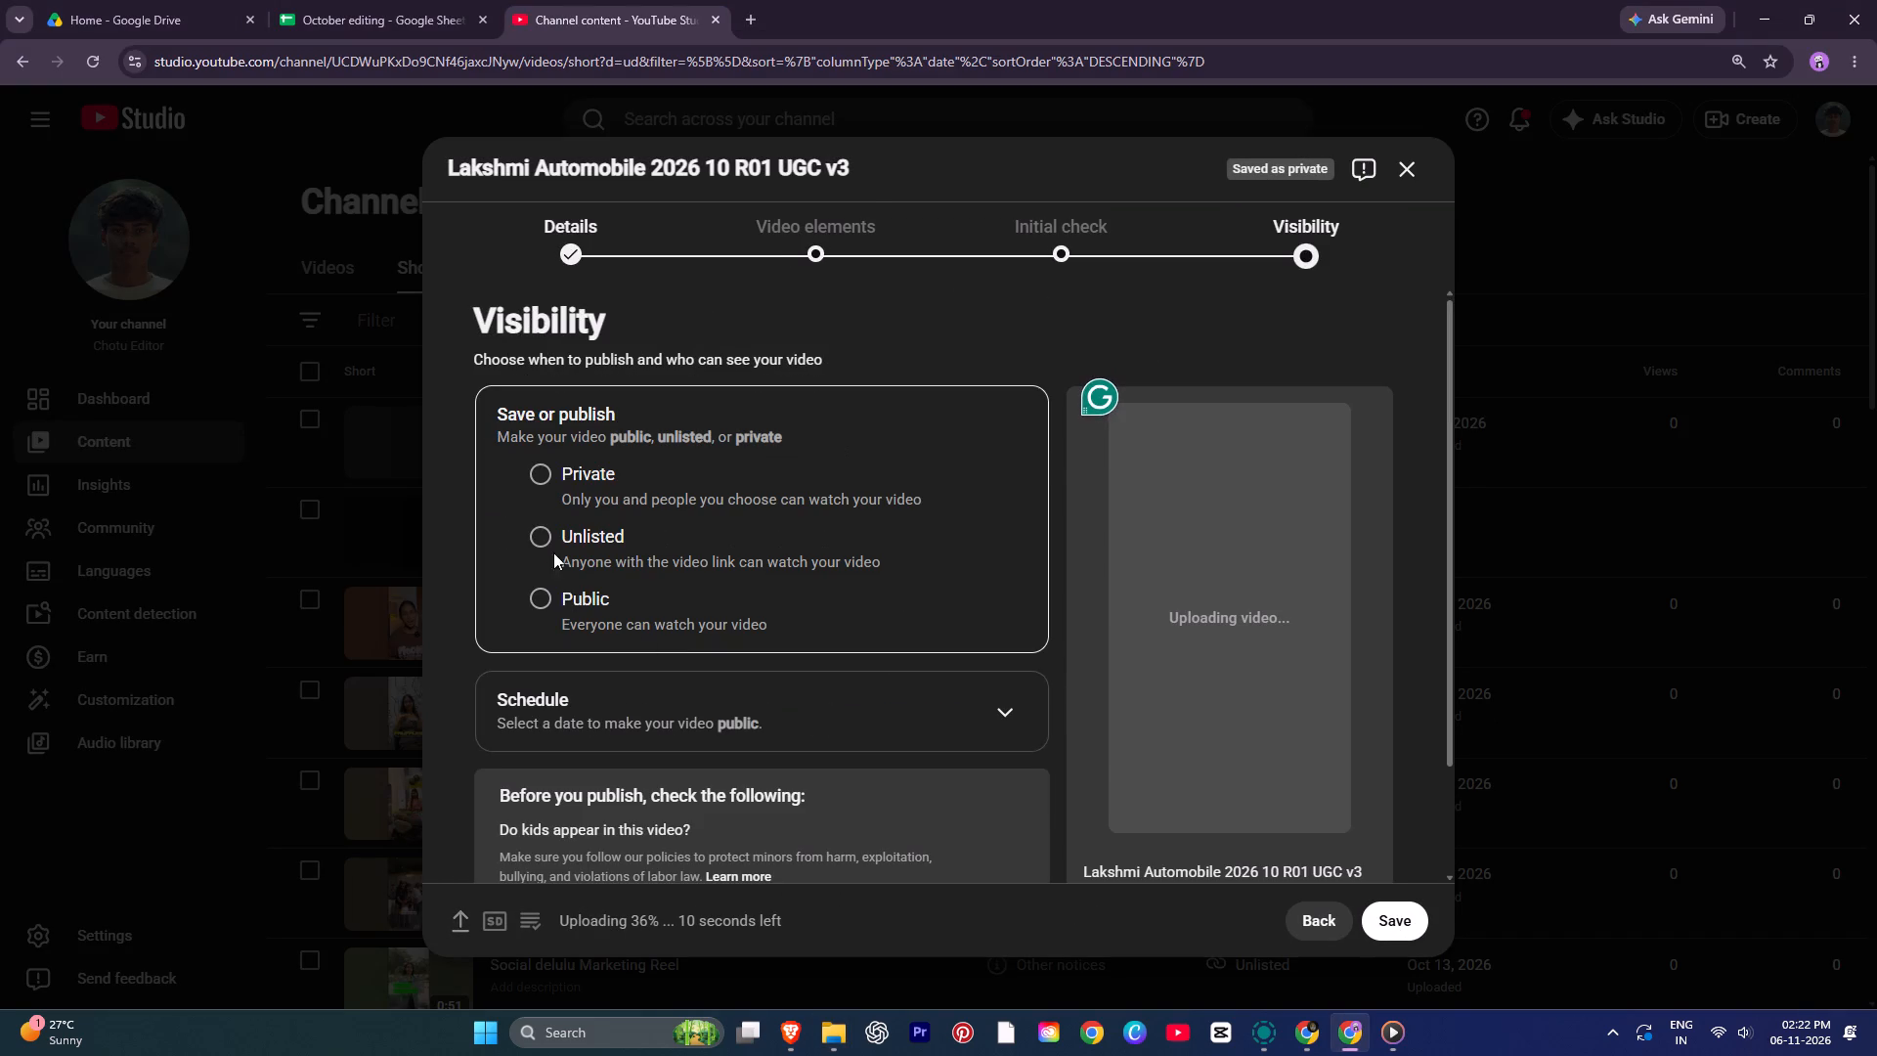
click(542, 534)
click(1379, 911)
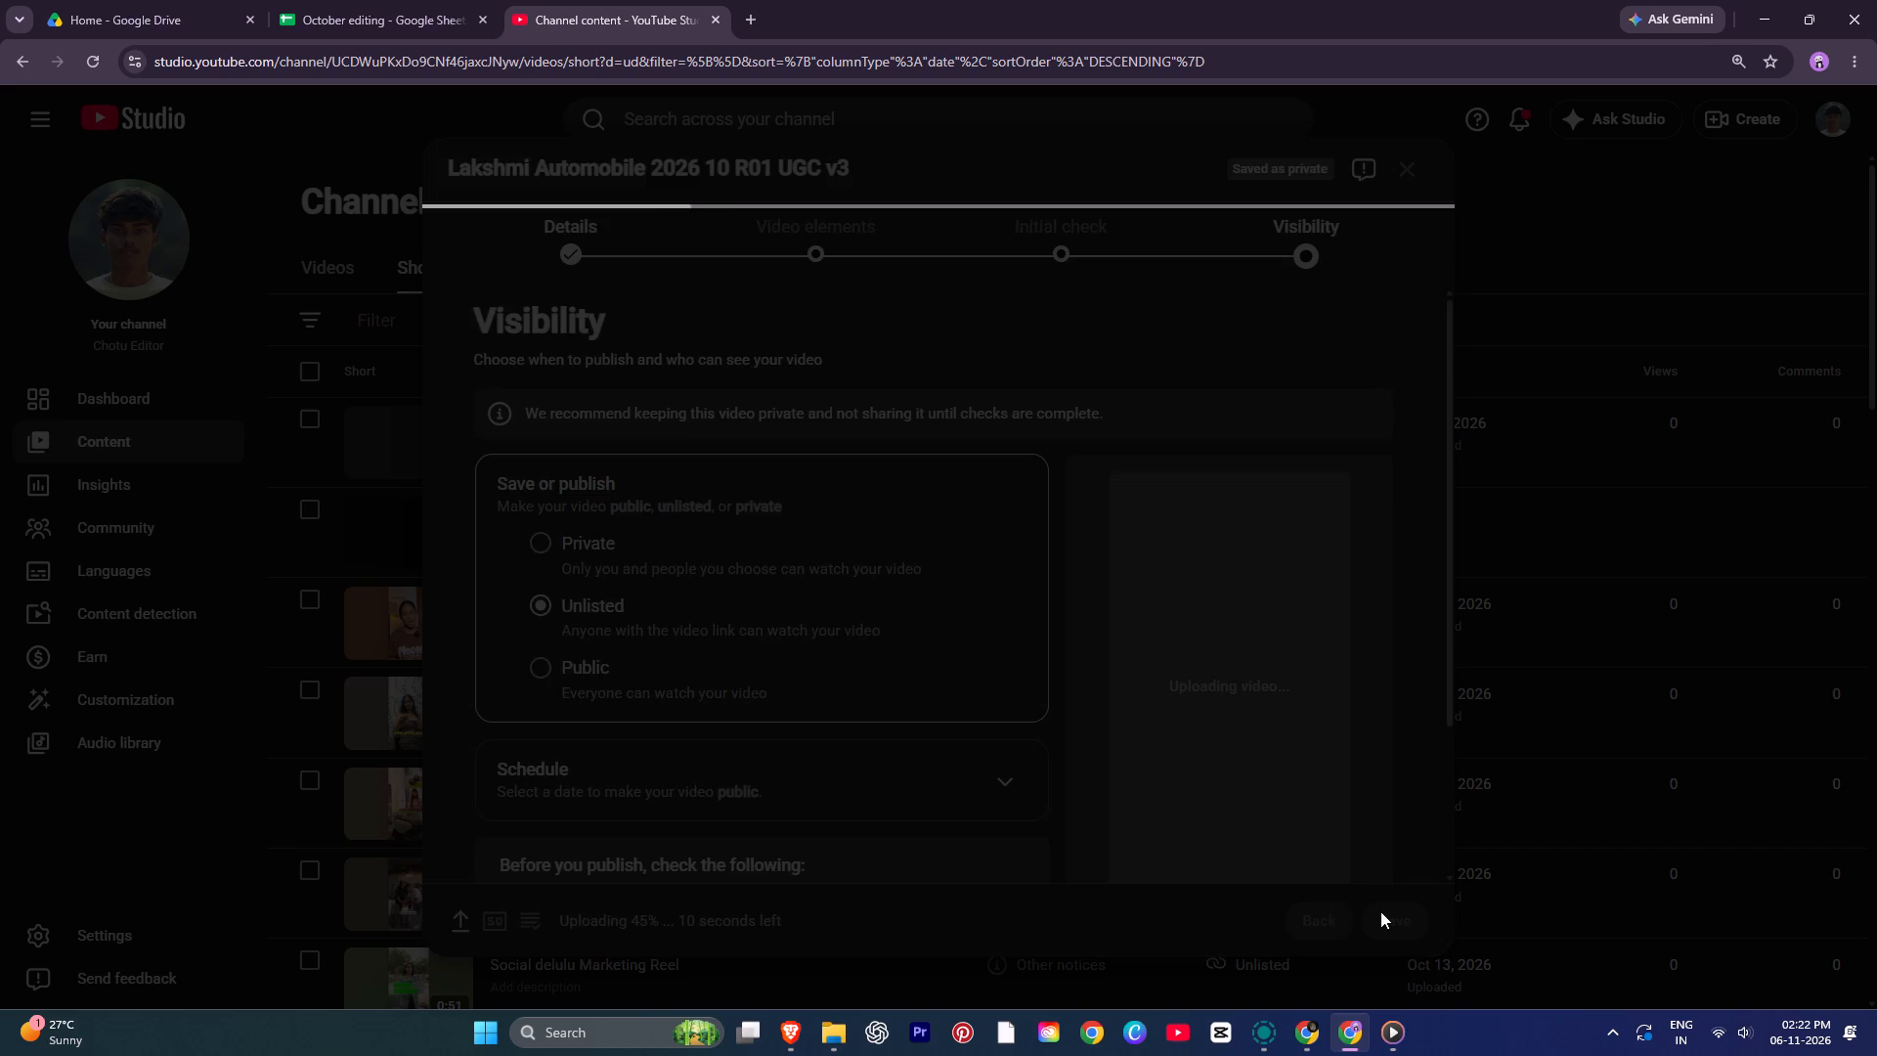
click(990, 628)
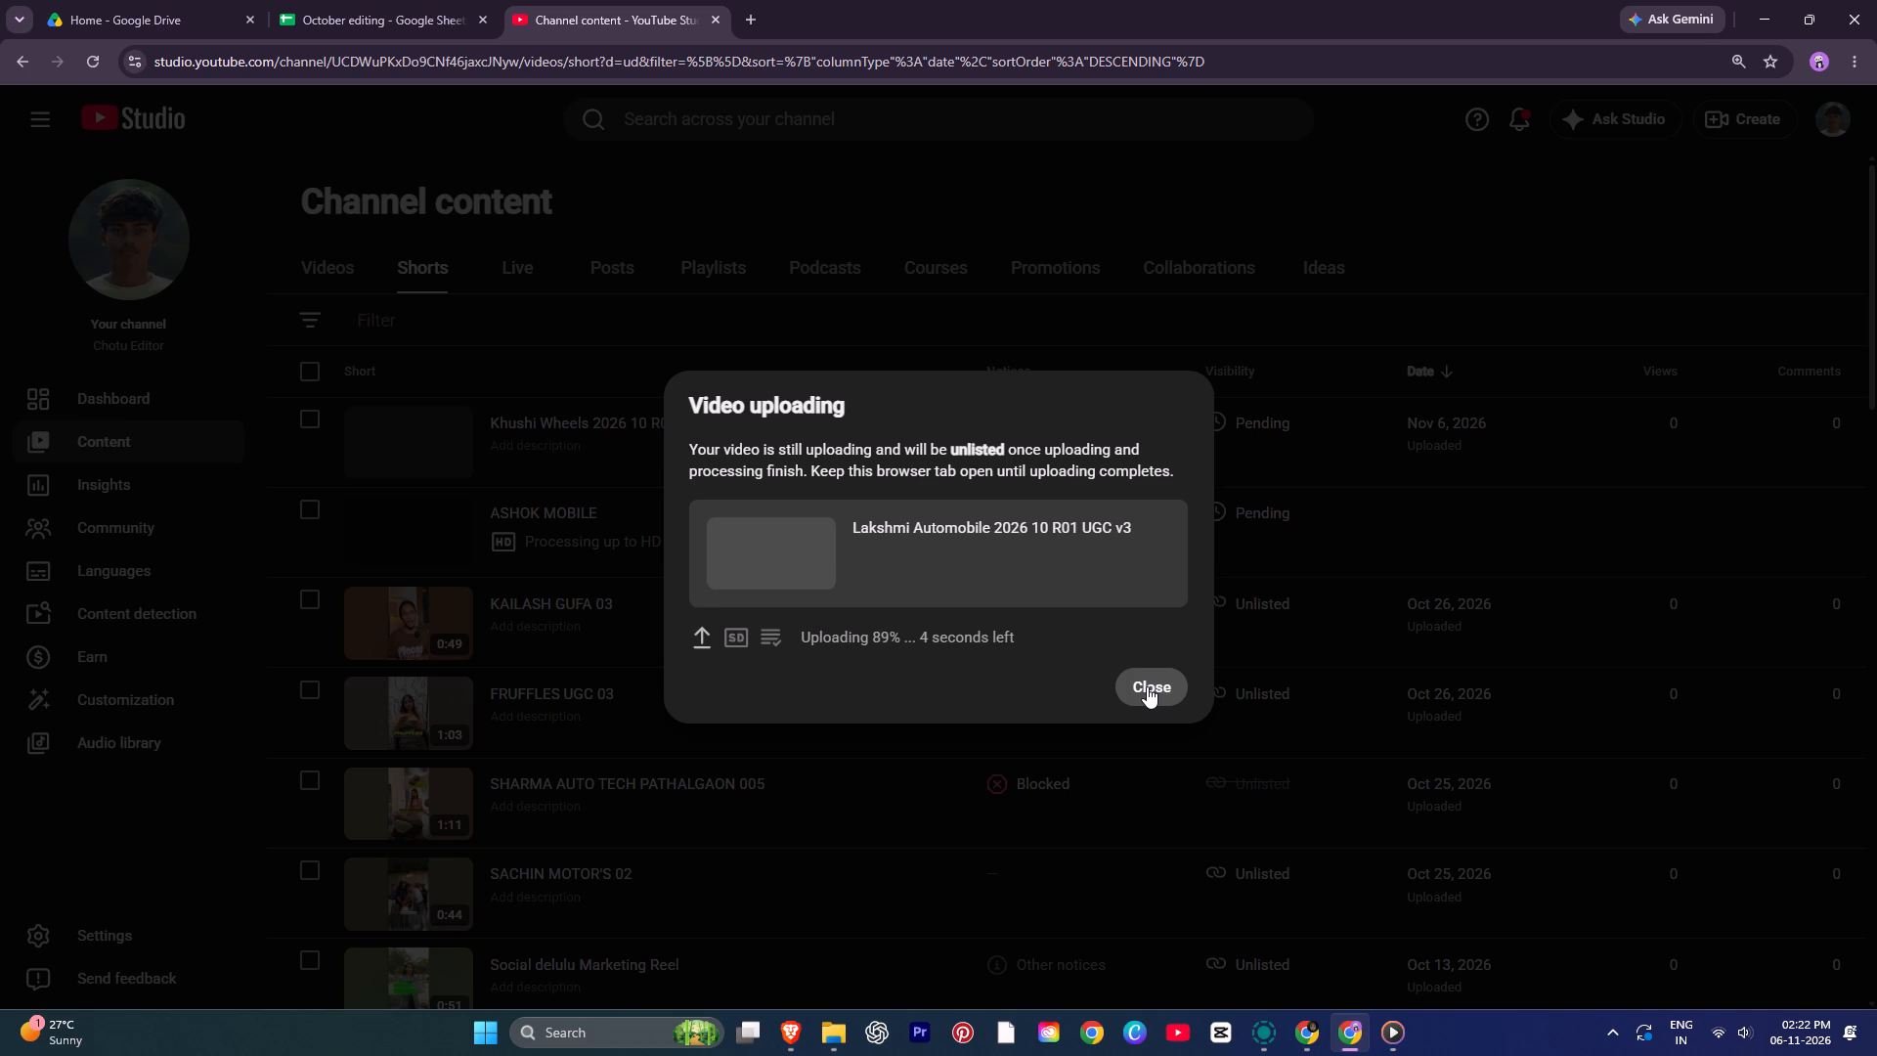
click(1147, 686)
click(1623, 201)
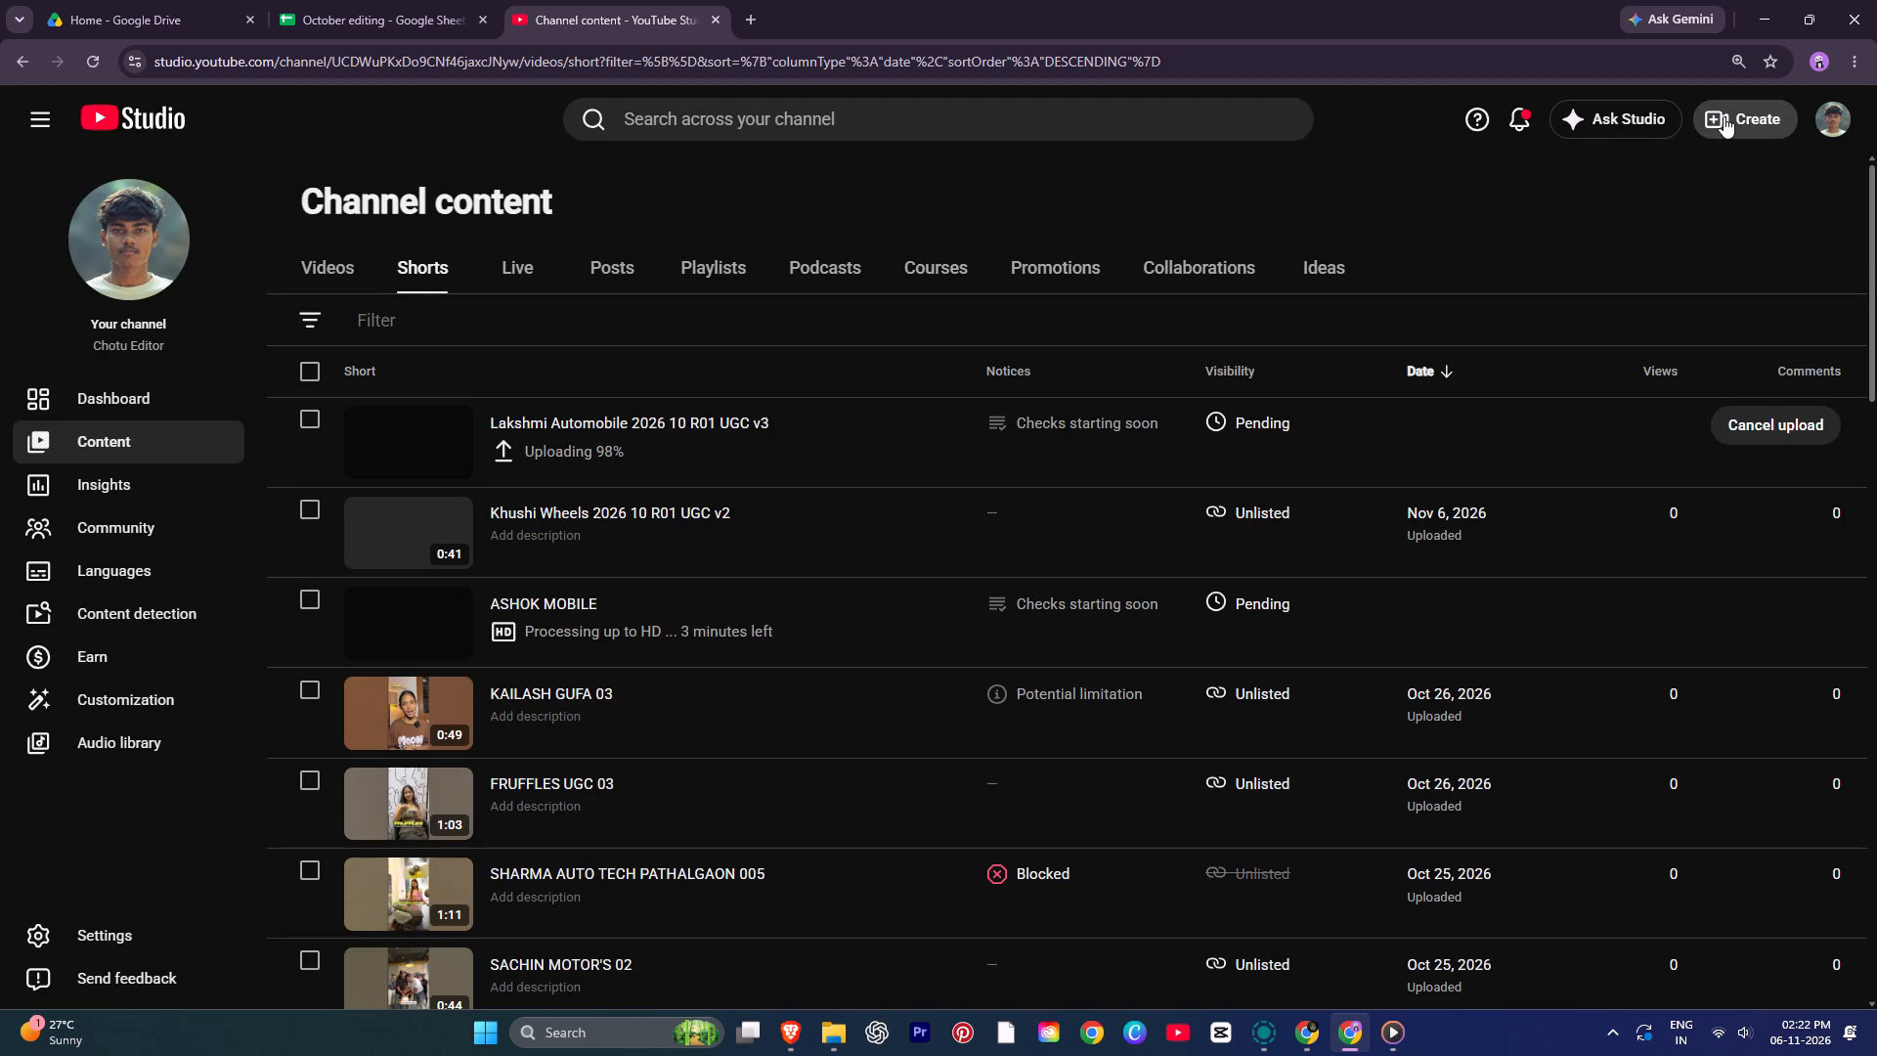
Start another video upload and open the Final exports folder under 2026-10_Oct in #16_Ashok_Mobile.
click(1724, 116)
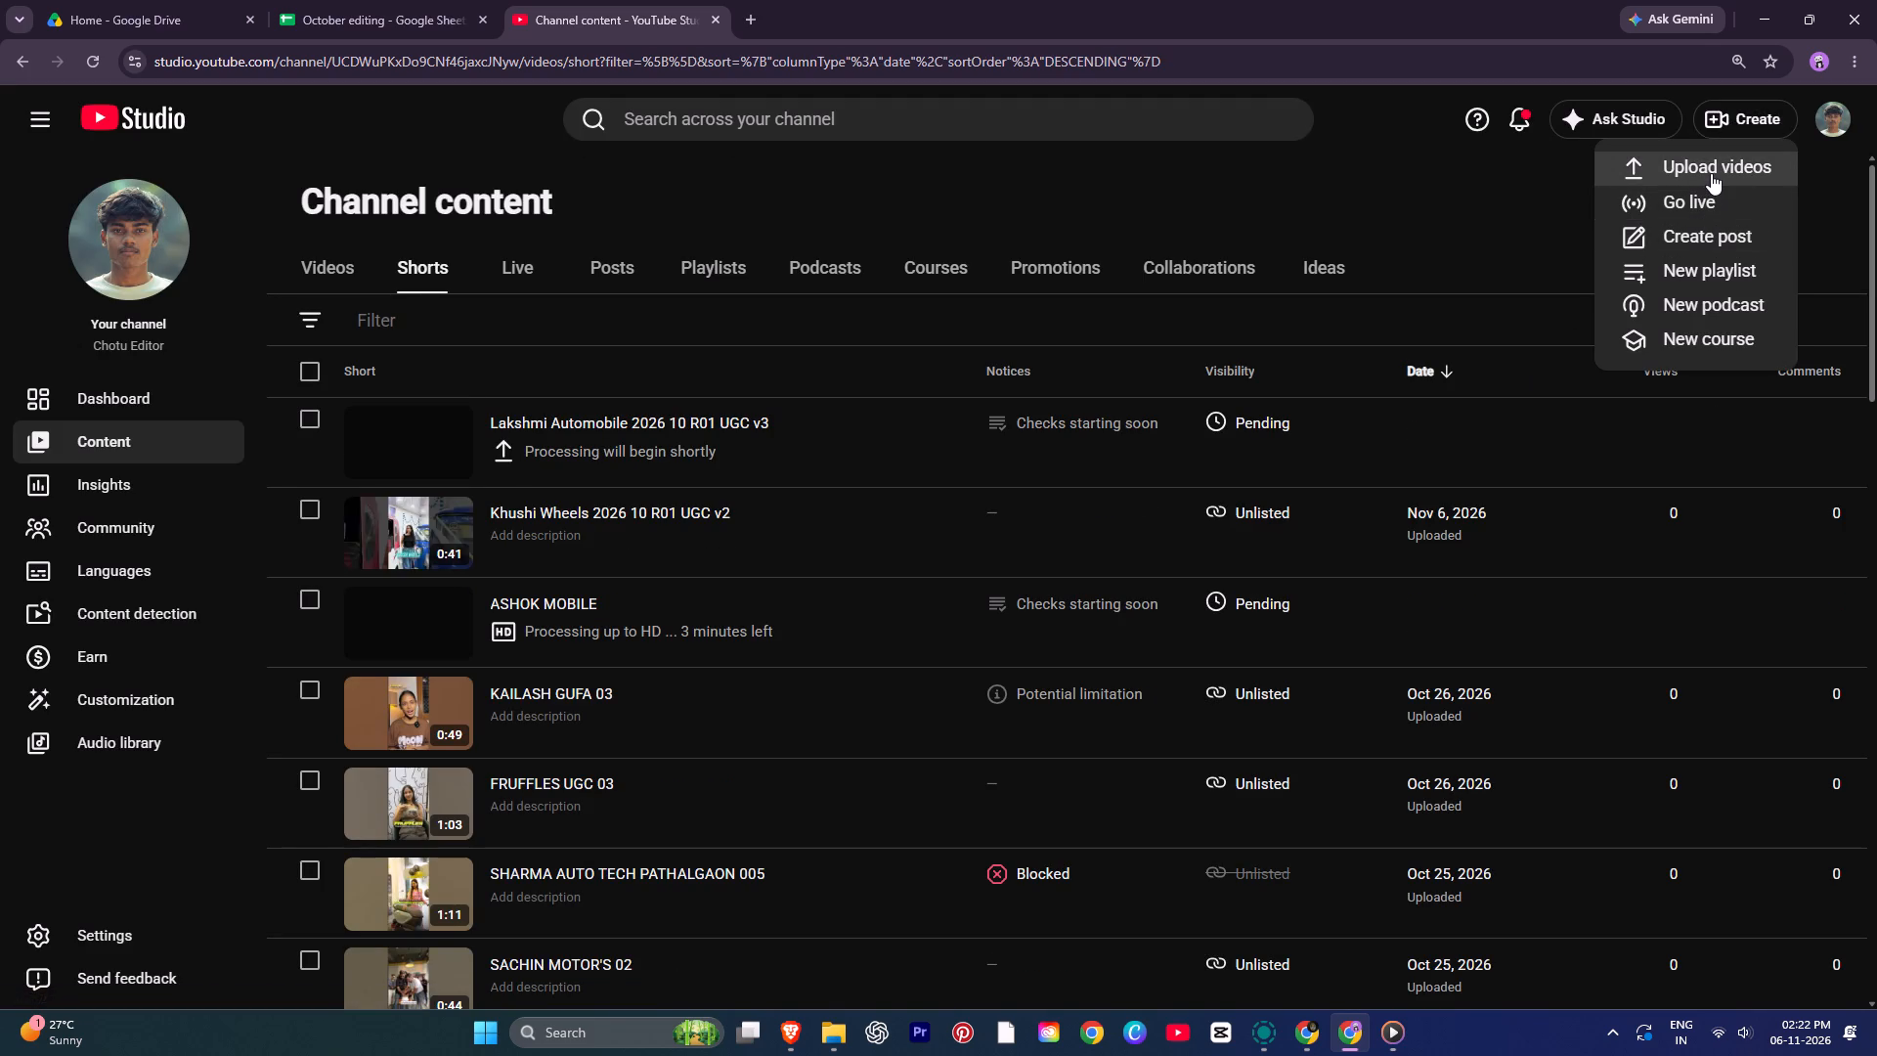
click(1711, 173)
click(1115, 481)
click(1194, 443)
key(alt+Tab)
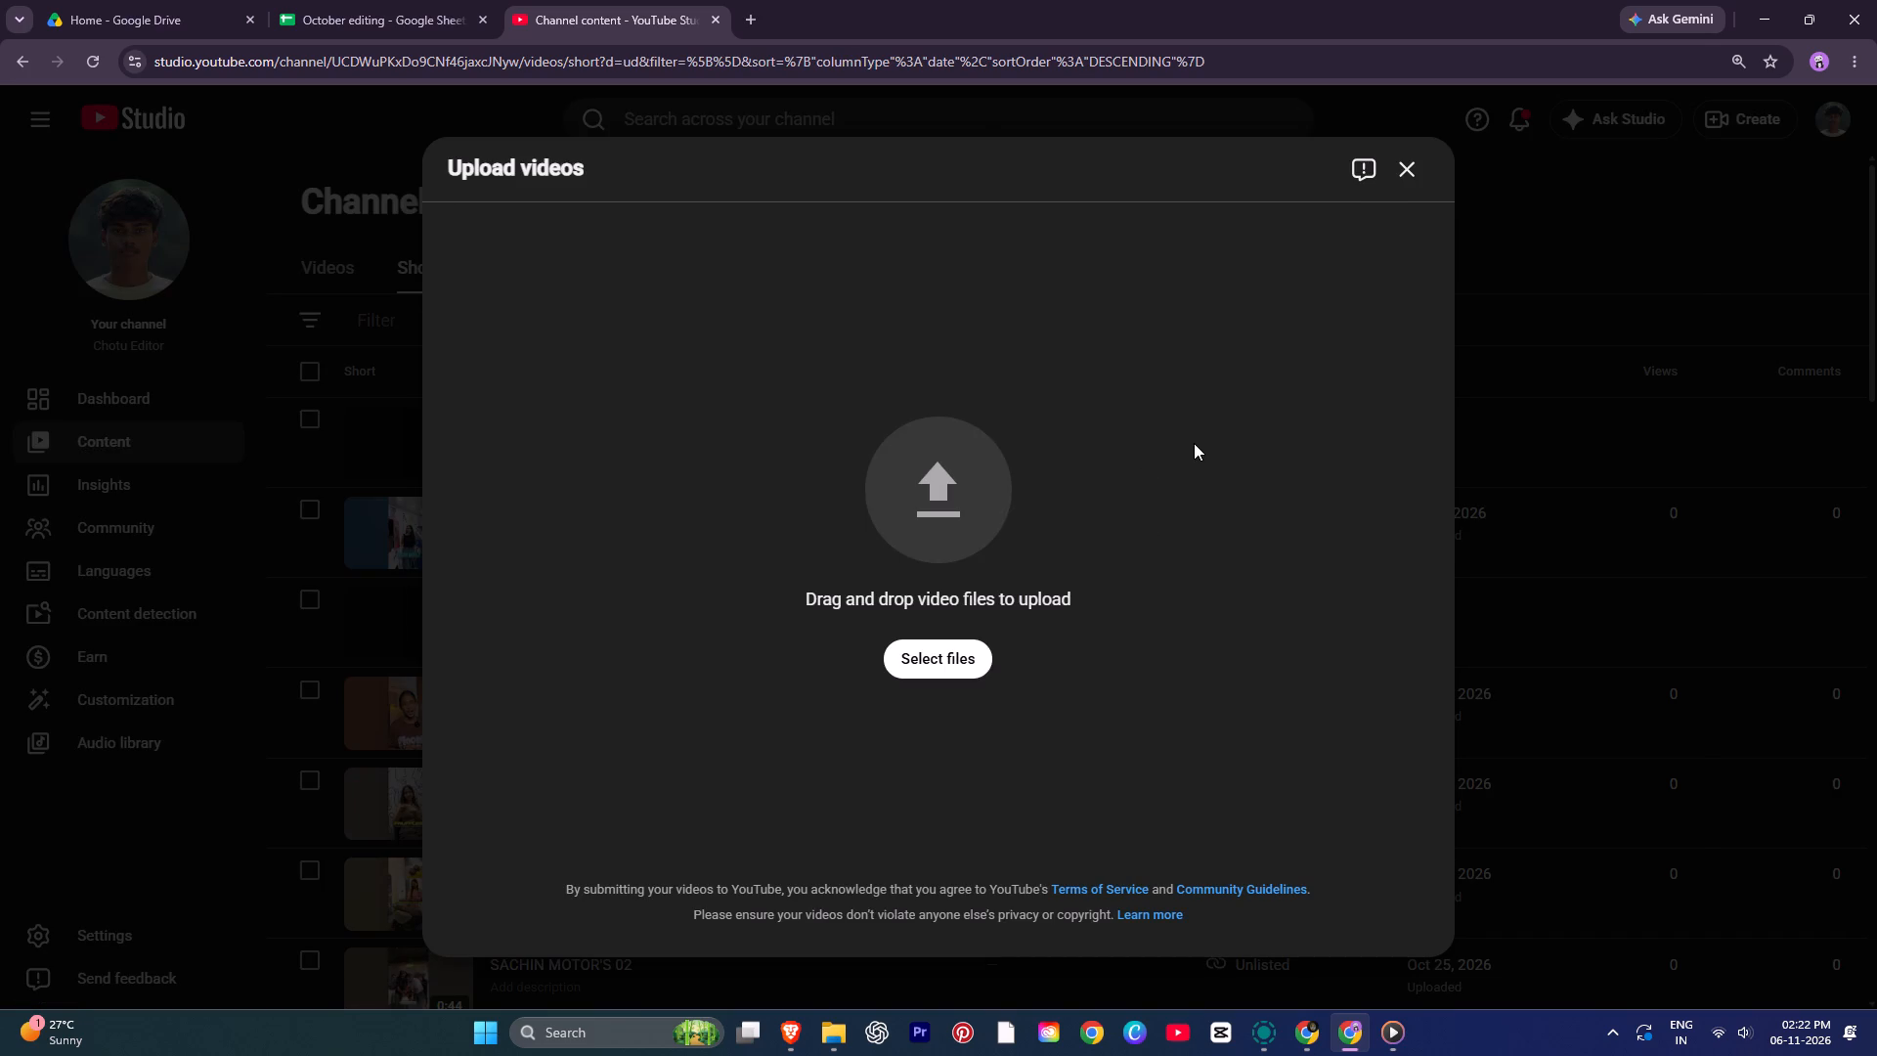
alt+click(864, 350)
click(832, 490)
double_click(842, 494)
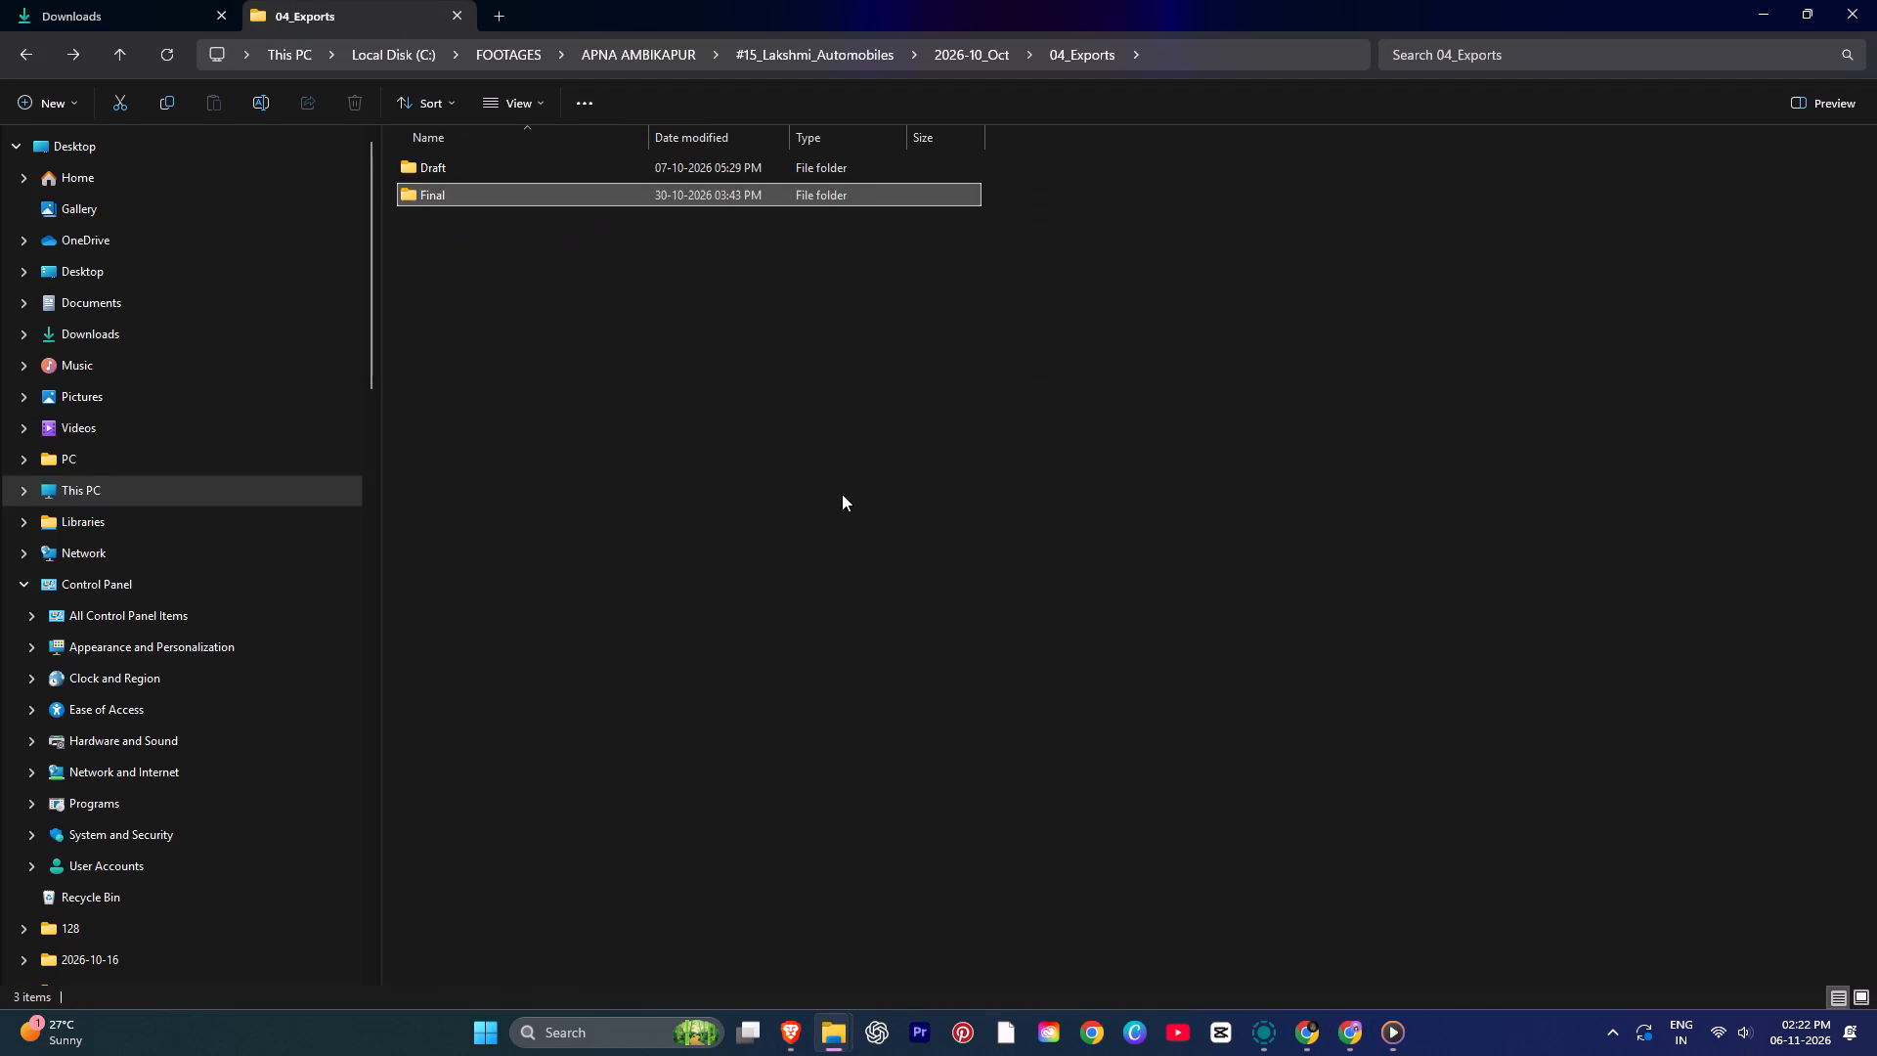
click(842, 494)
click(512, 360)
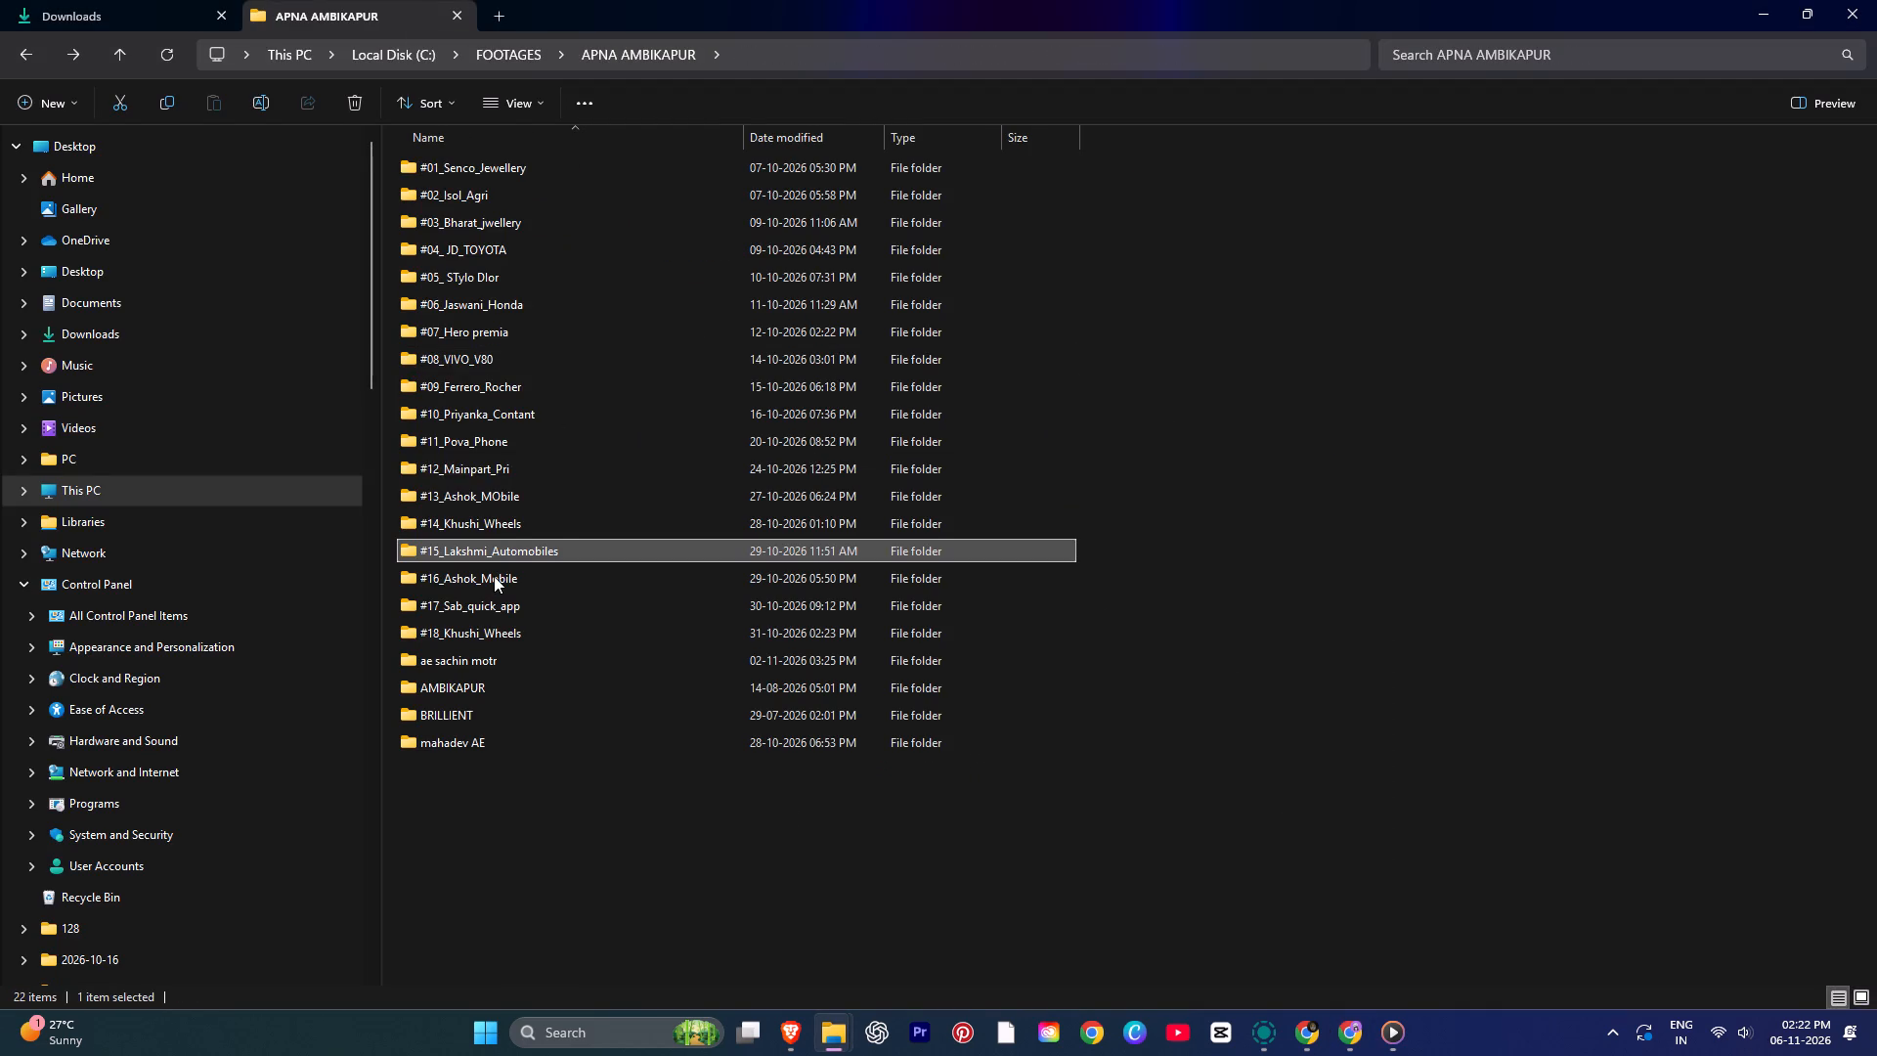
double_click(493, 573)
double_click(482, 195)
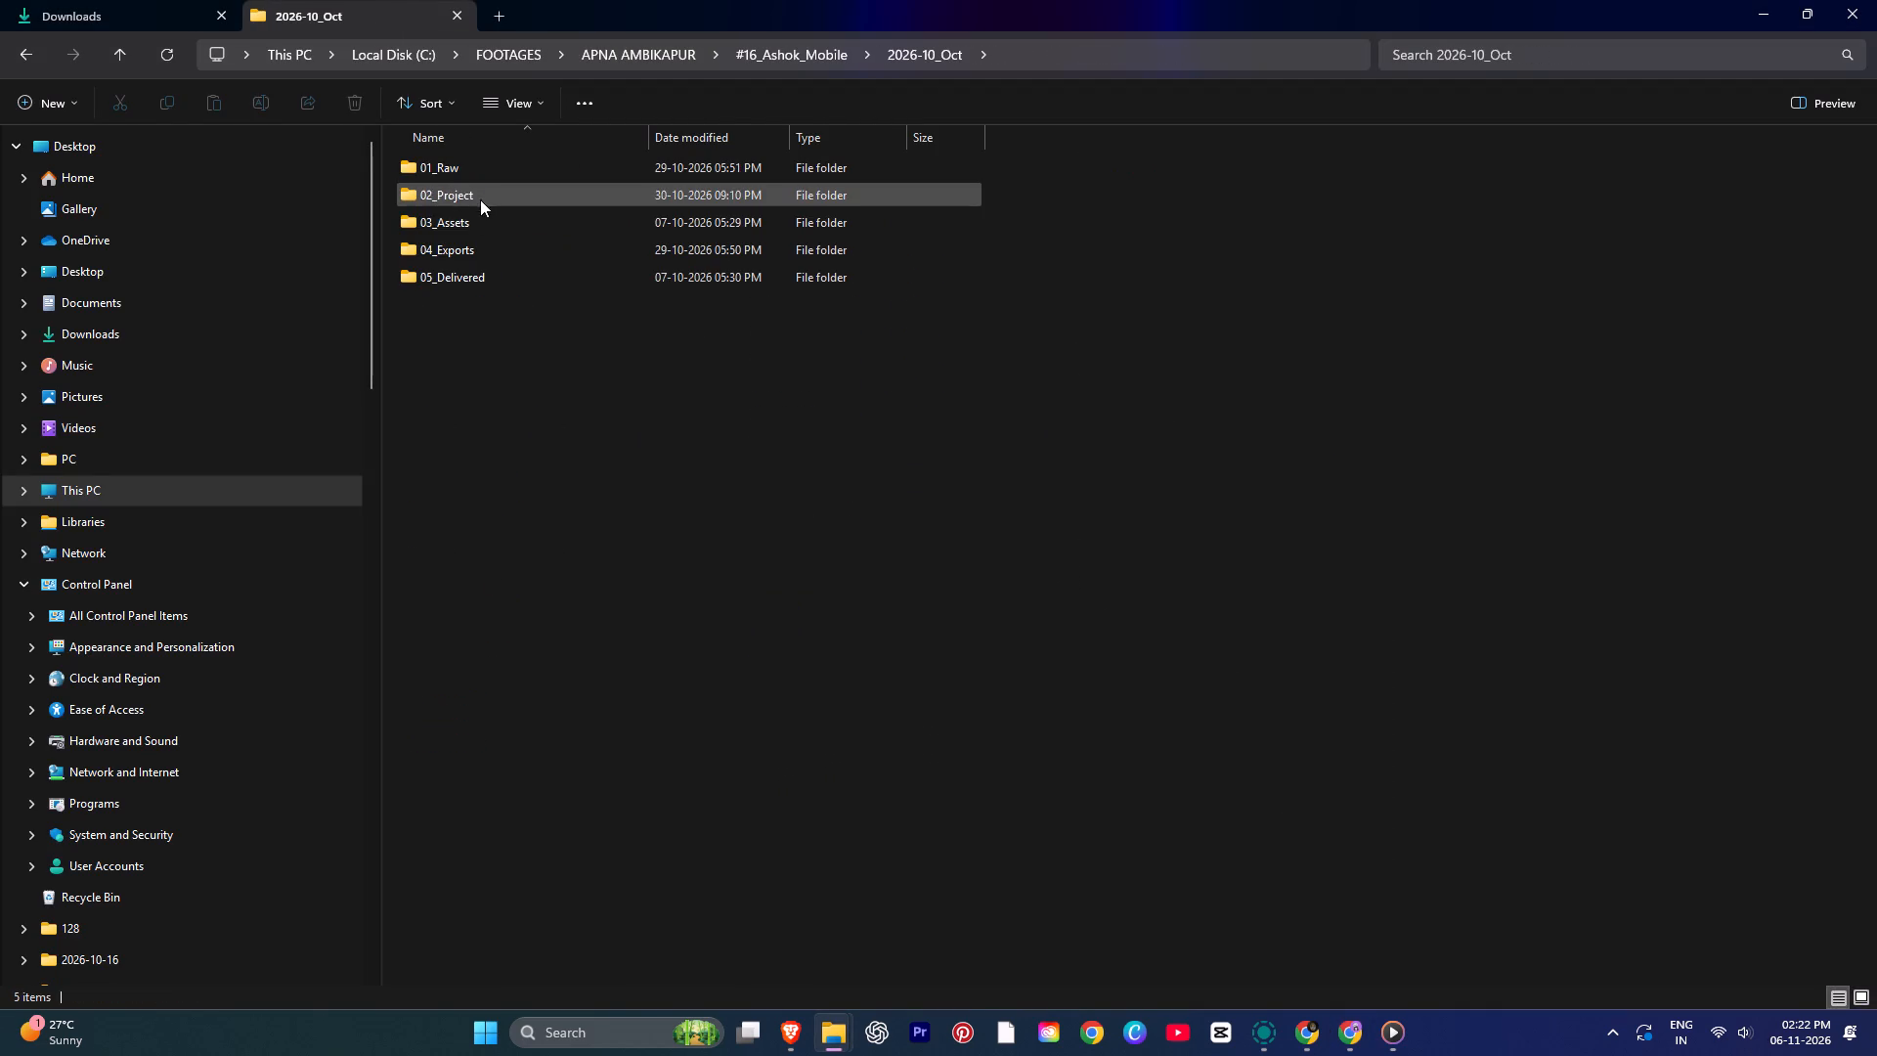
double_click(460, 242)
double_click(450, 198)
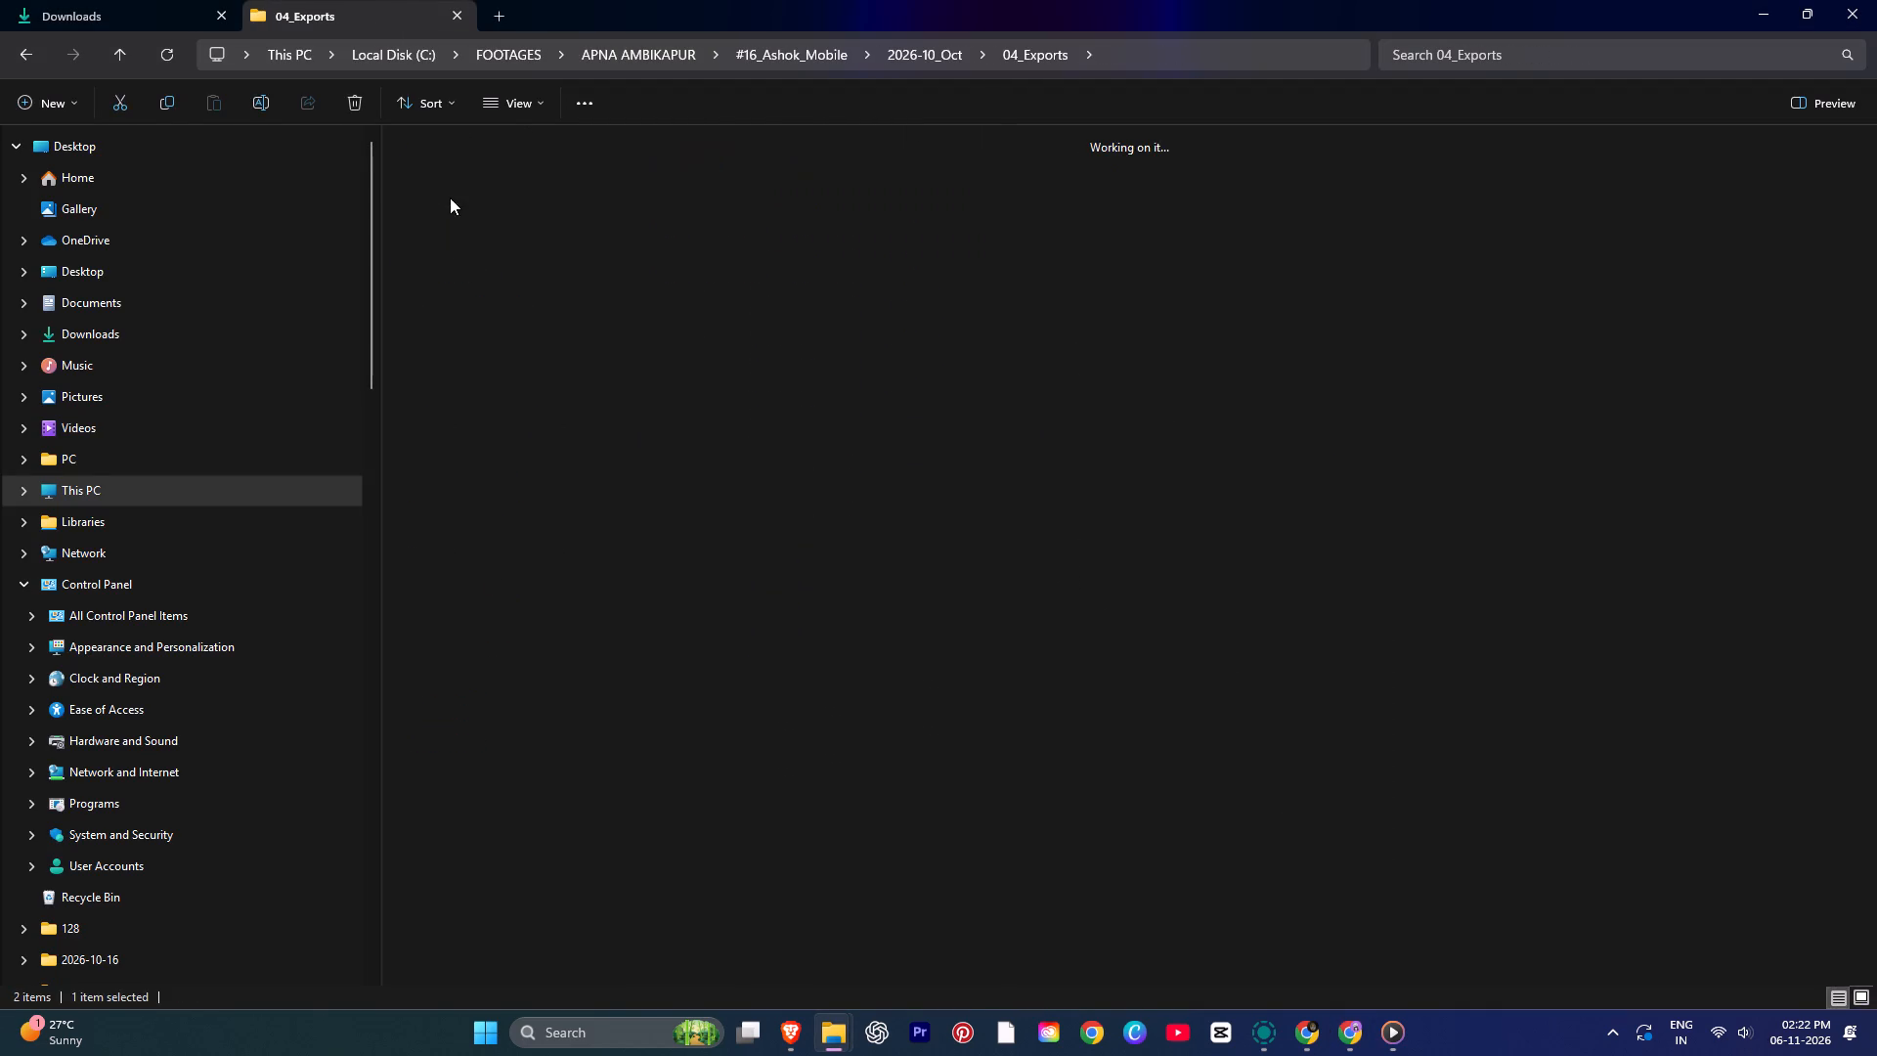
click(739, 381)
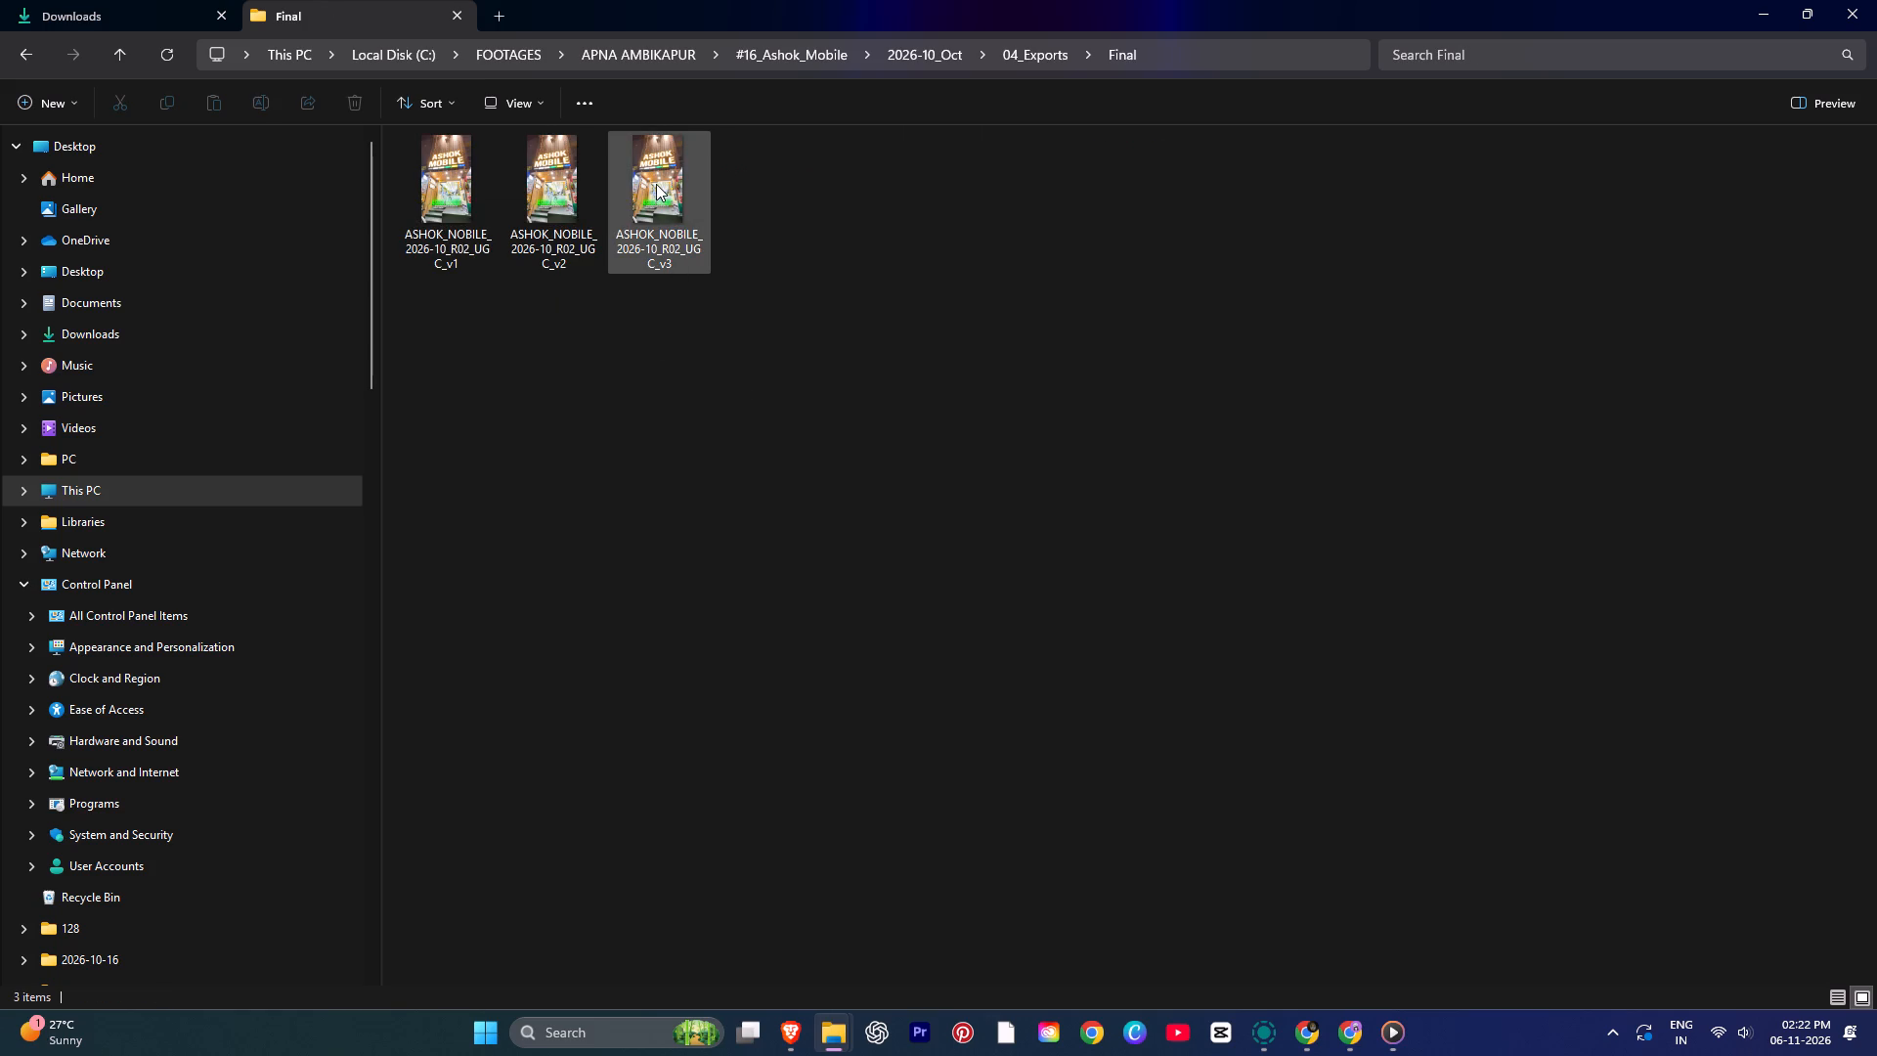
Add ASHOK_NOBILE_2026-10_R02_UGC_v3 from the Final folder to the YouTube Studio video upload.
drag(649, 170, 862, 469)
key(alt+Tab)
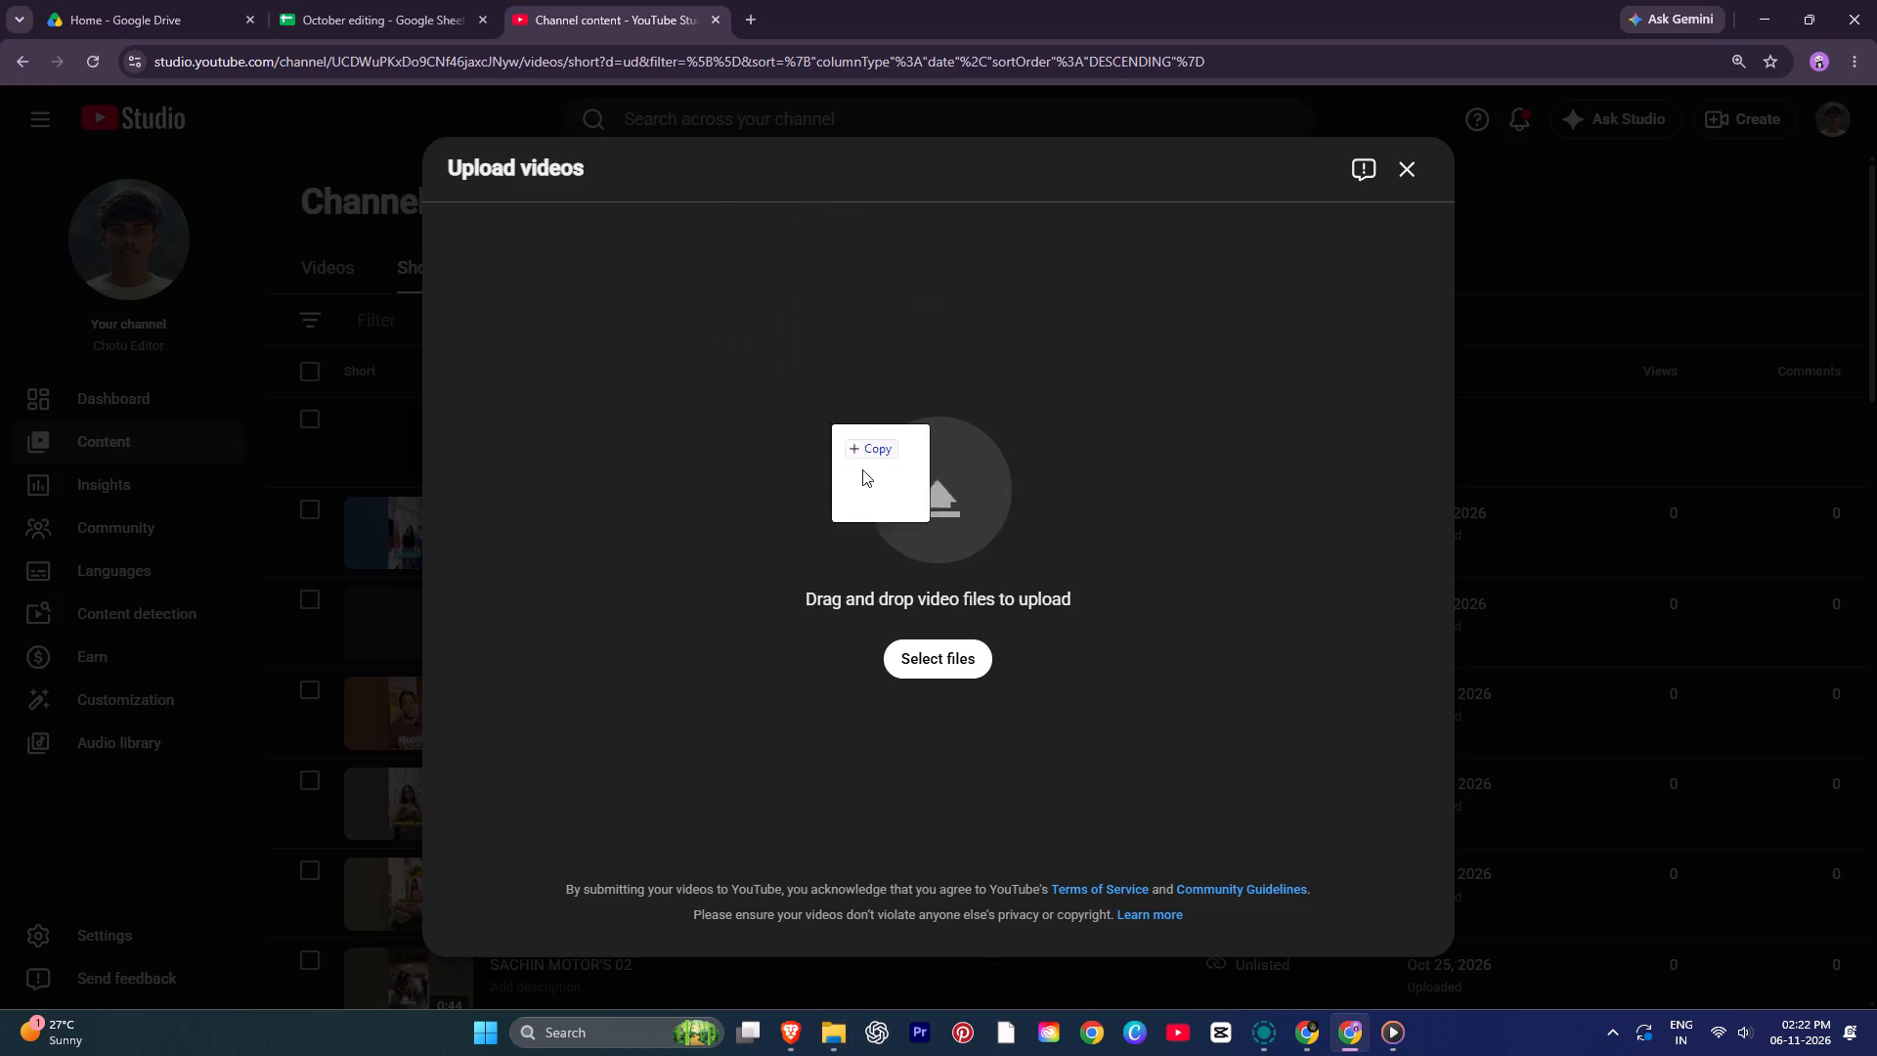
drag(862, 469, 888, 491)
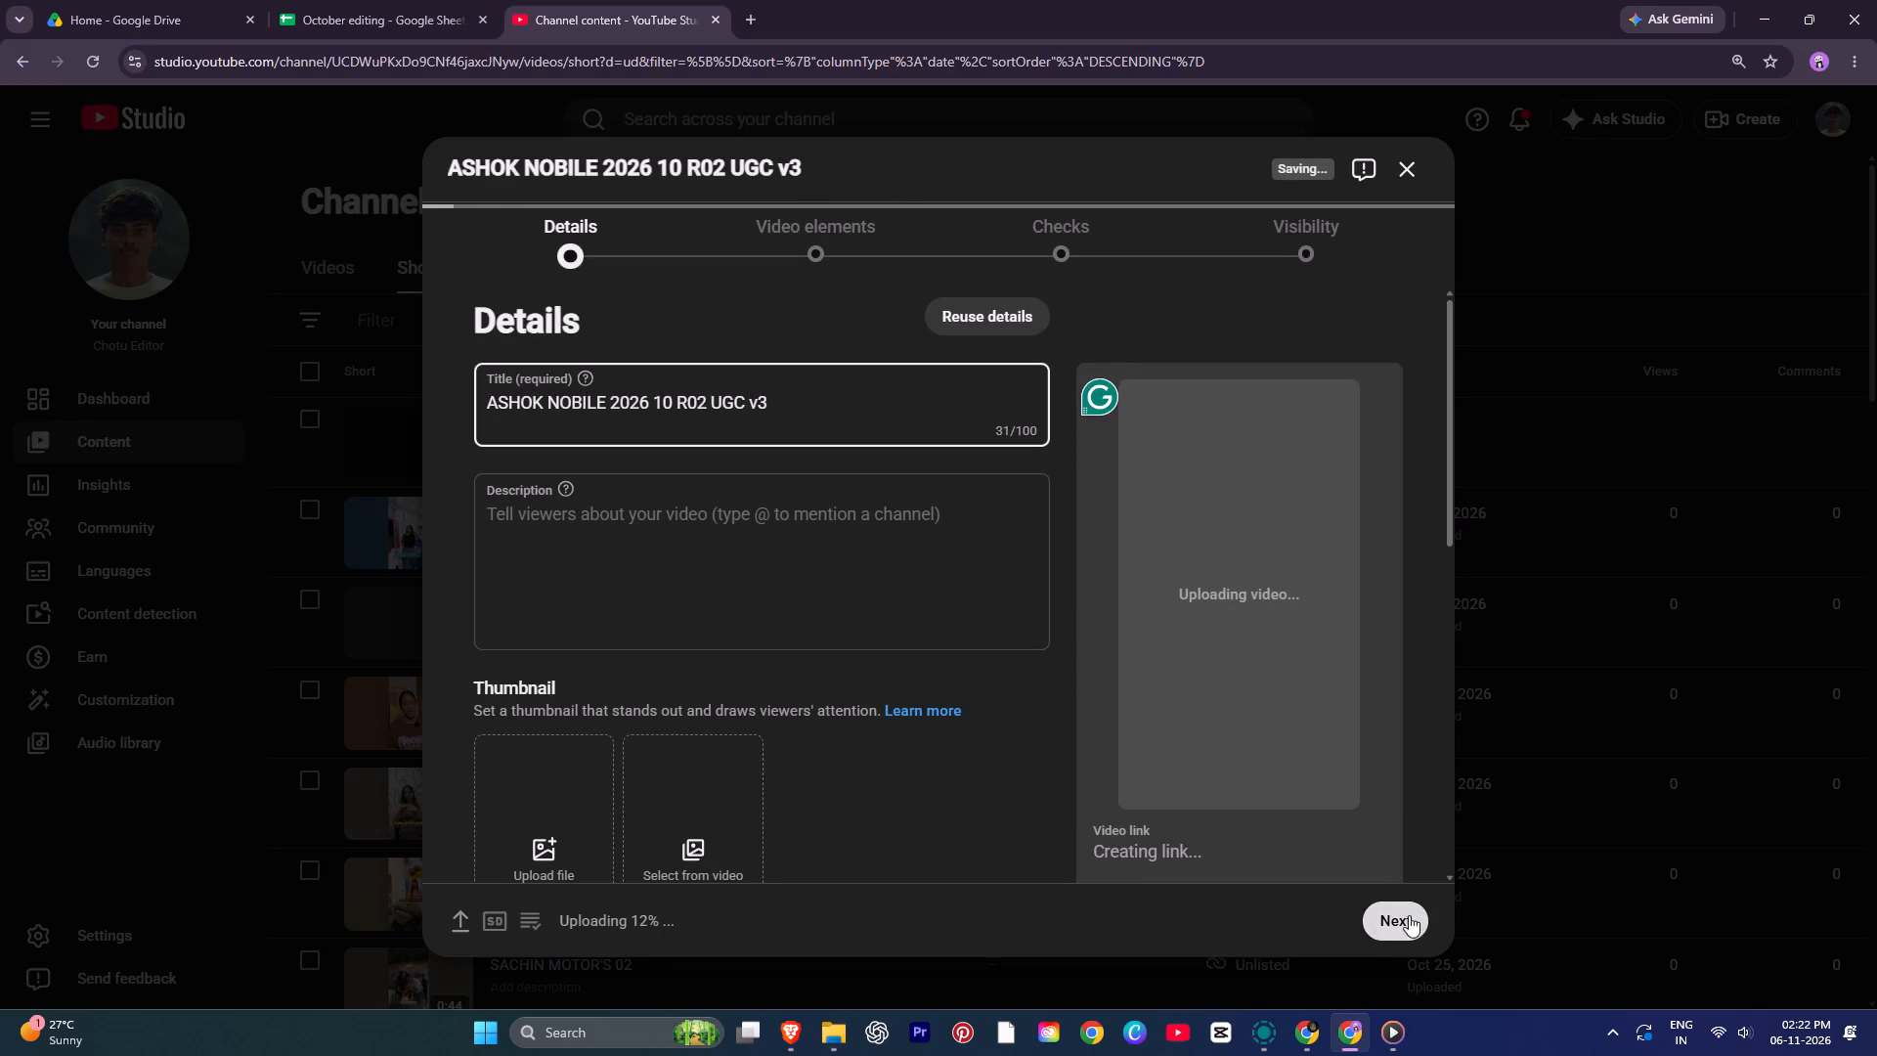
click(1408, 927)
click(1395, 927)
click(1395, 927)
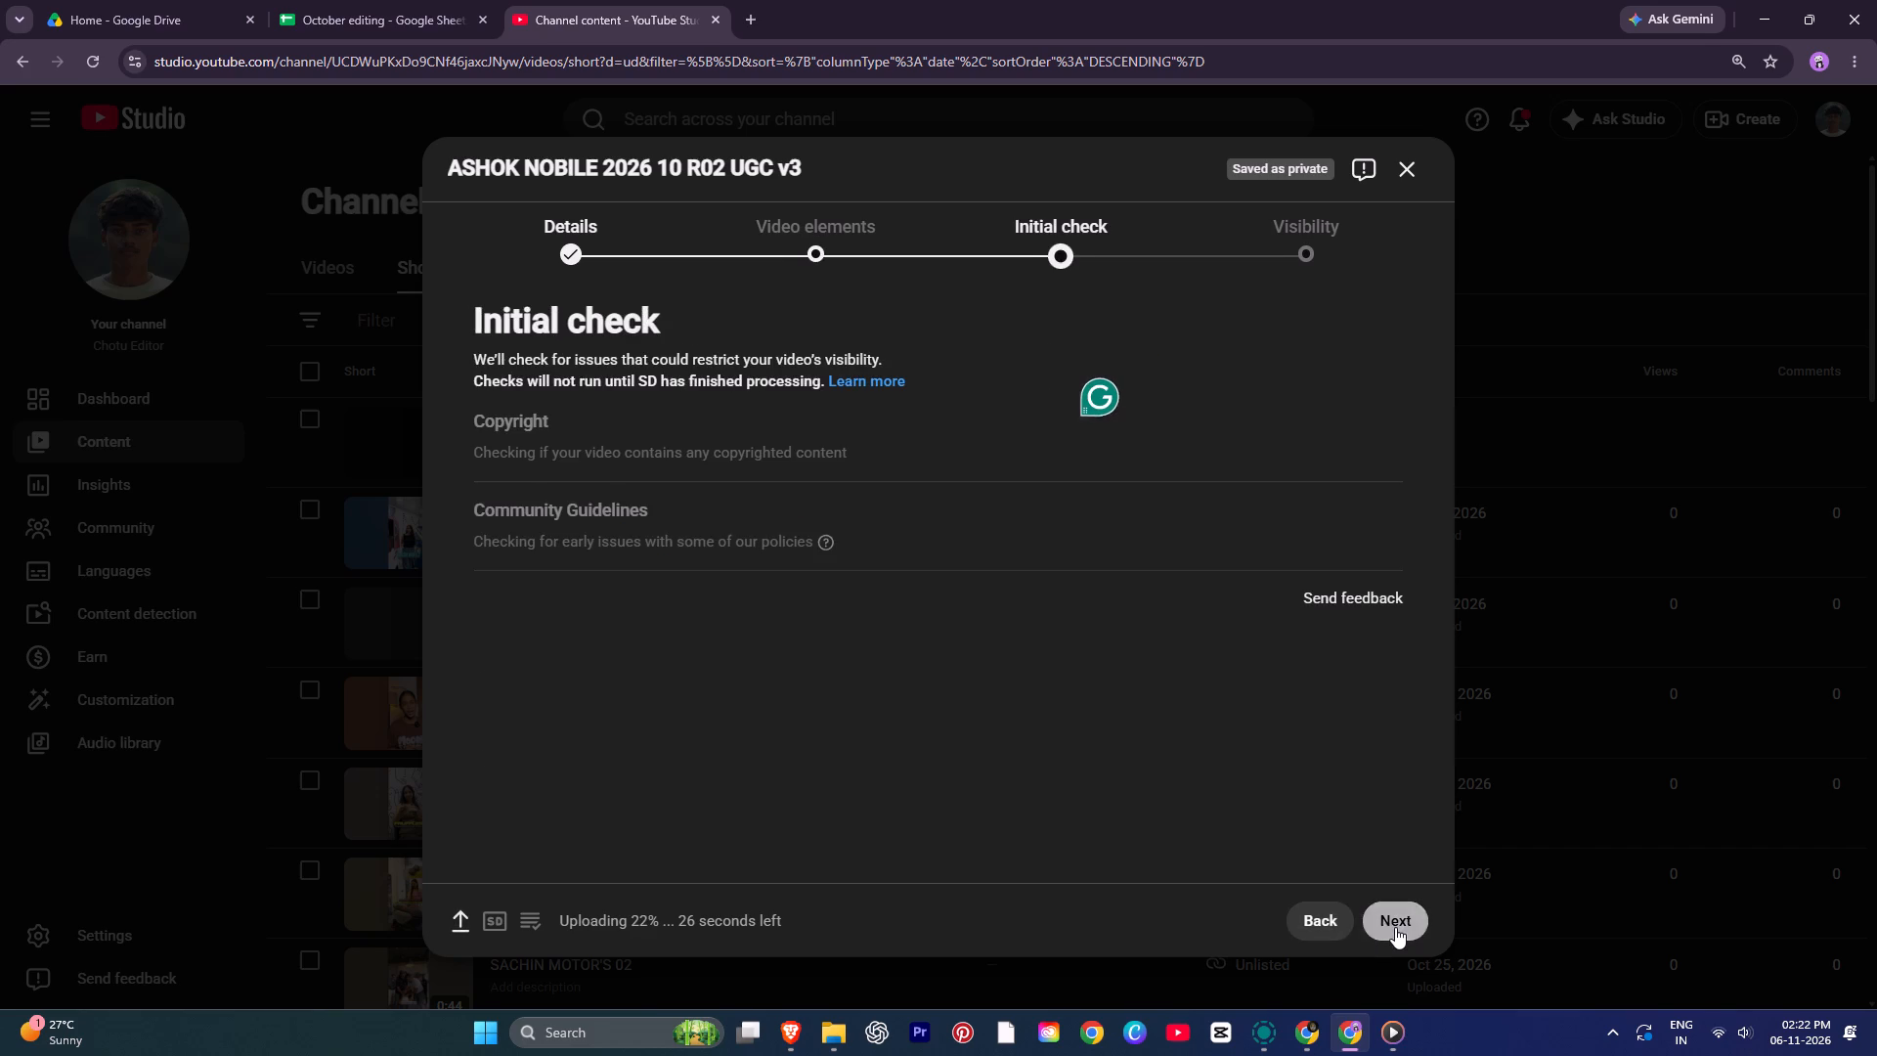
click(529, 537)
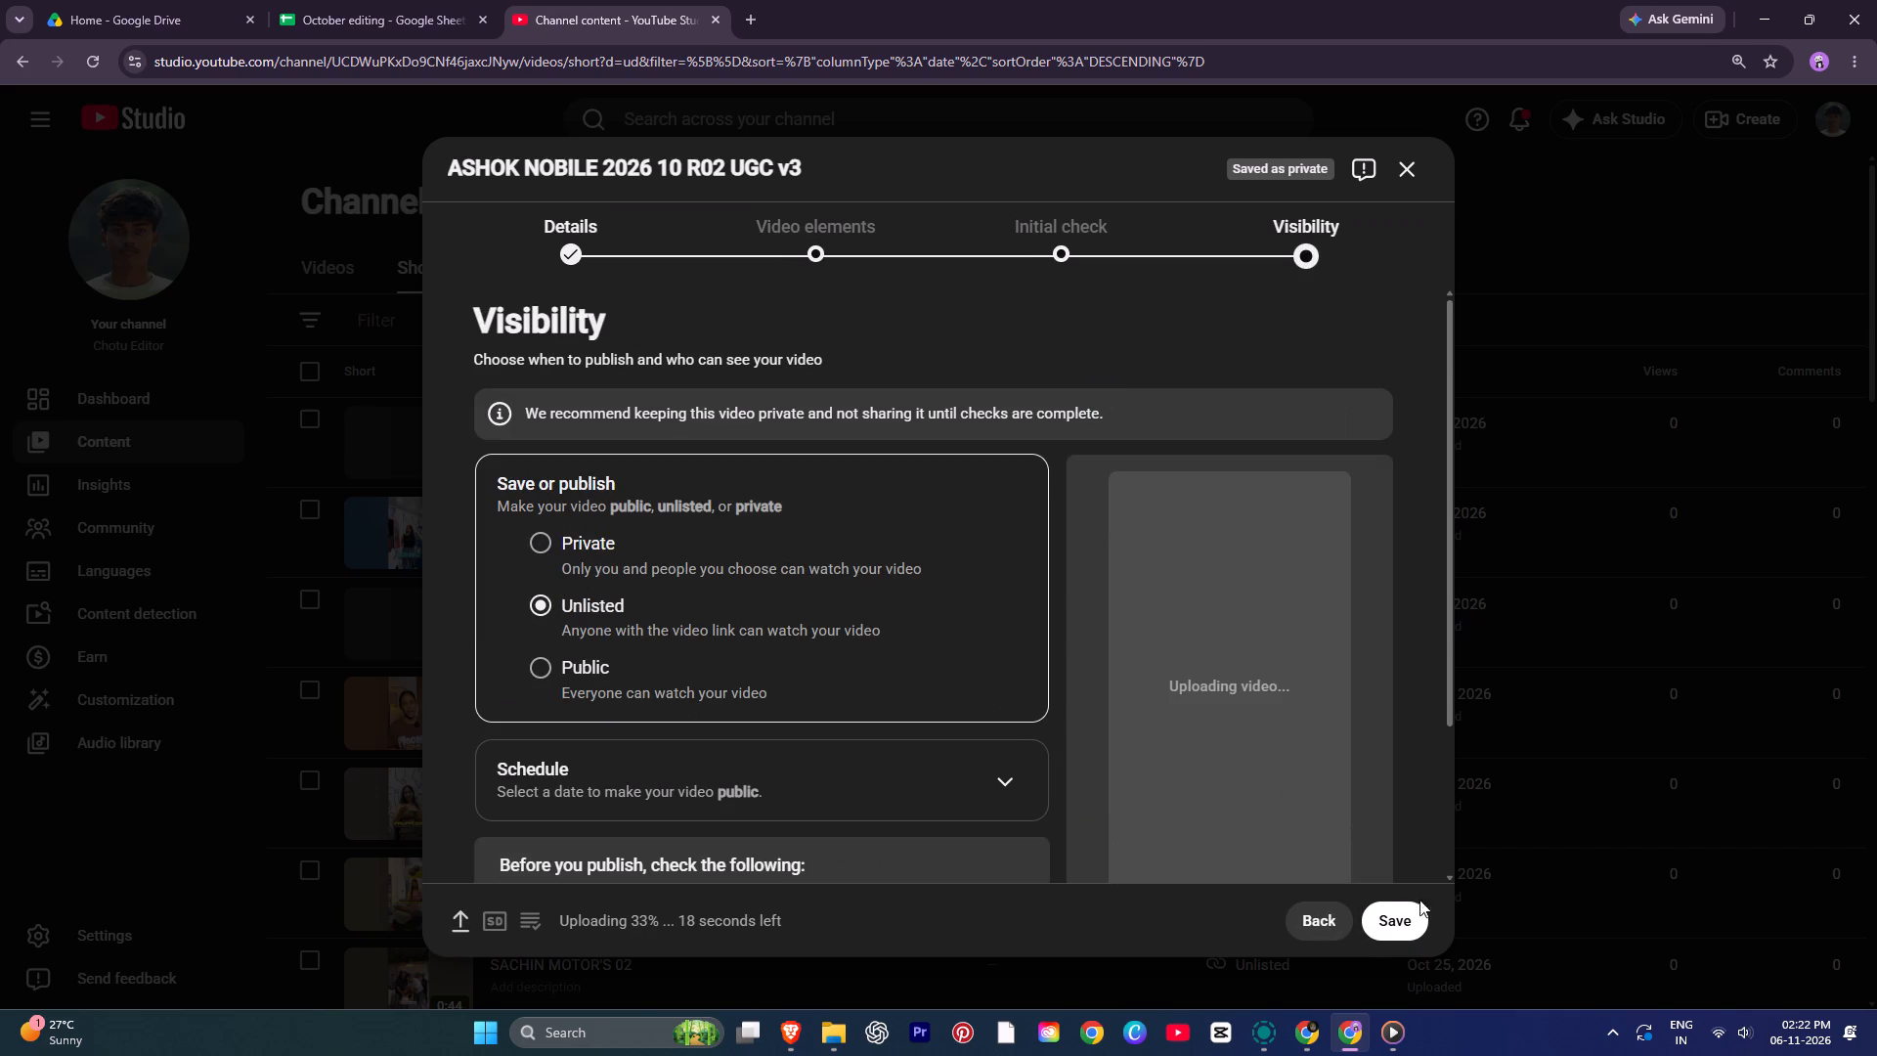
click(1399, 916)
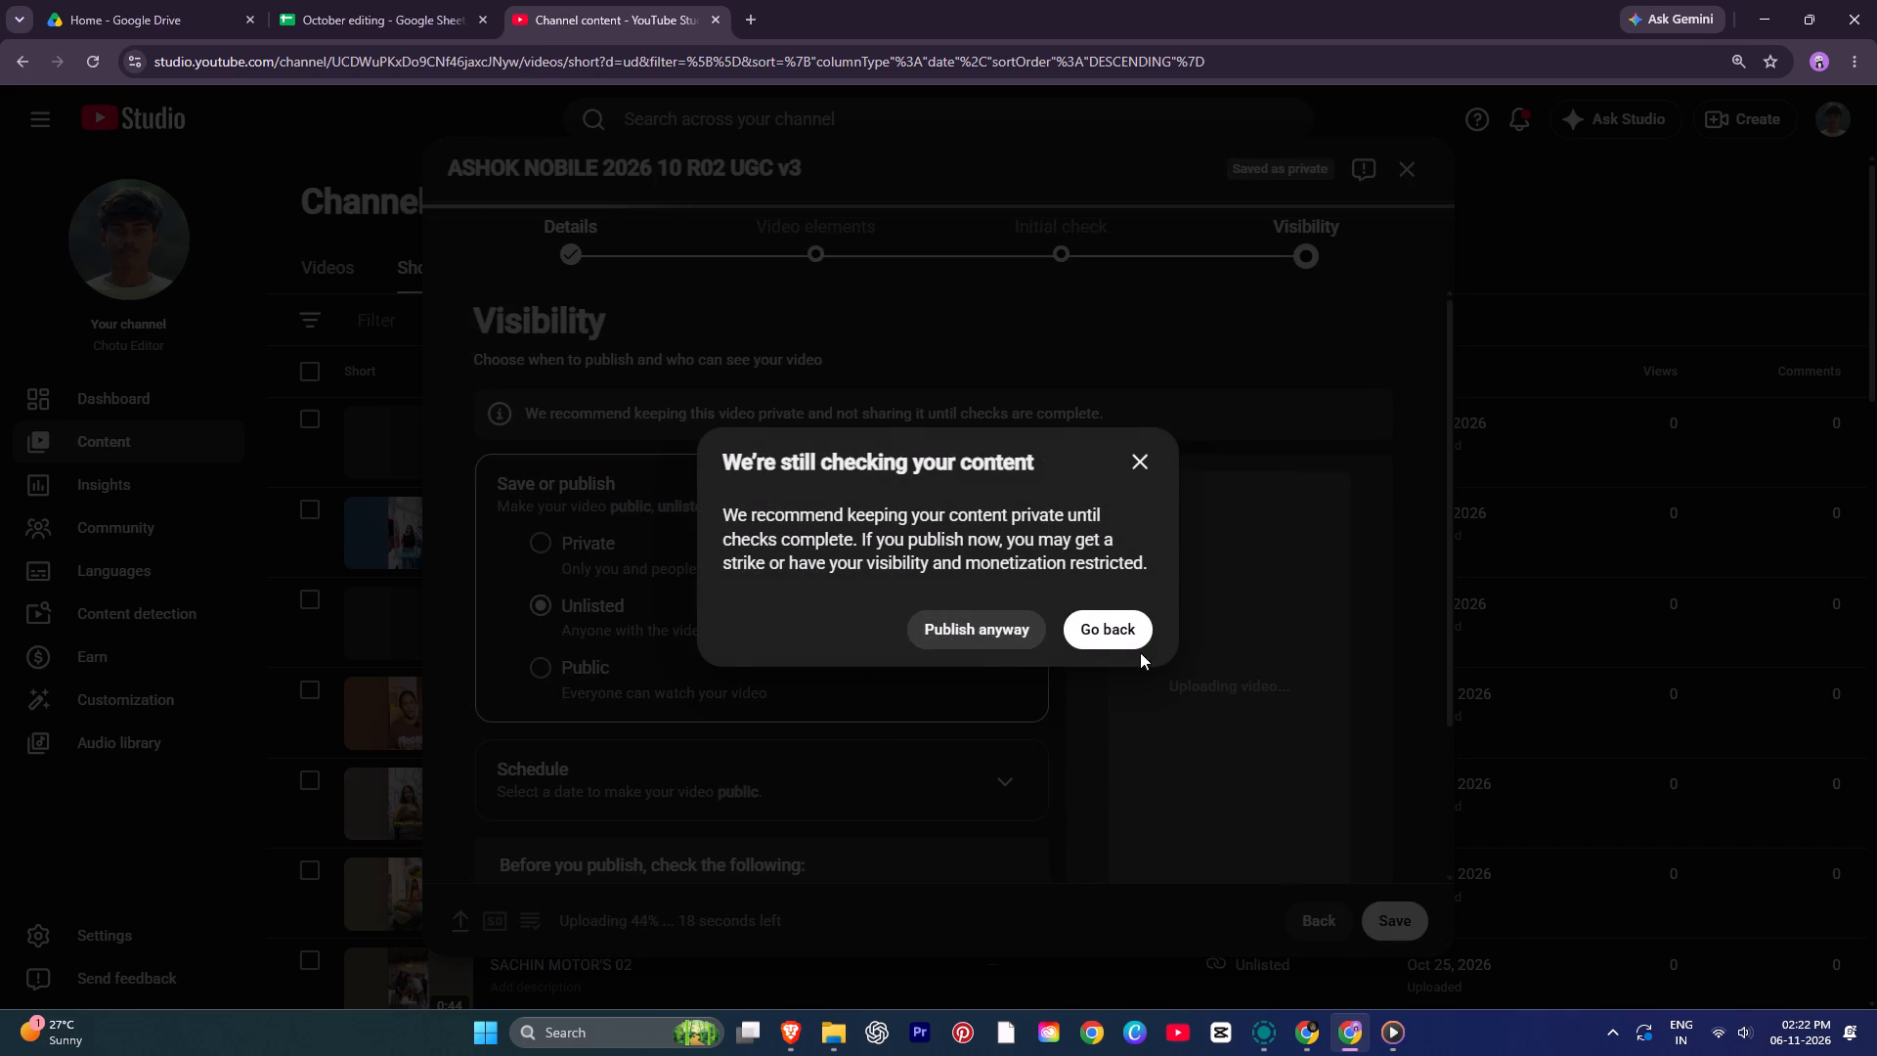
click(967, 634)
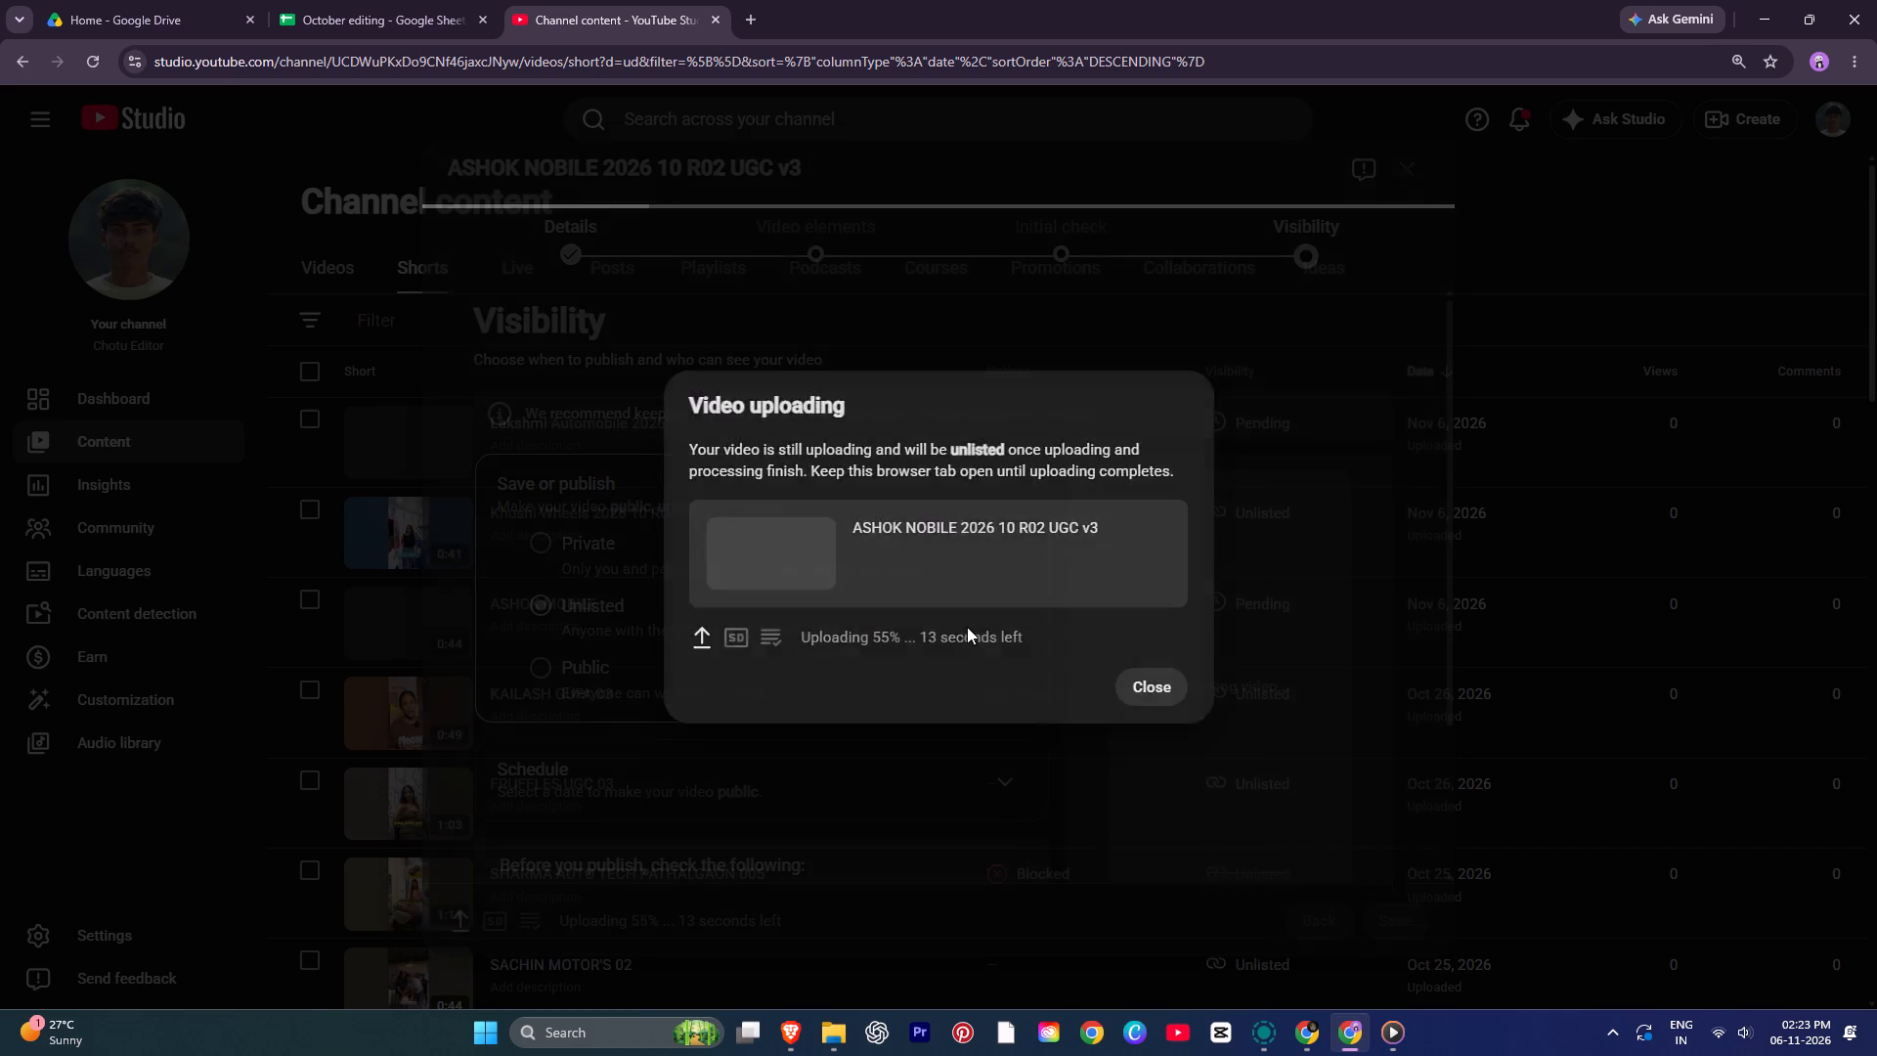
click(1145, 680)
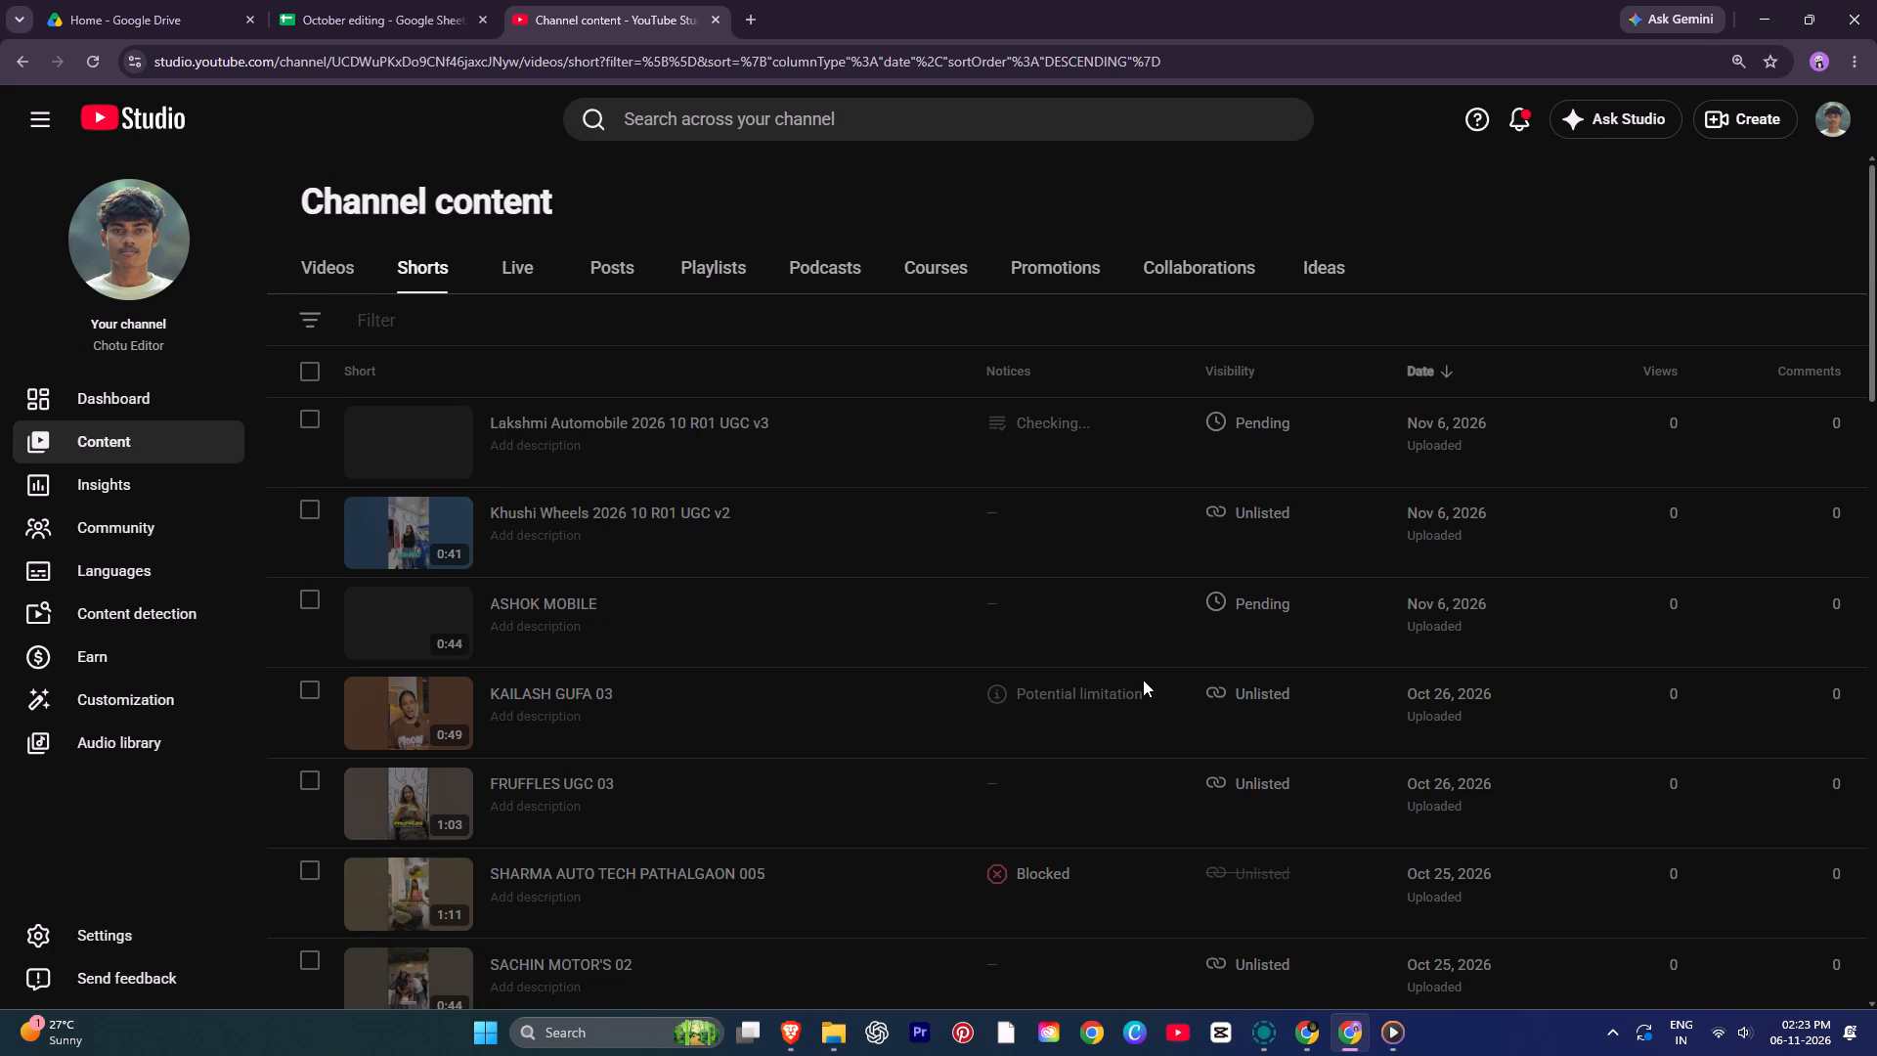
Start another video upload and open the Final exports folder under 2026-10_Oct in #17_Sab_quick_app.
click(1623, 240)
click(1738, 104)
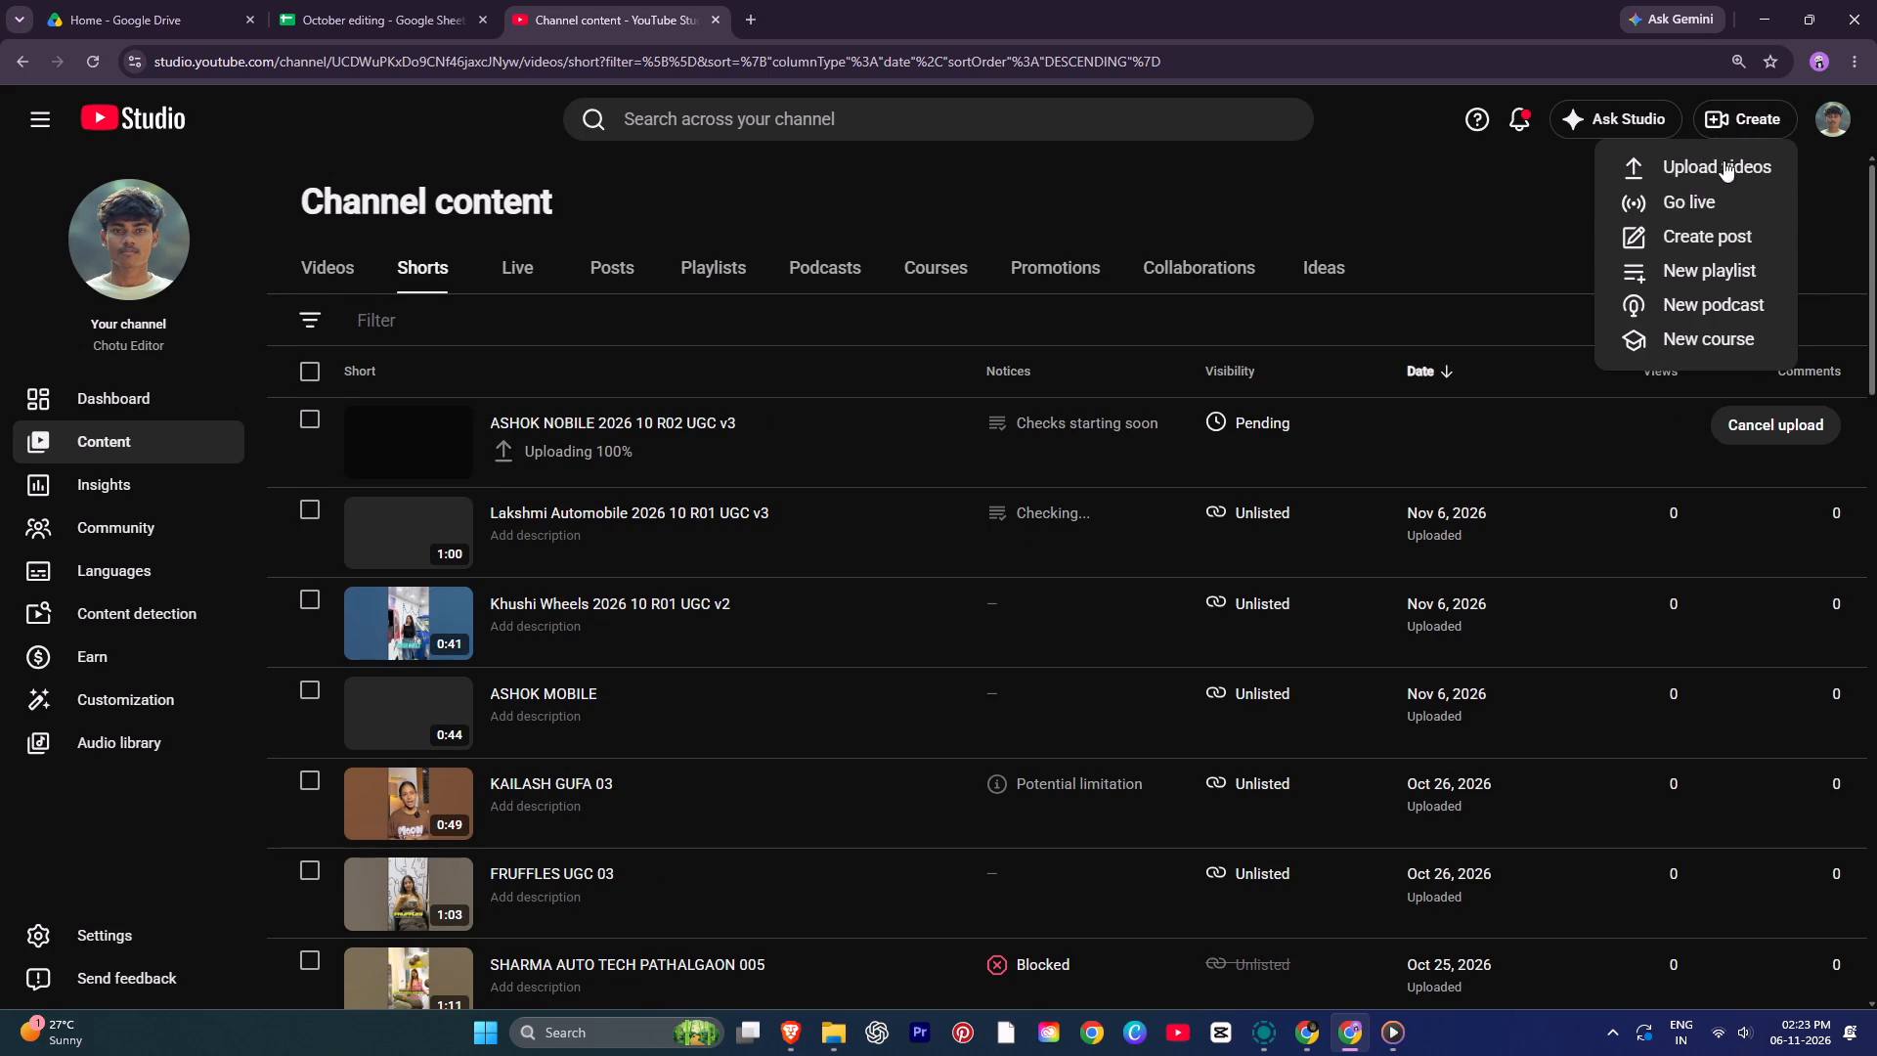
click(1660, 176)
key(alt+Tab)
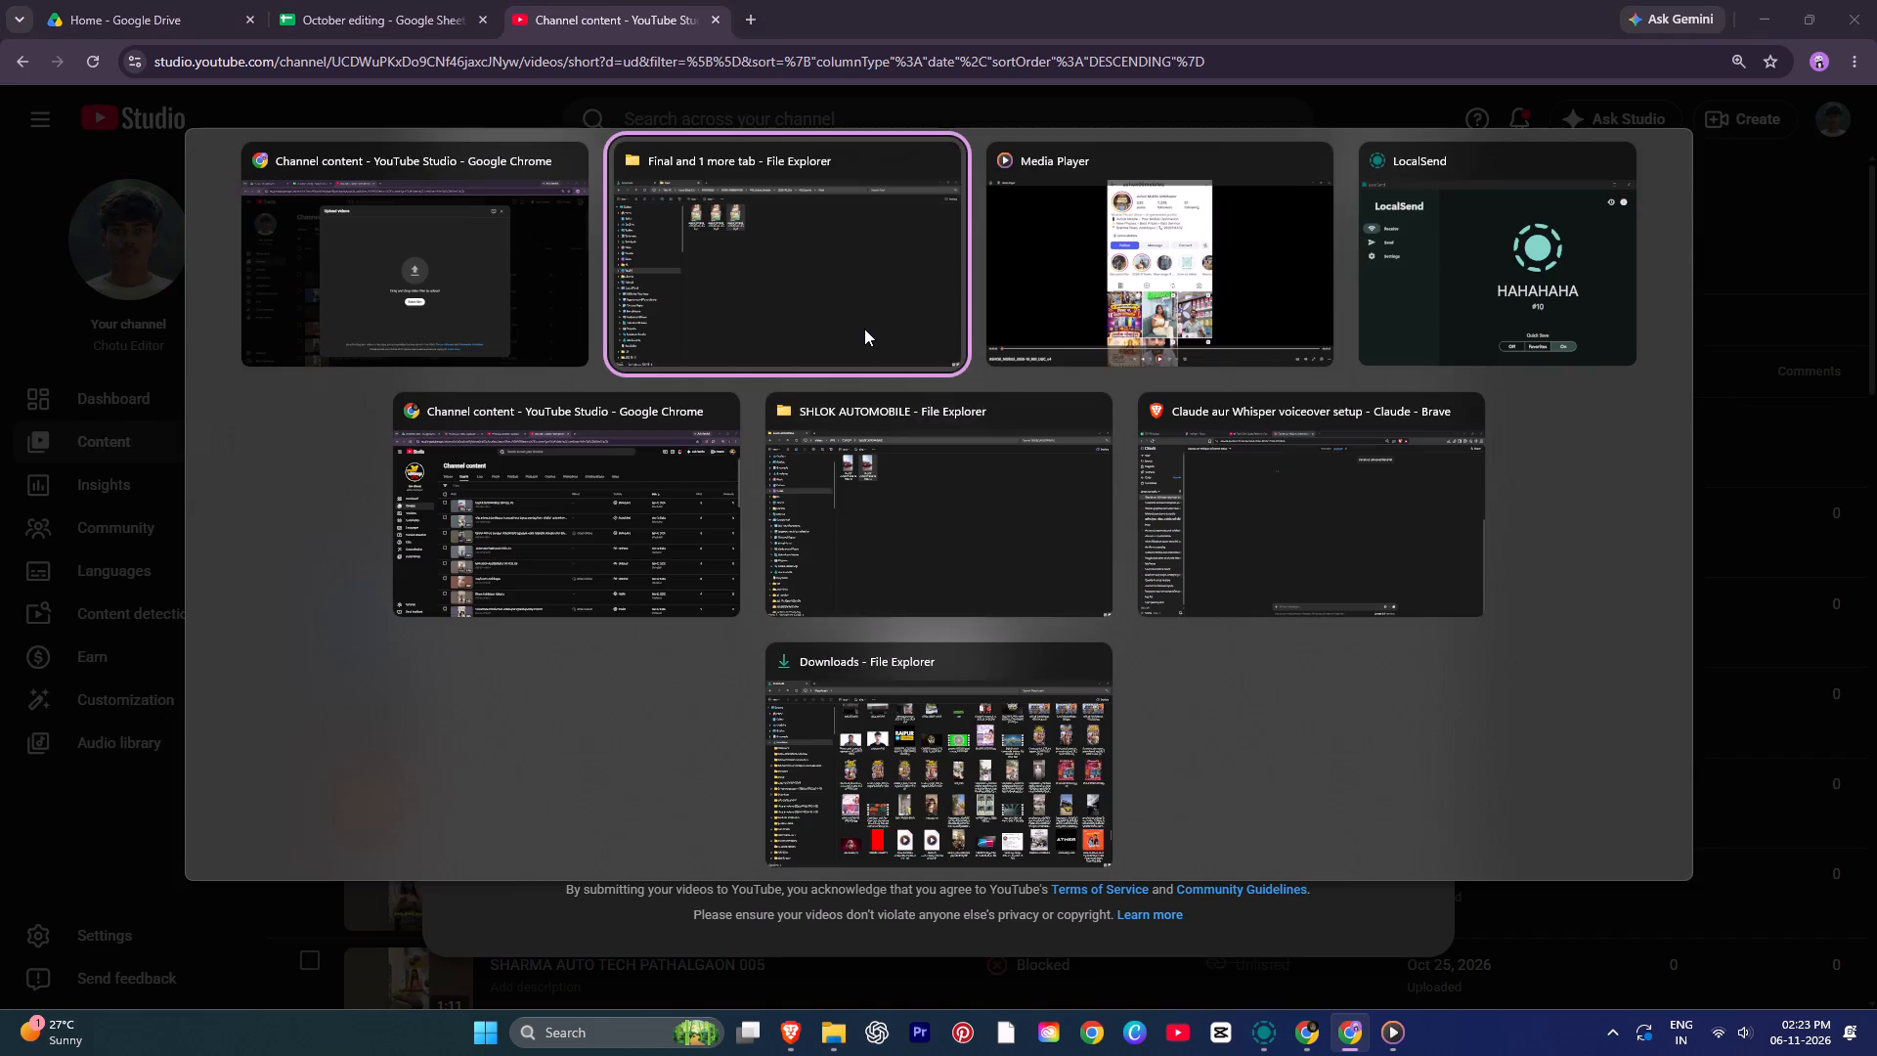
alt+click(864, 329)
double_click(881, 335)
click(881, 335)
click(881, 335)
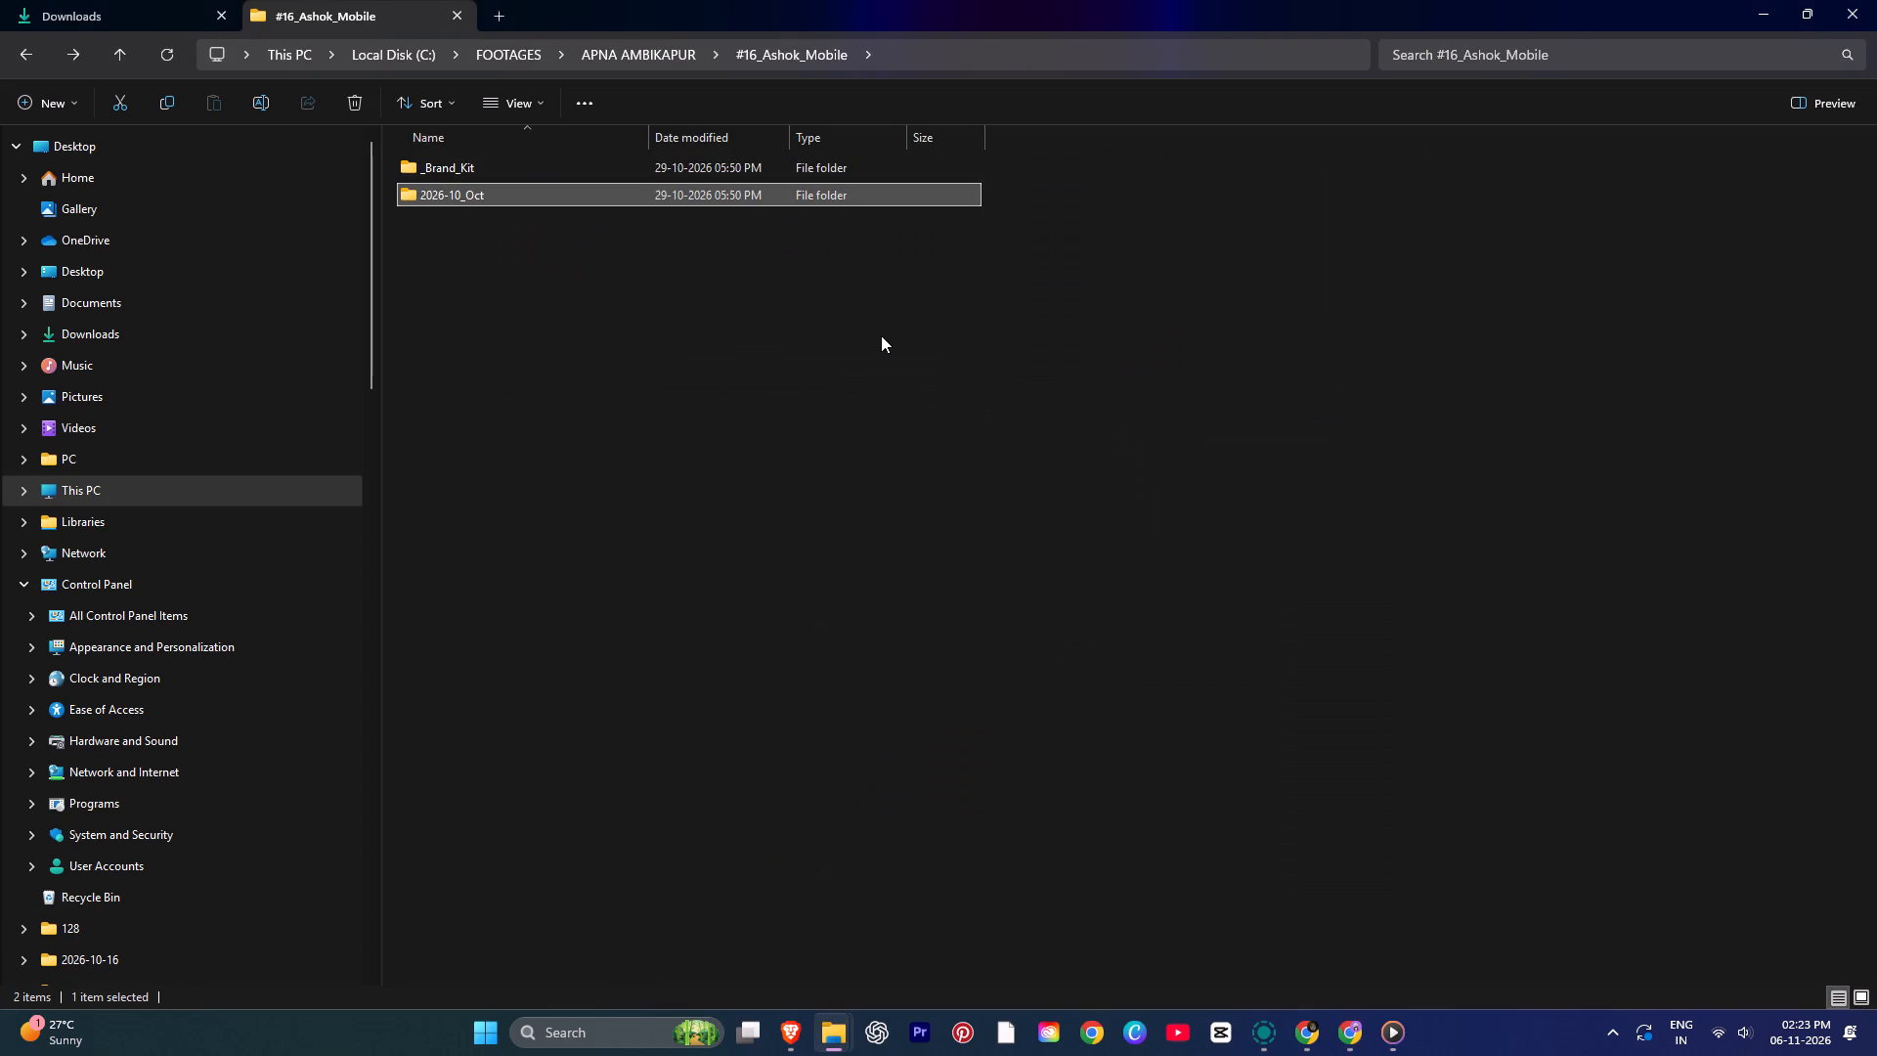
double_click(542, 613)
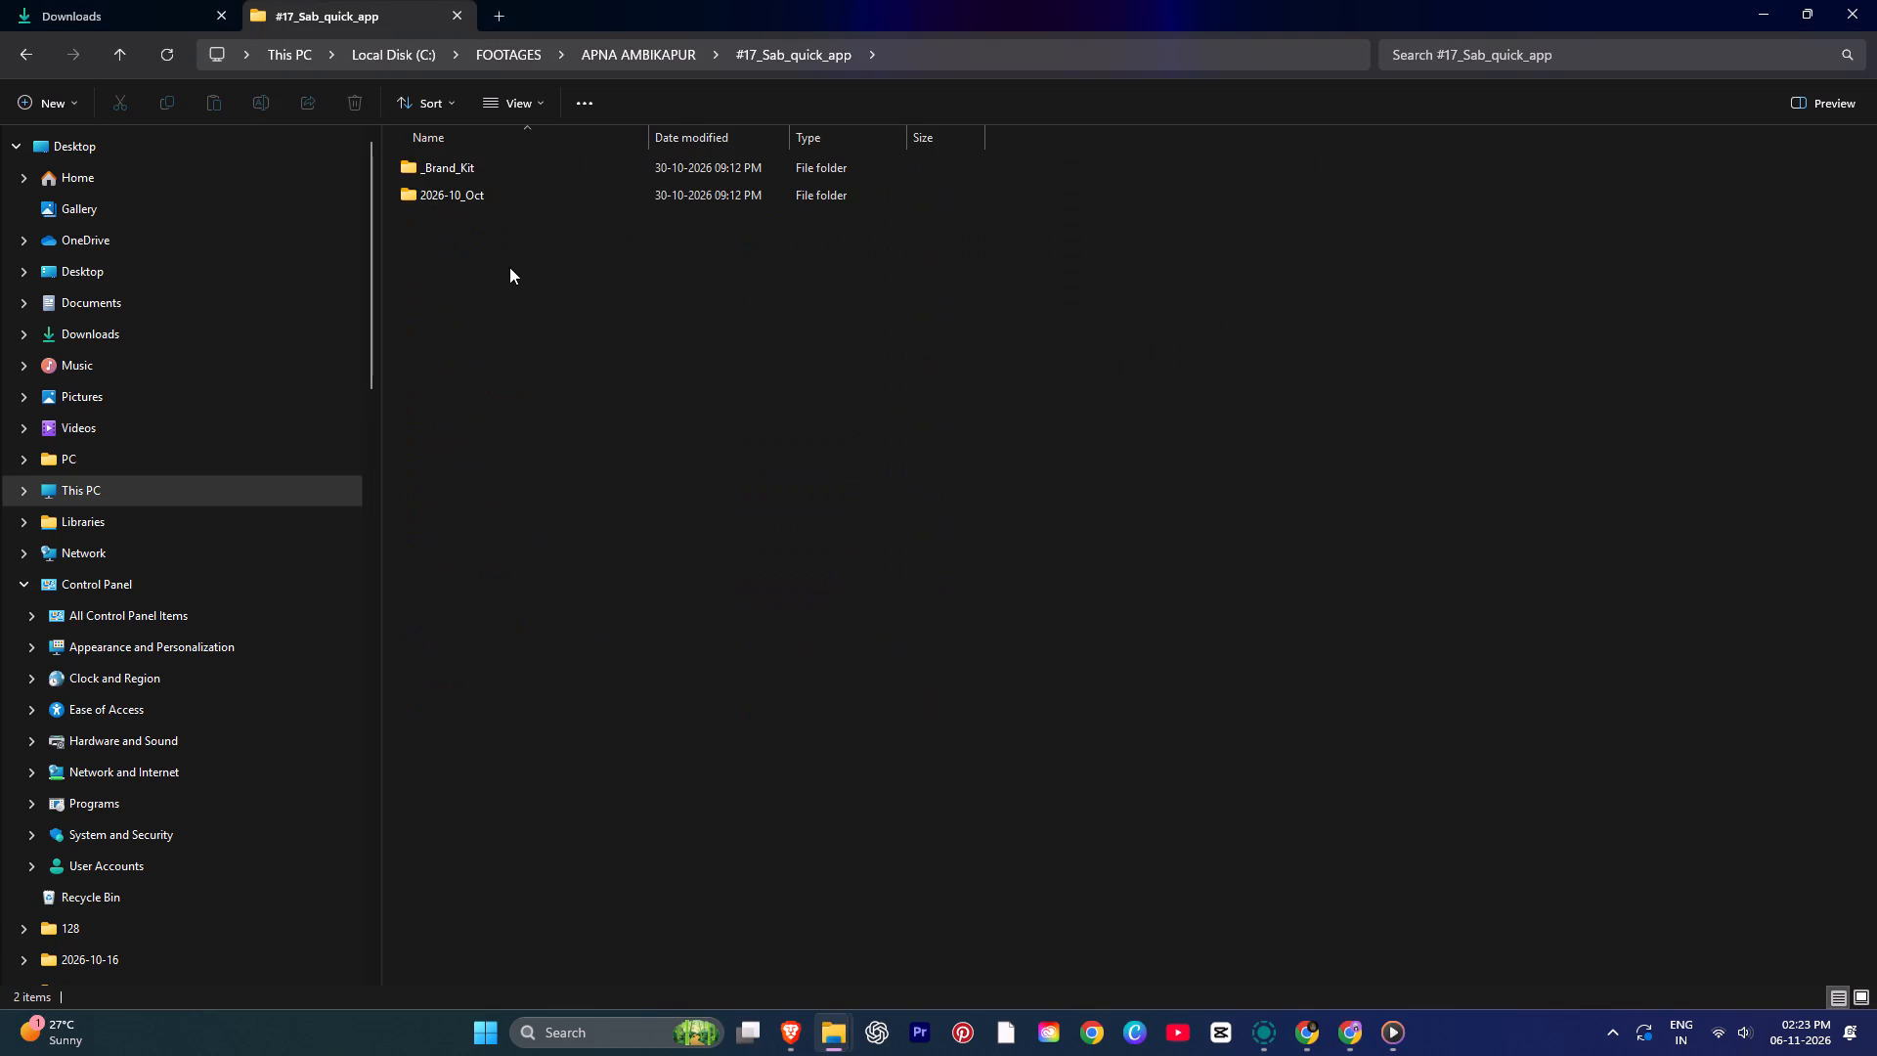
click(509, 267)
double_click(438, 203)
double_click(456, 246)
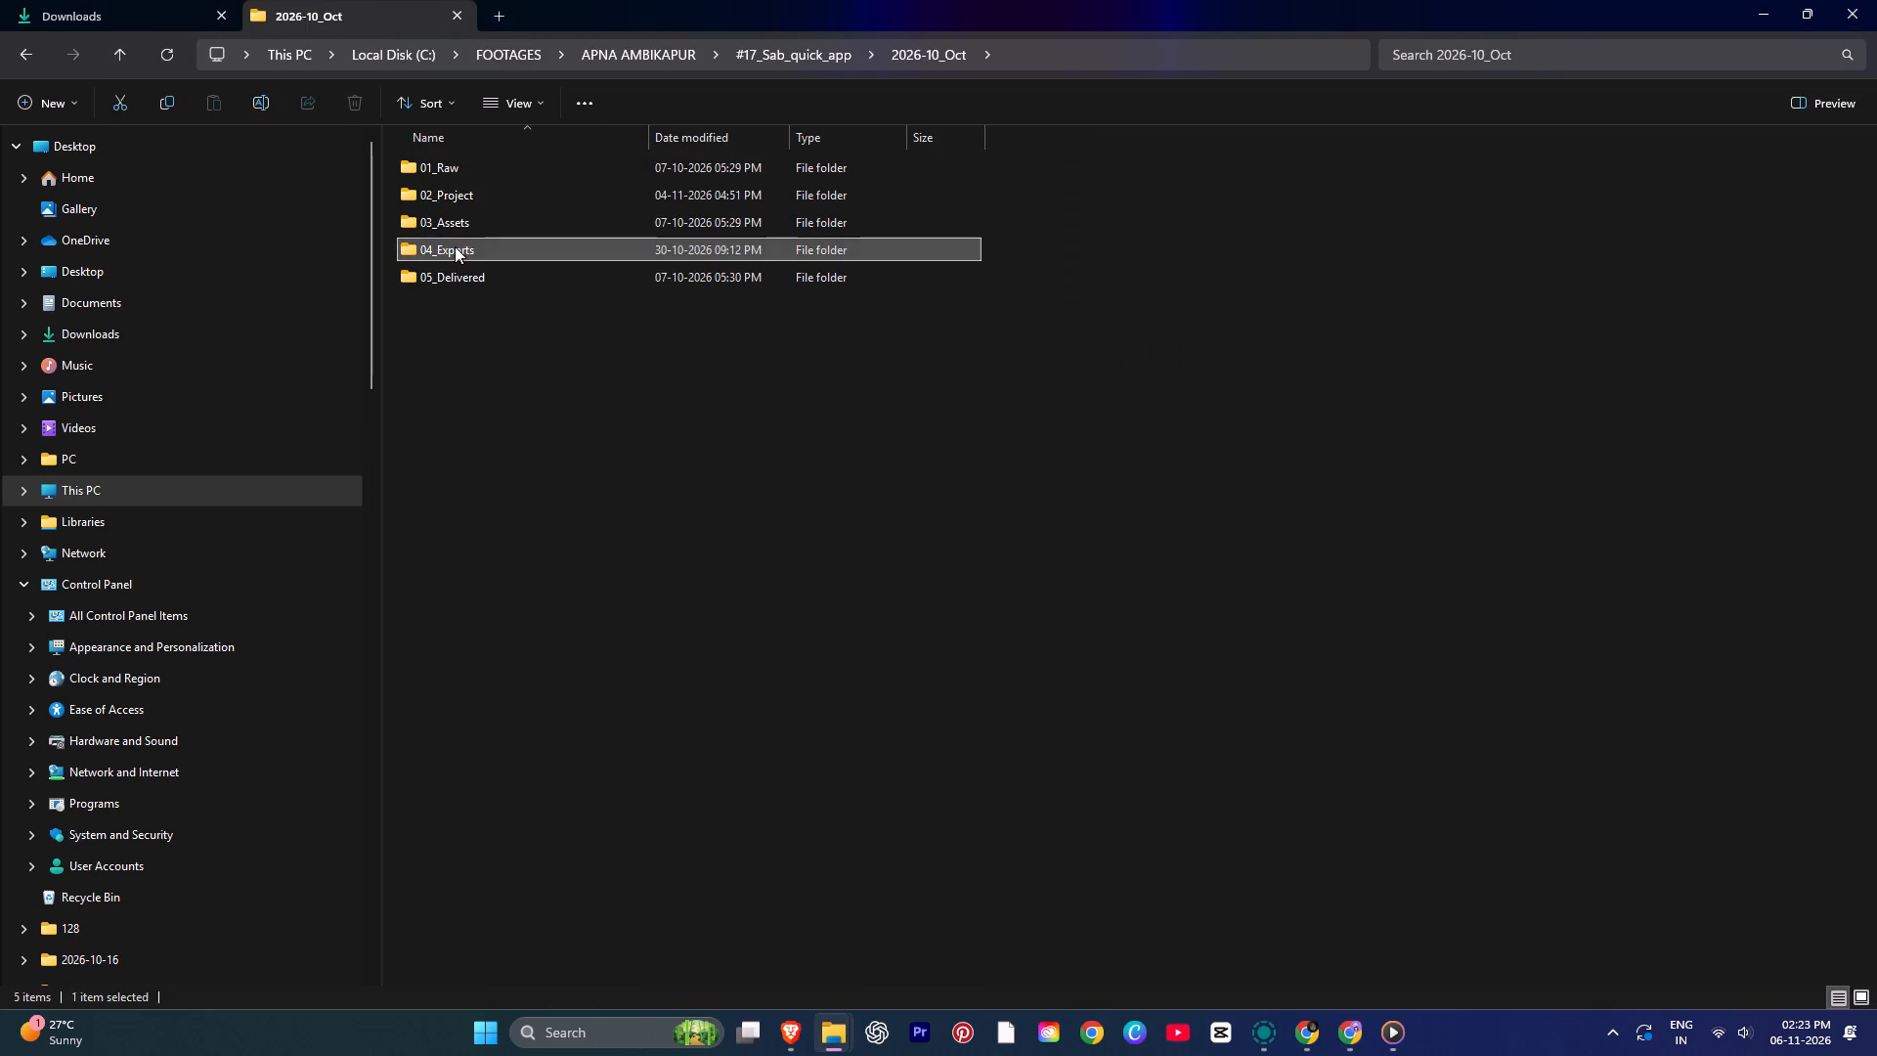
double_click(447, 192)
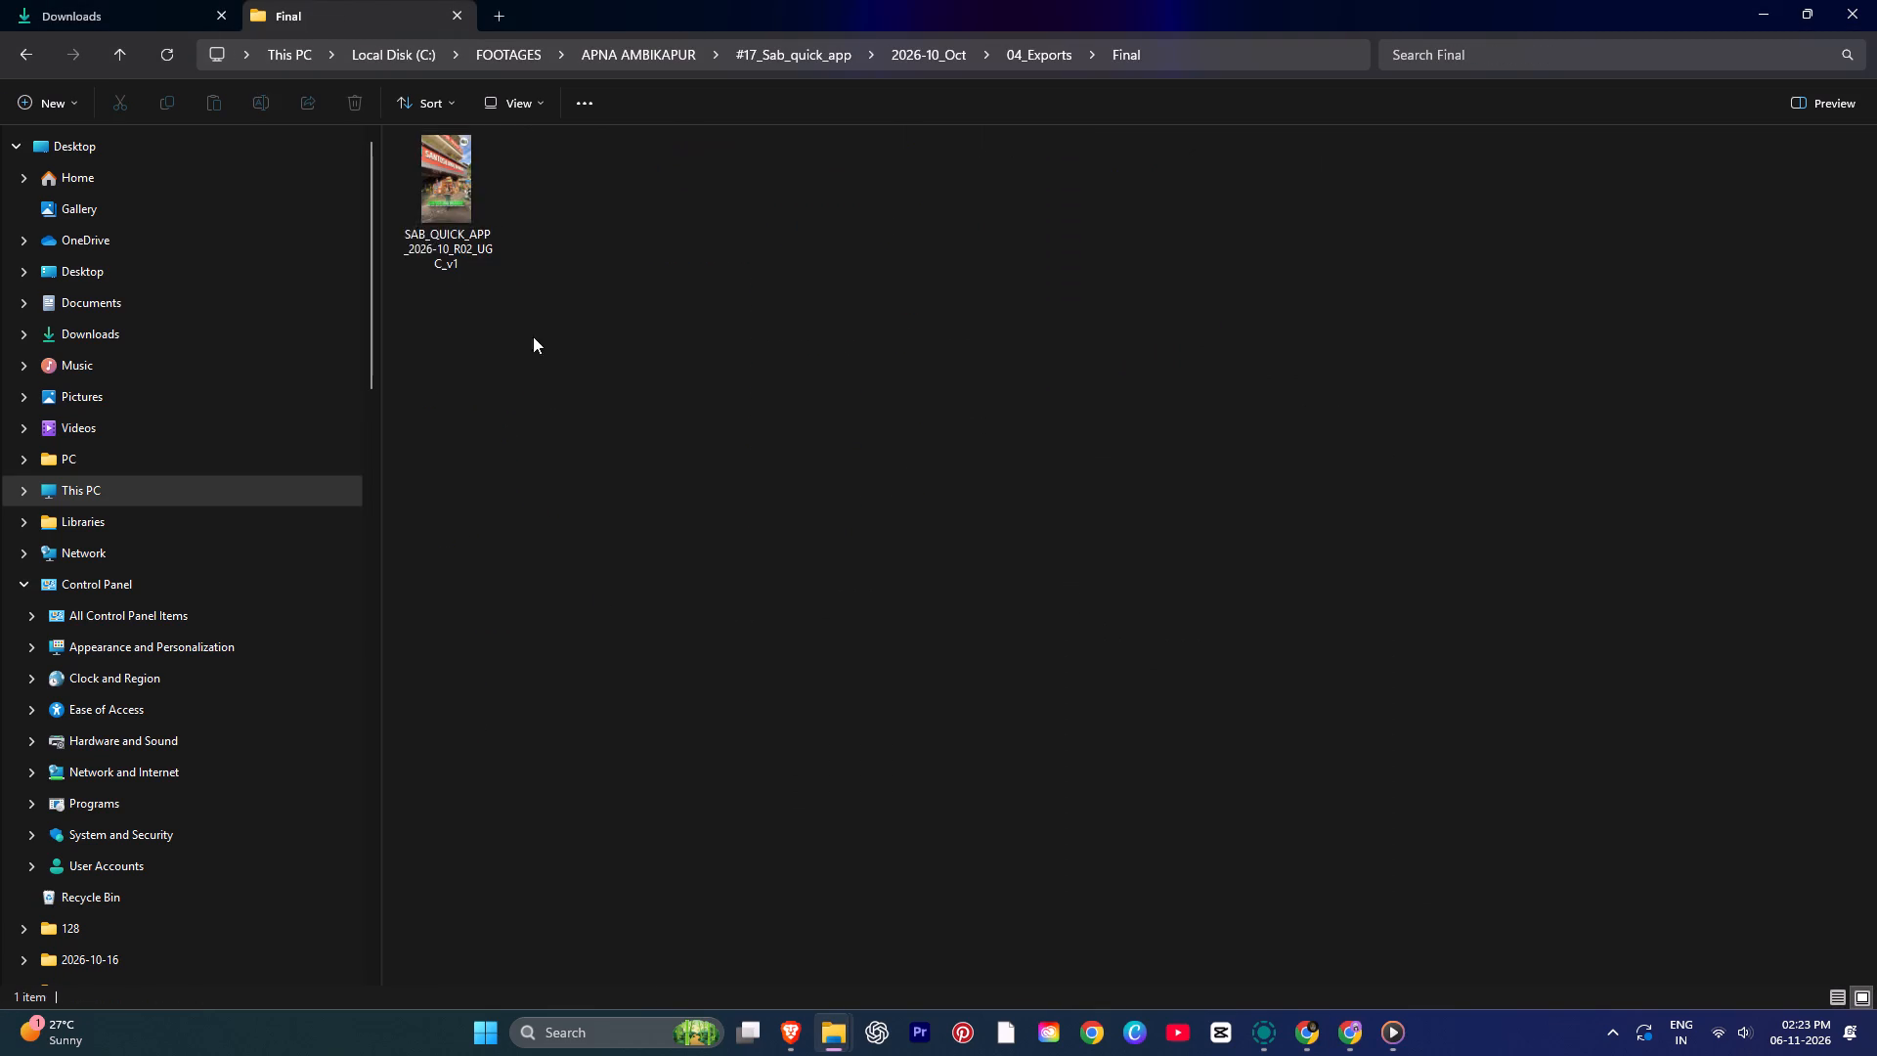
Add SAB_QUICK_APP_2026-10_R02_UGC_v1 from the Final folder to the YouTube Studio video upload.
drag(457, 190, 788, 335)
key(alt+Tab)
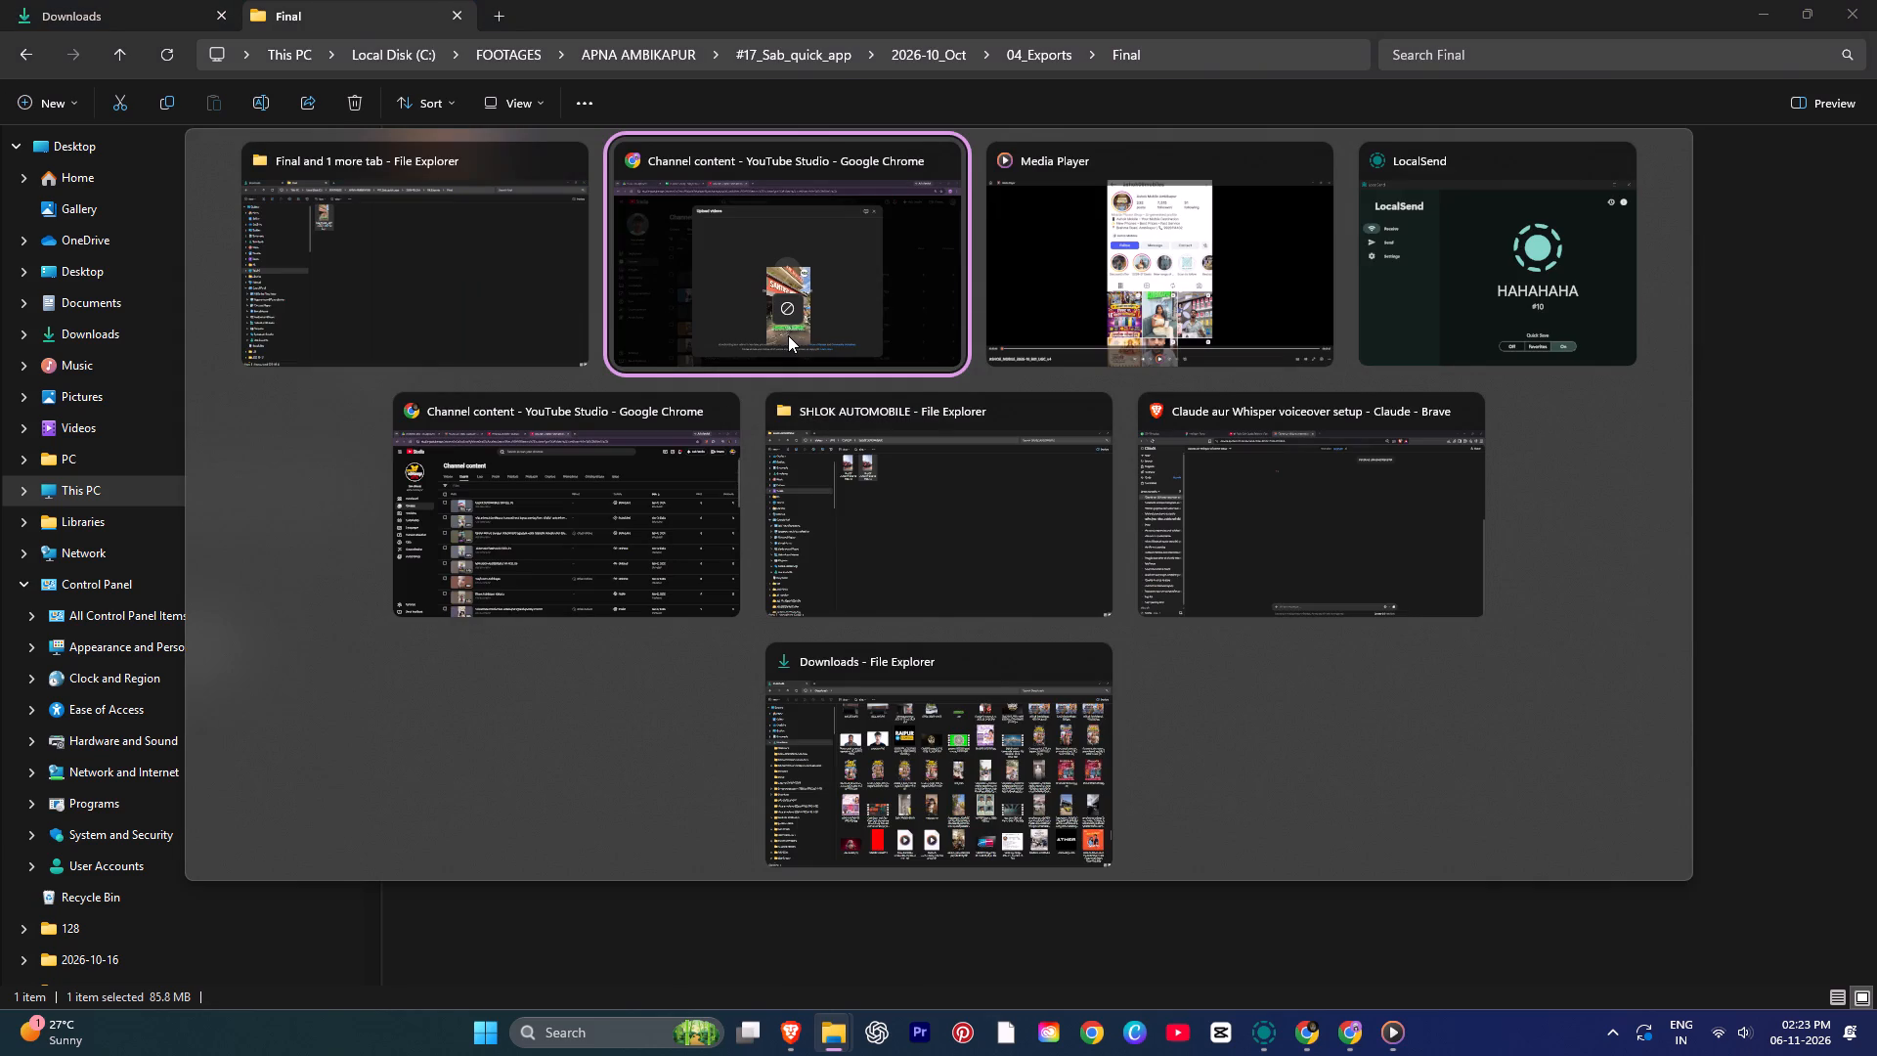
drag(788, 335, 929, 482)
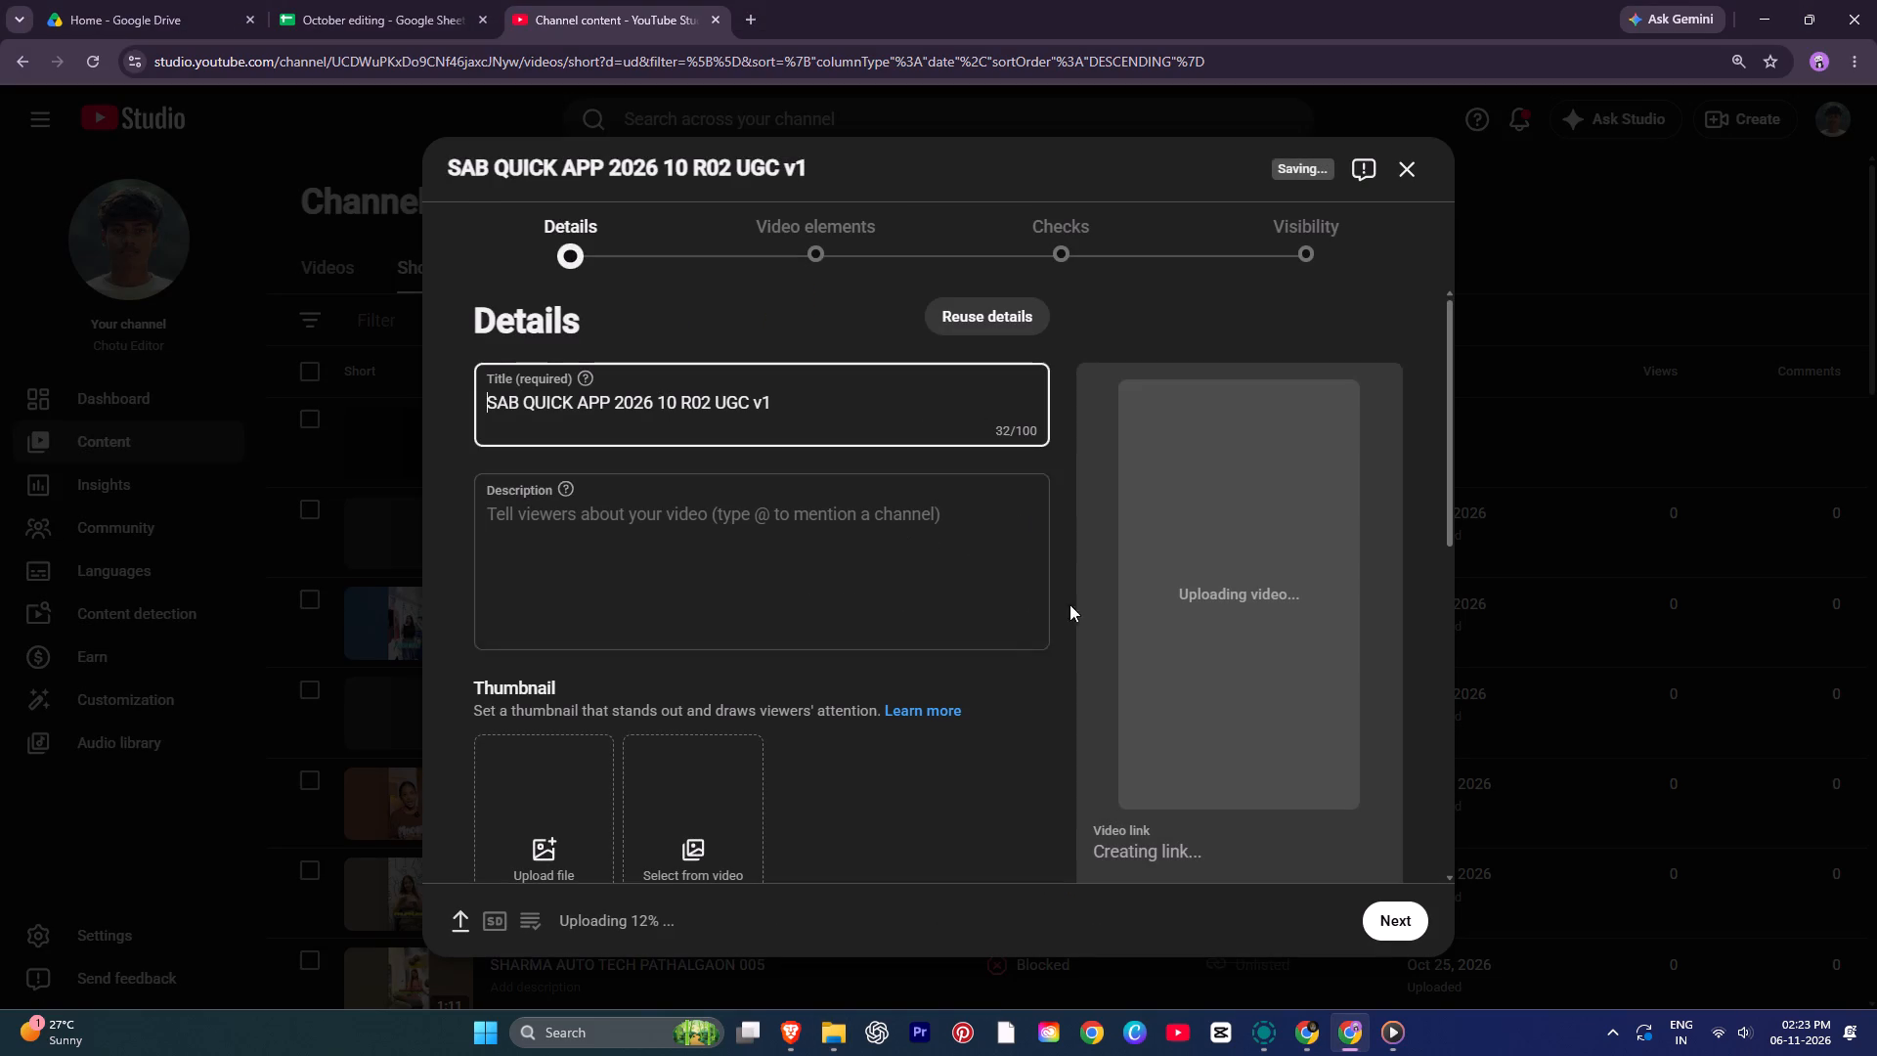
Publish the SAB QUICK APP upload as Unlisted without waiting for the content checks, and dismiss the upload notice.
click(1395, 925)
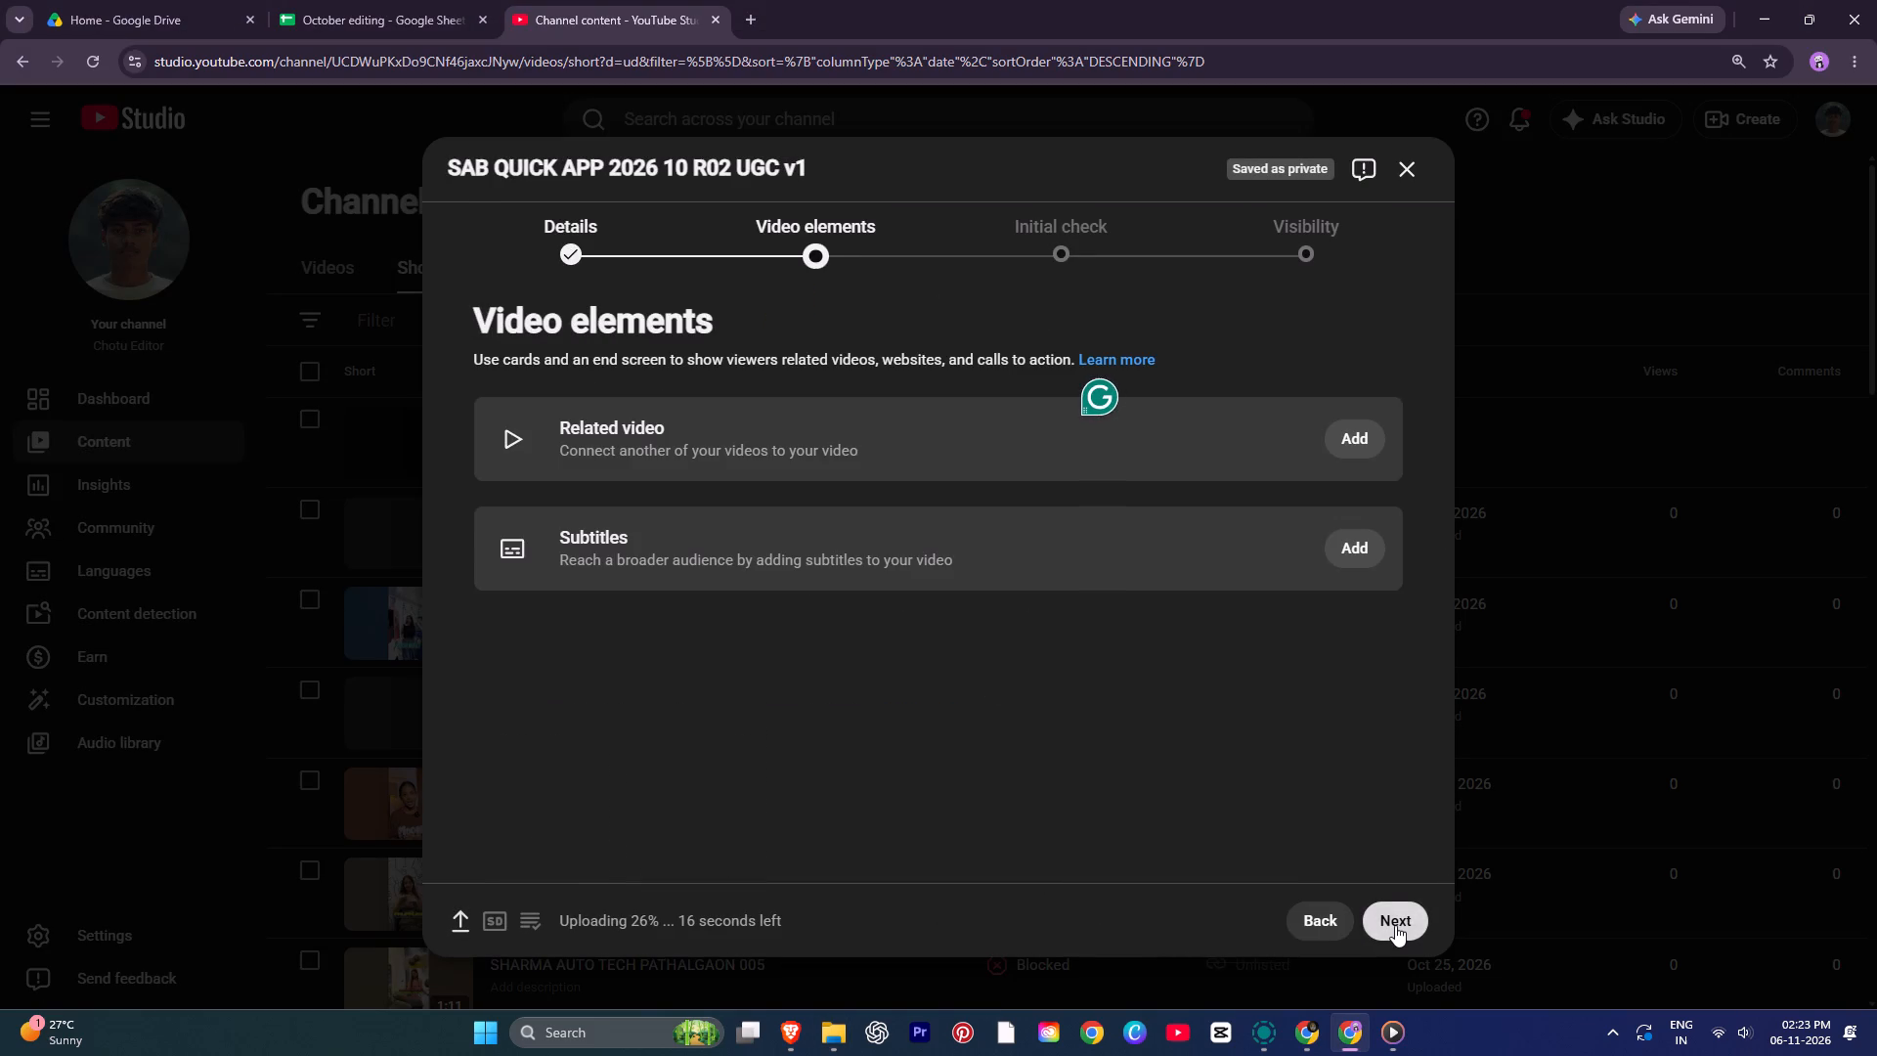
click(1395, 925)
click(1395, 925)
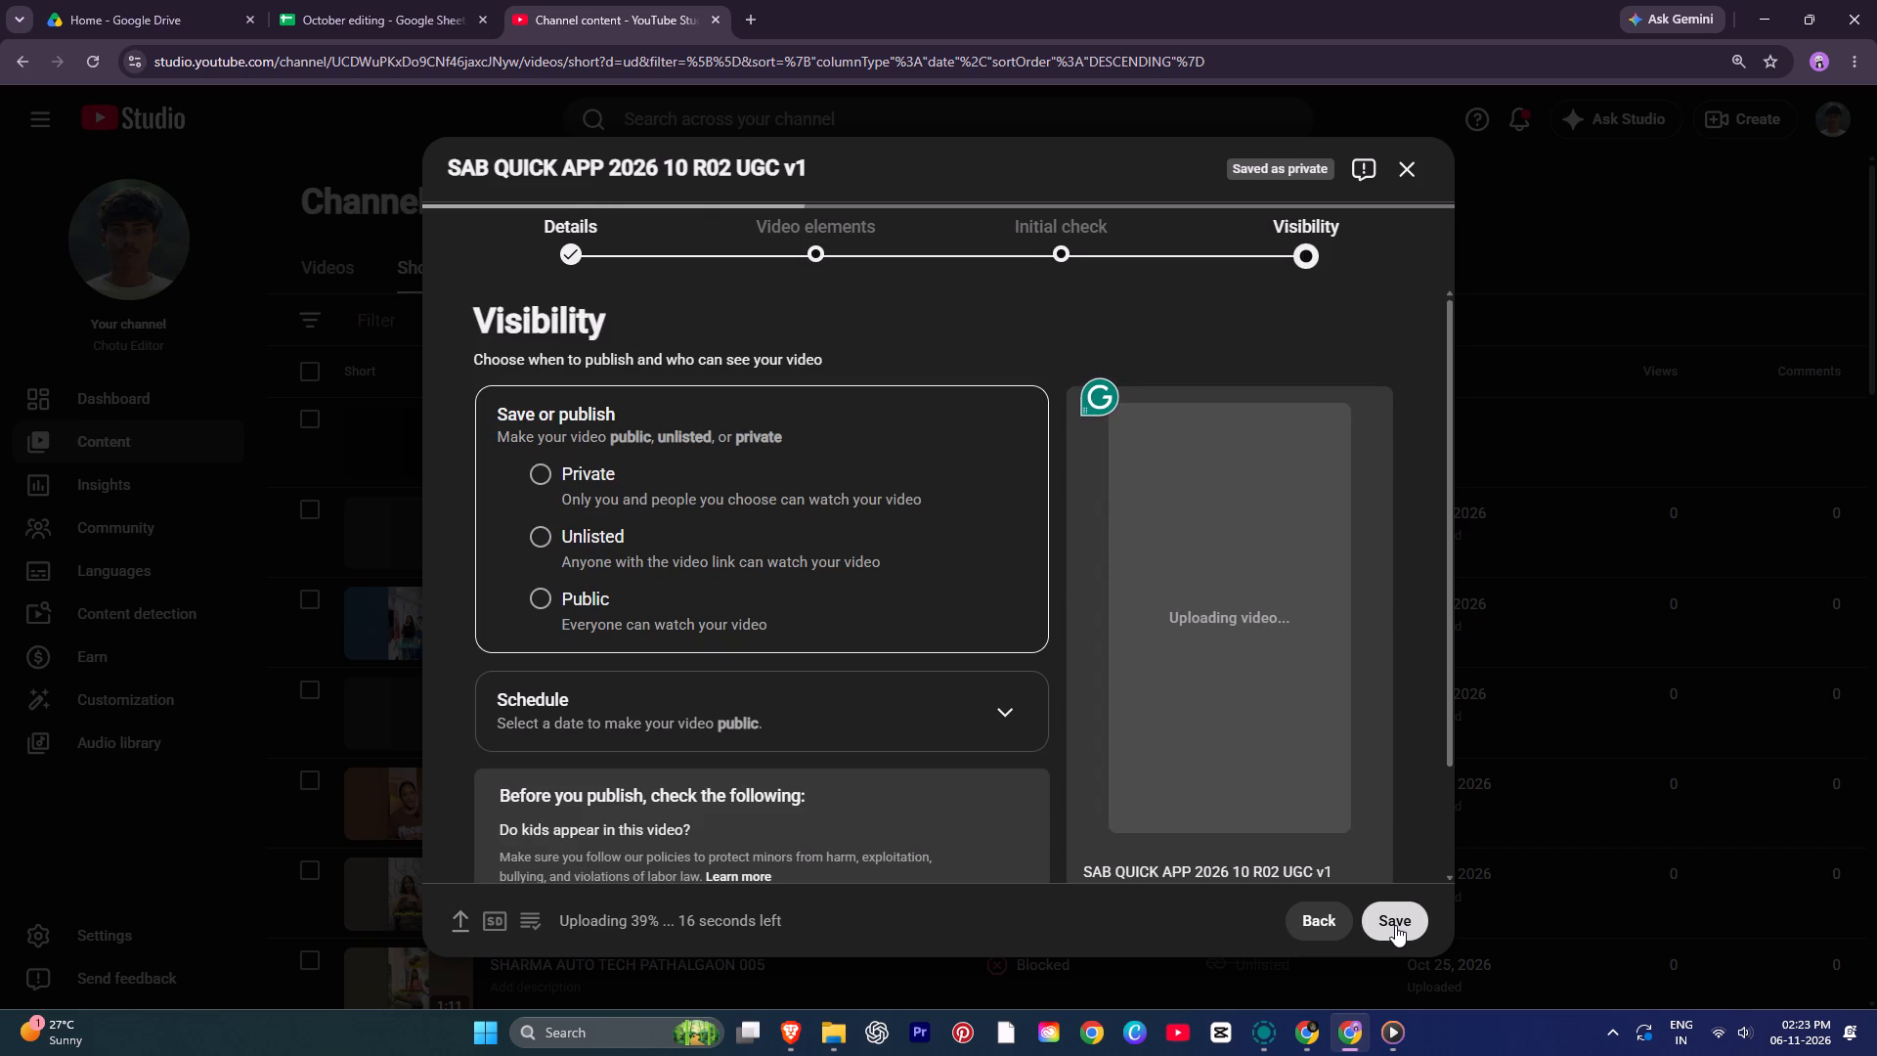
click(544, 542)
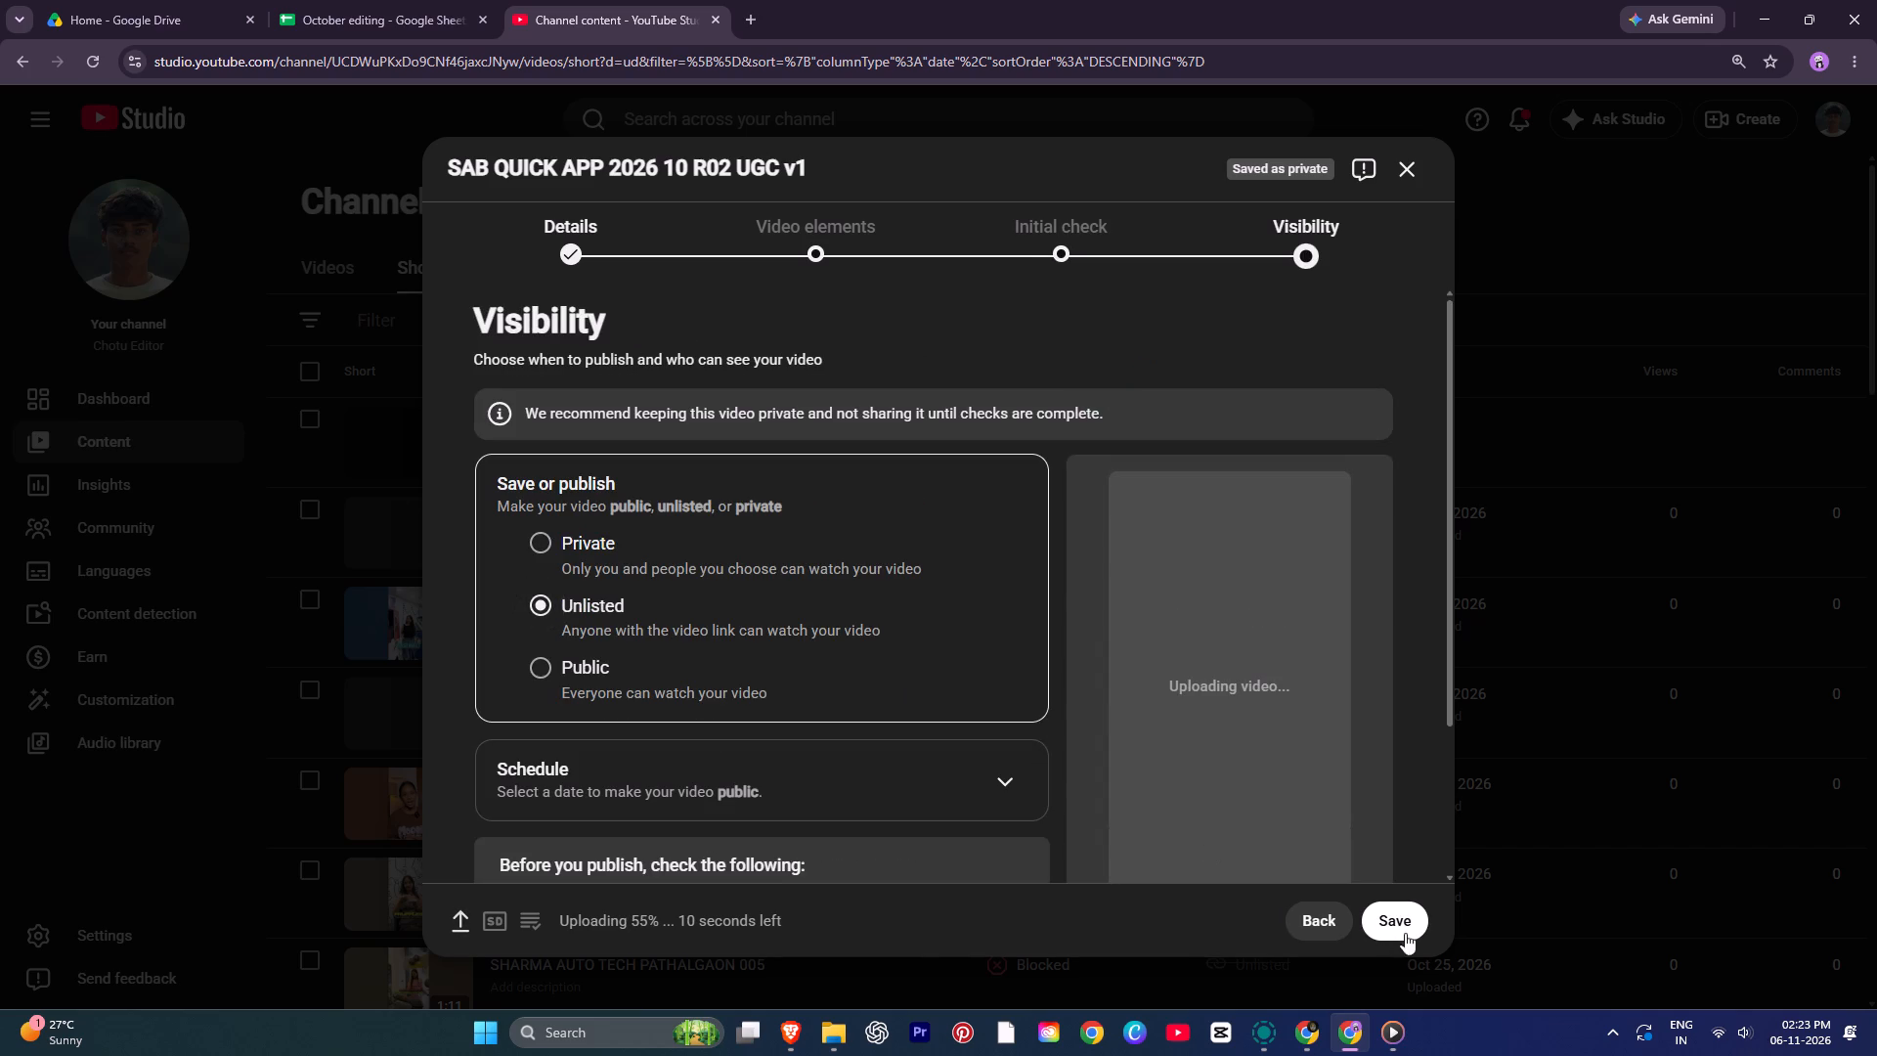
click(1384, 917)
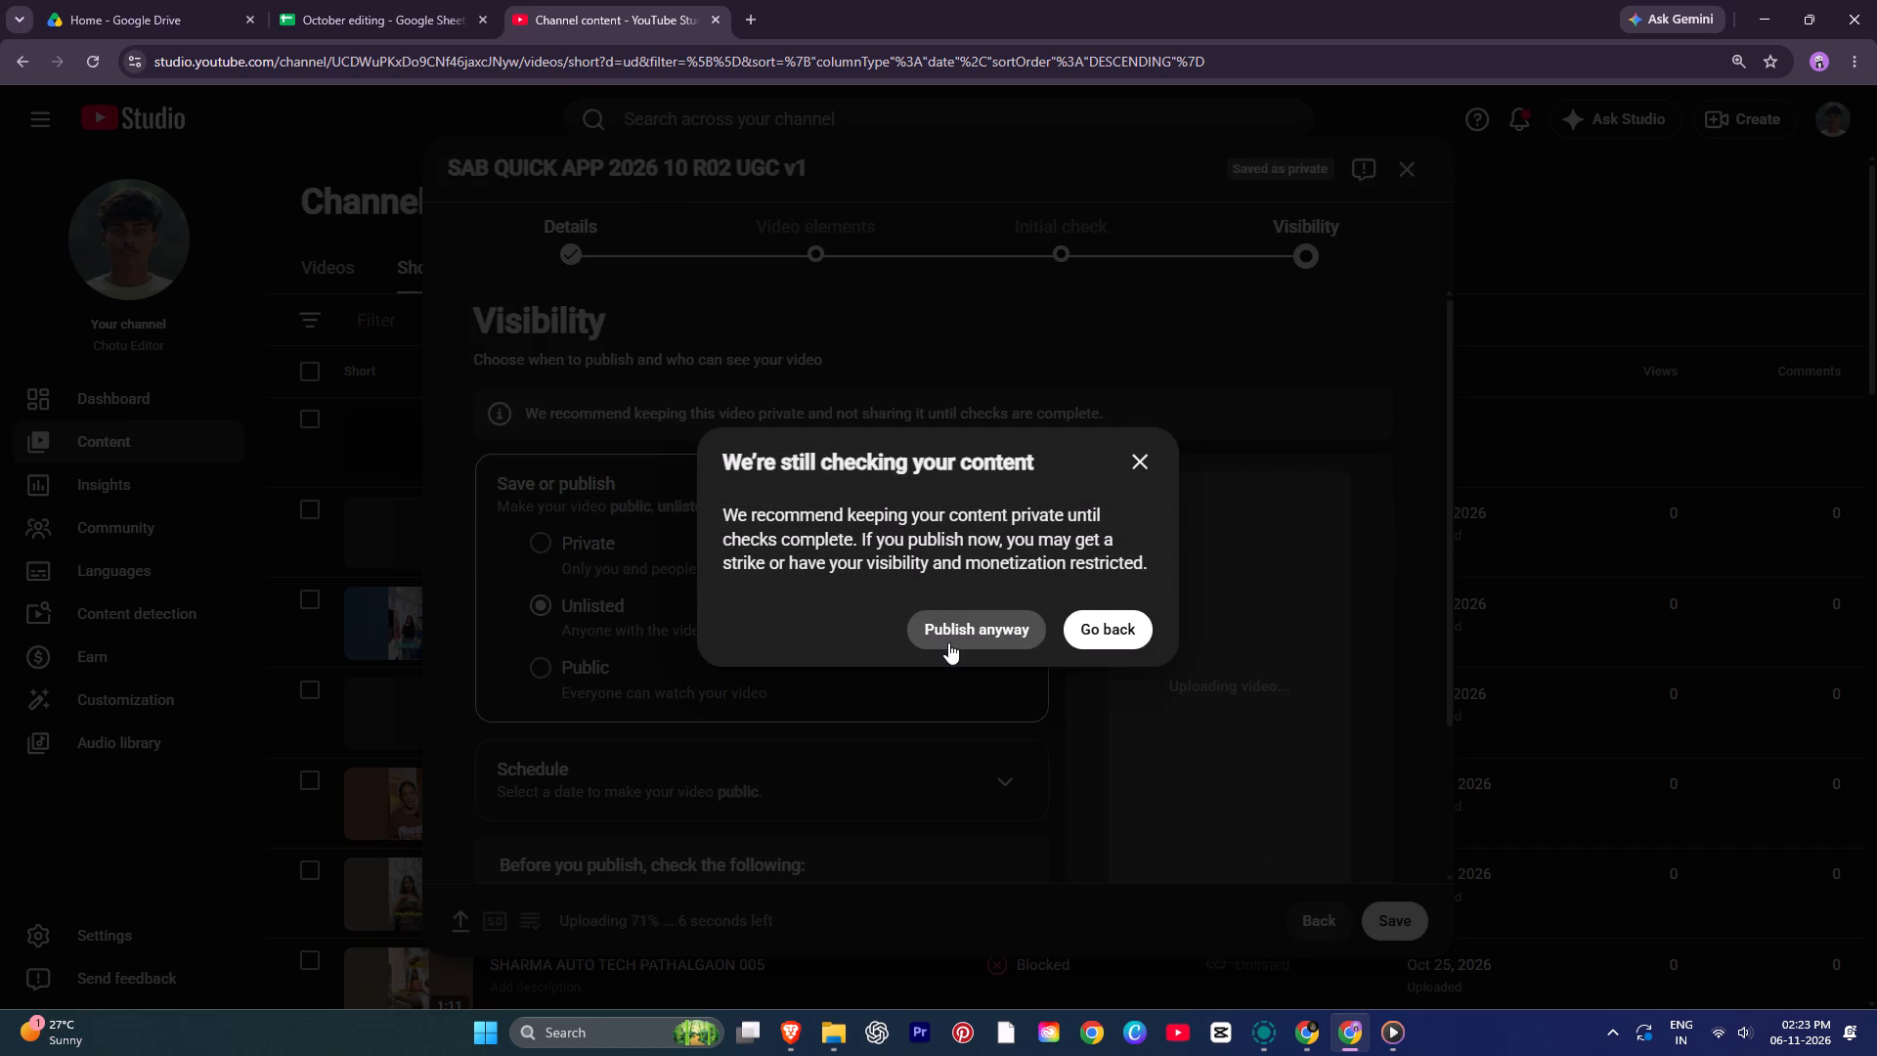
click(979, 630)
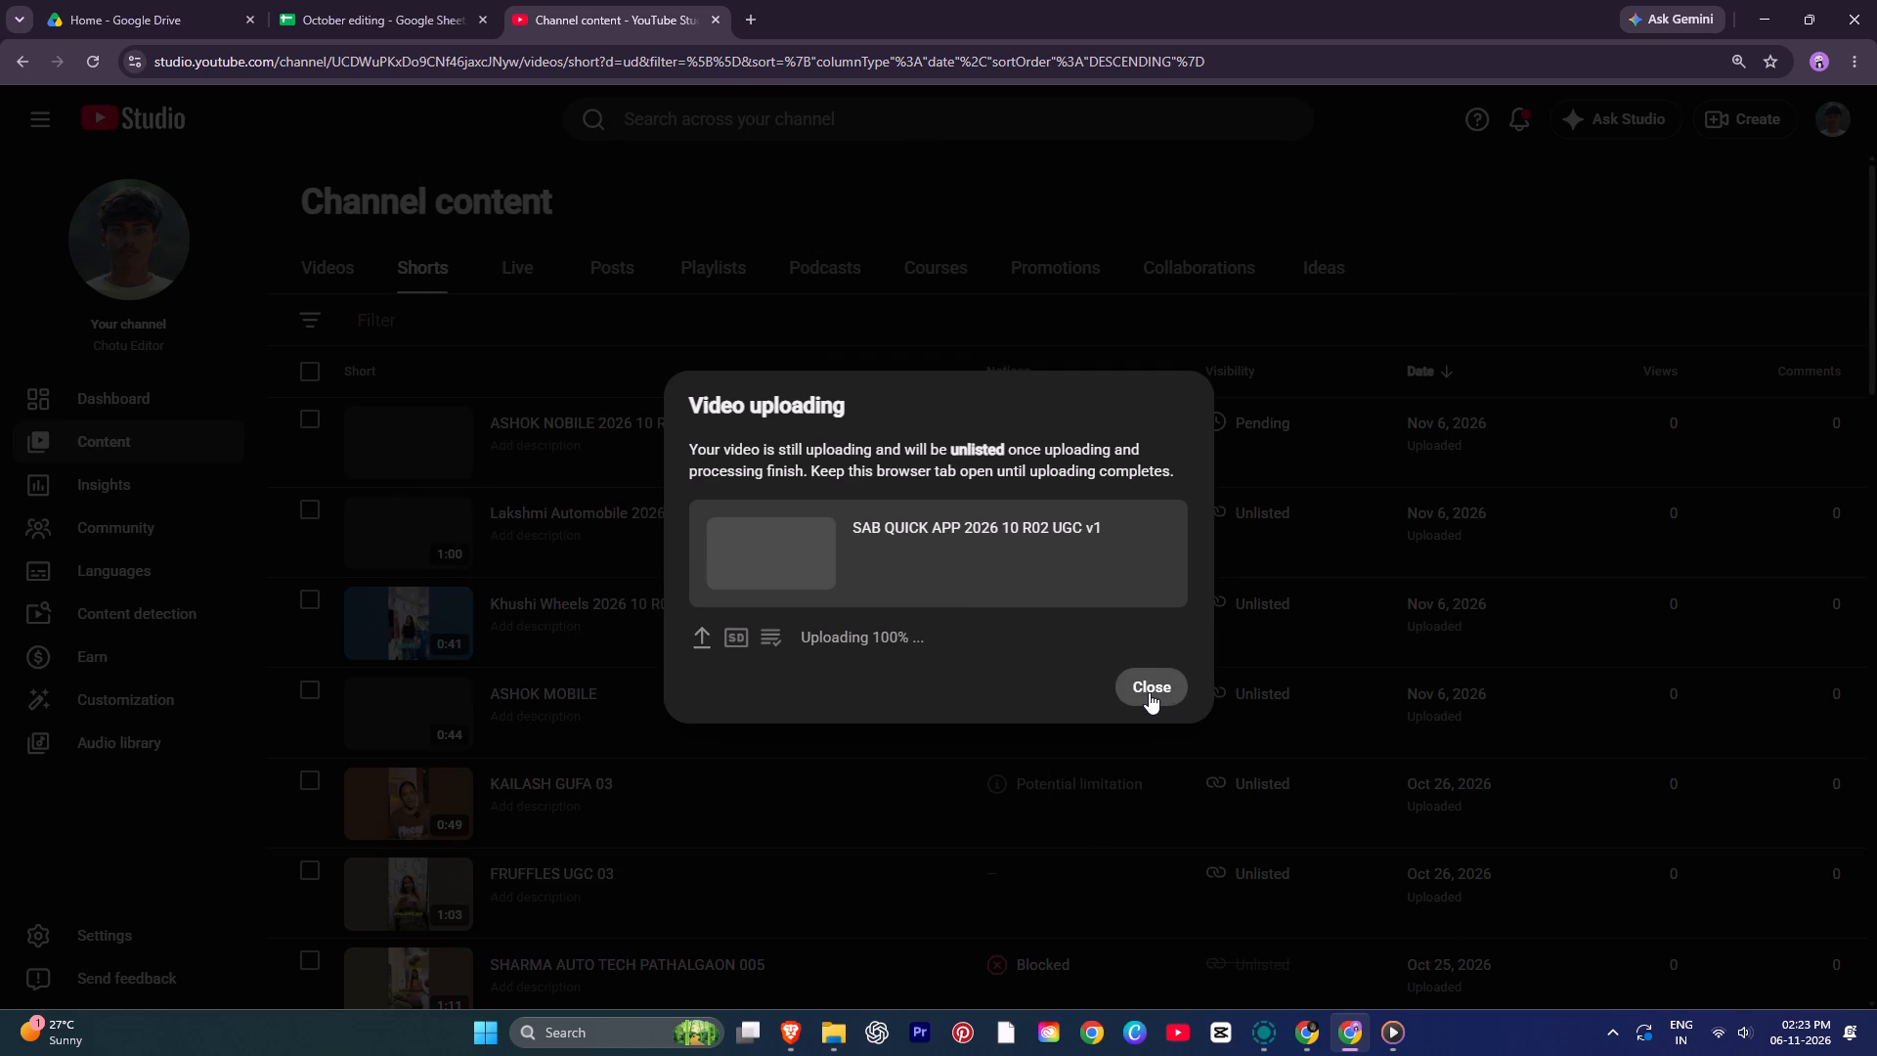
click(1149, 692)
Start another video upload and open the Final exports folder under 2026-10_Oct in #18_Khushi_Wheels.
scroll(999, 644, down, 2)
scroll(999, 644, up, 1)
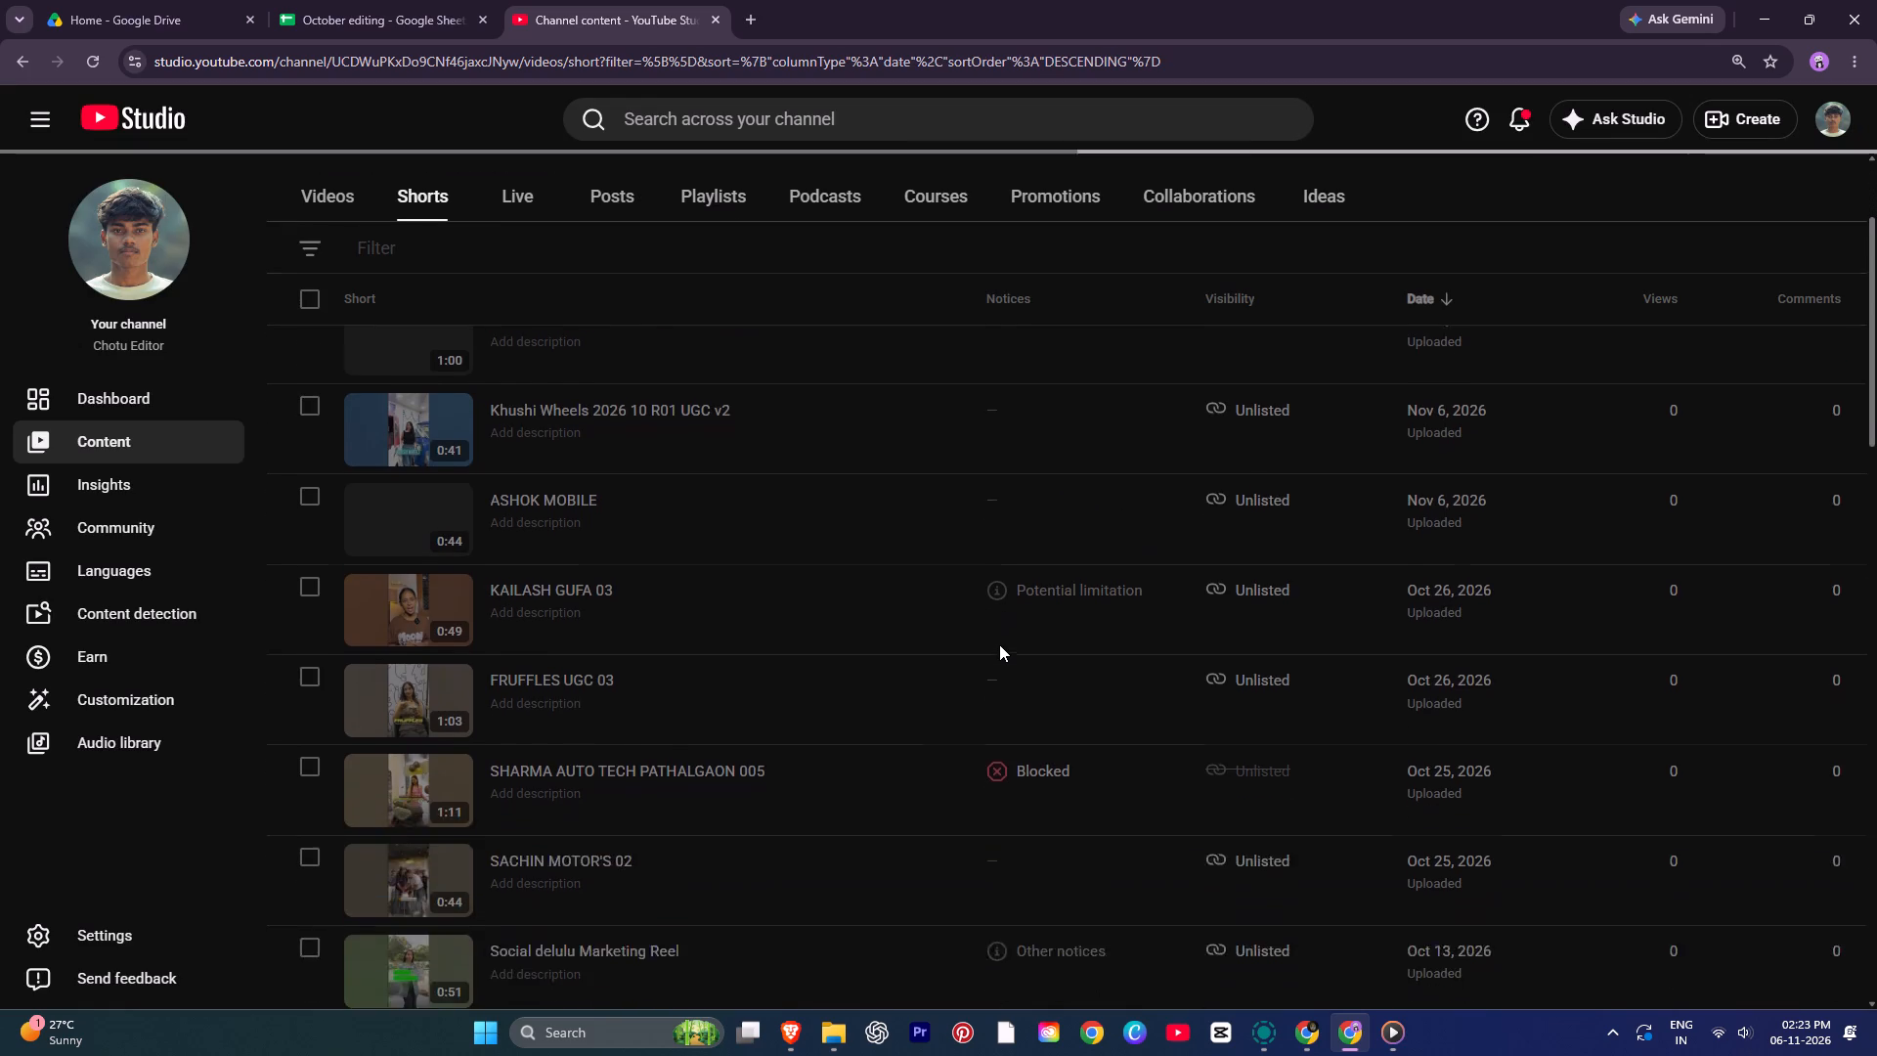
scroll(999, 644, up, 5)
click(1585, 205)
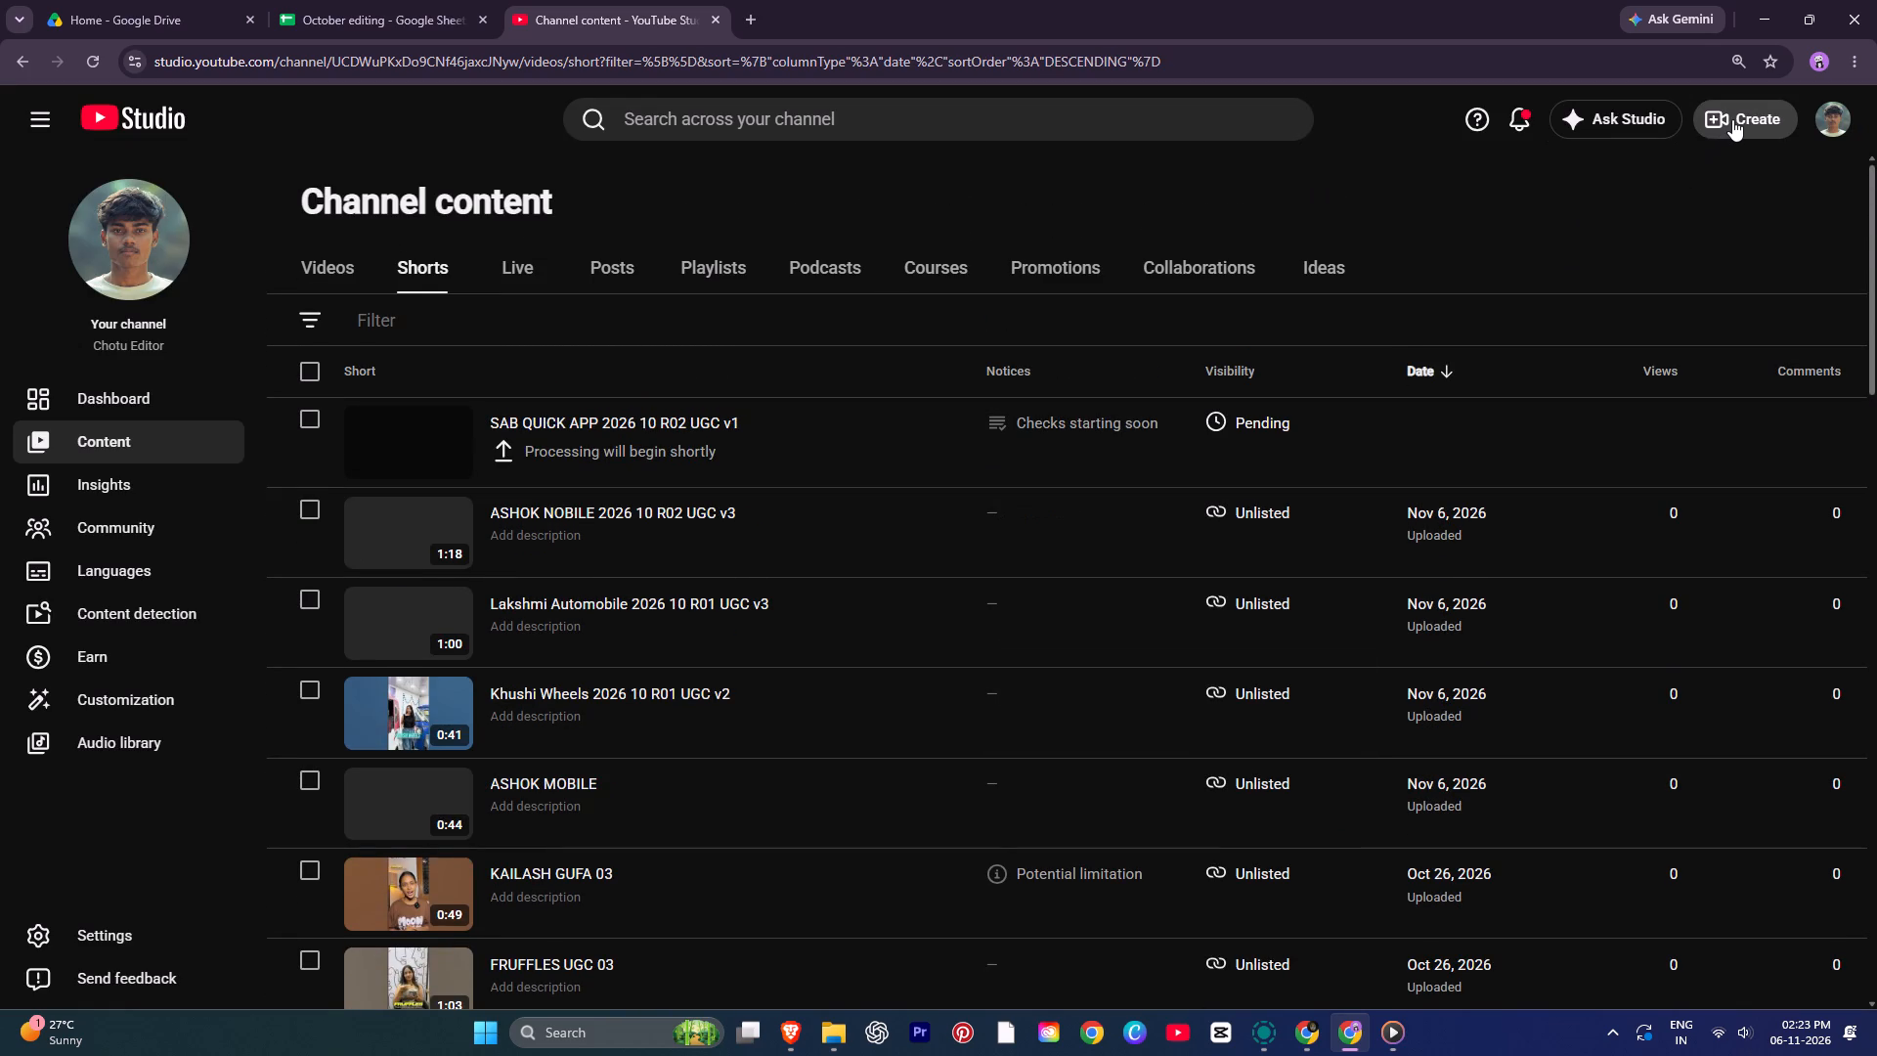
click(1732, 119)
click(1730, 156)
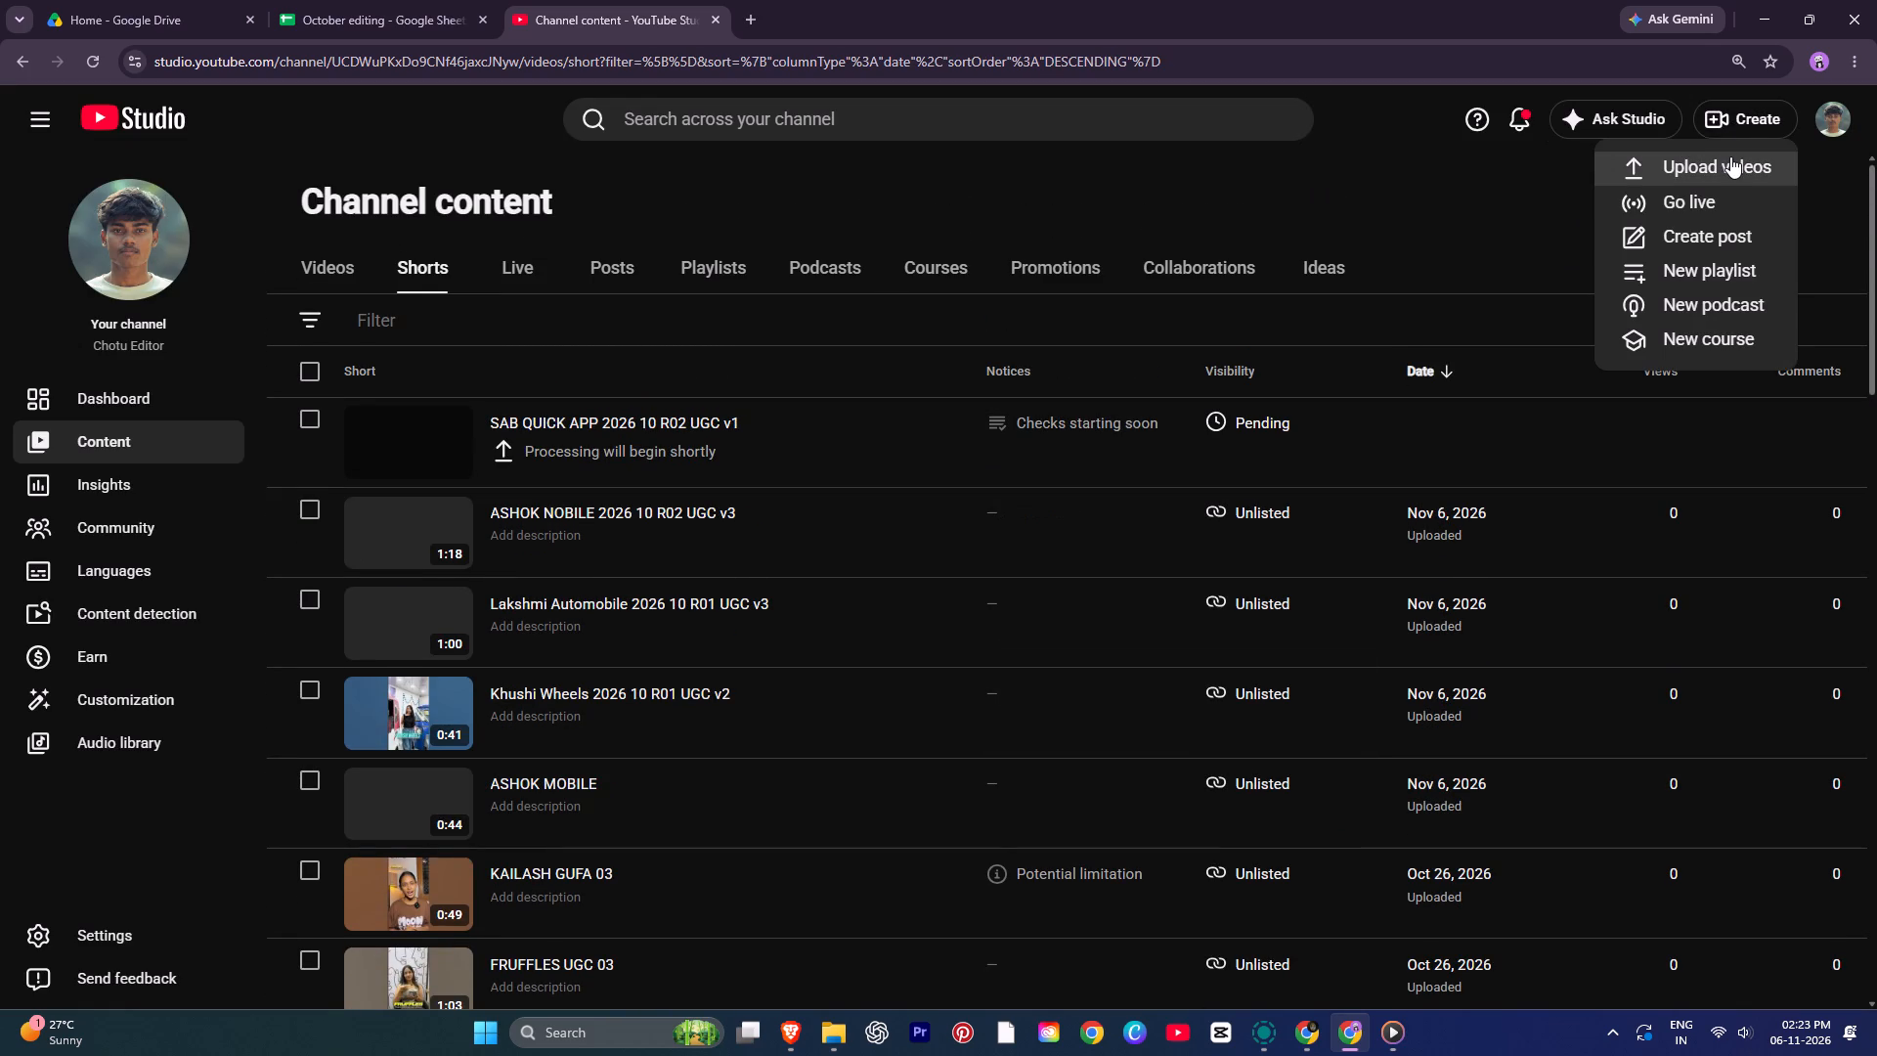
key(alt+Tab)
key(alt+Tab)
alt+click(774, 293)
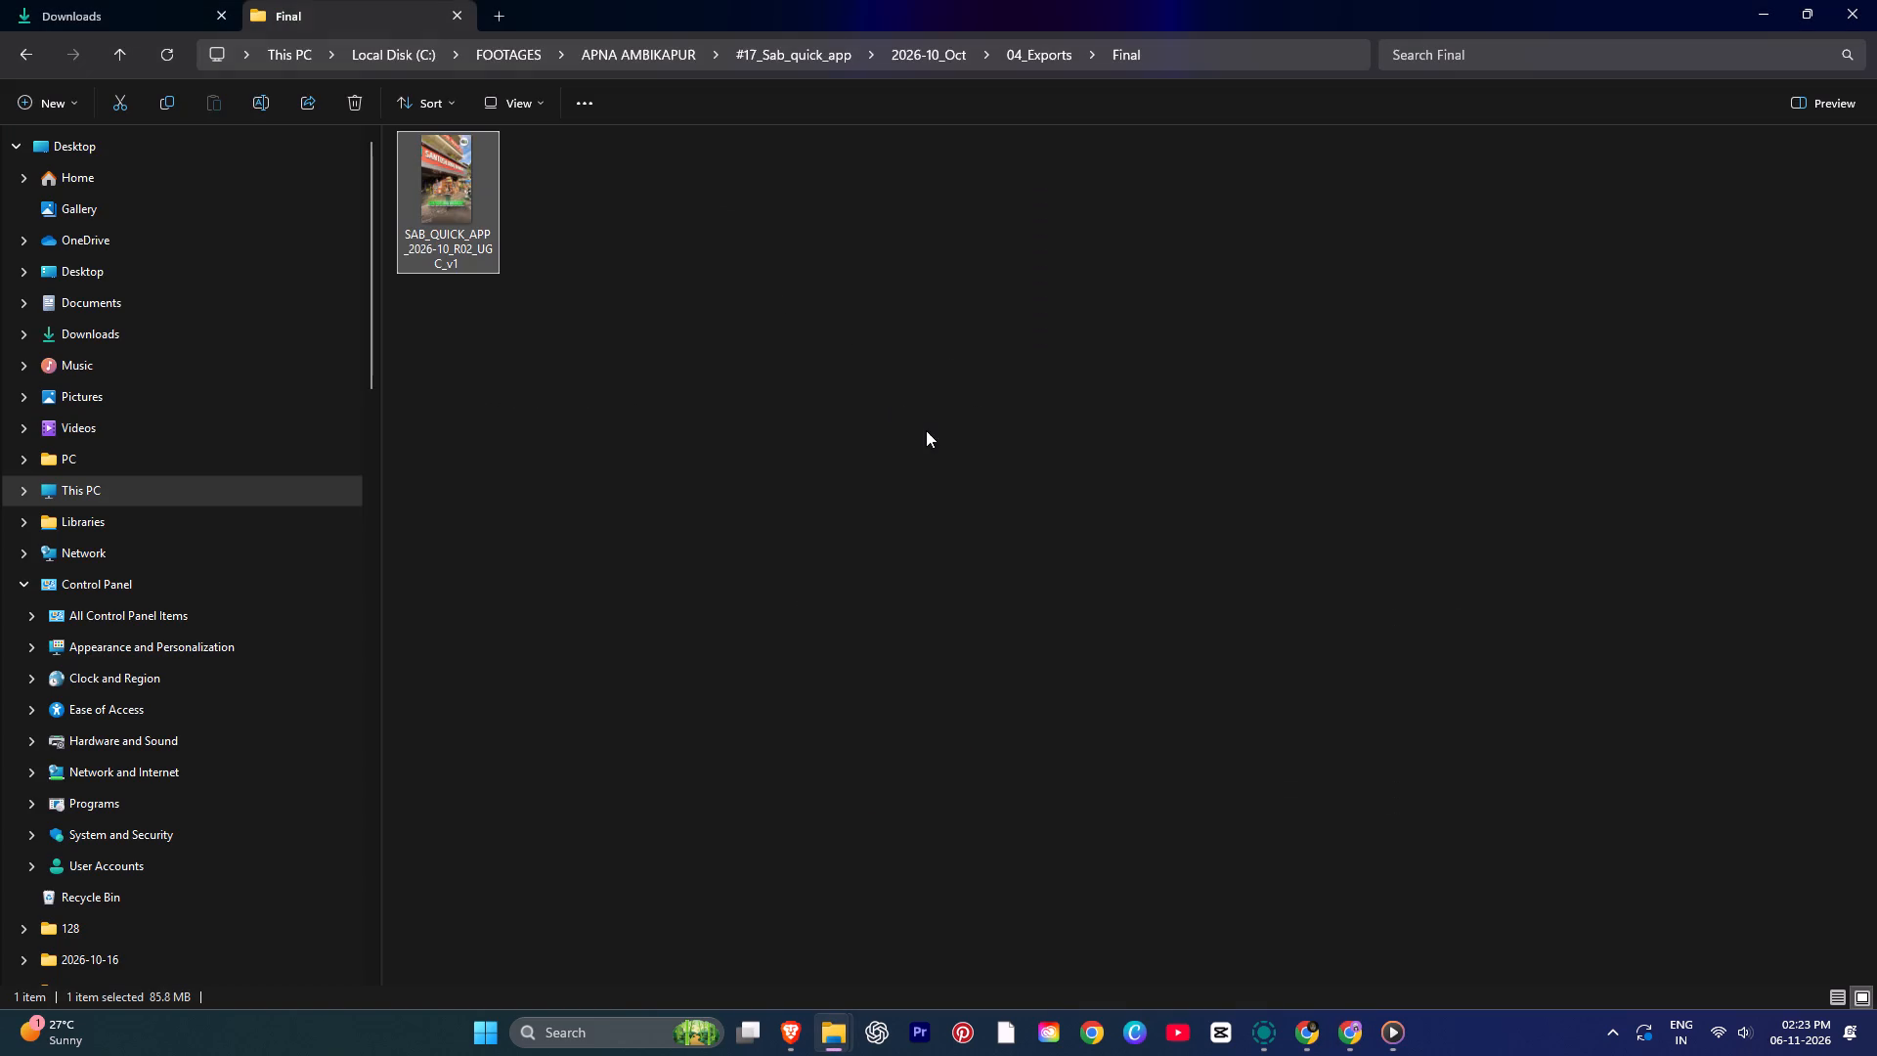
double_click(916, 424)
click(916, 424)
click(916, 424)
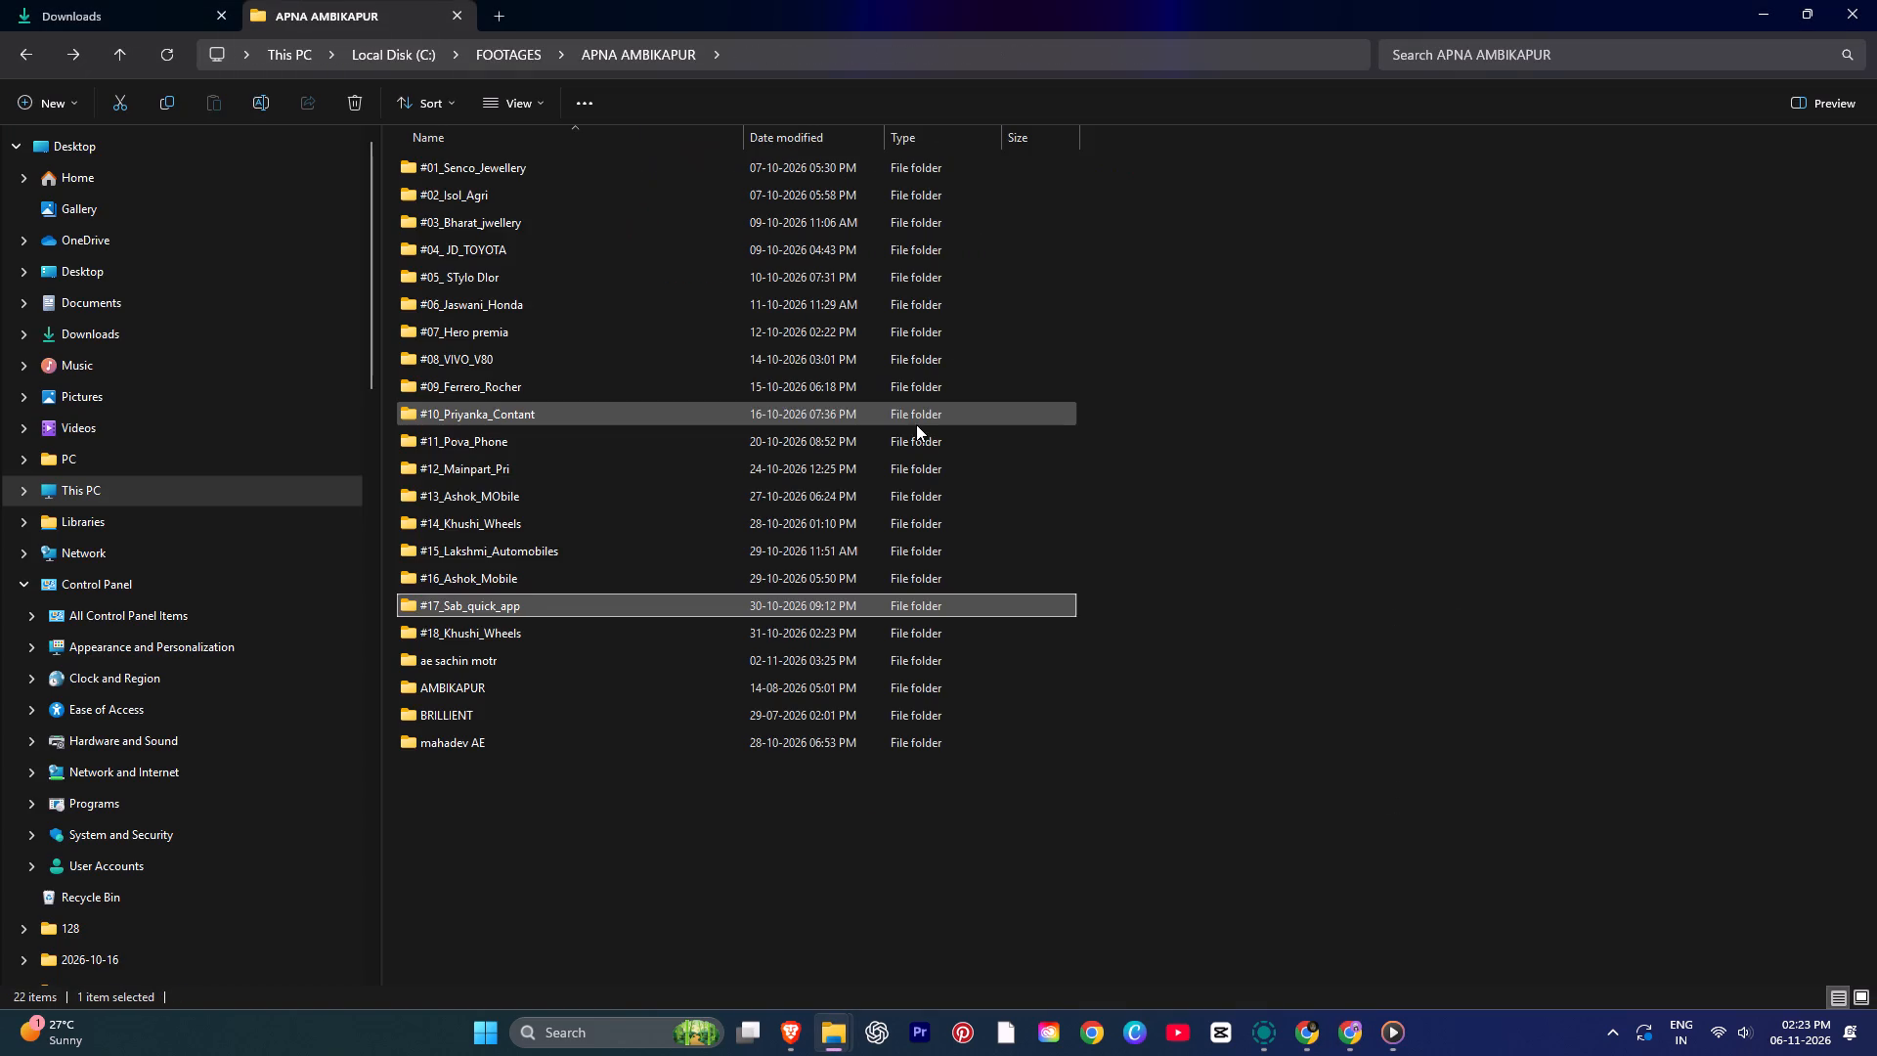
double_click(618, 630)
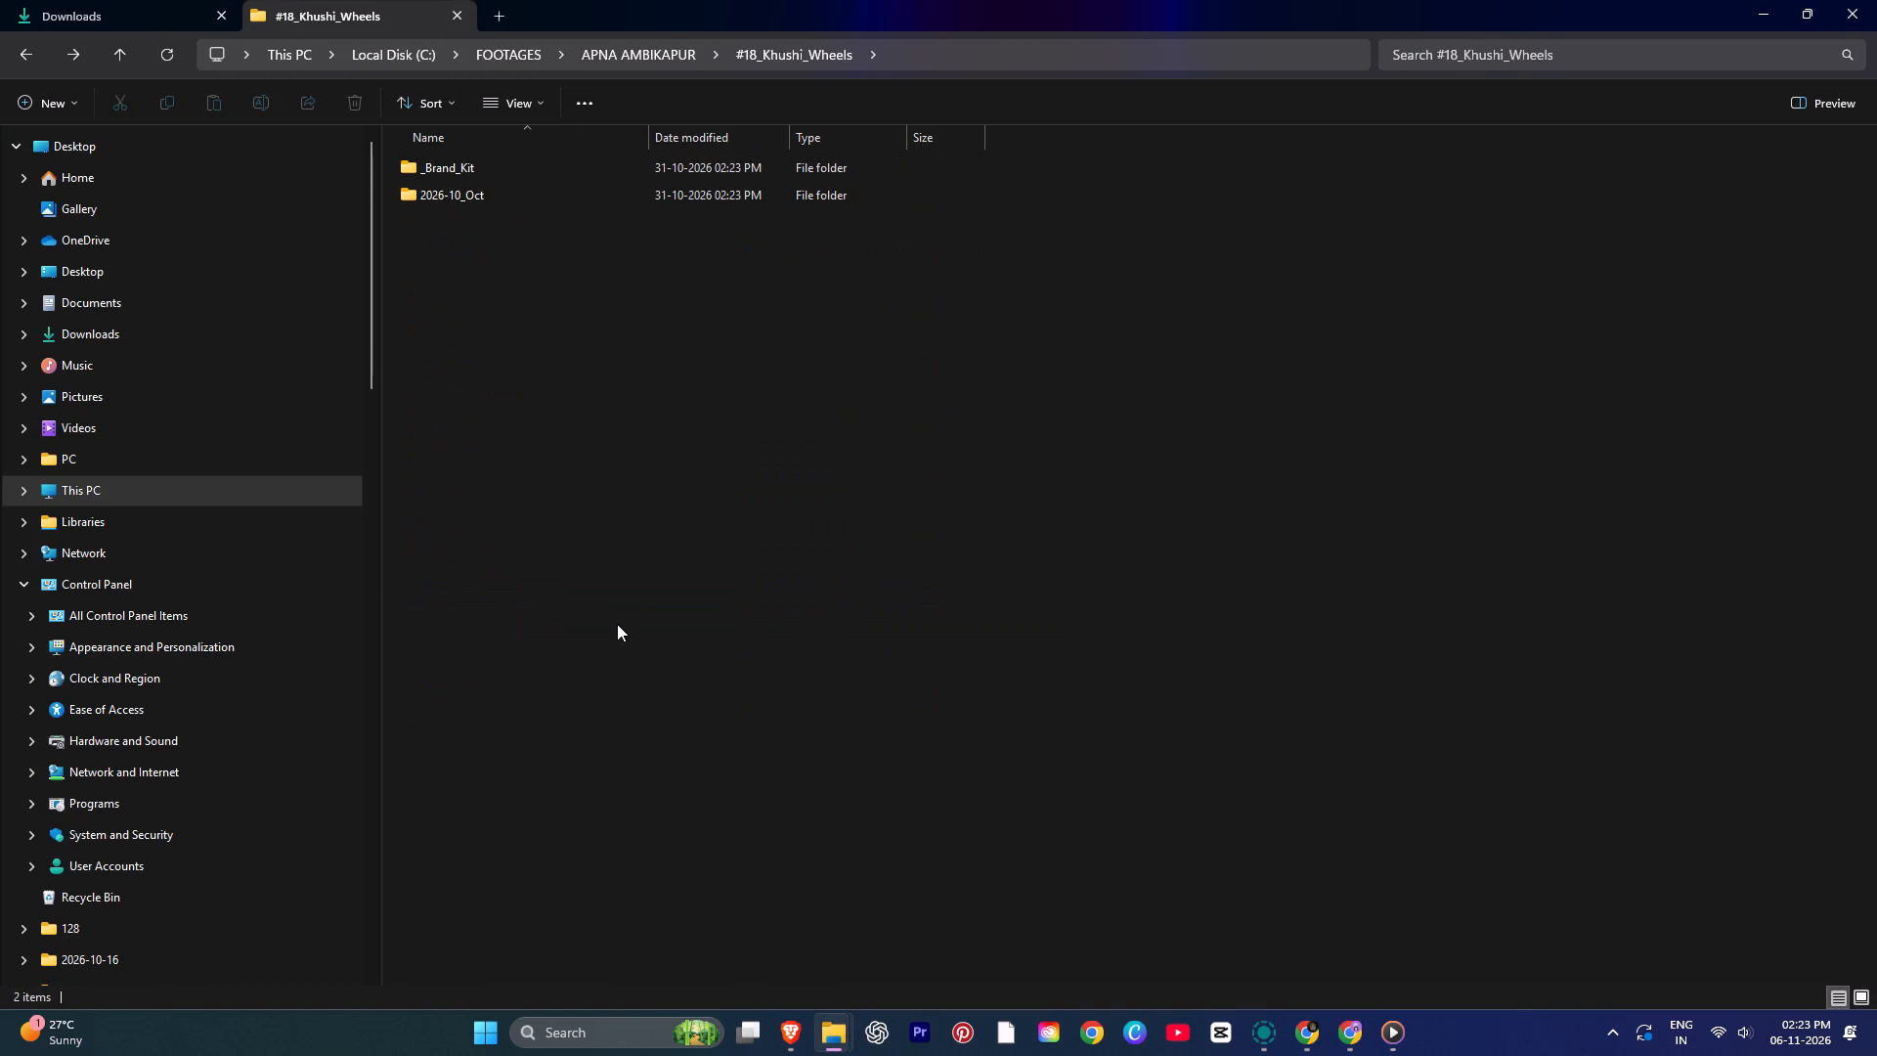
double_click(551, 198)
double_click(586, 250)
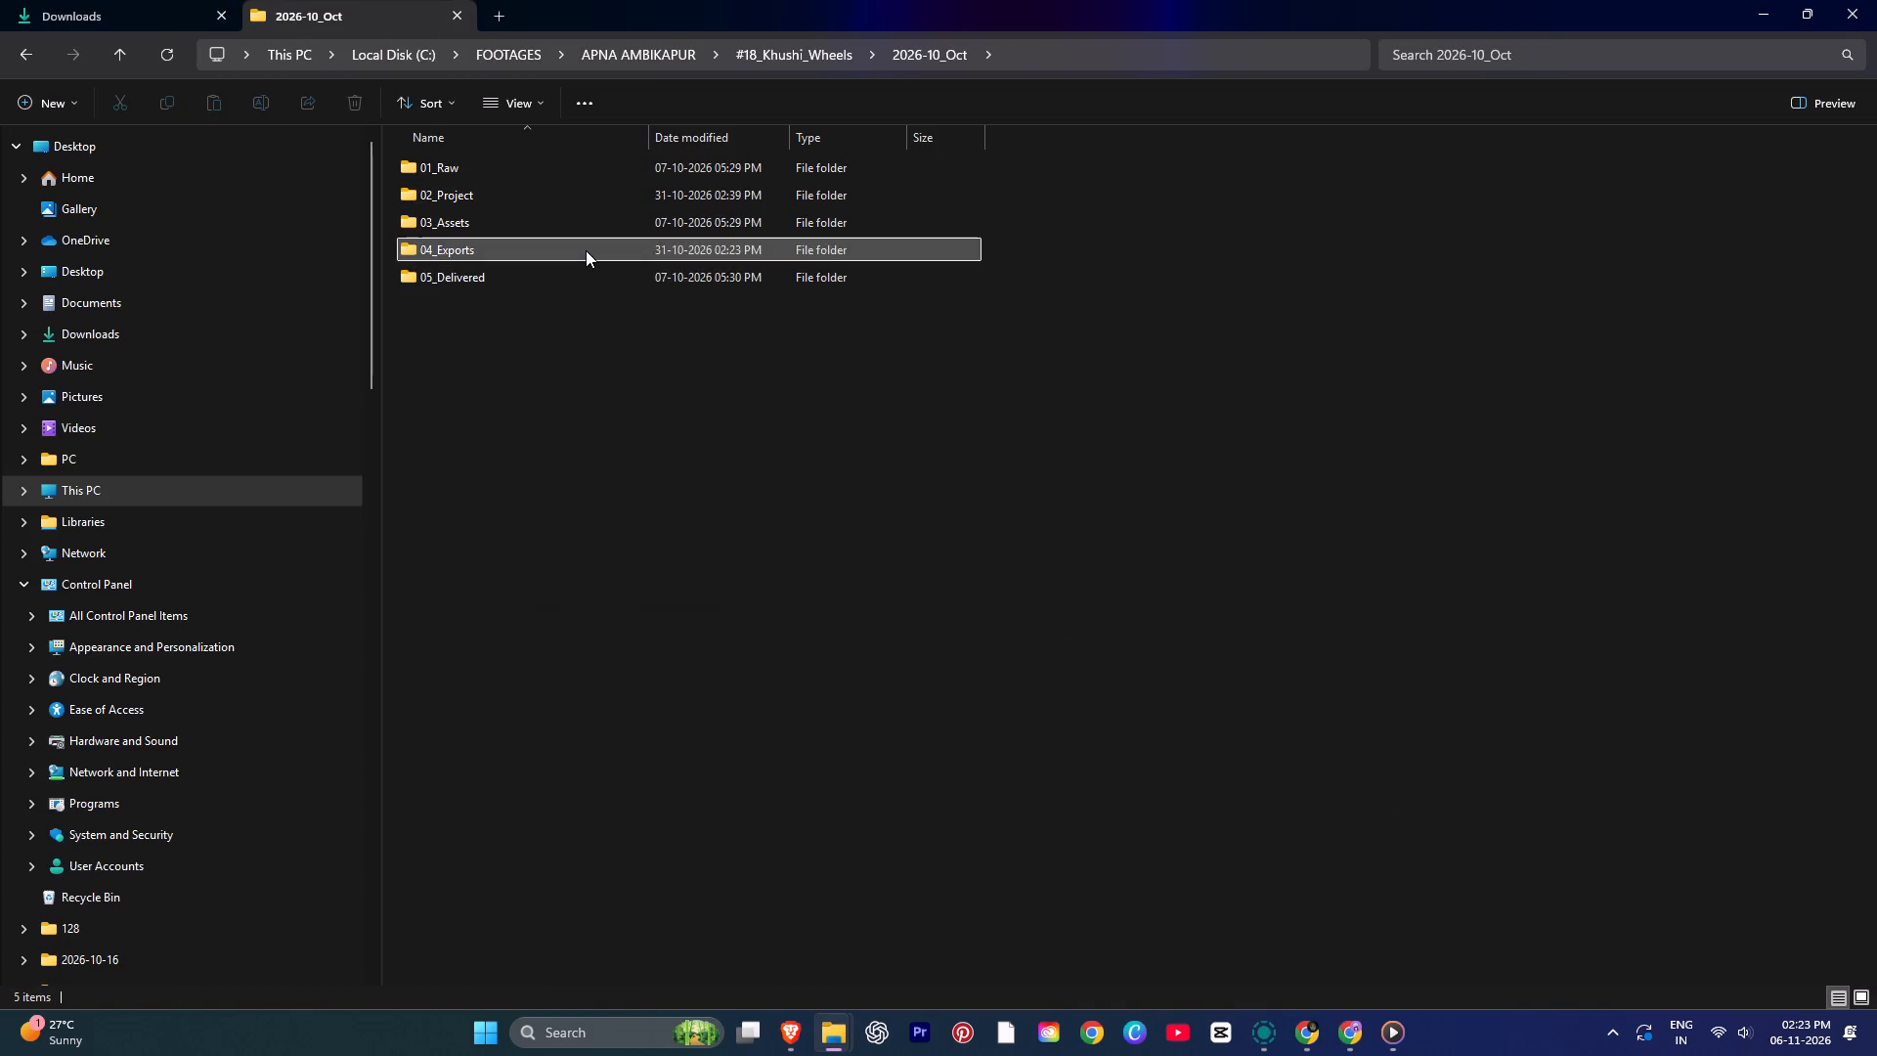
click(807, 294)
double_click(486, 196)
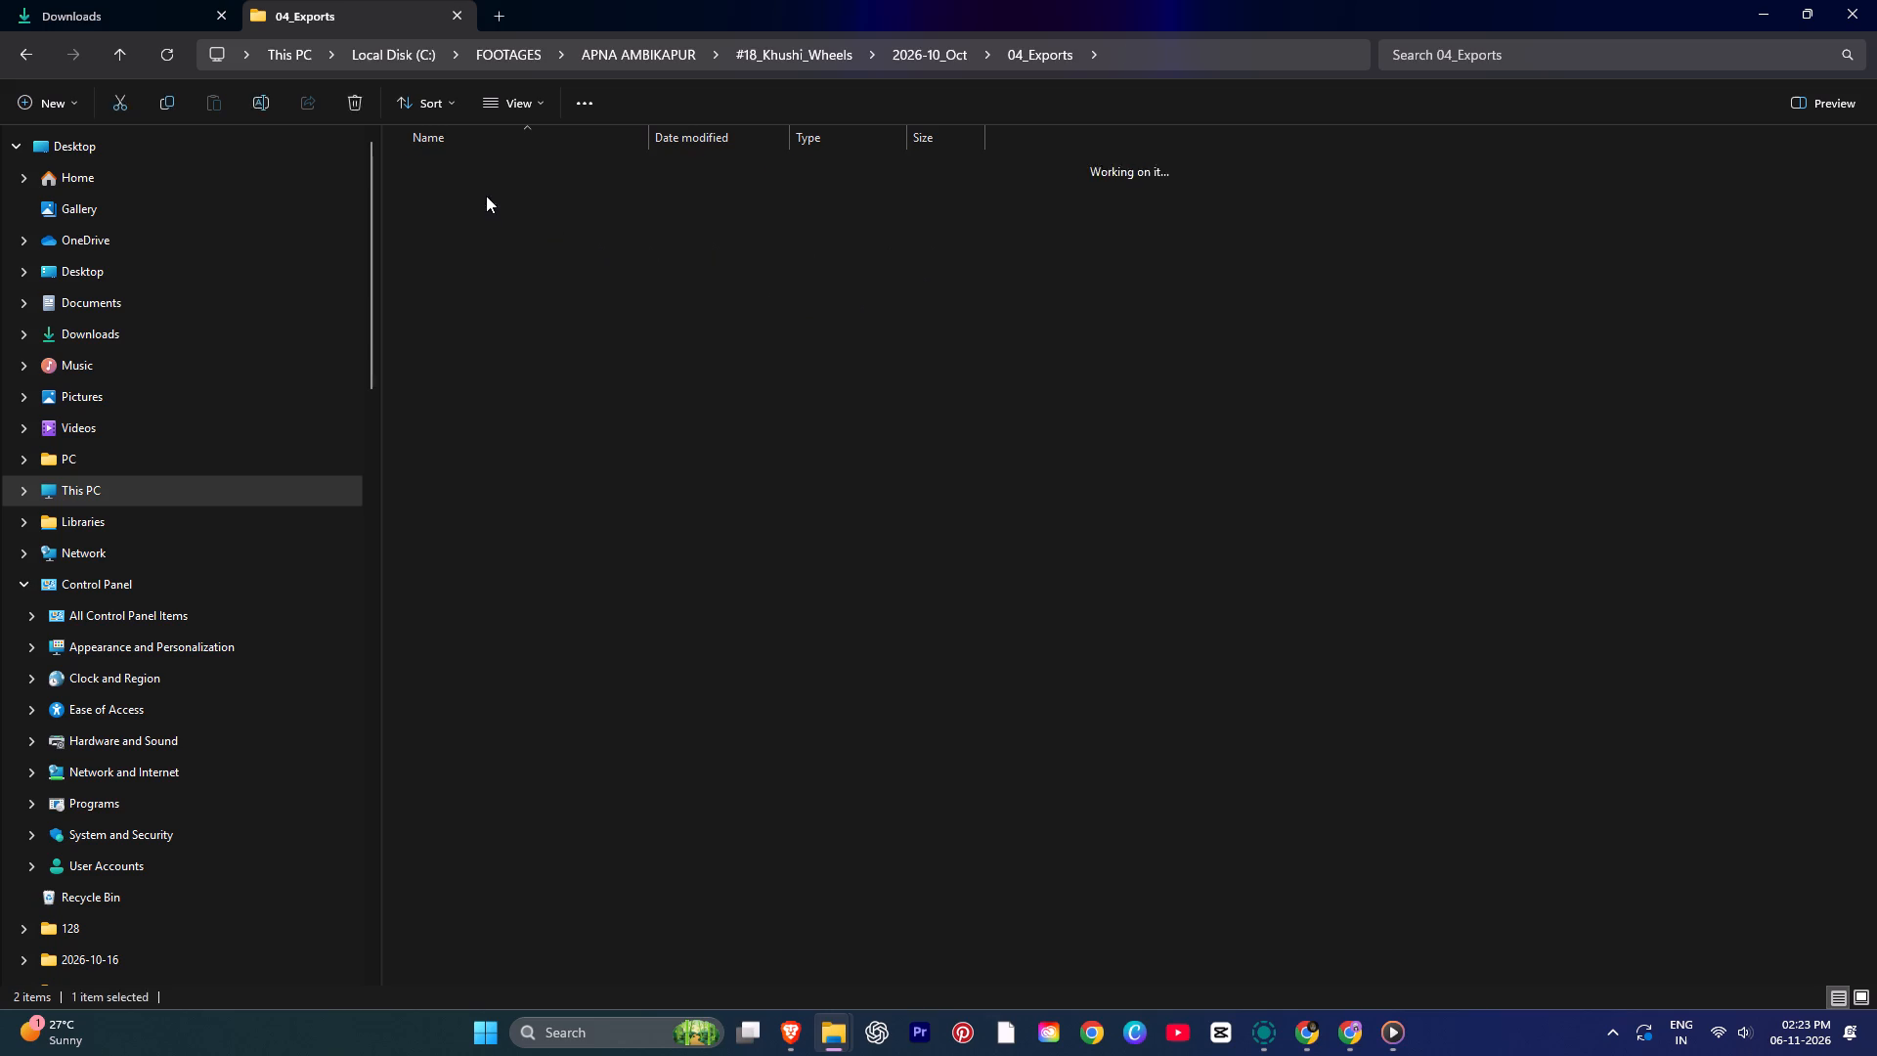
Look through the #18_Khushi_Wheels and ae sachin motr folders in APNA AMBIKAPUR for a finished video to upload.
triple_click(779, 327)
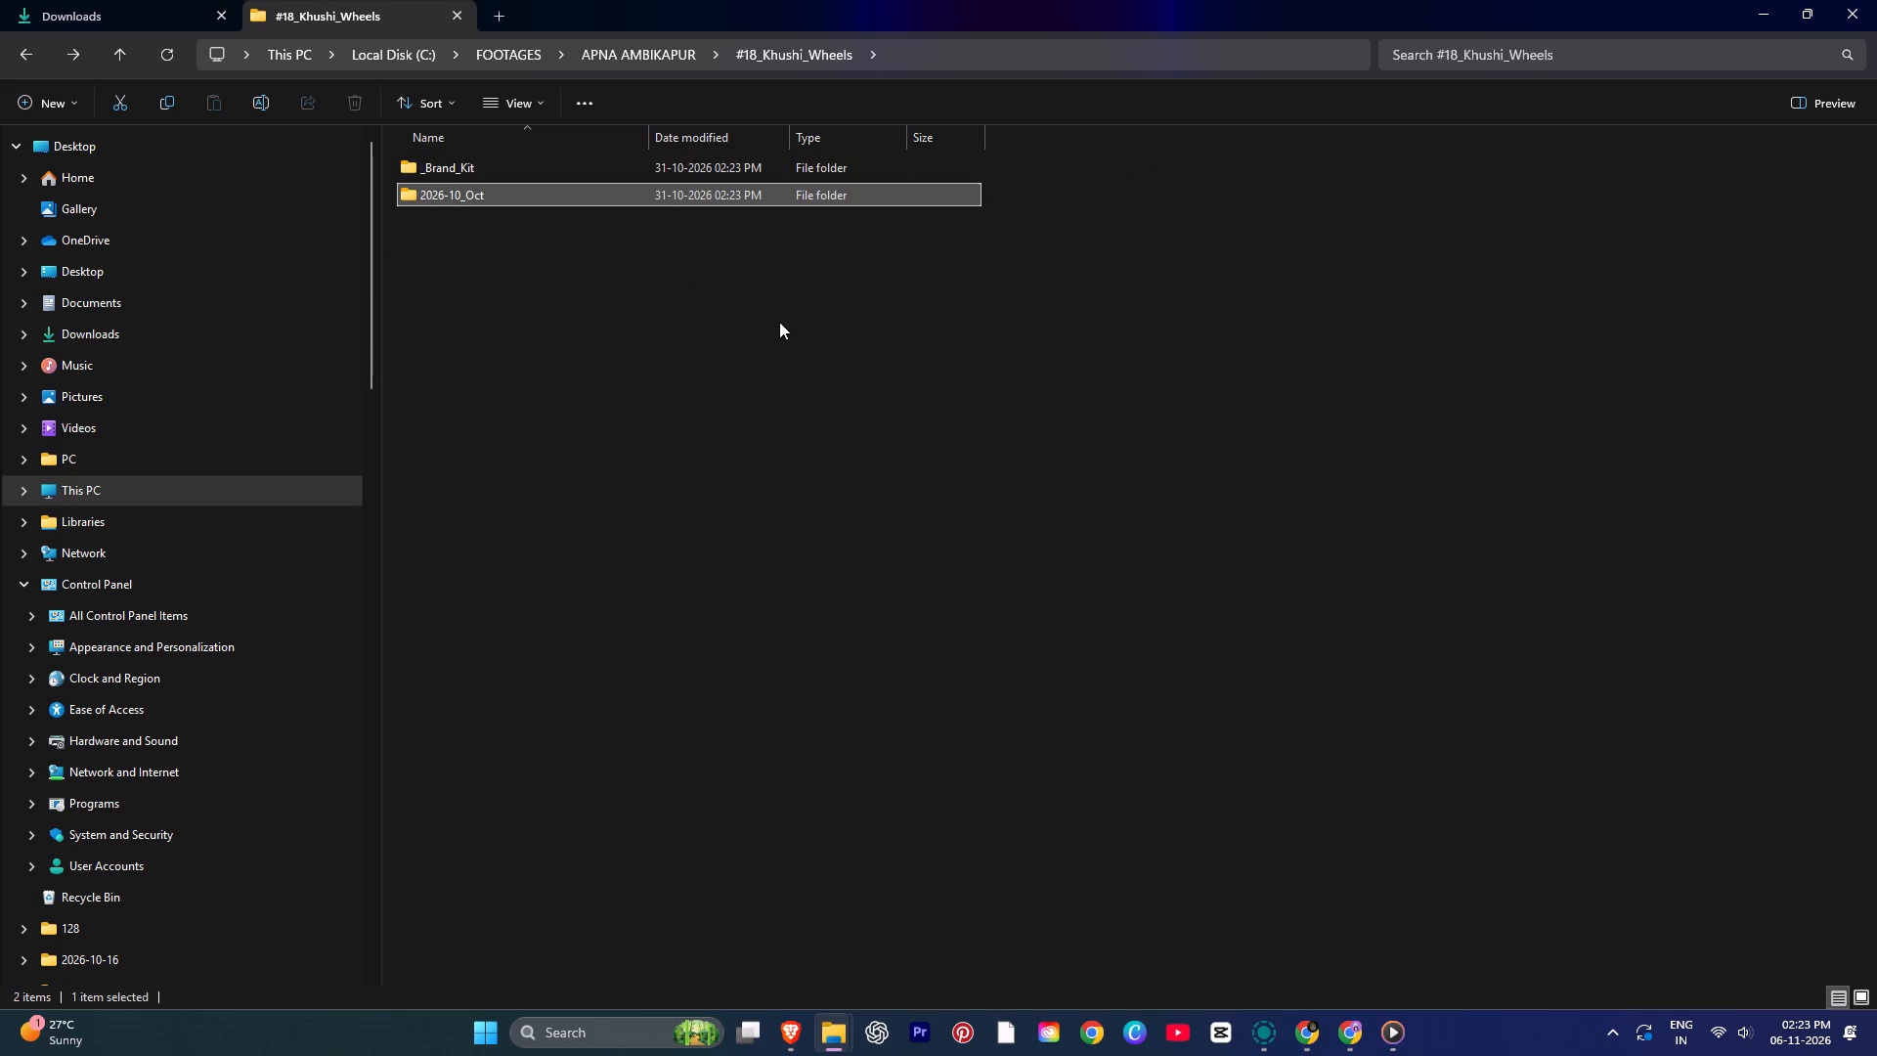
click(779, 322)
click(511, 637)
click(510, 631)
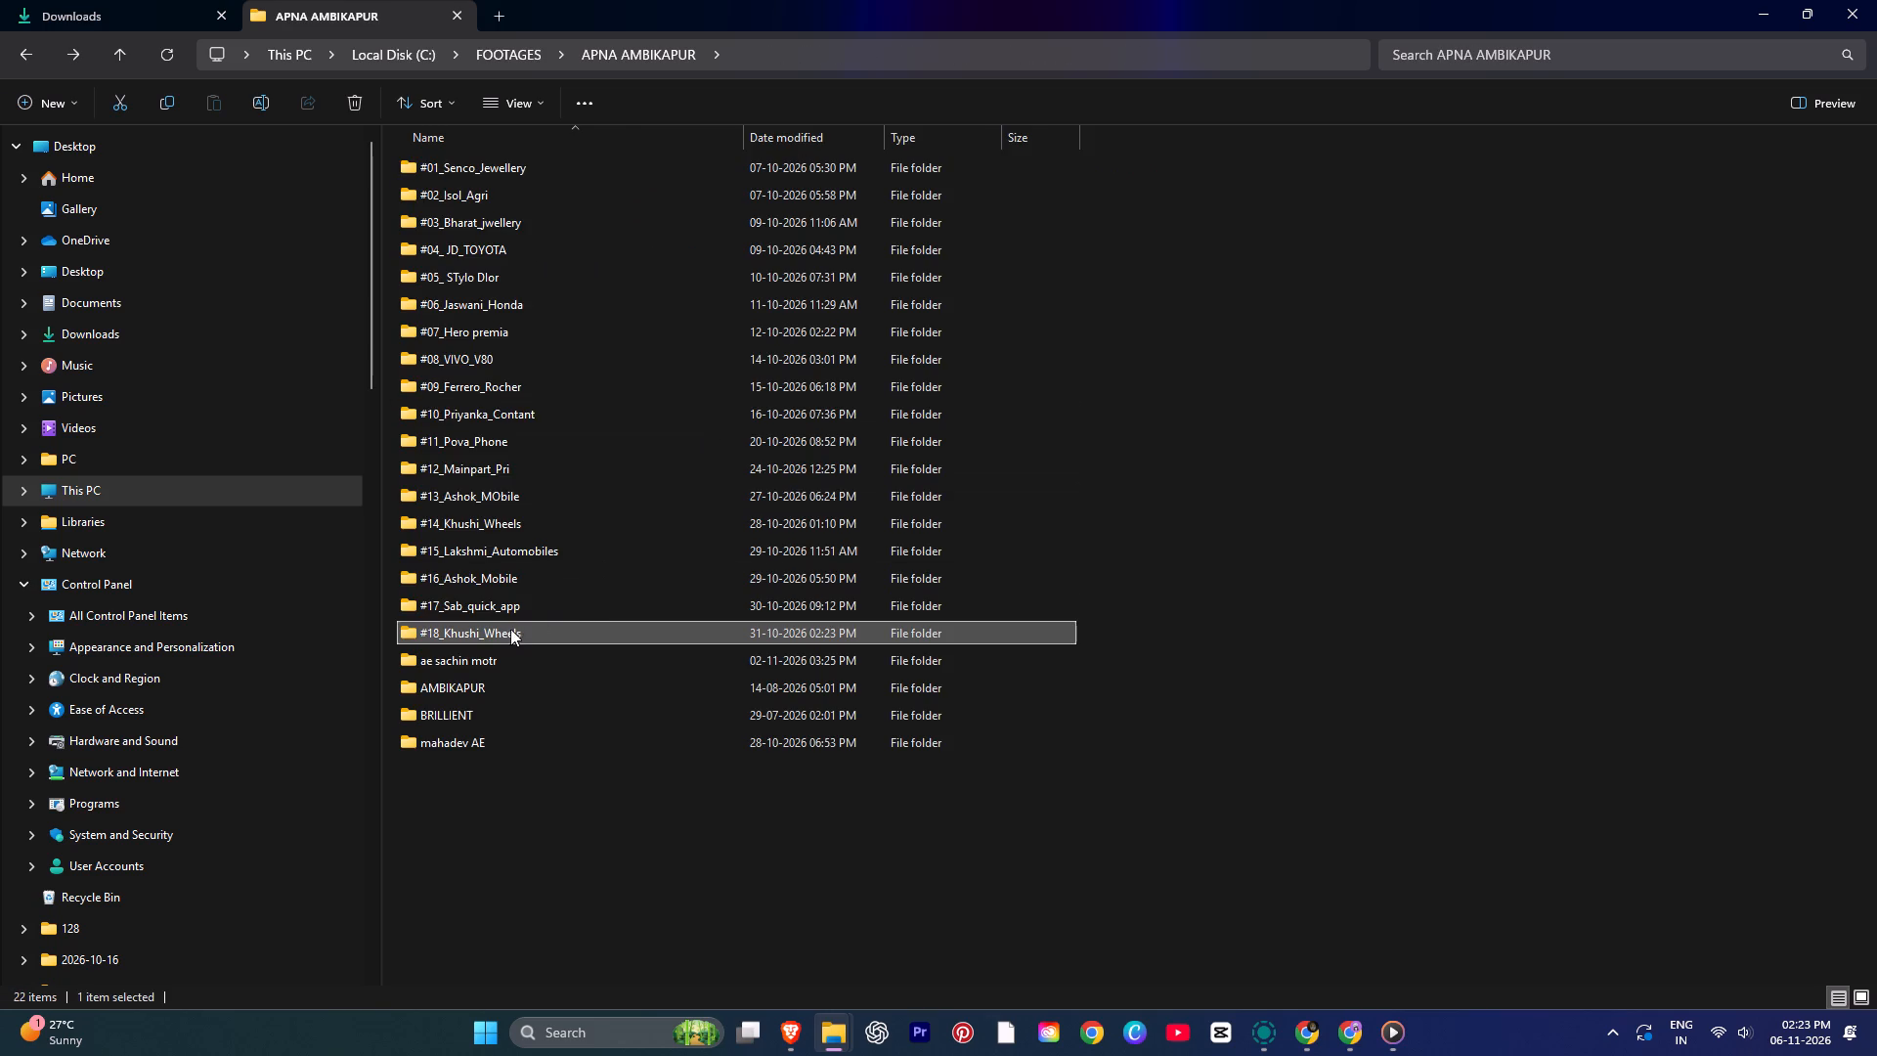
click(580, 241)
click(523, 164)
drag(539, 180, 545, 189)
click(513, 180)
double_click(513, 169)
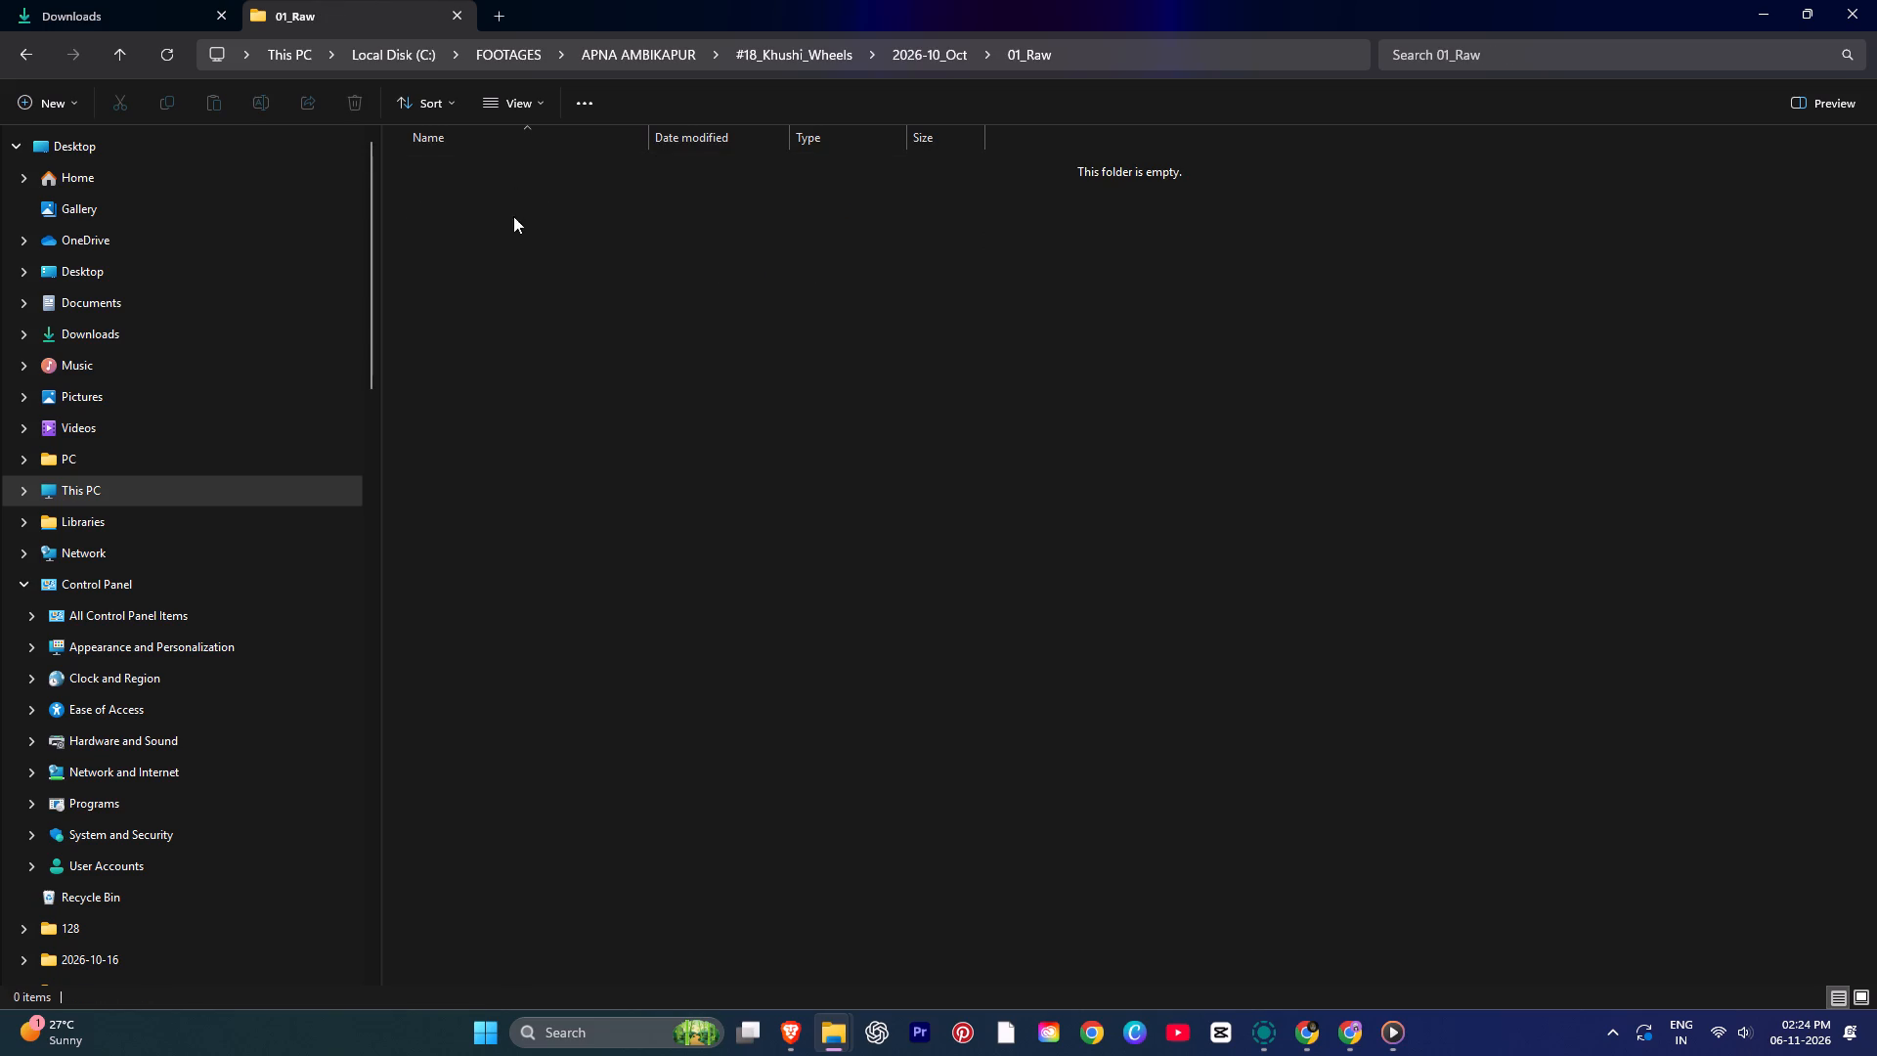
double_click(569, 274)
click(569, 417)
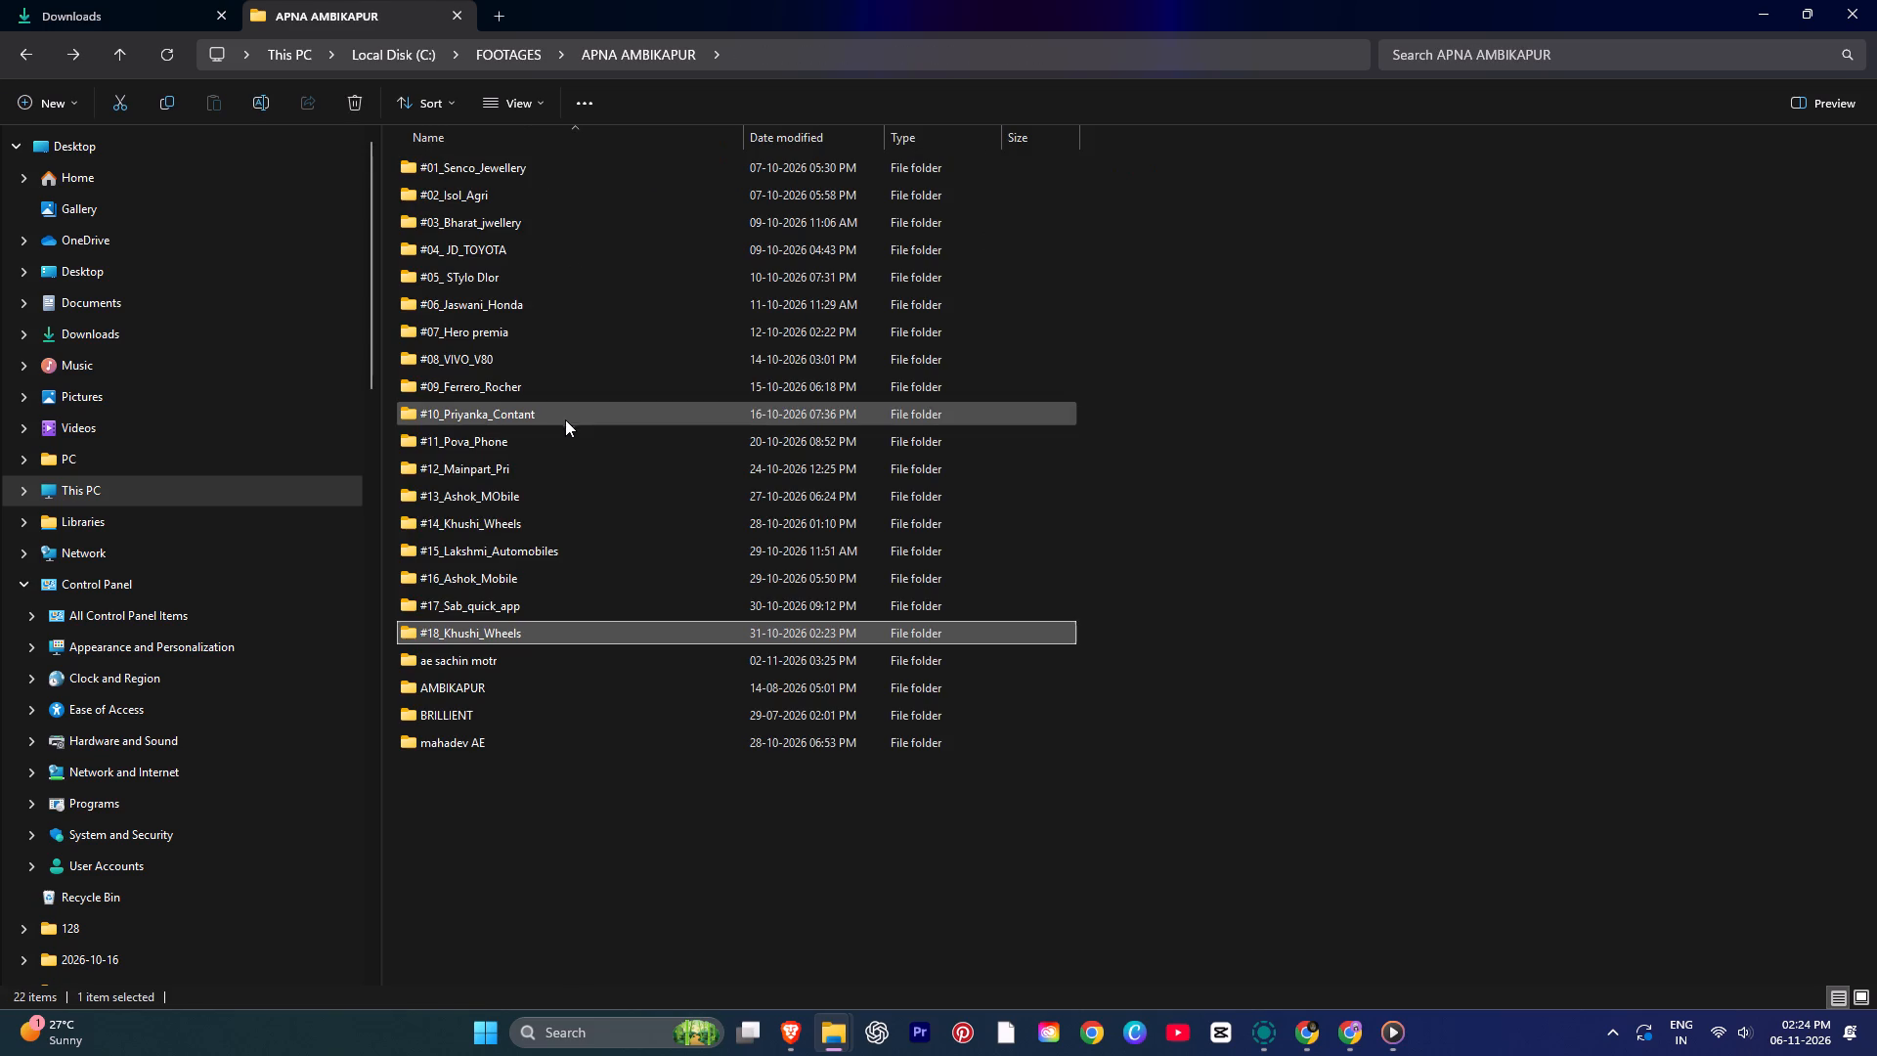
click(510, 664)
click(510, 664)
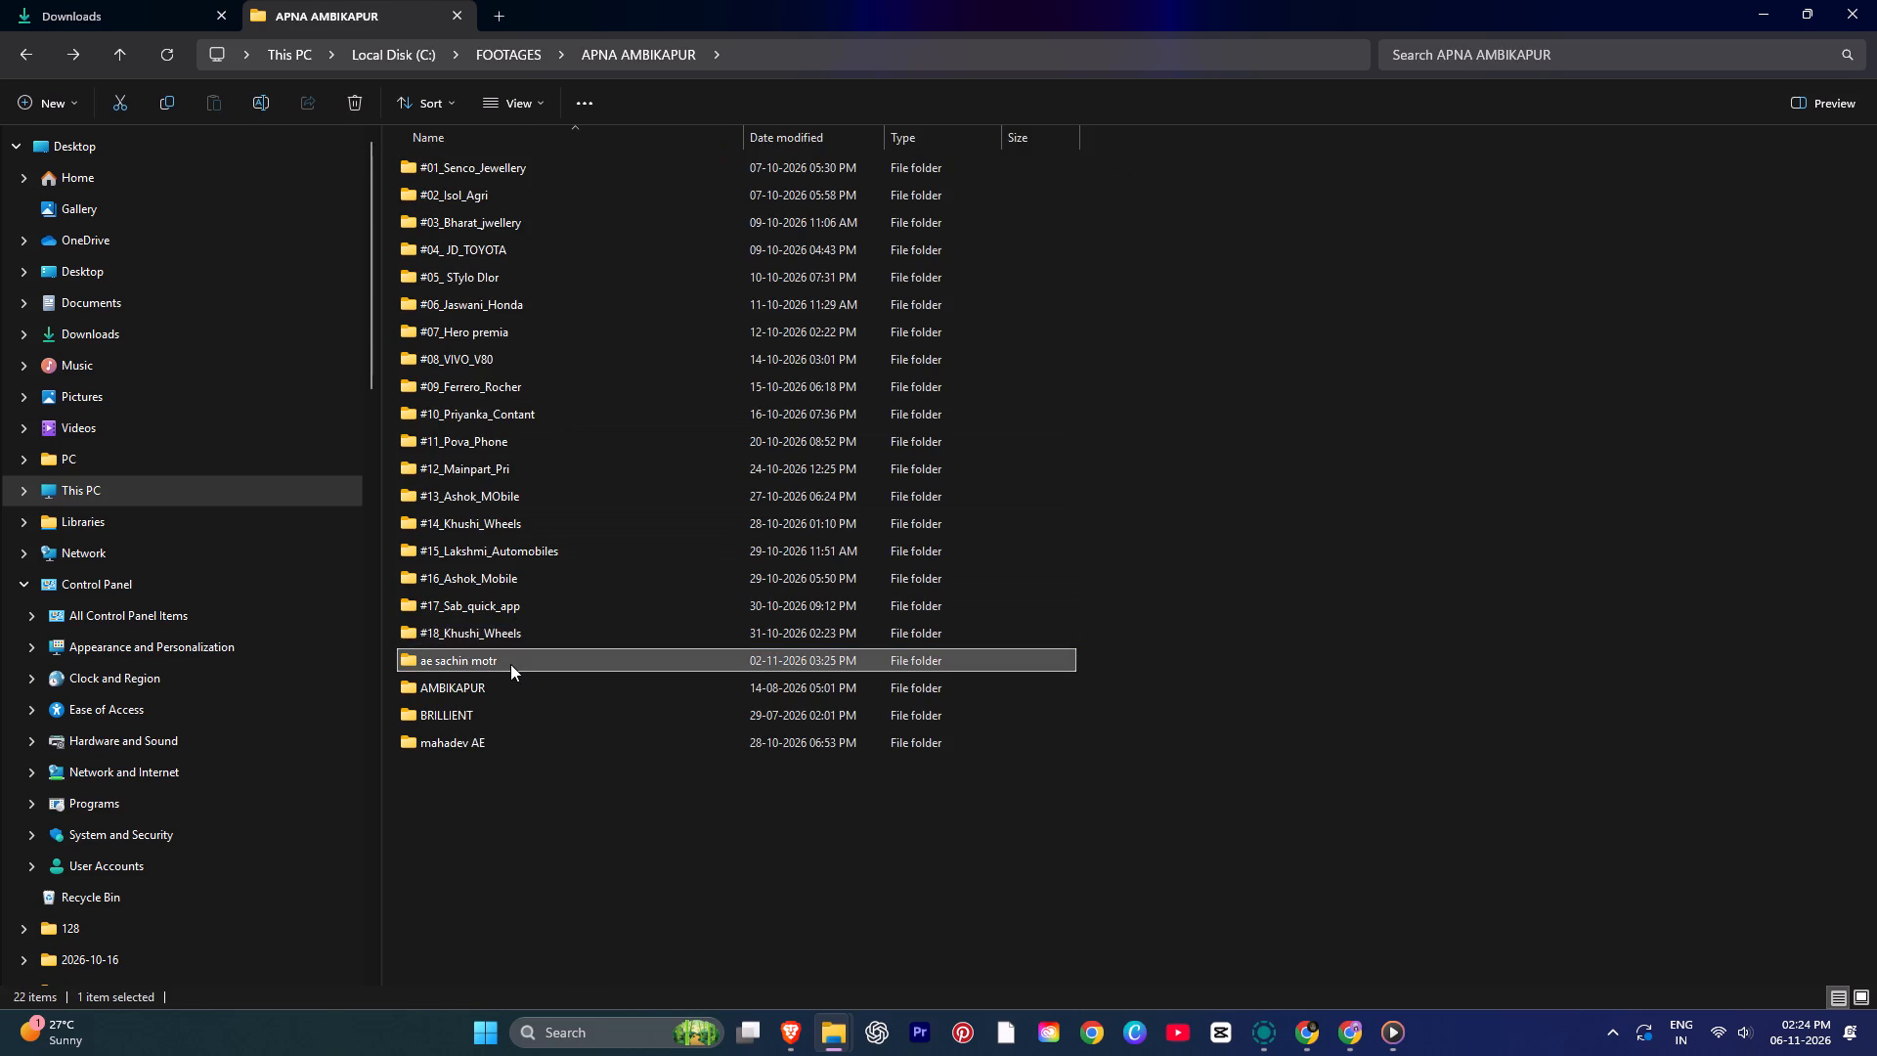
click(510, 664)
drag(545, 399, 542, 382)
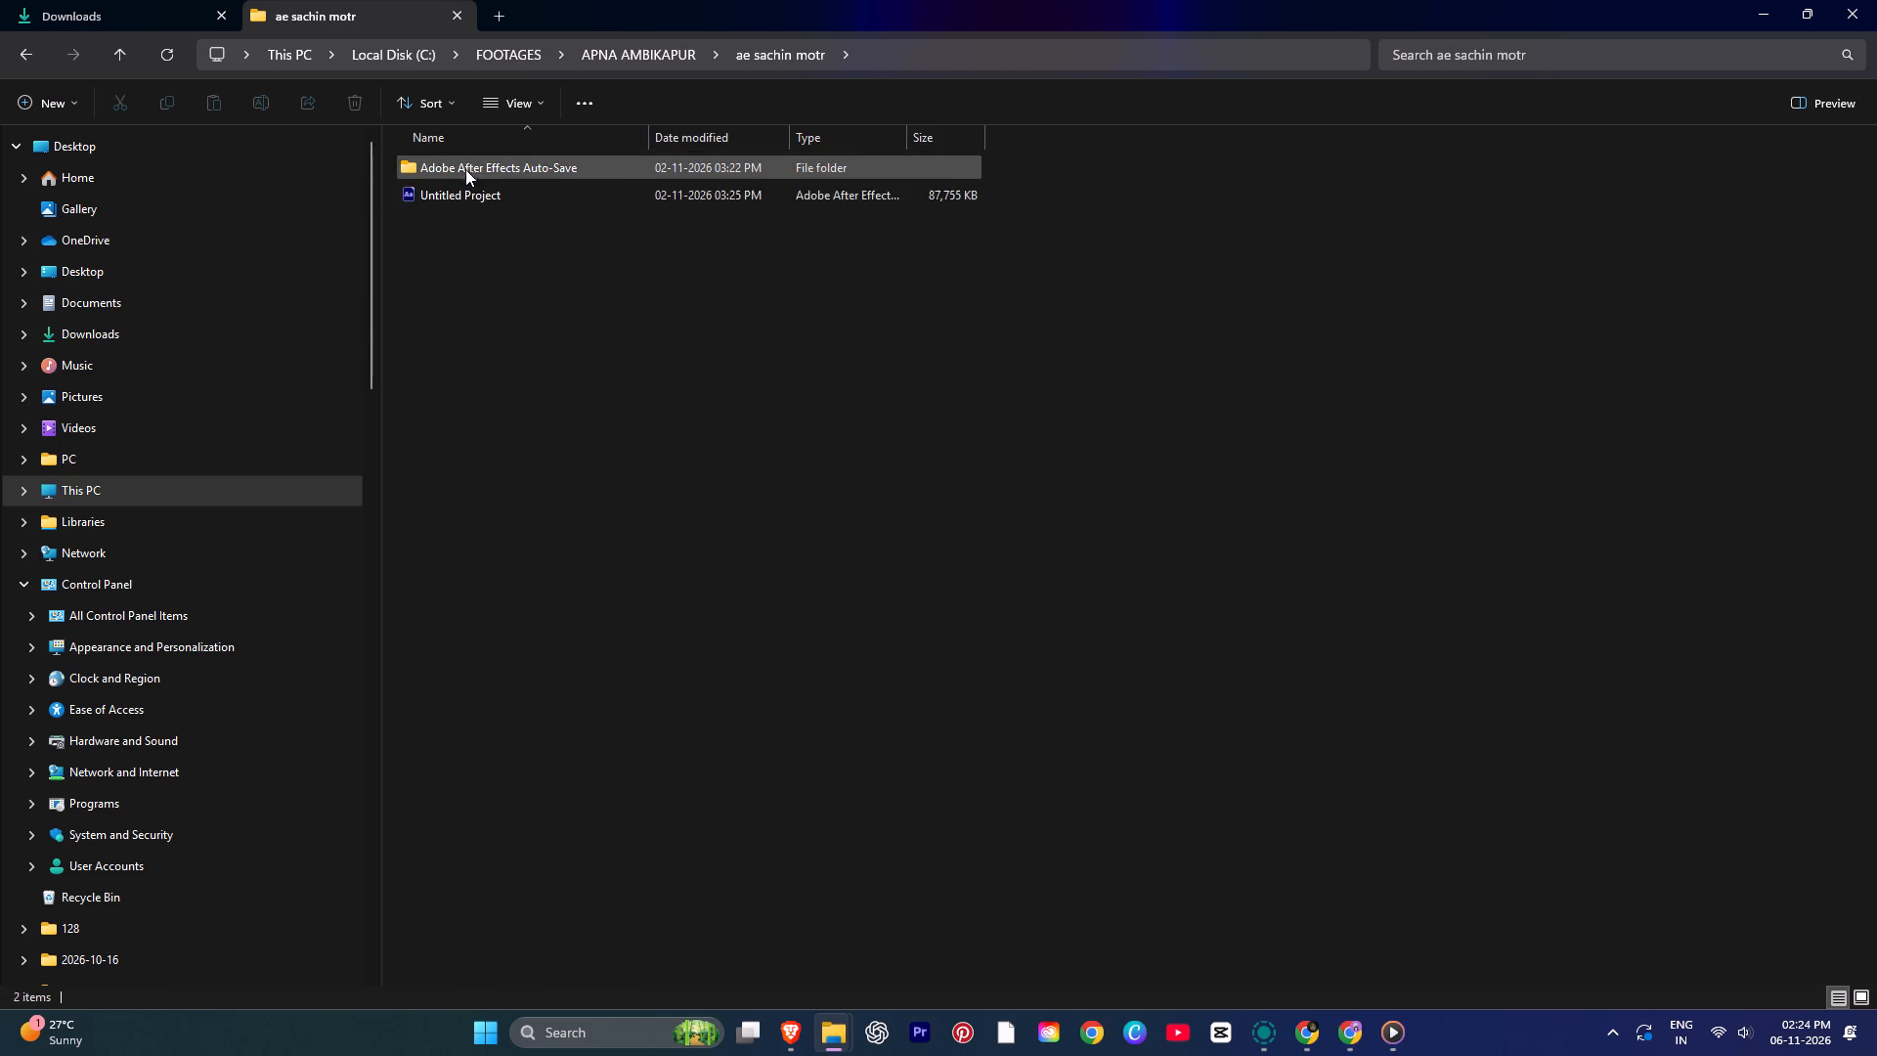
double_click(466, 167)
double_click(484, 197)
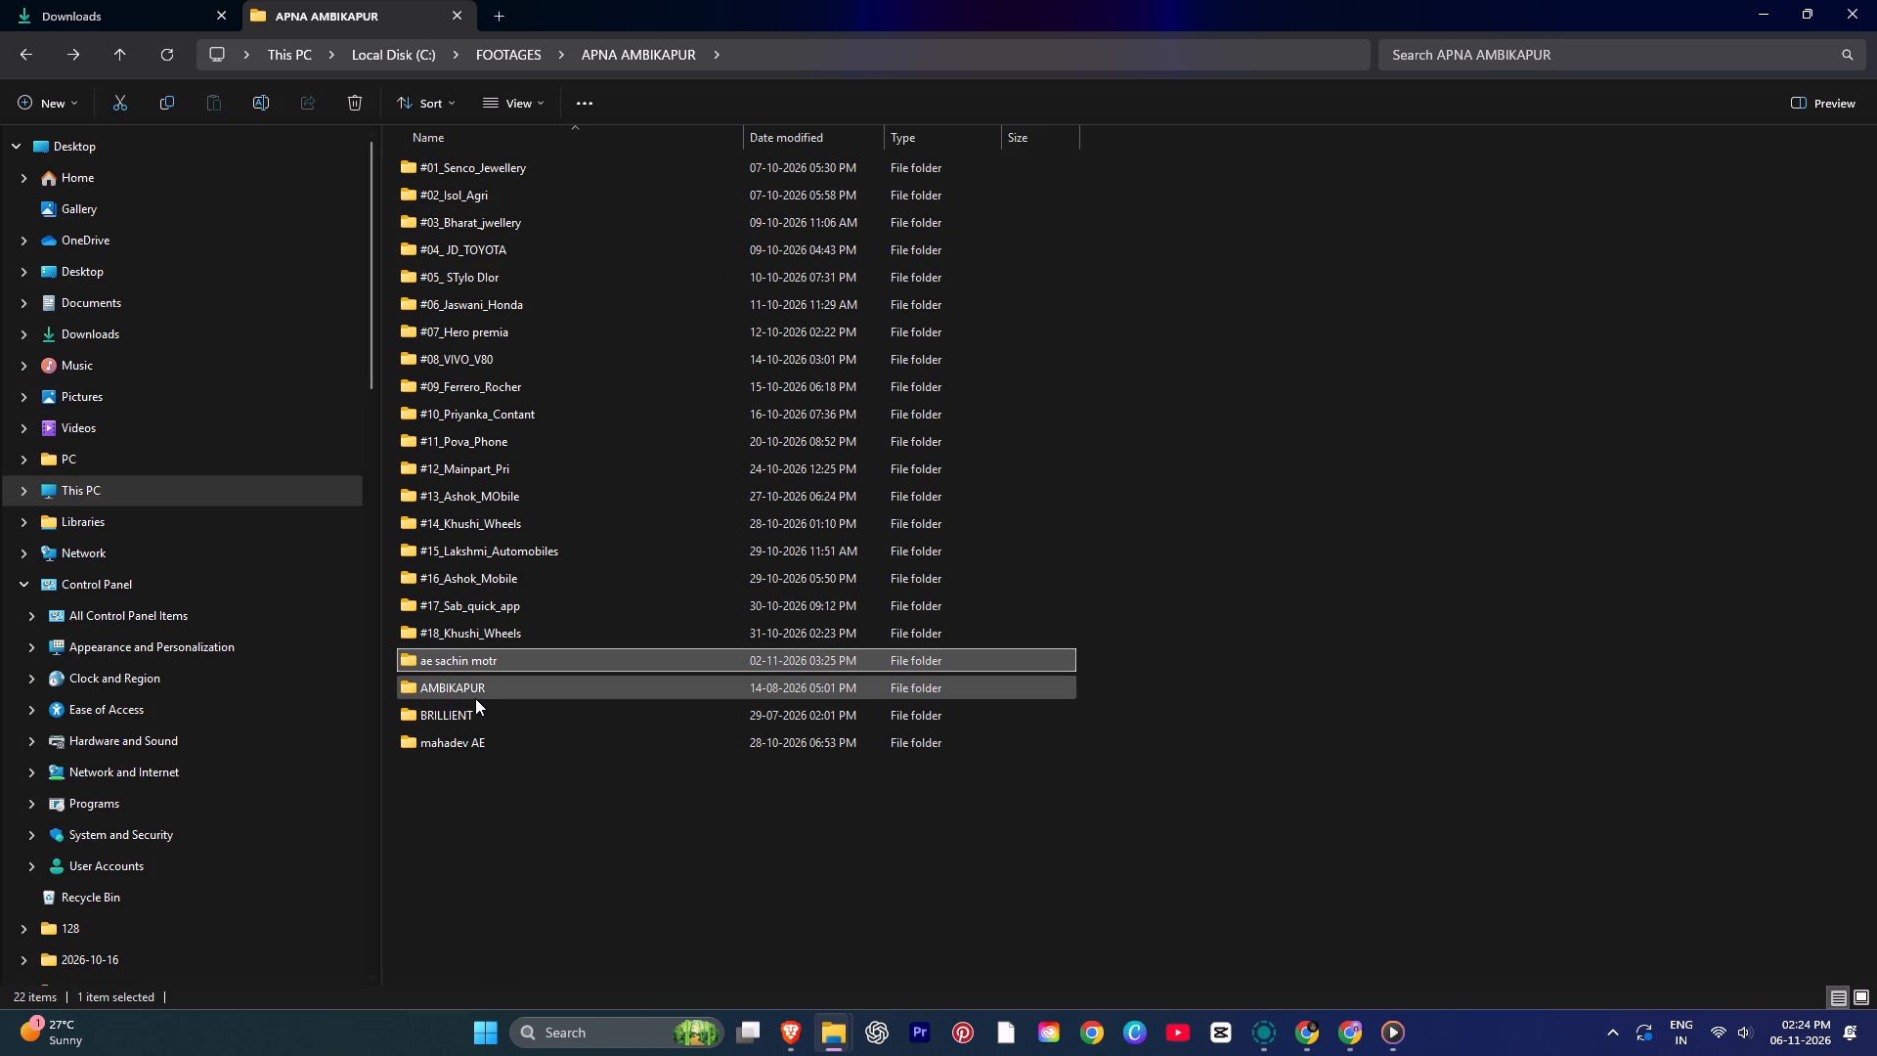
click(495, 791)
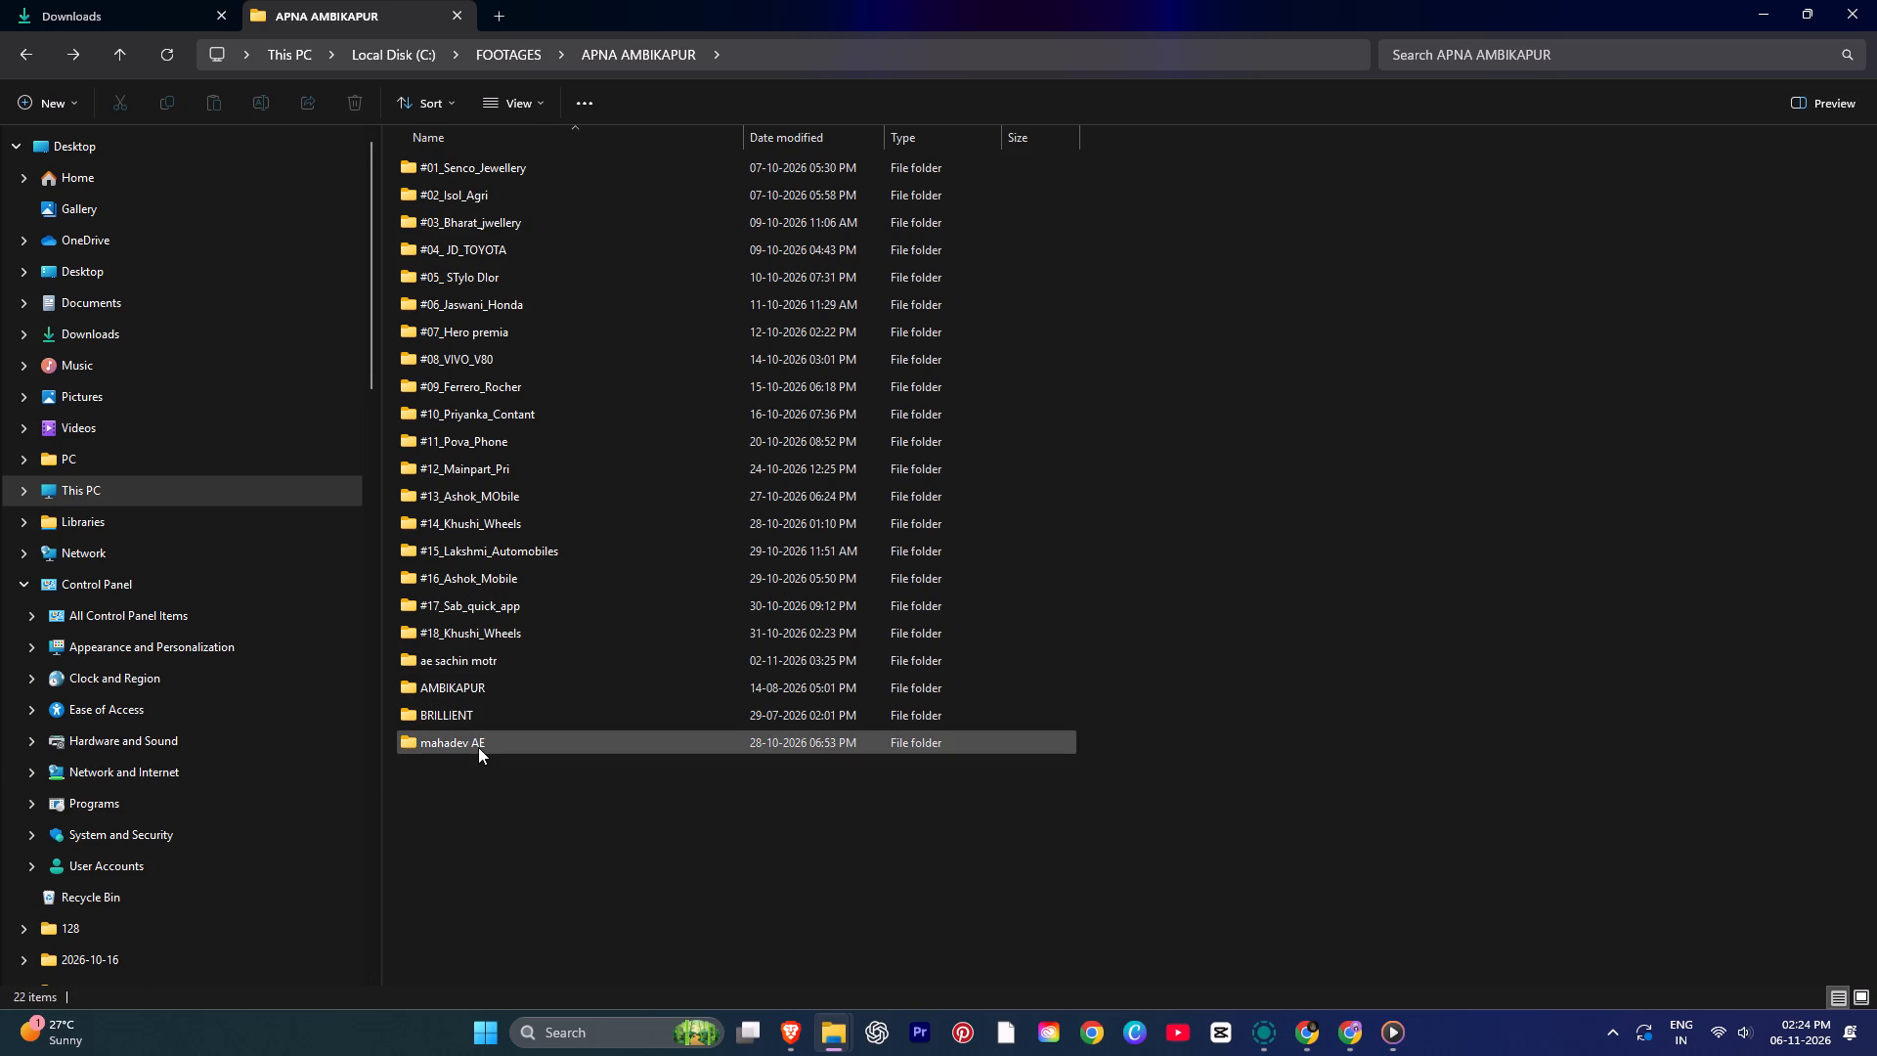
scroll(159, 461, up, 3)
Add Classic350_Launch_Reel_v4_3 from the Downloads folder to the waiting YouTube Studio video upload.
click(158, 329)
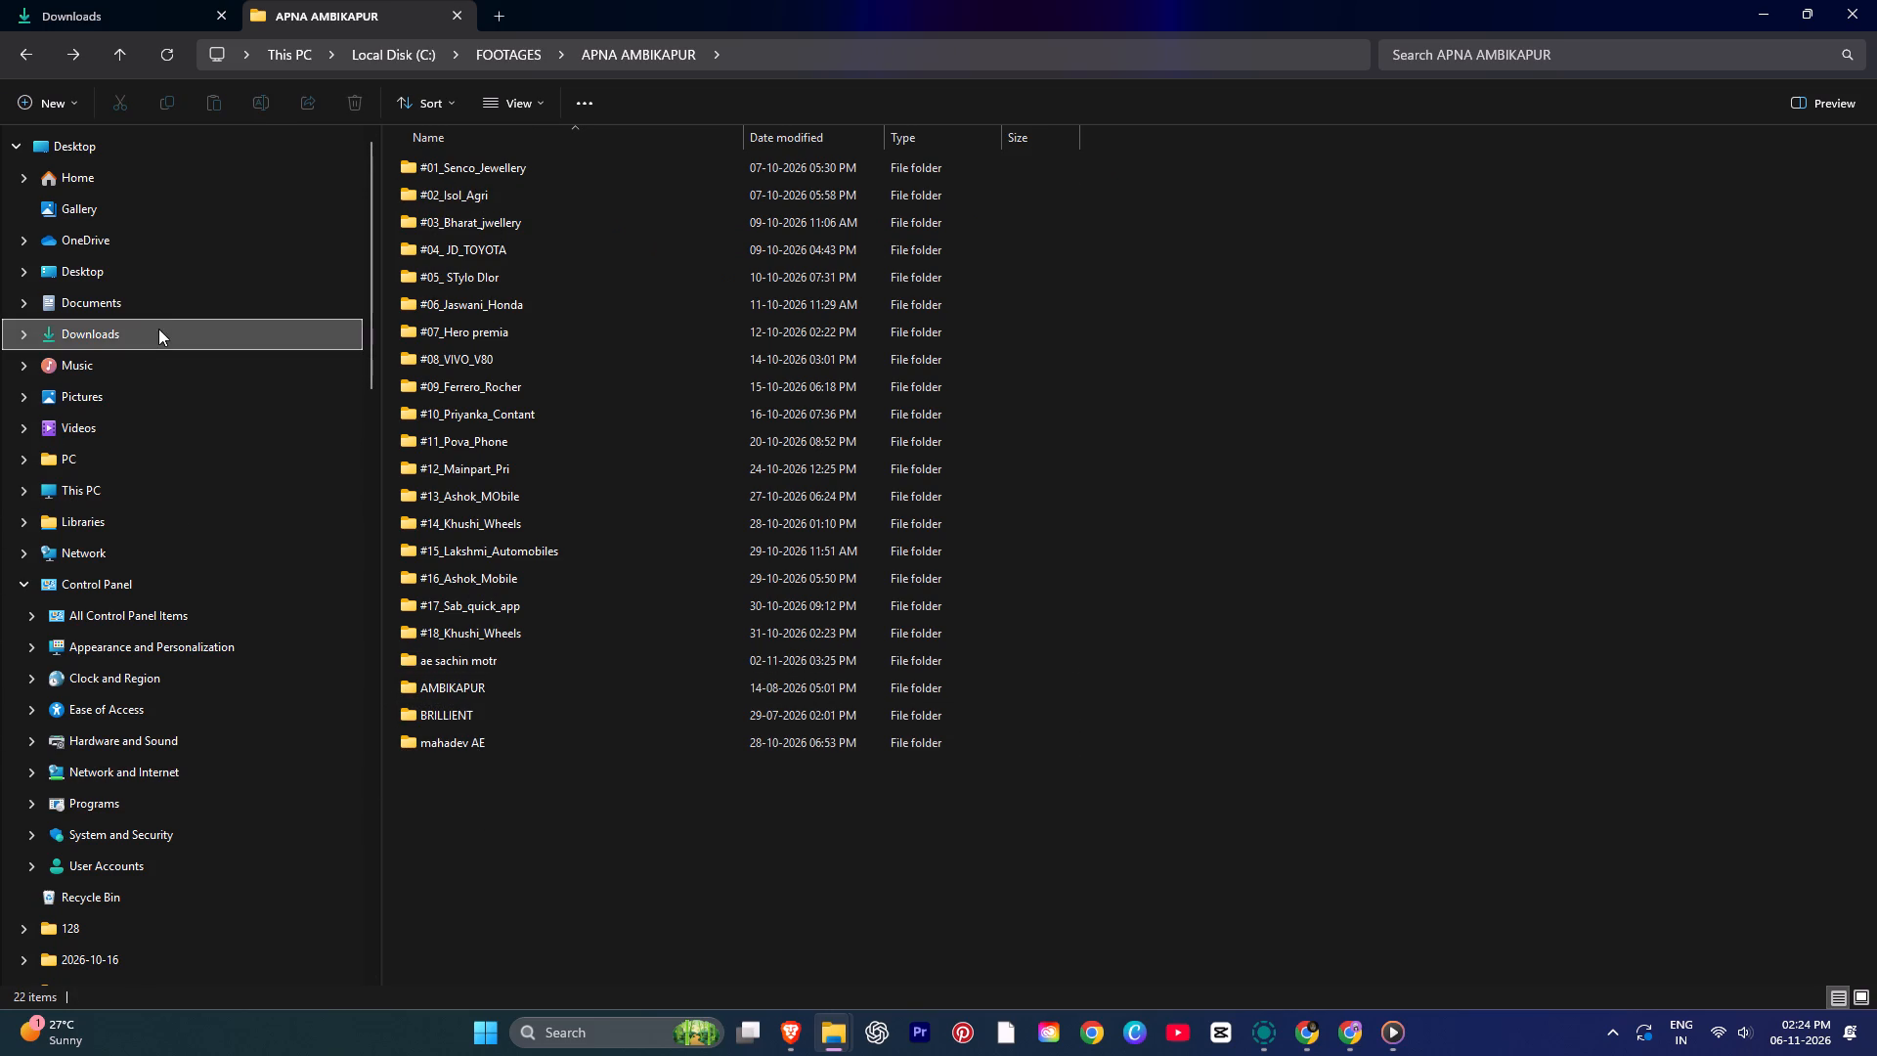
click(164, 318)
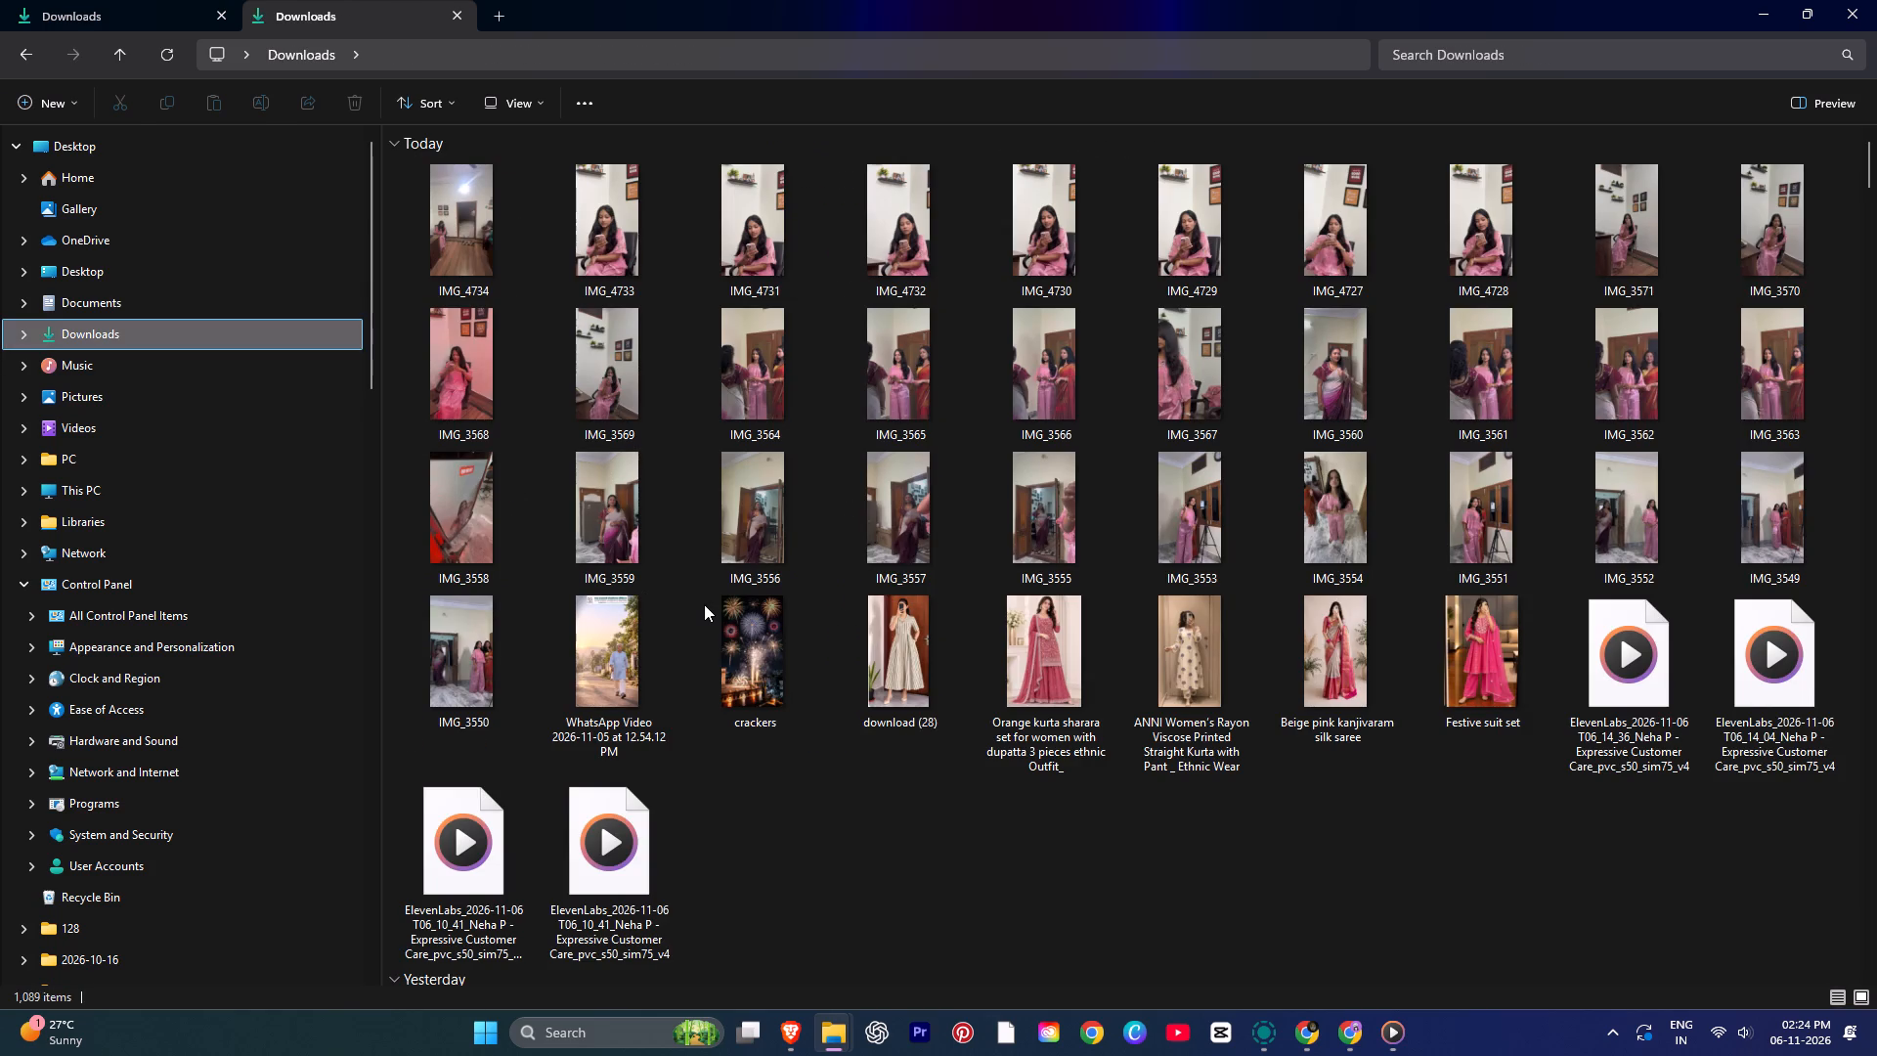
scroll(704, 604, down, 1)
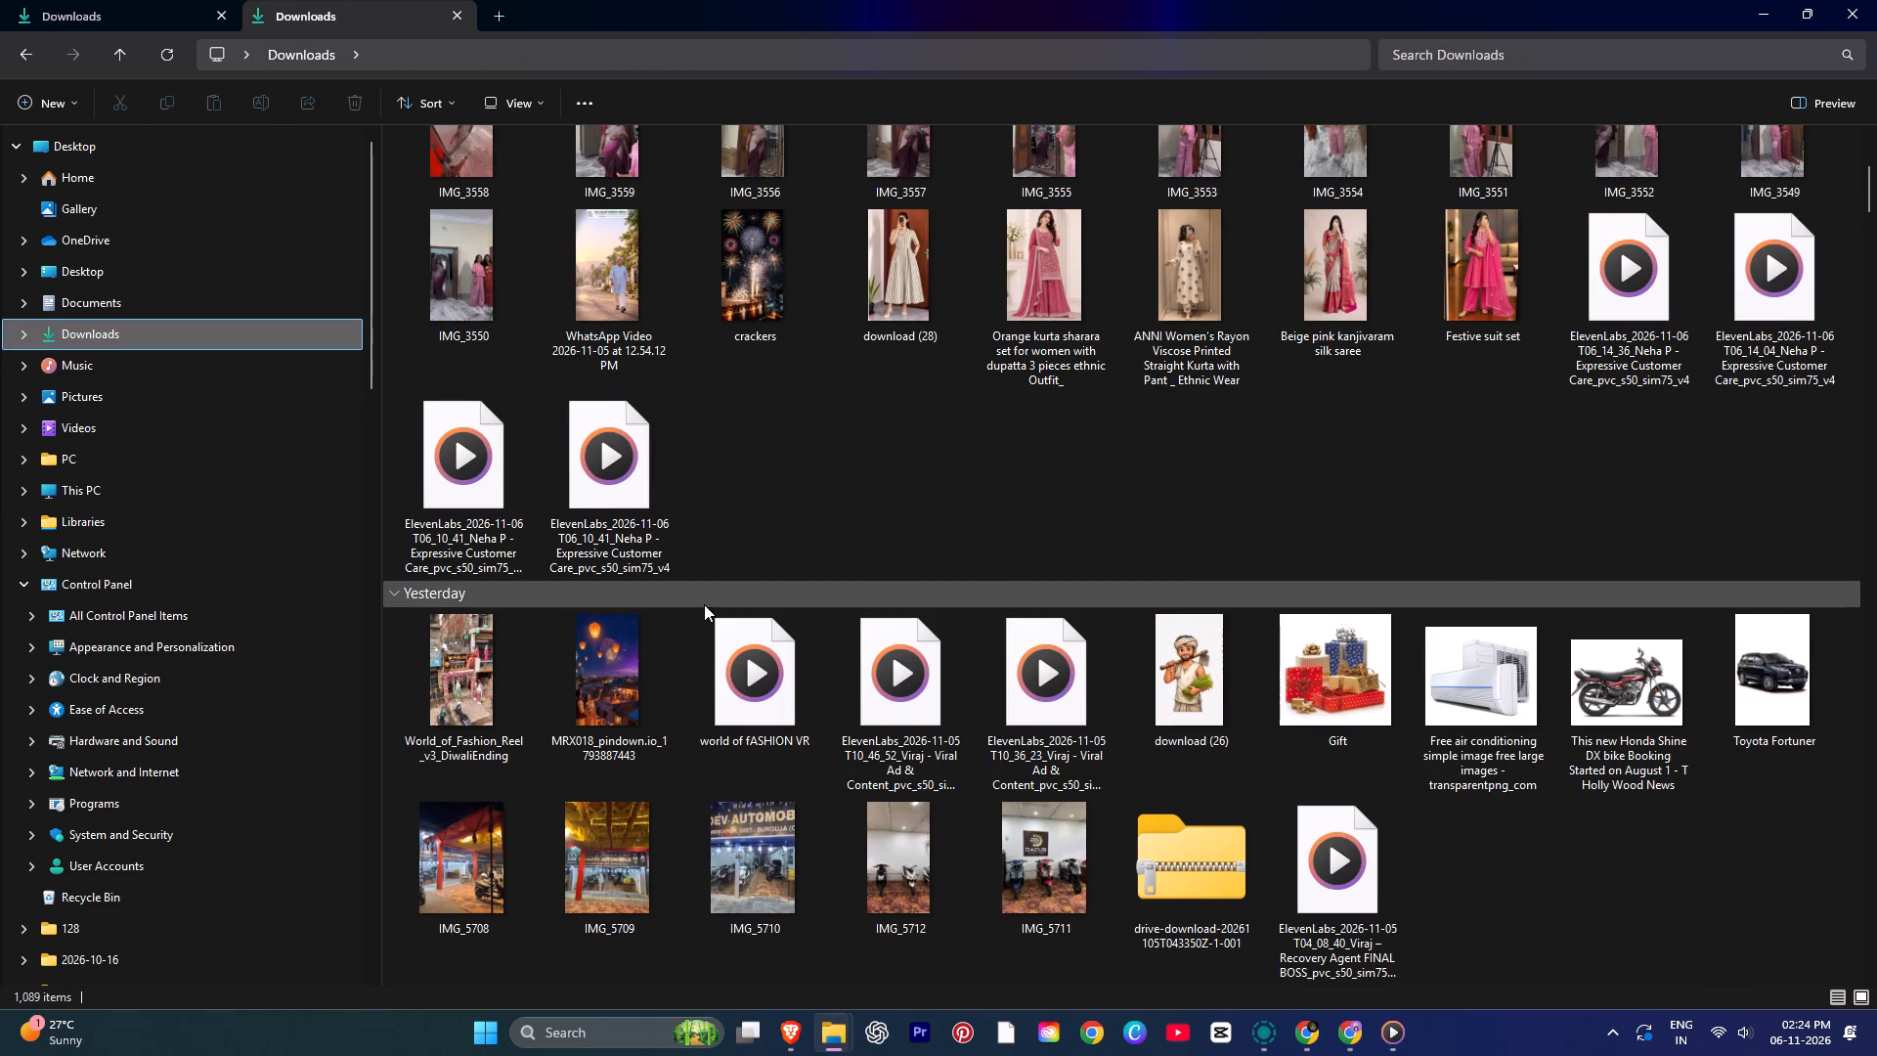
scroll(886, 544, down, 2)
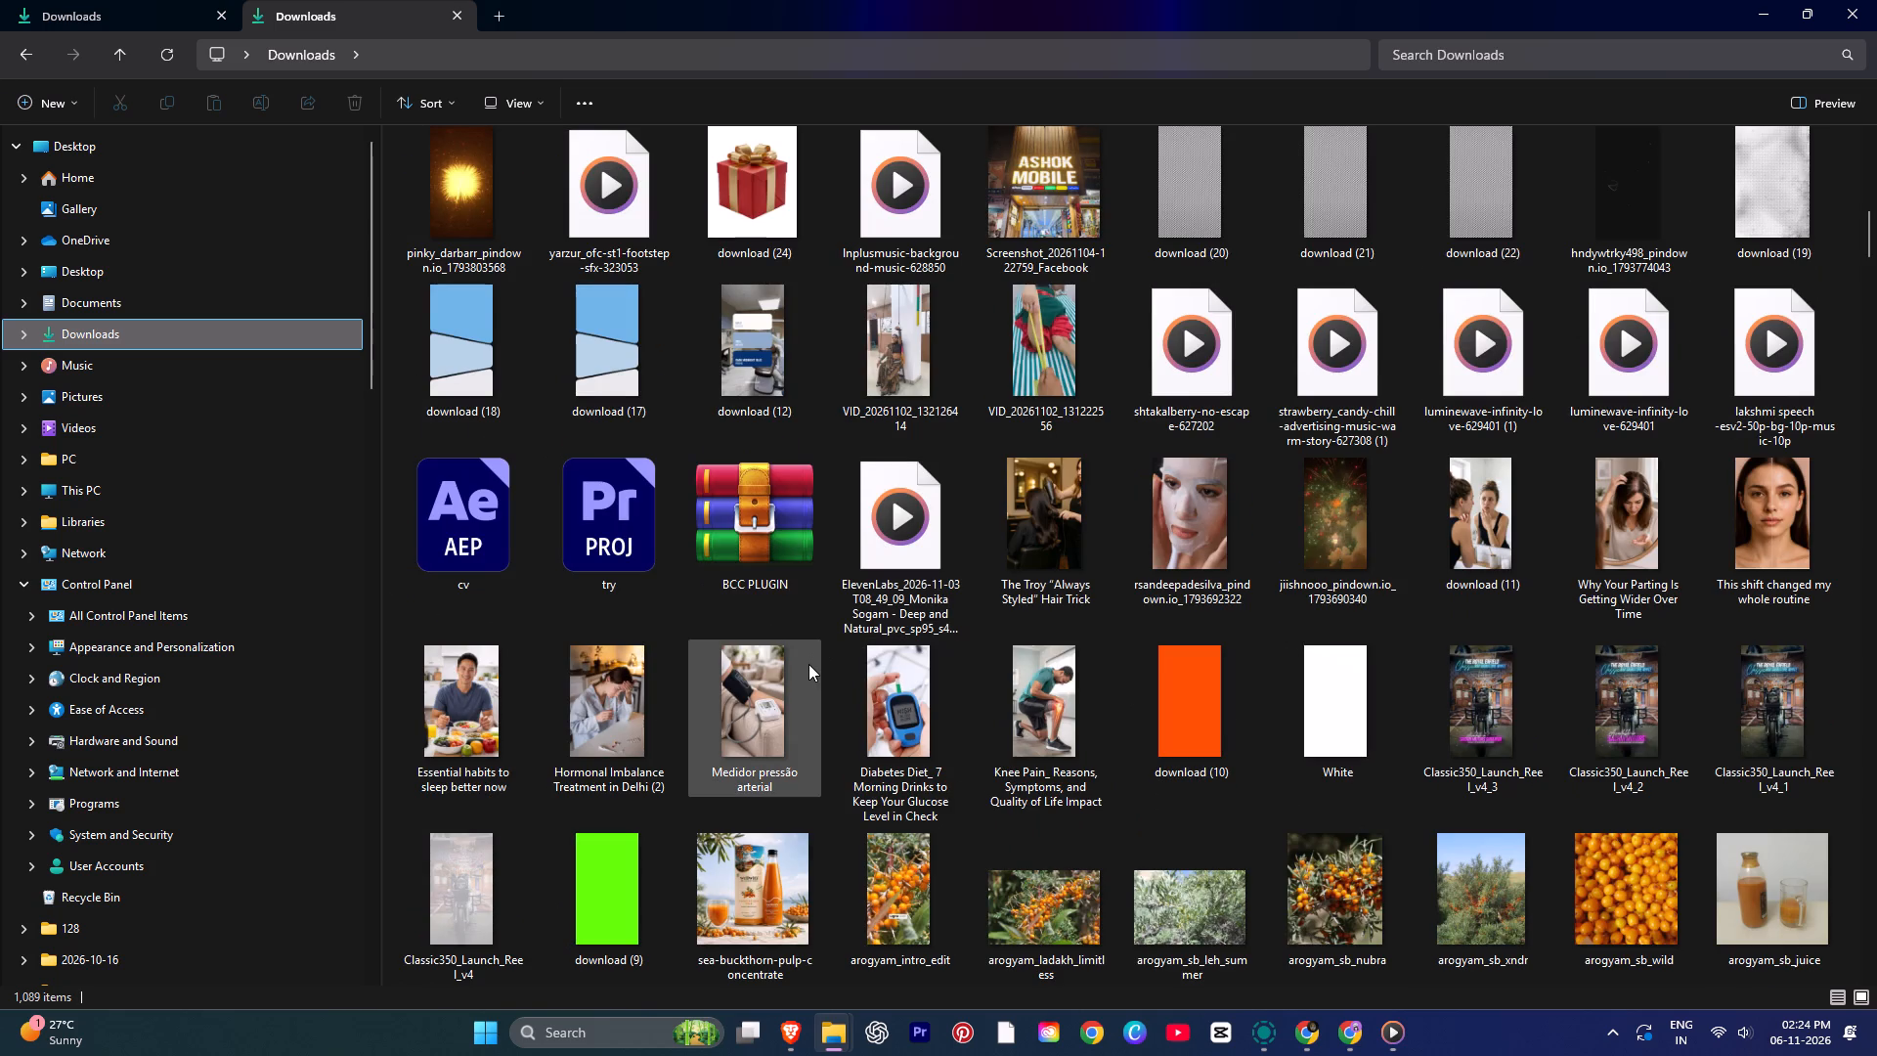
drag(1492, 668, 1527, 781)
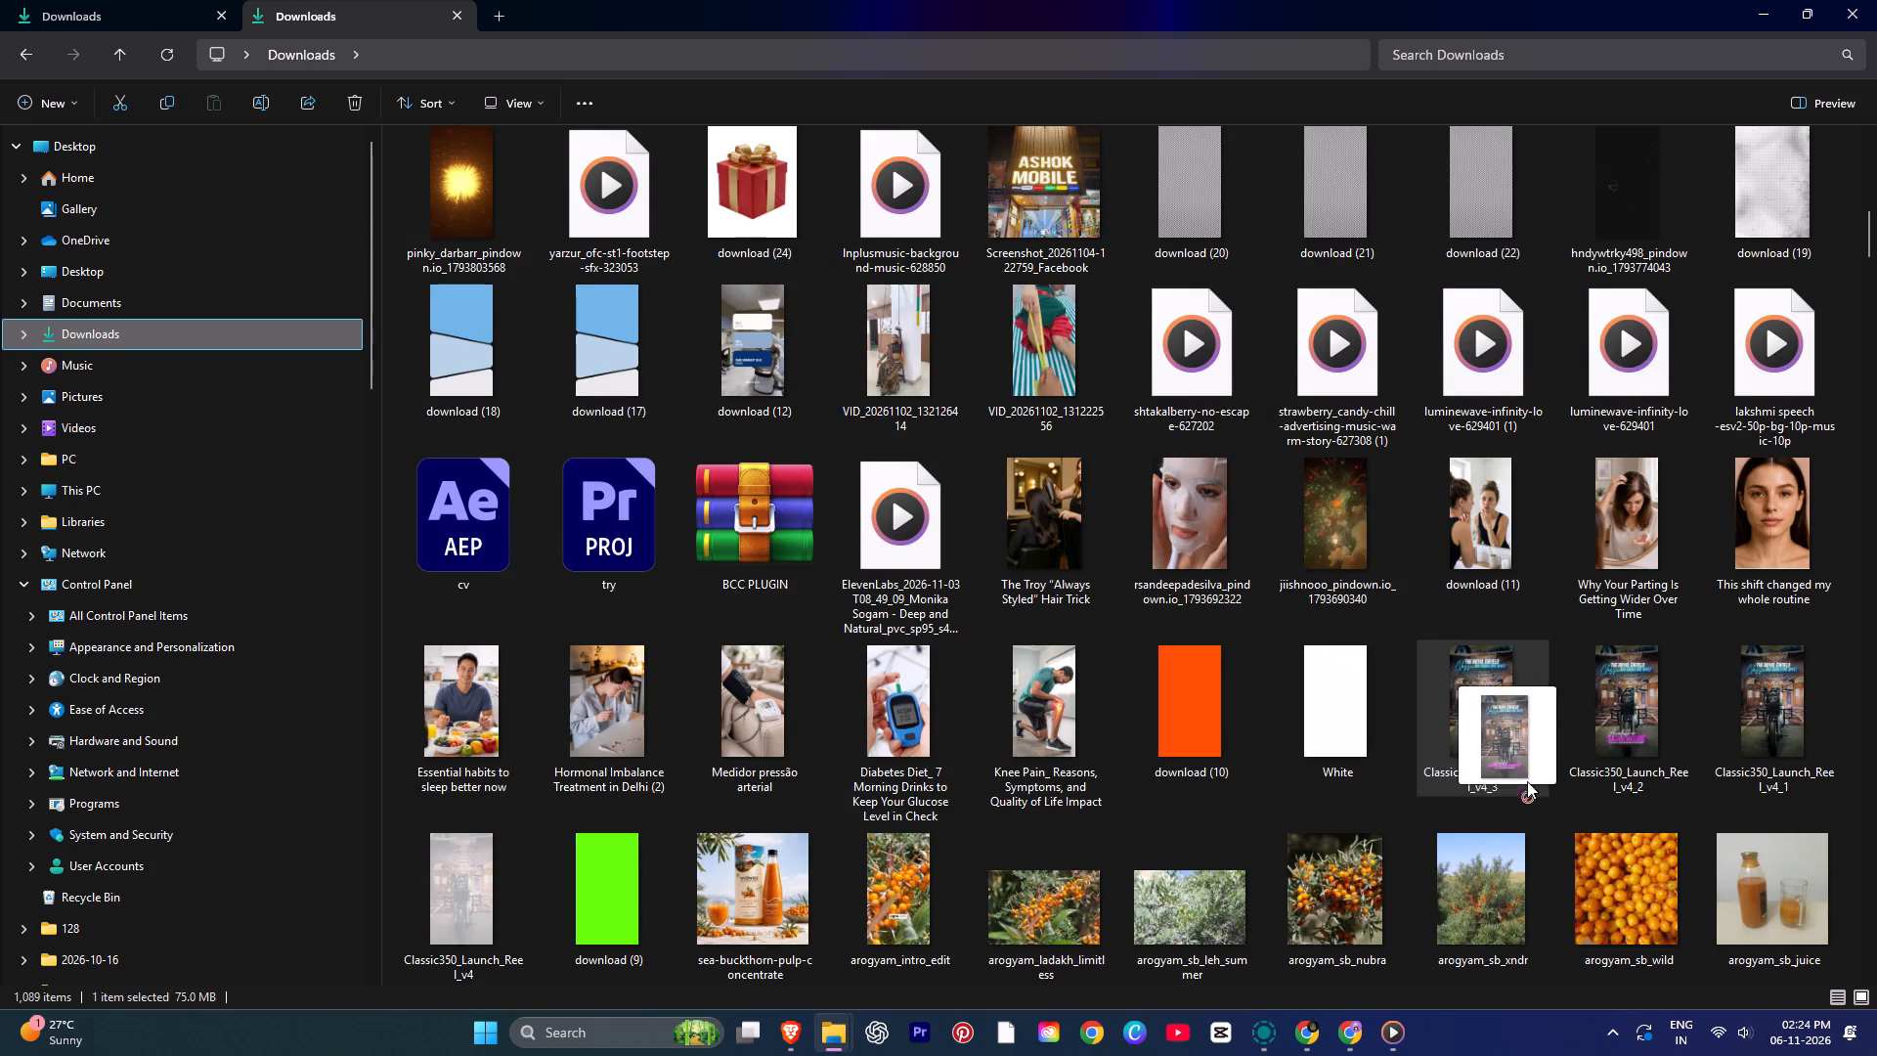
drag(1527, 781, 1552, 783)
key(alt+Tab)
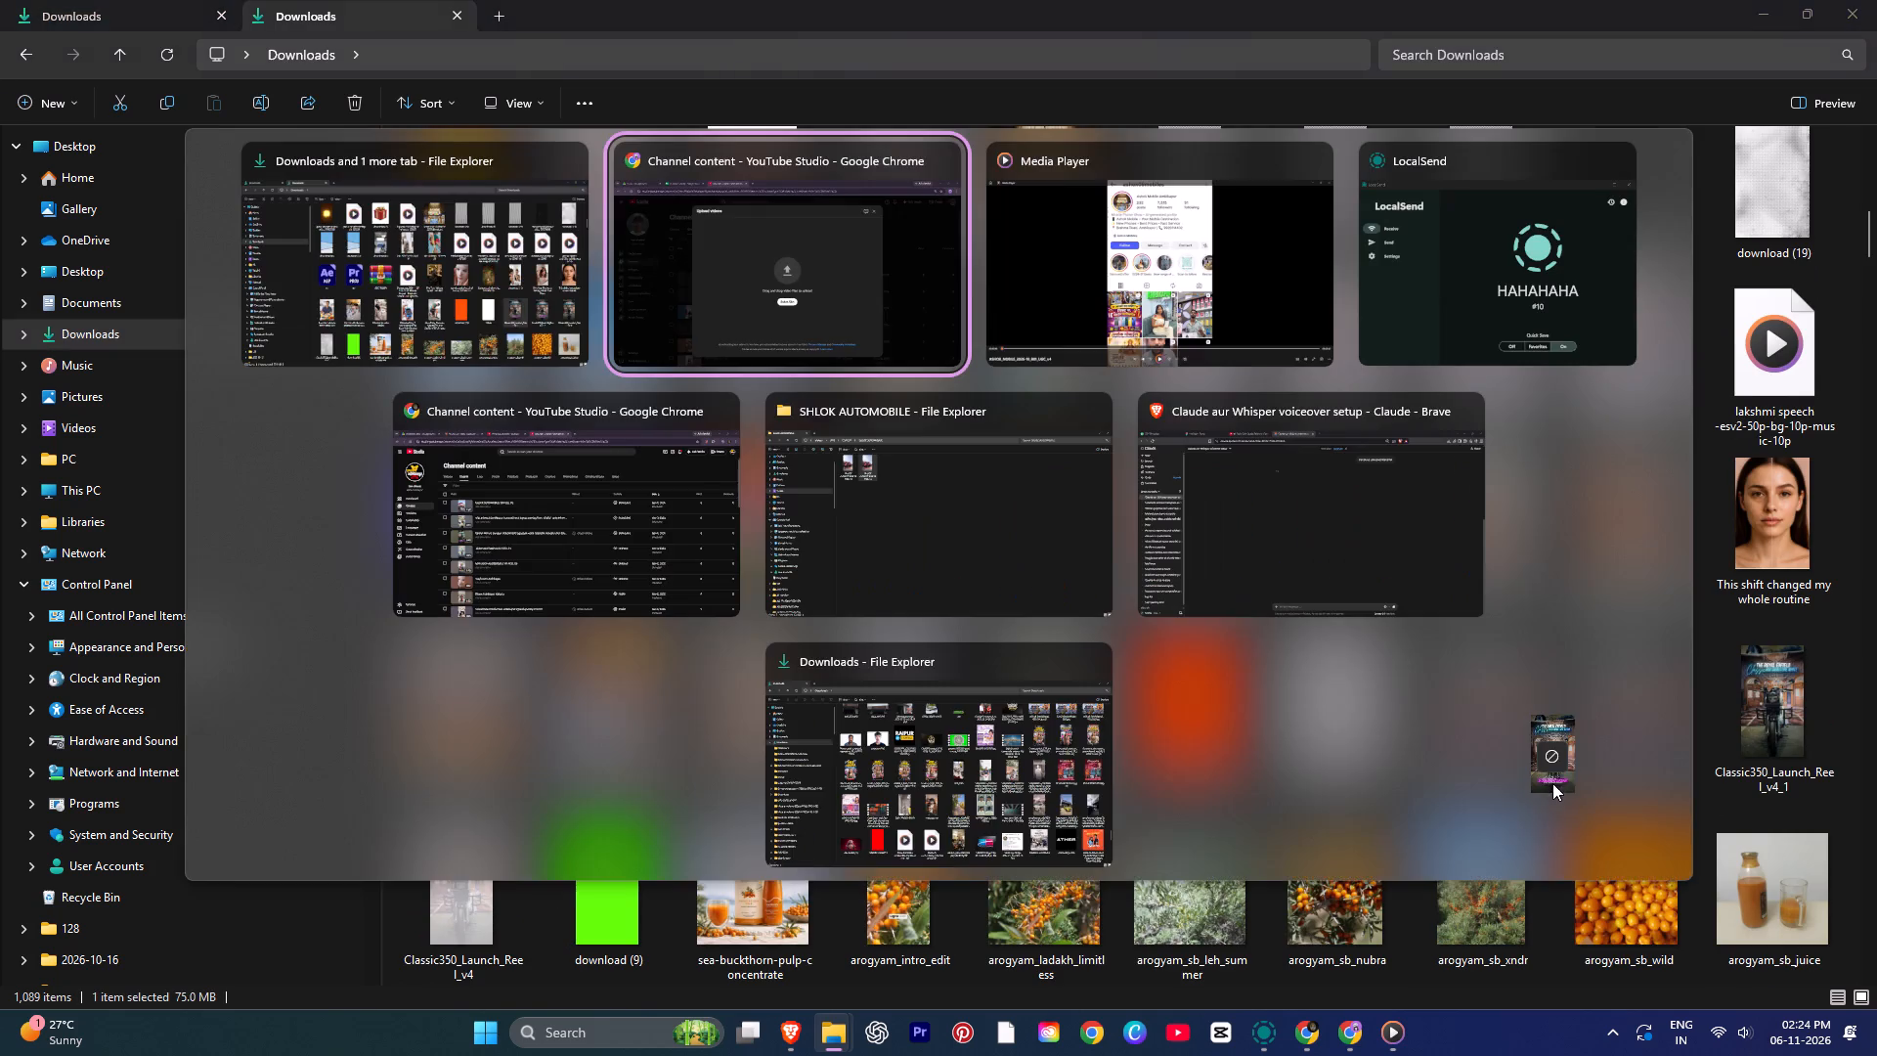
drag(1552, 783, 913, 515)
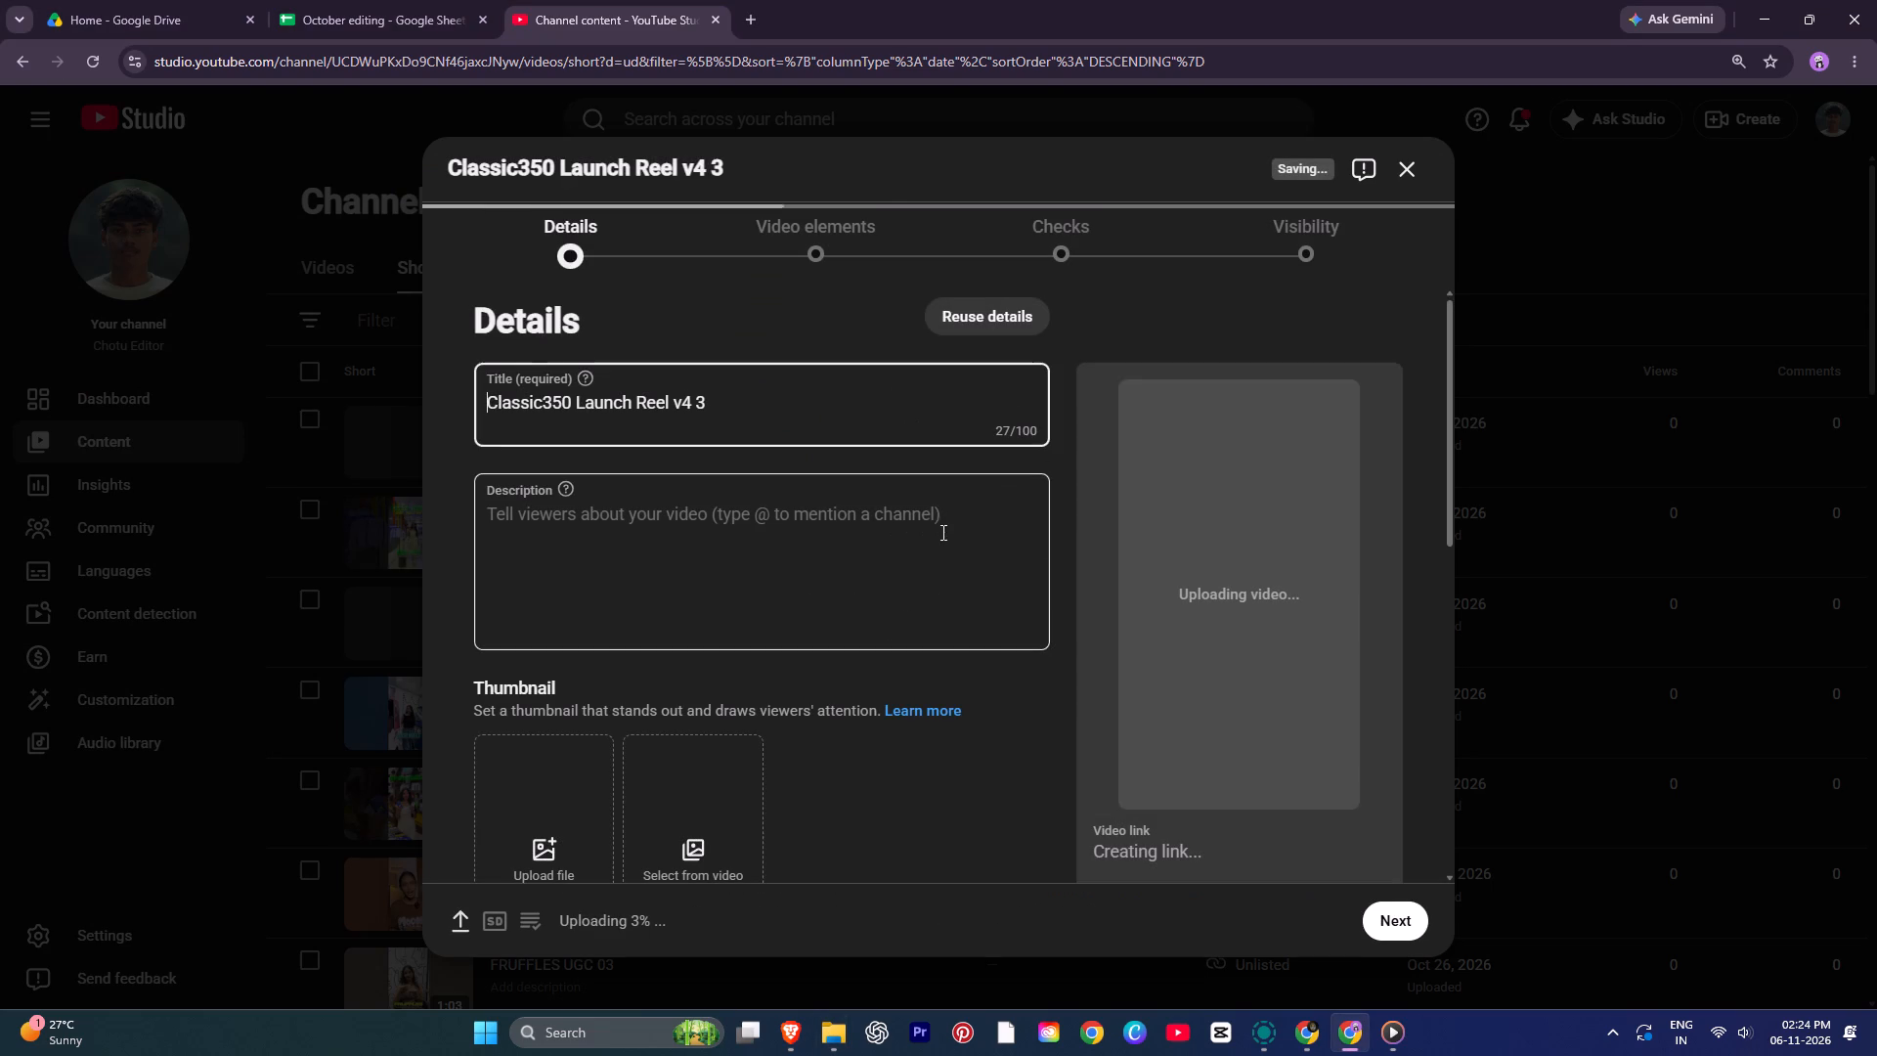
Publish the Classic350 Launch Reel upload as Unlisted without waiting for the content checks, and dismiss the upload notice.
click(1379, 920)
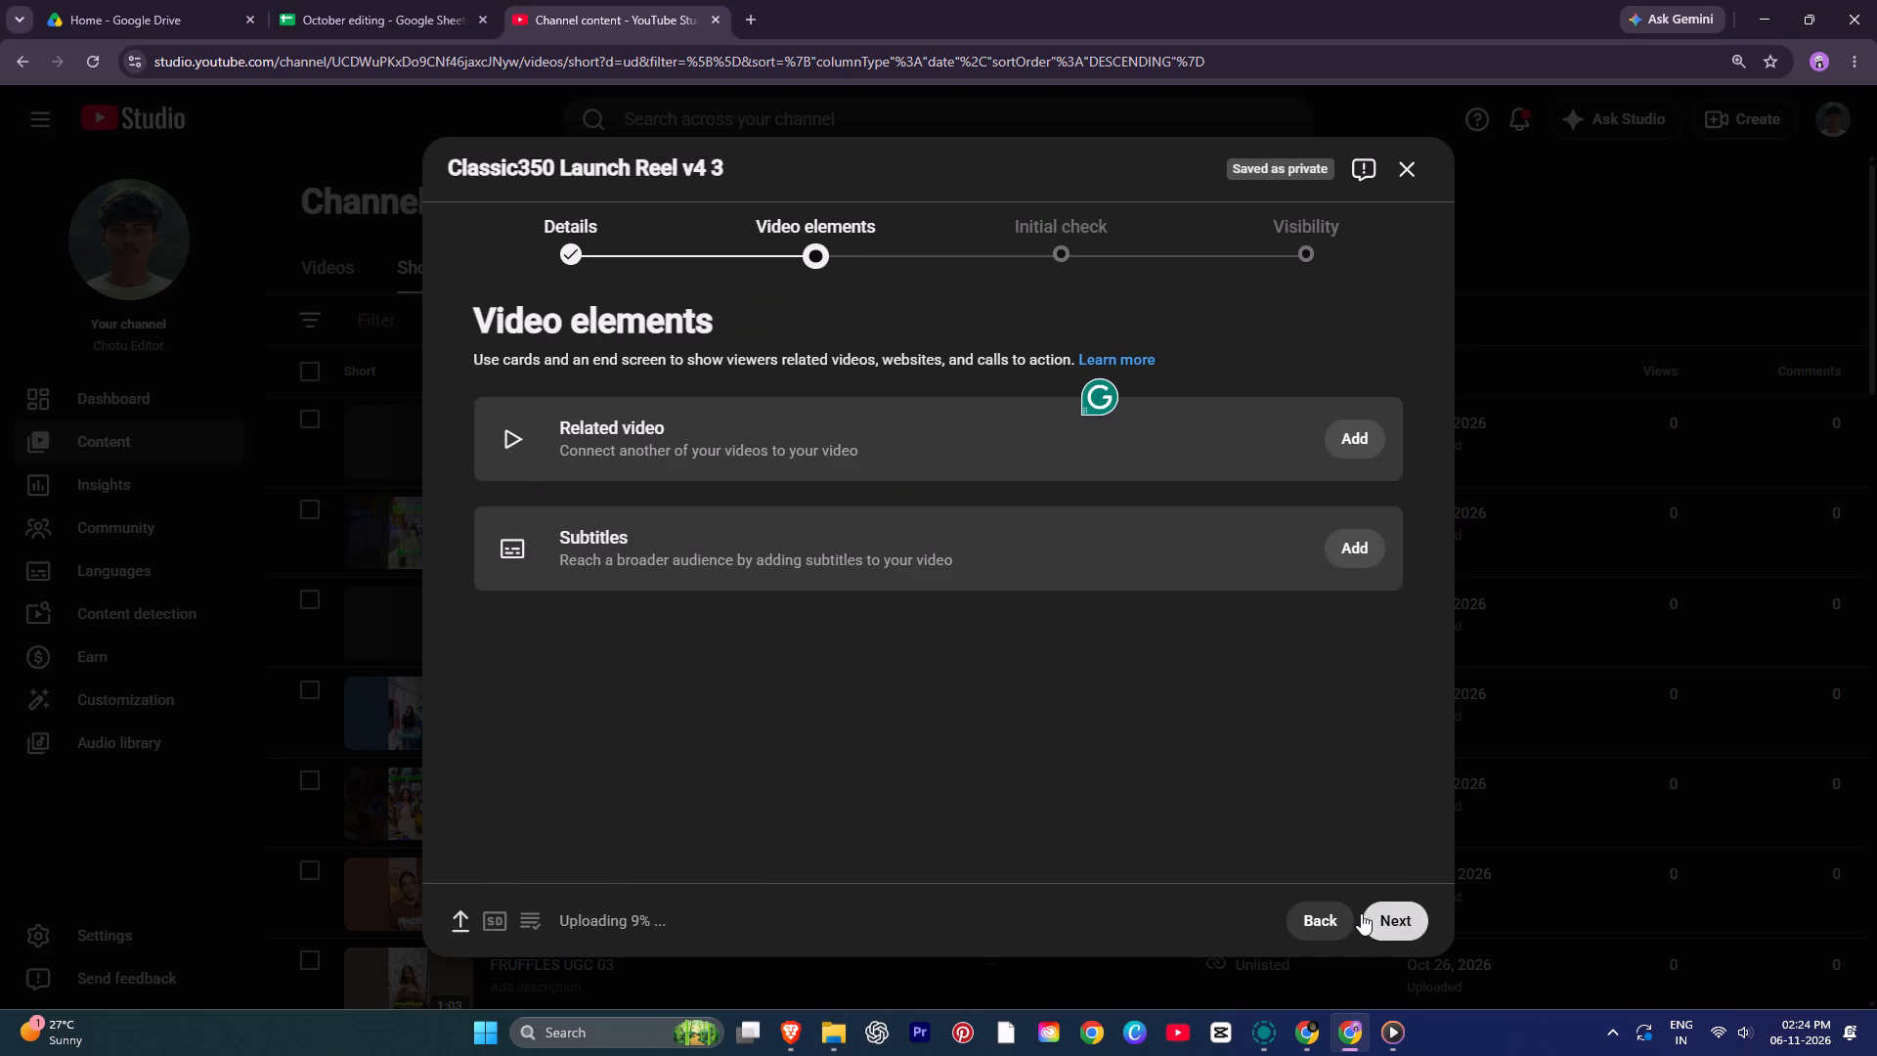
click(1407, 926)
click(1405, 921)
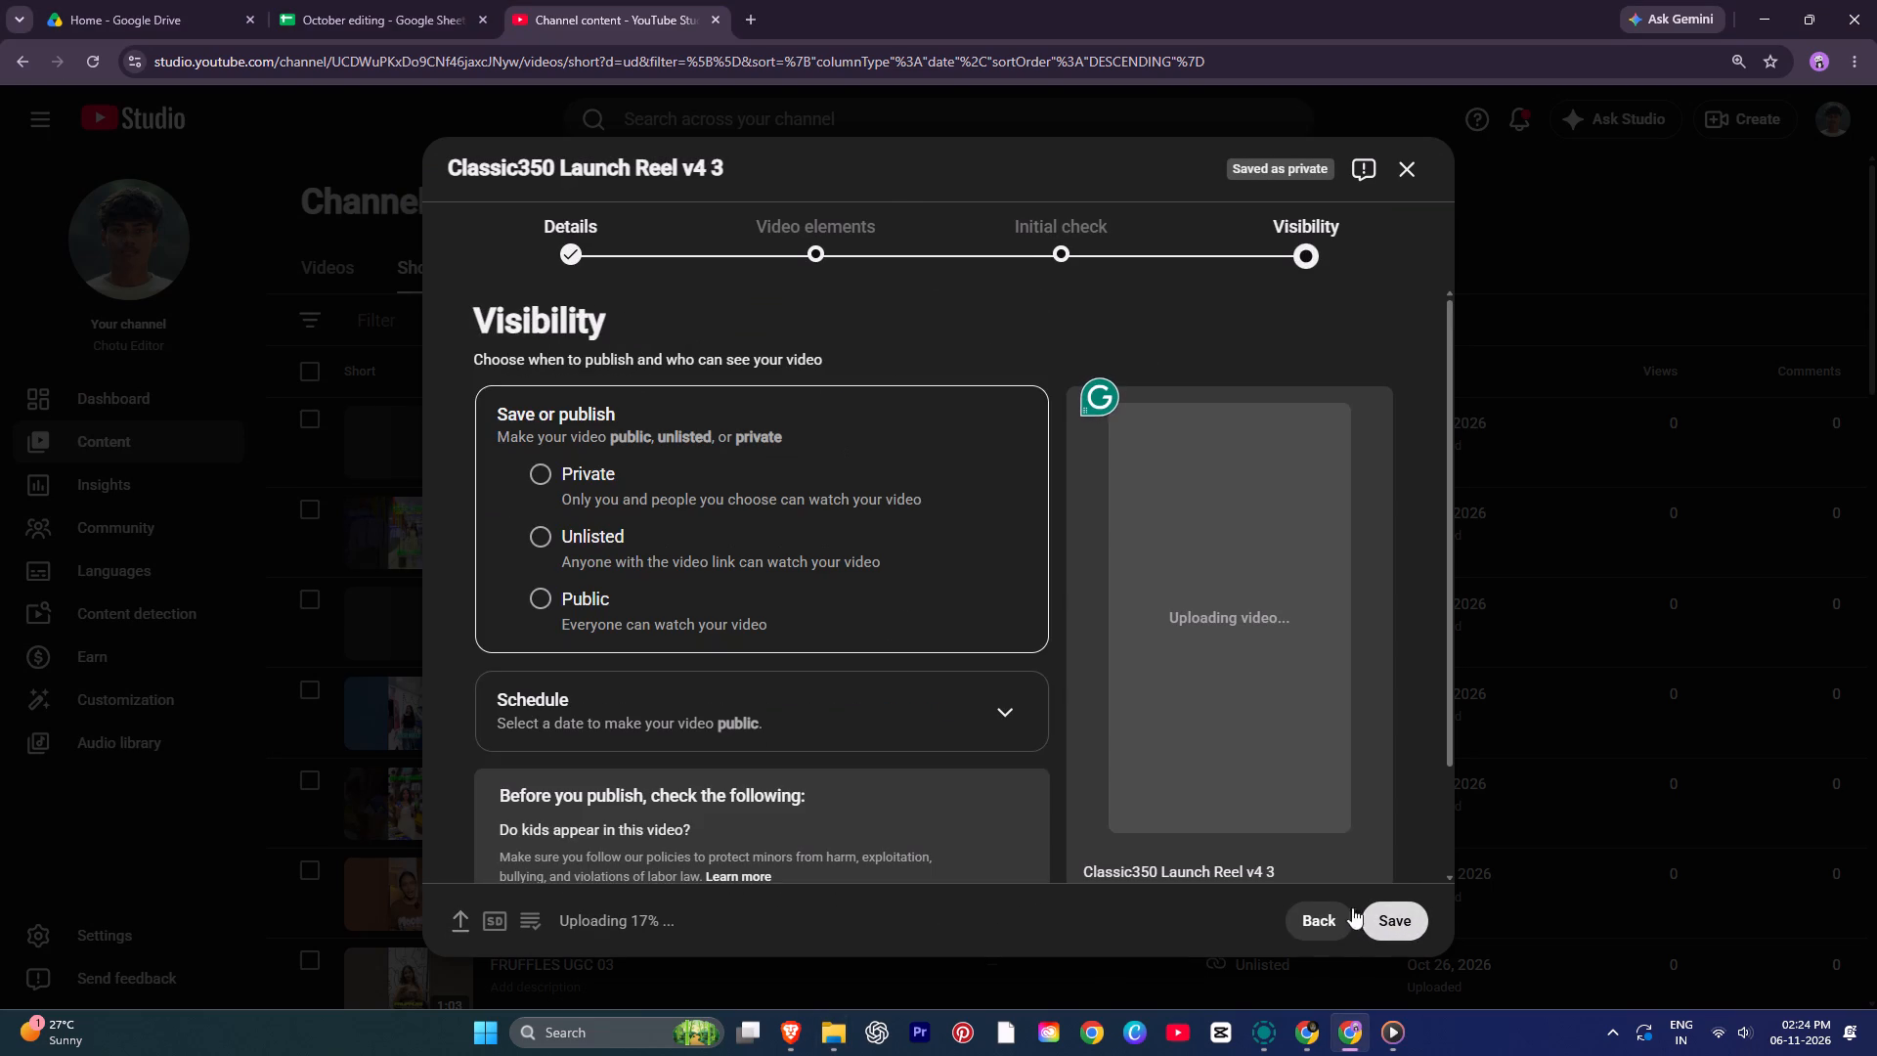
click(531, 539)
click(1396, 921)
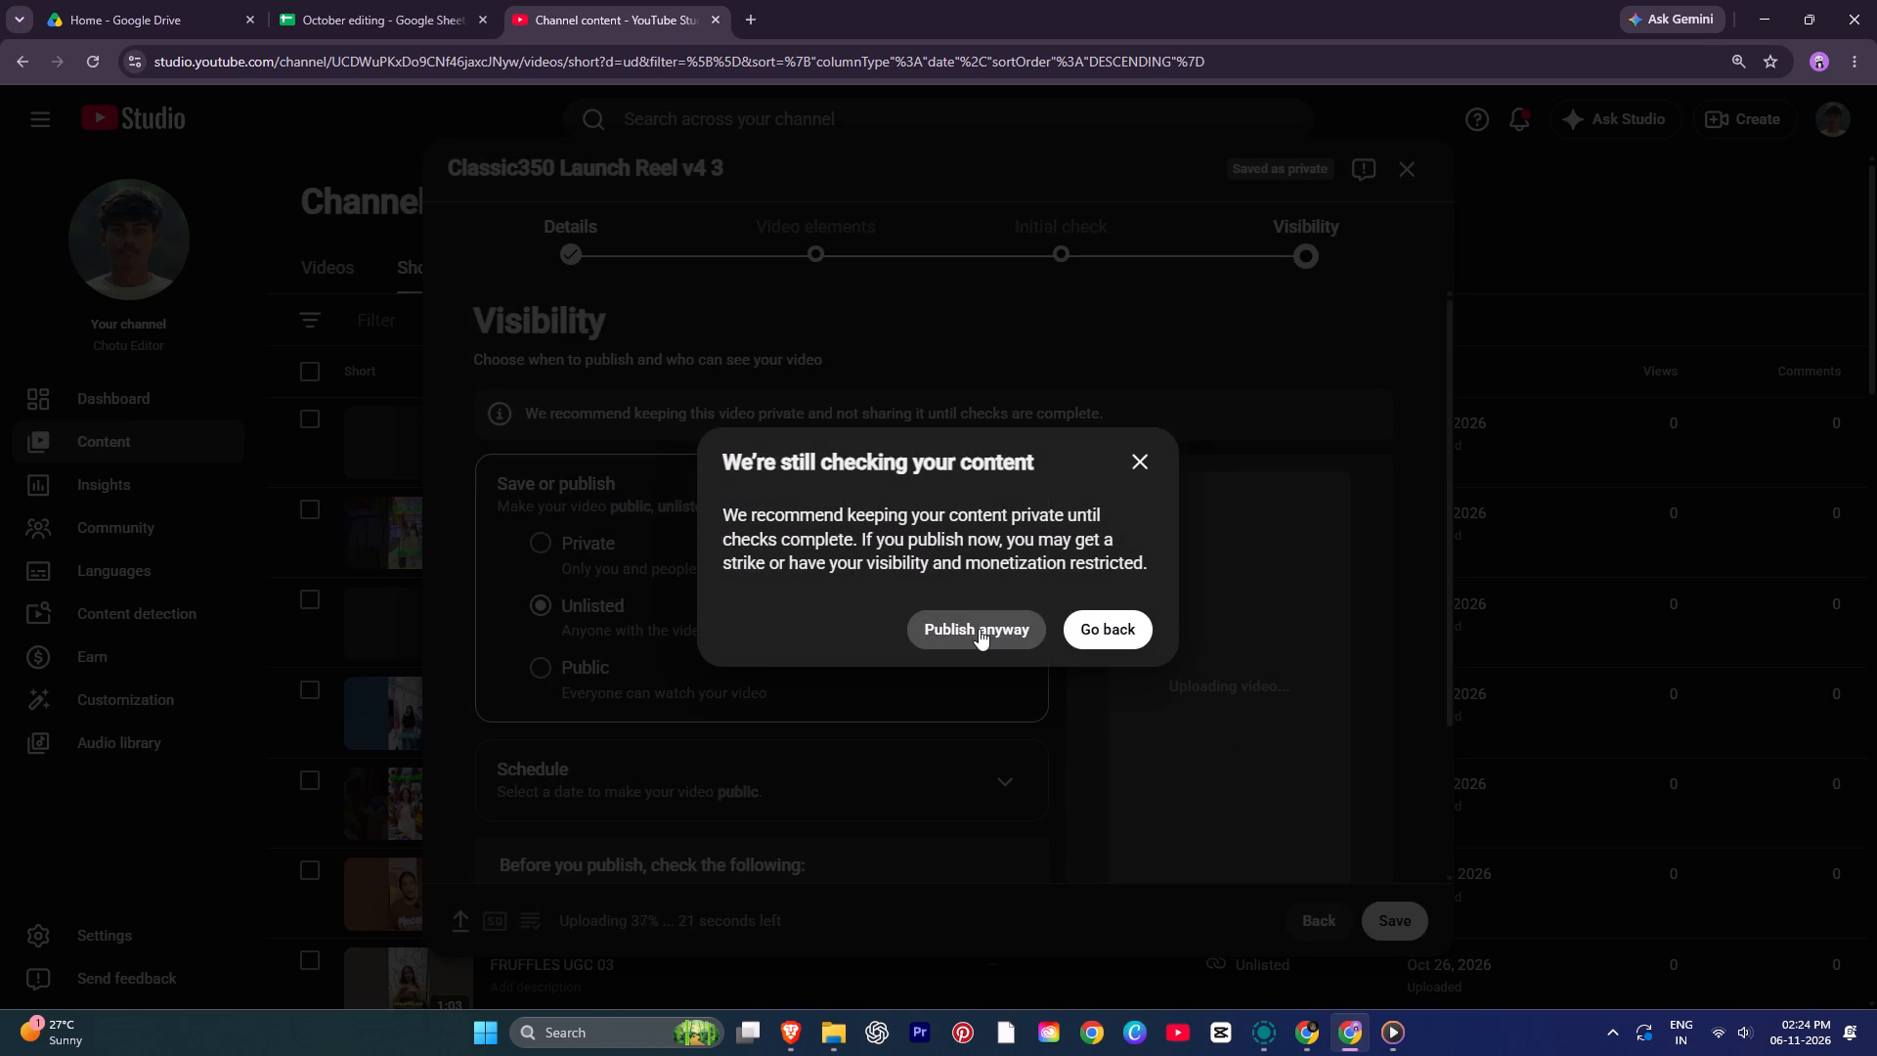
click(979, 629)
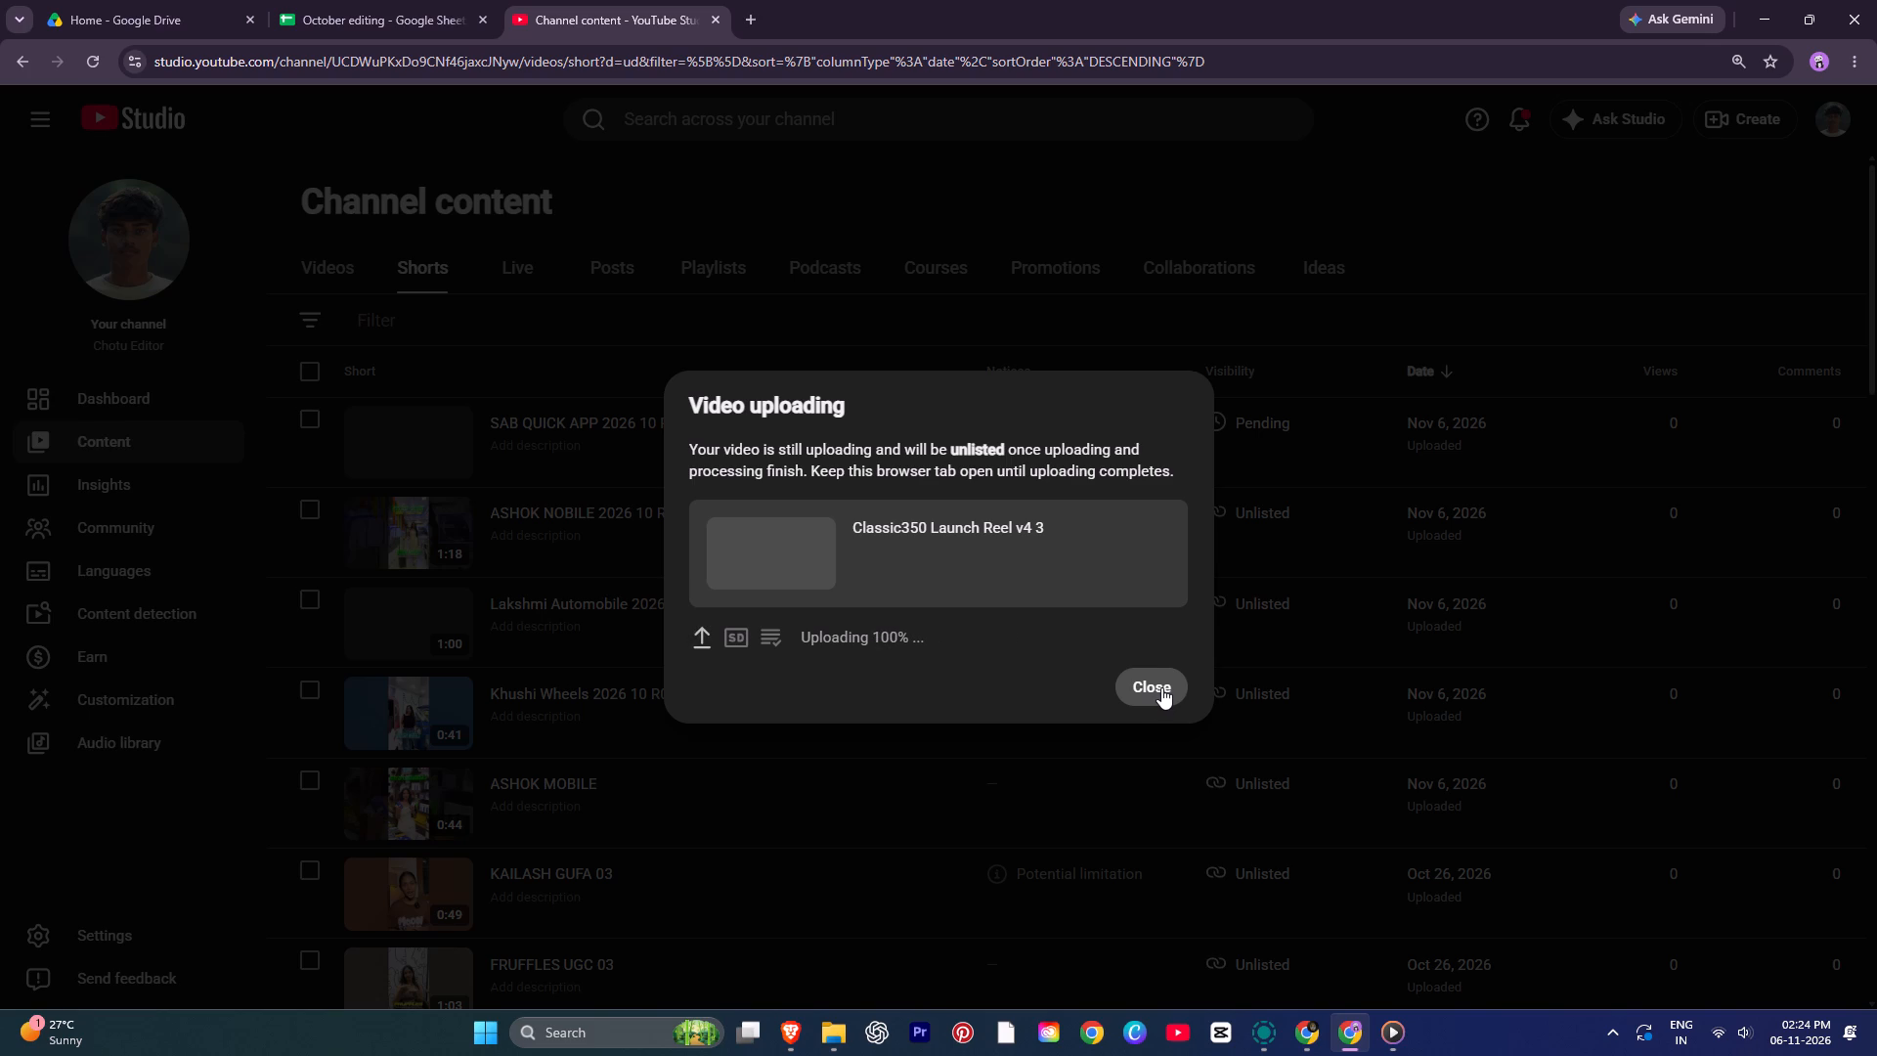
click(1161, 687)
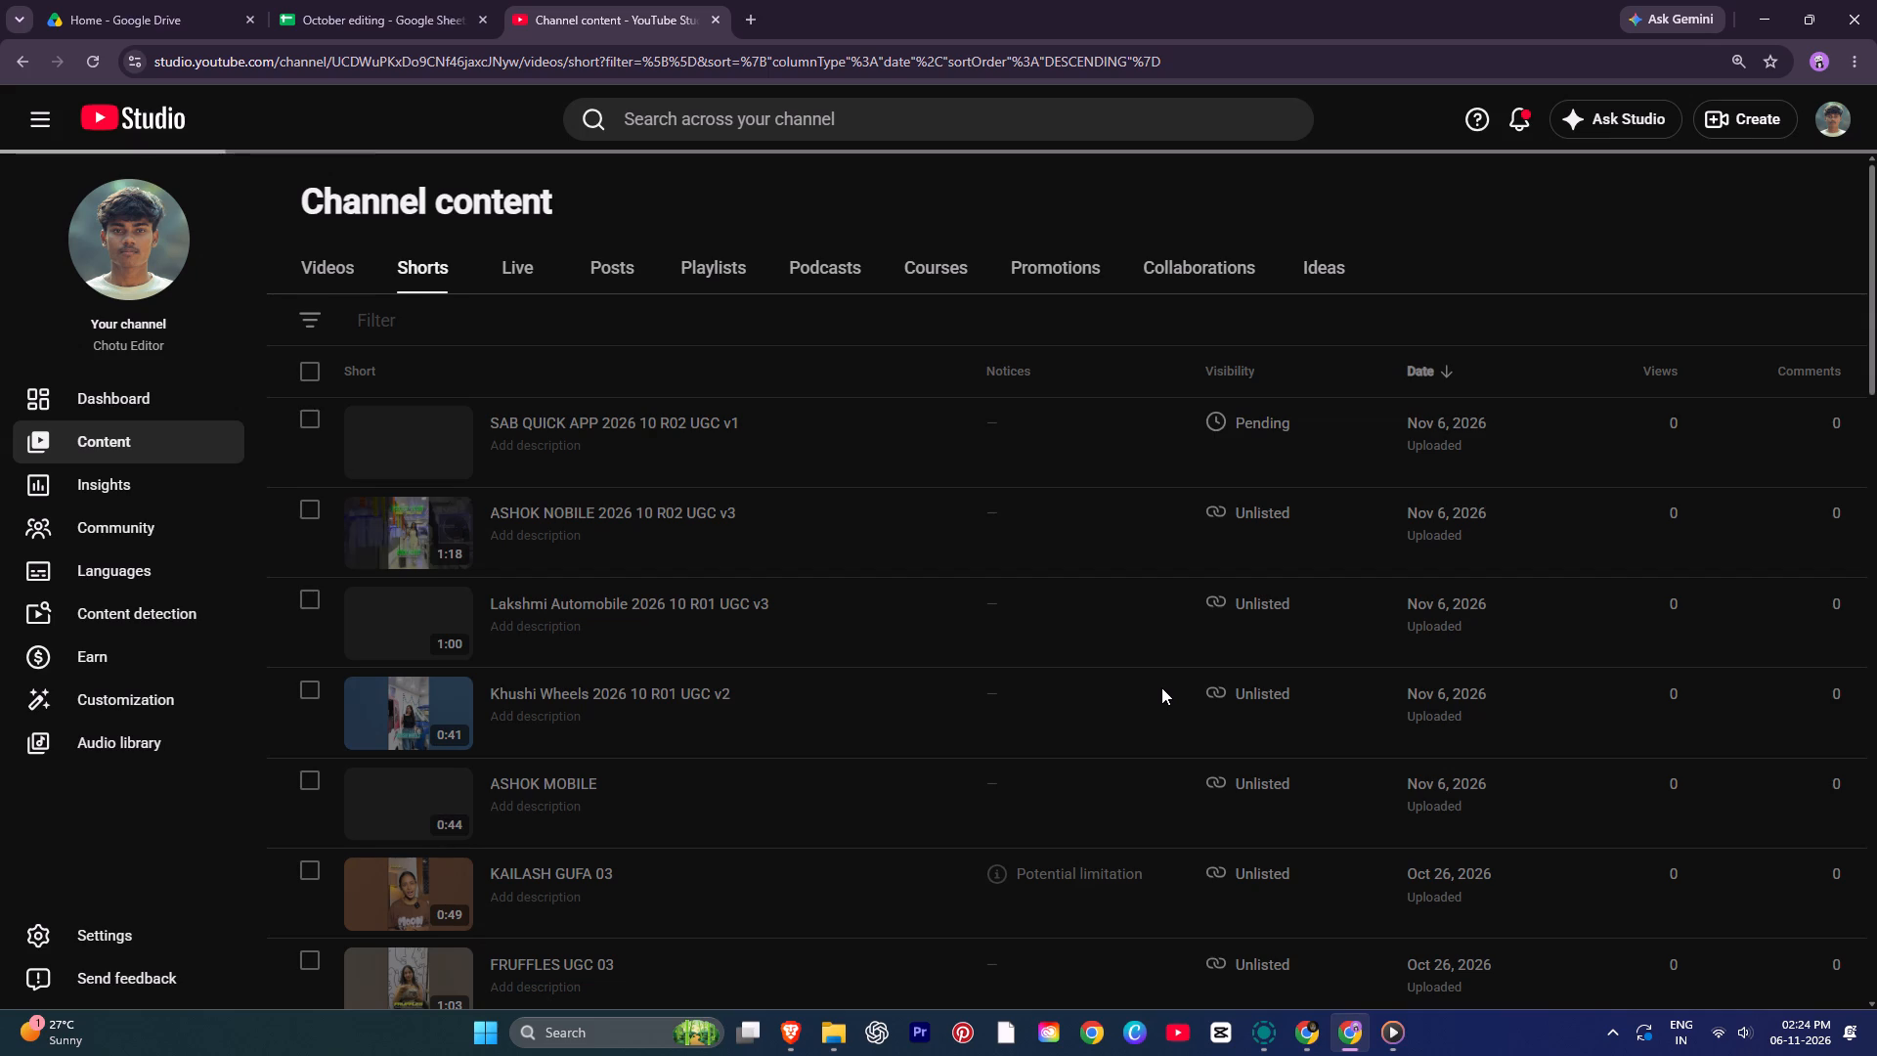
Review the channel's Shorts list for the newly uploaded client videos and their visibility.
scroll(1125, 720, up, 4)
scroll(1504, 796, down, 1)
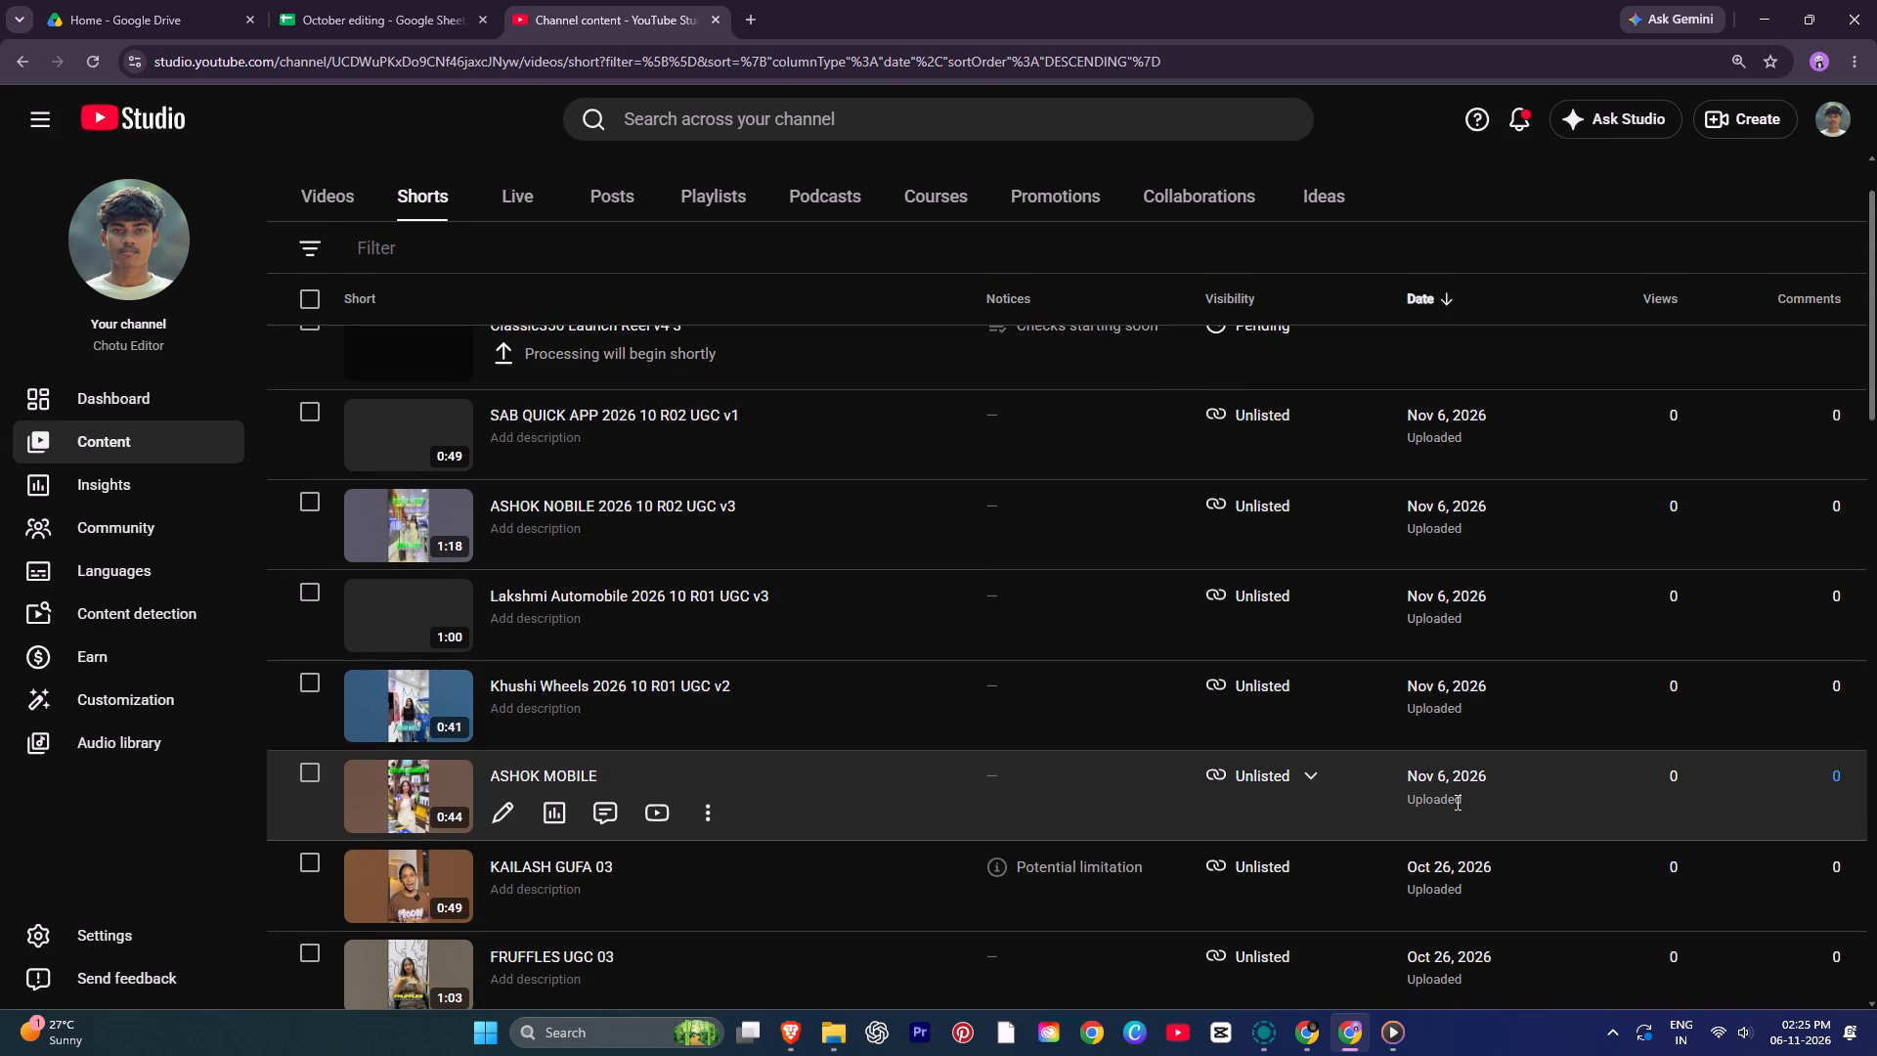
scroll(721, 796, up, 3)
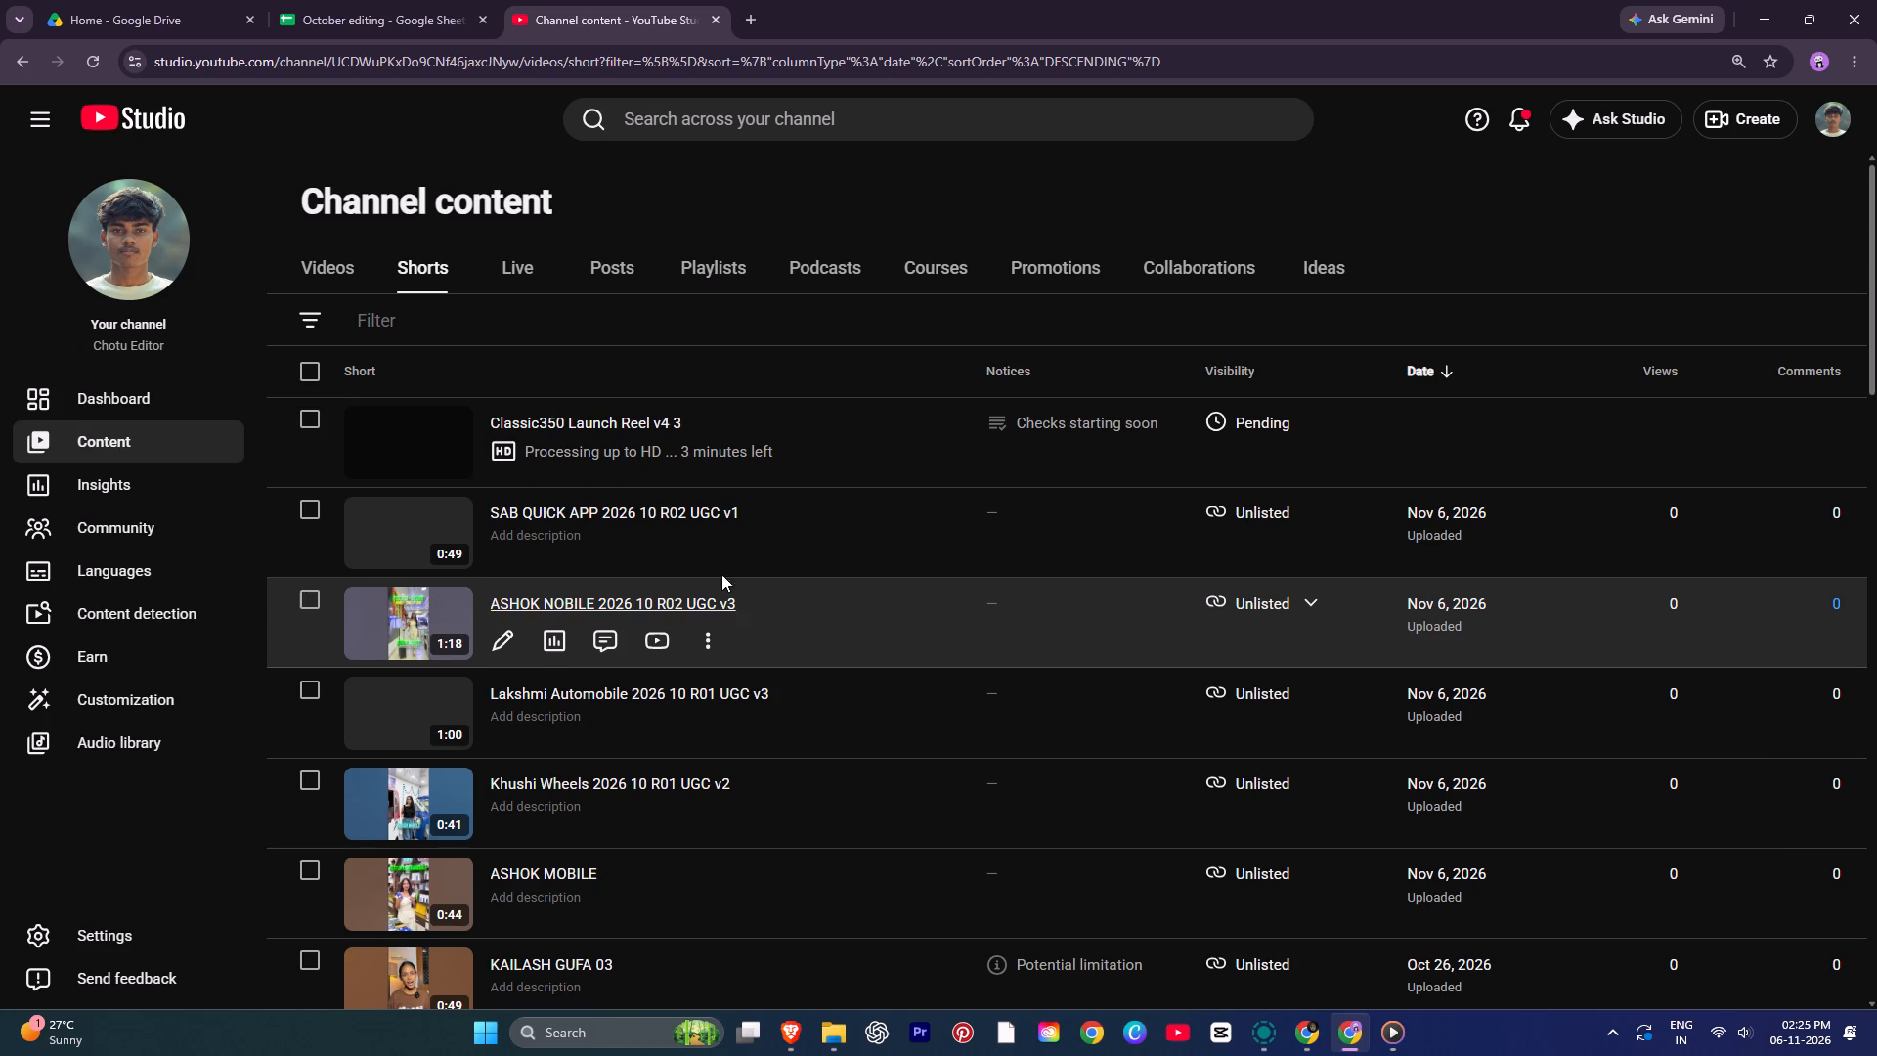
scroll(810, 766, down, 1)
scroll(810, 766, up, 3)
scroll(830, 759, down, 1)
scroll(904, 736, up, 3)
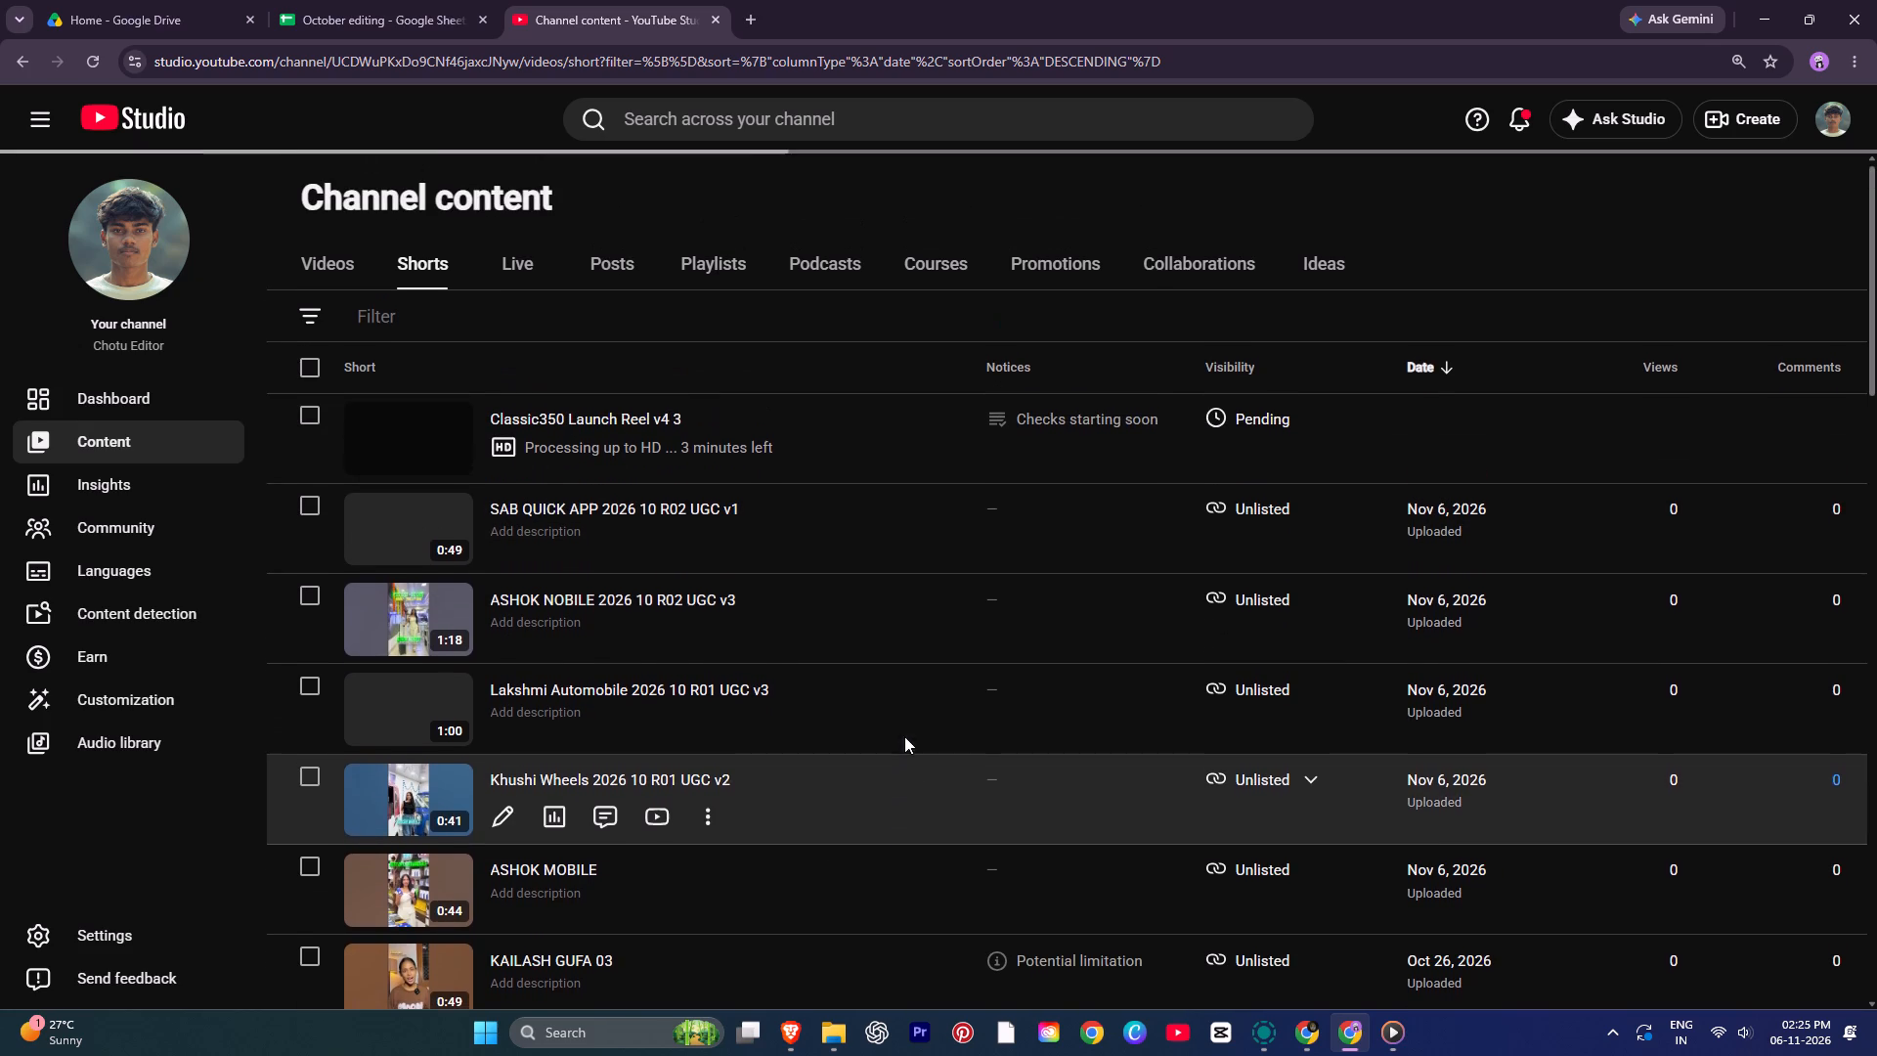
scroll(924, 726, up, 4)
click(1533, 240)
click(1604, 219)
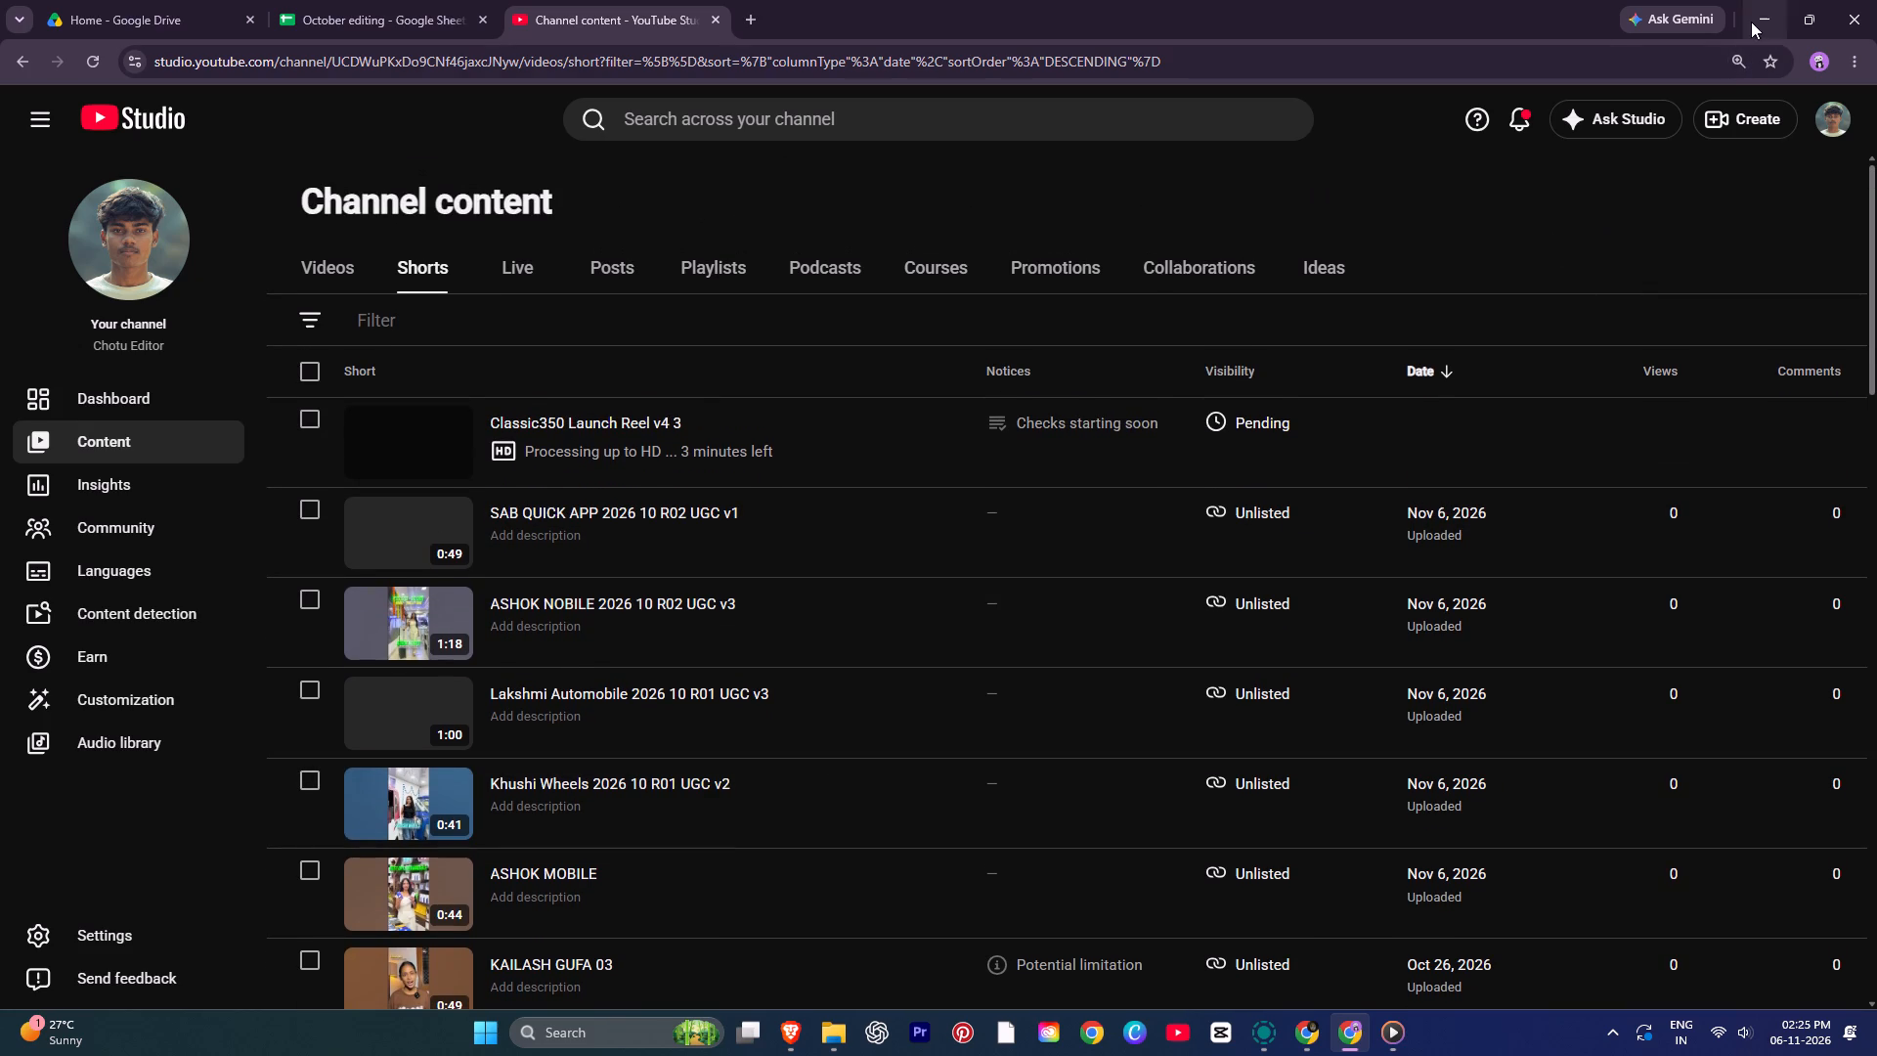
In the October editing sheet, enter BPCL as the client in row 16, dated 06-11-2026.
click(379, 0)
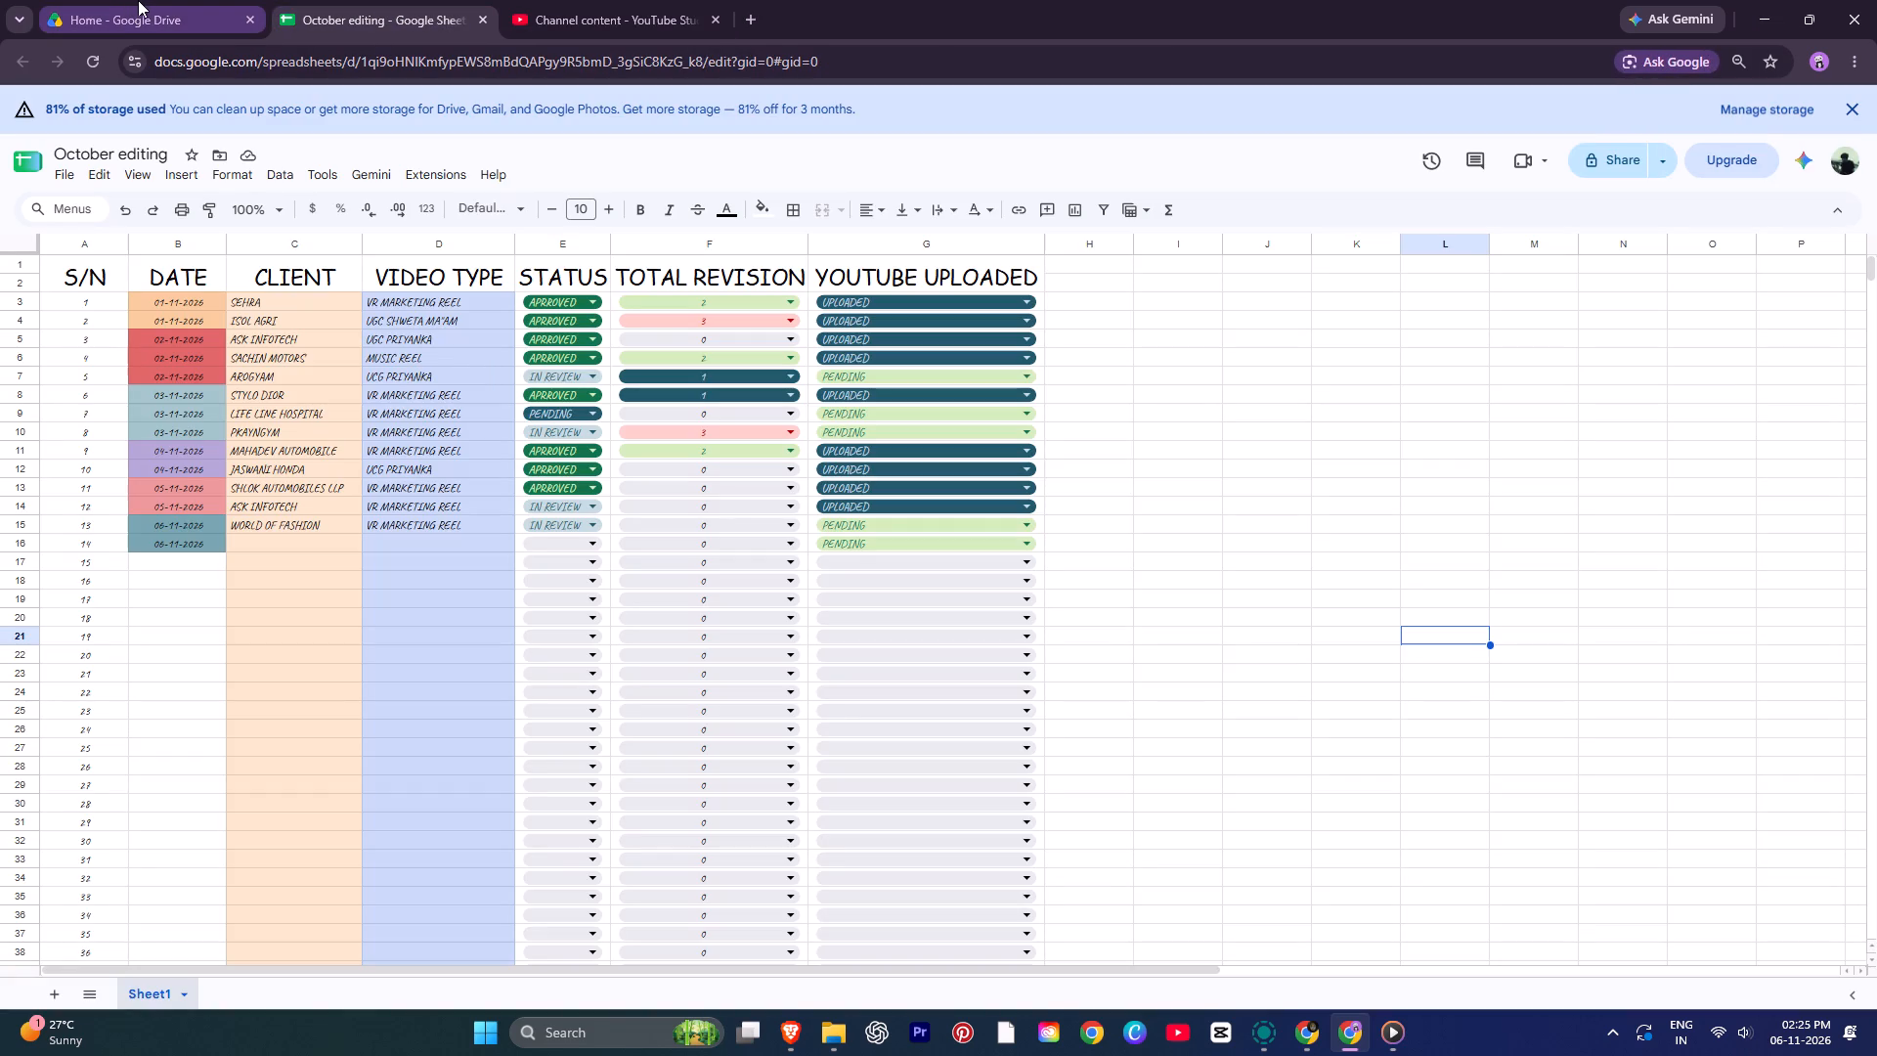
click(252, 546)
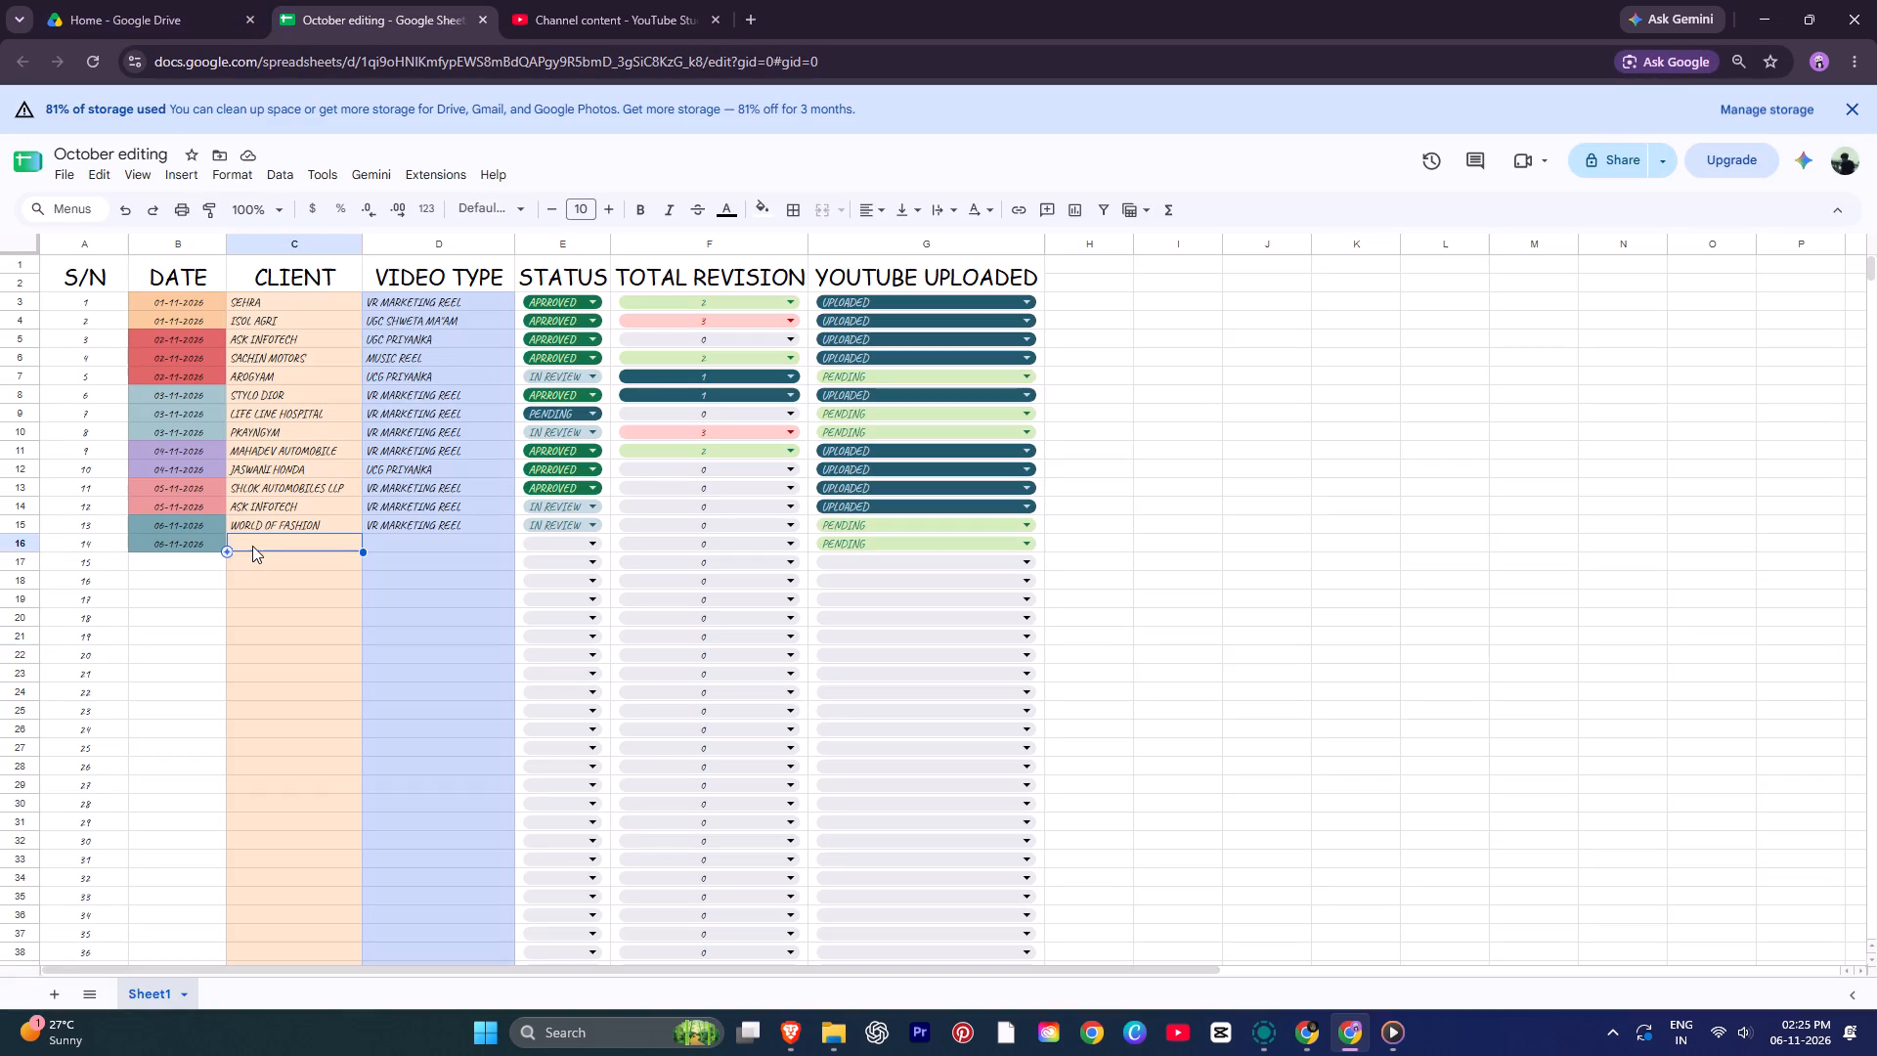
key(shift+b)
text(PCL)
key(space)
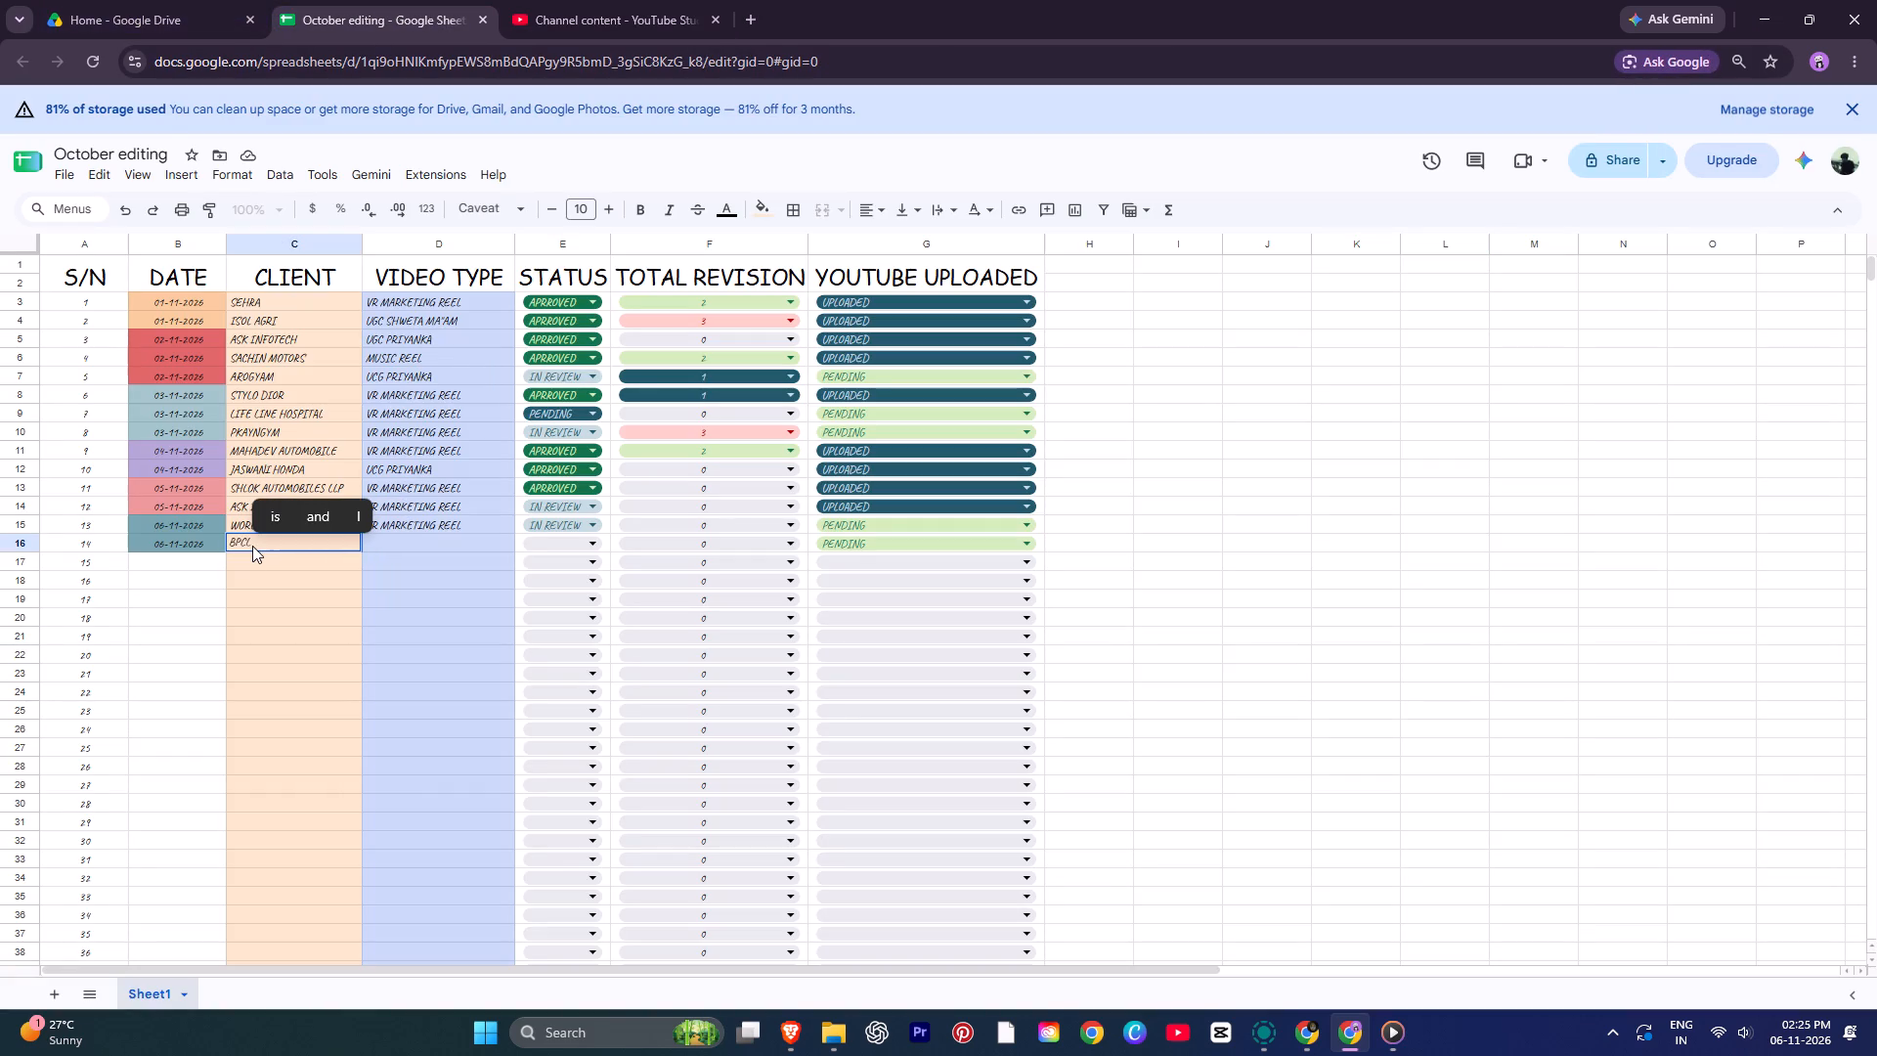
Enter CONCEPT REEL as the video type for the BPCL entry.
click(418, 542)
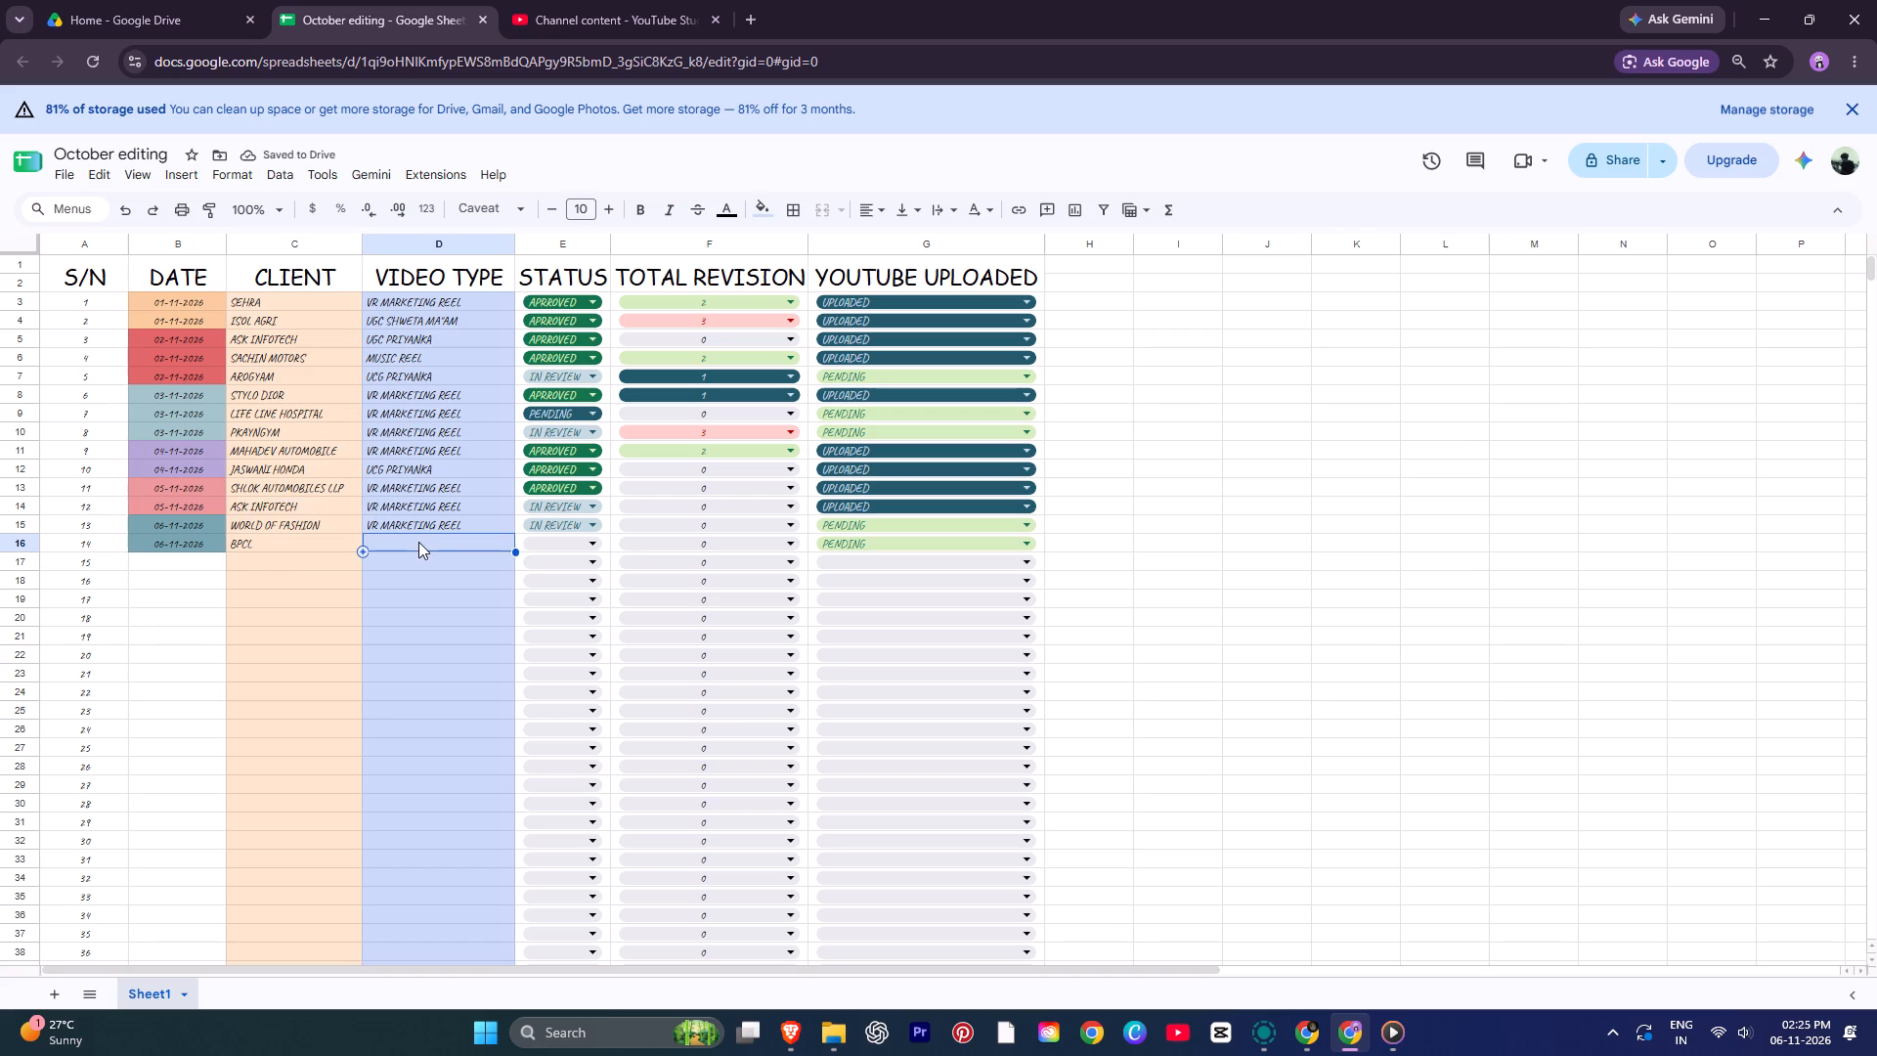
text(CO)
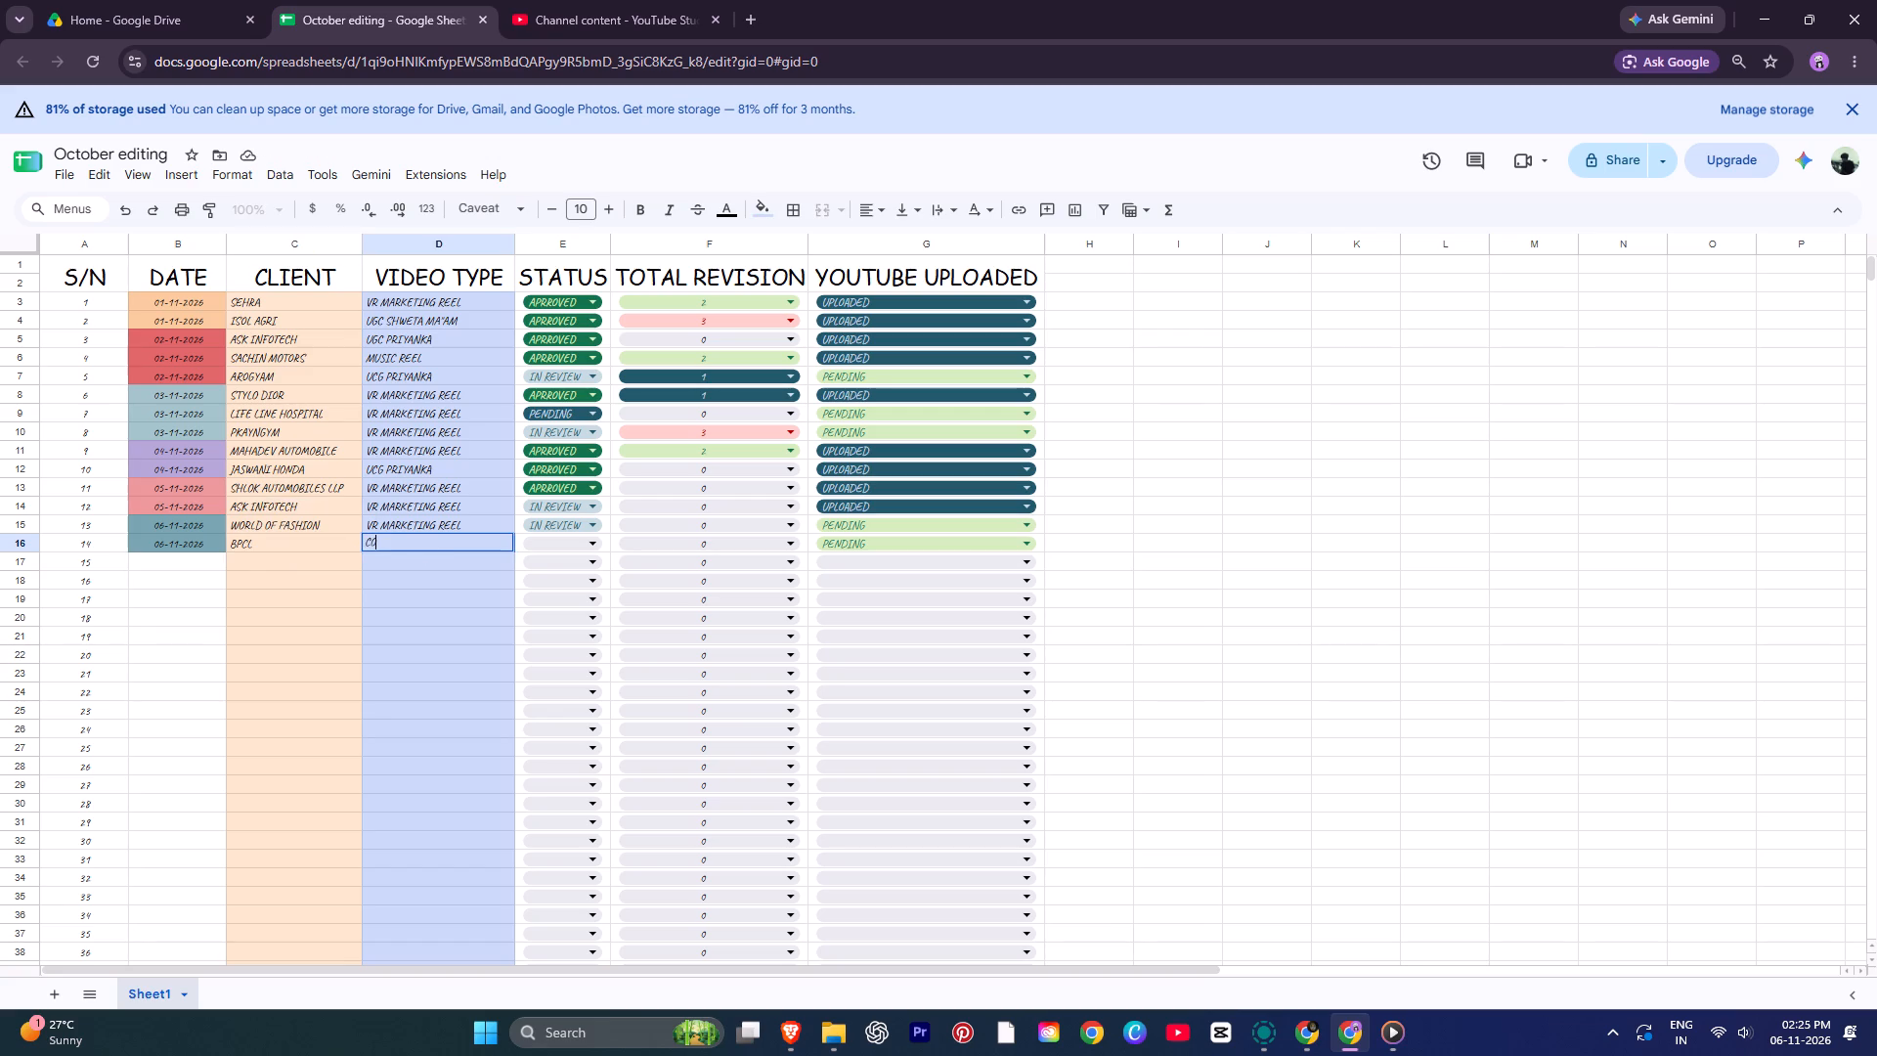
key(BackSpace)
text(OV)
key(shift+BackSpace)
text(NCEPT)
key(space)
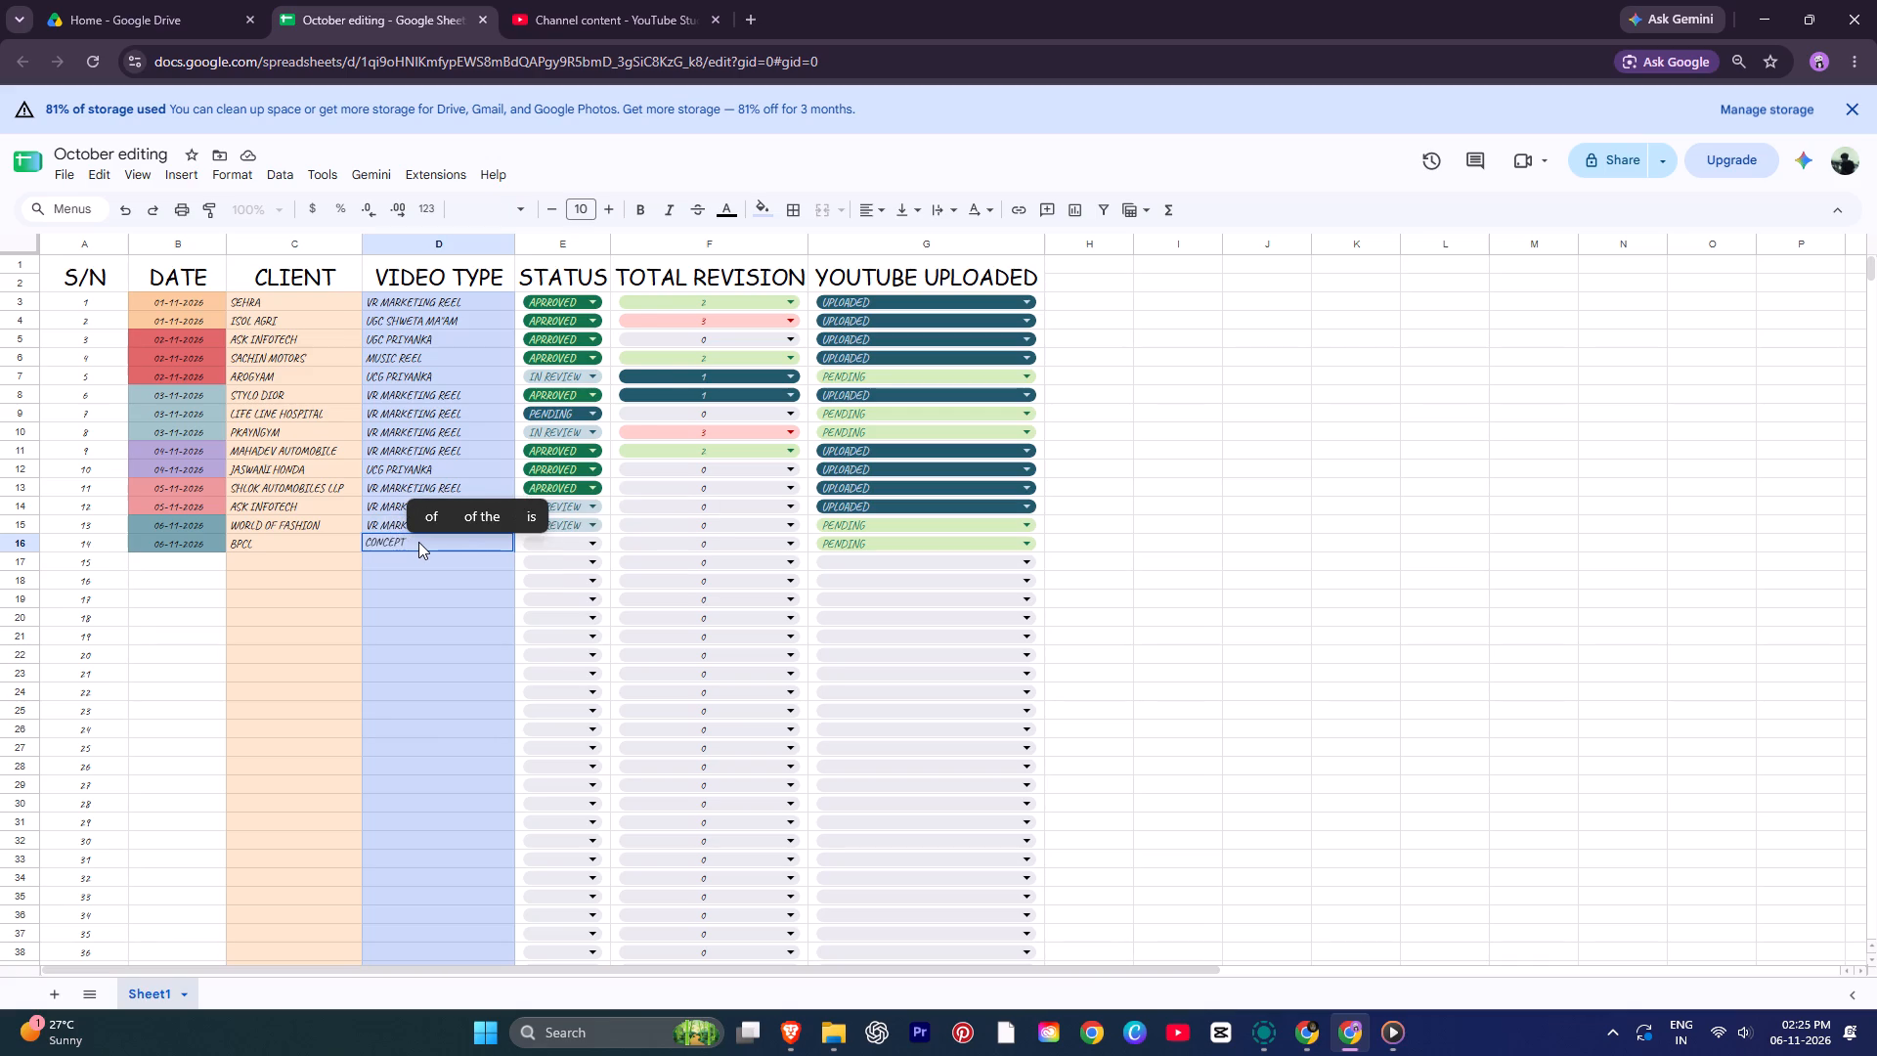
text(REEL)
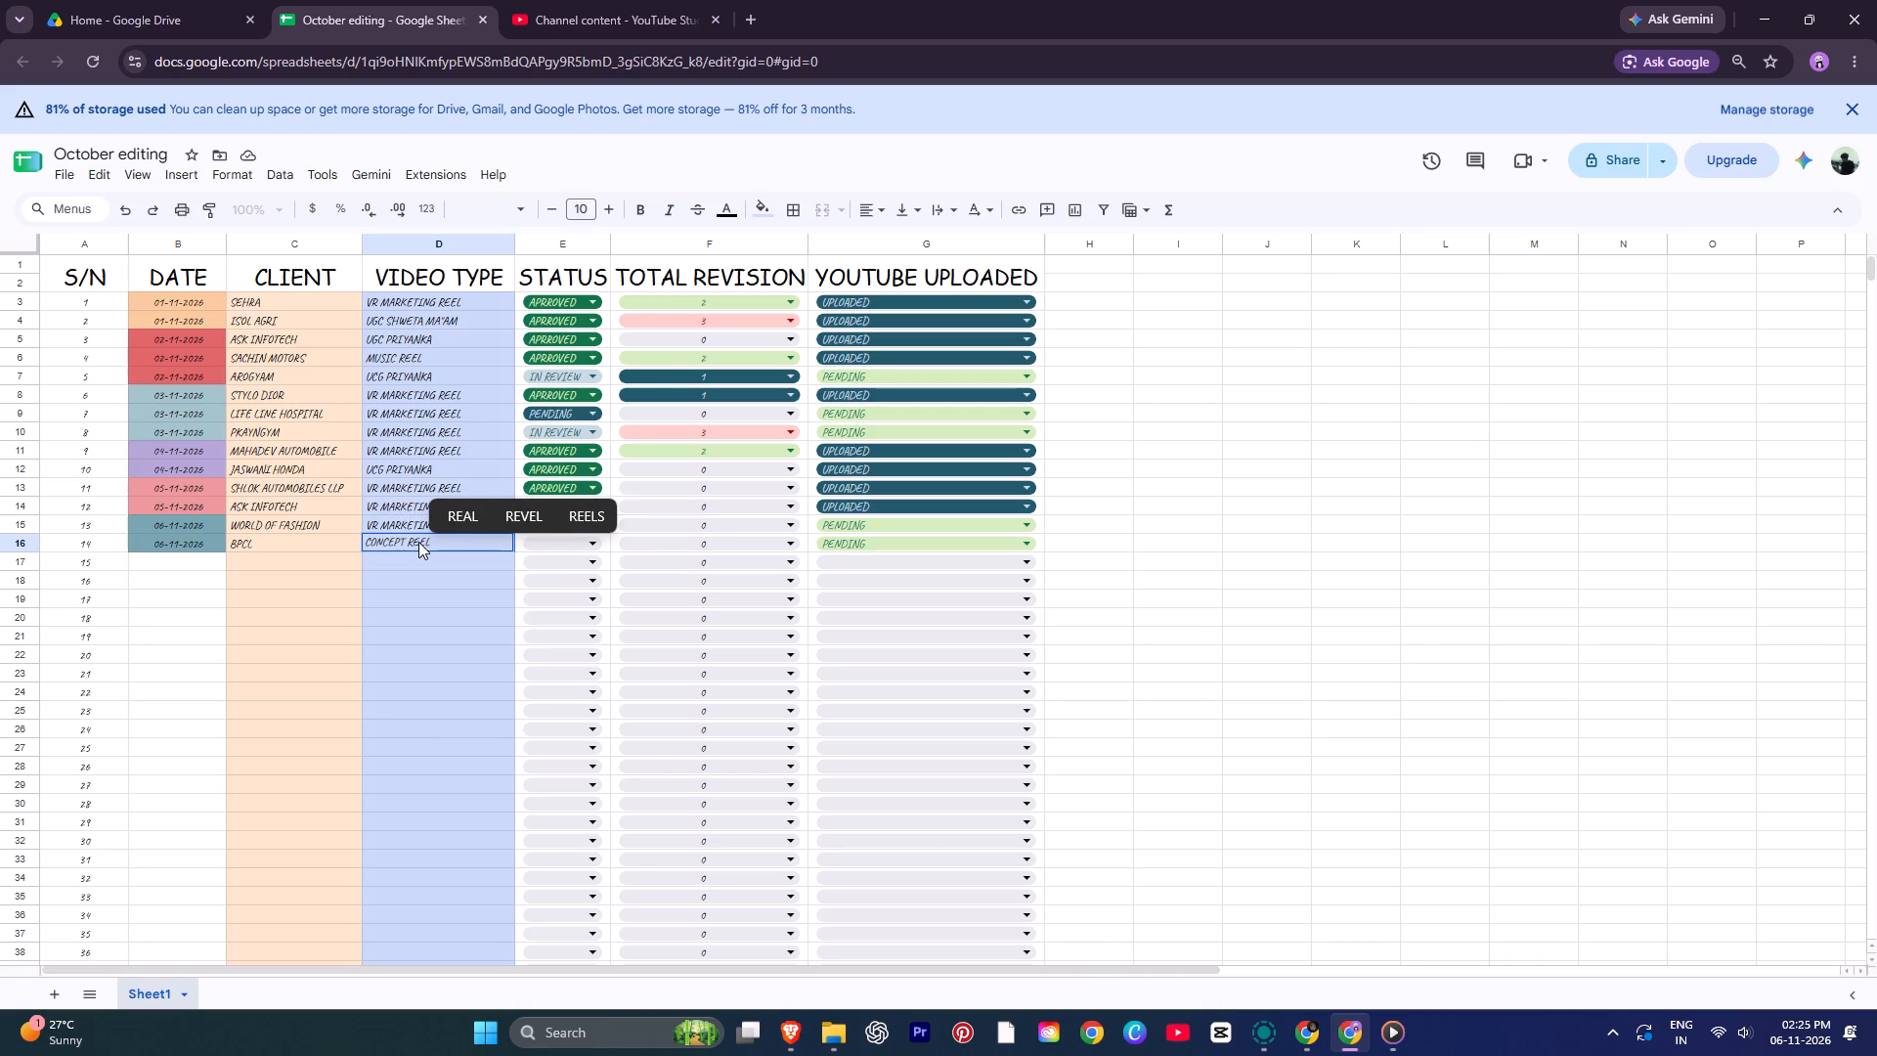
click(590, 544)
click(587, 543)
click(662, 547)
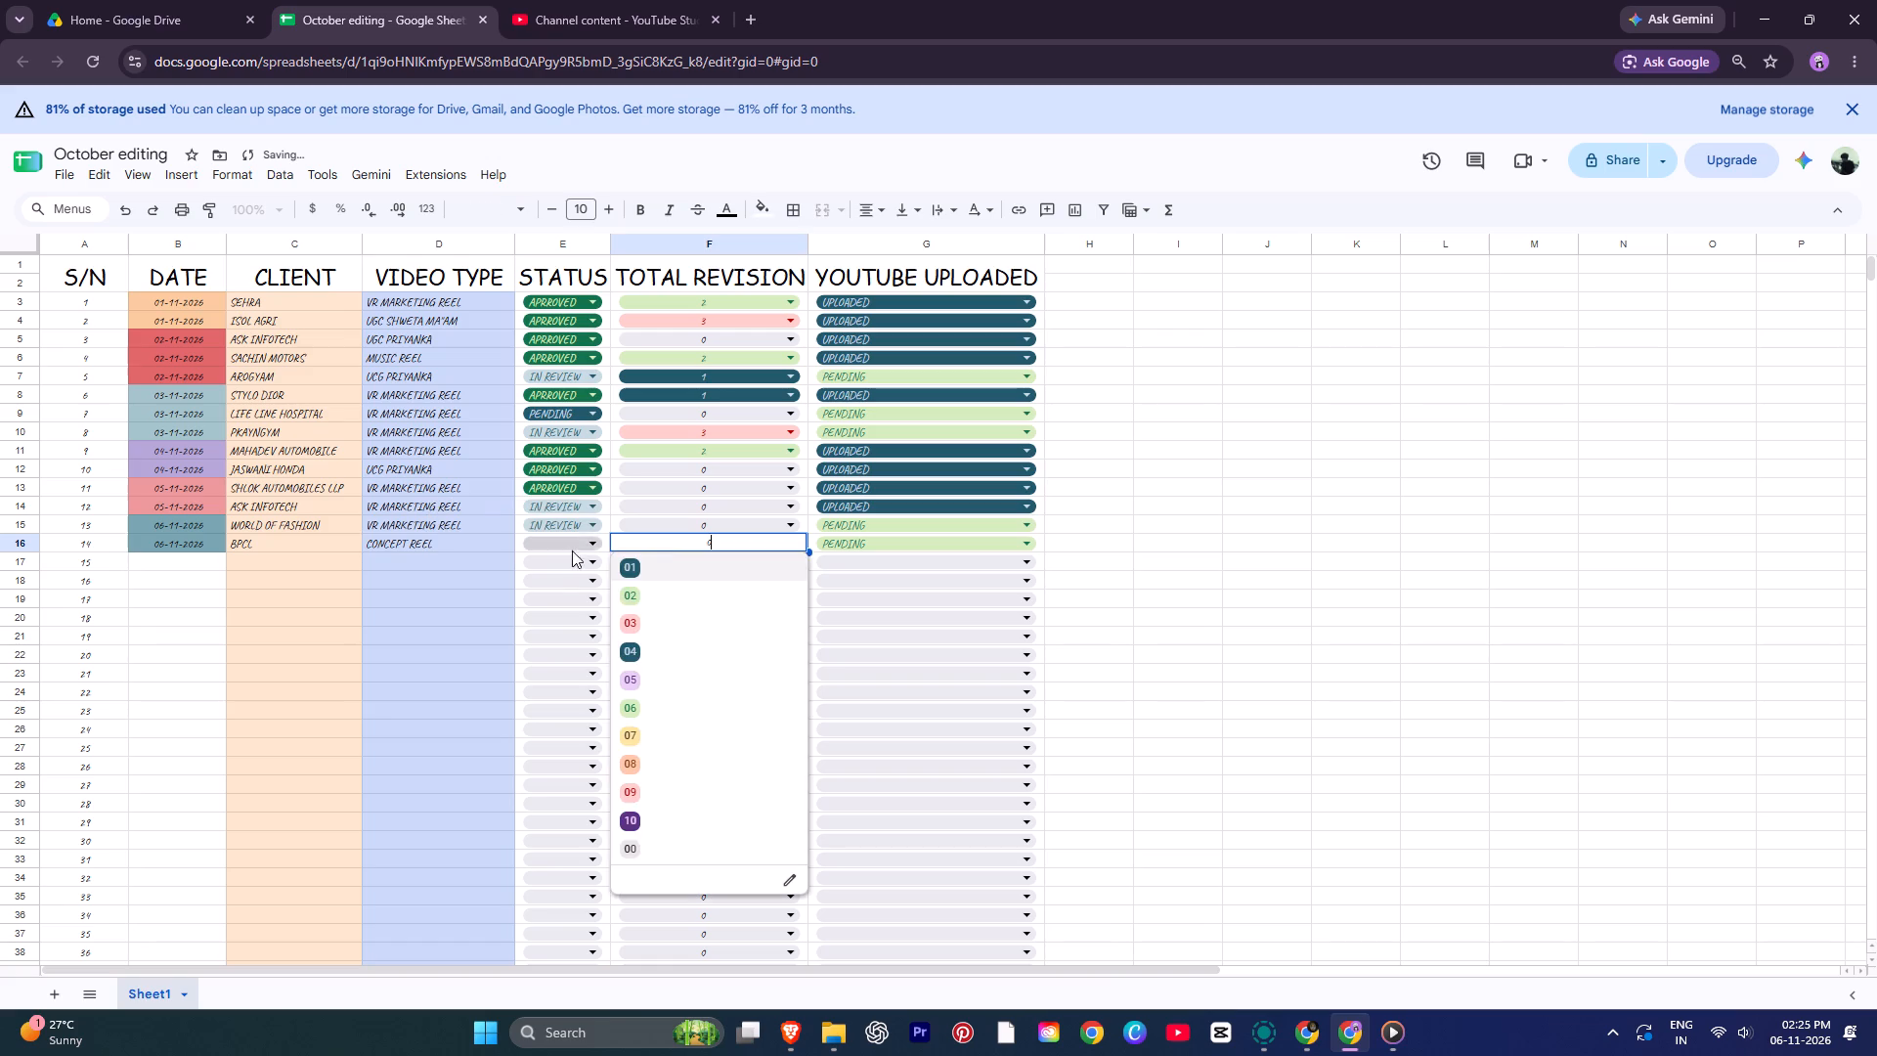
Set the status of the BPCL concept reel entry in row 16 to EDITING.
click(568, 543)
click(554, 570)
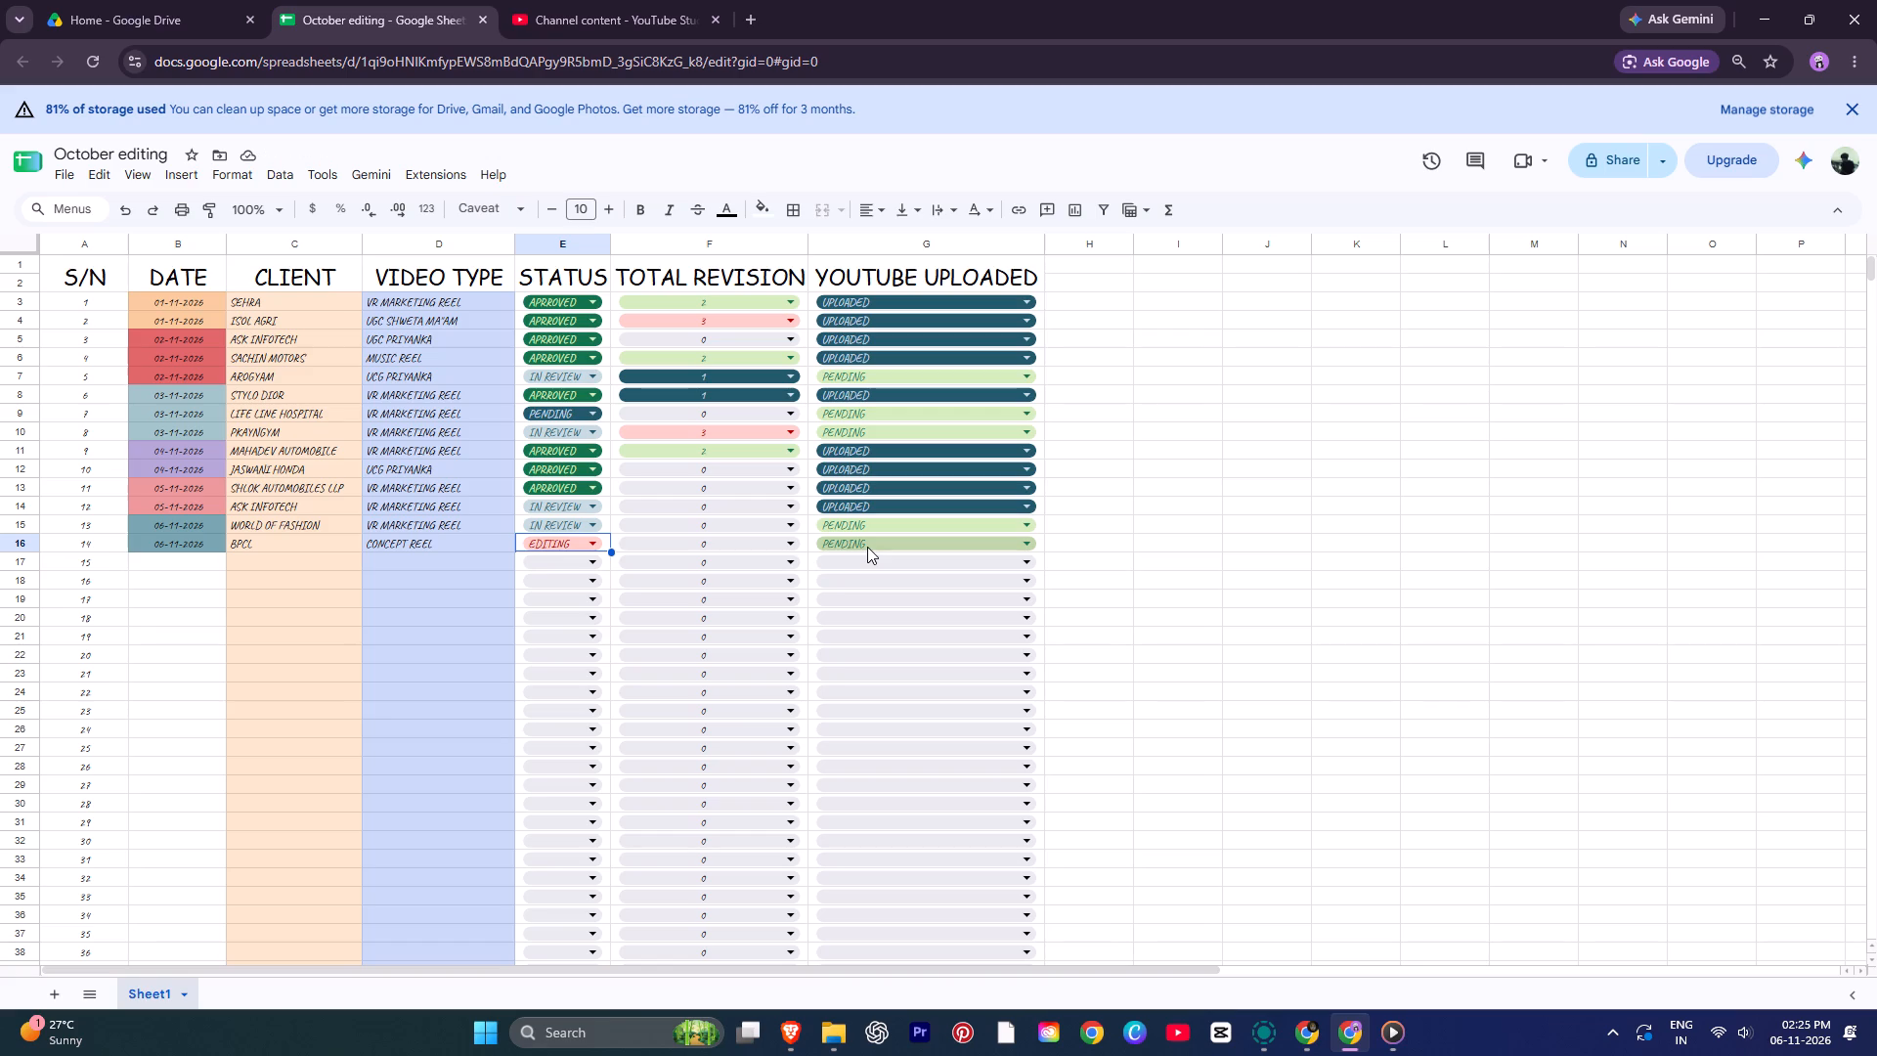
click(1099, 552)
Switch to the open Media Player video and close the player.
key(alt+Tab)
alt+click(832, 293)
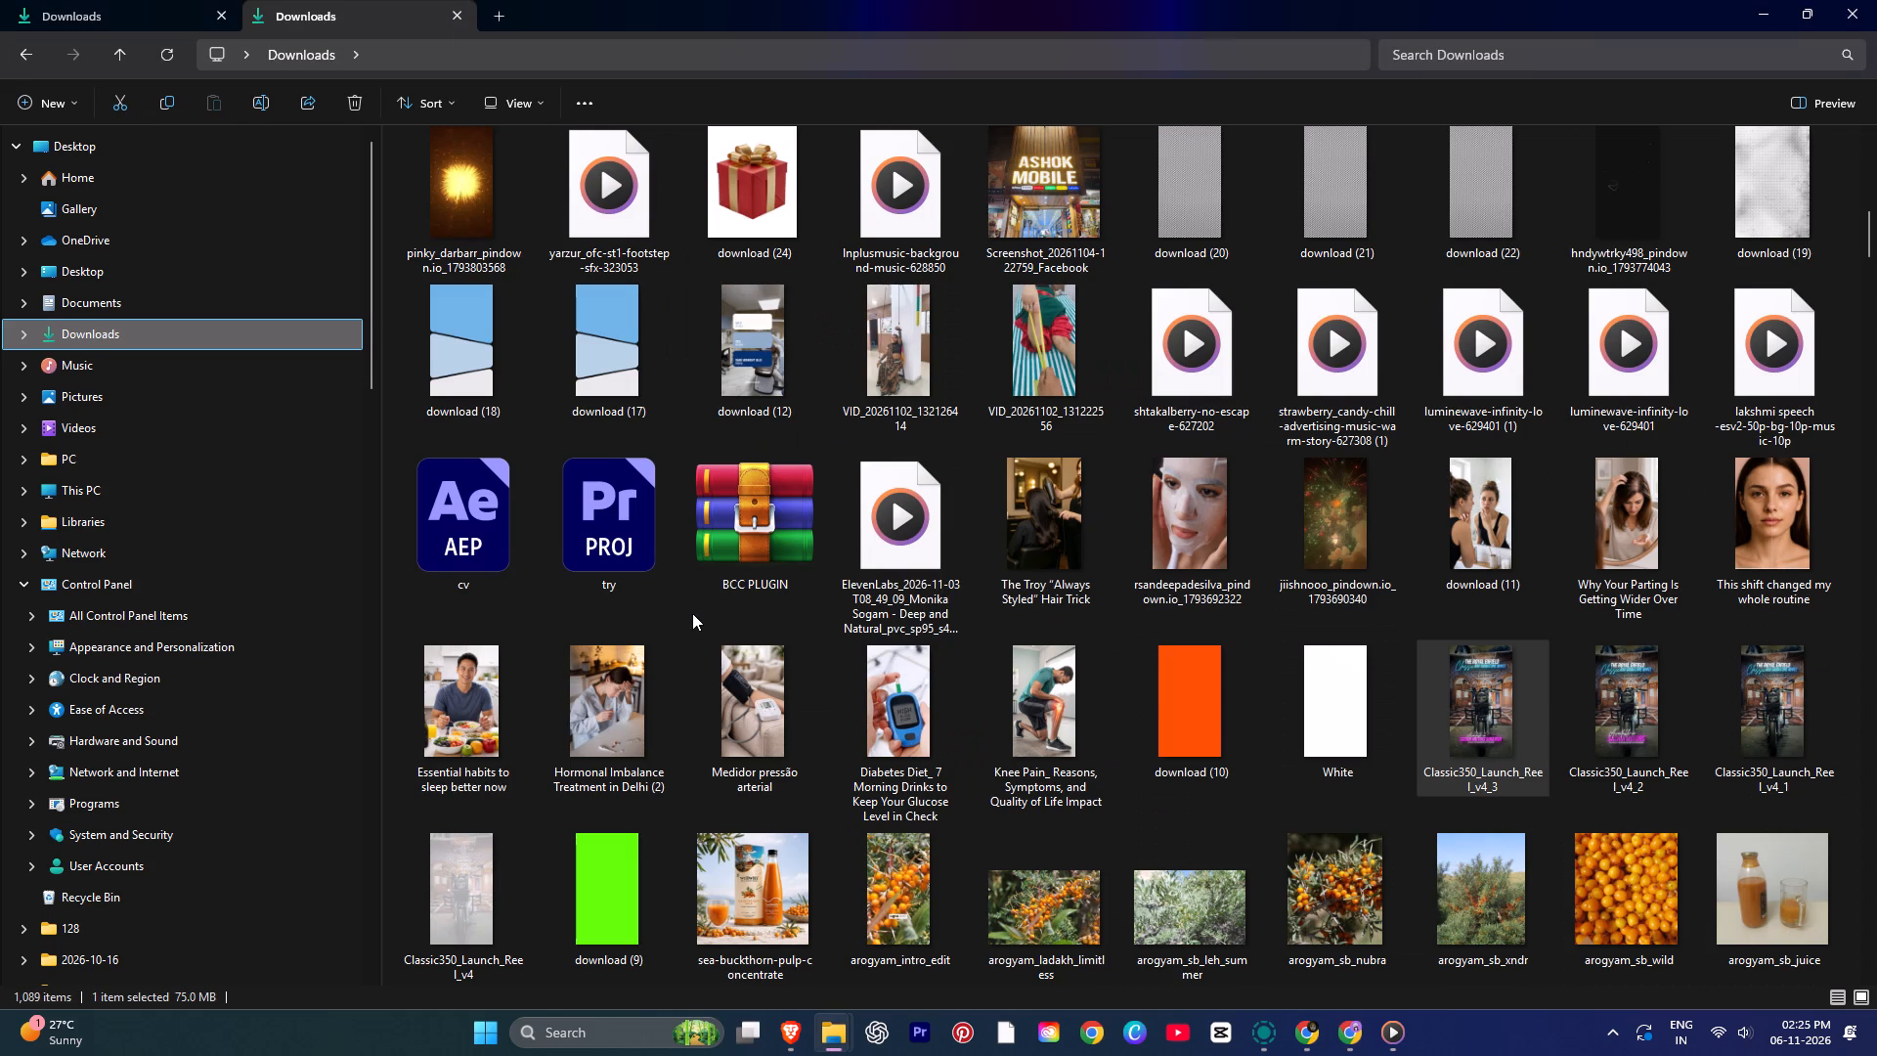
key(alt+Tab)
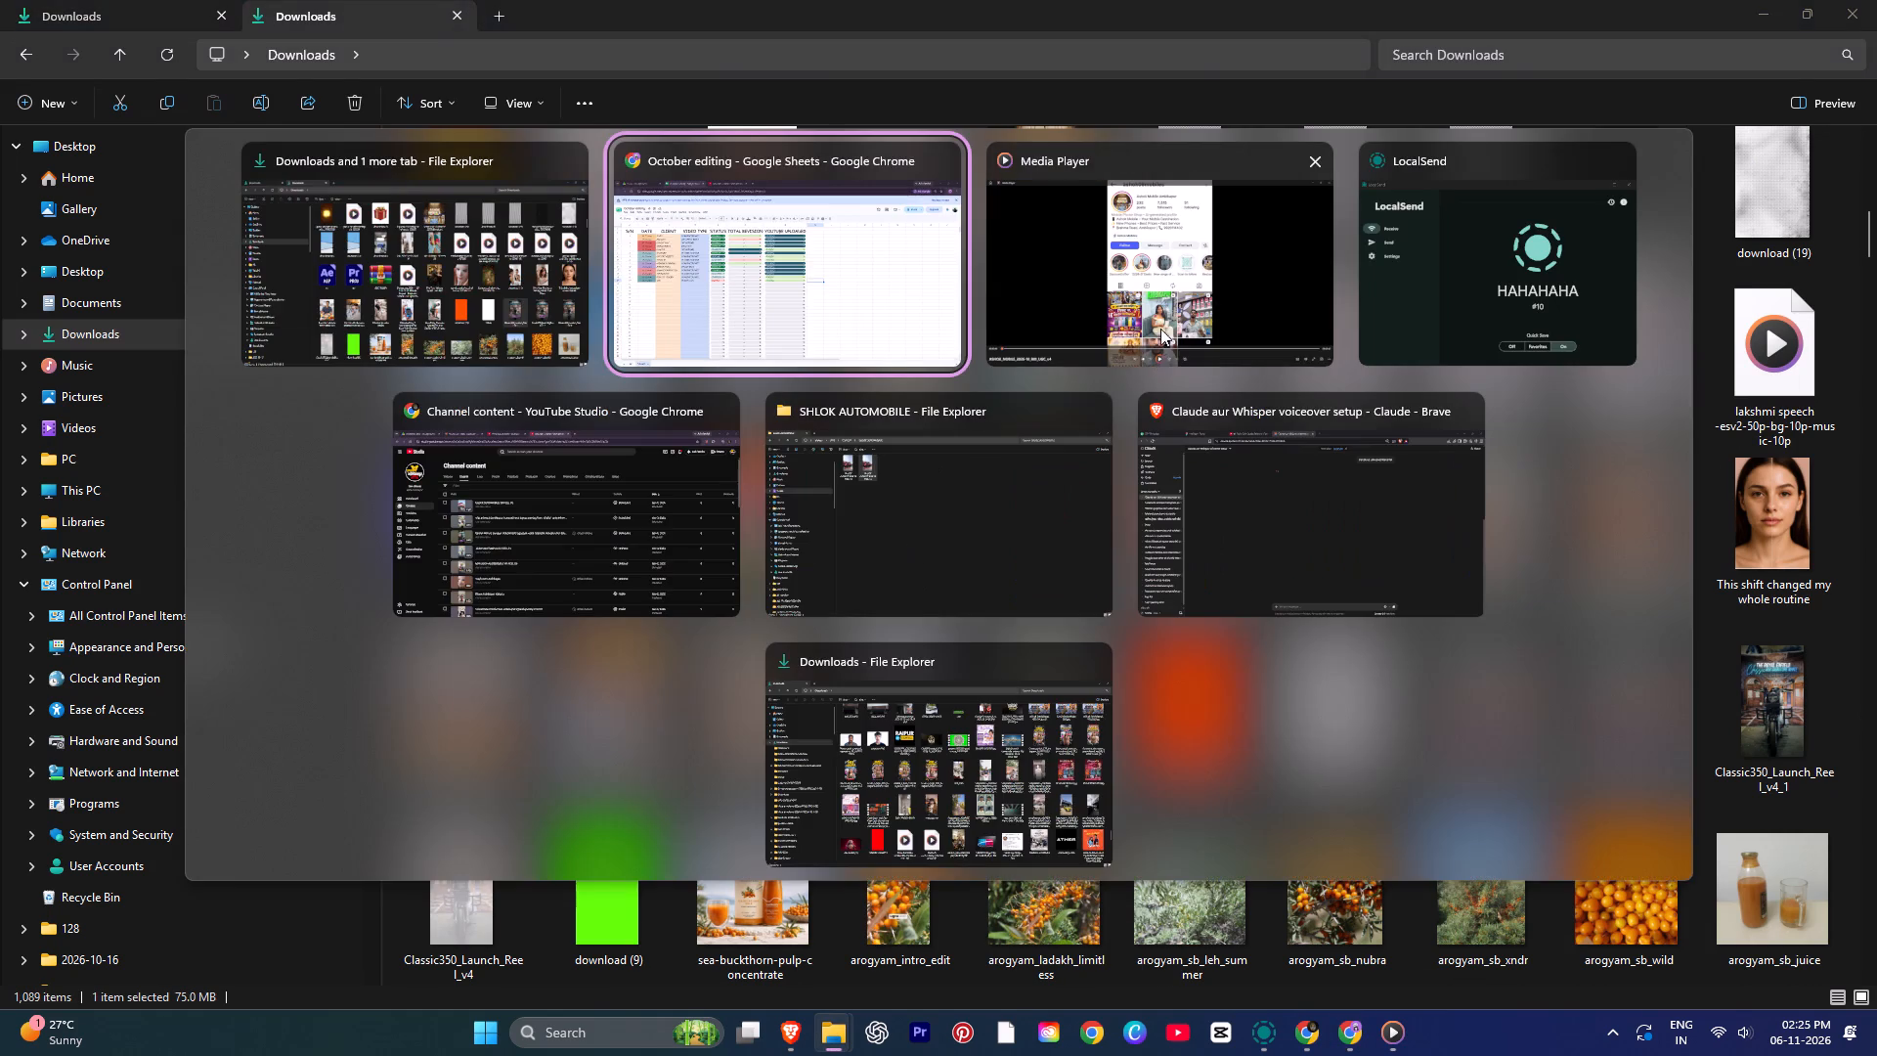
alt+click(1159, 298)
click(580, 590)
click(1876, 12)
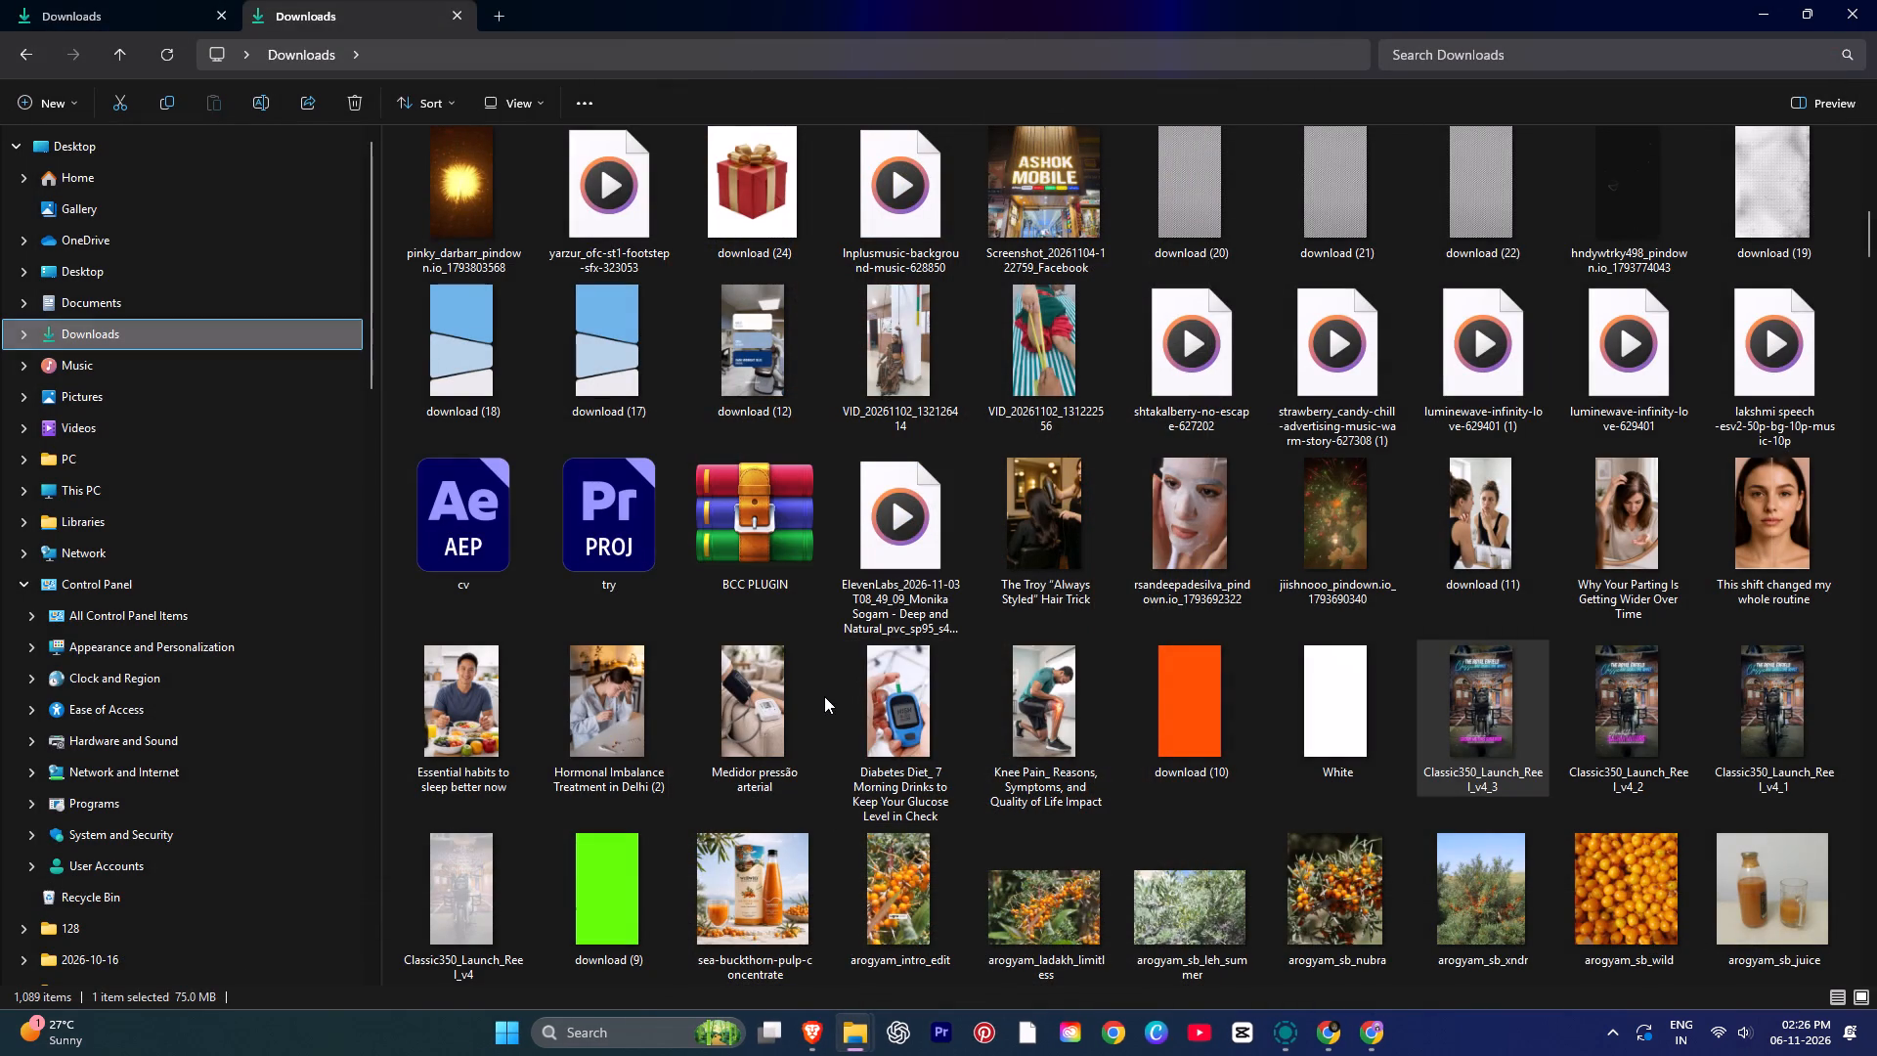
Look through the Downloads folder in File Explorer, from today's files to the oldest, examining the stored clips, images and folders.
scroll(824, 696, up, 4)
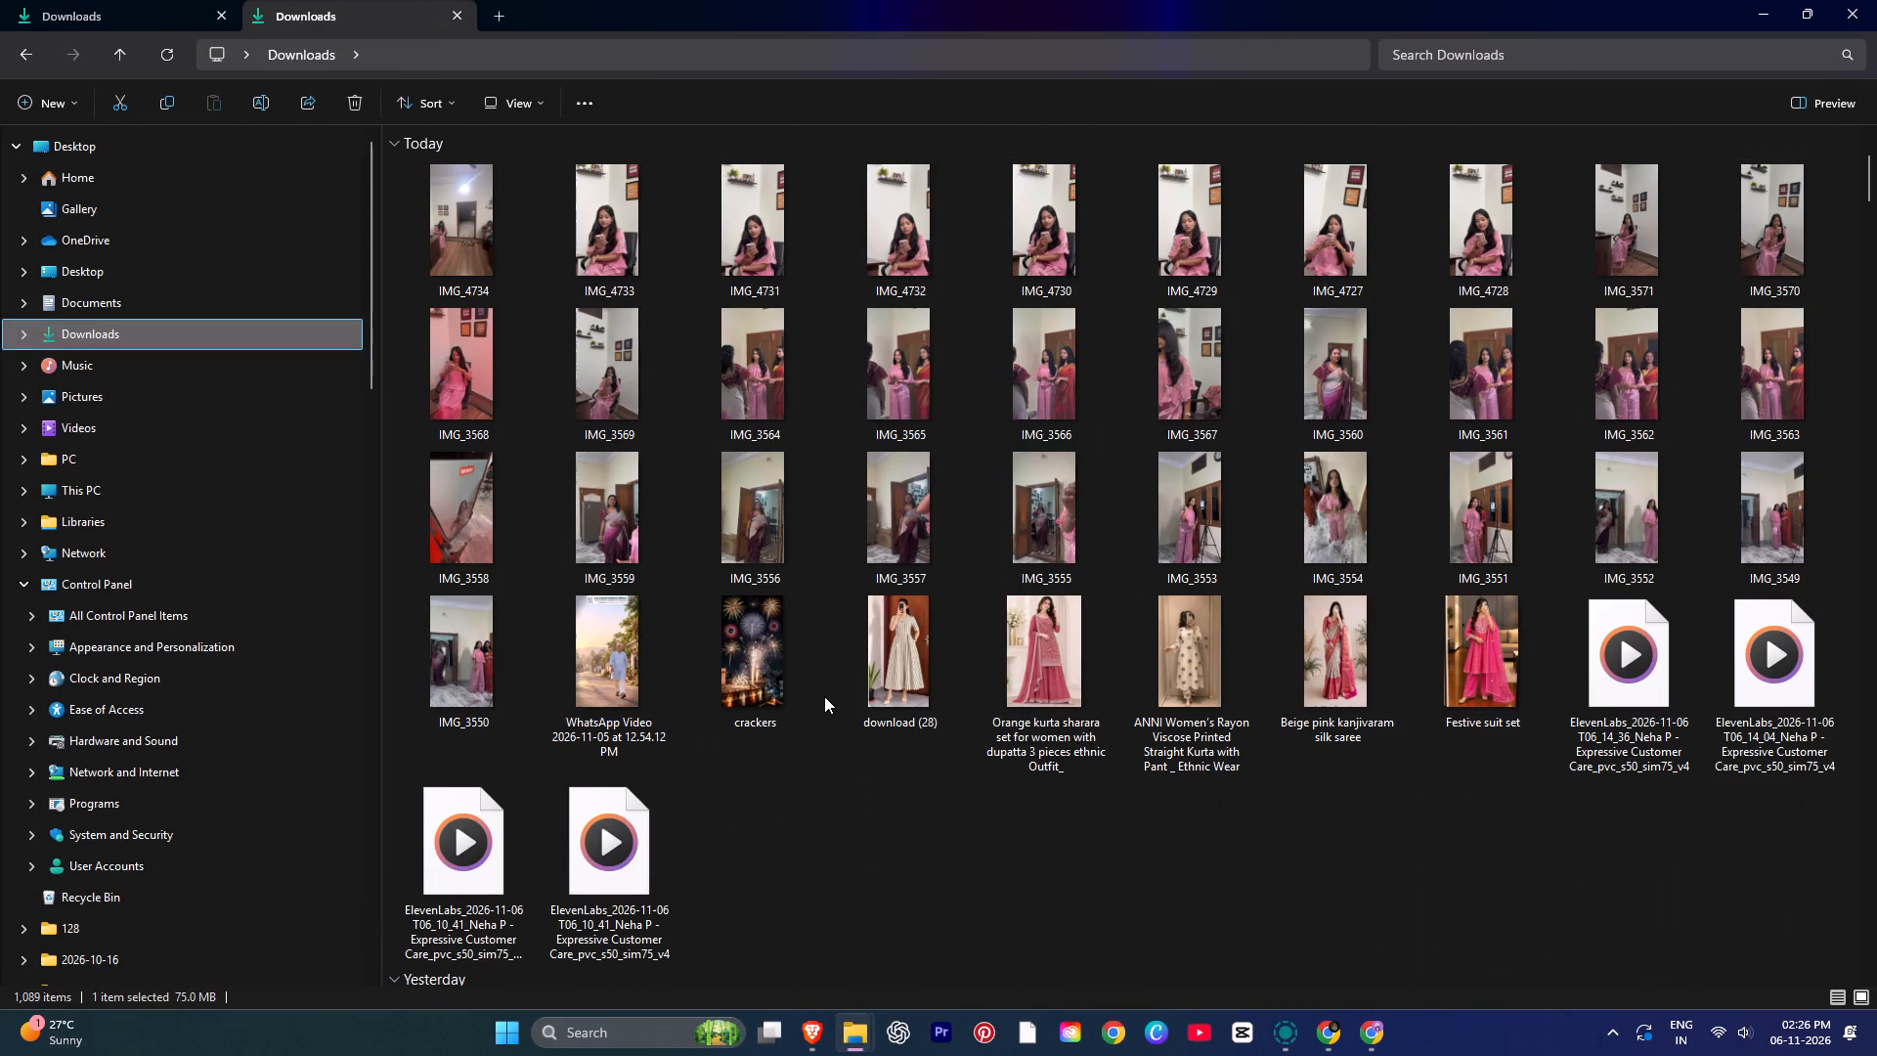
scroll(824, 696, up, 5)
scroll(824, 696, down, 10)
scroll(824, 696, up, 1)
scroll(824, 696, down, 4)
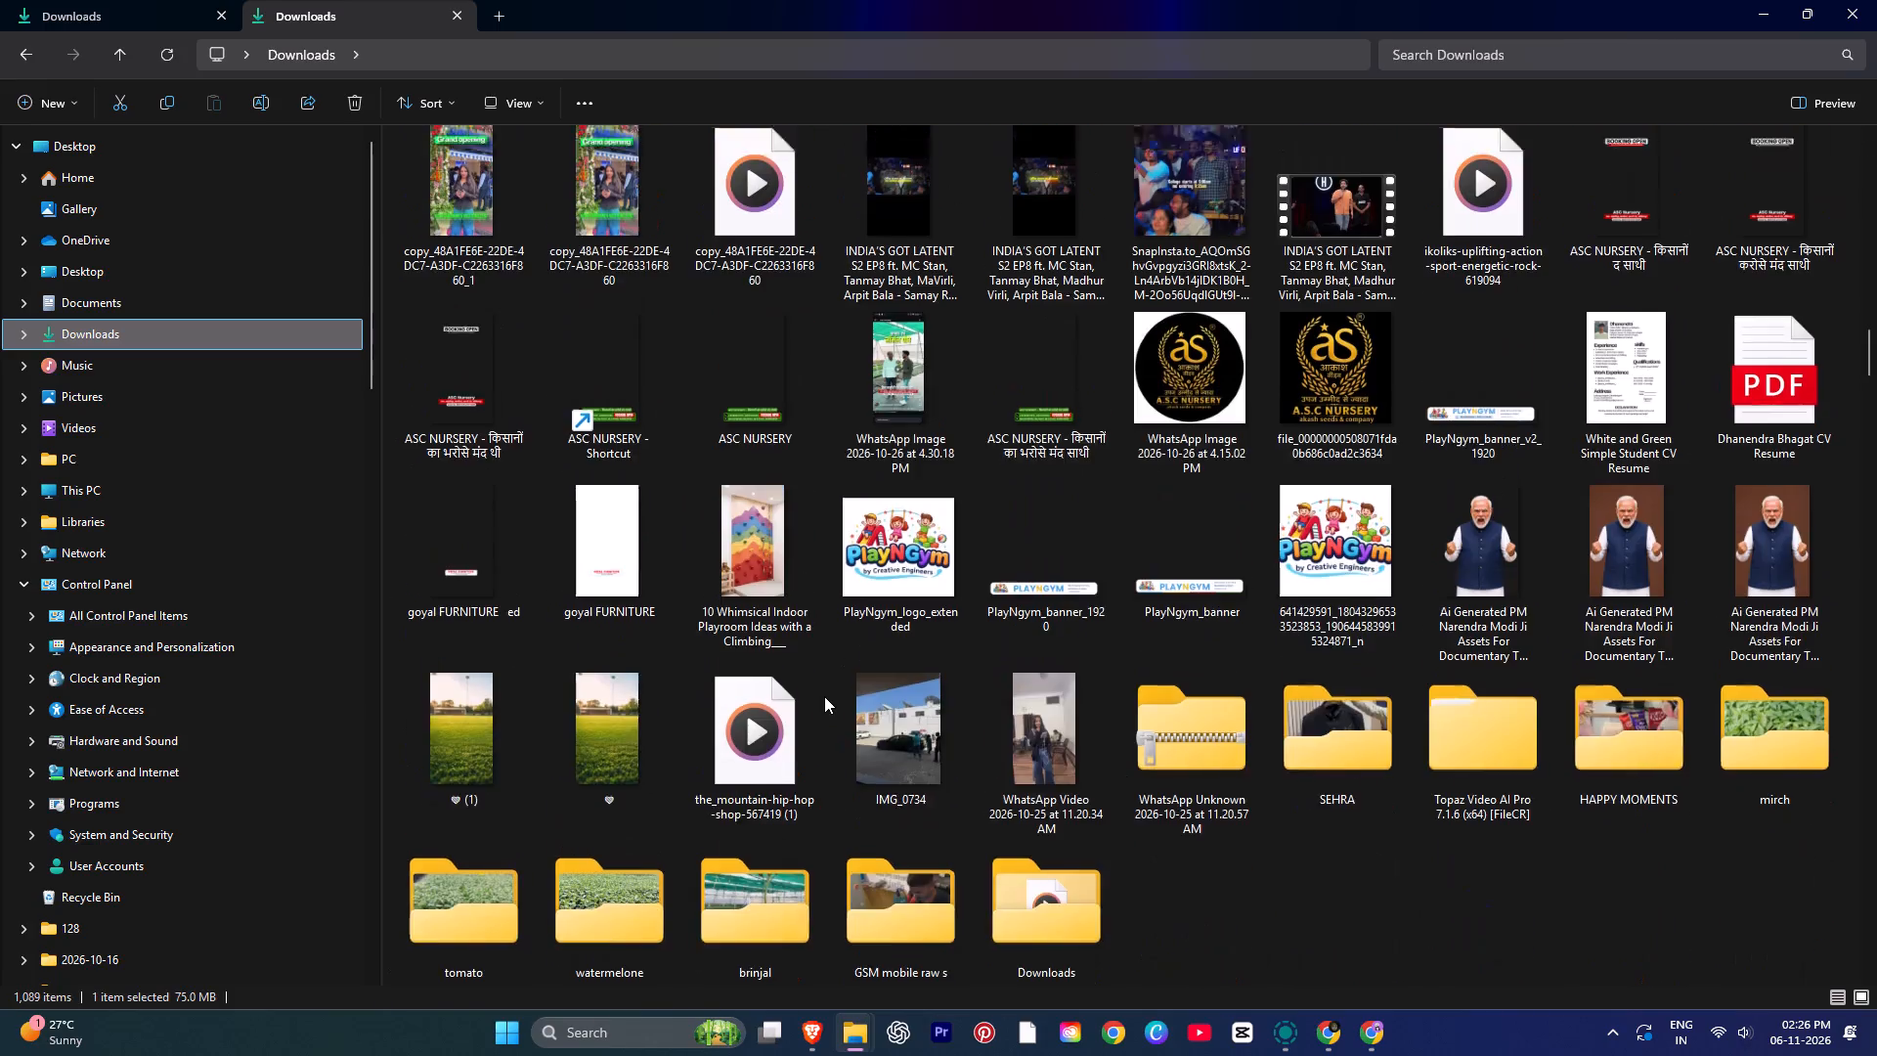
scroll(824, 696, down, 19)
scroll(826, 696, down, 3)
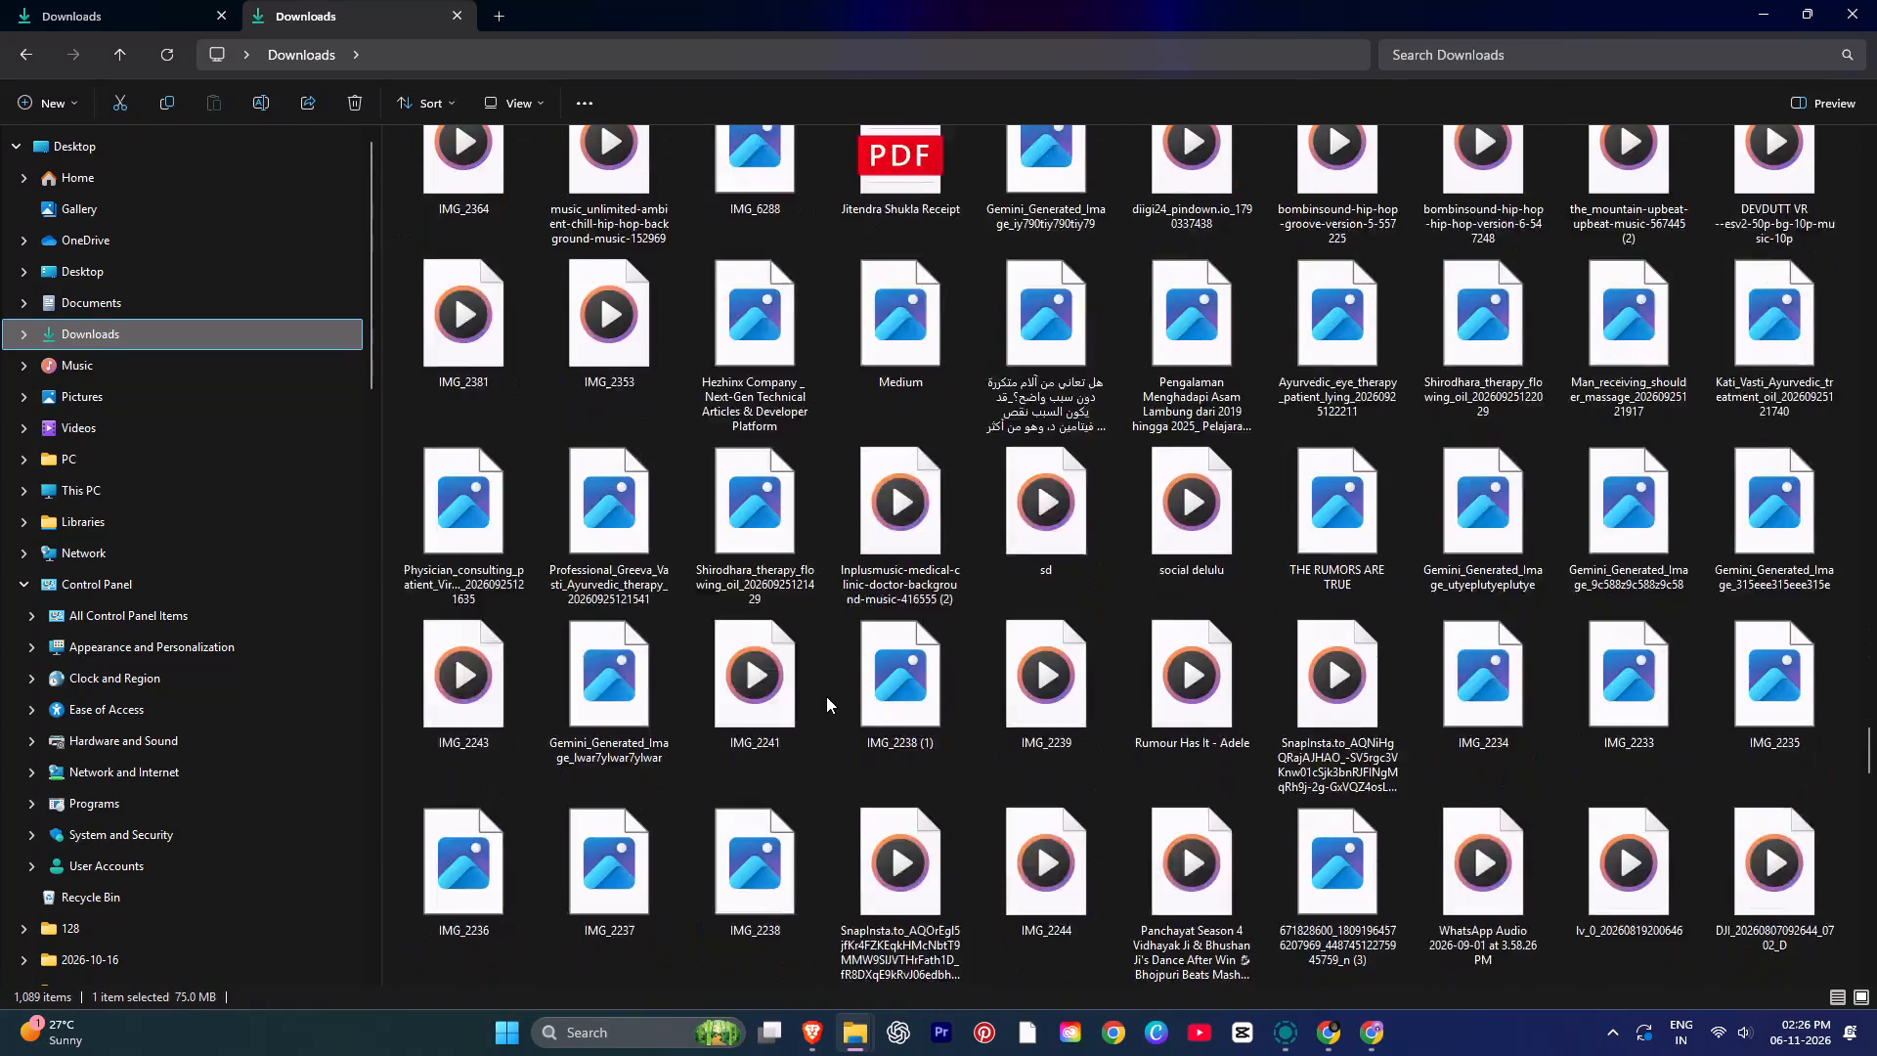
scroll(826, 696, down, 1)
scroll(826, 696, up, 1)
scroll(826, 696, down, 10)
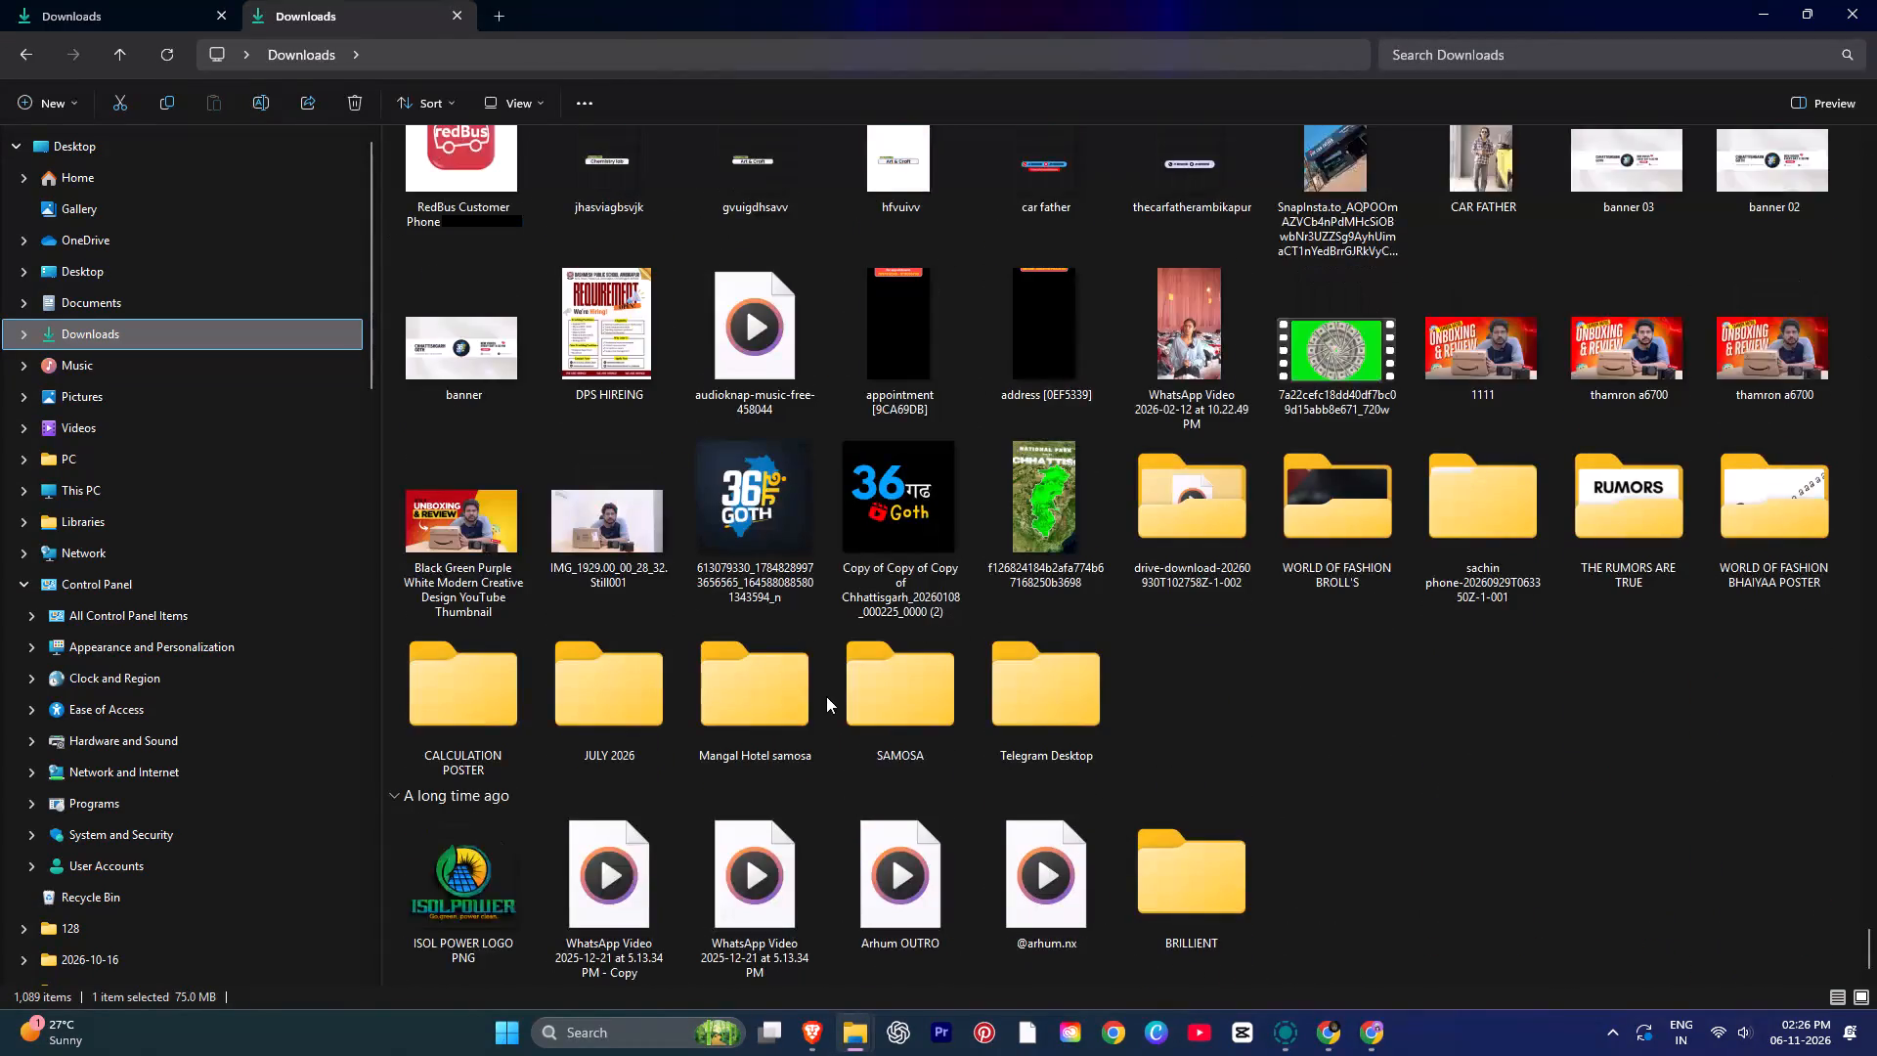
scroll(826, 696, up, 1)
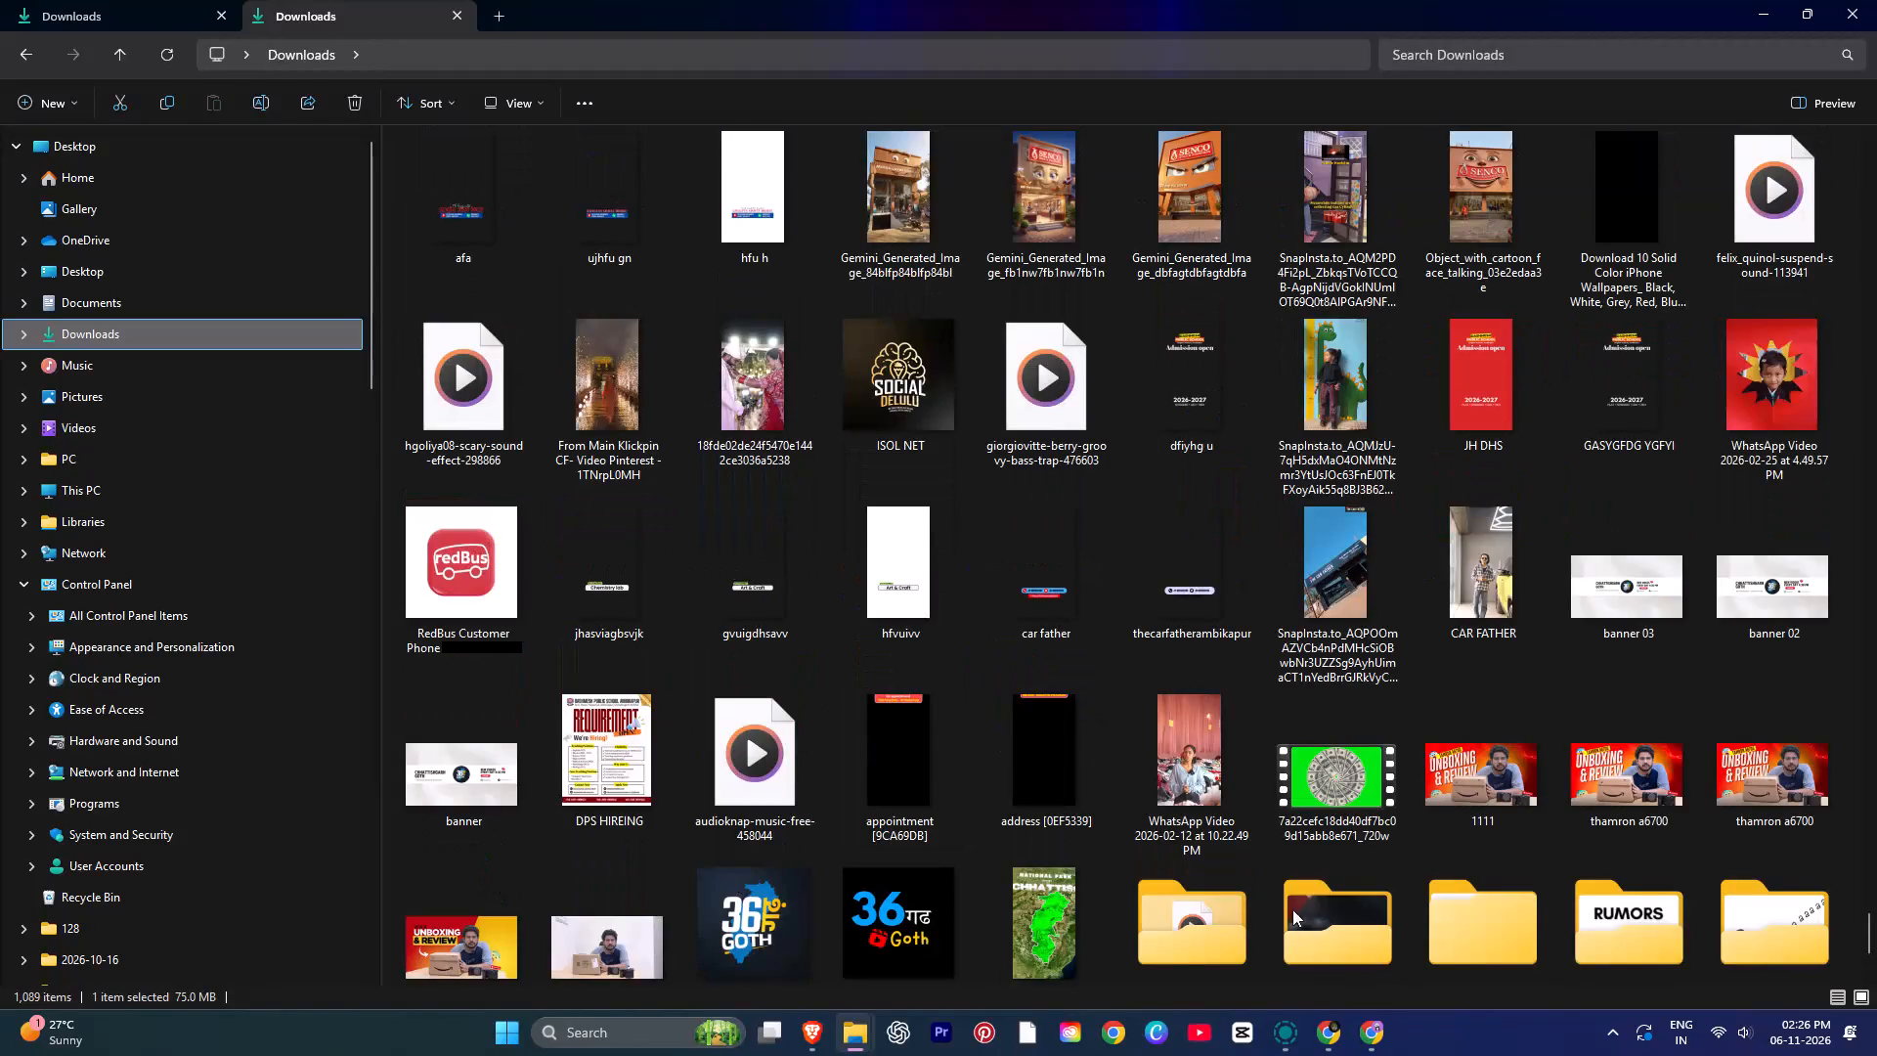
In File Explorer, open the WORLD OF FASHION BROLL'S folder inside Downloads.
scroll(919, 777, down, 1)
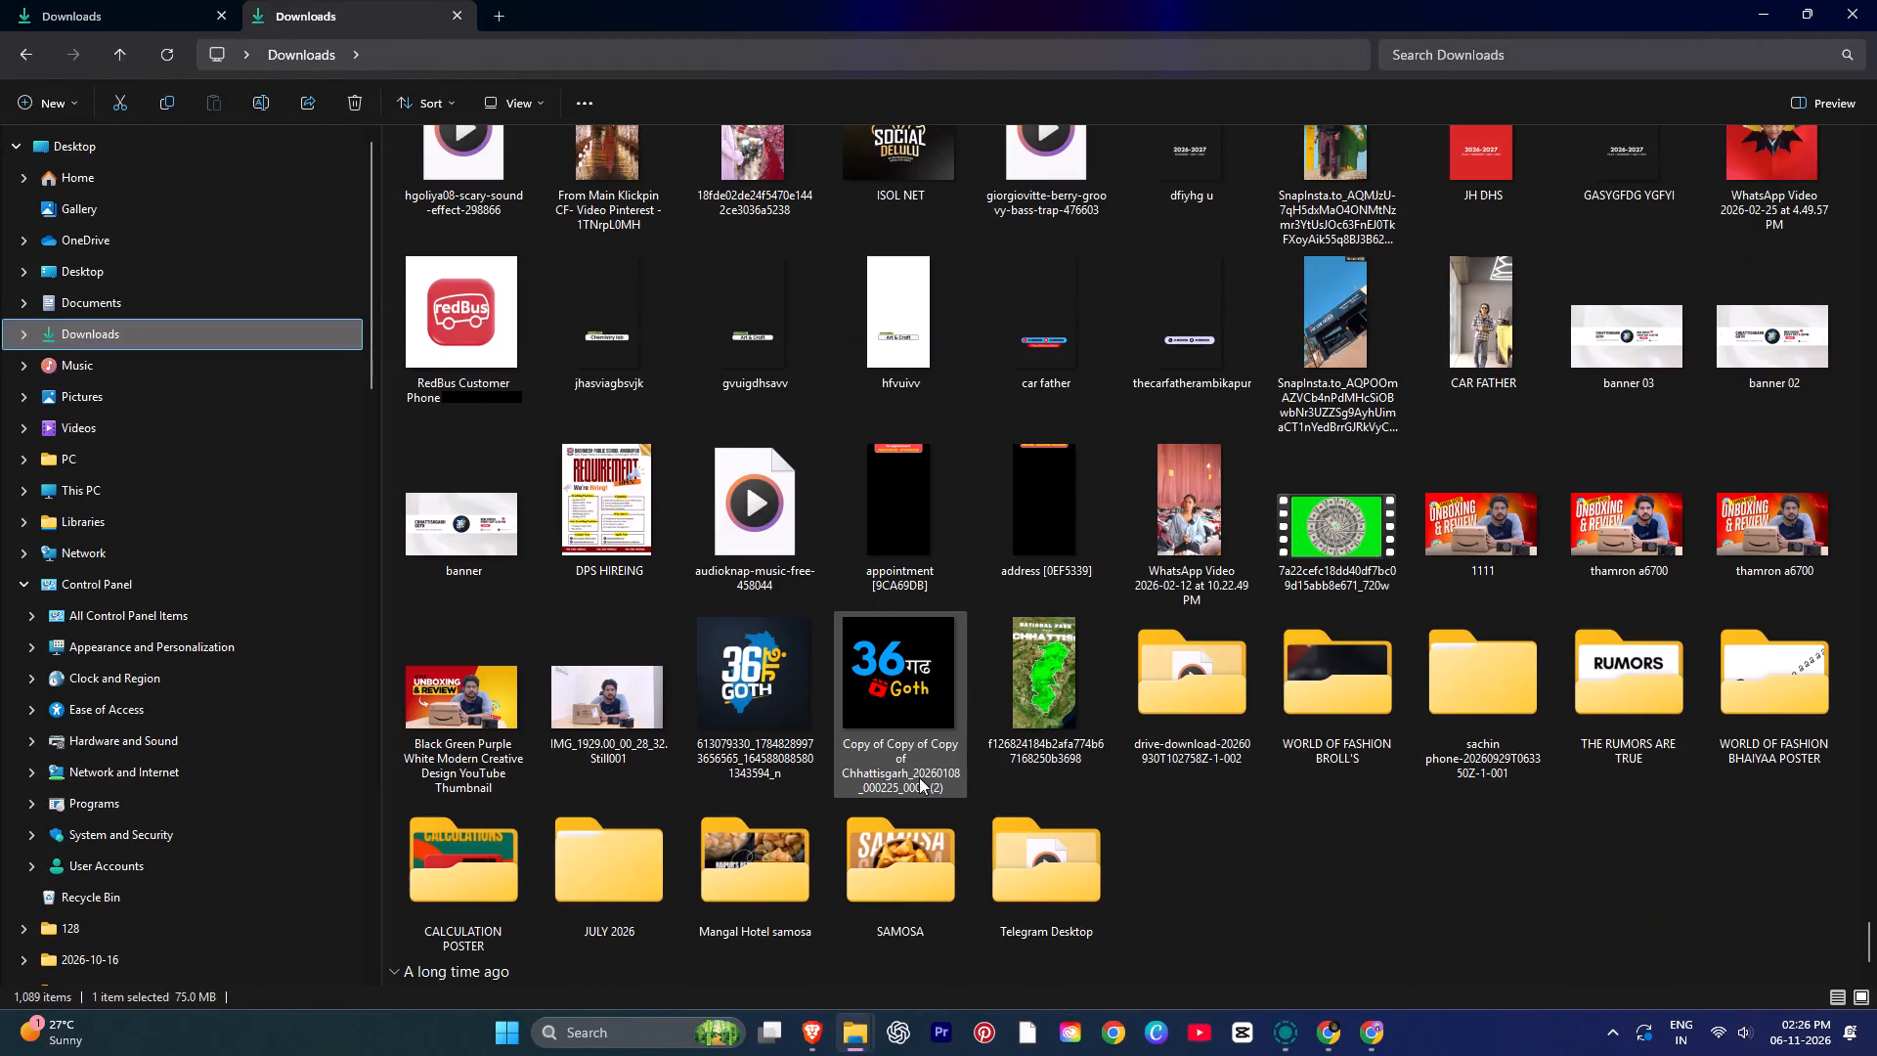
double_click(1348, 674)
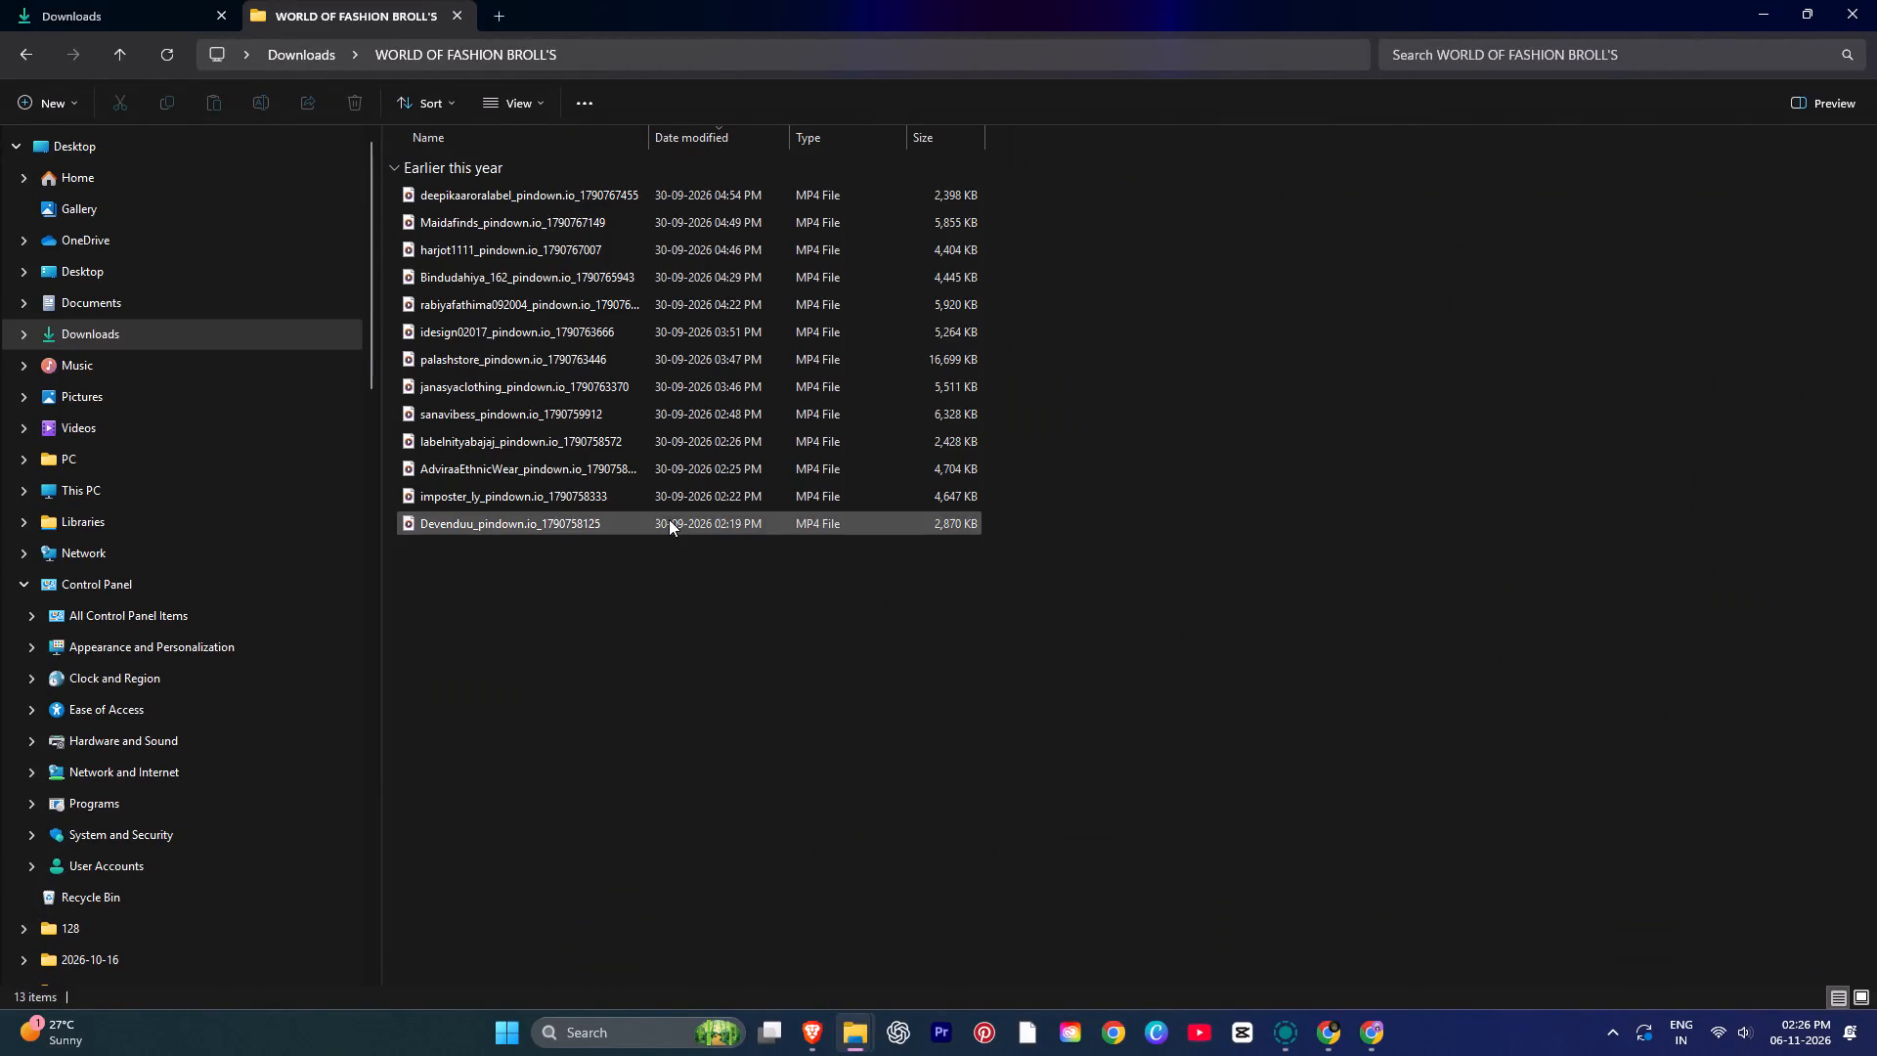
Enlarge the file icons in the WORLD OF FASHION BROLL'S folder to examine the clip thumbnails.
ctrl+scroll(667, 677, up, 1)
ctrl+scroll(667, 677, down, 1)
ctrl+scroll(667, 677, up, 7)
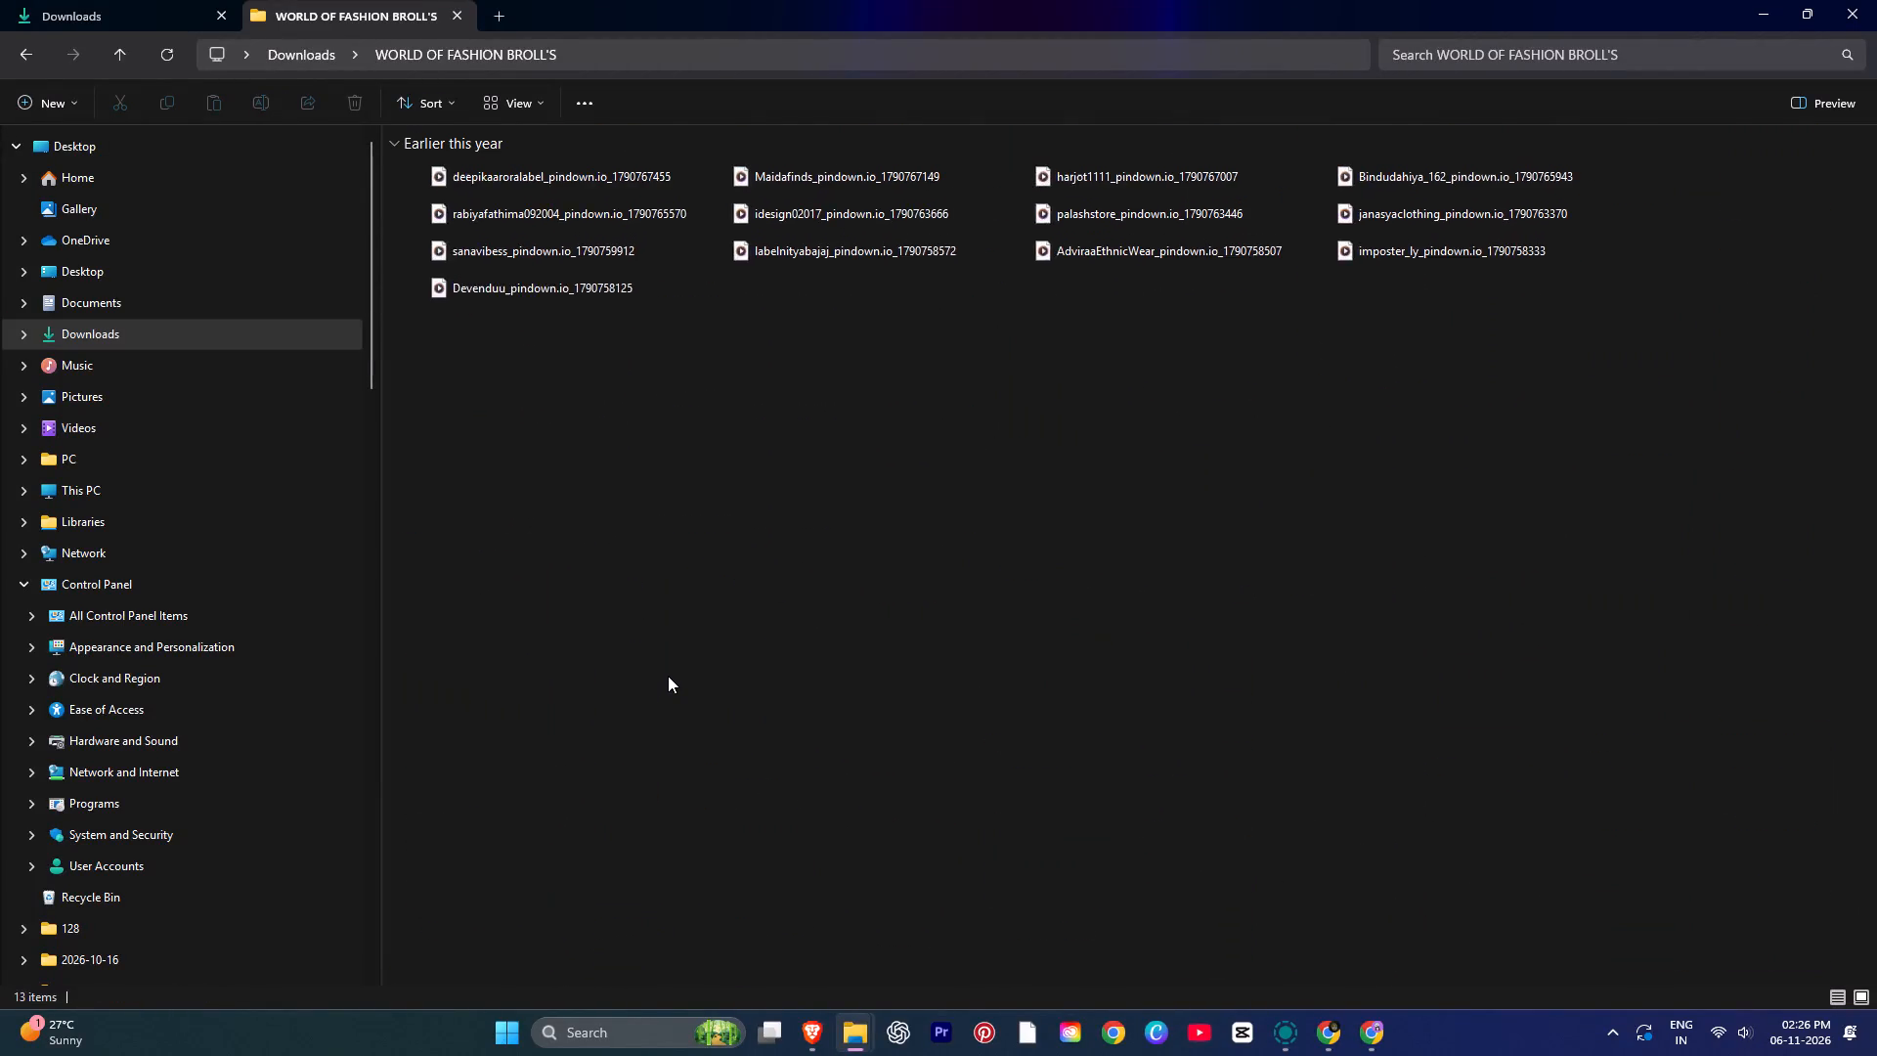
ctrl+scroll(668, 676, up, 1)
ctrl+scroll(668, 676, down, 1)
ctrl+scroll(668, 676, up, 19)
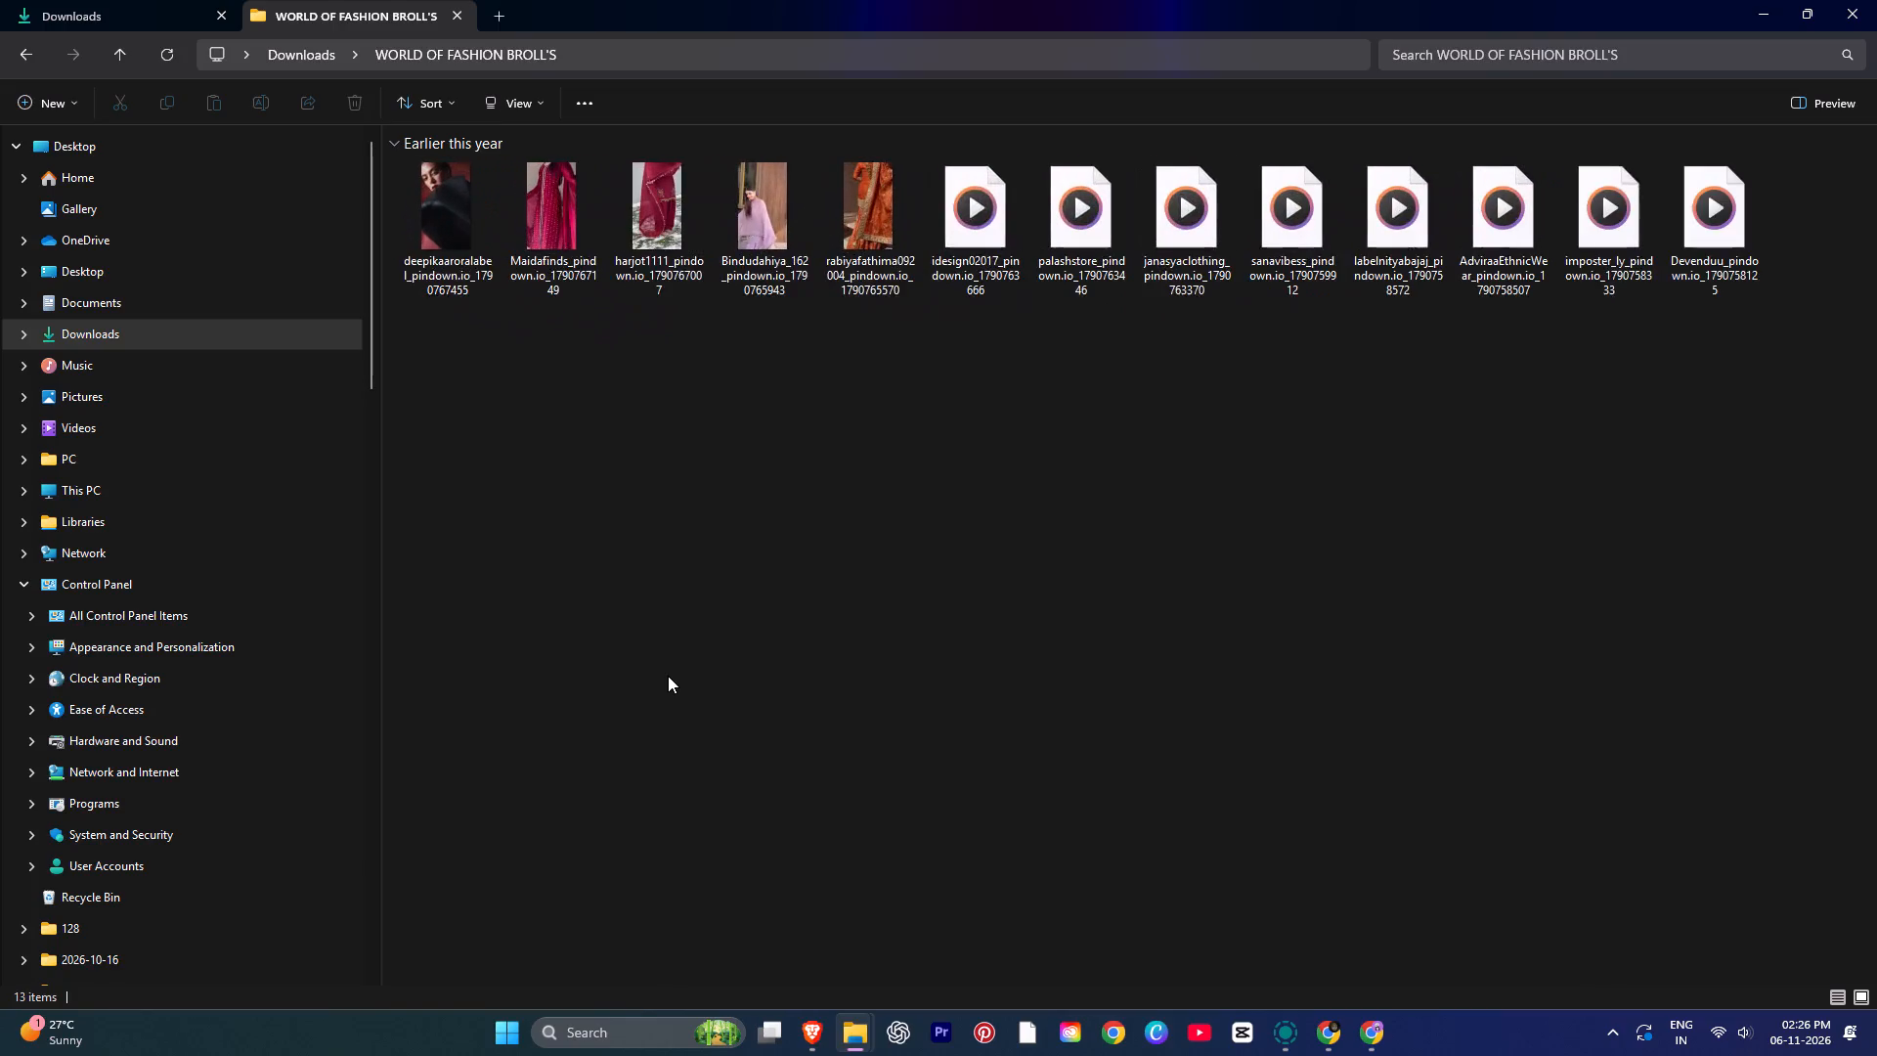
ctrl+scroll(668, 676, up, 4)
click(668, 676)
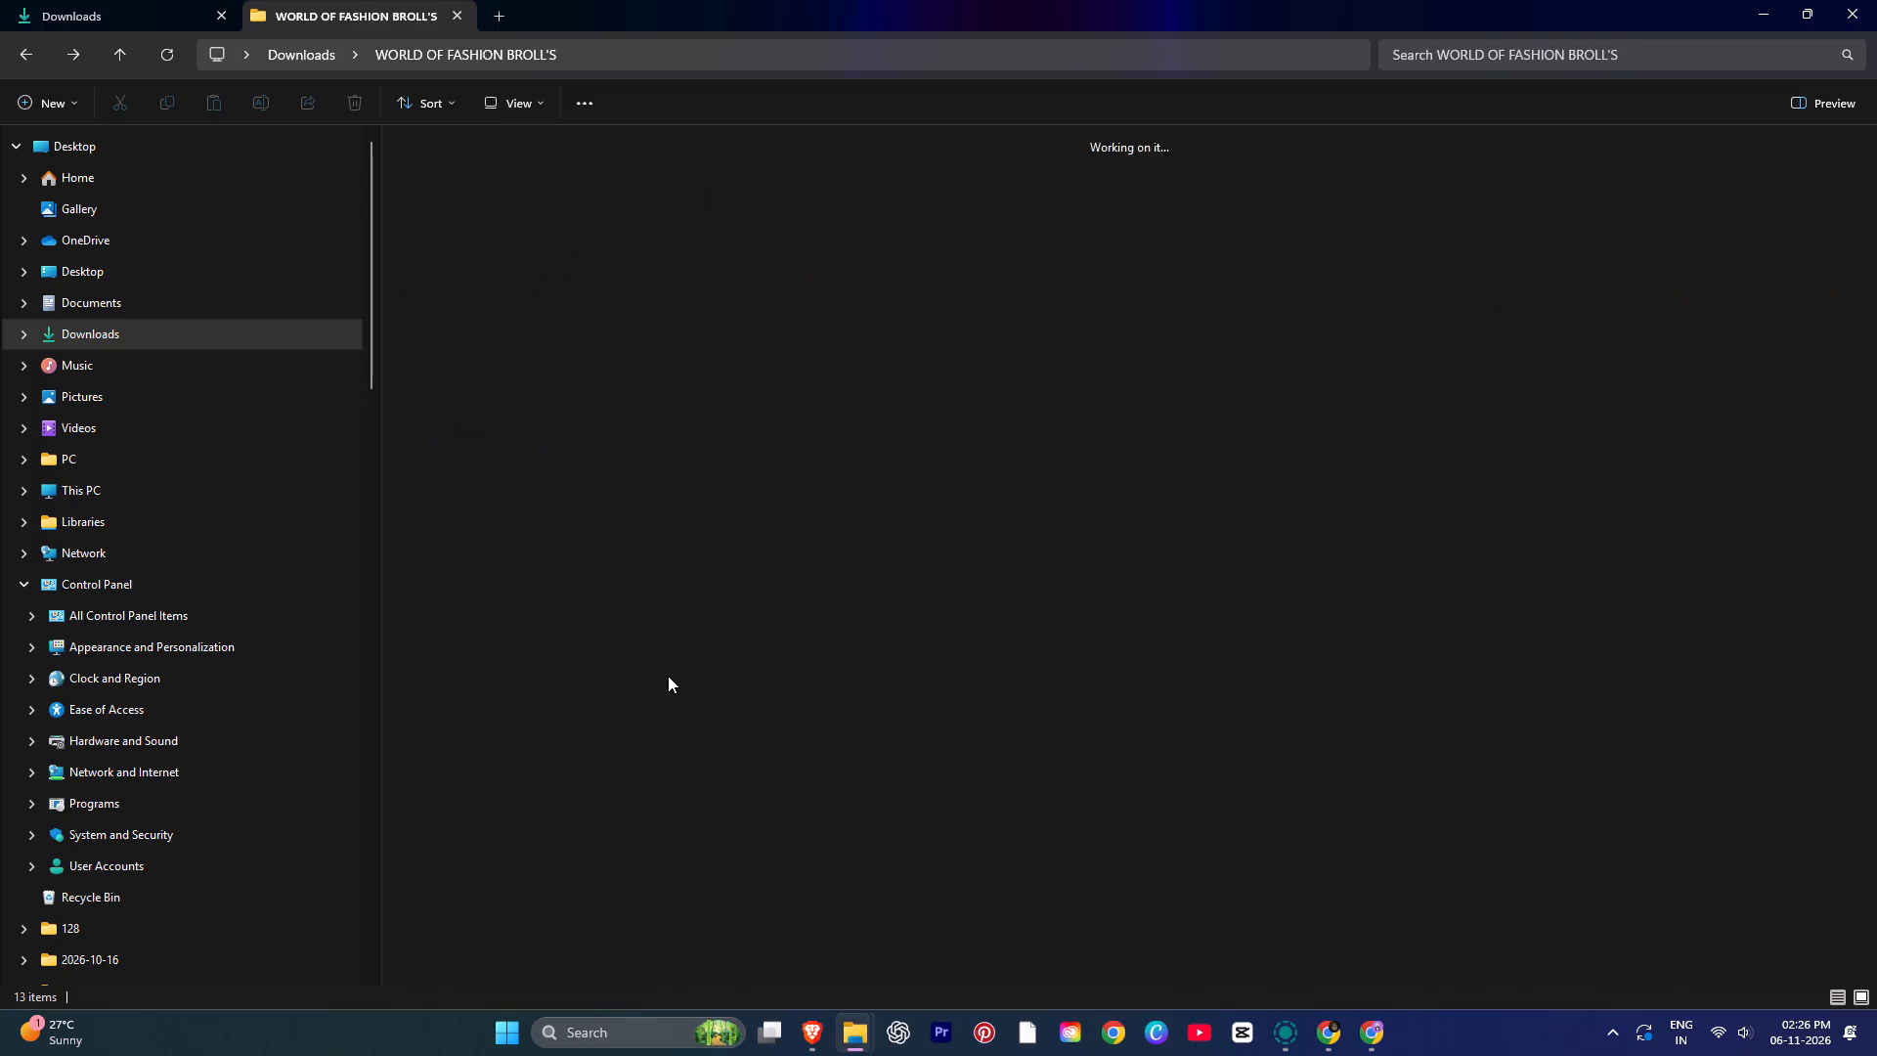
Open the BRILLIENT folder in Downloads, check its photos and videos, and return to Downloads.
scroll(668, 676, down, 4)
scroll(668, 676, up, 1)
scroll(668, 676, down, 5)
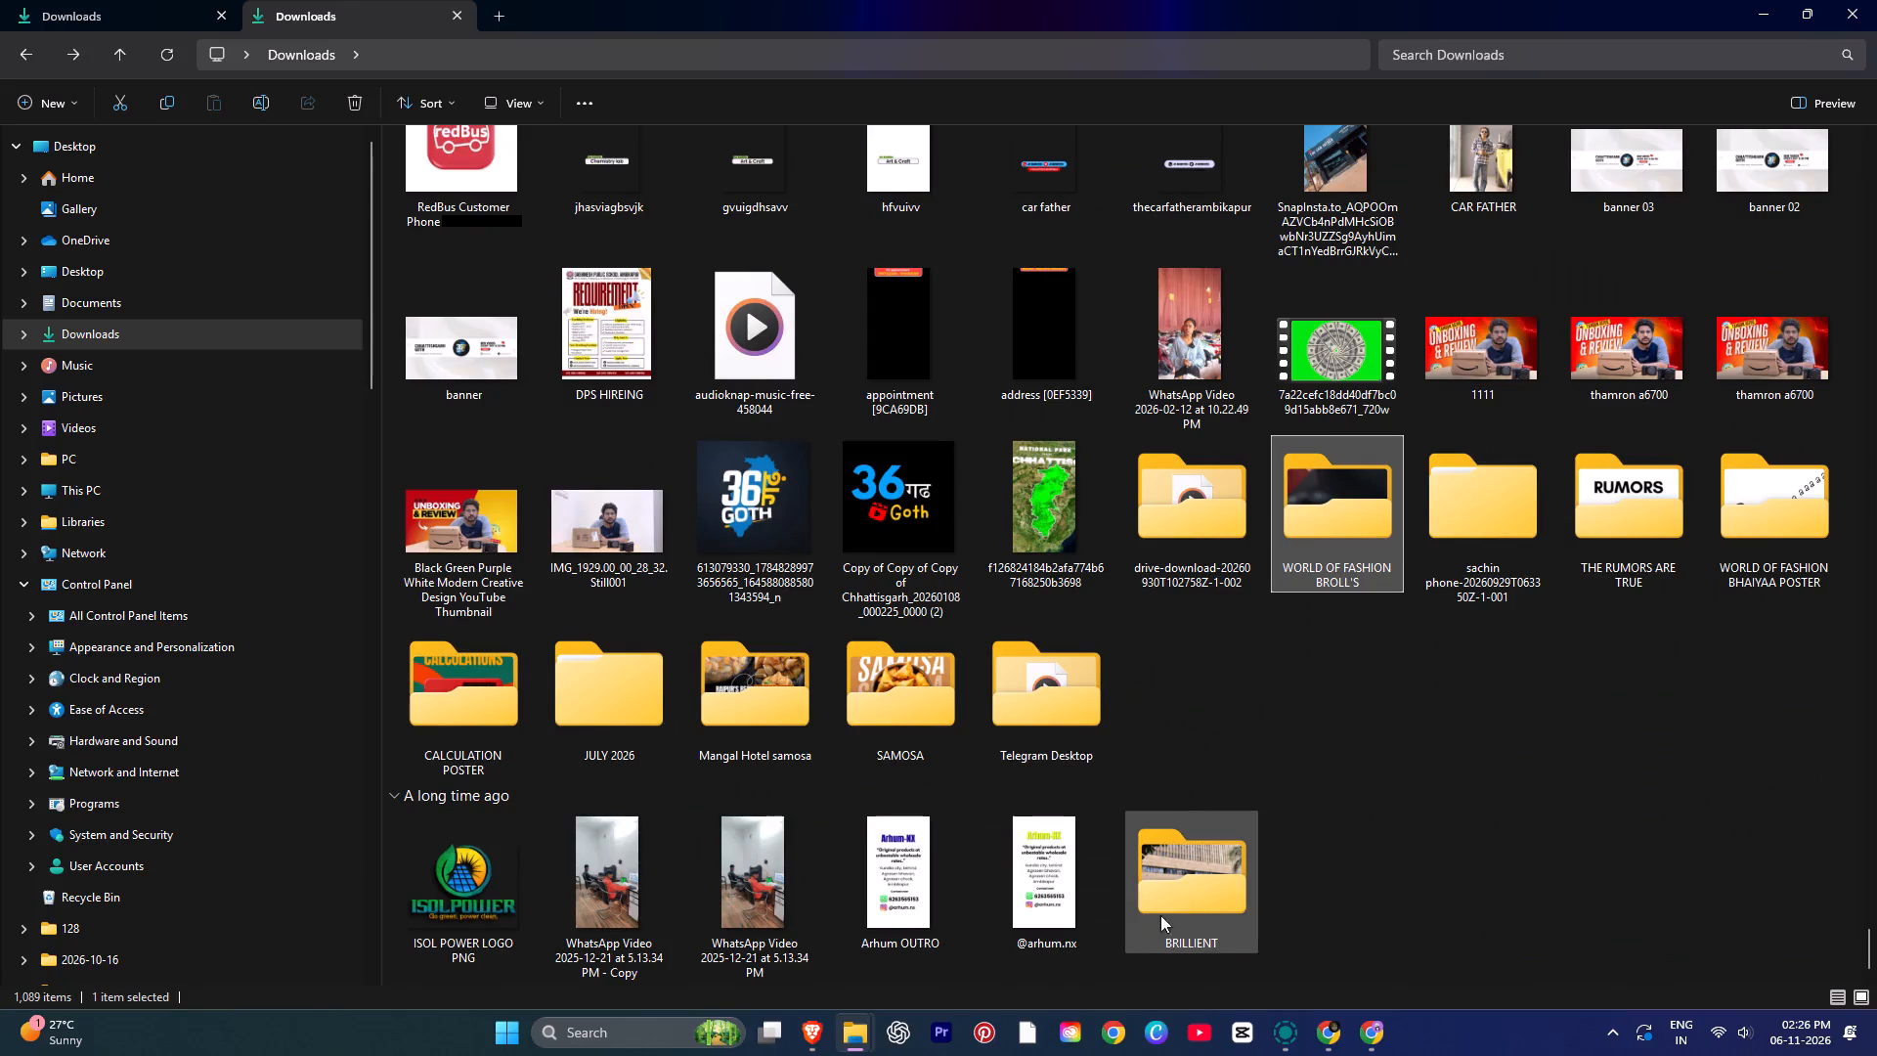
double_click(1190, 898)
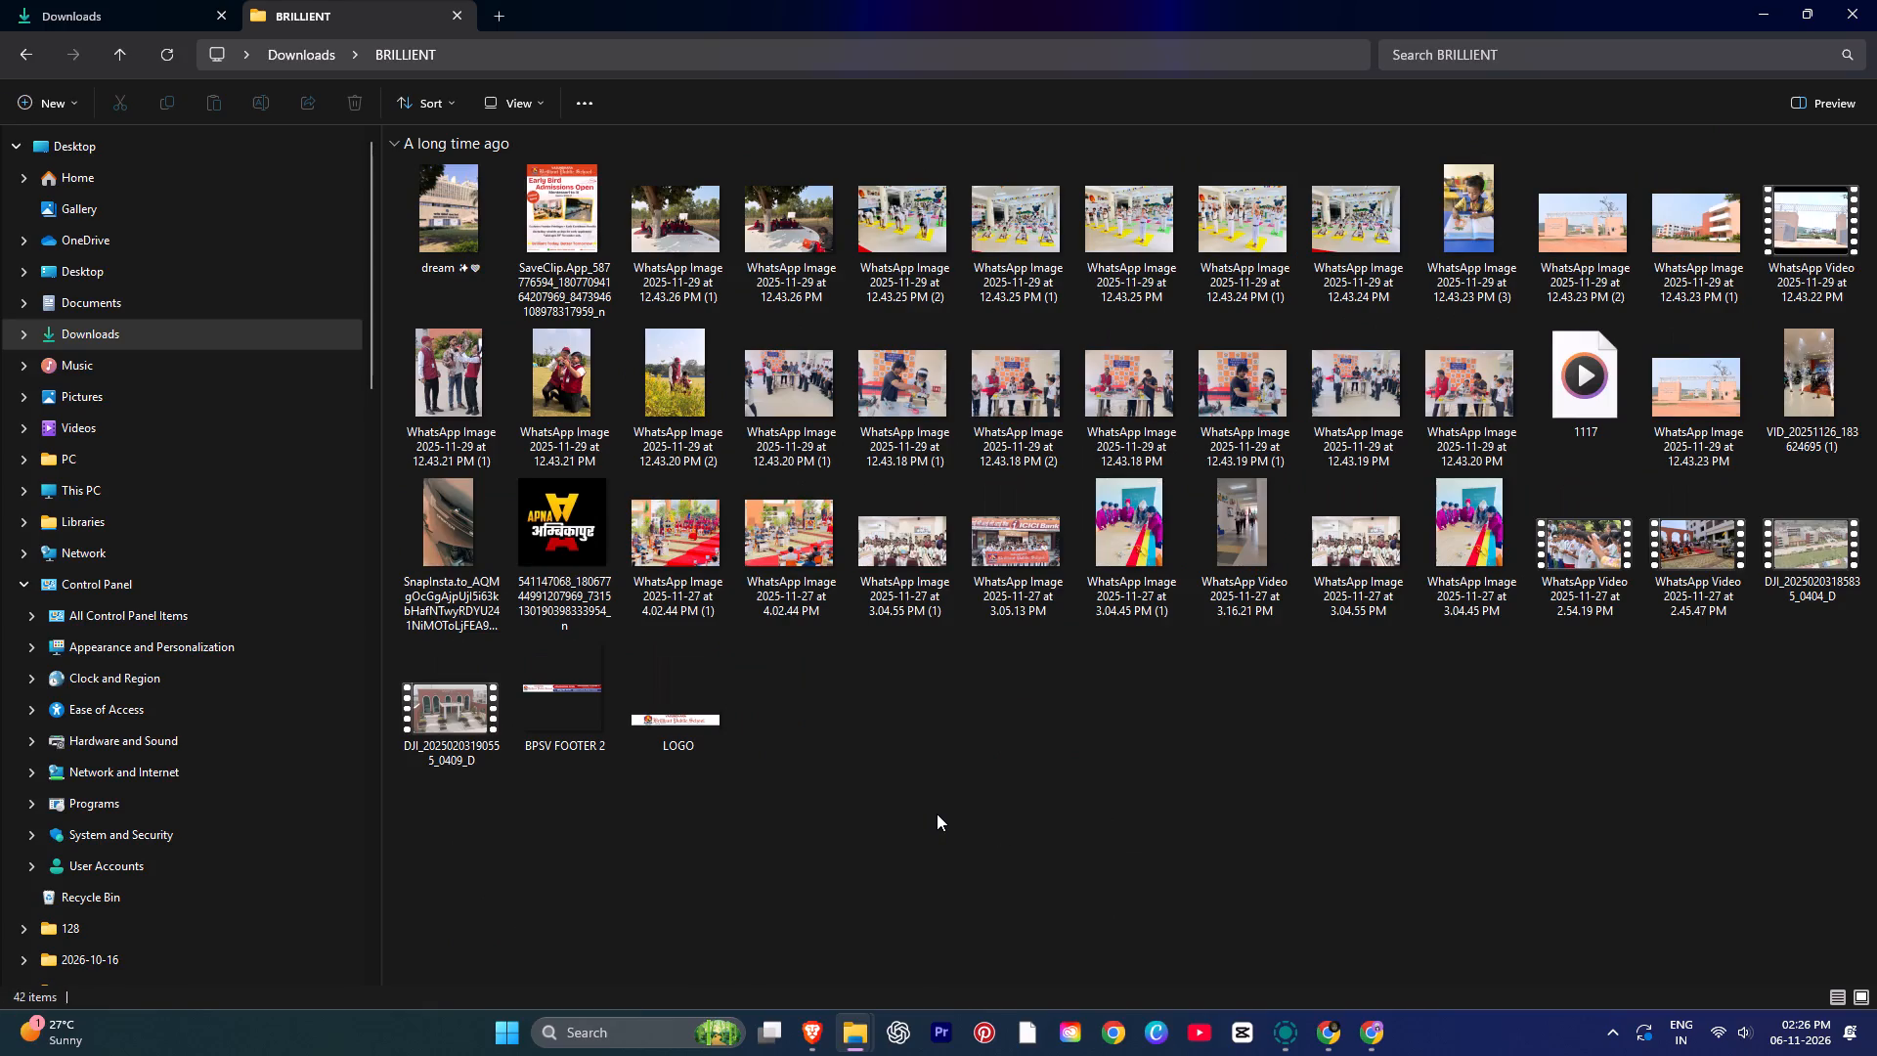
click(937, 814)
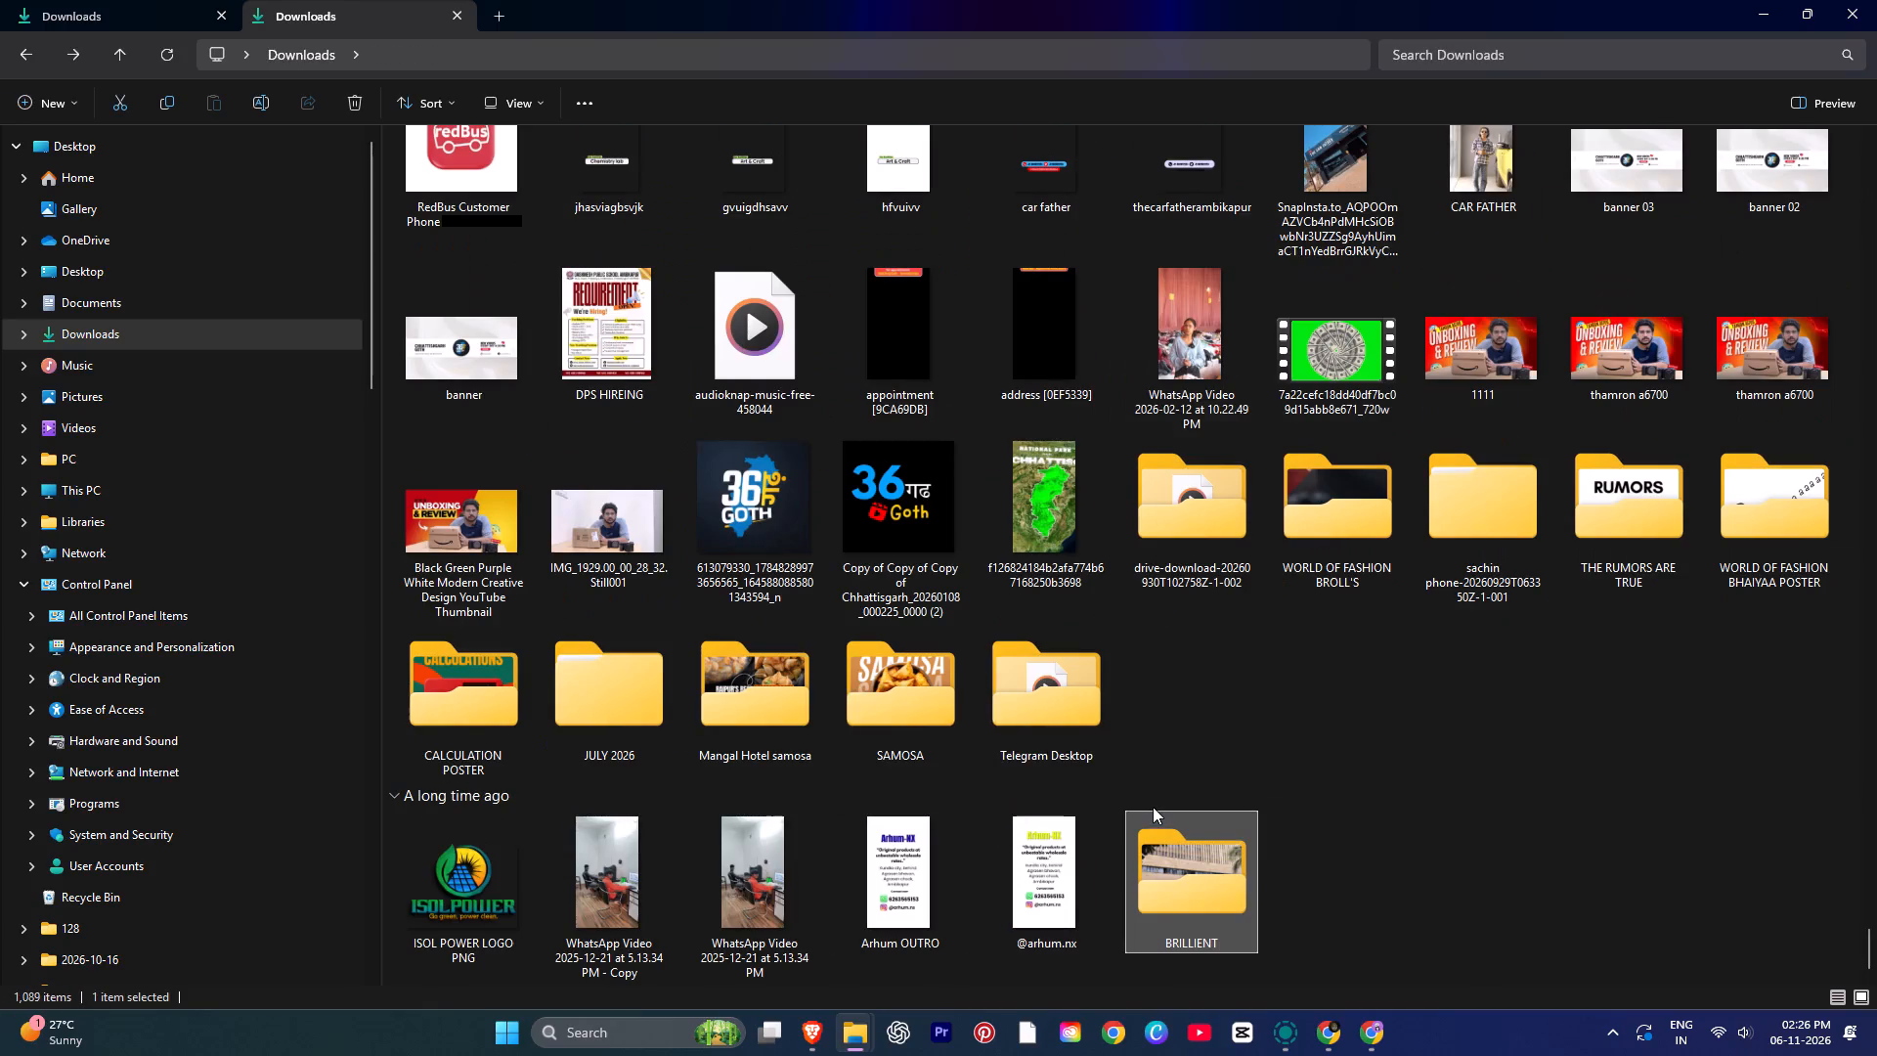
click(1413, 719)
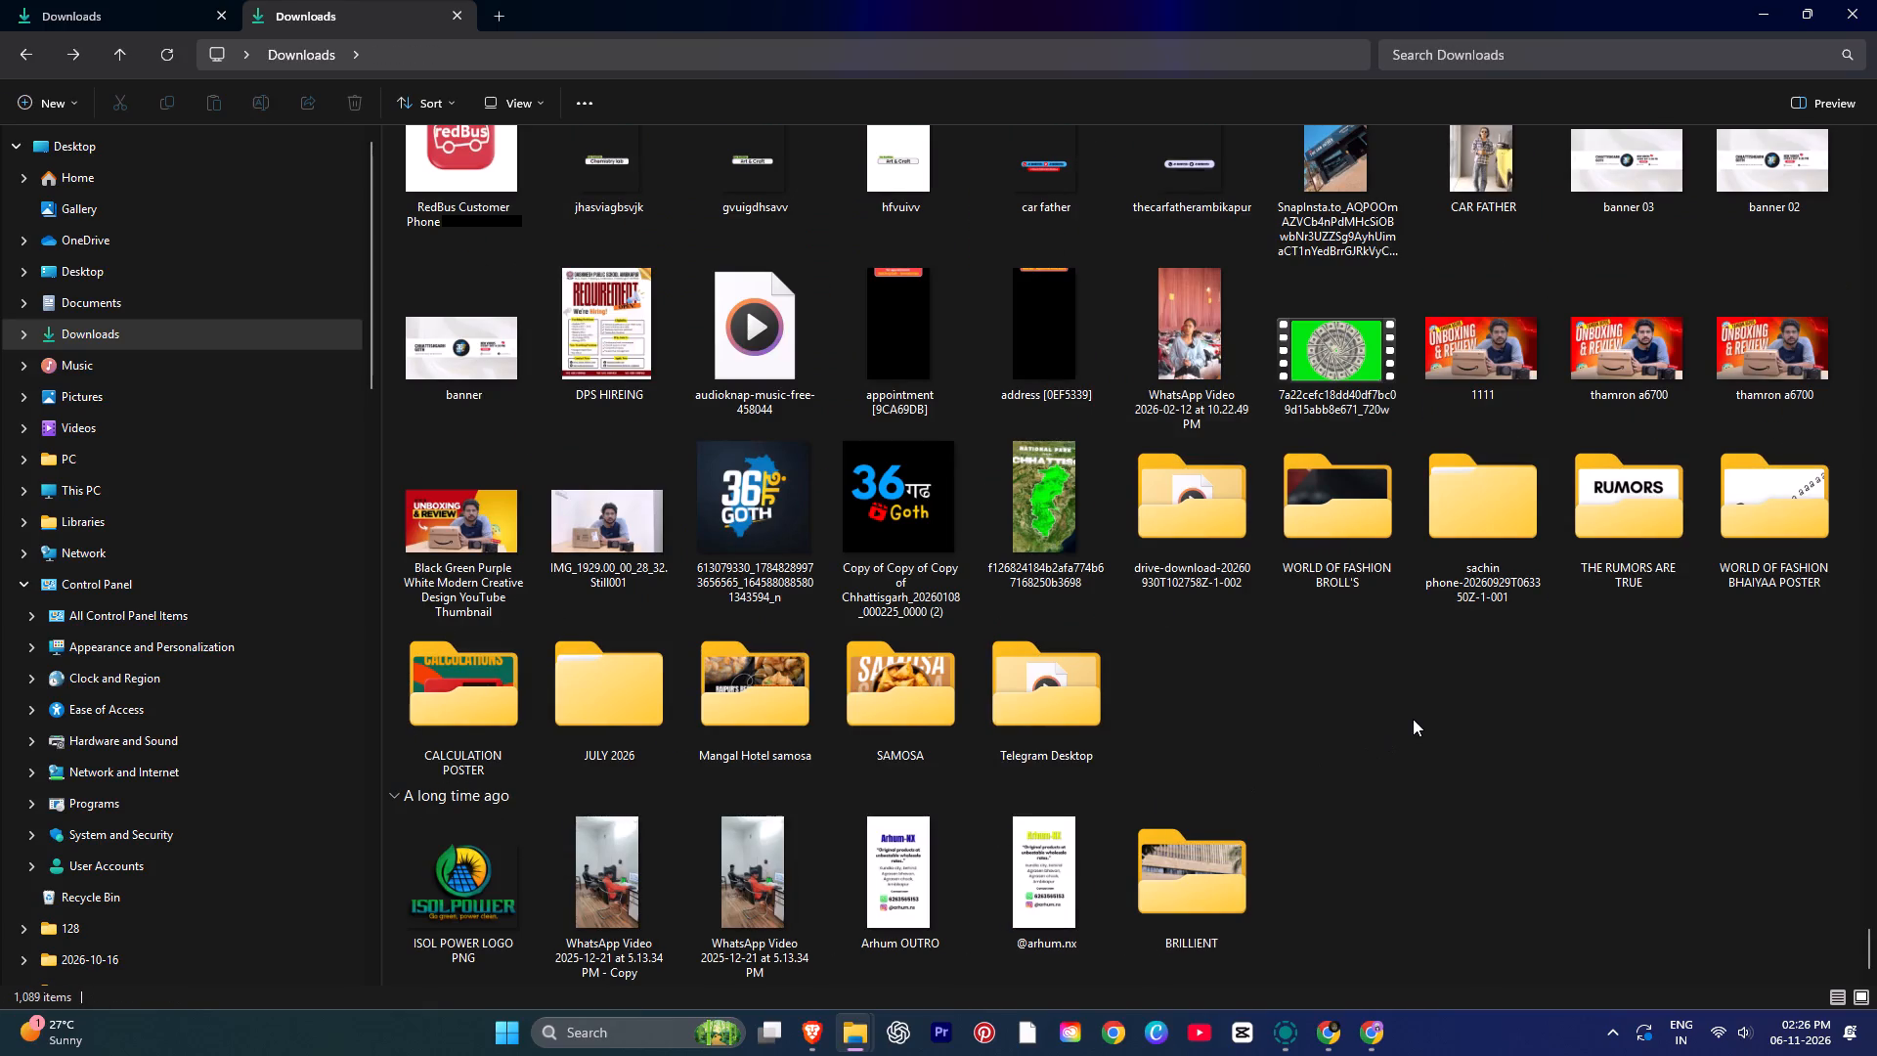
In the October editing sheet in Chrome, set the total revision for SHLOK AUTOMOBILES LLP in row 13 to 01.
key(alt+Tab)
alt+click(794, 420)
click(1254, 634)
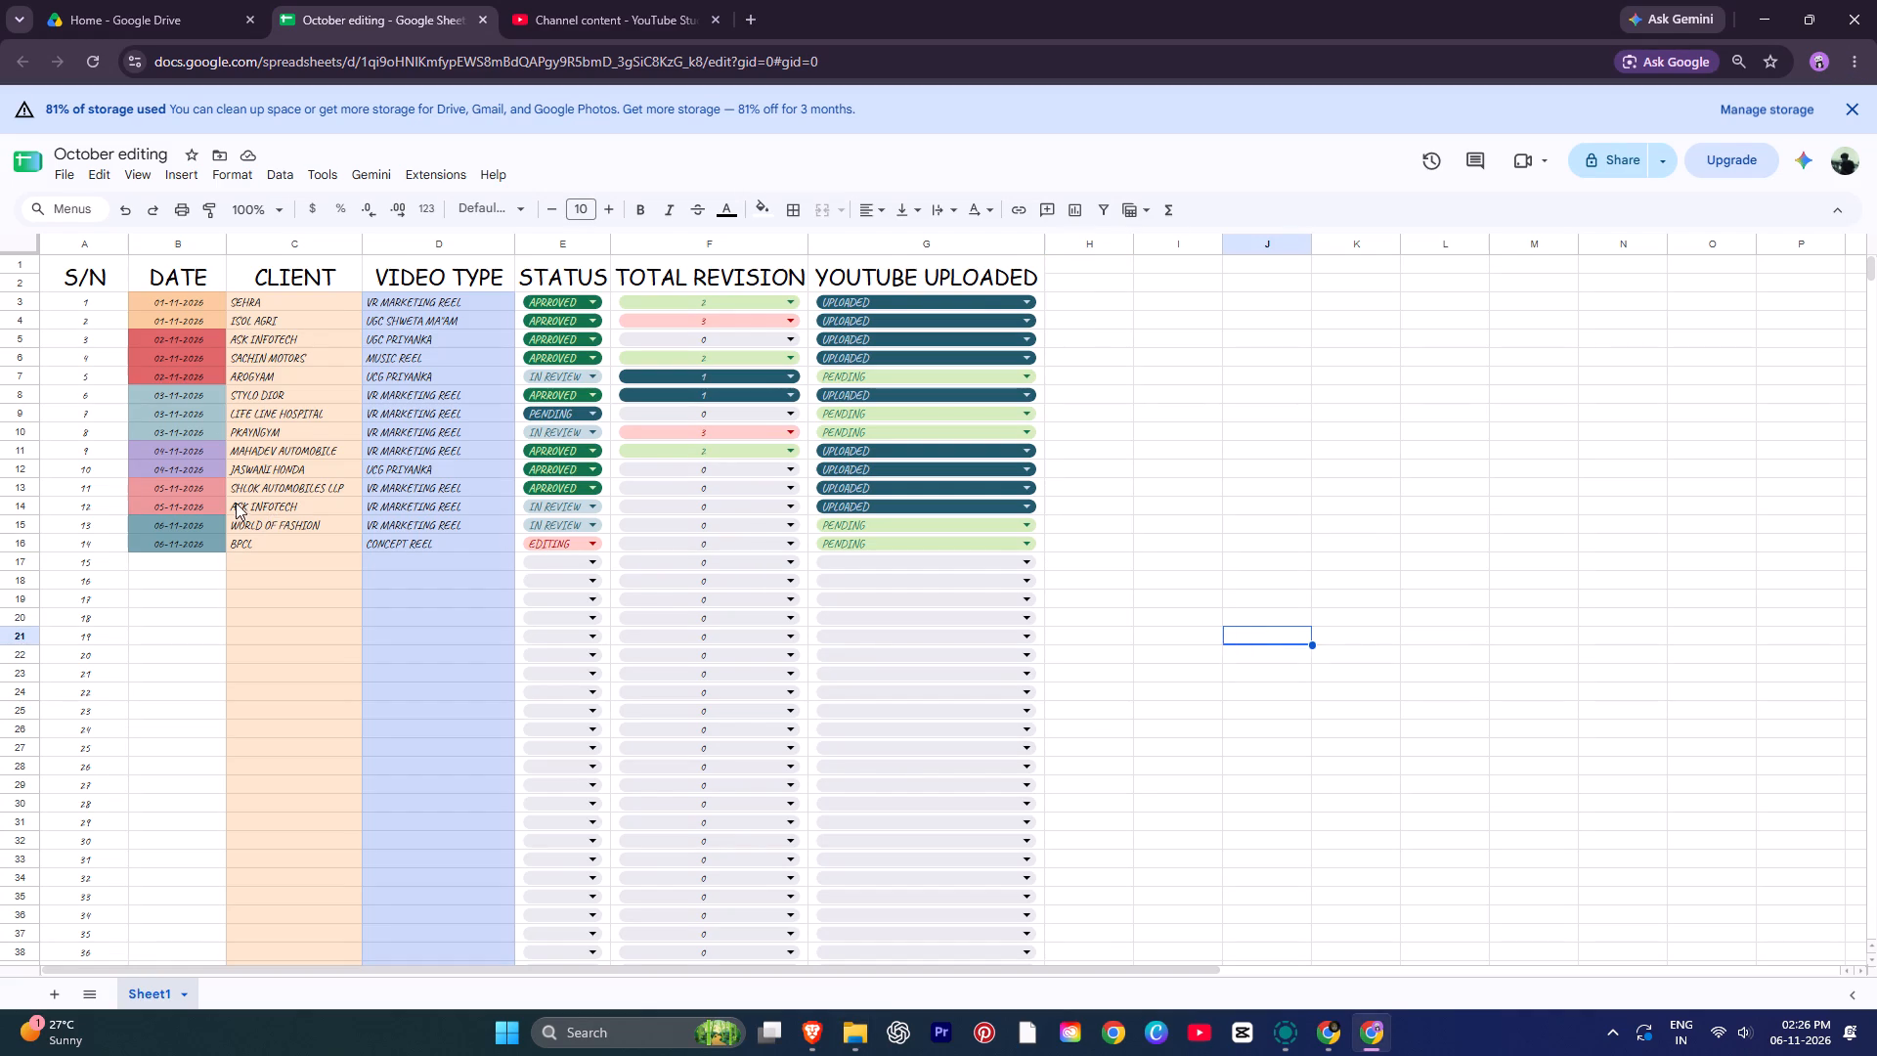
click(45, 489)
click(19, 489)
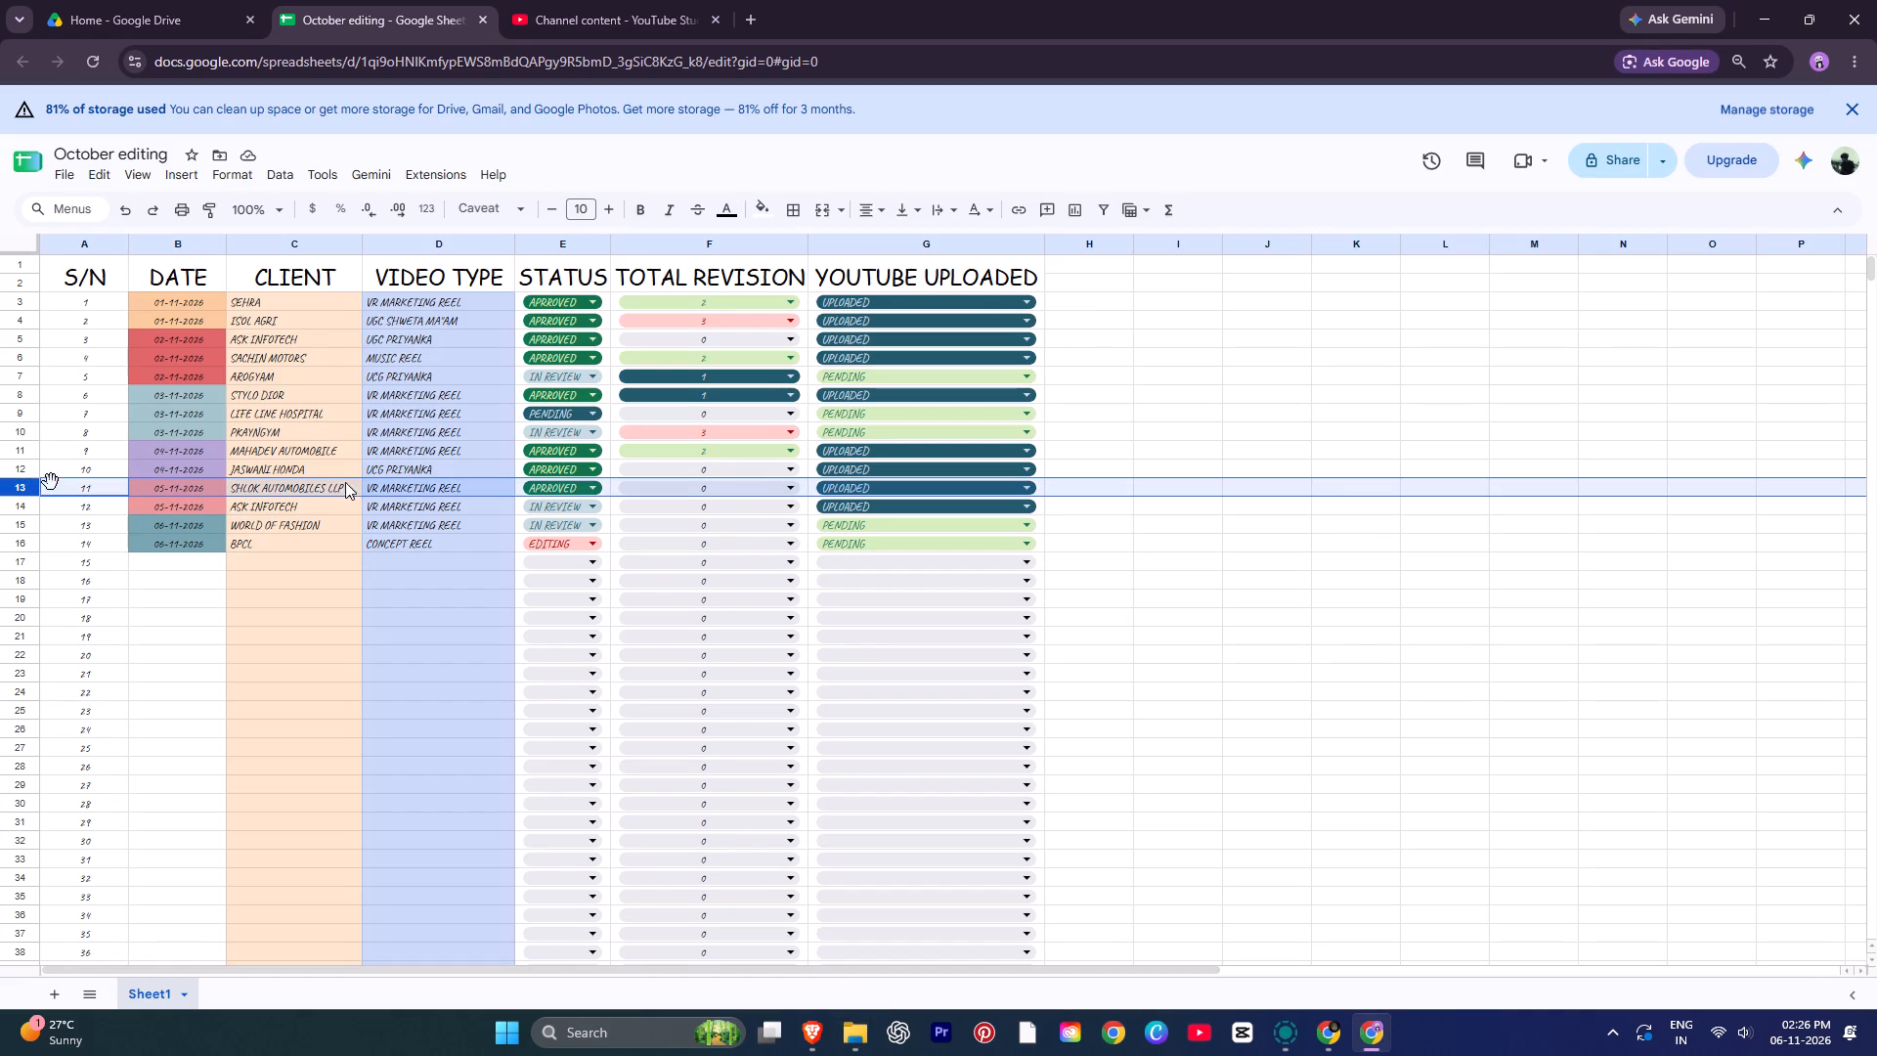
click(764, 482)
click(626, 509)
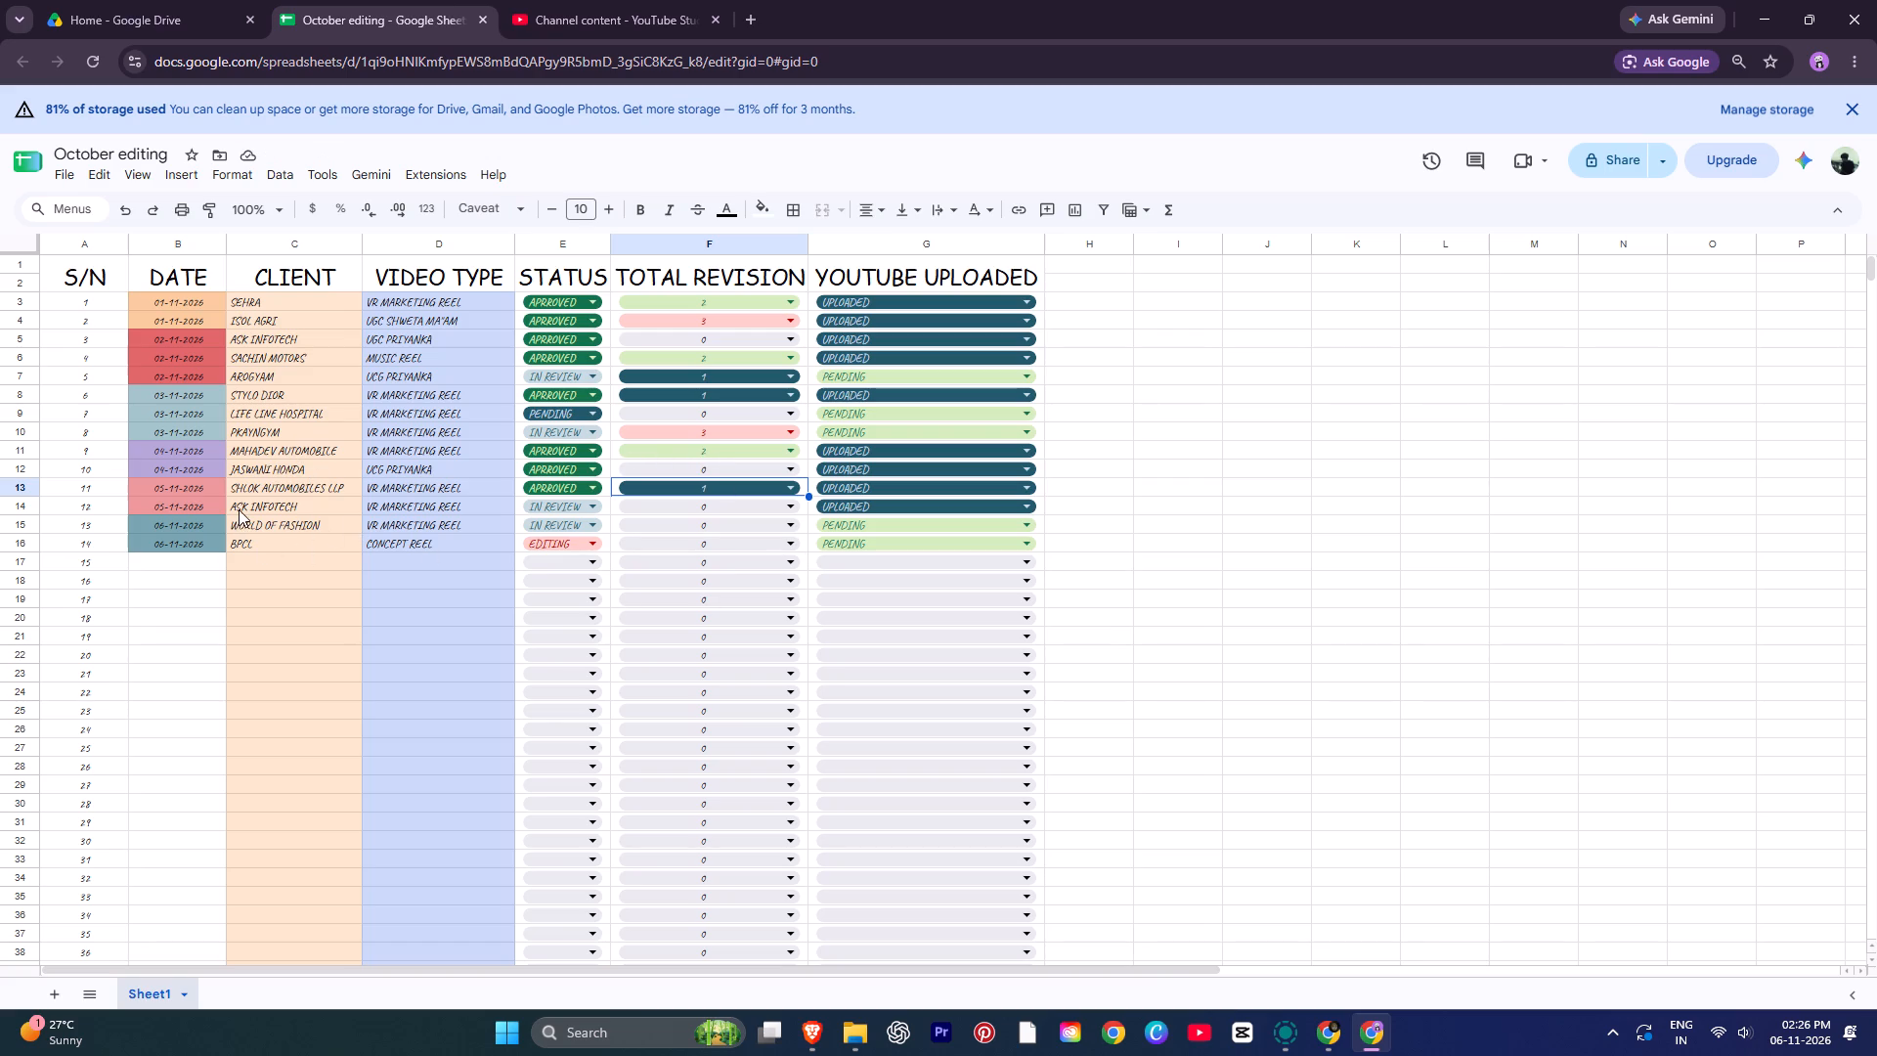
Set the total revision for the INFOTECH entry in row 14 to 01.
click(784, 506)
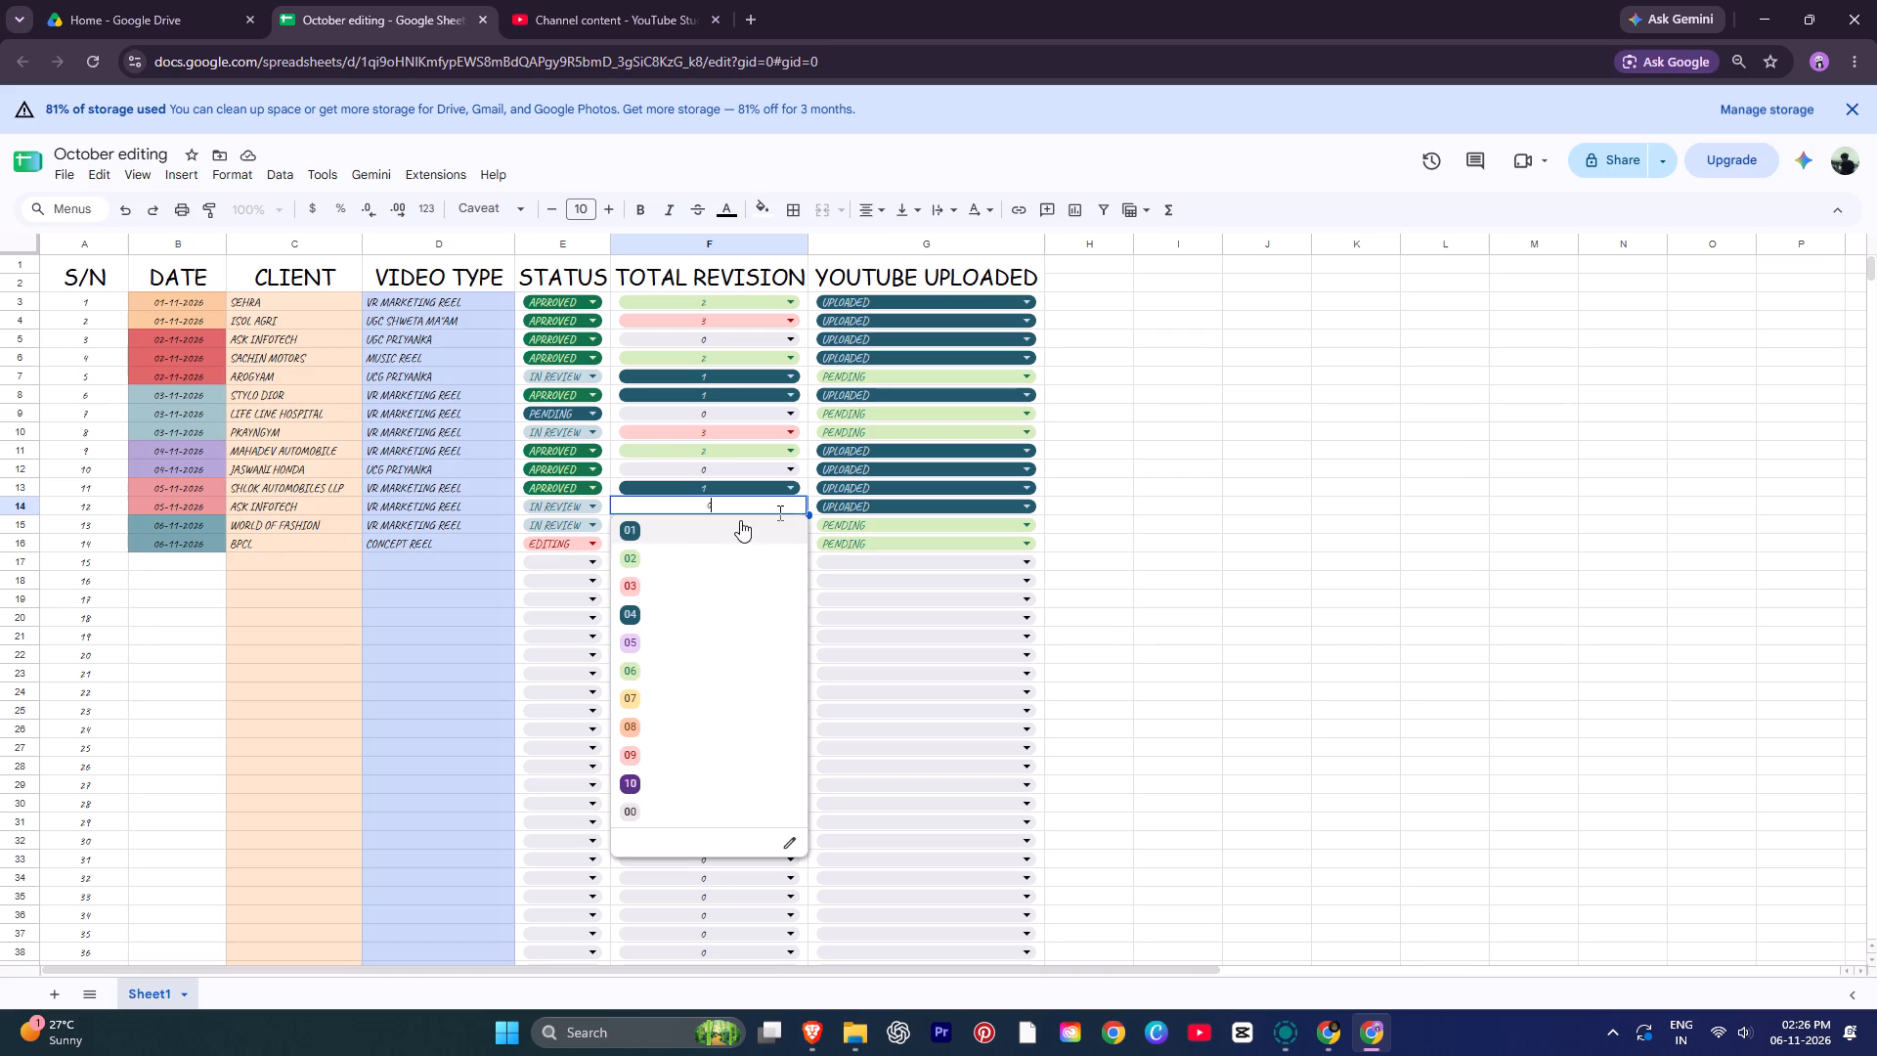
click(617, 532)
click(1240, 505)
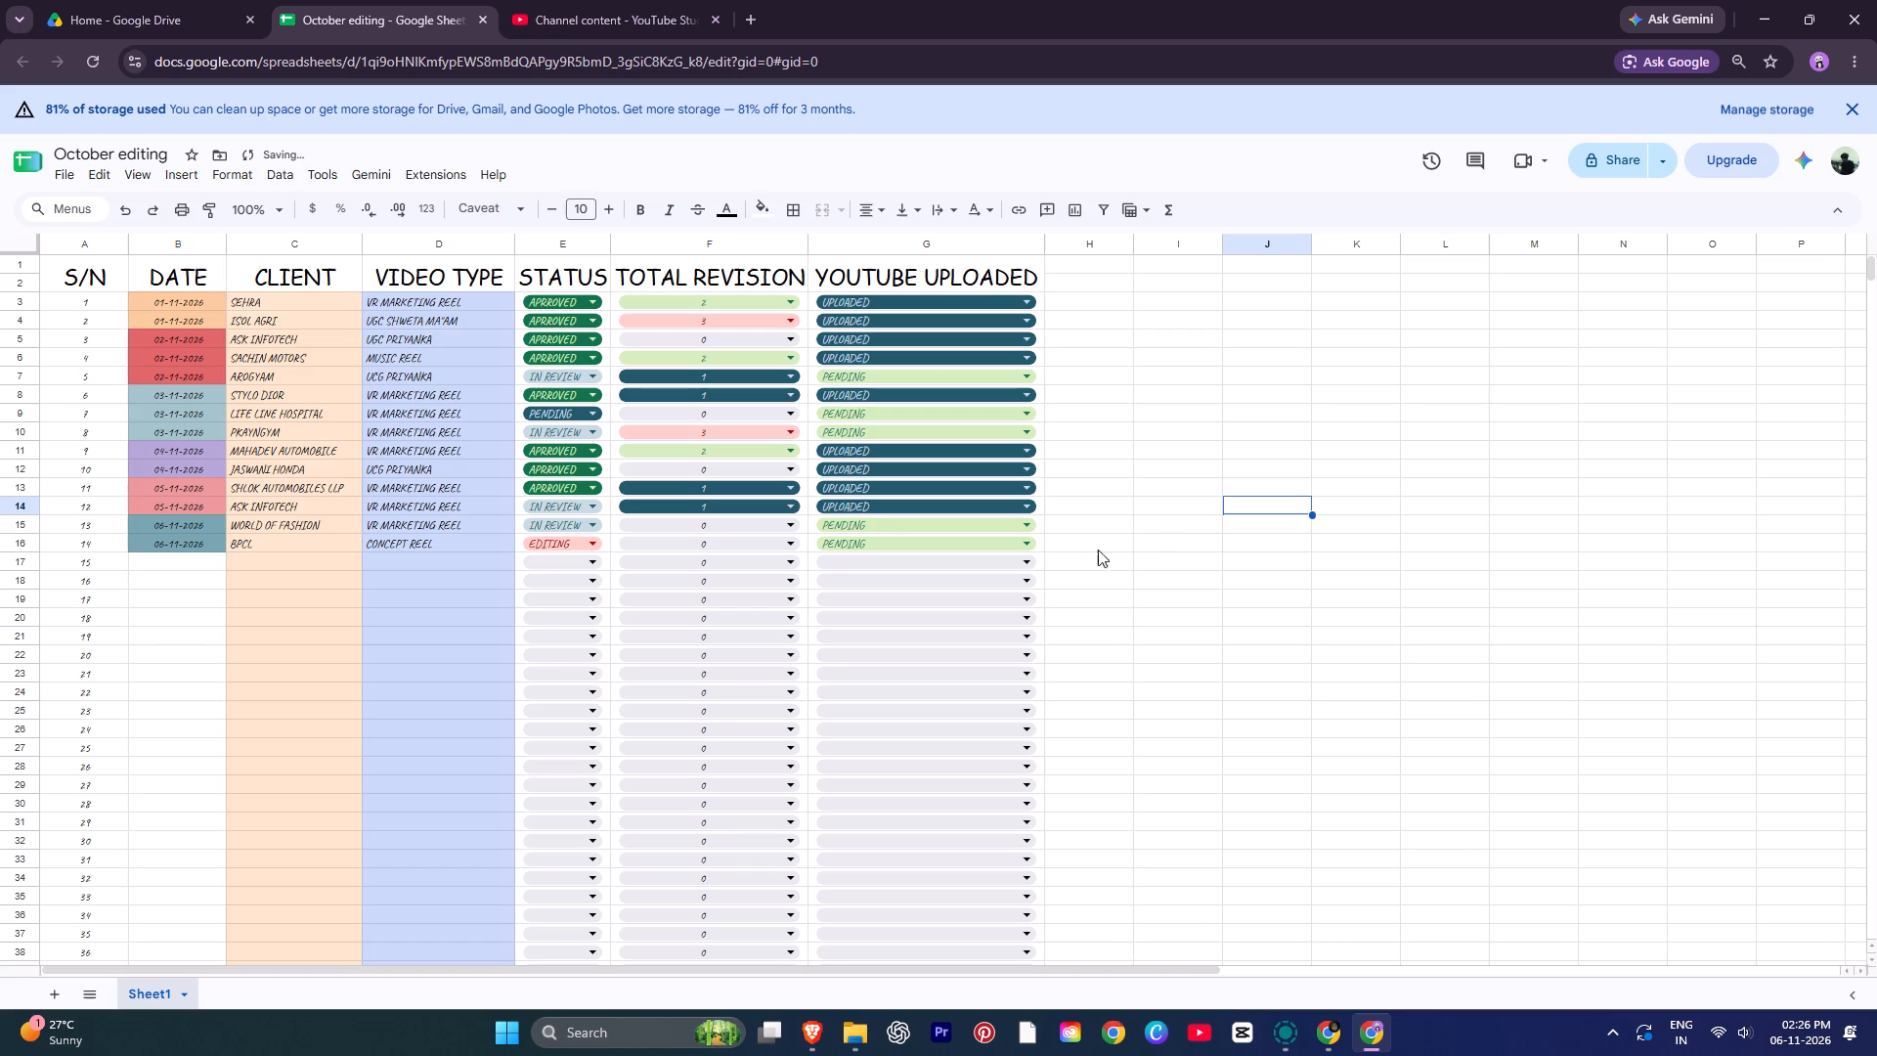
Review the October editing sheet's entries and the unused numbered rows down to the end of the table.
scroll(1067, 562, up, 5)
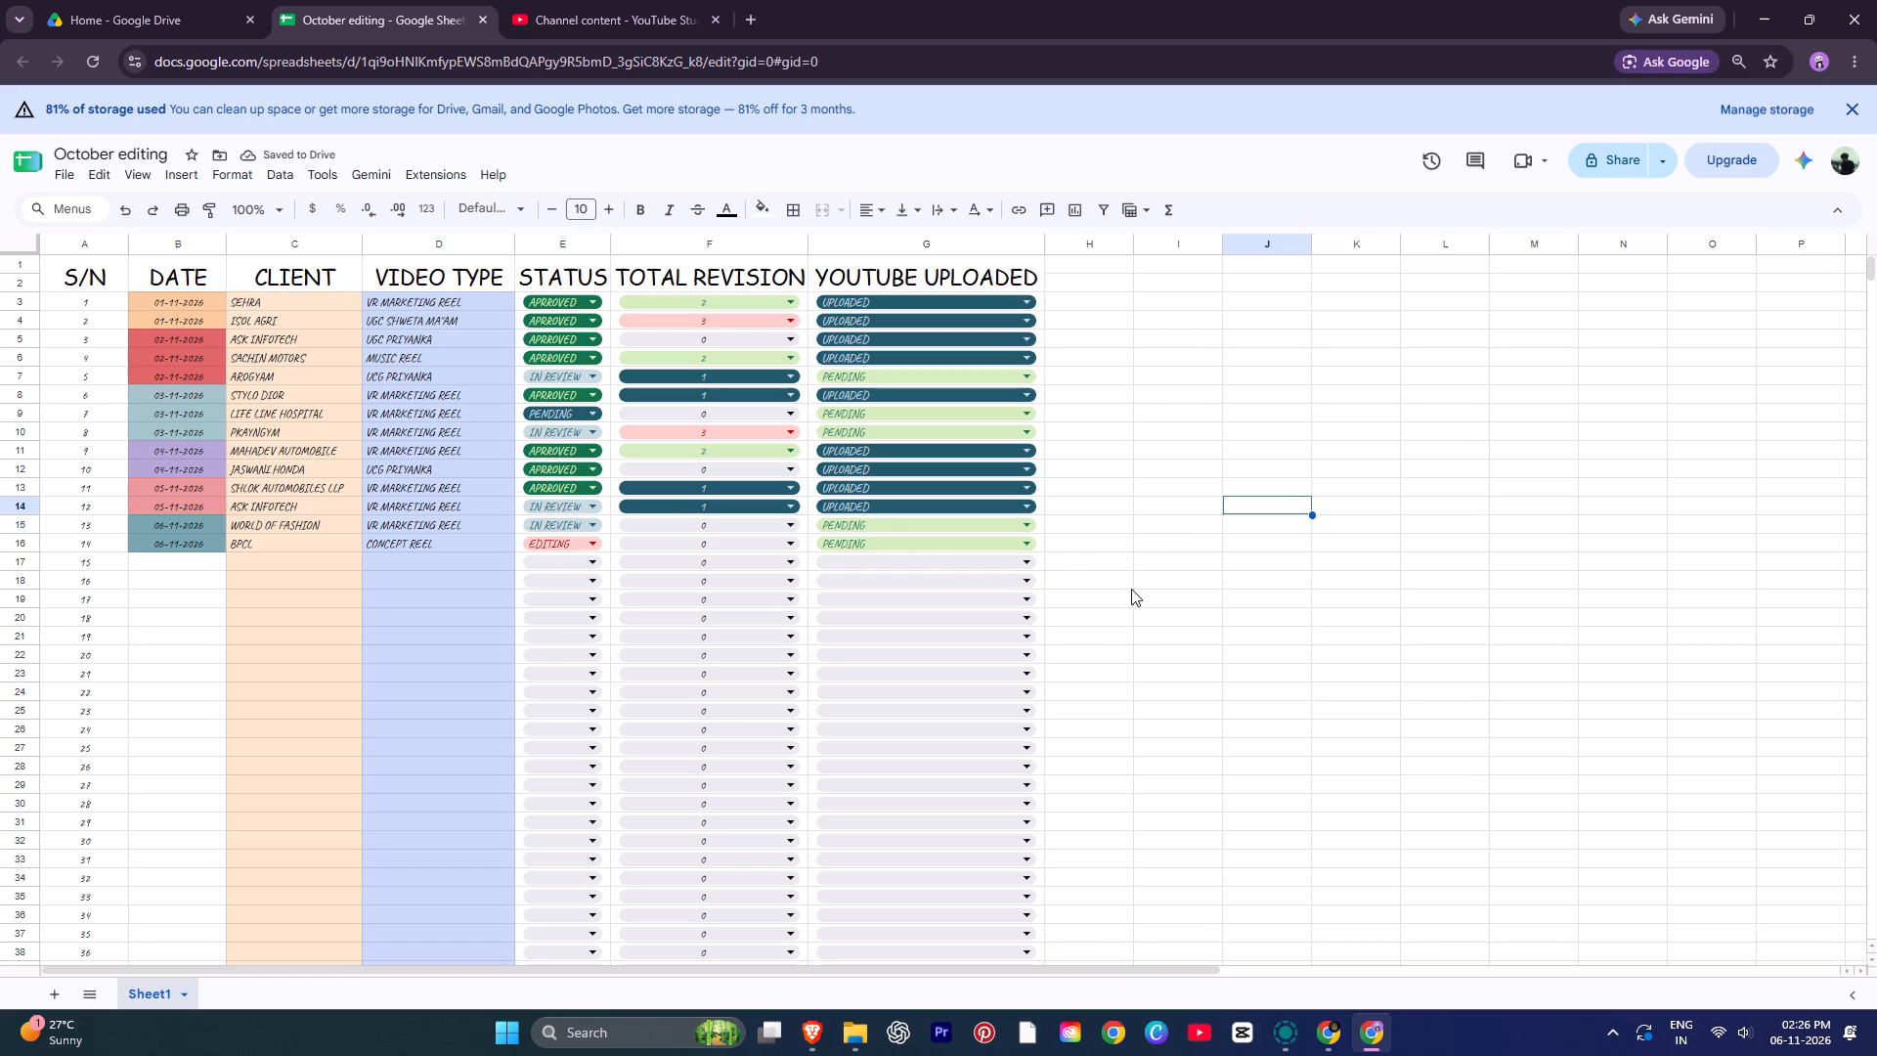
click(1132, 588)
scroll(708, 633, up, 2)
scroll(706, 633, down, 1)
scroll(620, 648, down, 7)
scroll(619, 648, up, 4)
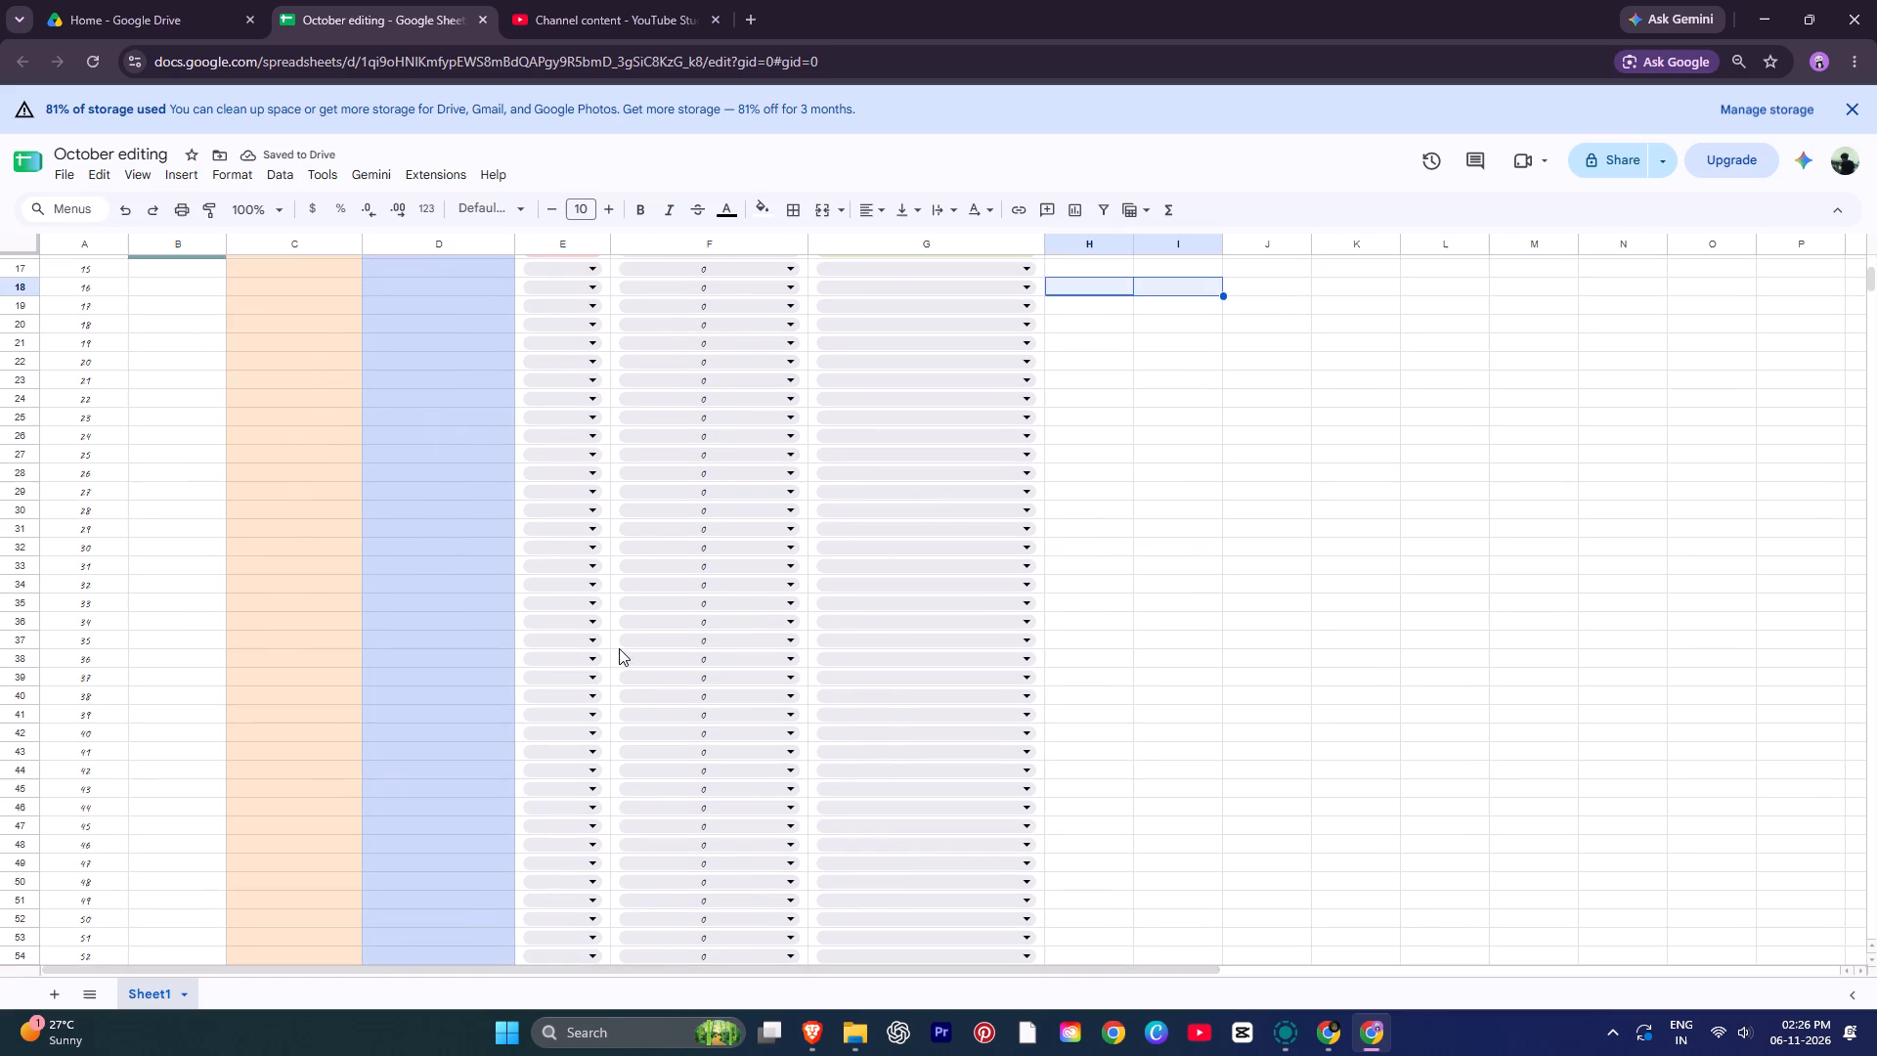
scroll(619, 648, up, 4)
scroll(619, 648, down, 6)
scroll(619, 648, up, 1)
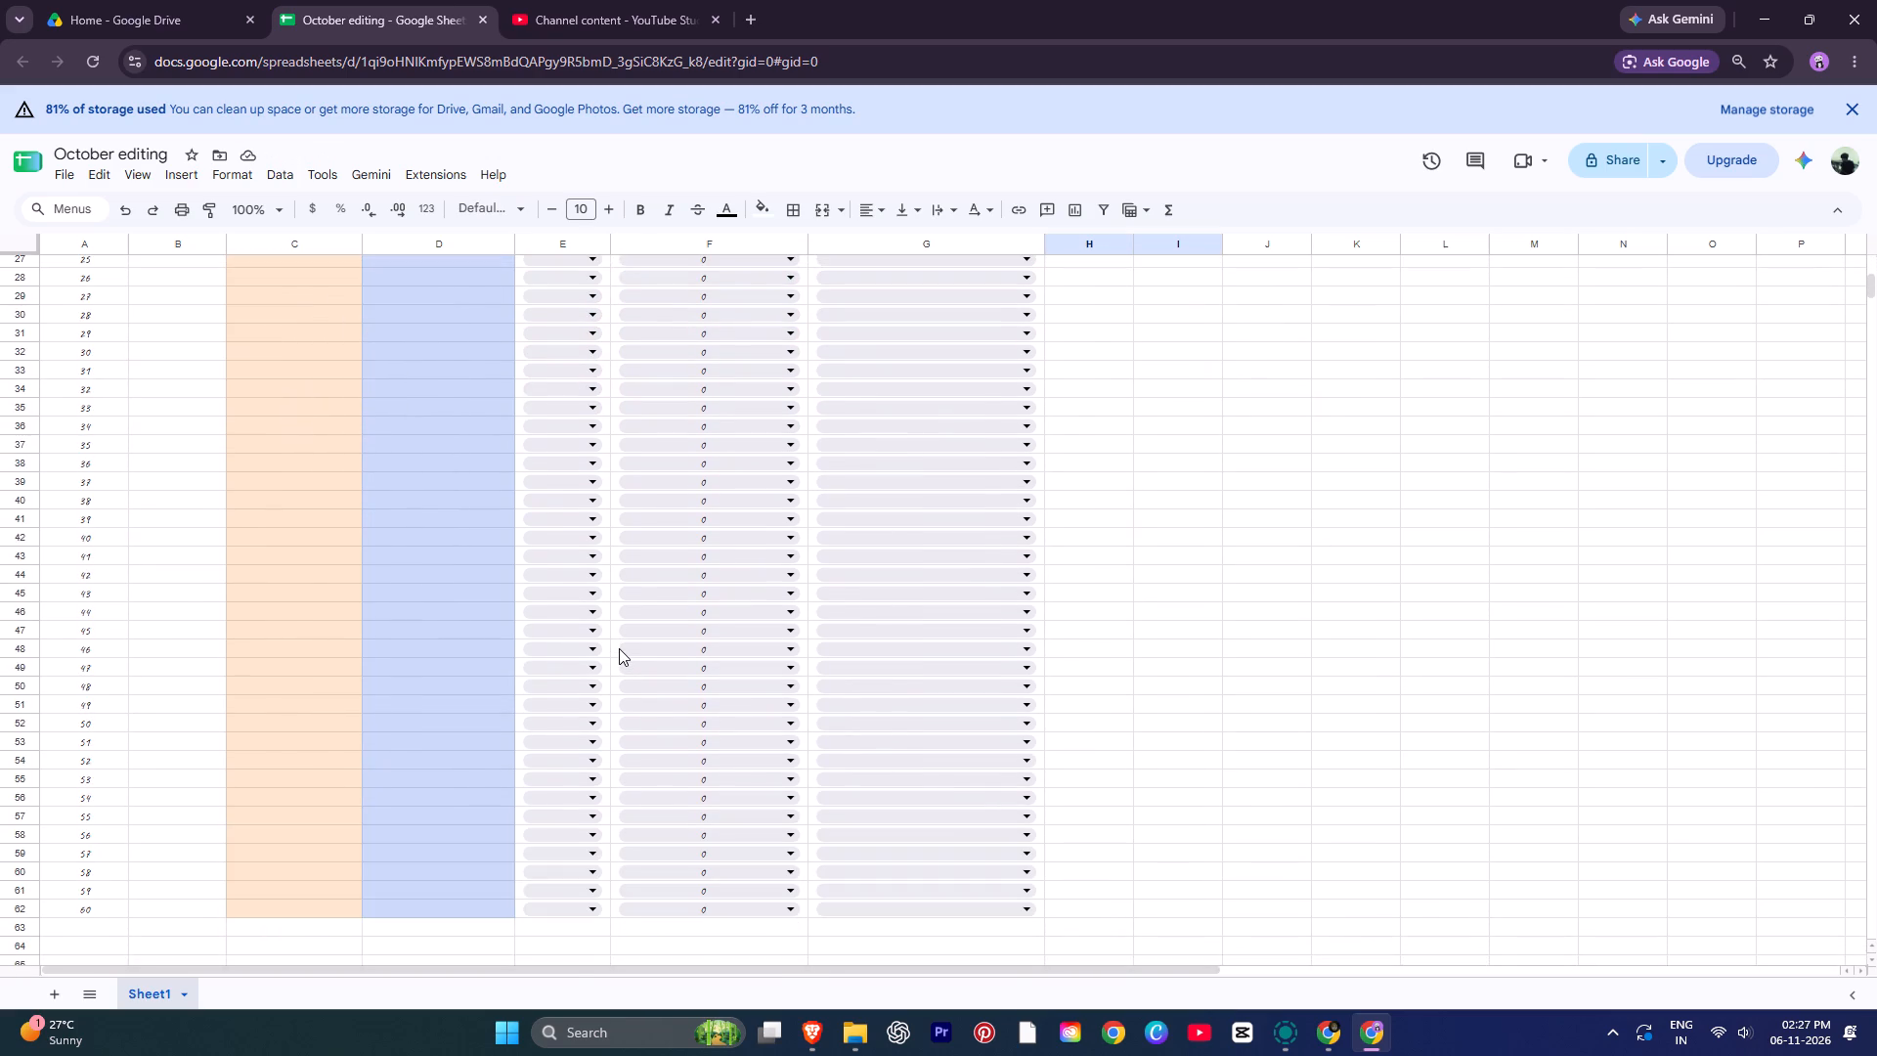
scroll(619, 648, up, 2)
click(87, 551)
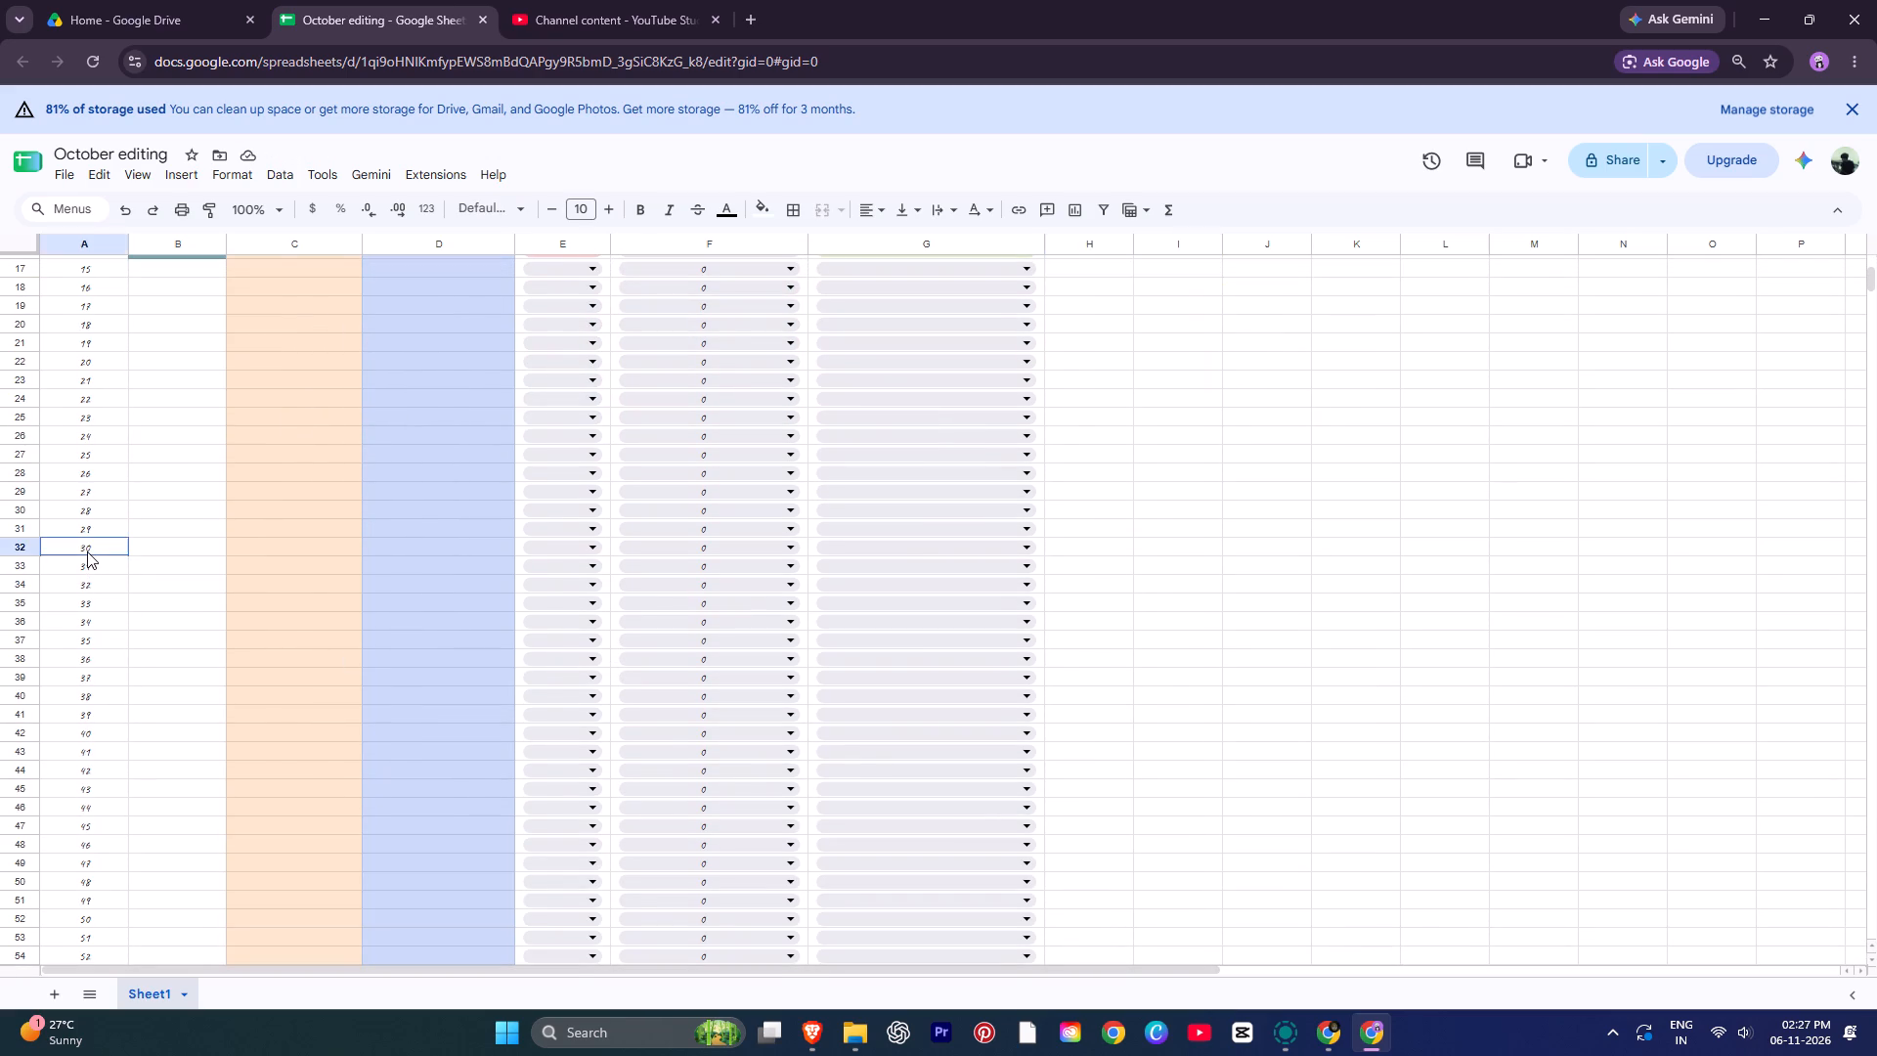
scroll(87, 551, down, 1)
scroll(87, 551, up, 4)
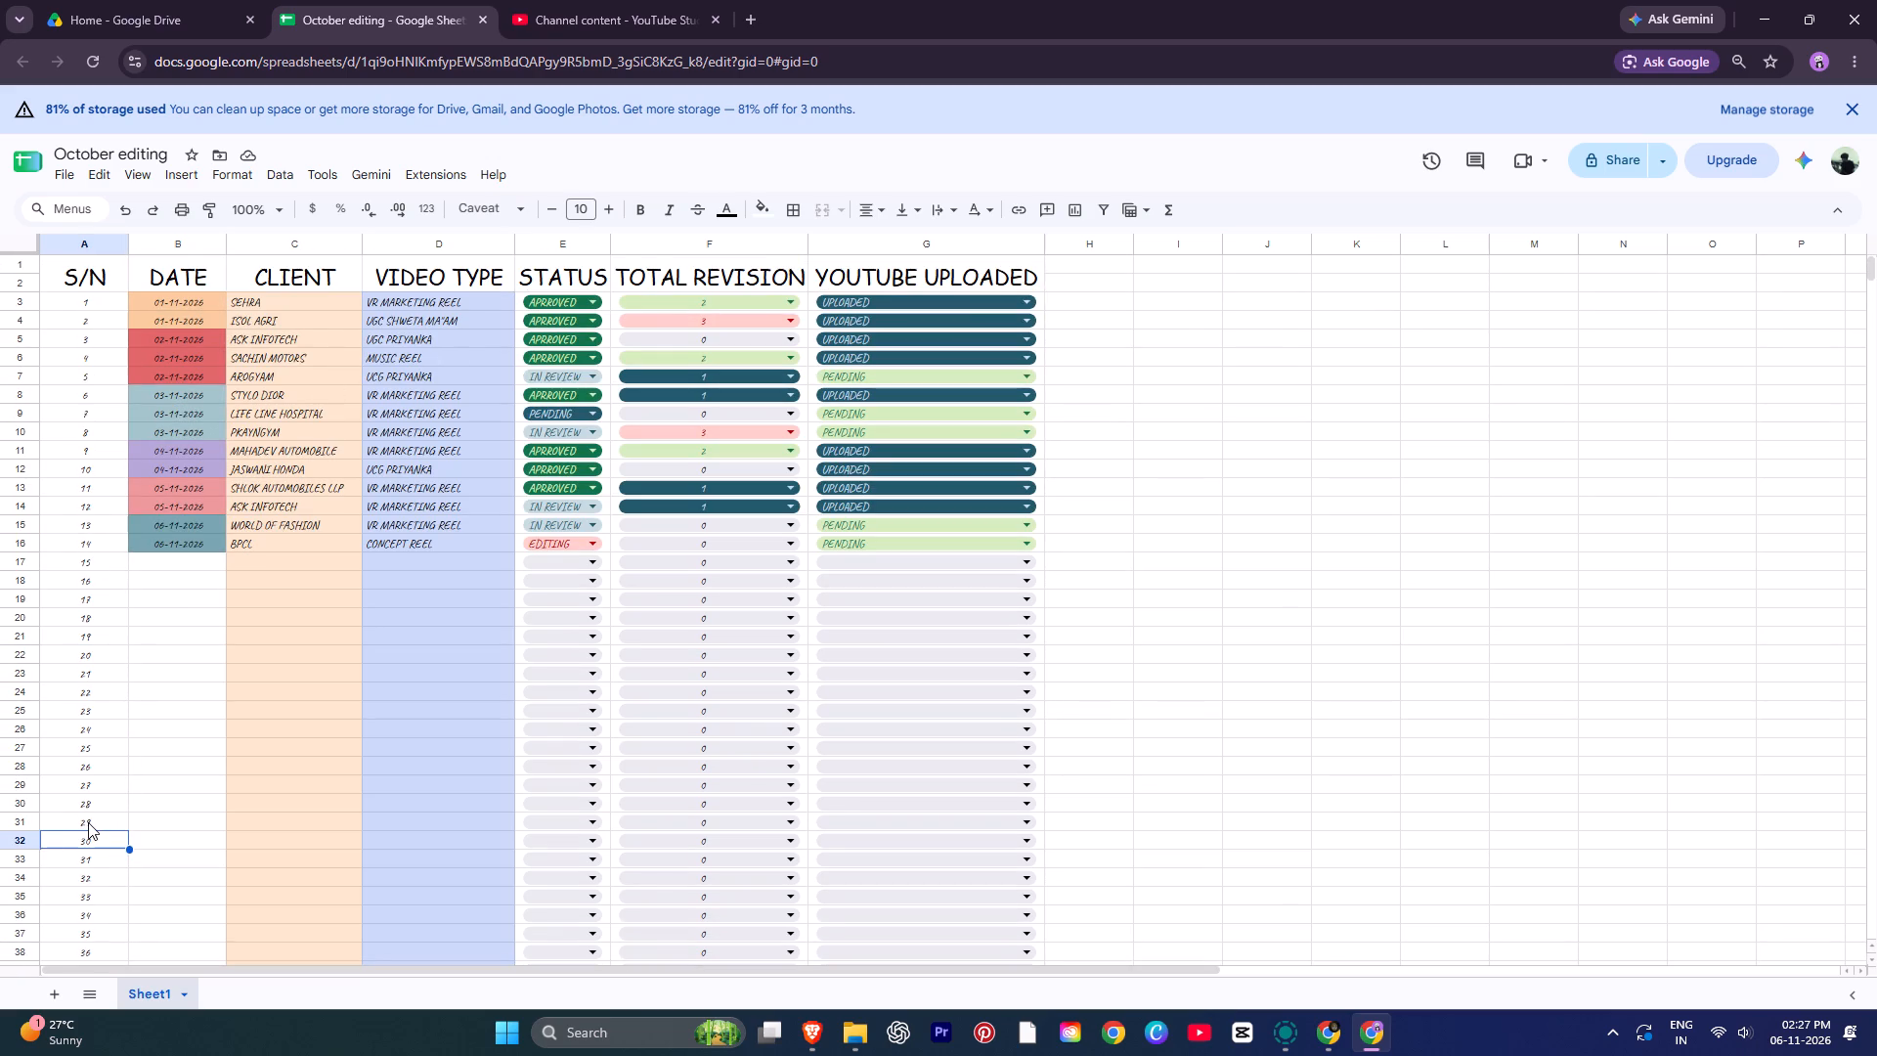
scroll(504, 751, down, 8)
scroll(502, 750, up, 2)
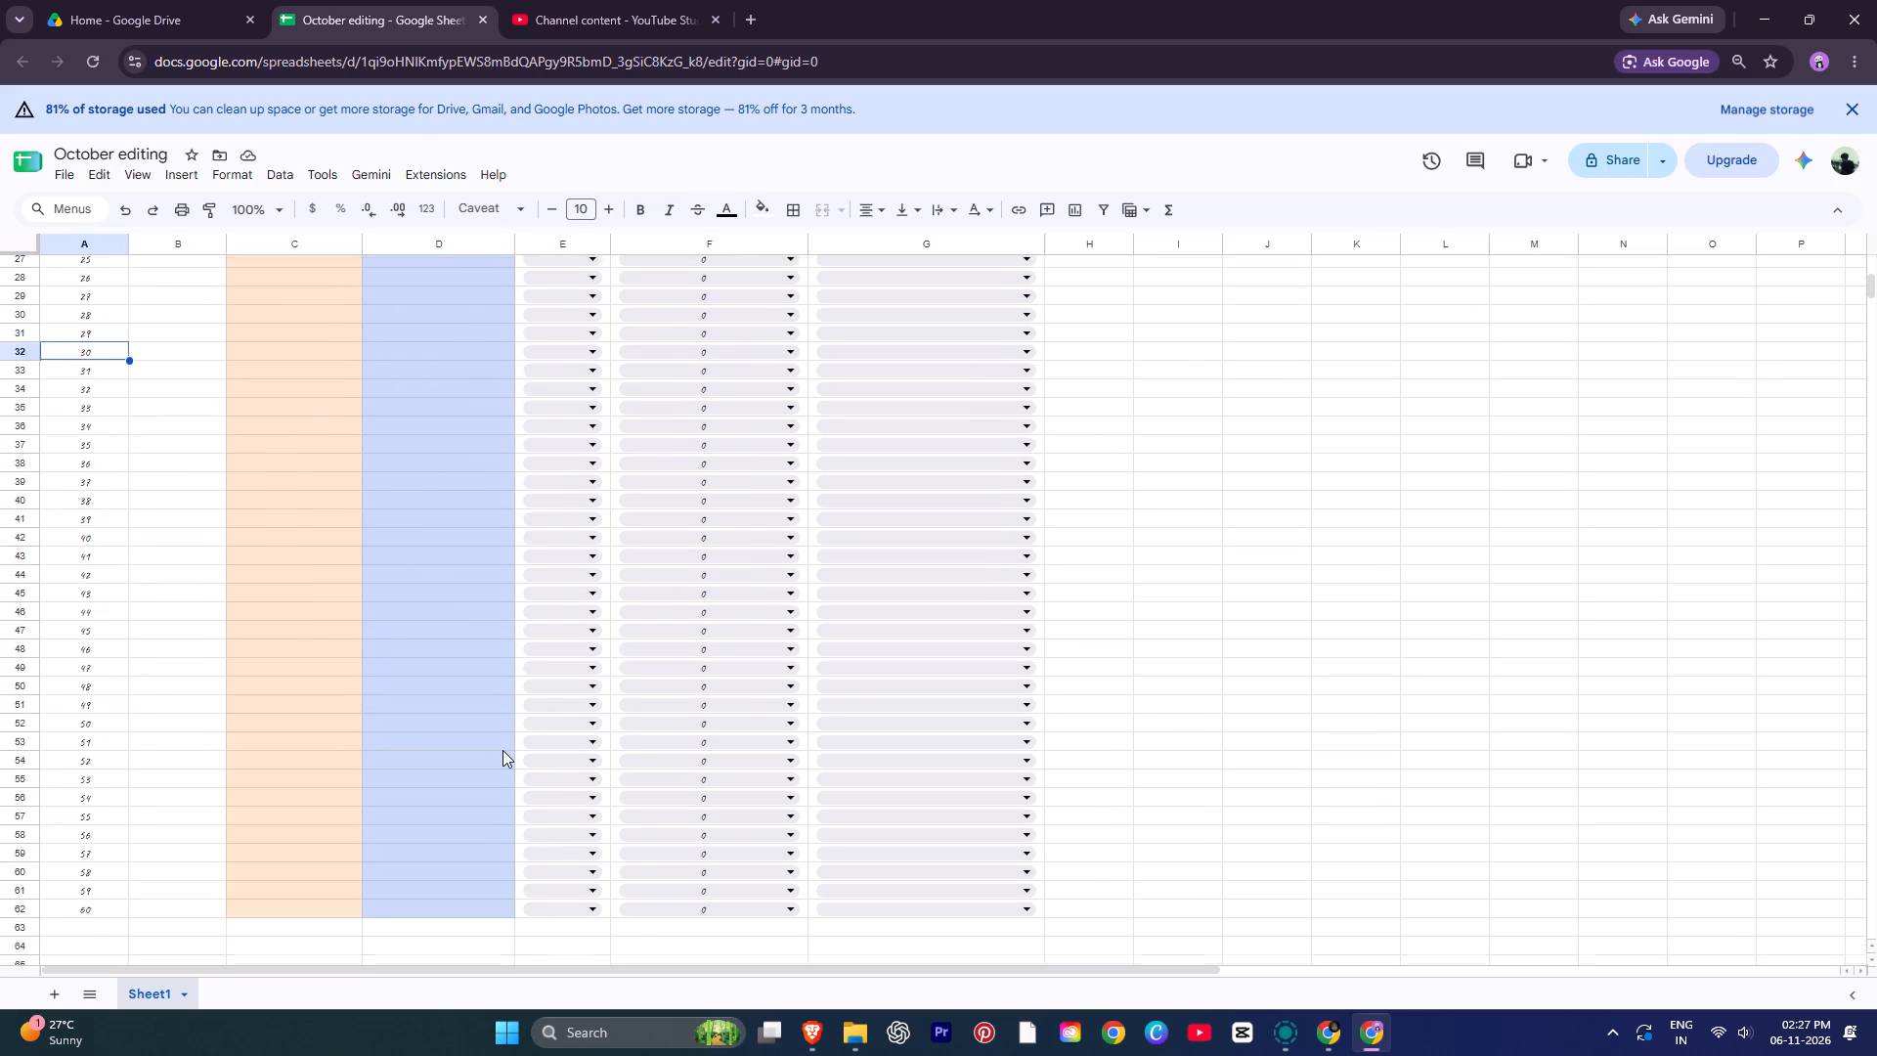
scroll(502, 750, up, 13)
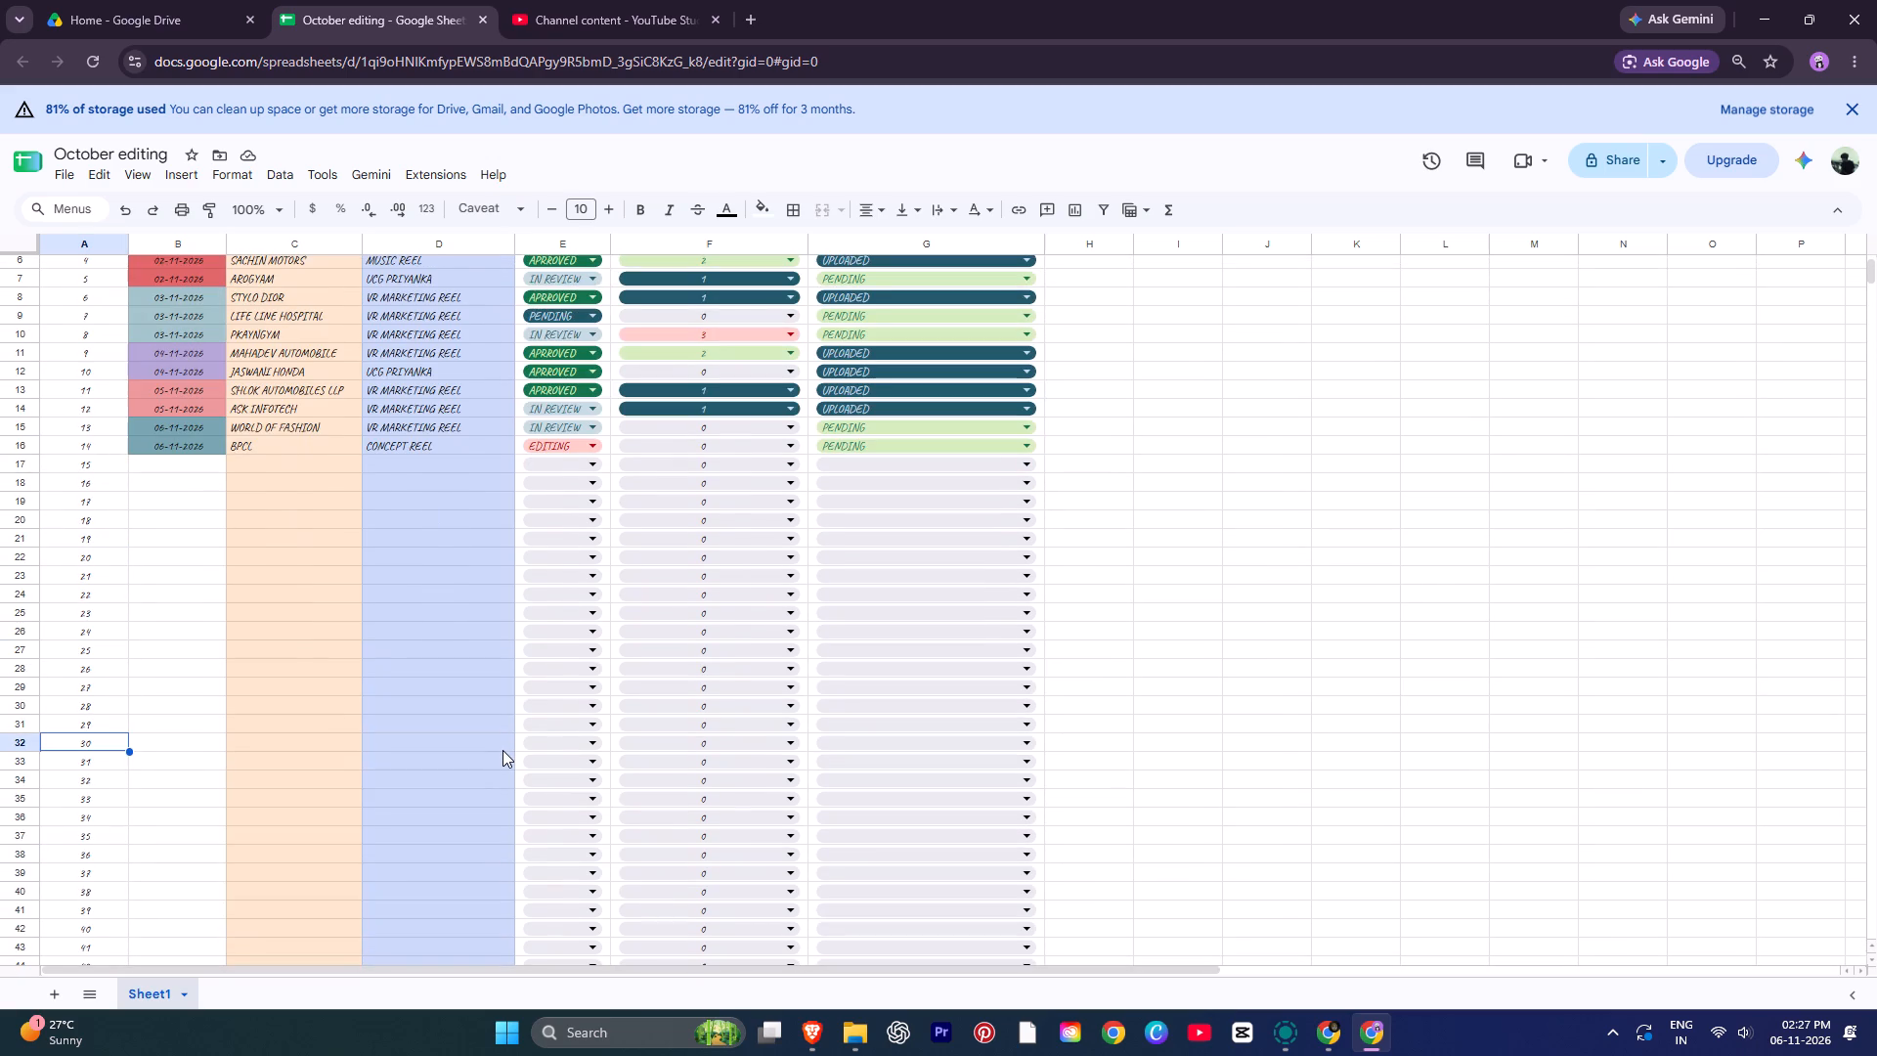
scroll(502, 750, up, 2)
scroll(502, 750, down, 2)
scroll(502, 750, up, 8)
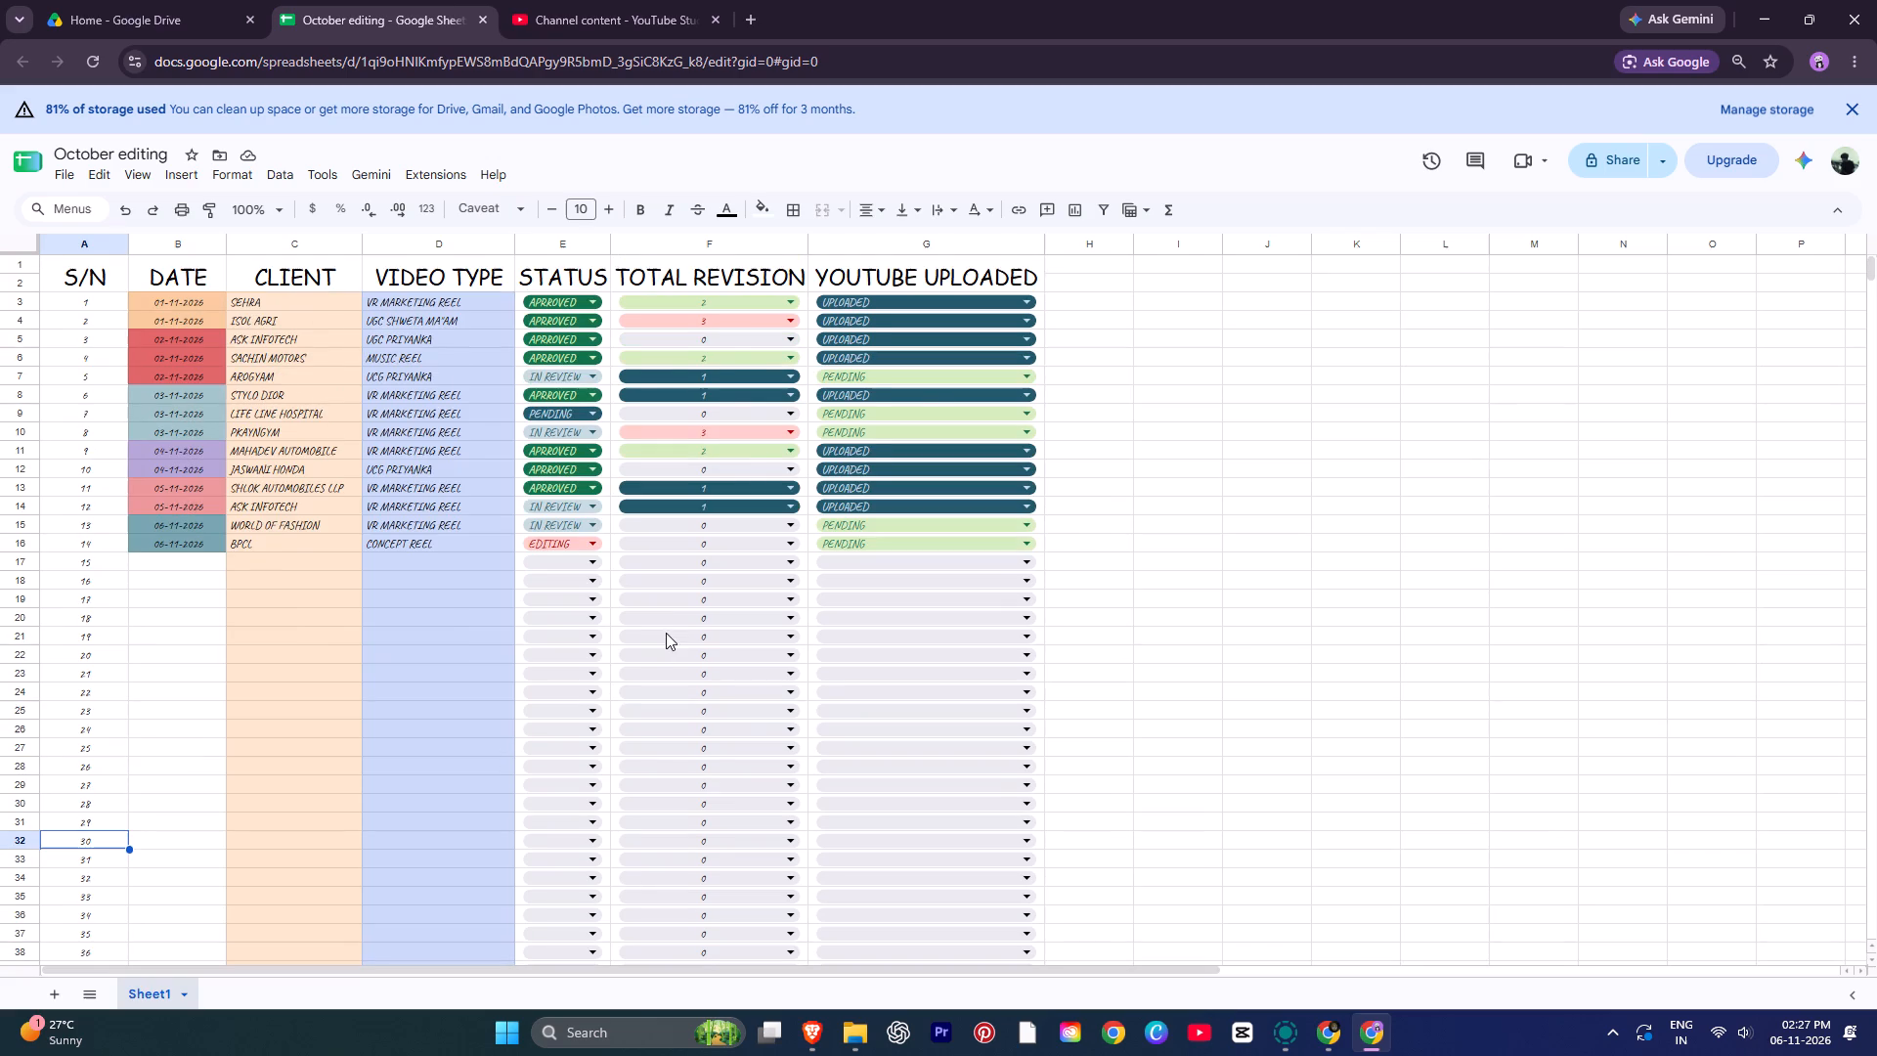
key(alt+Tab)
alt+click(794, 423)
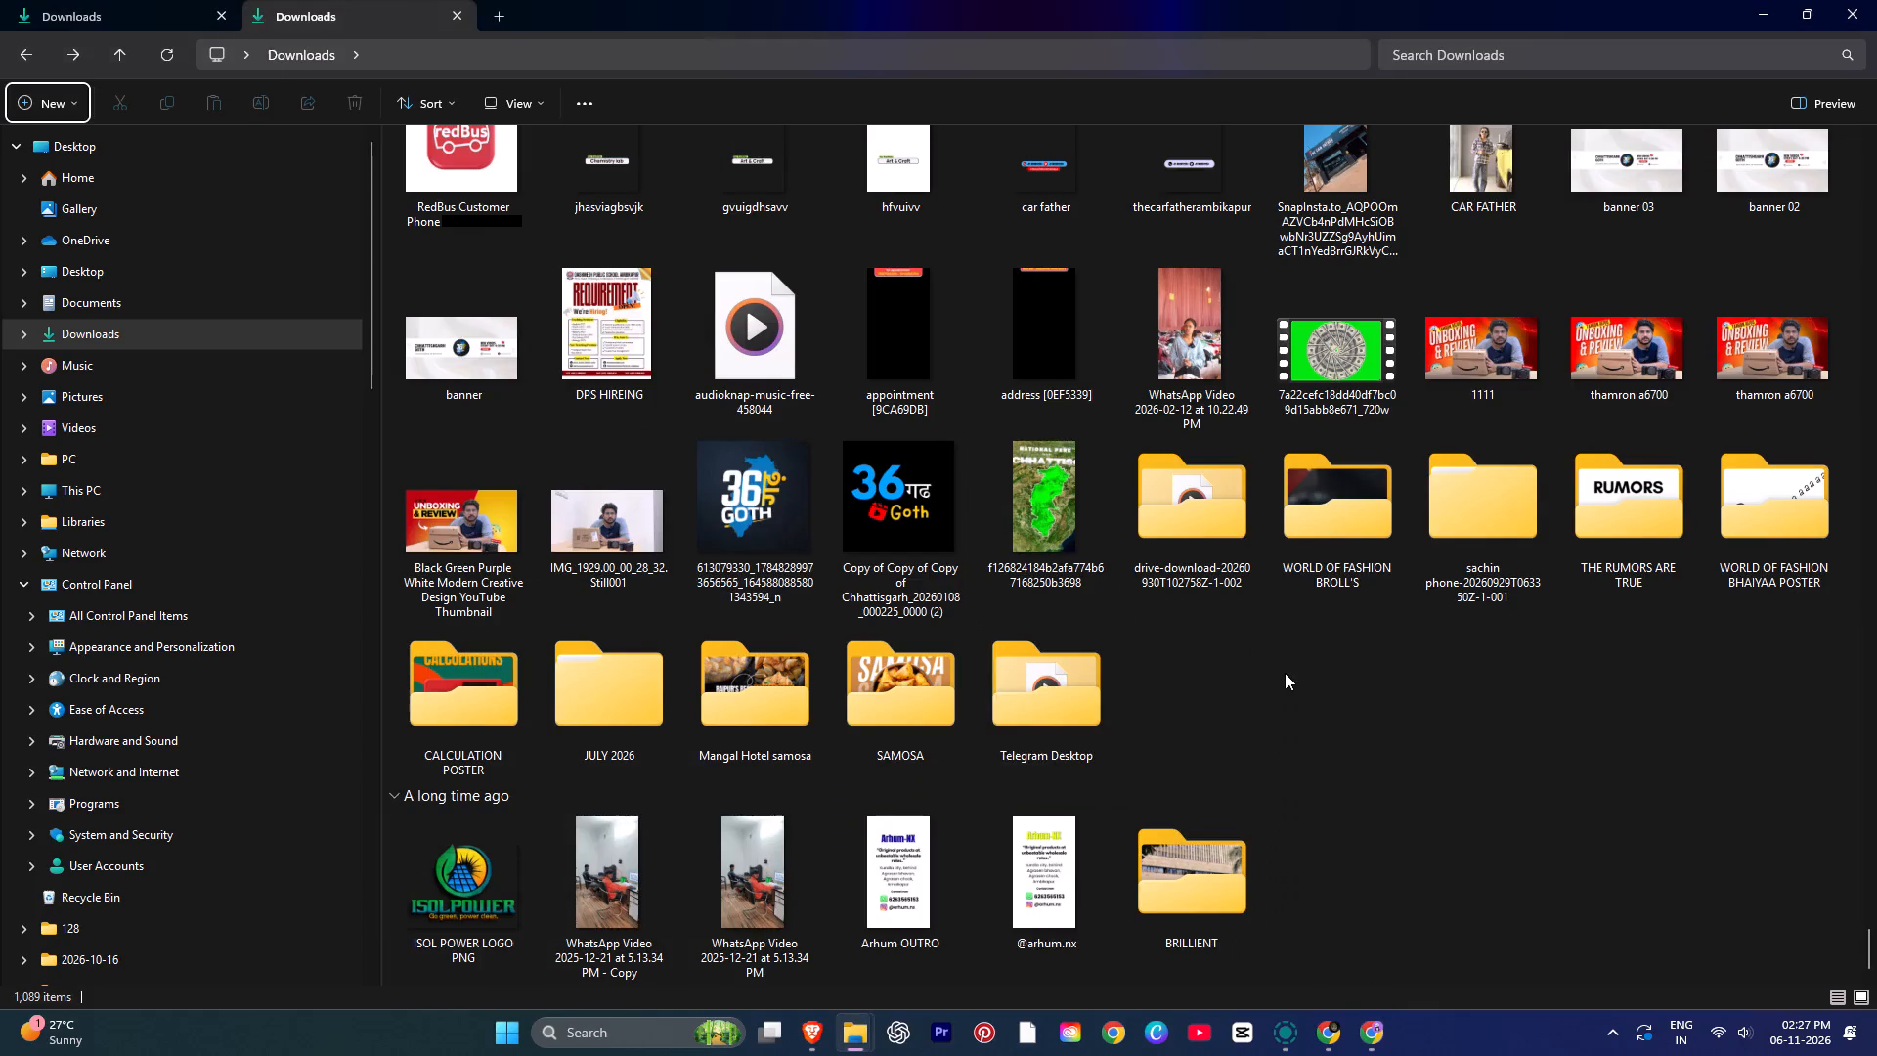
click(1285, 673)
scroll(960, 680, down, 1)
scroll(960, 680, up, 8)
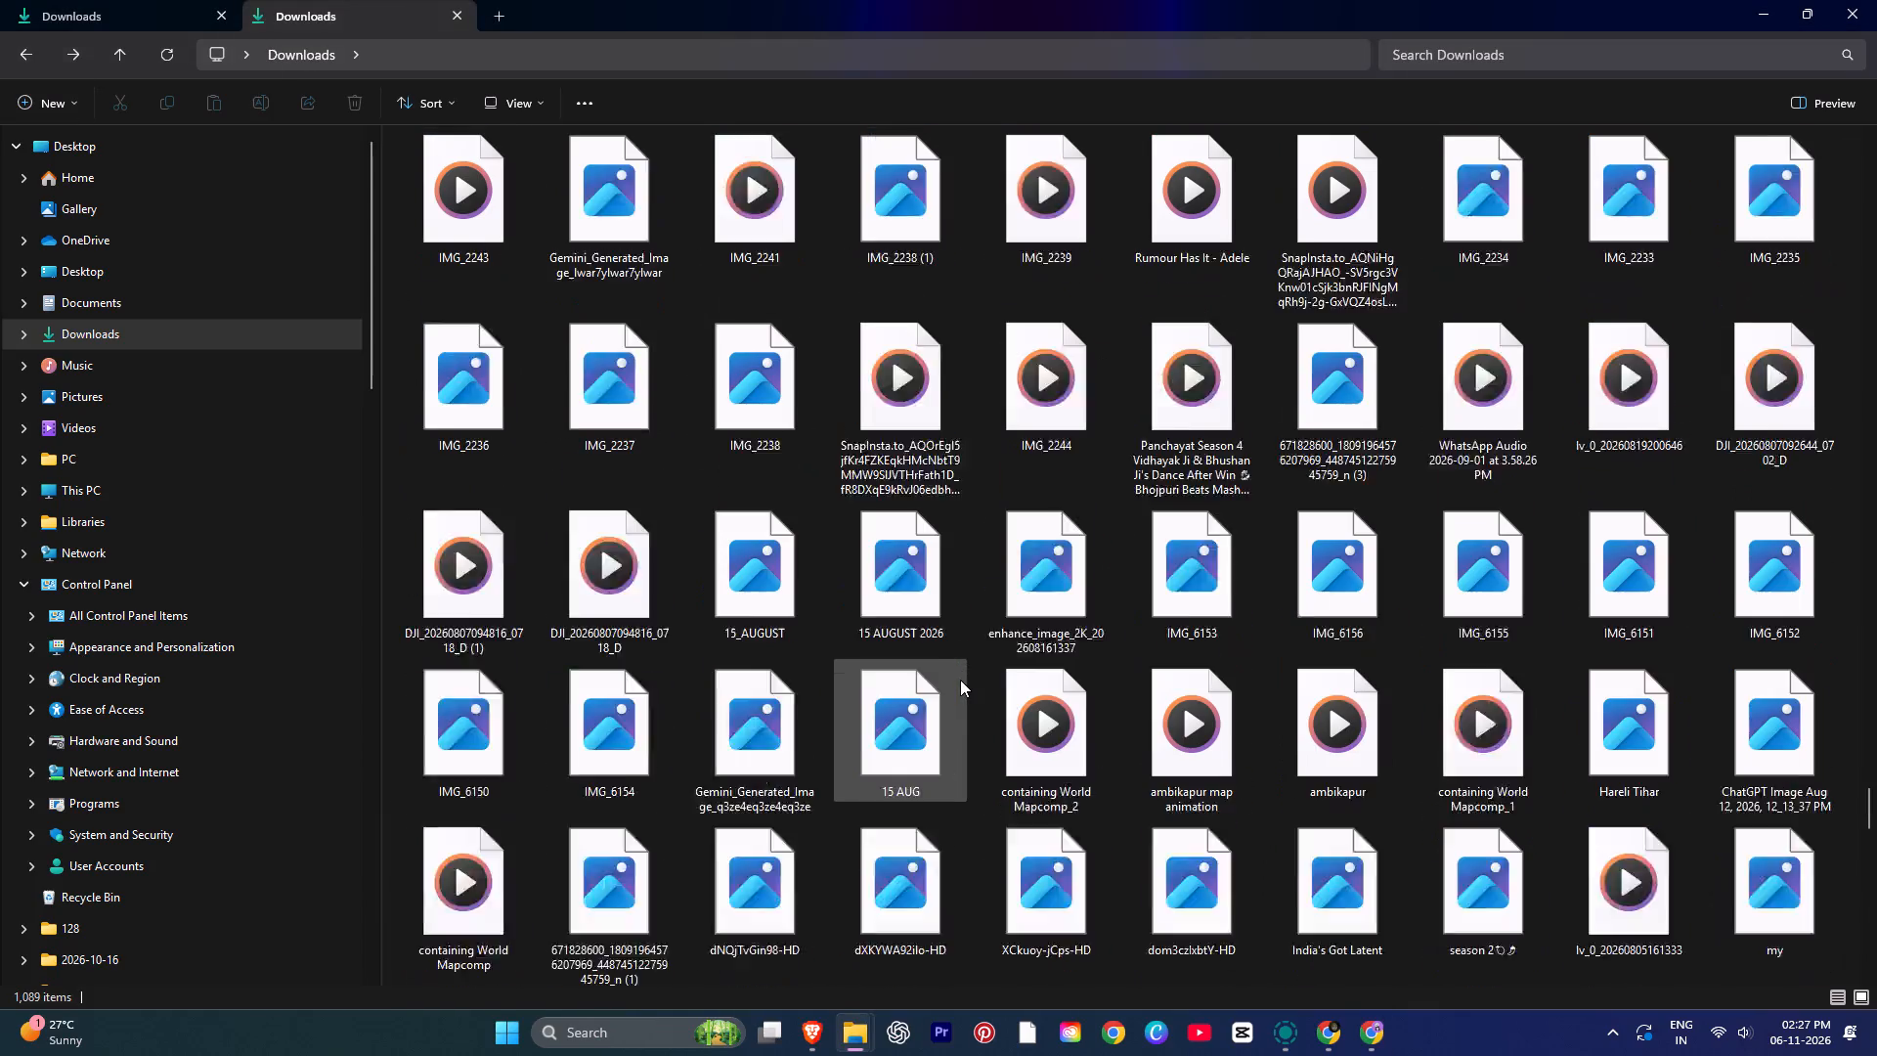
scroll(960, 680, up, 1)
scroll(960, 680, down, 2)
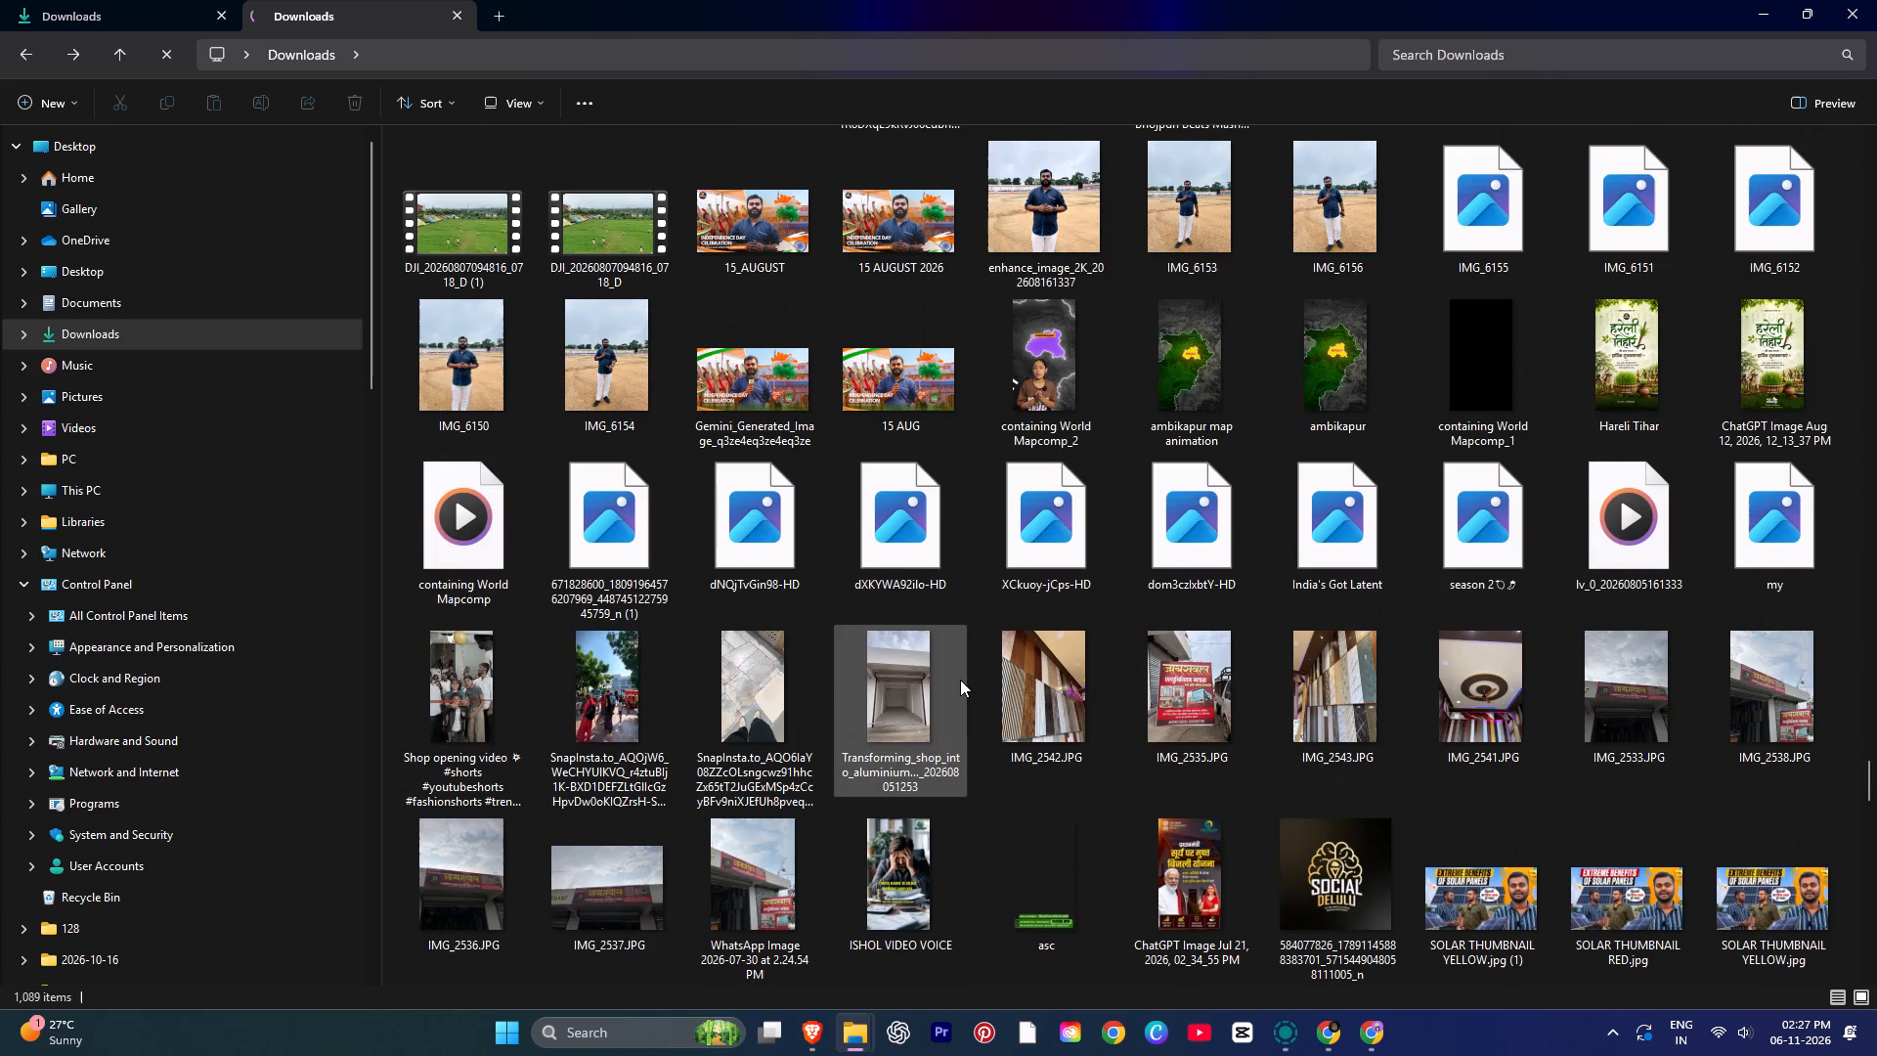
scroll(1116, 803, down, 1)
double_click(1039, 881)
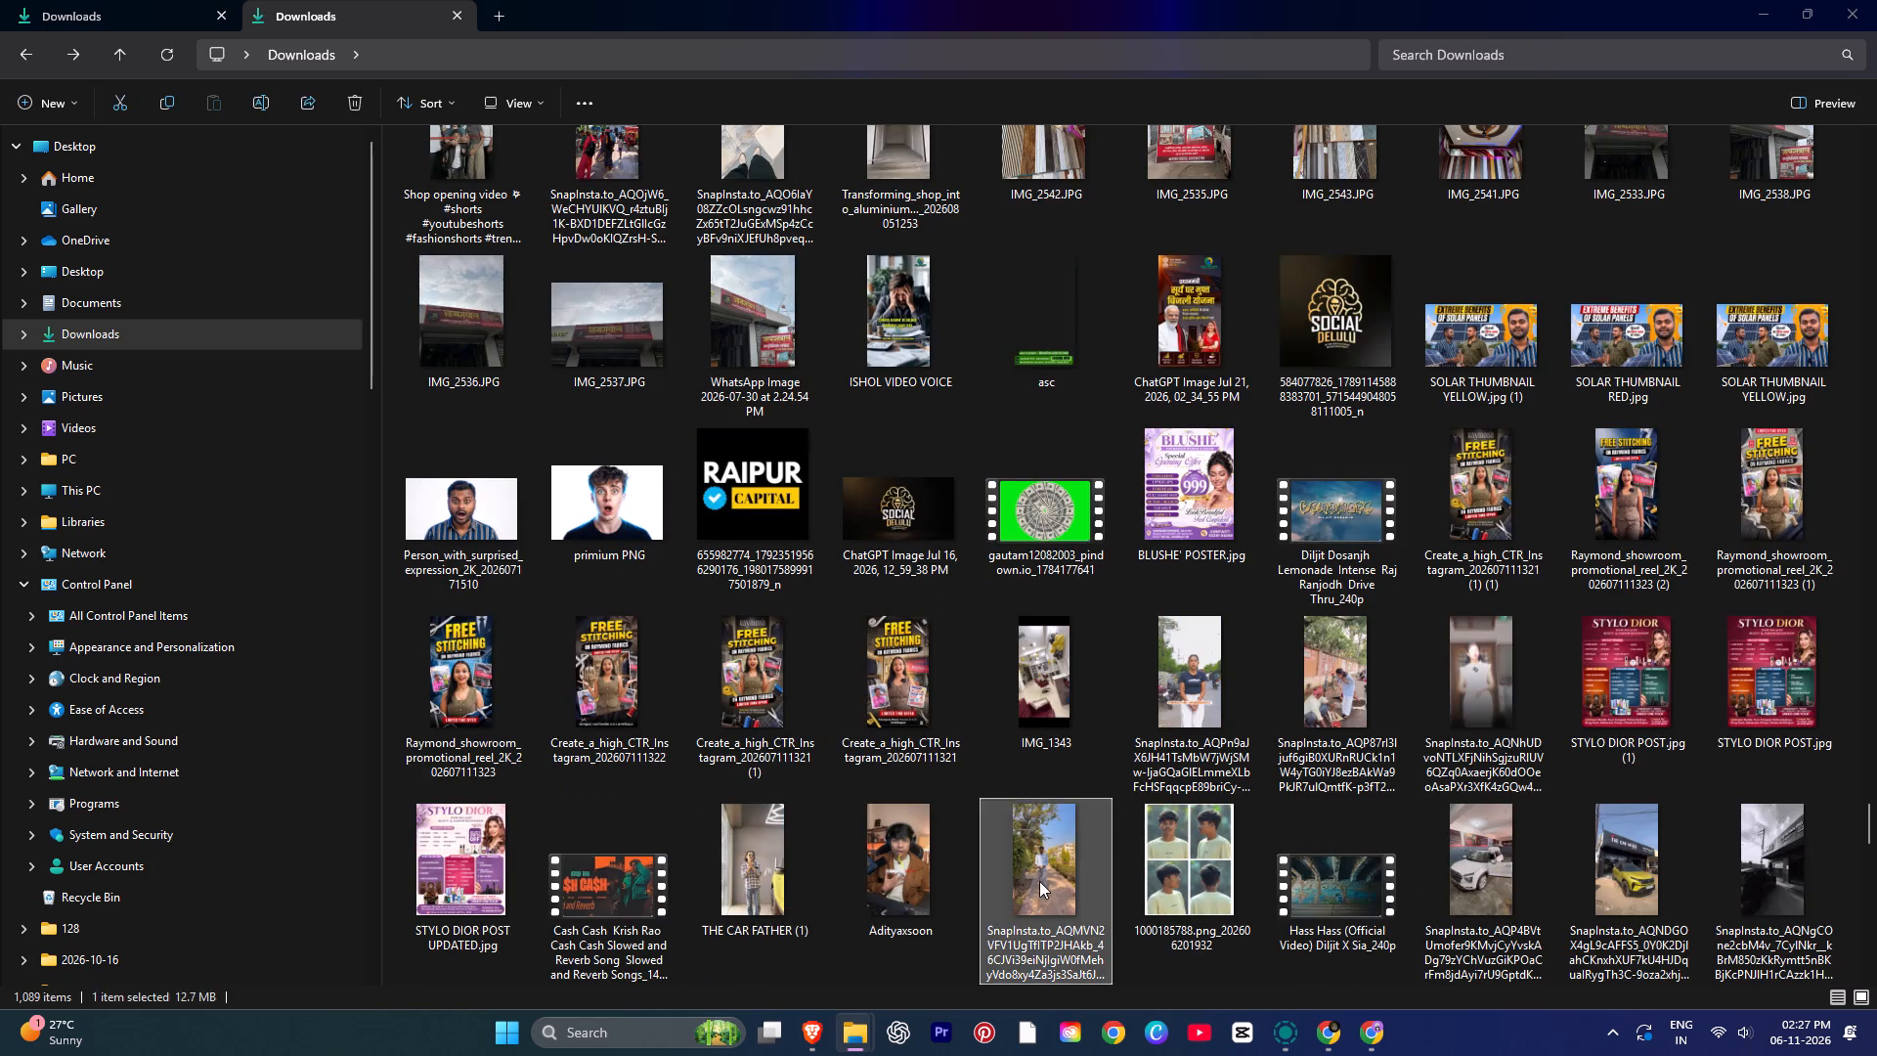
click(909, 507)
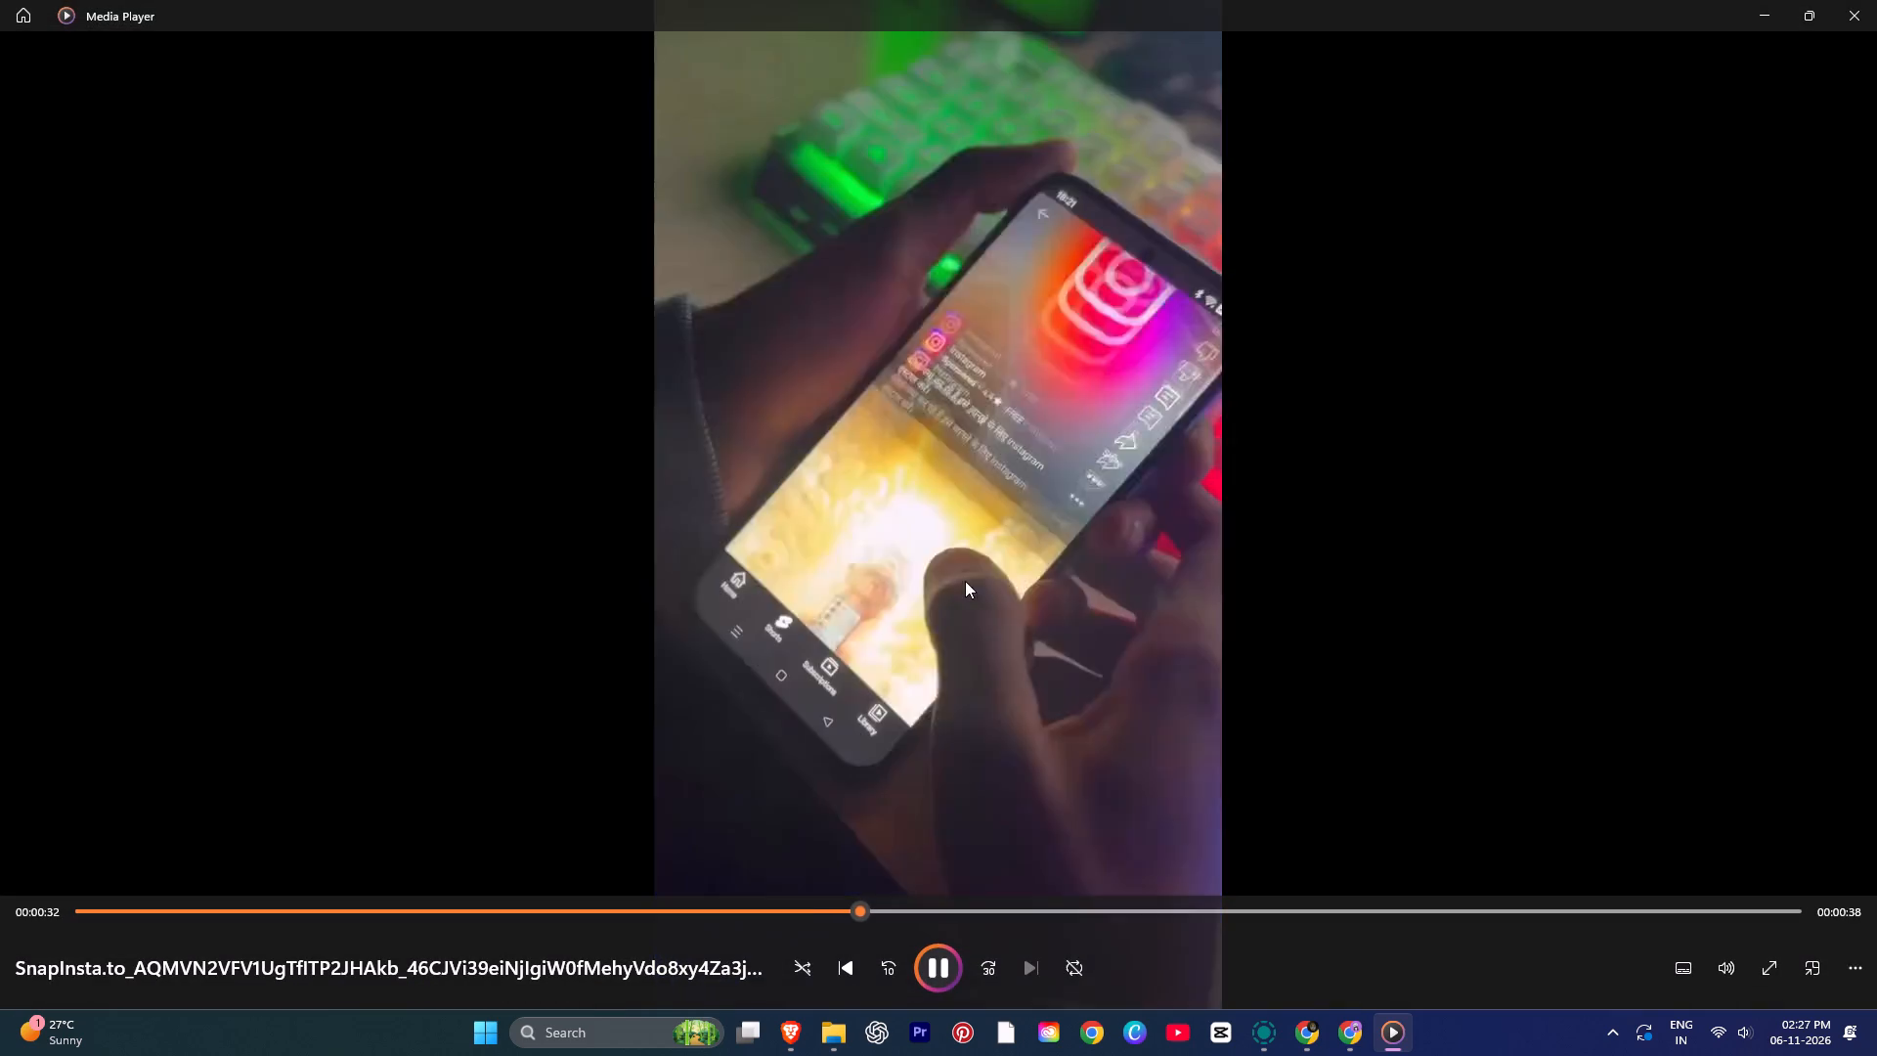
click(1876, 0)
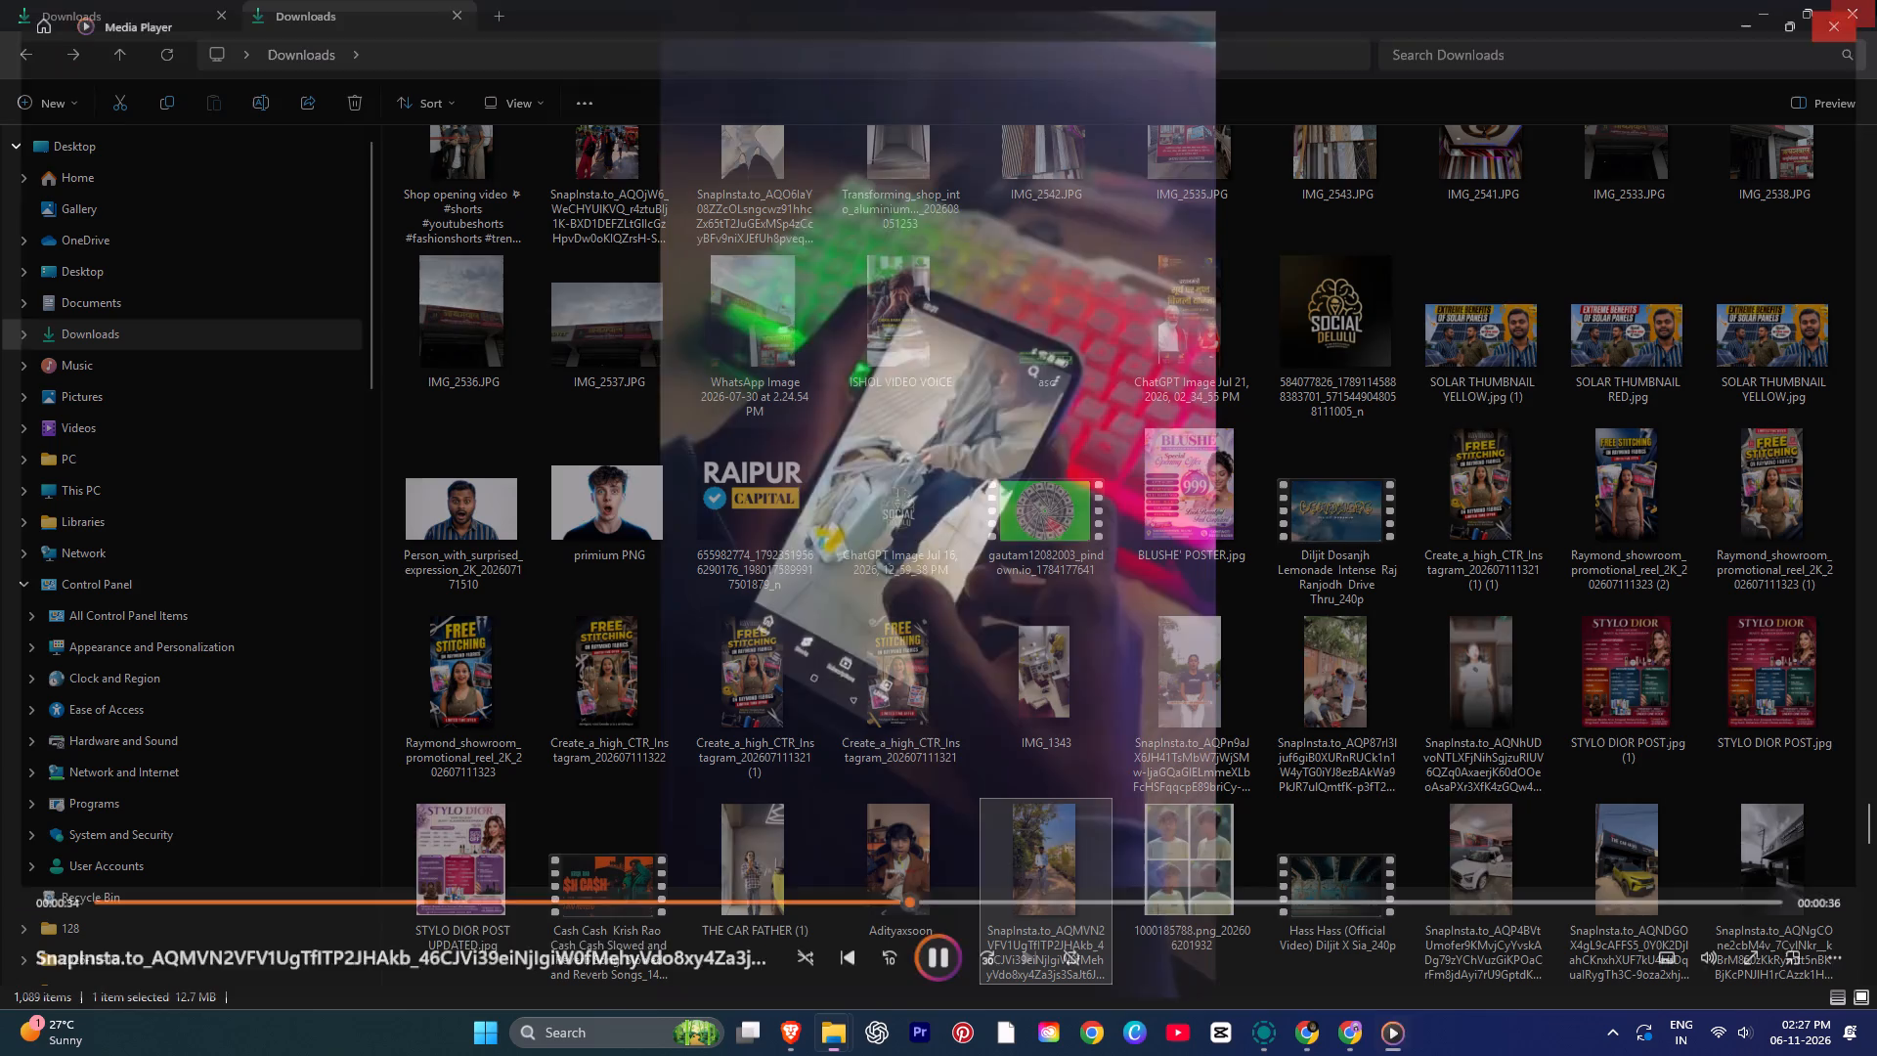
Find the SnapInsta.to_AQN-BzRGi30 clip beside shivam in Downloads, watch it, and close the player.
scroll(903, 680, up, 4)
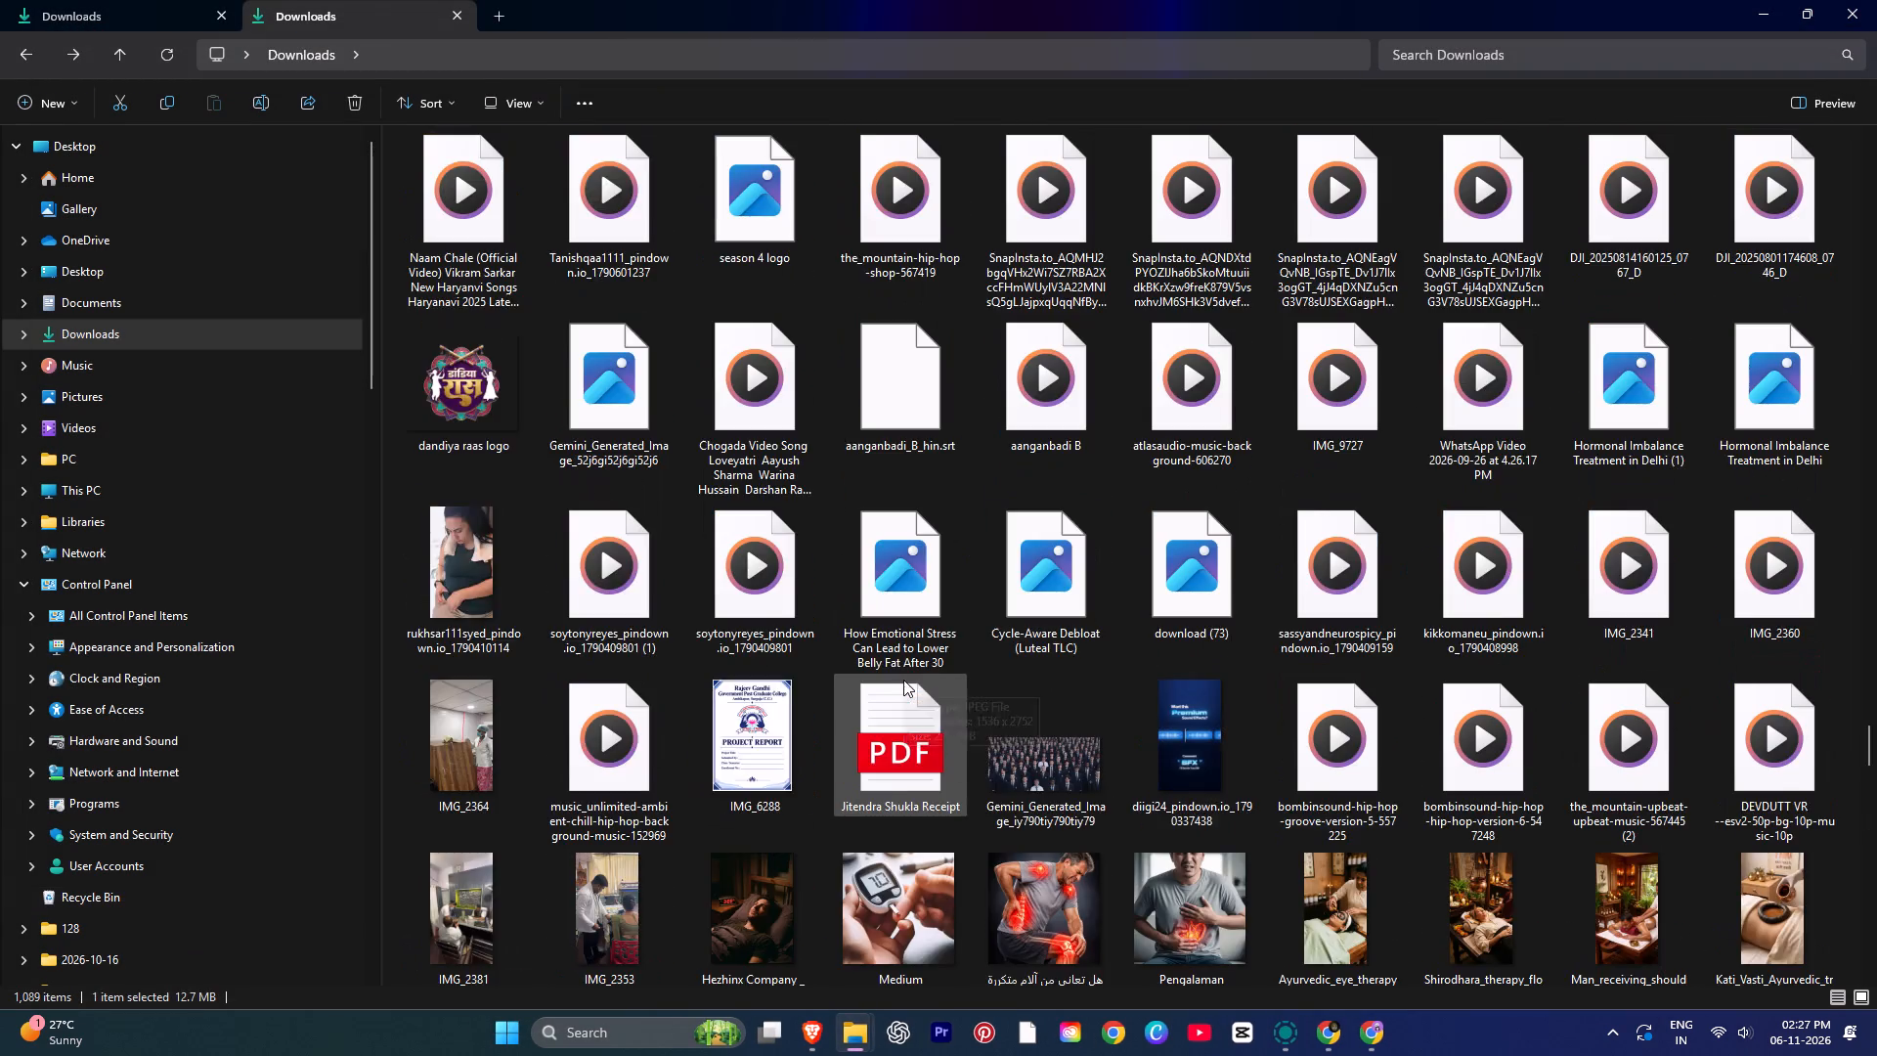
scroll(903, 680, up, 9)
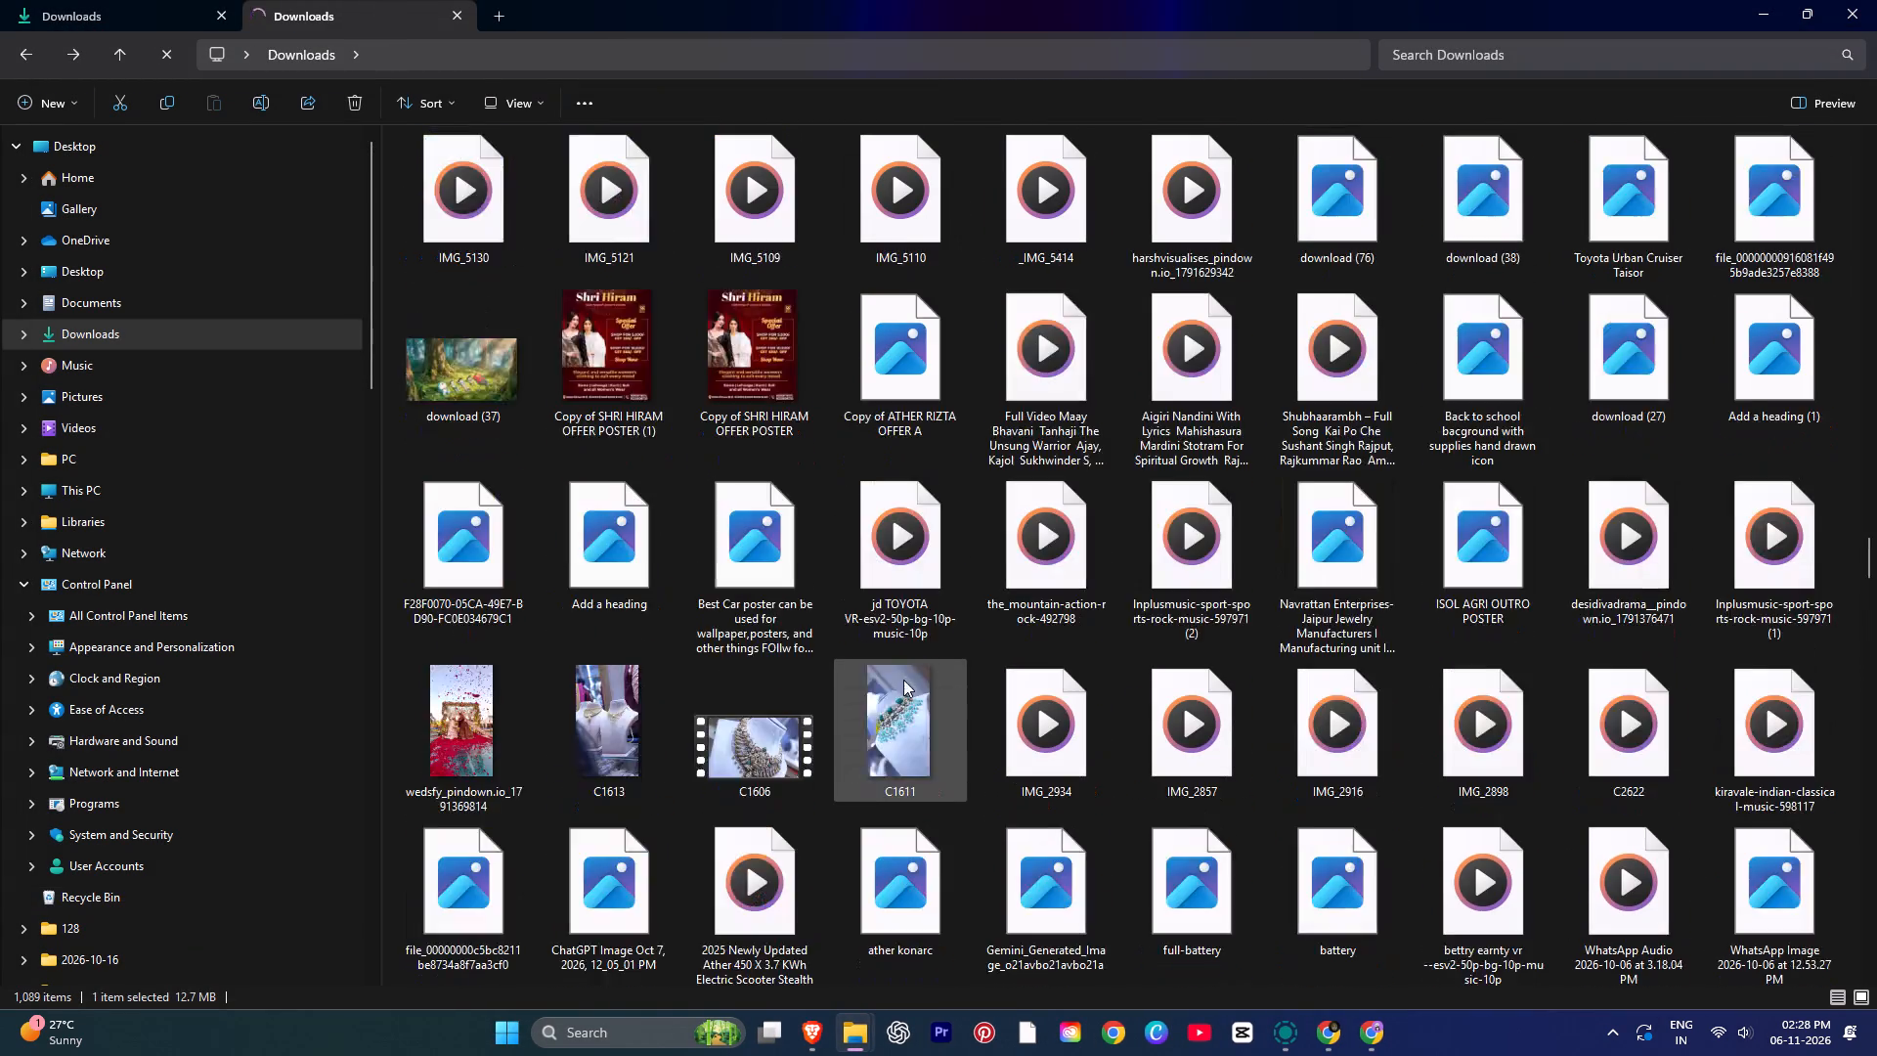
scroll(903, 680, up, 7)
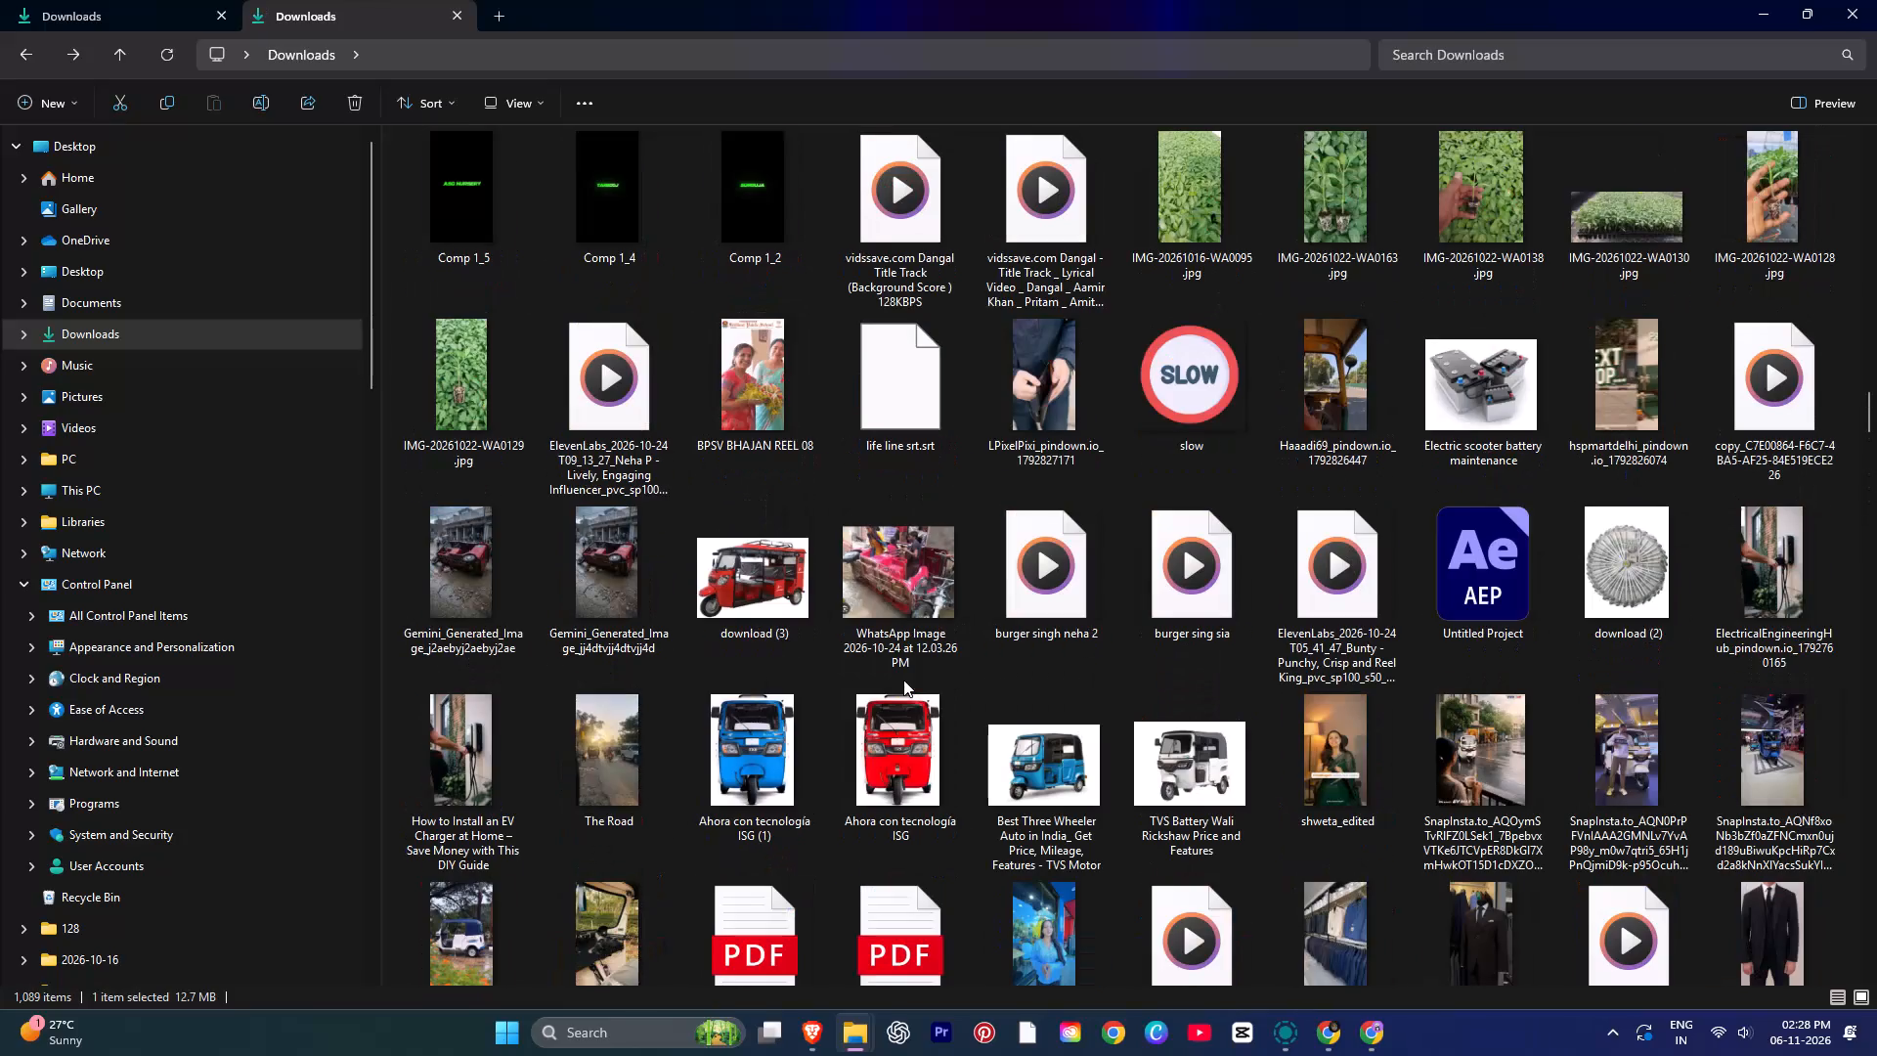
scroll(903, 680, down, 3)
scroll(903, 680, up, 1)
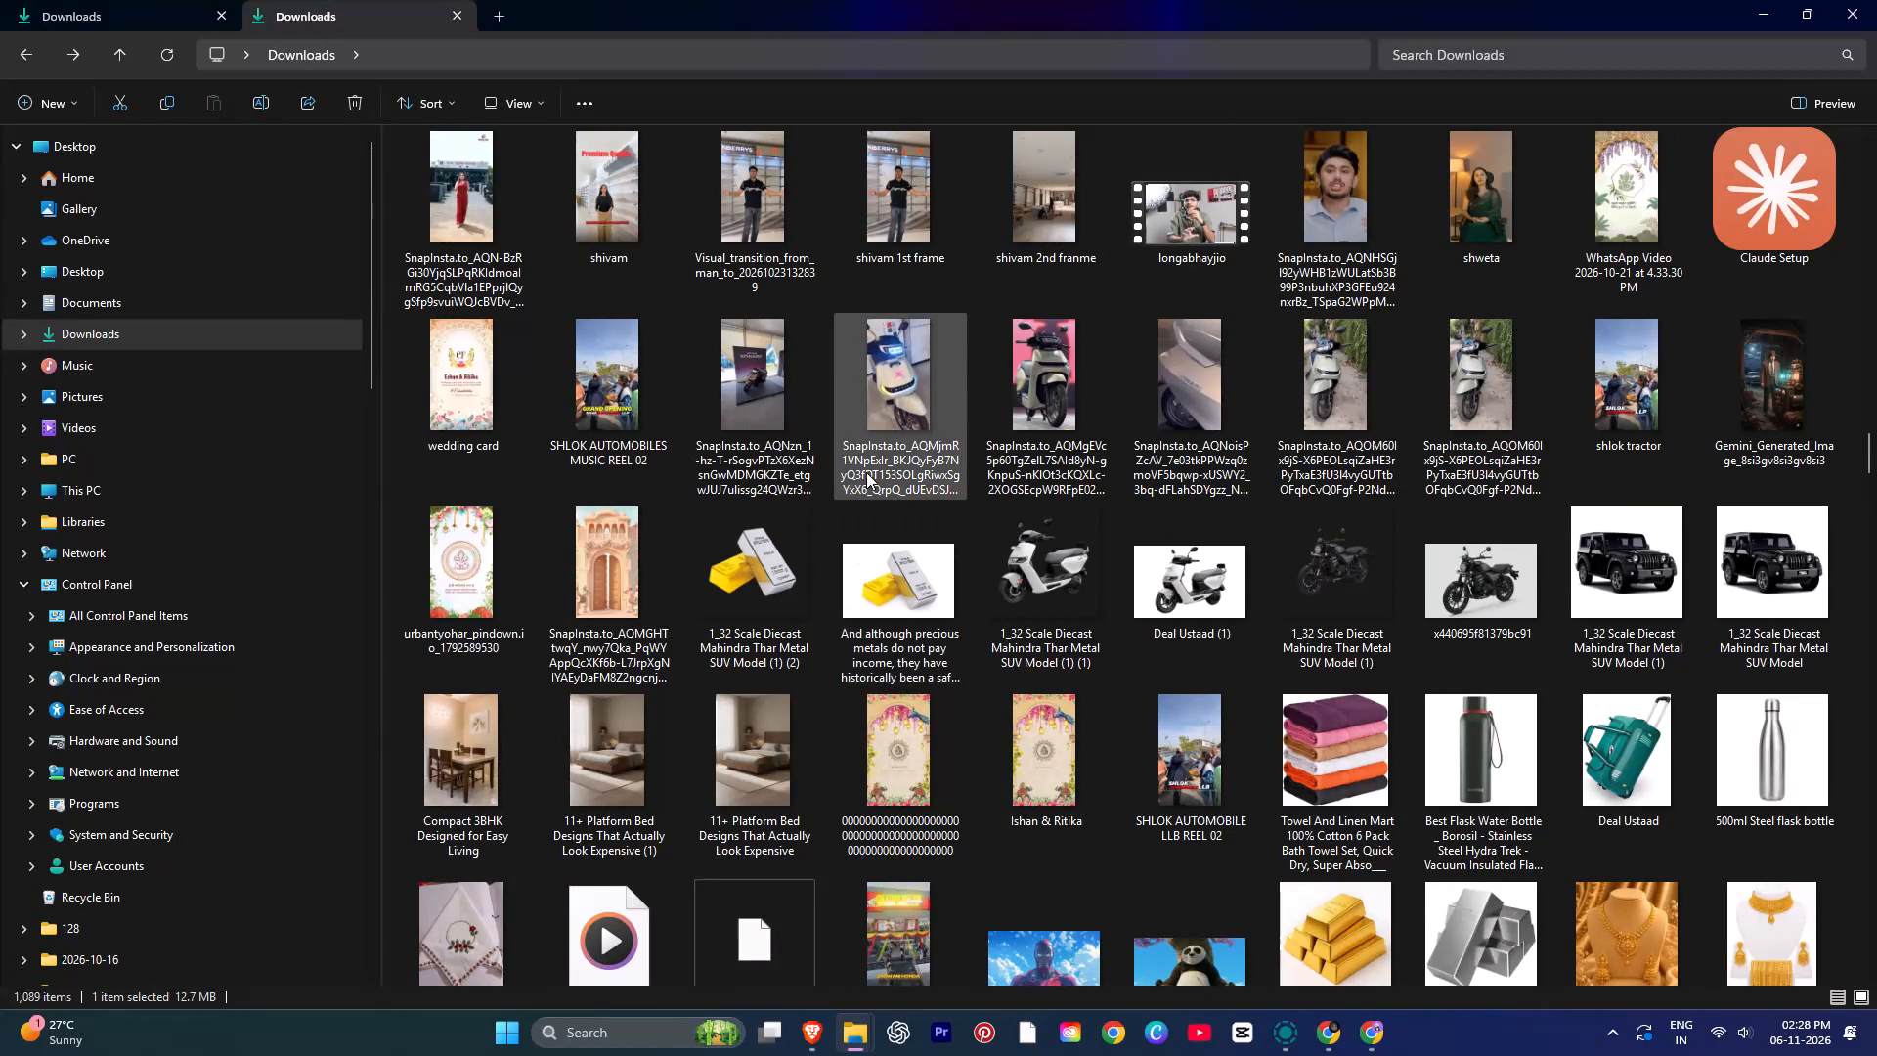
click(449, 204)
click(449, 204)
click(955, 496)
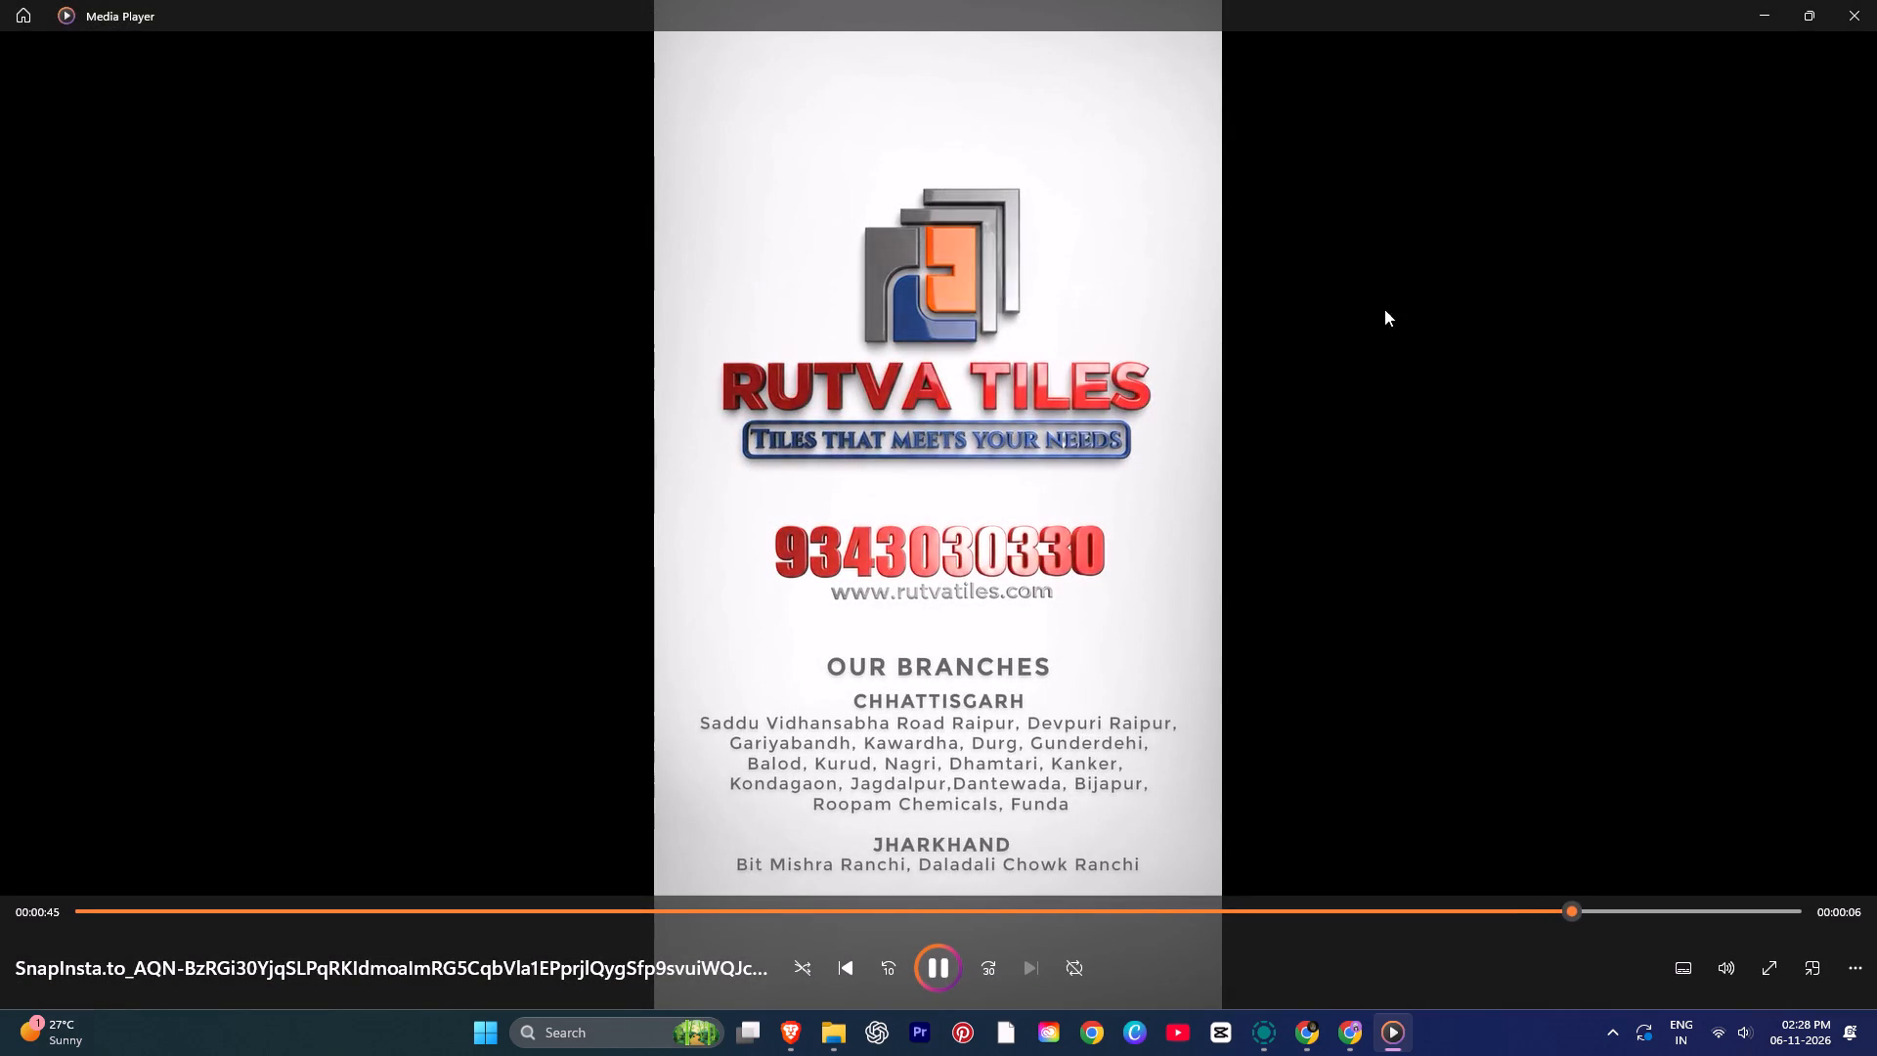
click(1876, 0)
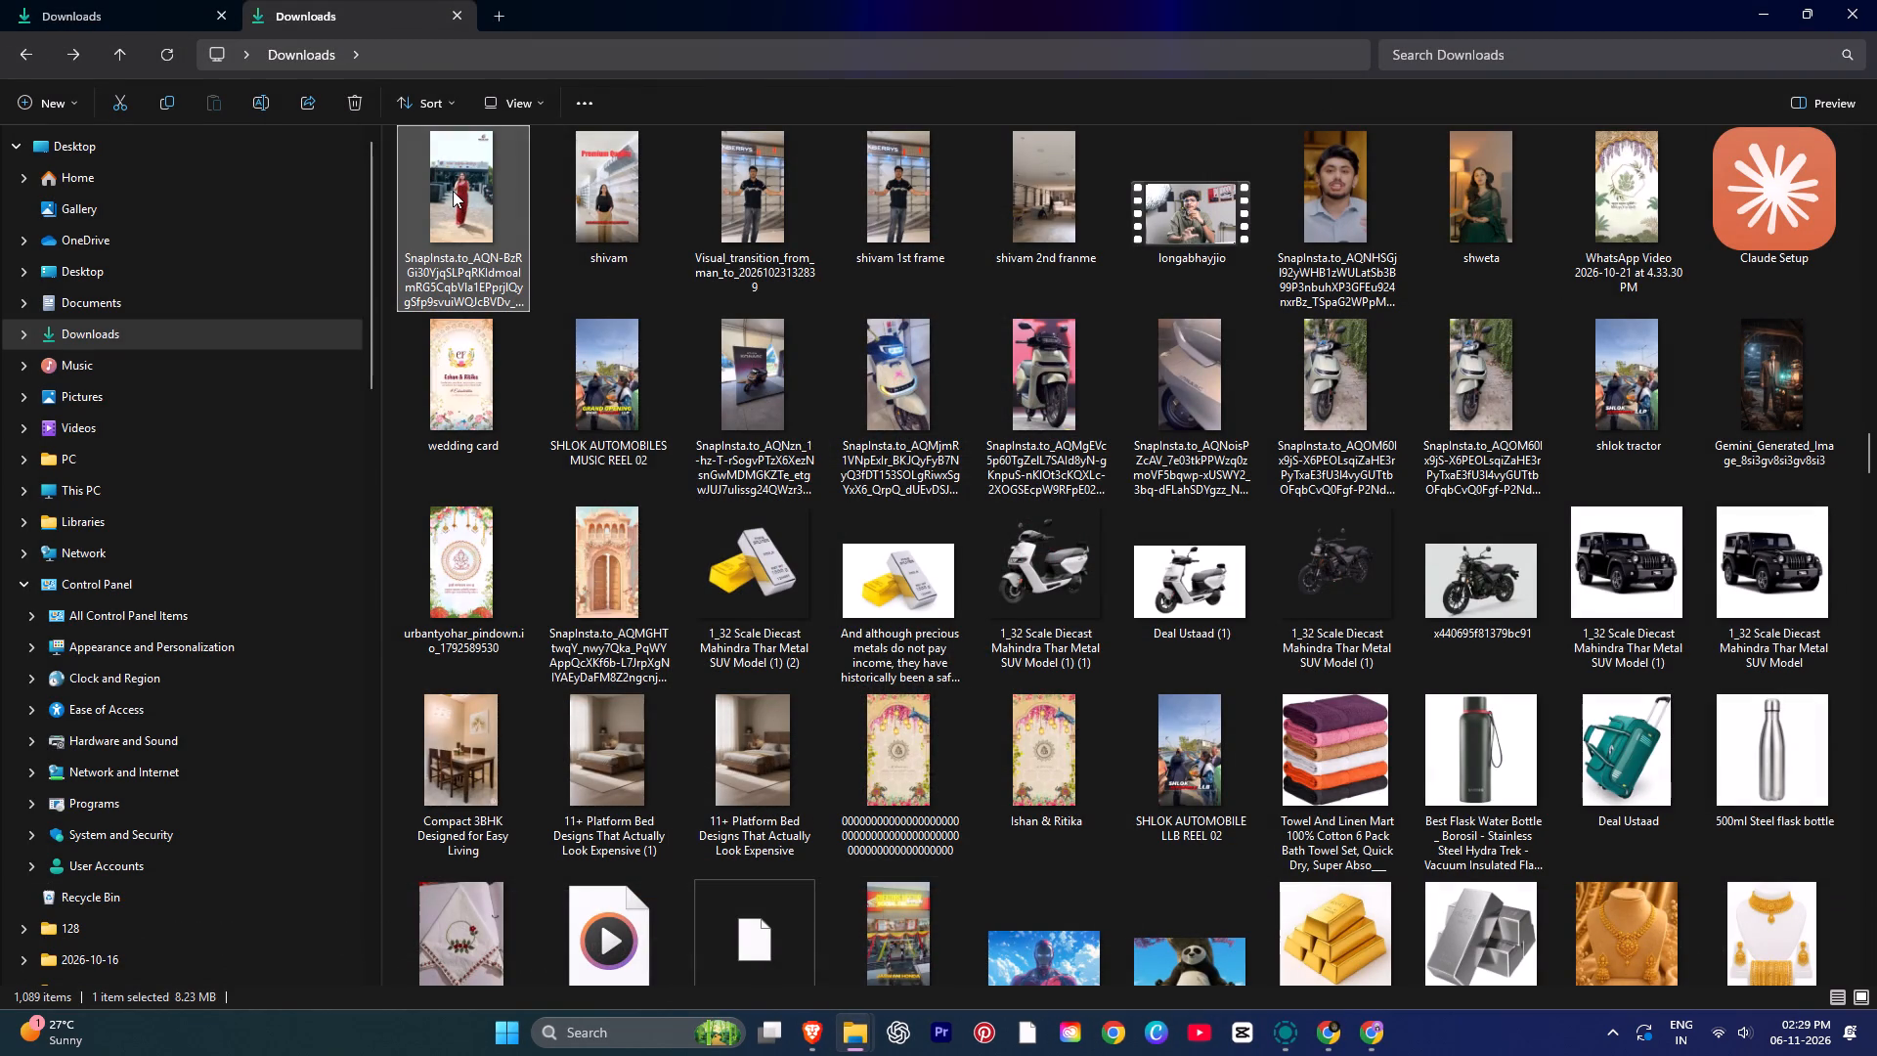
Delete the longabhayjio video and the SnapInsta.to_AQNHSGj file next to it from Downloads.
click(1173, 209)
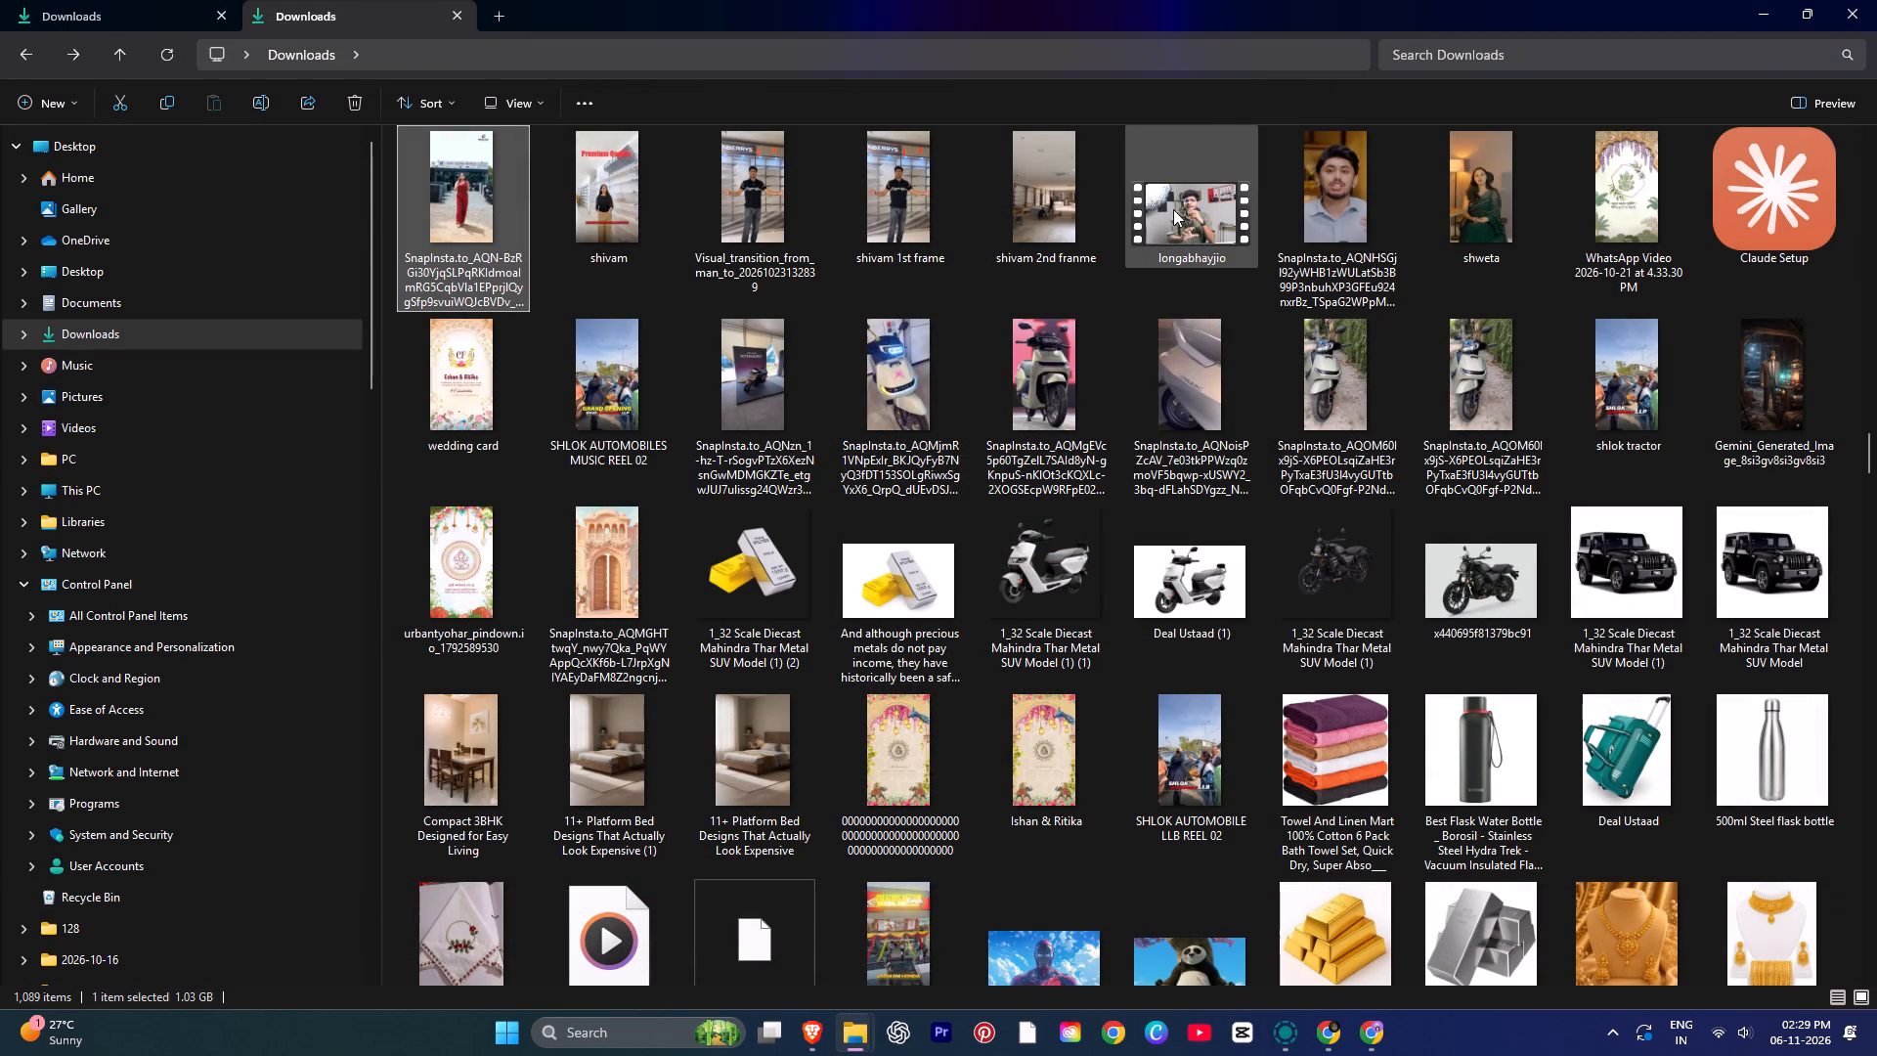
key(Delete)
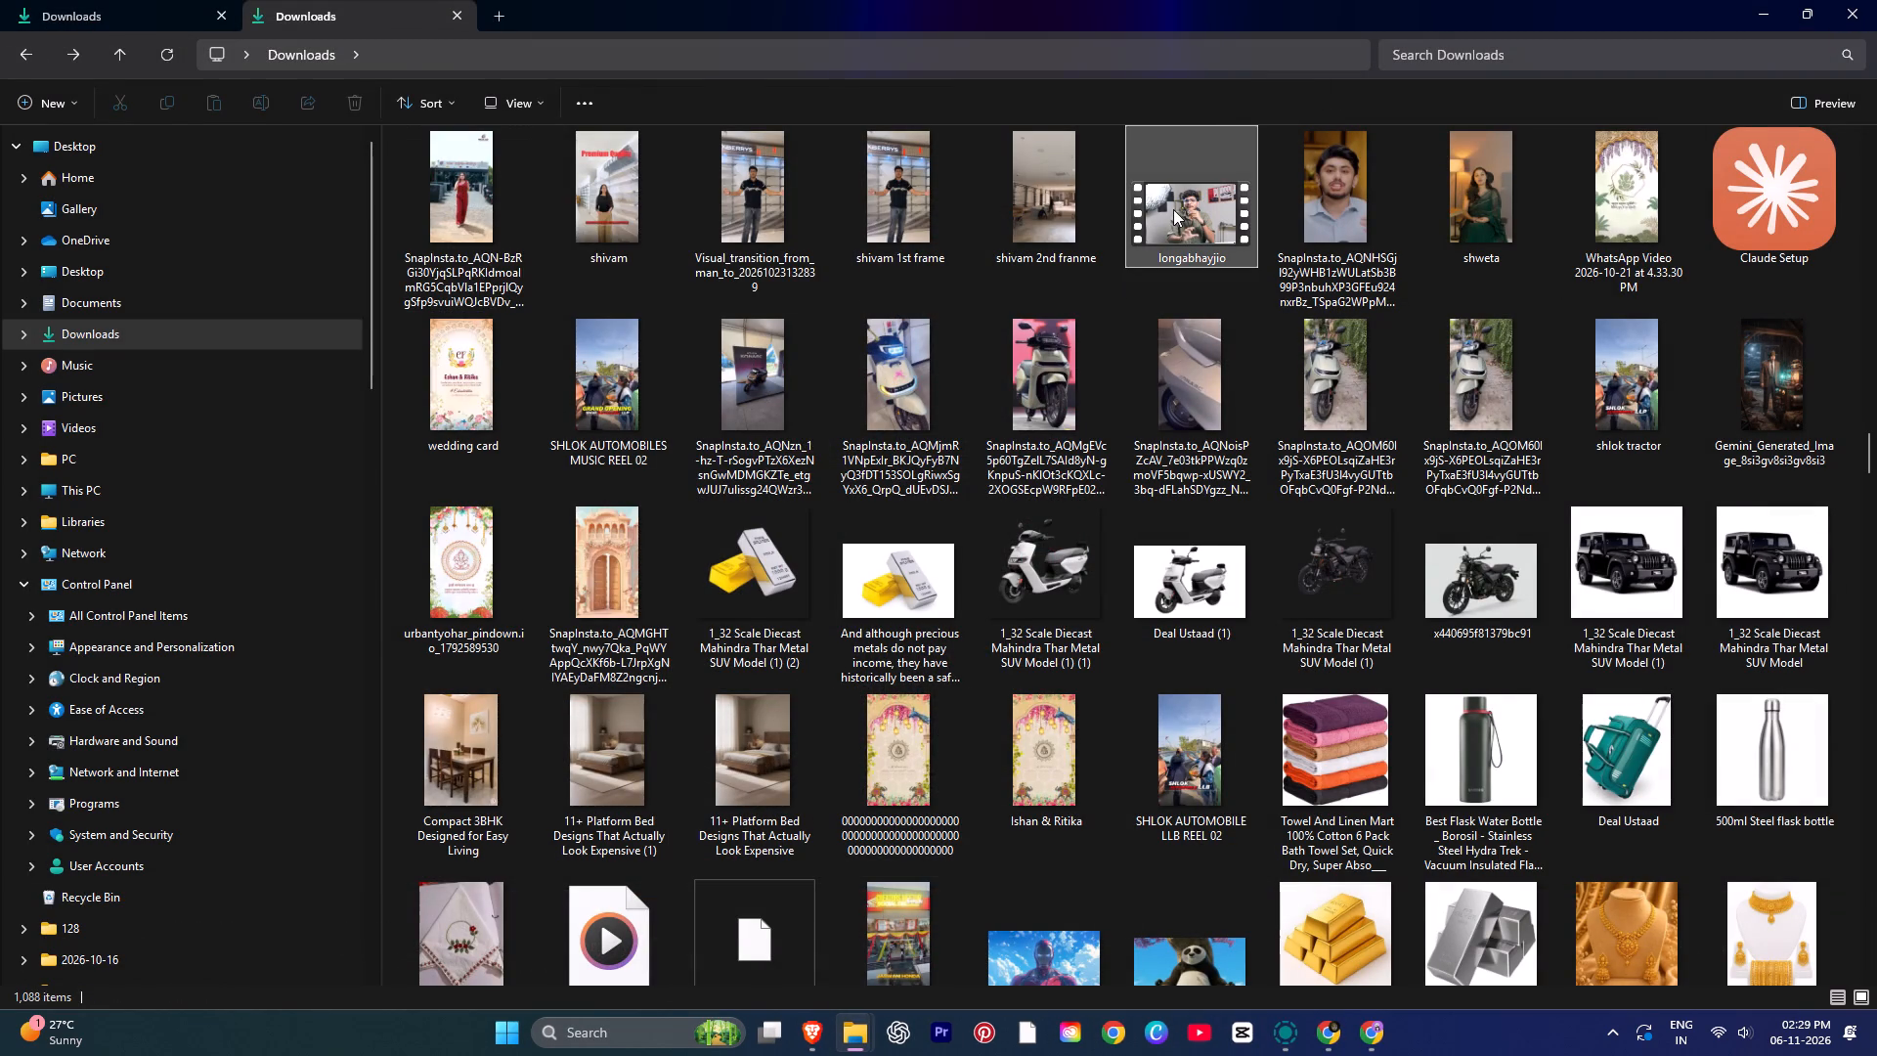
click(1177, 203)
key(Delete)
key(Return)
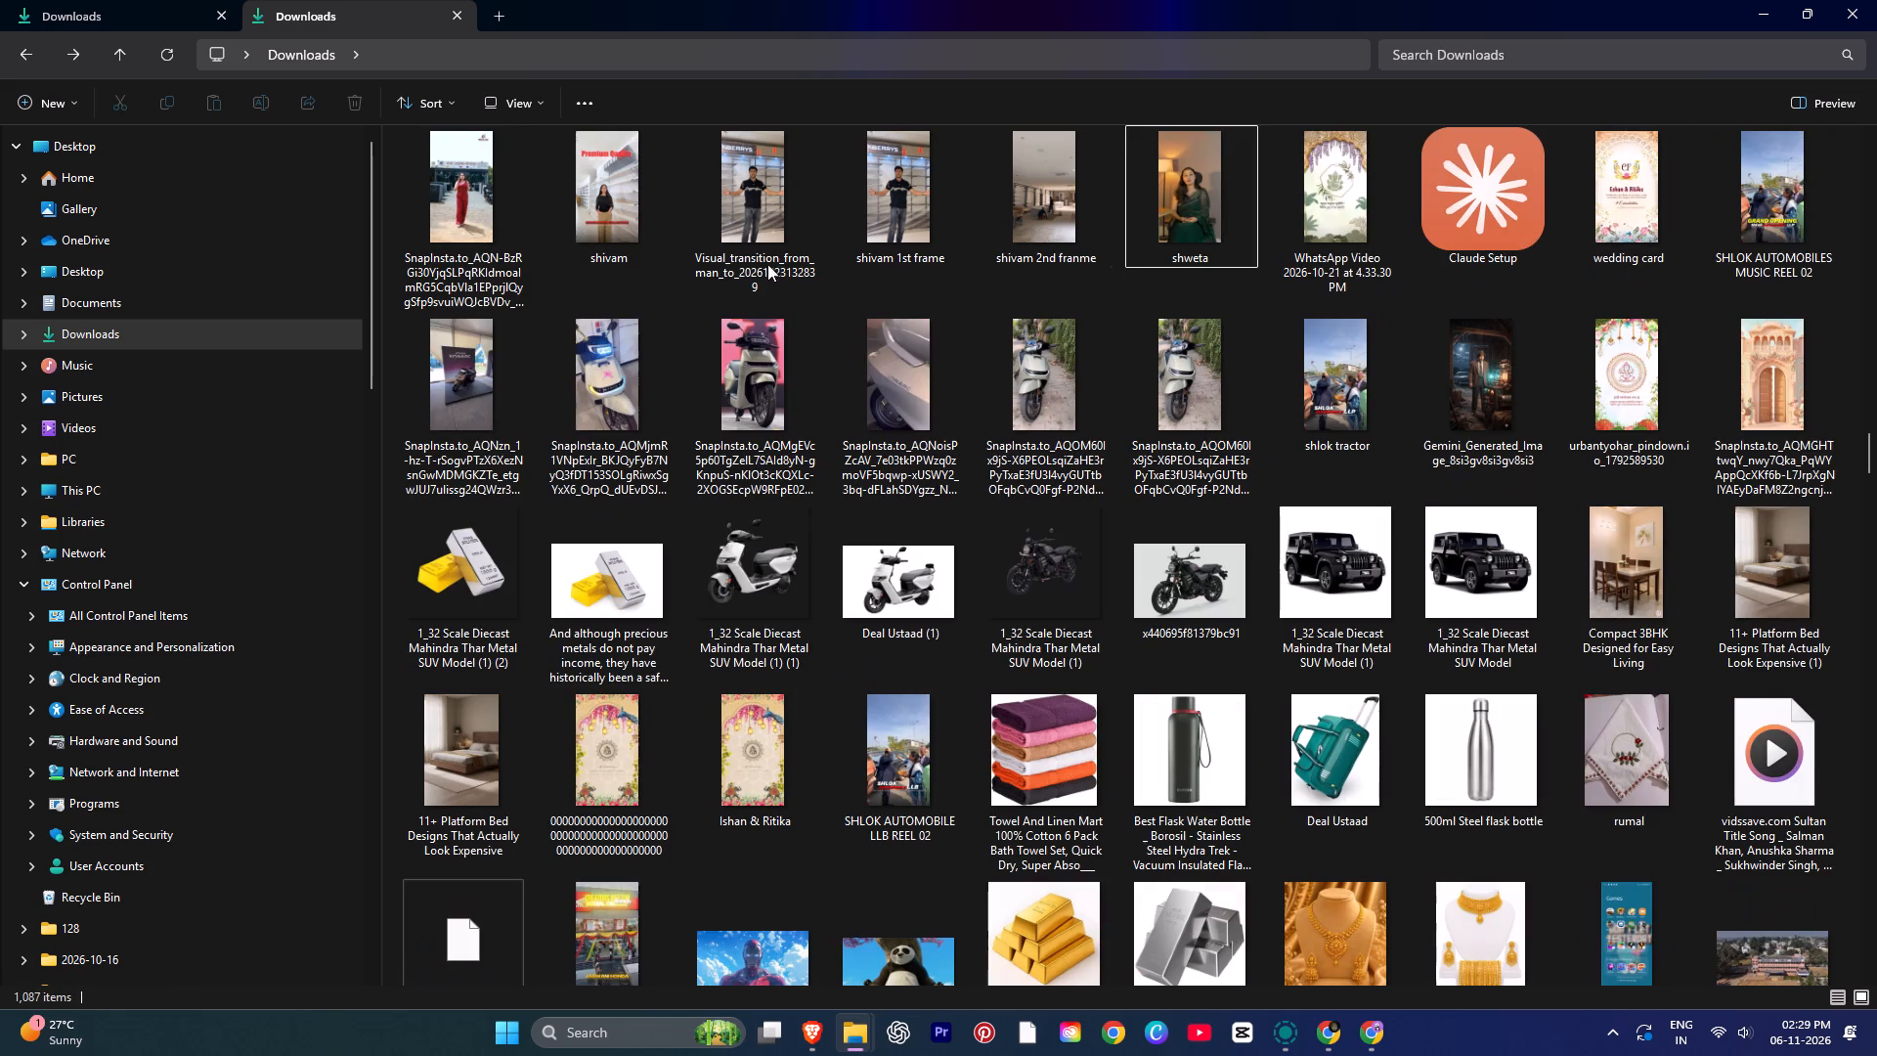
Delete the SnapInsta.to_AQN-BzRGi30 clip beside shivam from Downloads.
click(490, 212)
key(Delete)
key(Return)
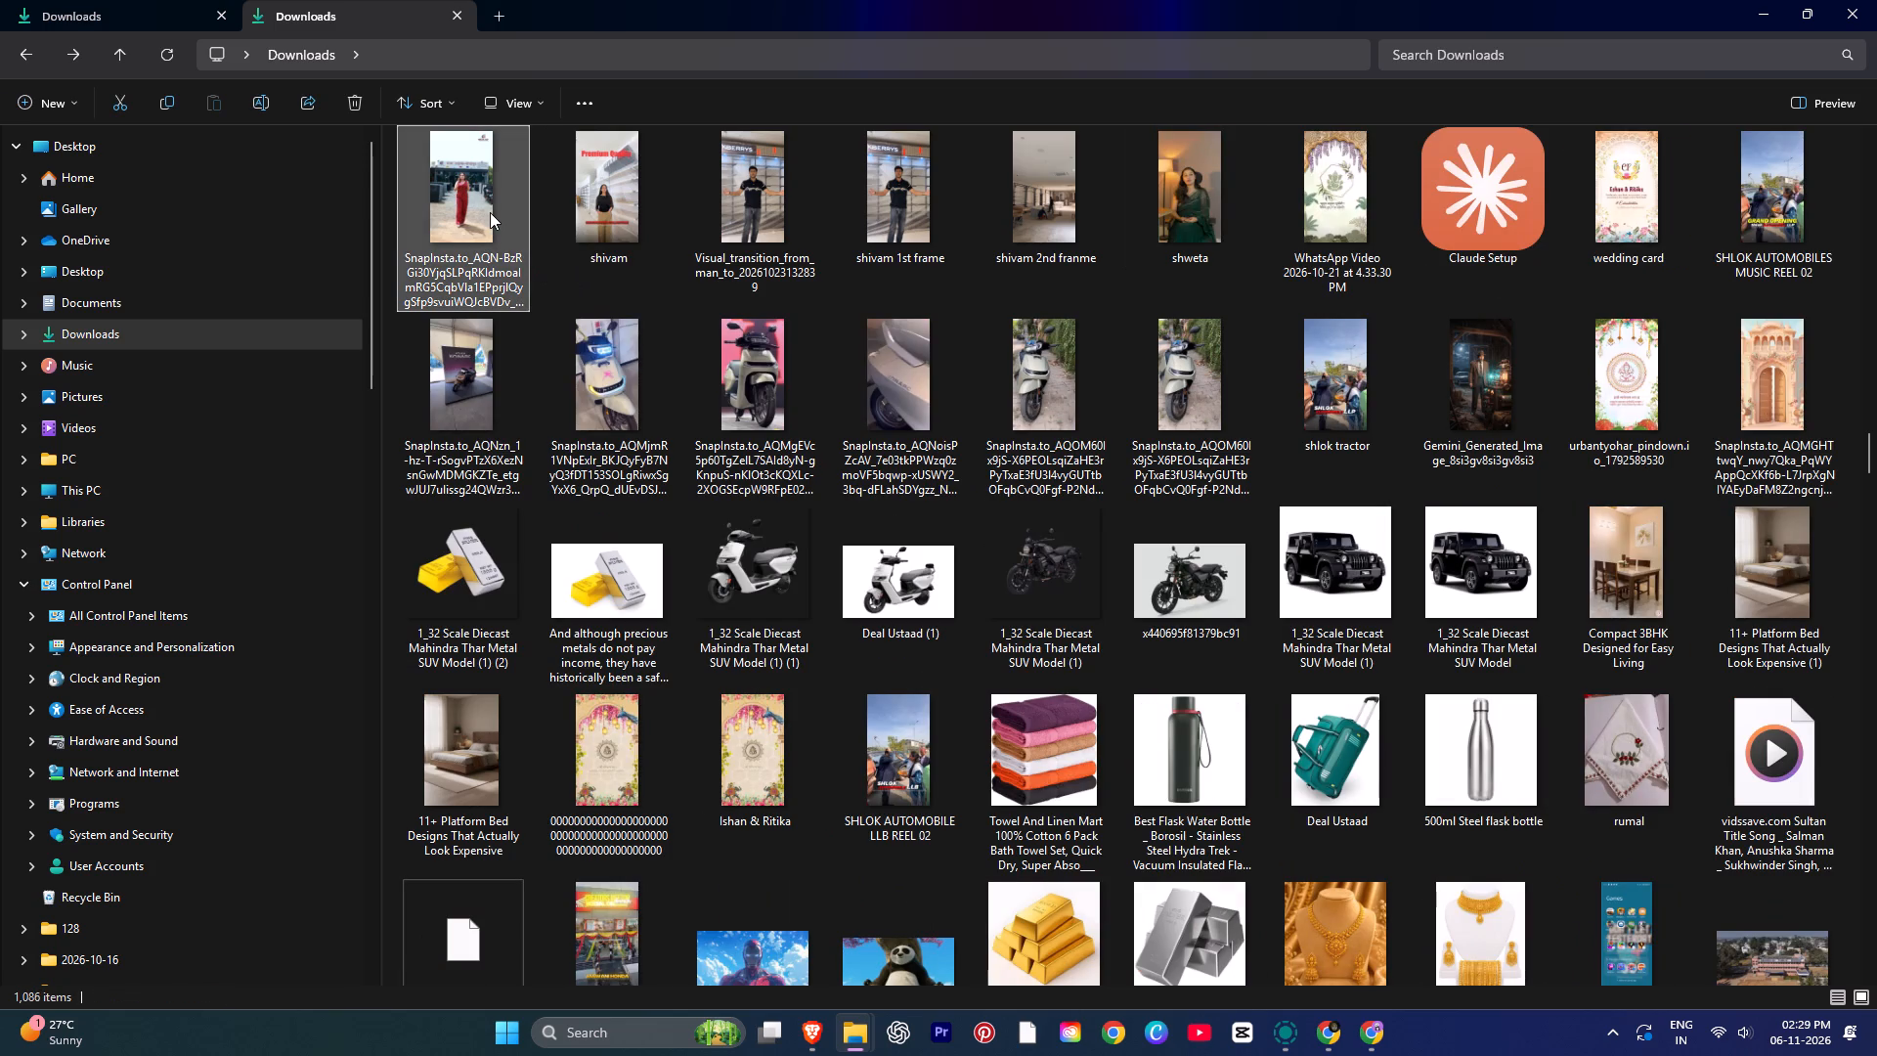
Look back through Downloads from last month's files up past the Last week group to the newer items.
scroll(686, 404, up, 1)
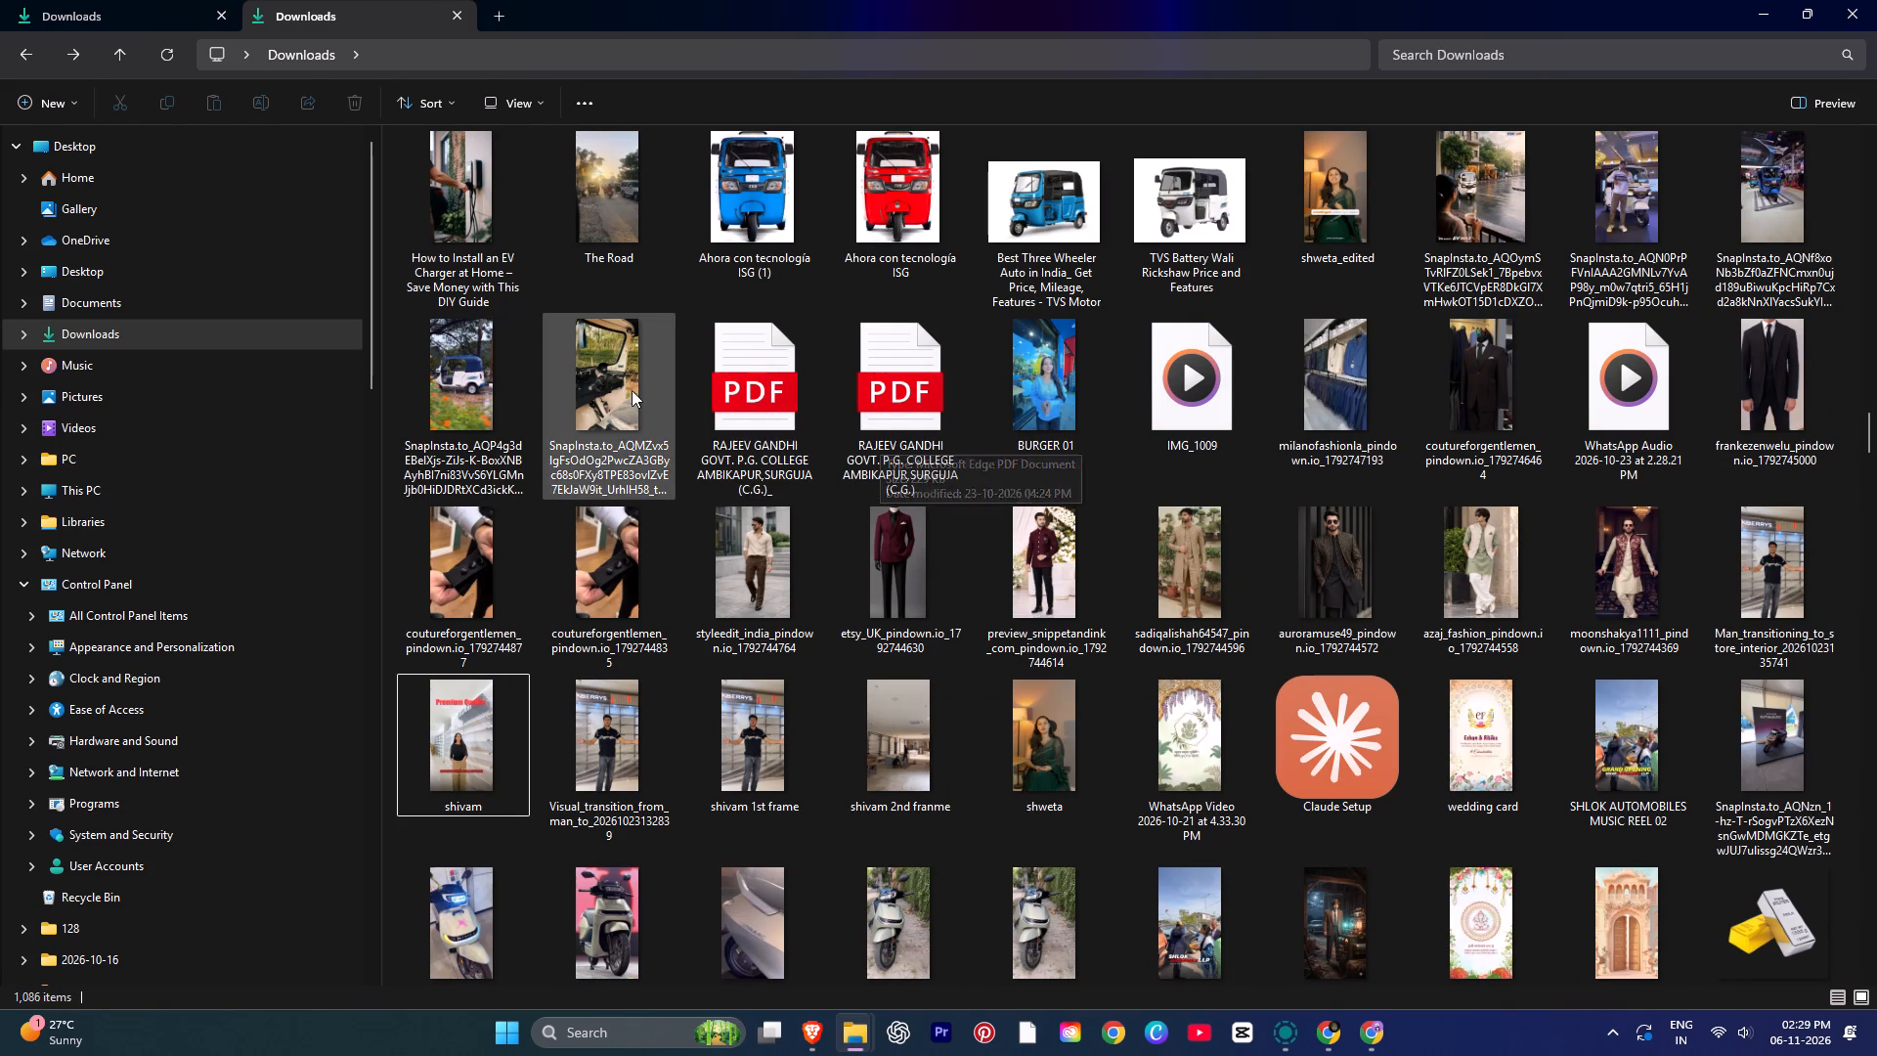
scroll(599, 390, up, 1)
scroll(1066, 482, up, 1)
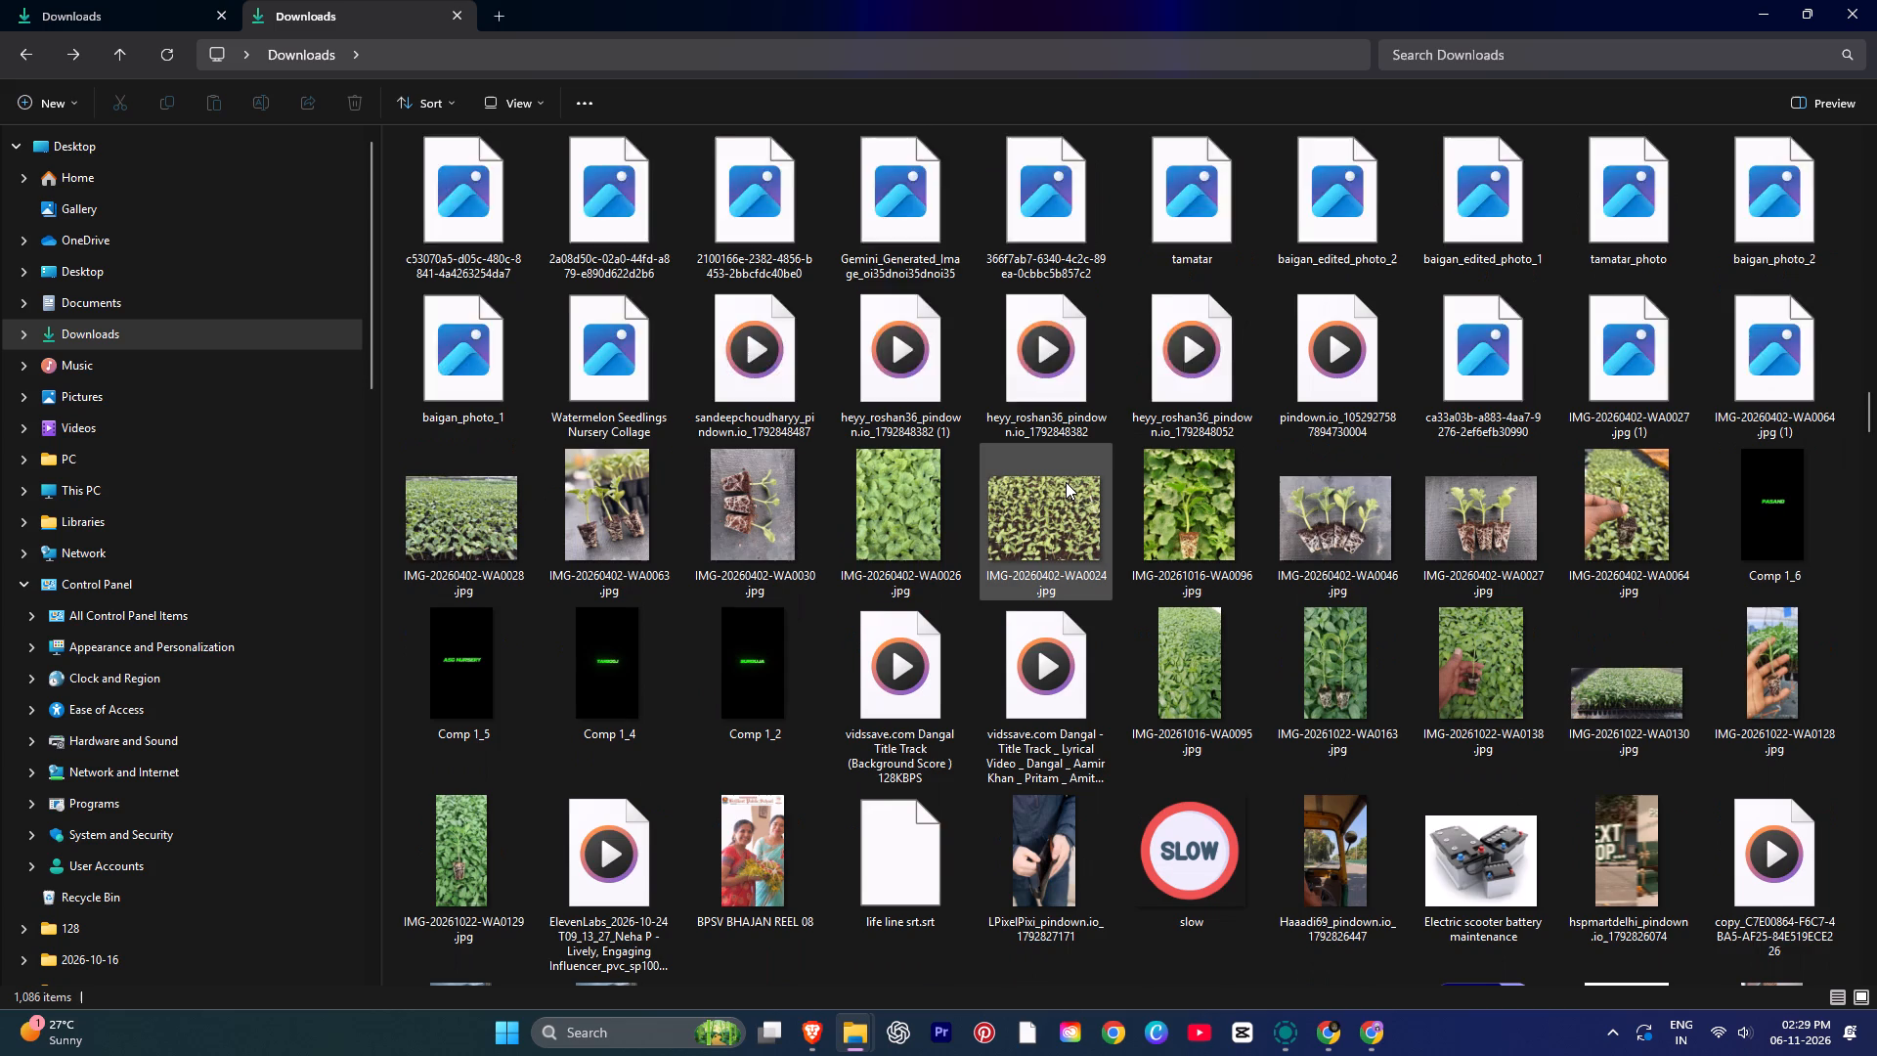
scroll(1066, 482, up, 1)
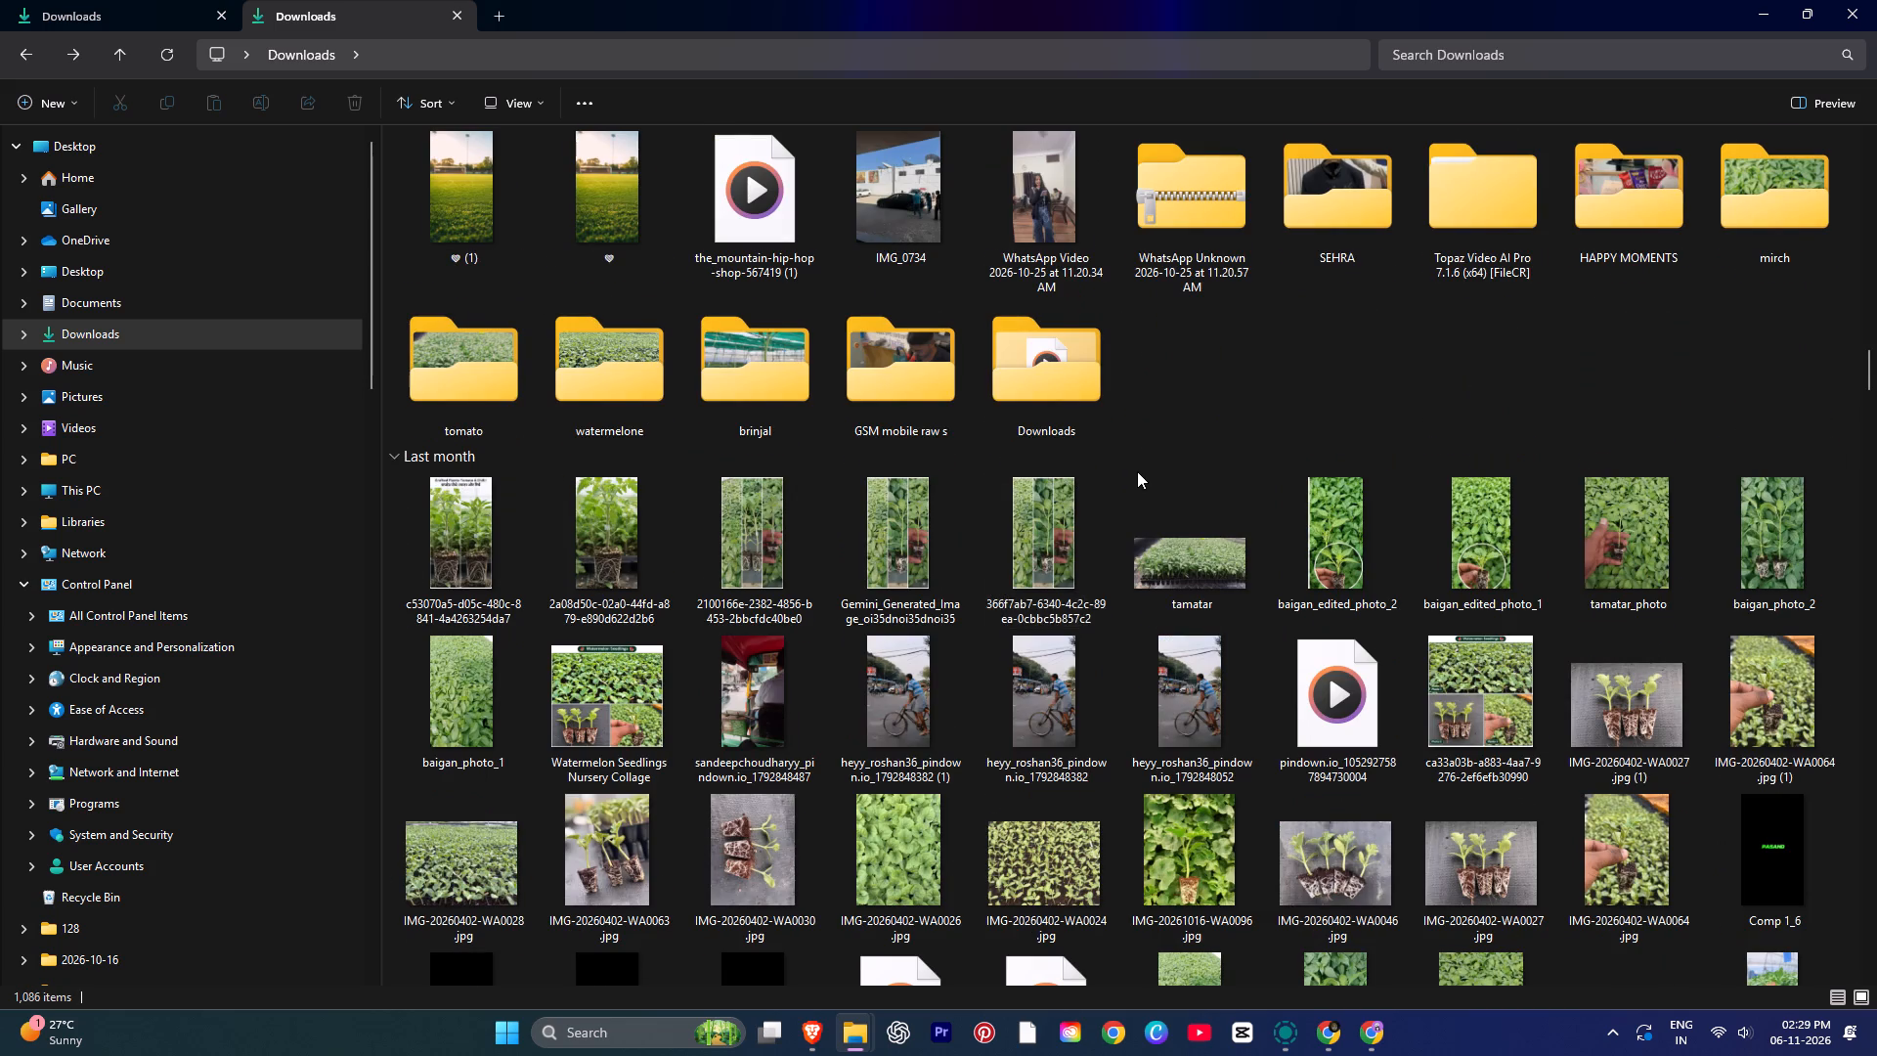
scroll(1137, 471, up, 1)
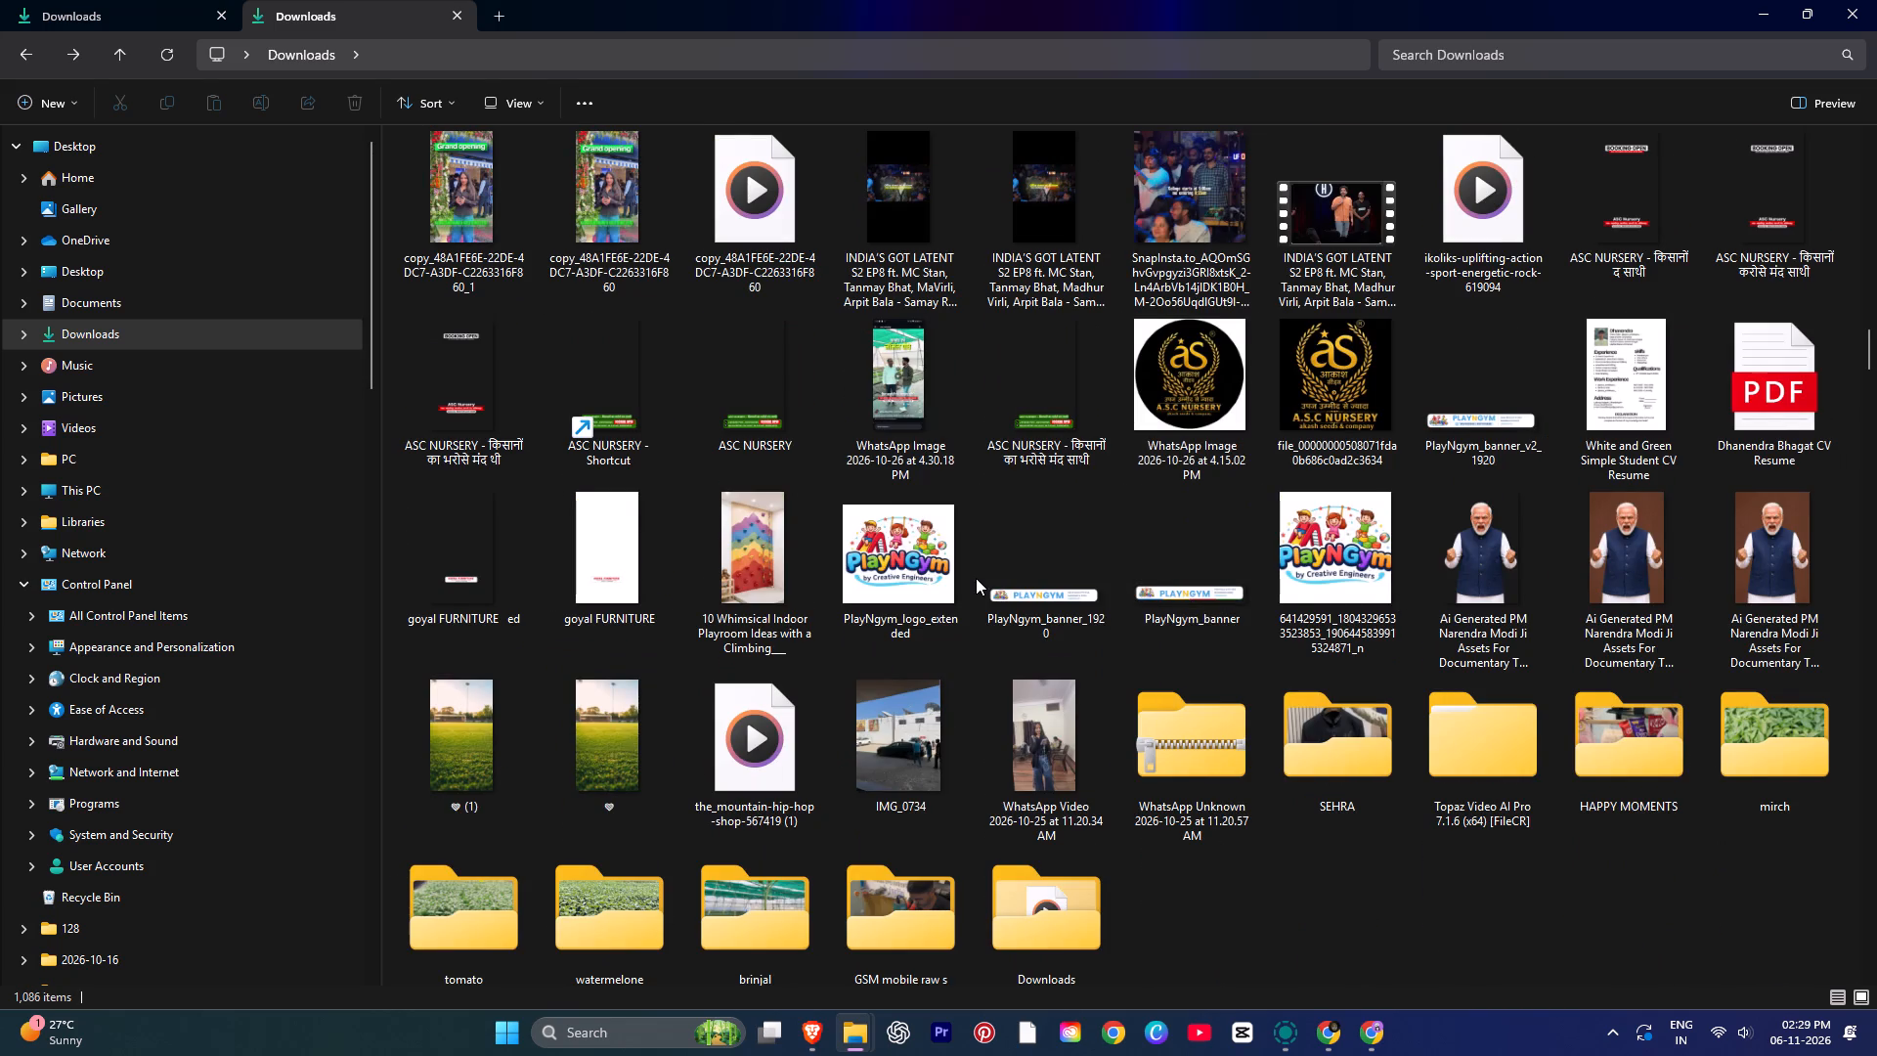
scroll(976, 578, up, 3)
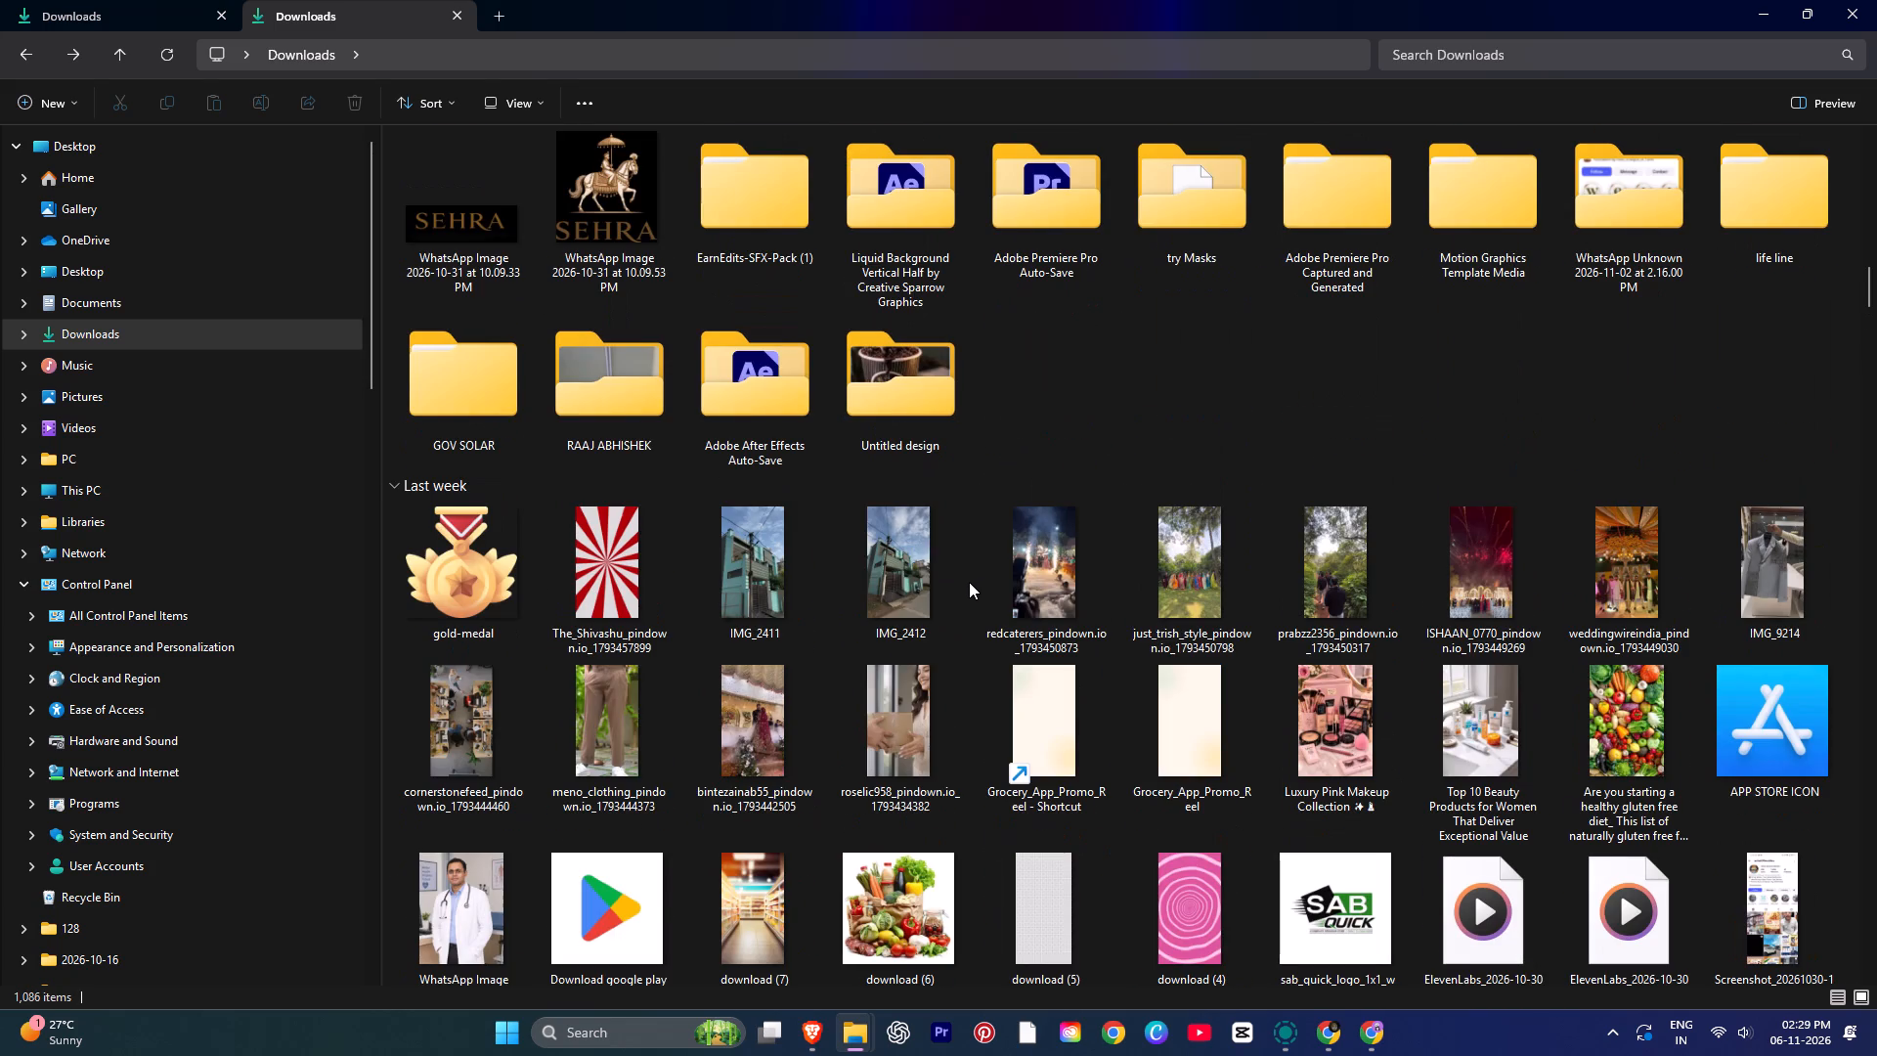
scroll(969, 582, up, 6)
Show the desktop and refresh it.
key(super+d)
right_drag(1122, 659, 1127, 670)
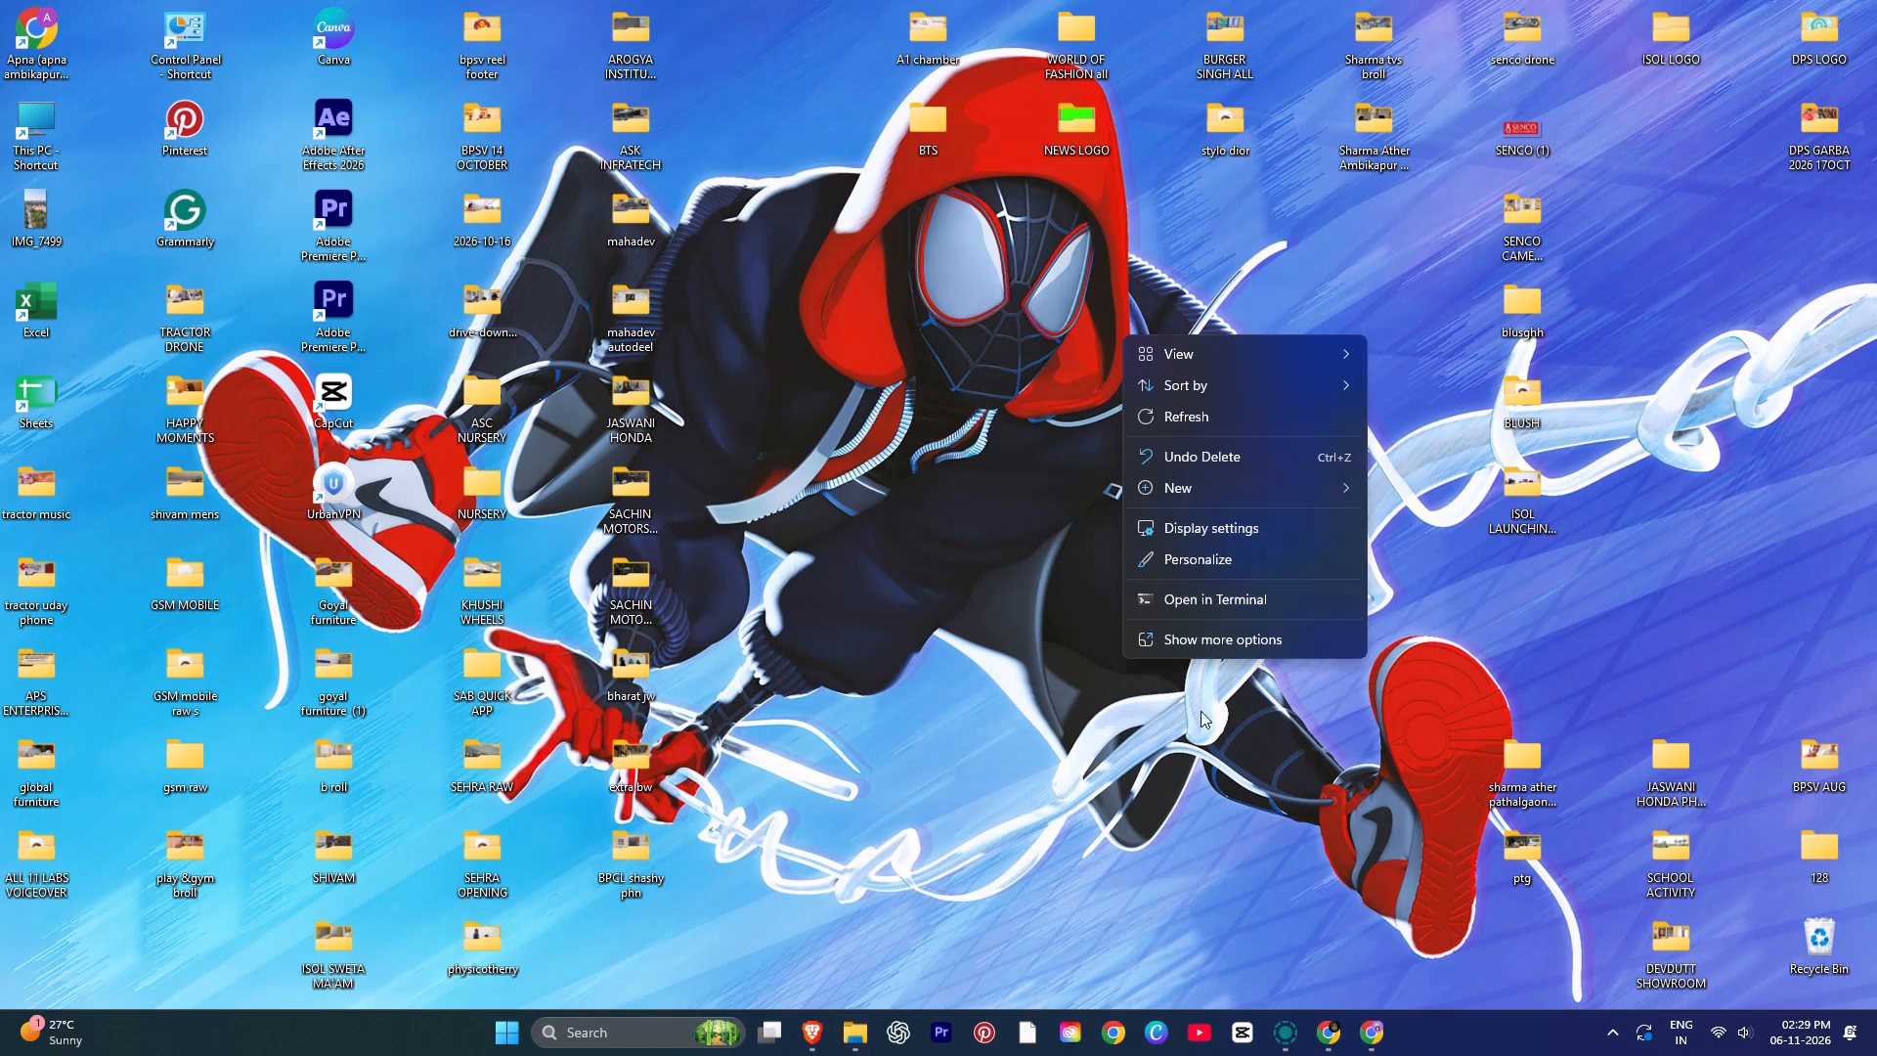
click(1180, 422)
Open the Recycle Bin and permanently delete all the items in it.
double_click(1843, 935)
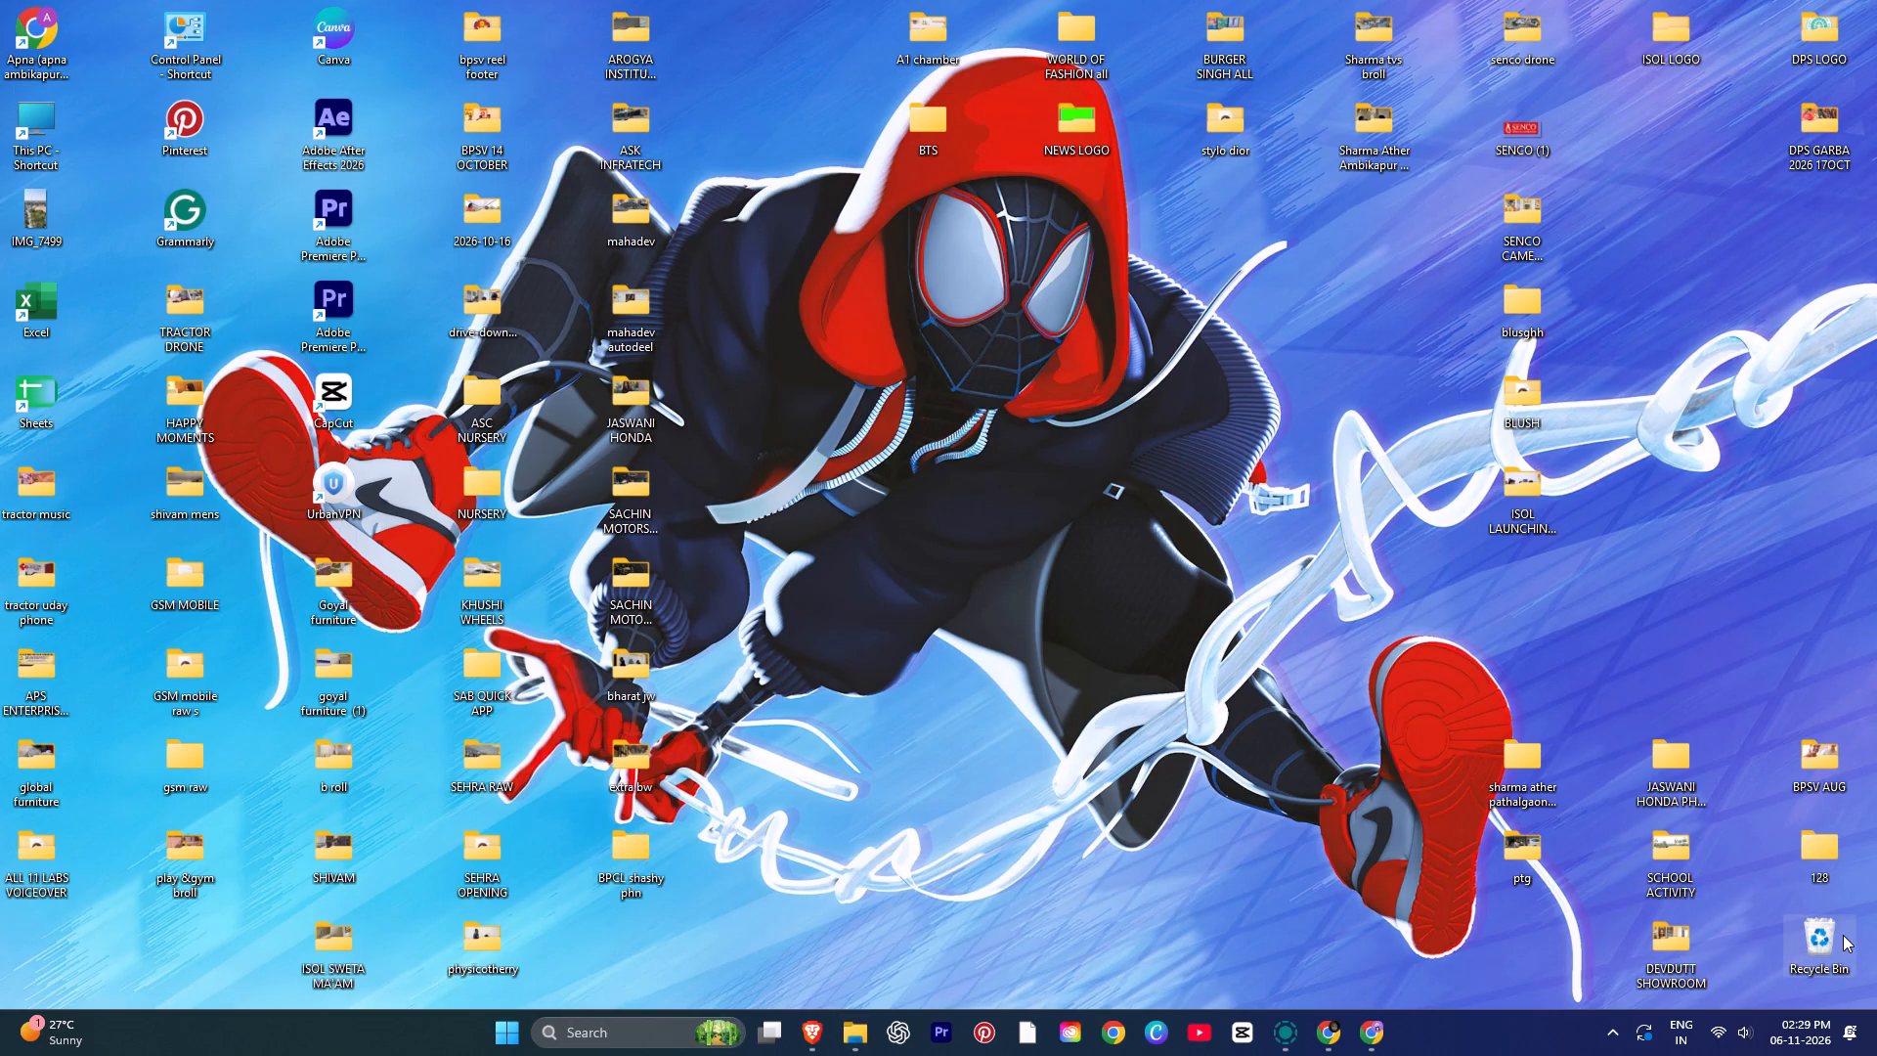
scroll(1254, 782, down, 1)
scroll(1254, 782, up, 4)
scroll(1254, 782, down, 9)
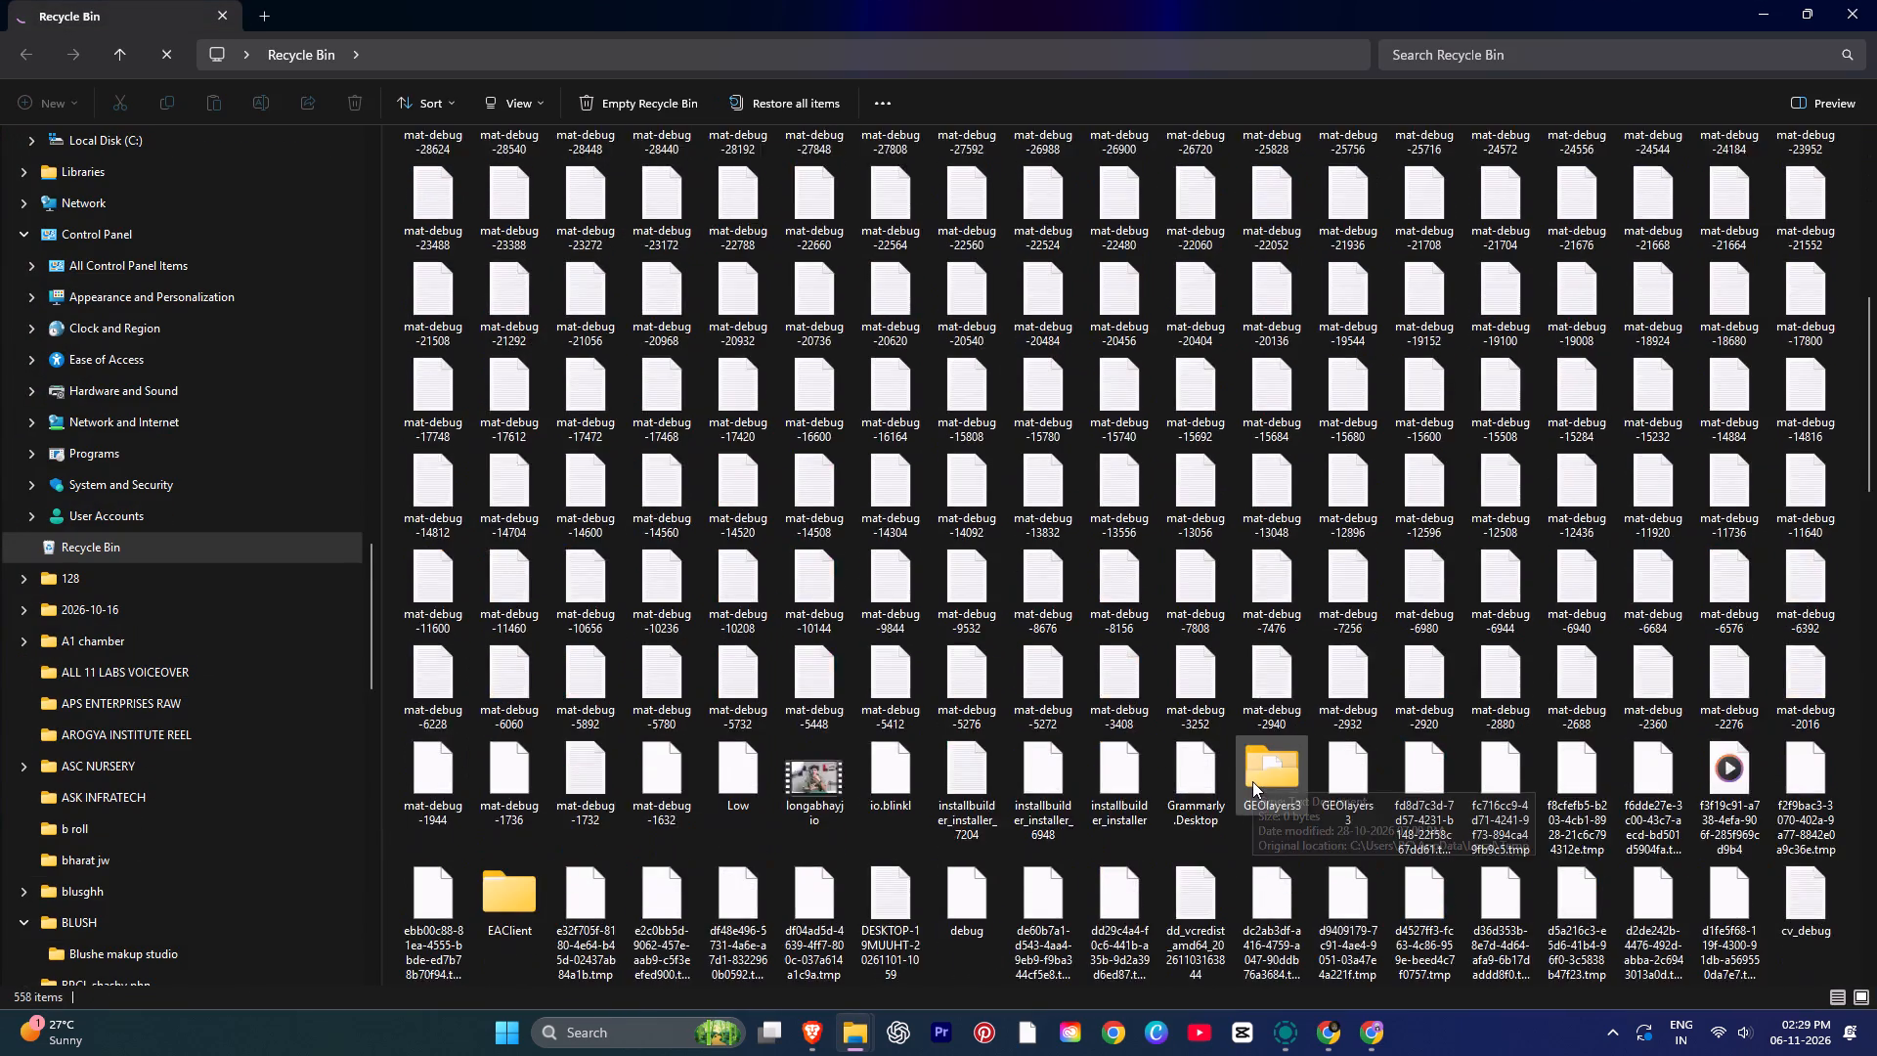
key(ctrl+a)
key(Delete)
key(Return)
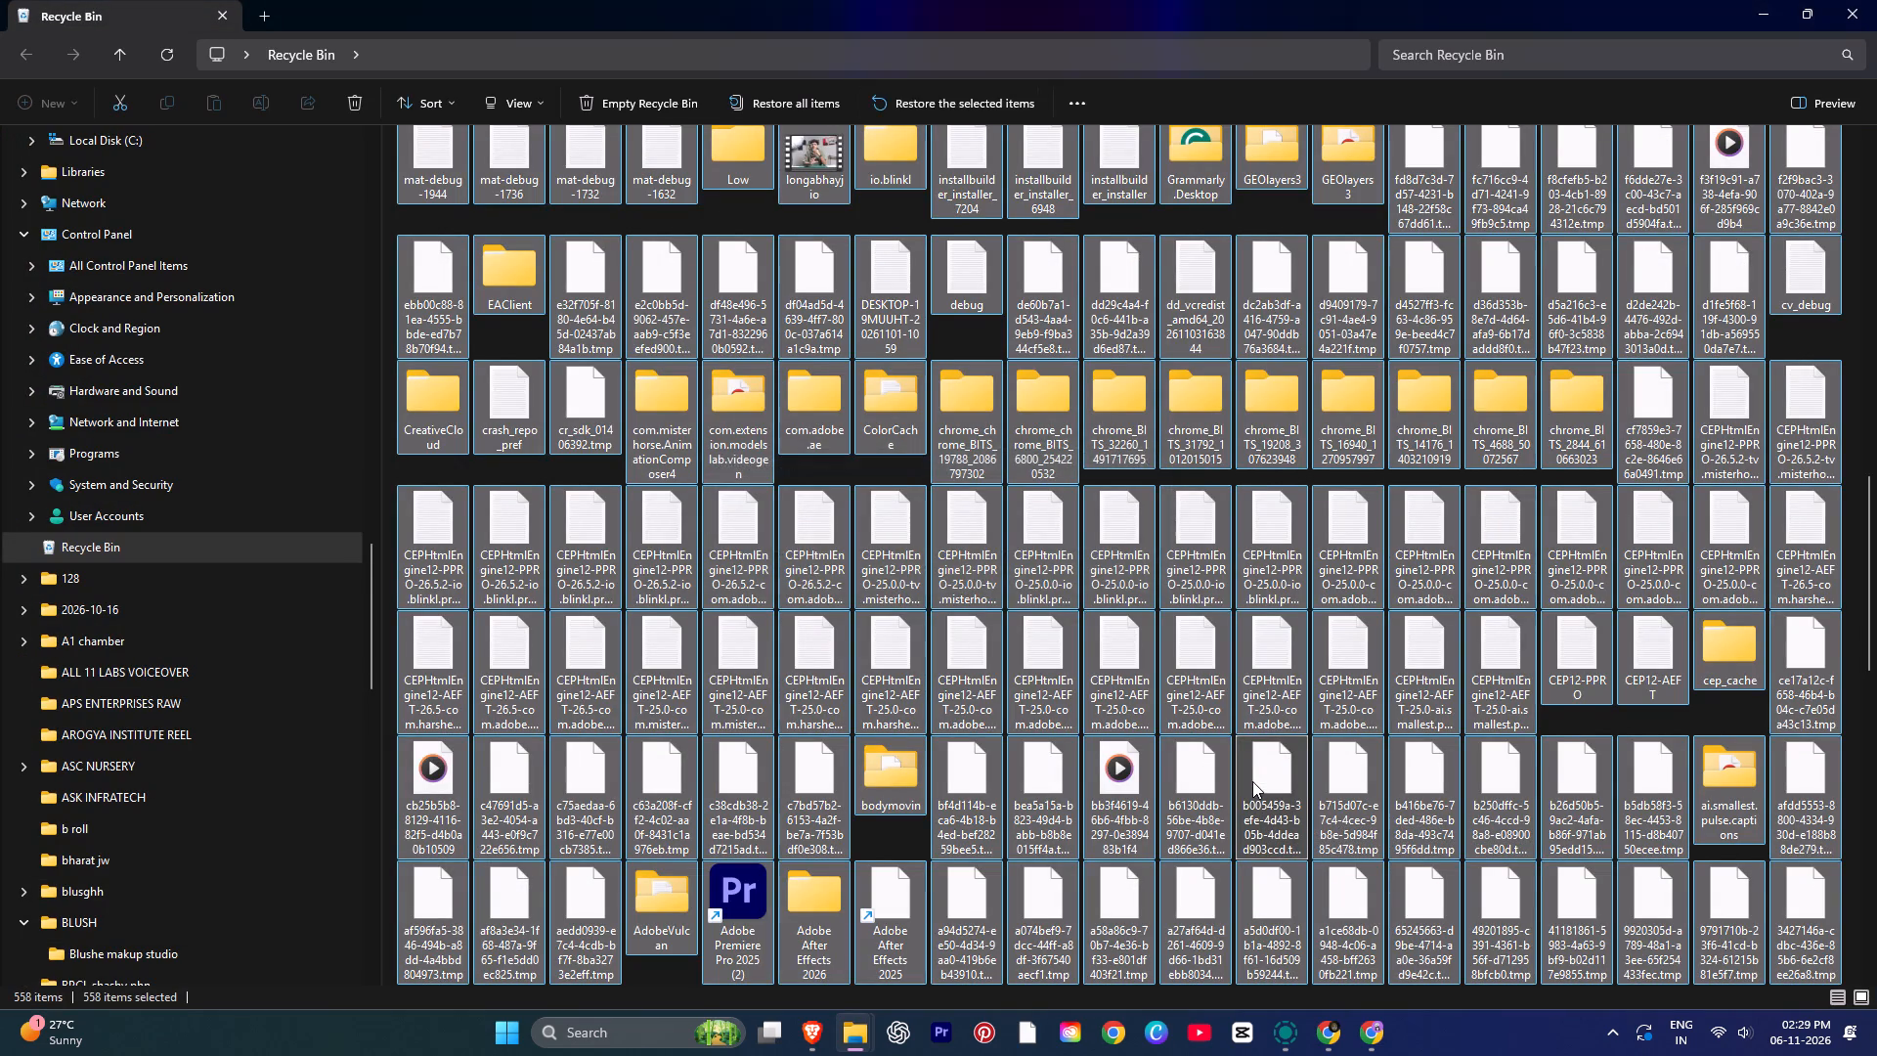